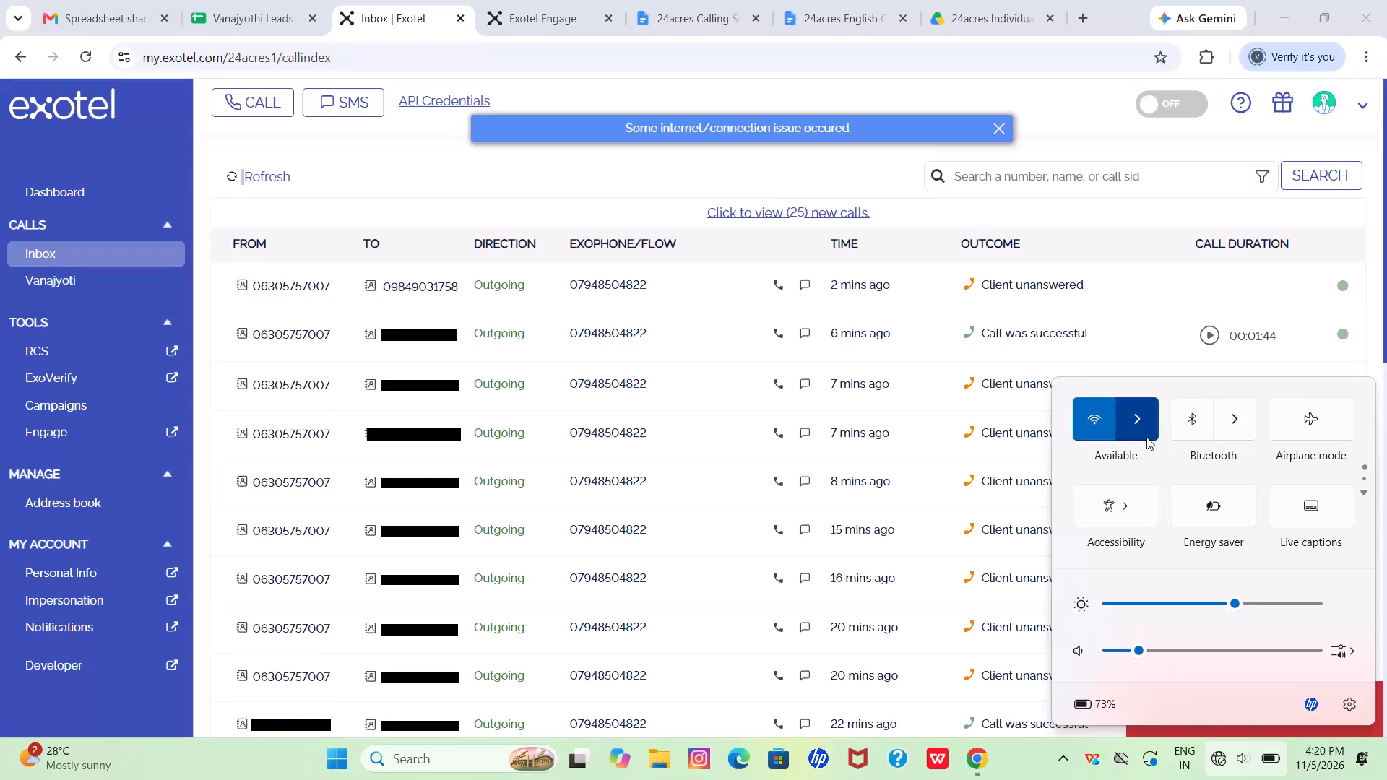
Connect the computer to the Awfis-temp Wi-Fi network, leaving automatic connection off.
{"action": "left_click", "coordinate": [1146, 437]}
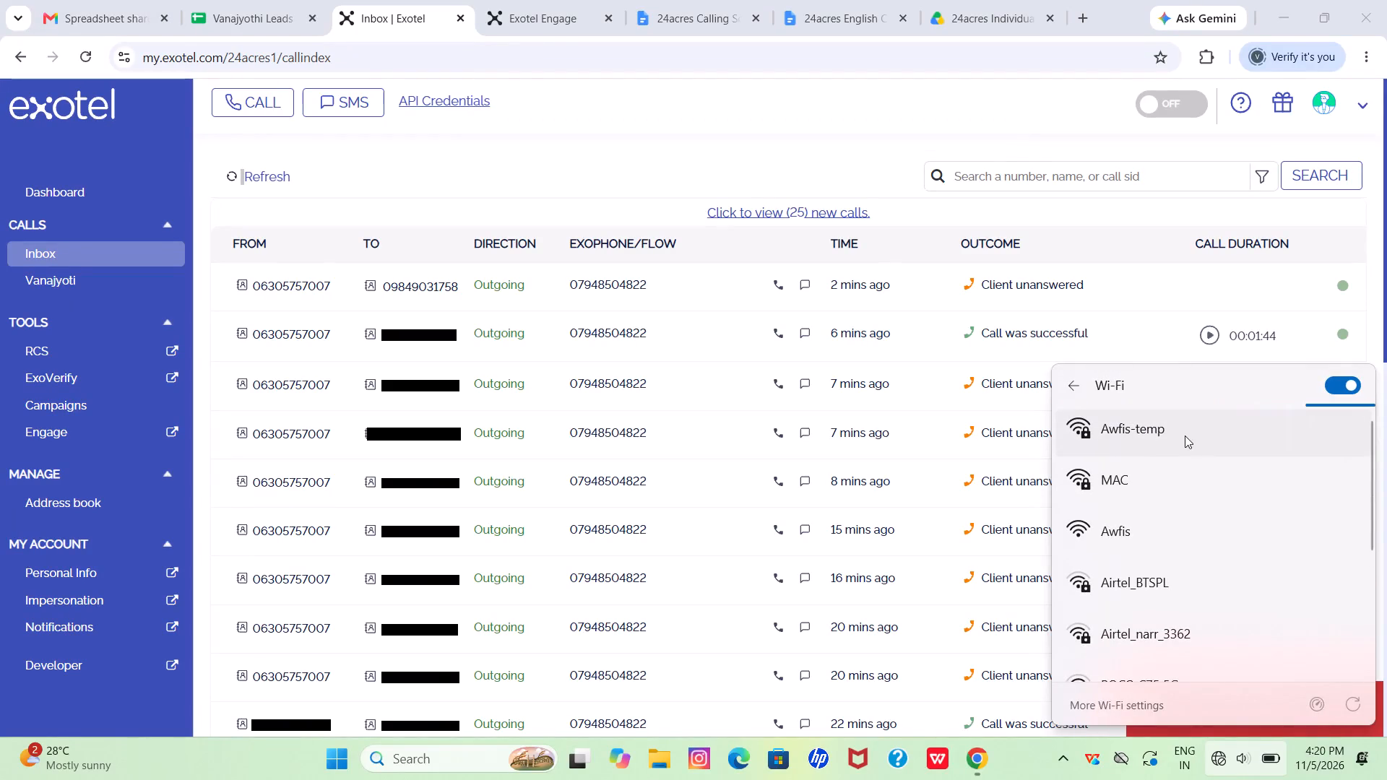
{"action": "left_click", "coordinate": [1185, 434]}
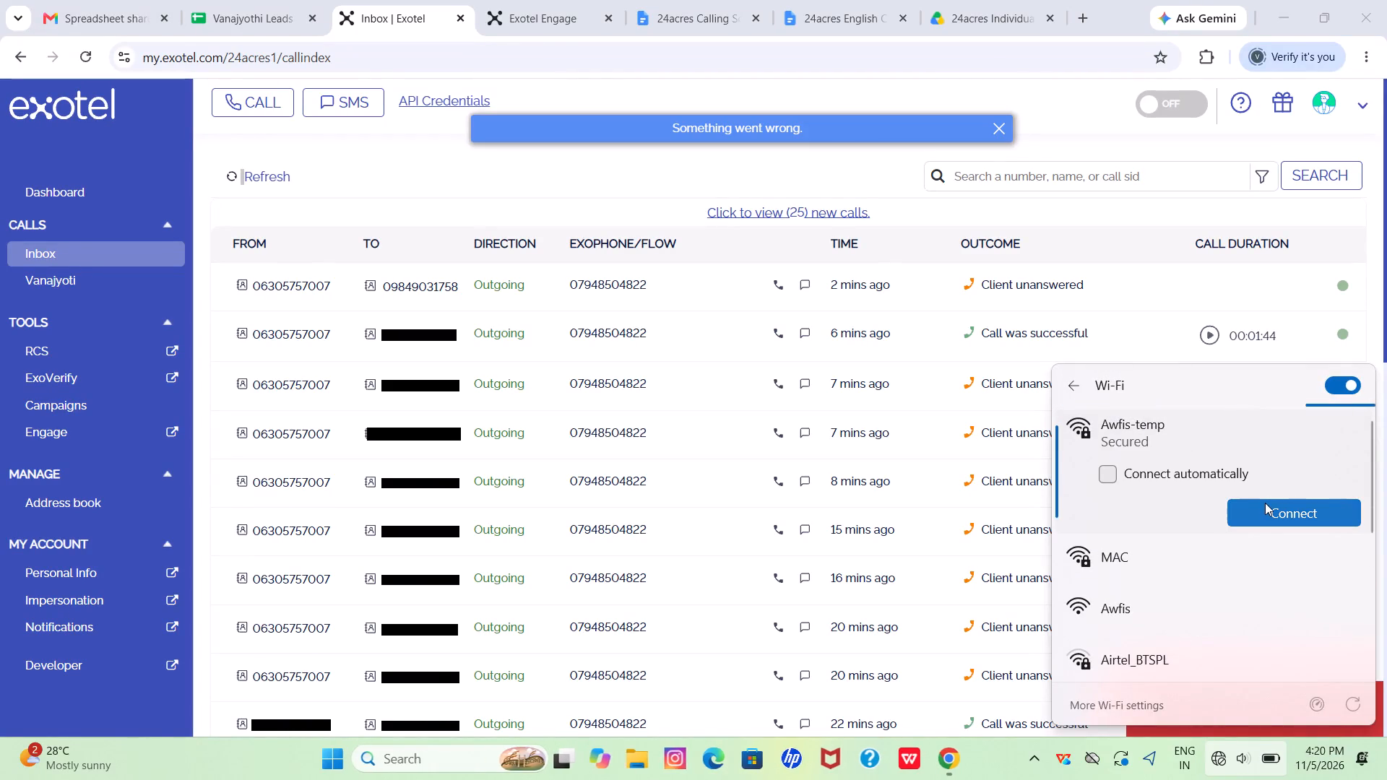
{"action": "left_click", "coordinate": [1265, 503]}
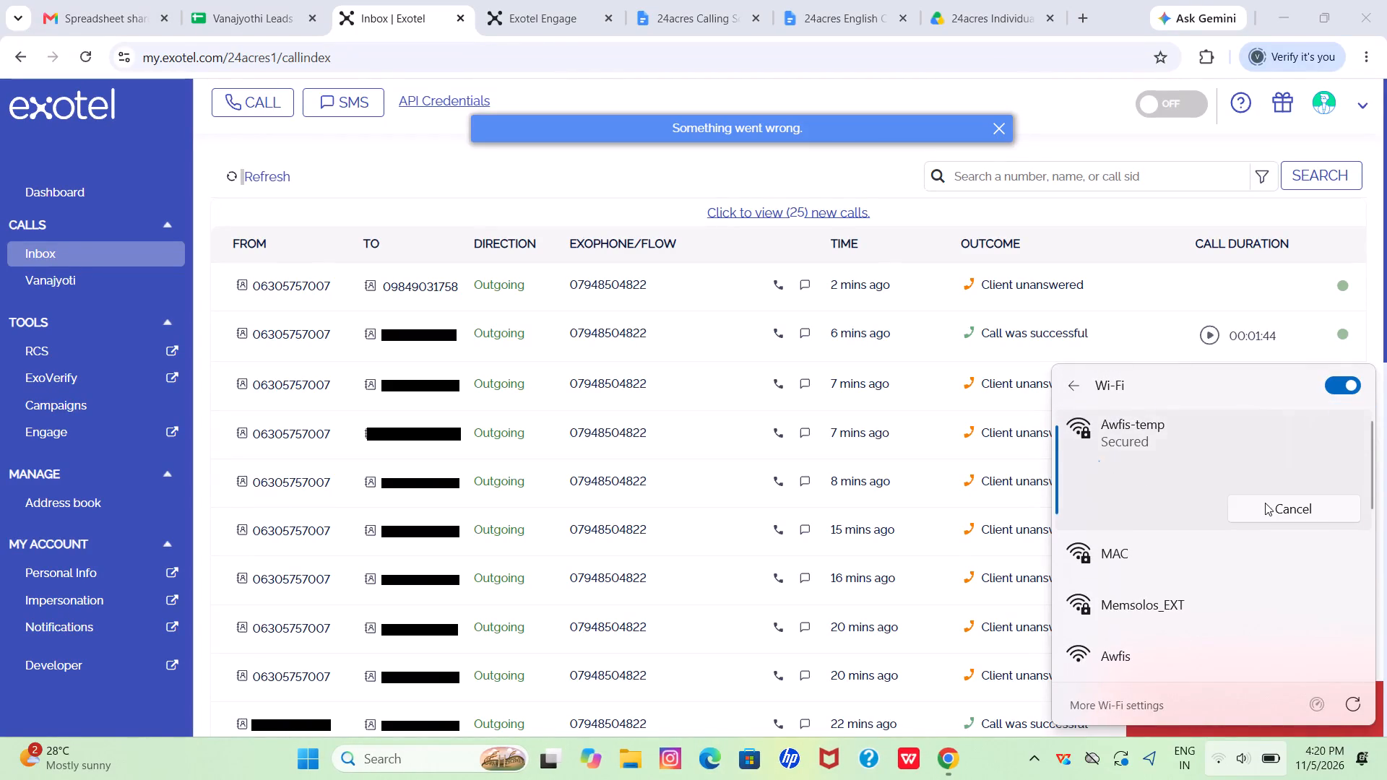
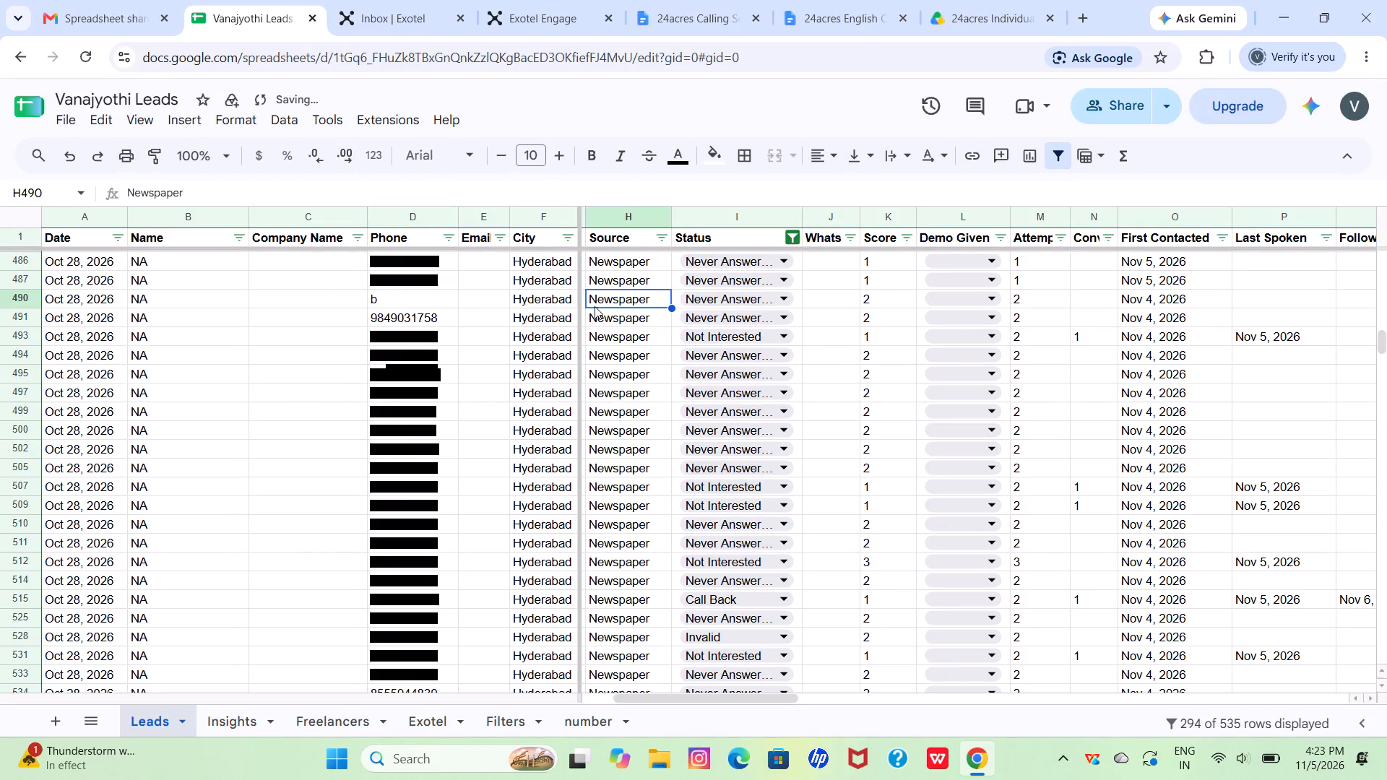
Clear the stray "b" from the Phone cell in row 490 of the Leads sheet.
{"action": "left_click", "coordinate": [386, 300]}
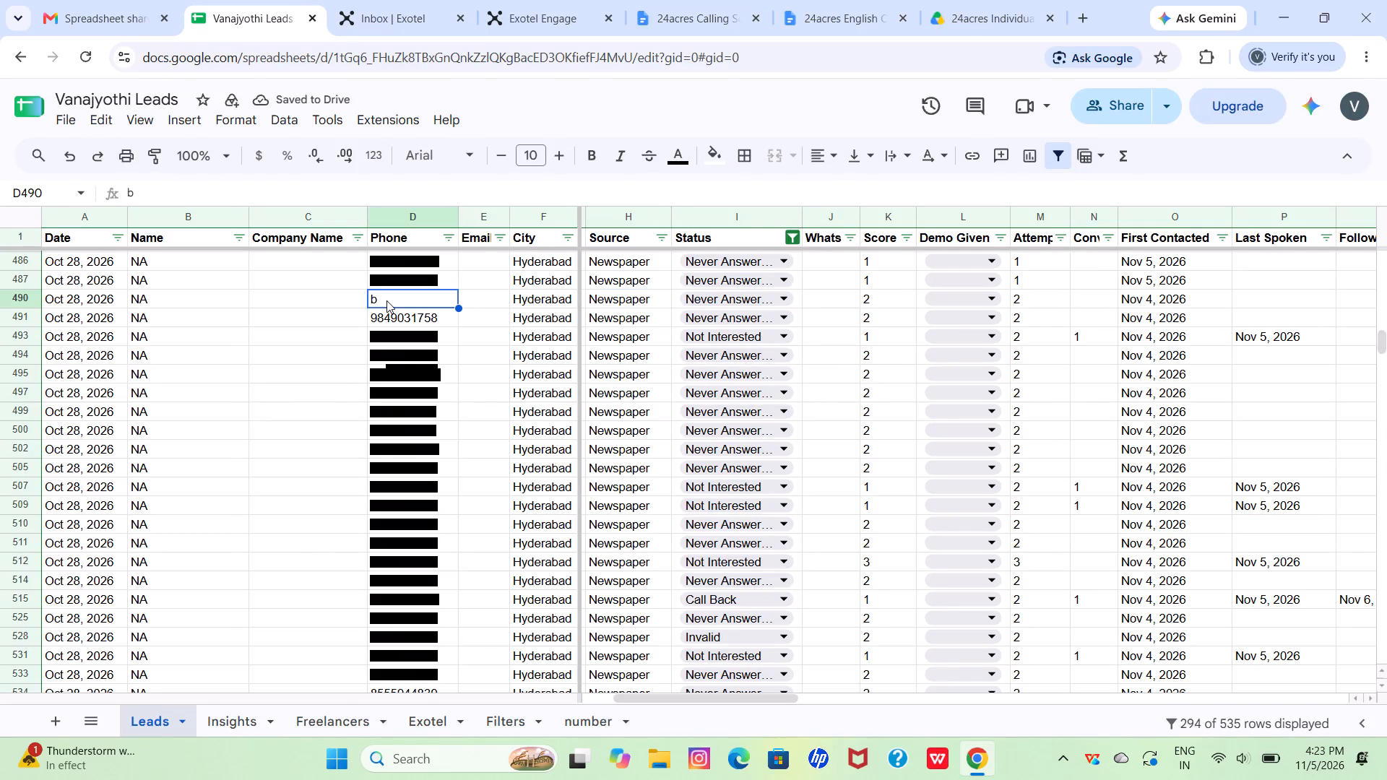
{"action": "key", "text": "BackSpace"}
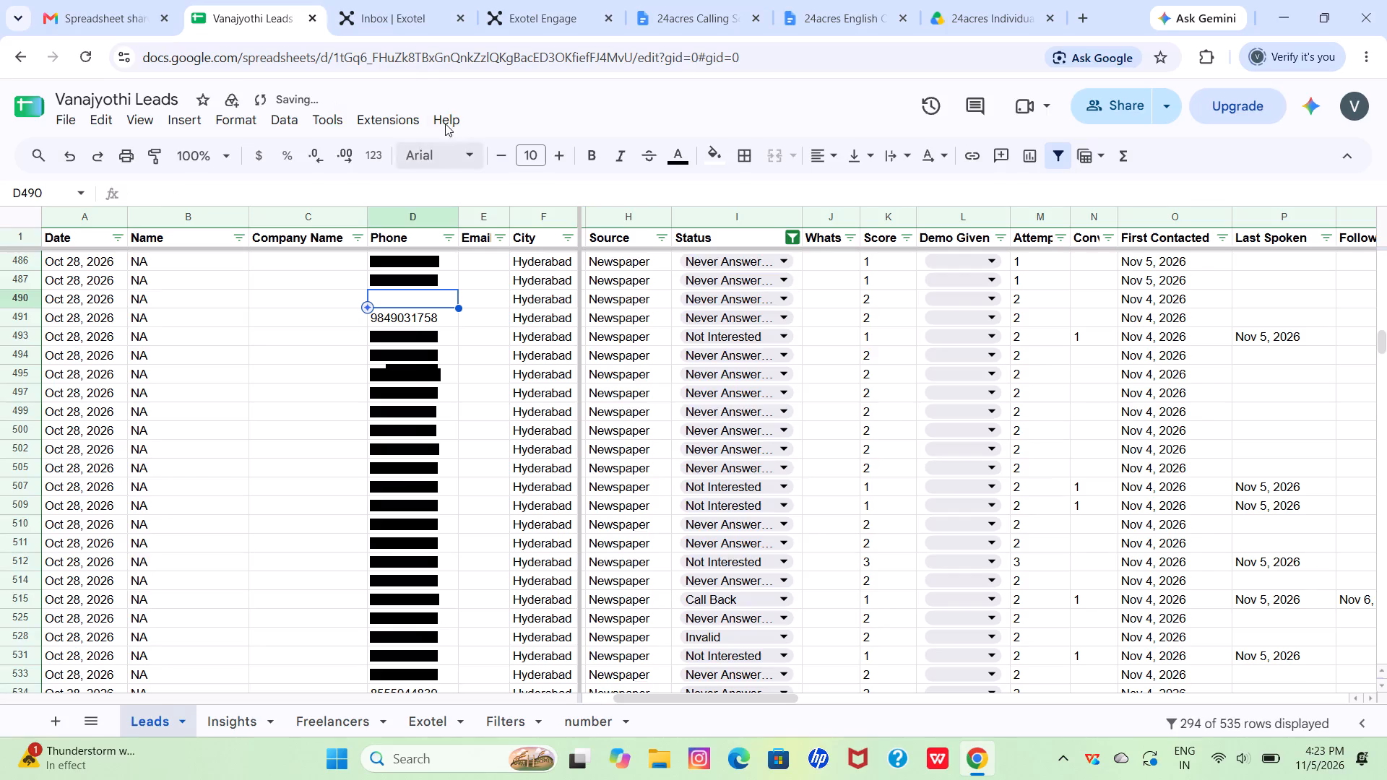
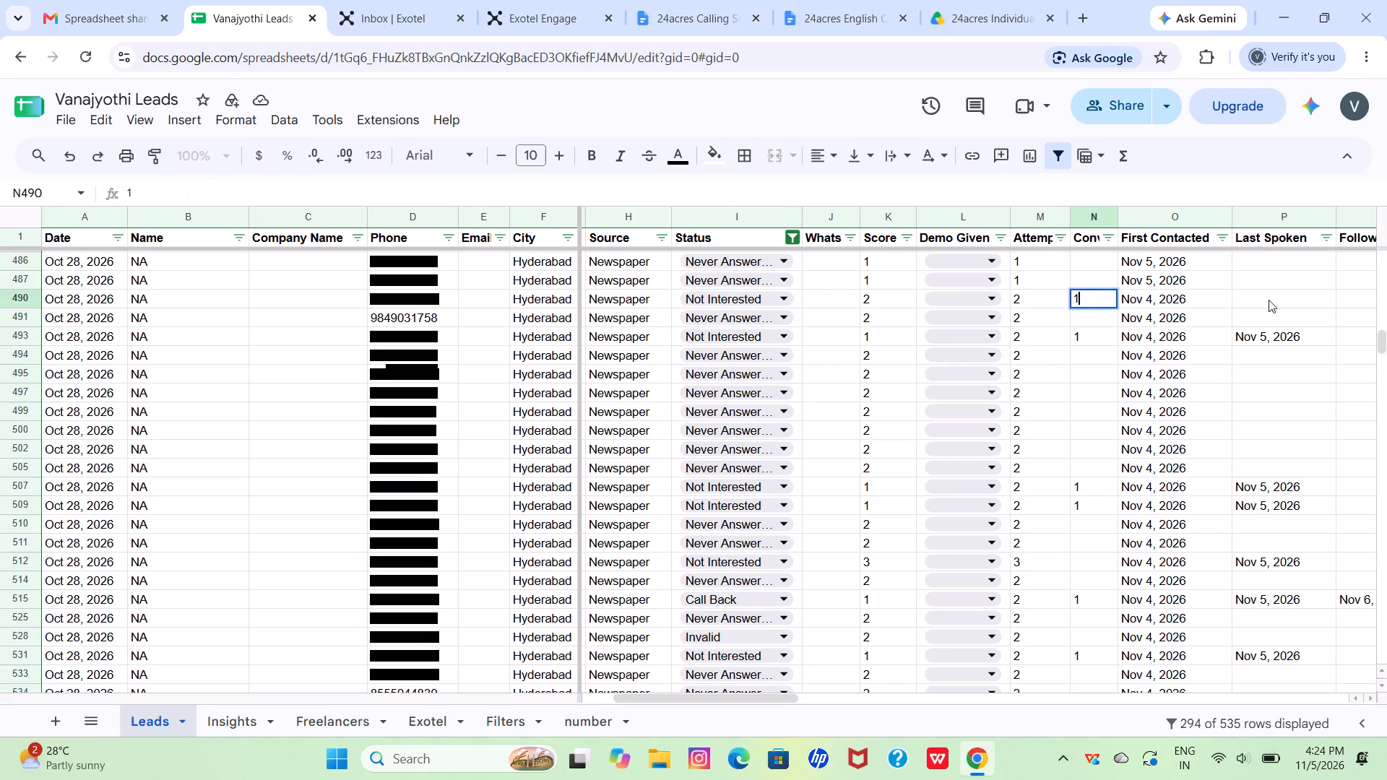
Copy the Last Spoken date Nov 5, 2026 from row 493 into the Last Spoken cell of row 490.
{"action": "left_click", "coordinate": [1270, 334]}
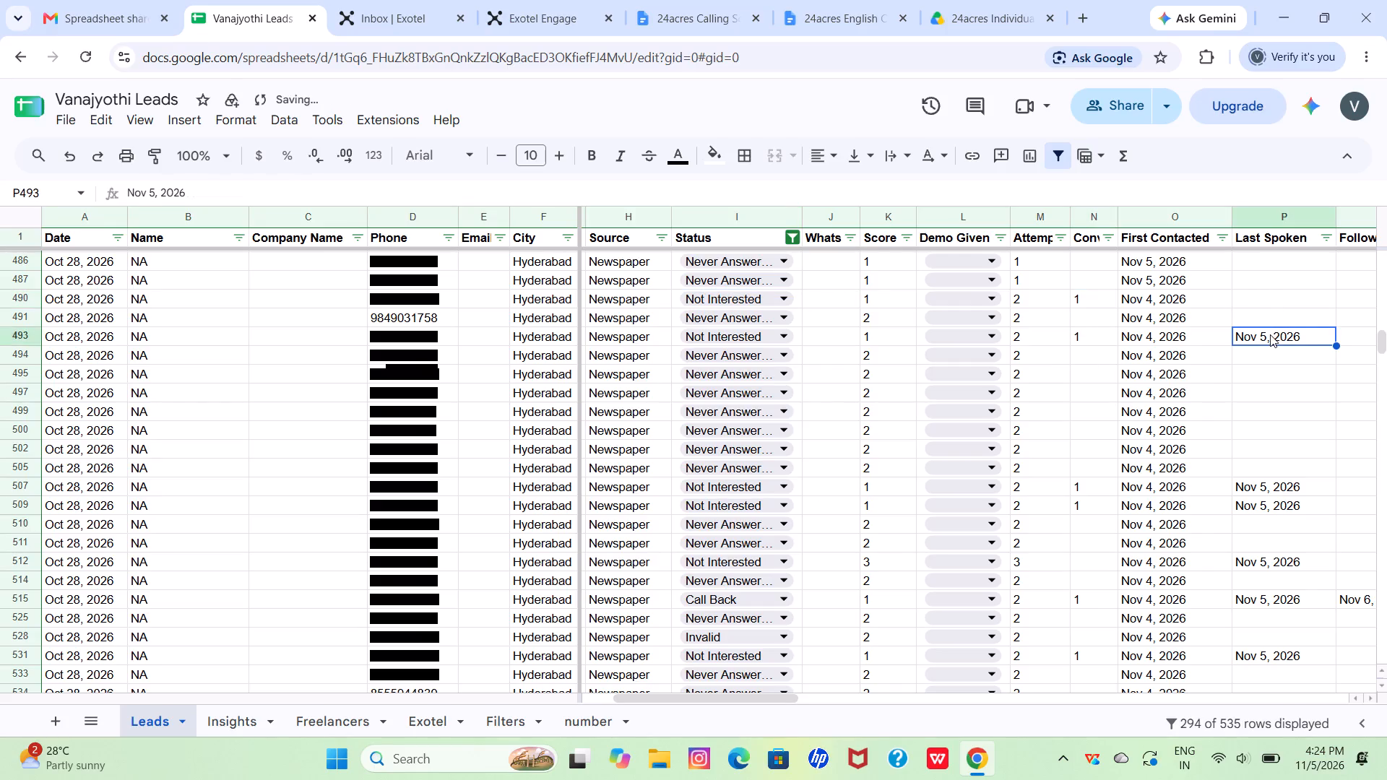
{"action": "key", "text": "ctrl+c"}
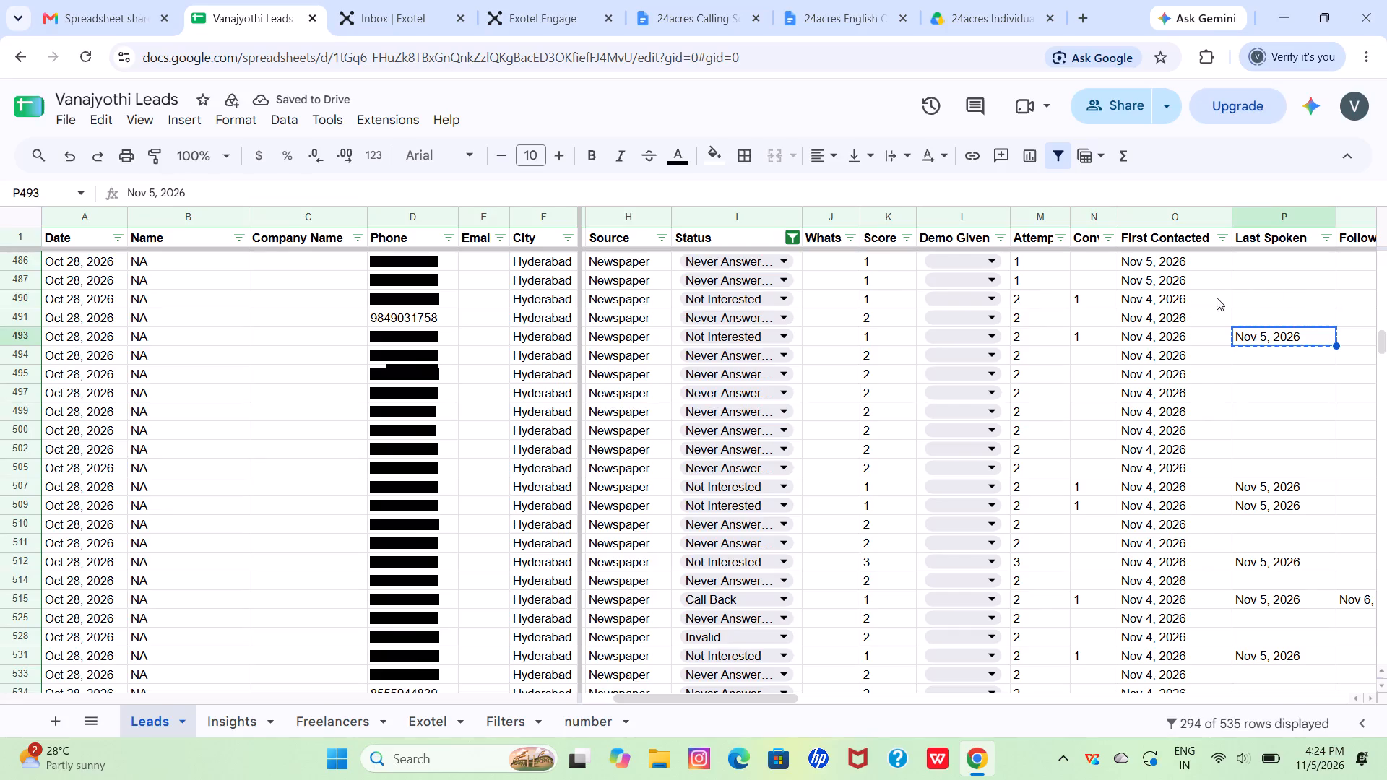
{"action": "left_click", "coordinate": [1261, 295]}
{"action": "key", "text": "ctrl+v"}
Copy the note "dont have any properties for sale or rent" from row 493 into the Notes cell of row 490.
{"action": "scroll", "coordinate": [1261, 295], "scroll_direction": "left", "scroll_amount": 2}
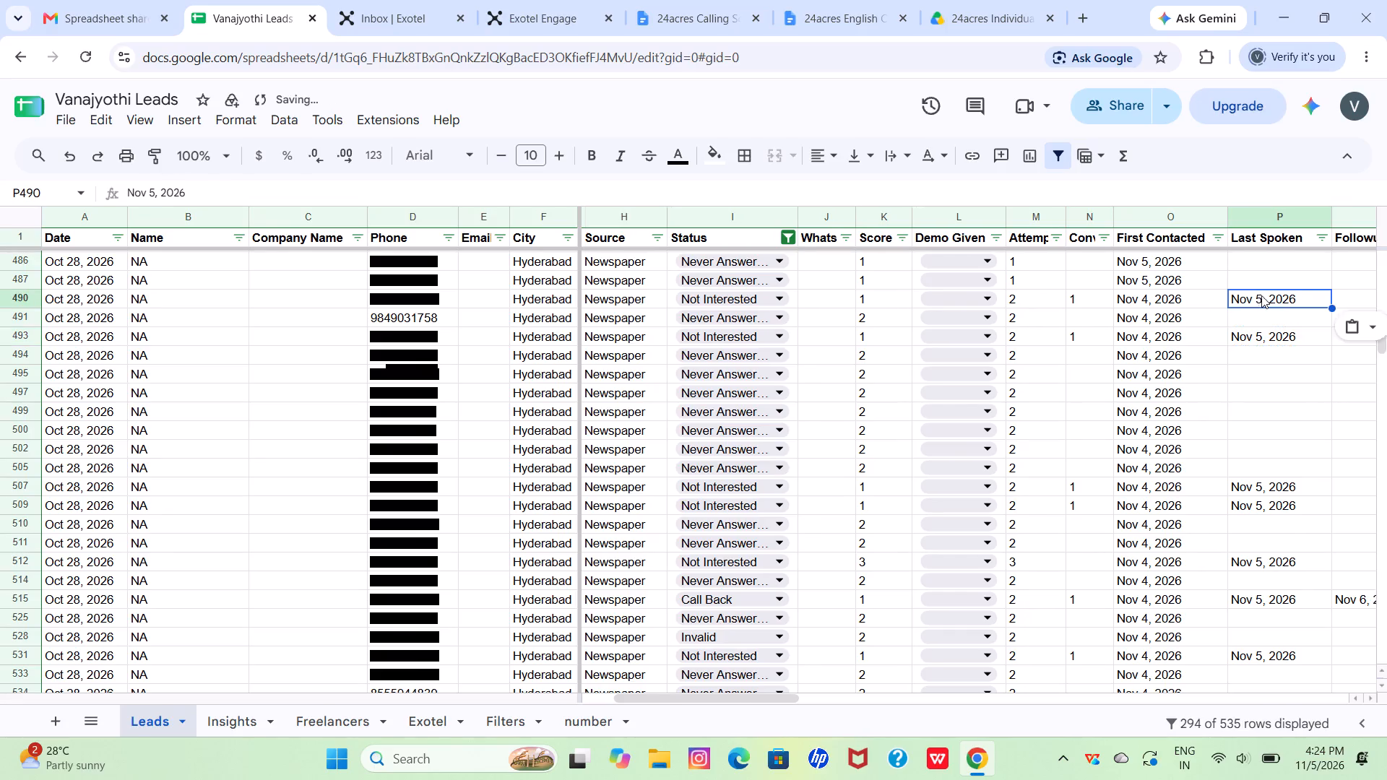
{"action": "scroll", "coordinate": [1261, 295], "scroll_direction": "left", "scroll_amount": 4}
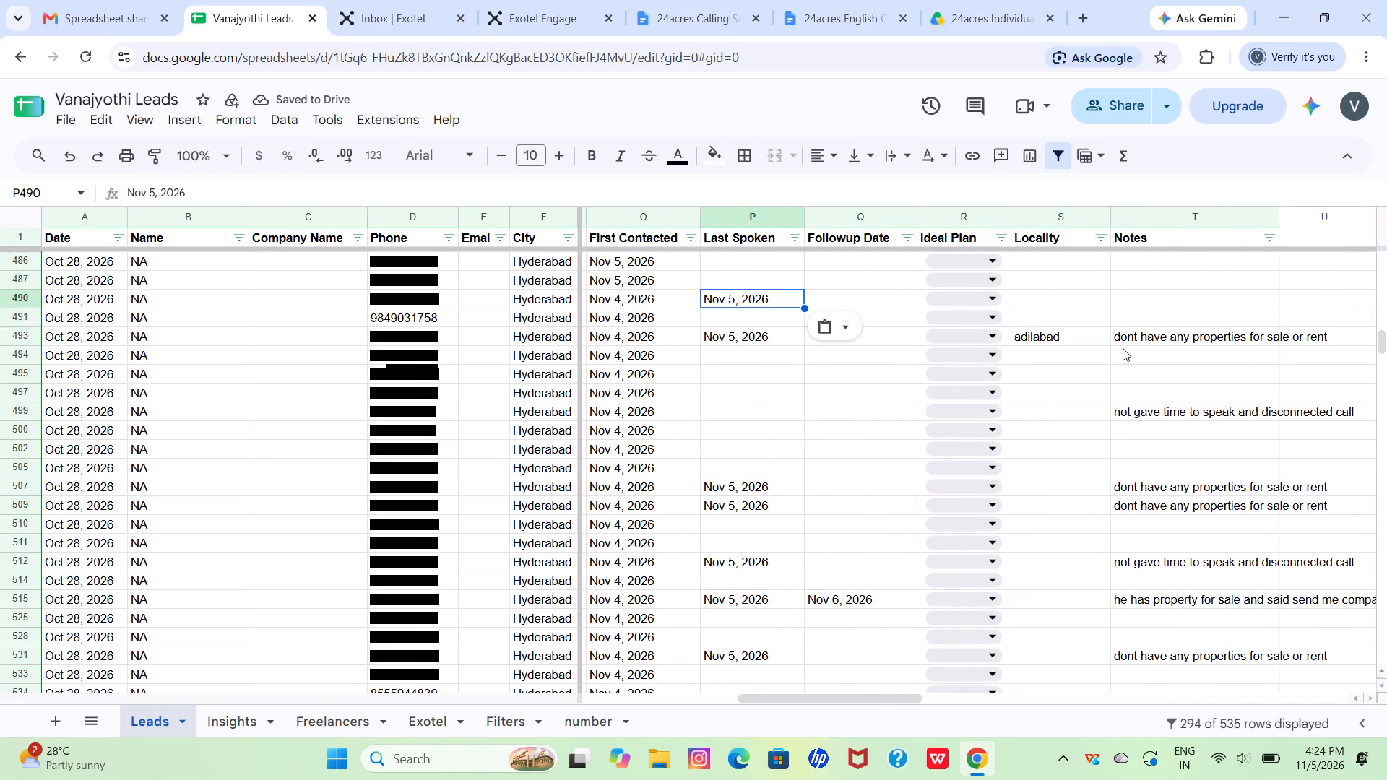
{"action": "left_click", "coordinate": [1123, 348]}
{"action": "left_click", "coordinate": [1123, 337]}
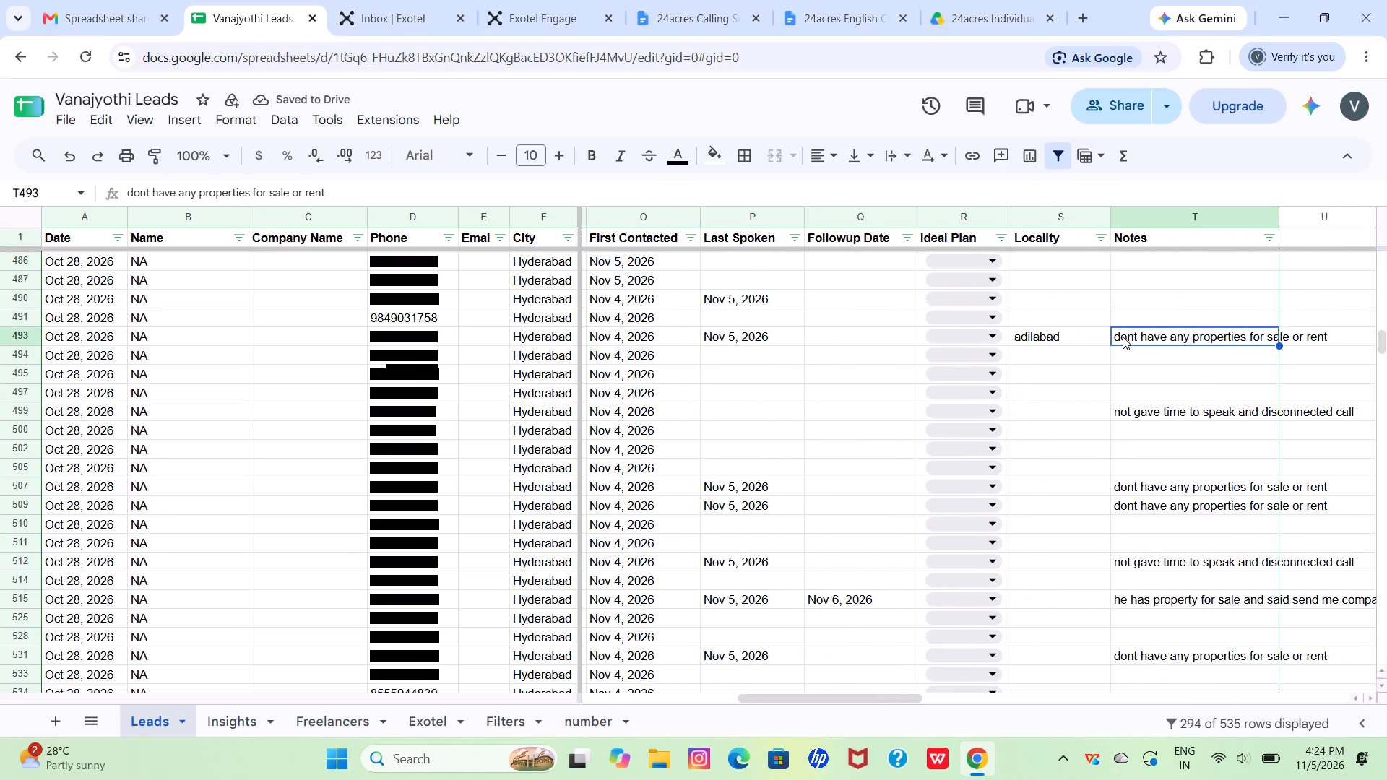
{"action": "key", "text": "ctrl+c"}
{"action": "left_click", "coordinate": [1155, 302]}
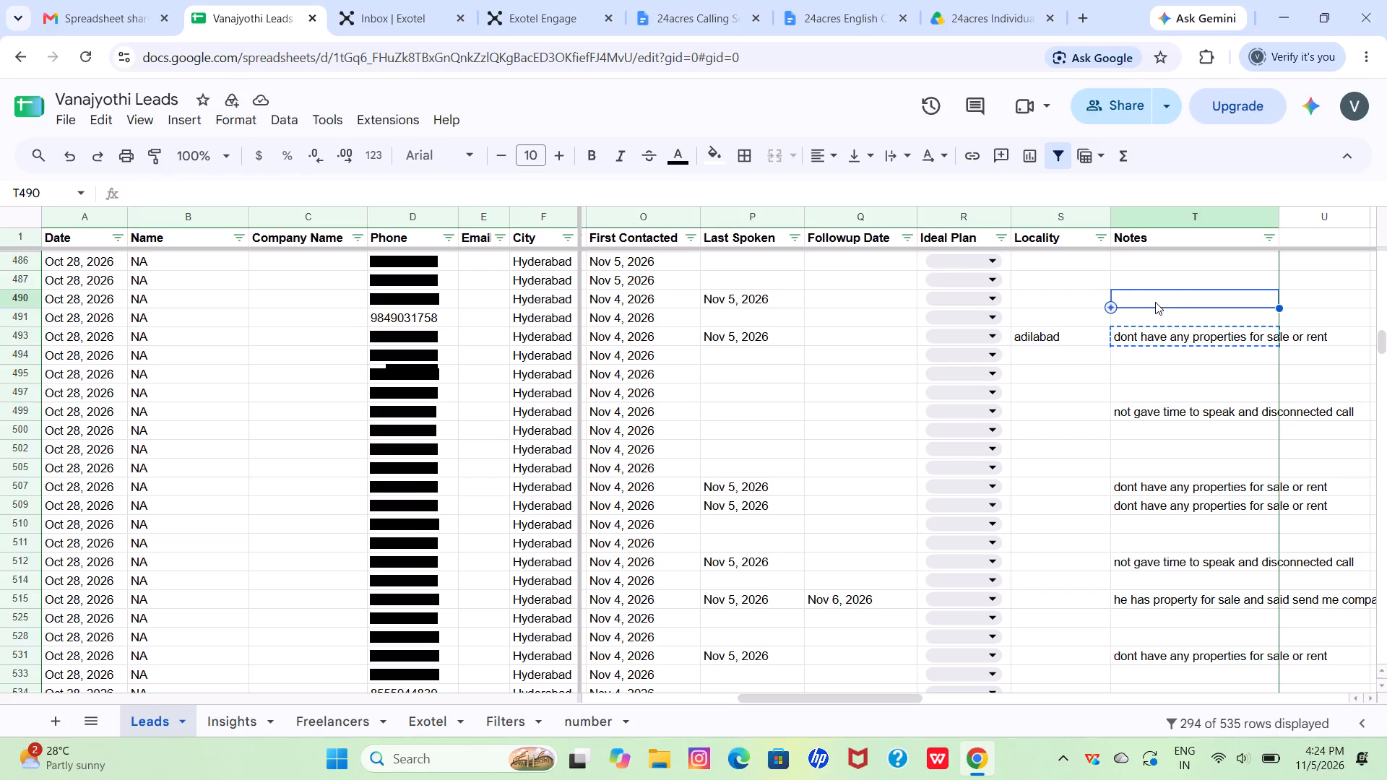
{"action": "key", "text": "ctrl+v"}
Copy the phone number of the lead in row 487.
{"action": "left_click", "coordinate": [1123, 279]}
{"action": "scroll", "coordinate": [1123, 279], "scroll_direction": "right", "scroll_amount": 5}
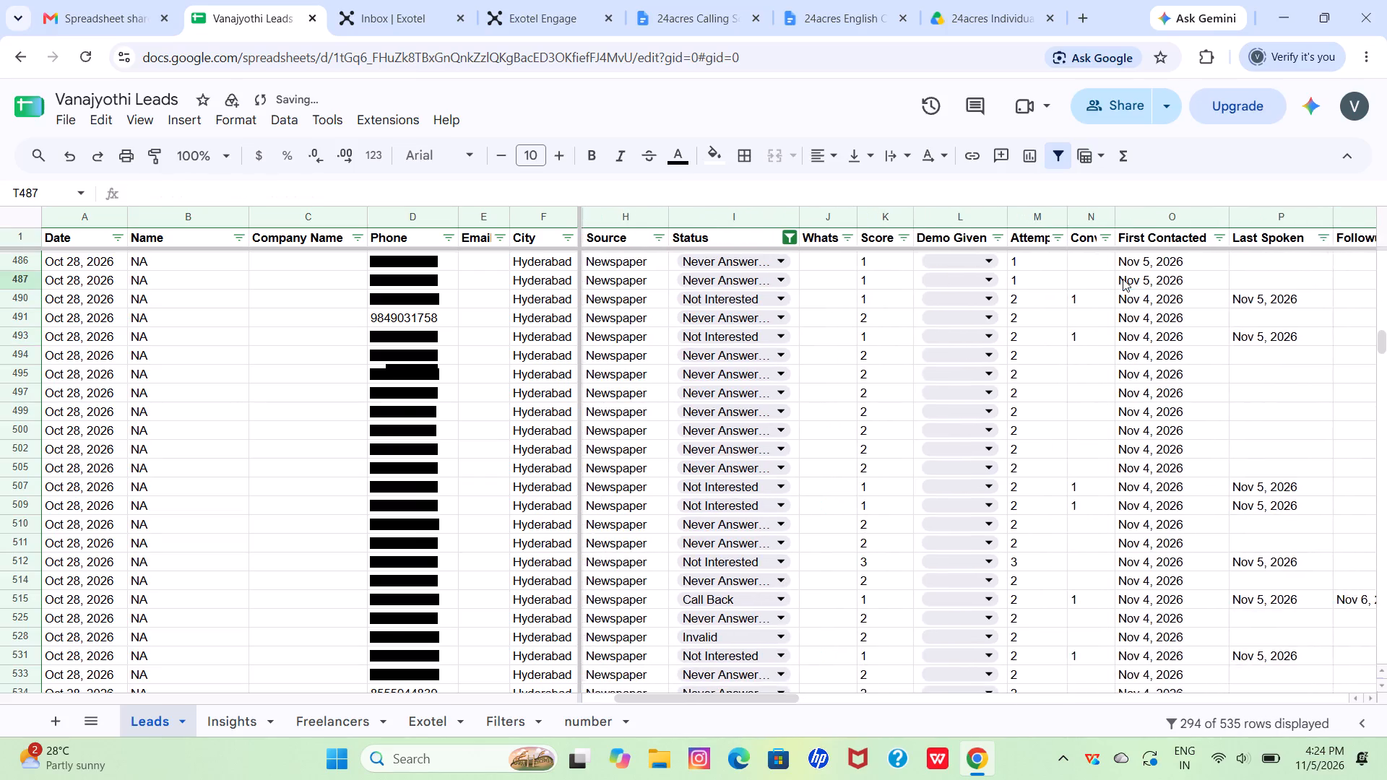
{"action": "scroll", "coordinate": [1123, 279], "scroll_direction": "right", "scroll_amount": 1}
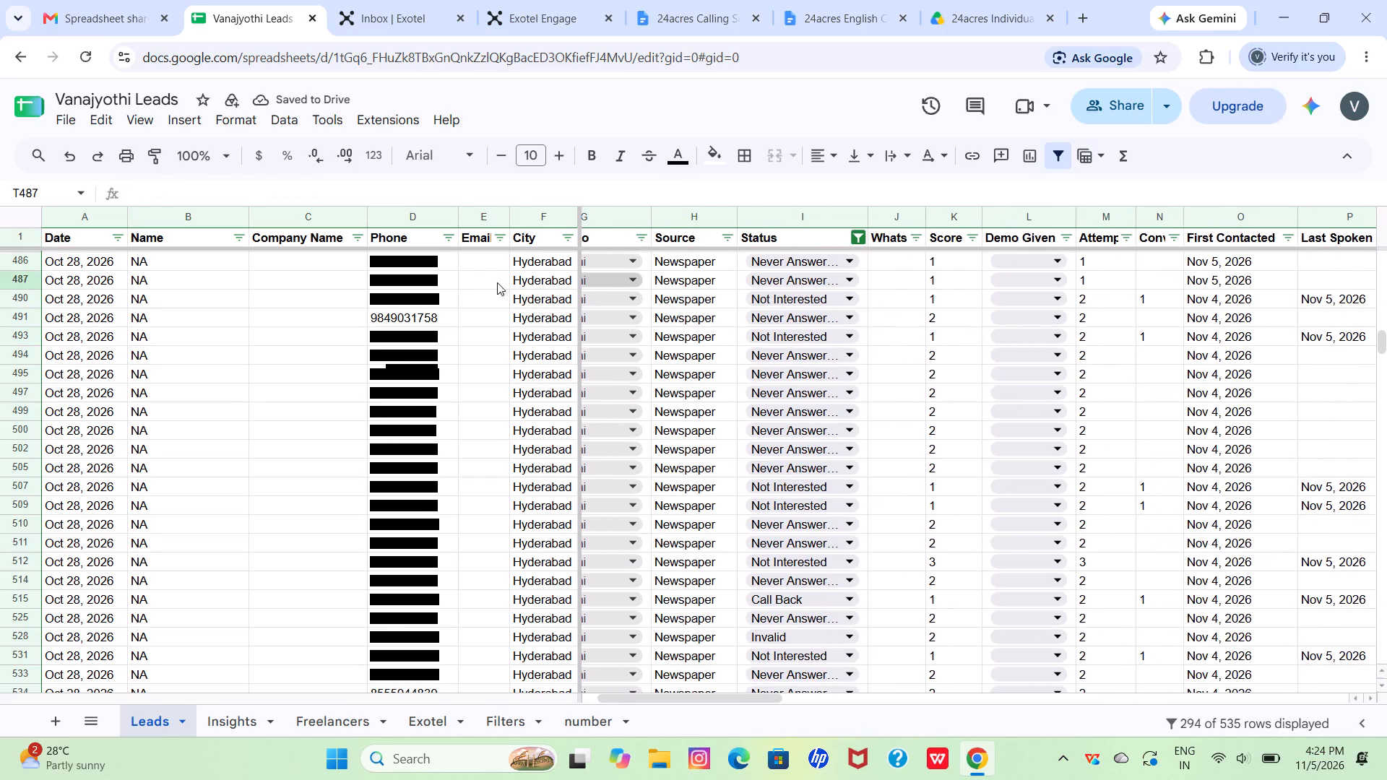
{"action": "left_click", "coordinate": [435, 282]}
{"action": "key", "text": "ctrl+c"}
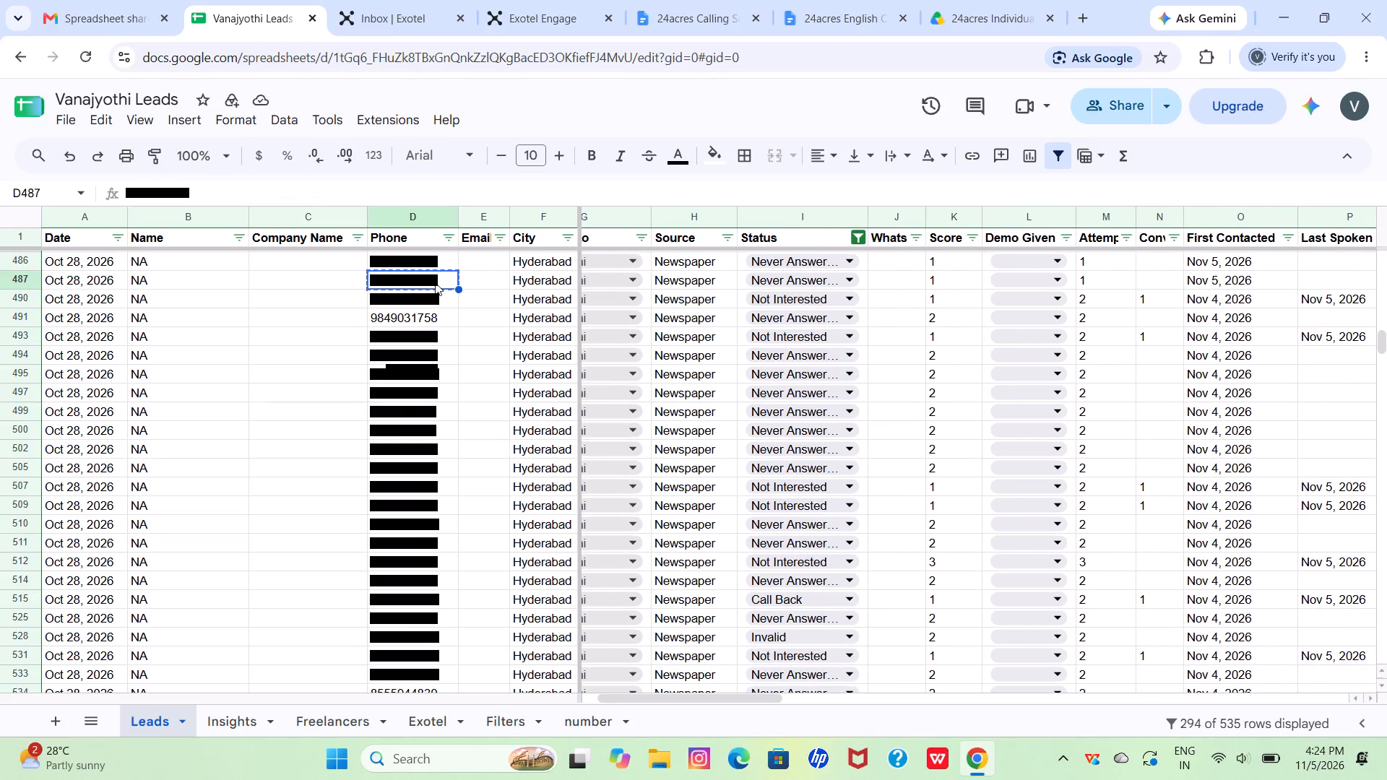
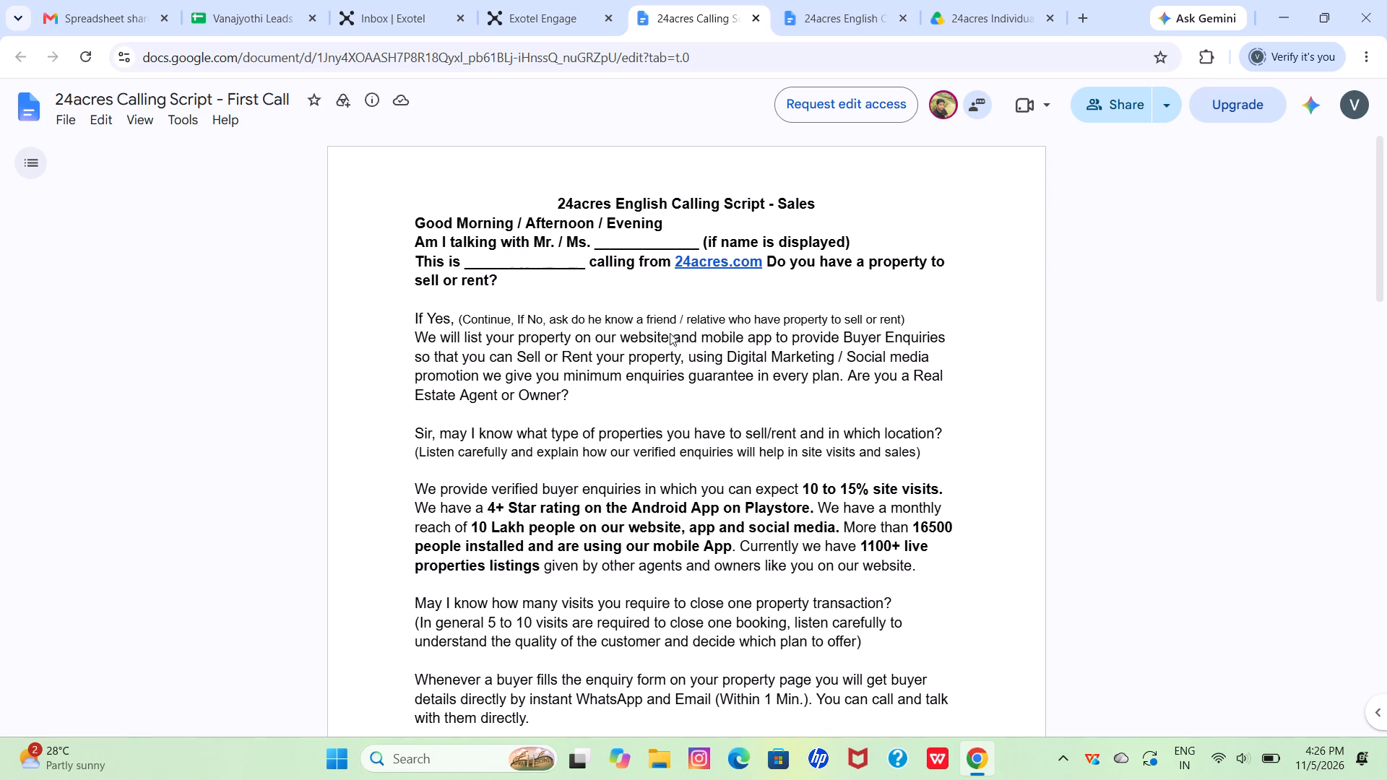
Return to the Vanajyothi Leads spreadsheet and set the Status of the lead in row 487 to Not Interested.
{"action": "left_click", "coordinate": [236, 0]}
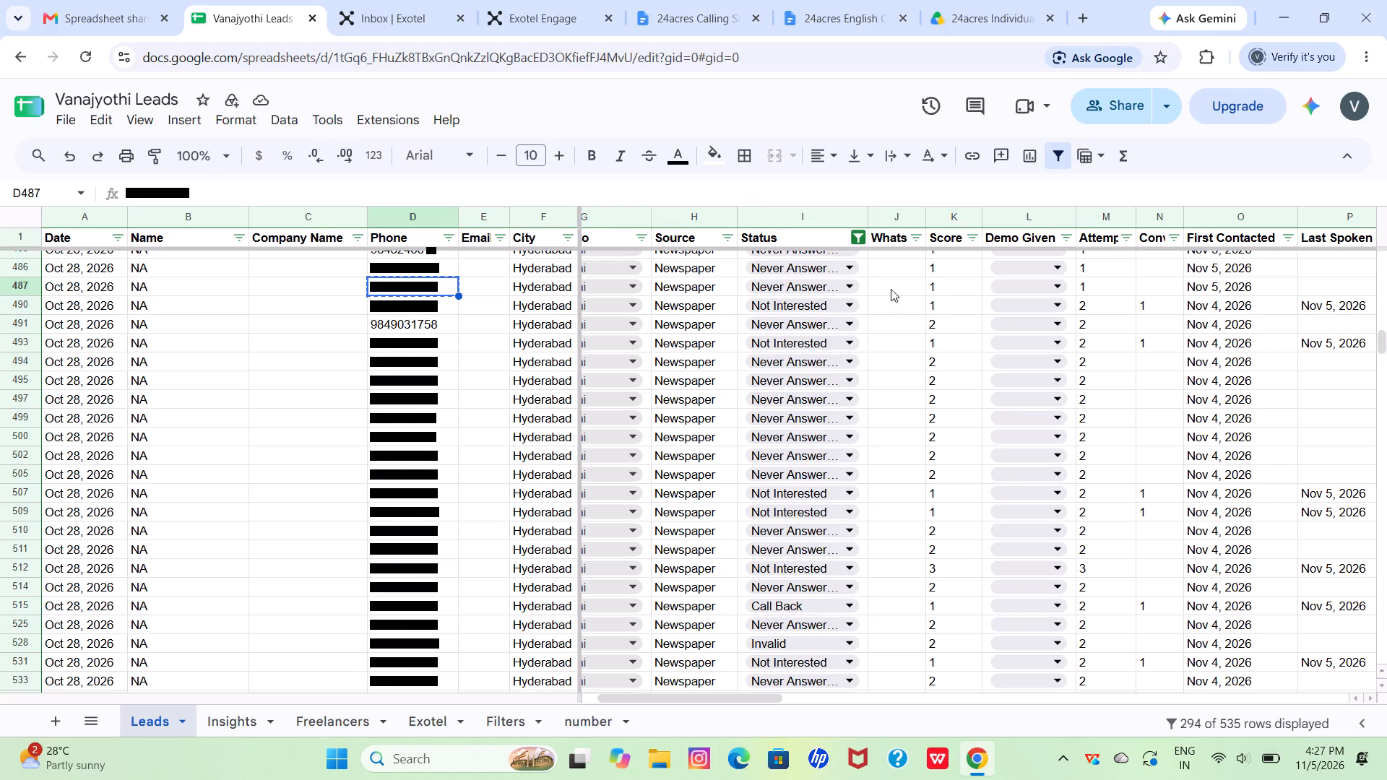
{"action": "left_click", "coordinate": [818, 285]}
{"action": "left_click", "coordinate": [796, 398]}
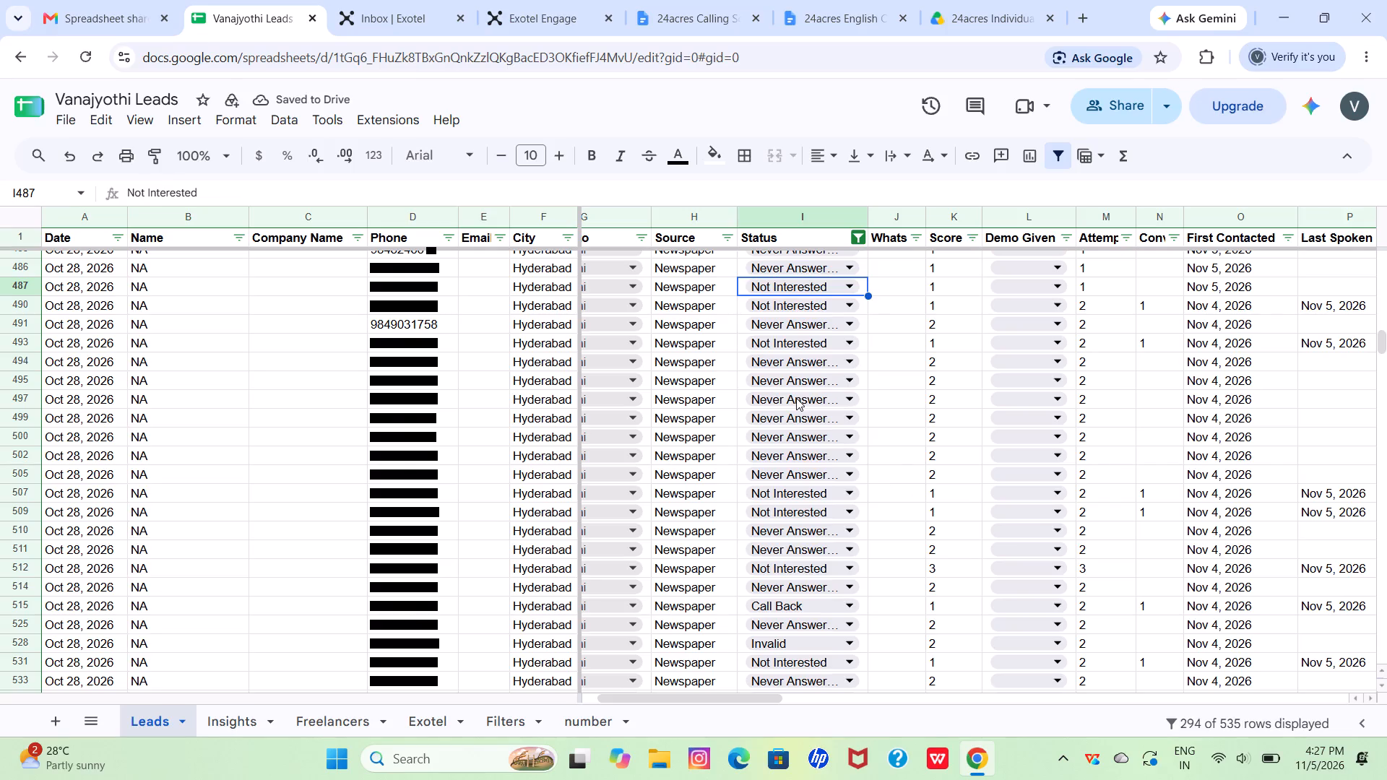
Set the attempts count in row 487 to 2 and enter 1 in its adjacent Conv column.
{"action": "left_click", "coordinate": [1161, 296]}
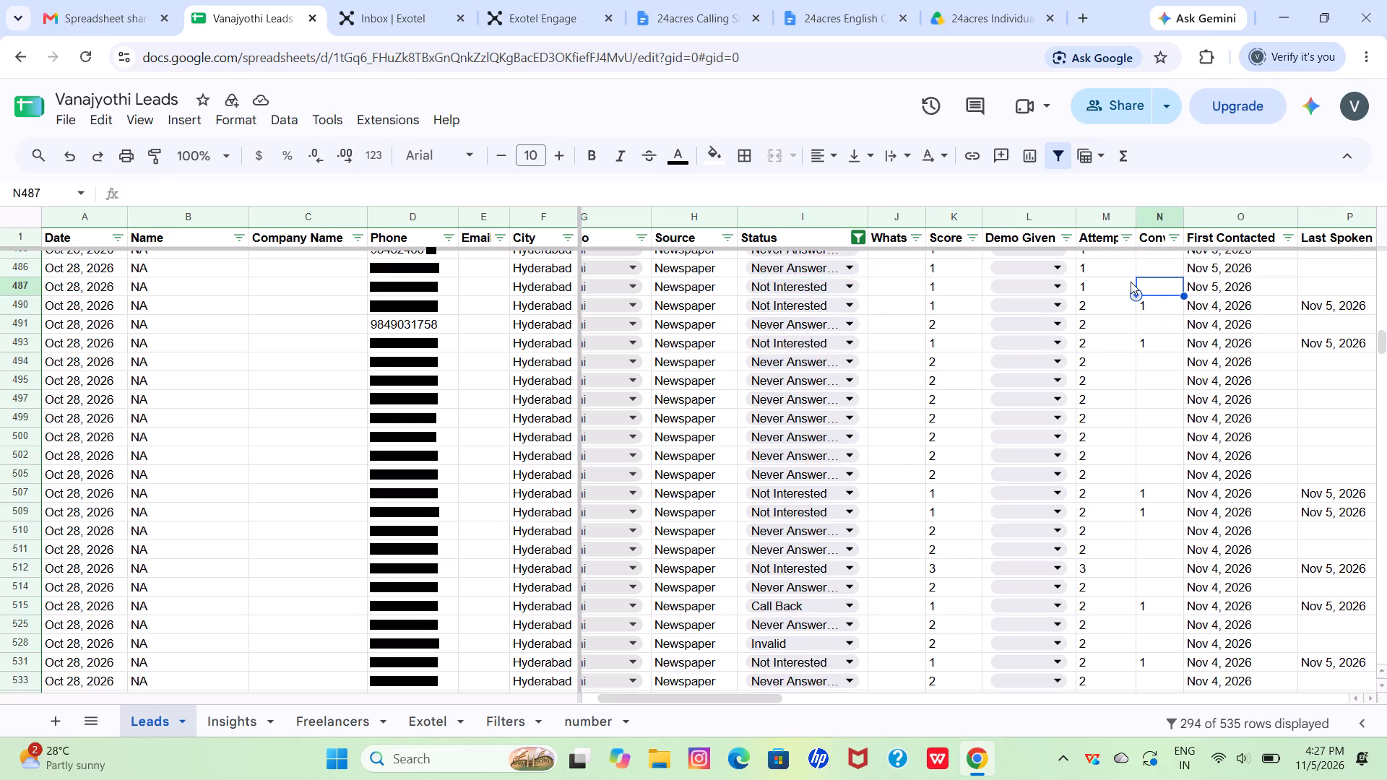
{"action": "left_click", "coordinate": [1111, 292]}
{"action": "key", "text": "2"}
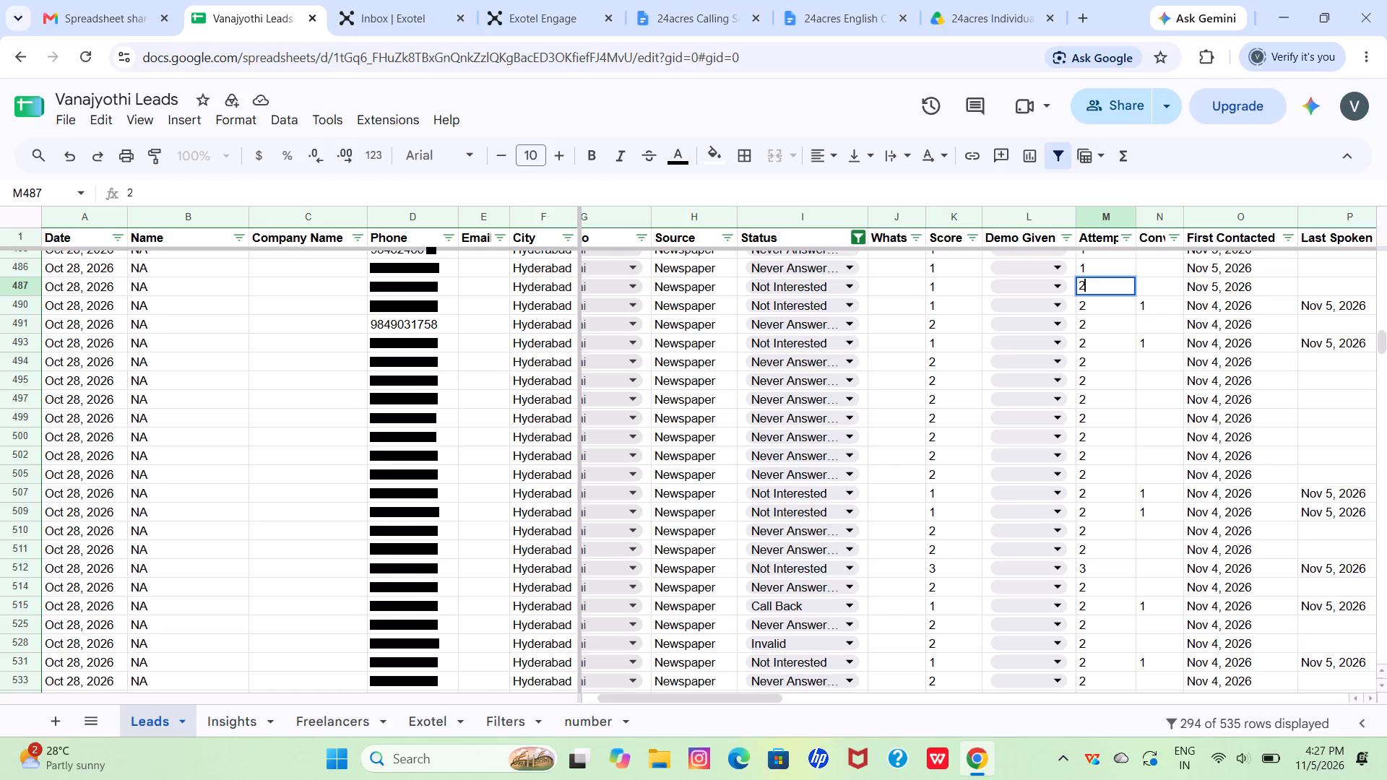
{"action": "left_click", "coordinate": [1158, 294]}
{"action": "key", "text": "1"}
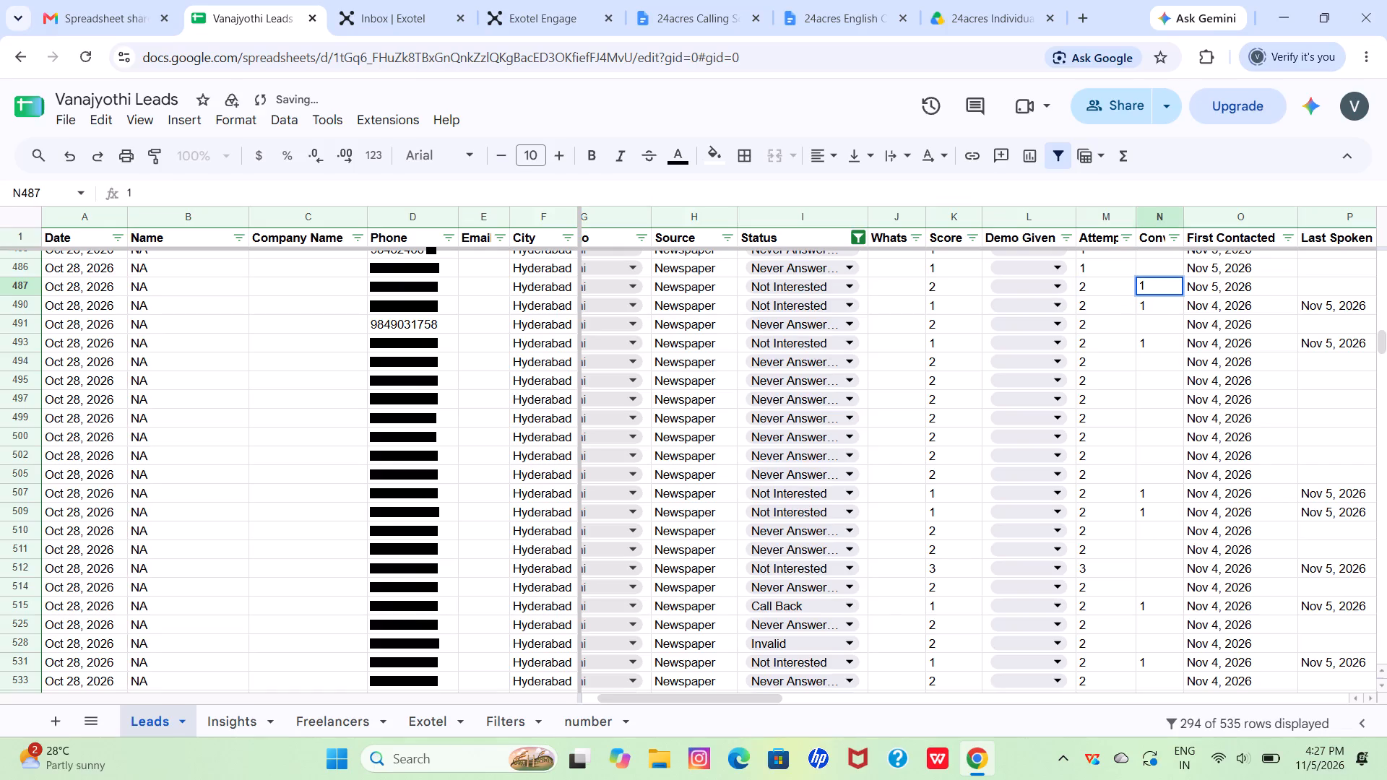
Copy the First Contacted date Nov 5, 2026 in row 487 into that row's Last Spoken cell.
{"action": "left_click", "coordinate": [1227, 287]}
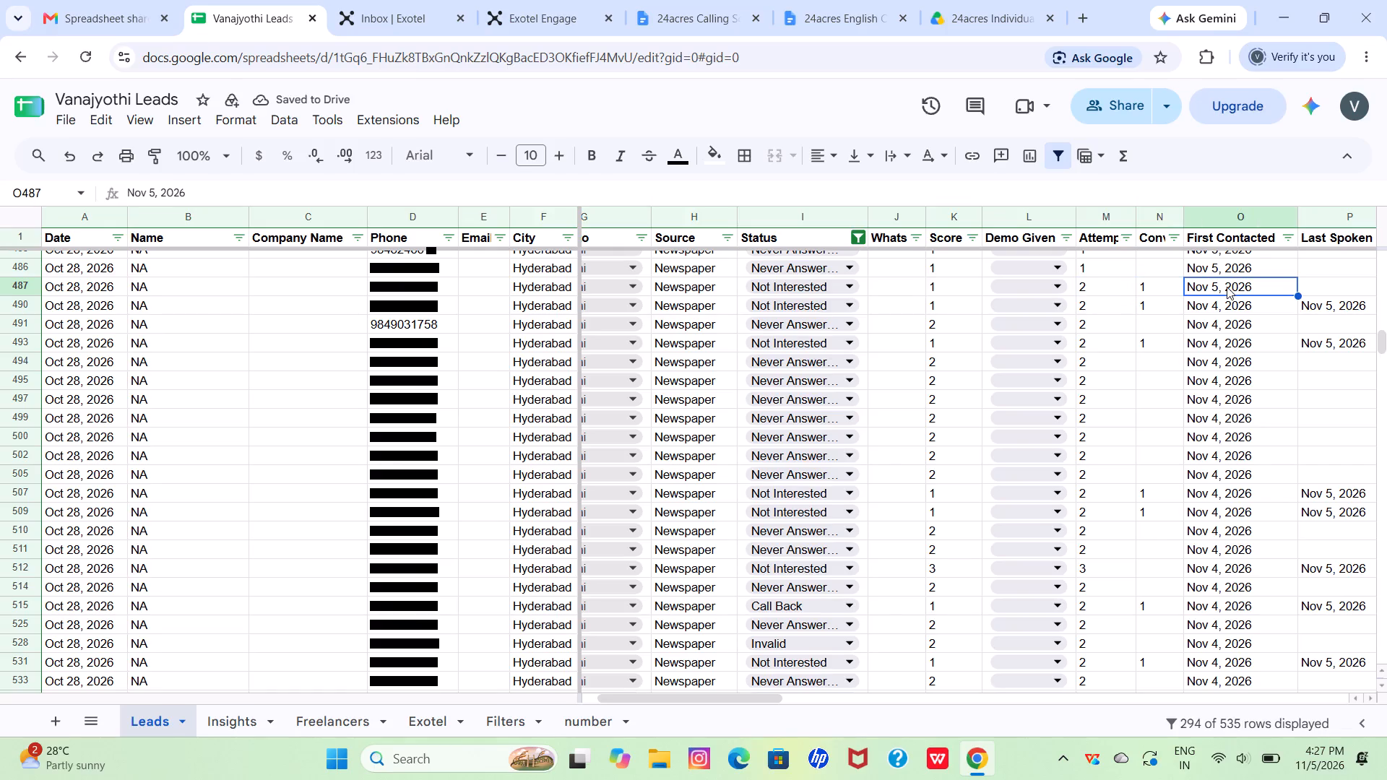
{"action": "key", "text": "ctrl+c"}
{"action": "left_click", "coordinate": [1374, 280]}
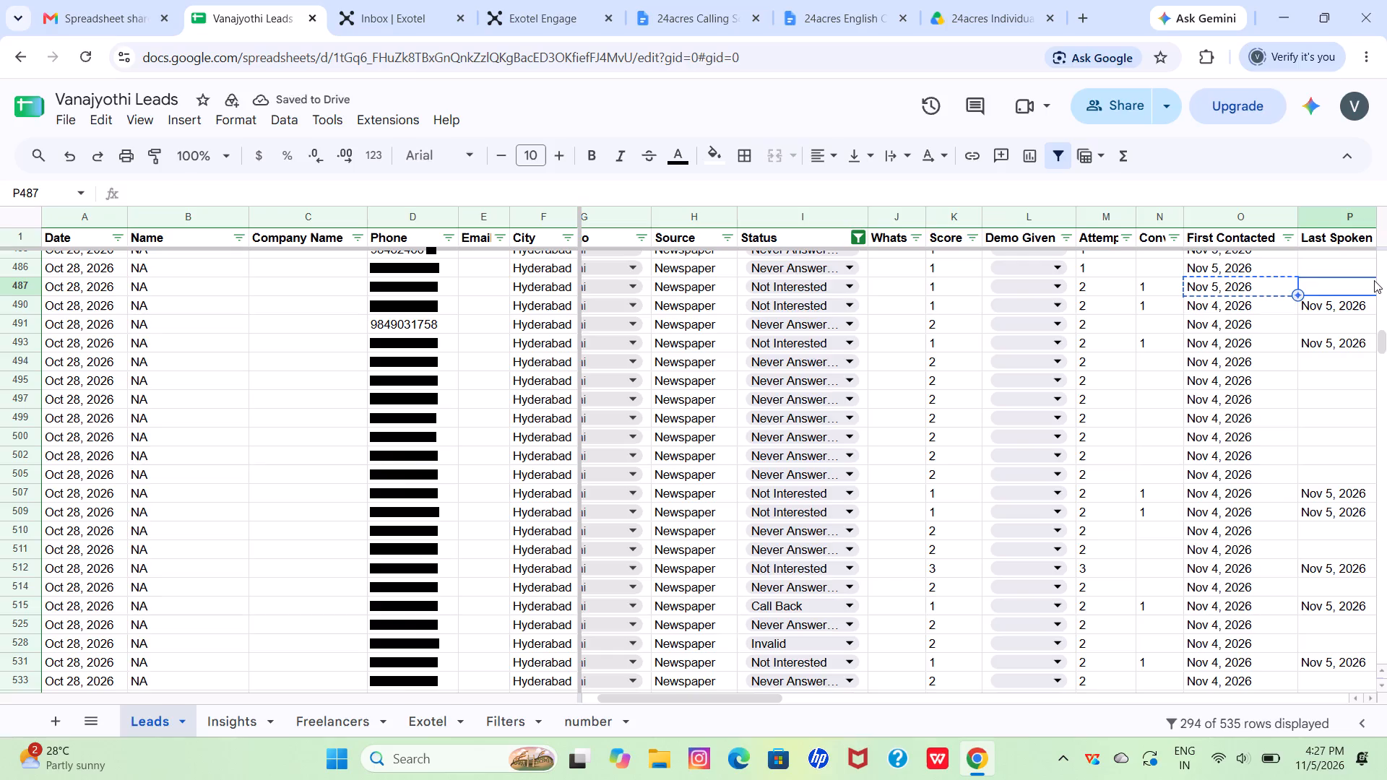
{"action": "key", "text": "ctrl+v"}
Enter the note "he have rental property and not ready for digital marketing" in the Notes cell of row 487.
{"action": "scroll", "coordinate": [1374, 280], "scroll_direction": "left", "scroll_amount": 5}
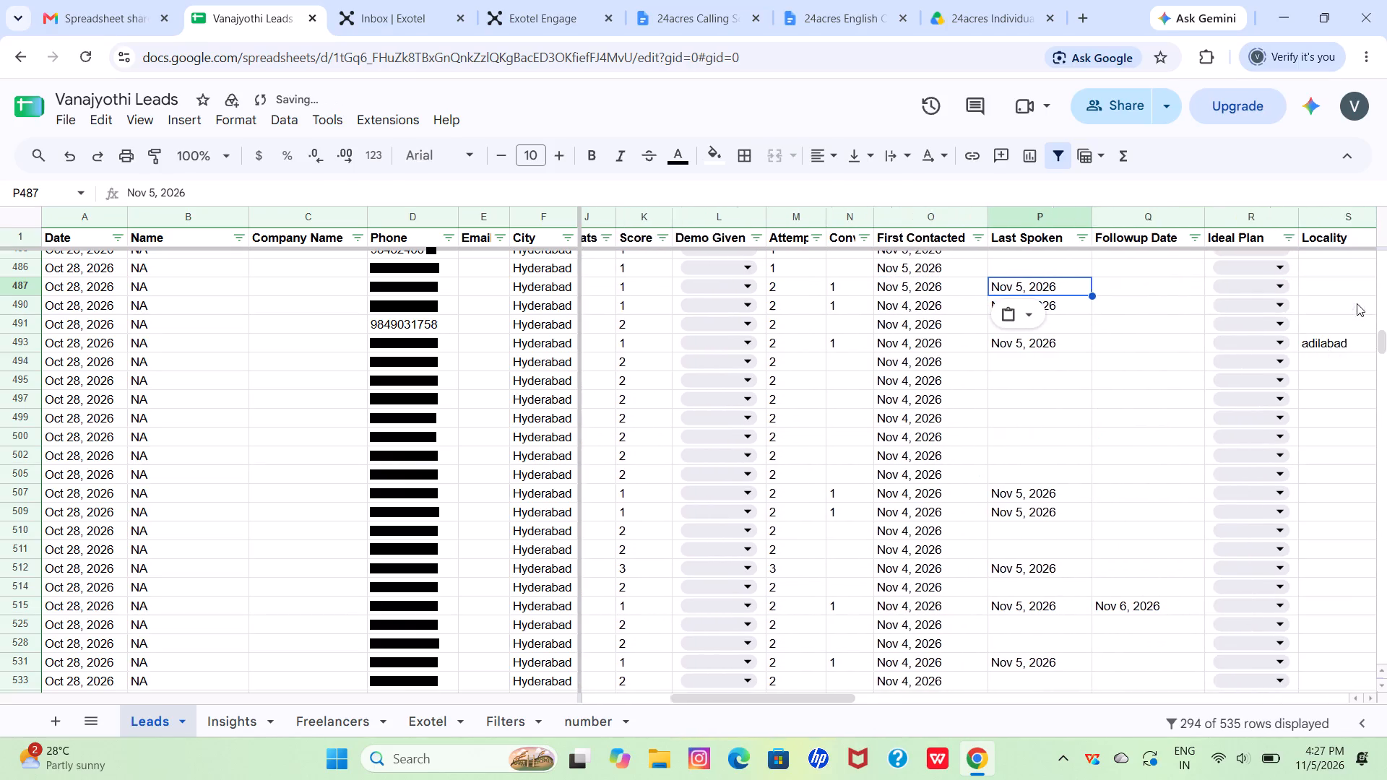
{"action": "scroll", "coordinate": [1357, 303], "scroll_direction": "left", "scroll_amount": 1}
{"action": "left_click", "coordinate": [1247, 282]}
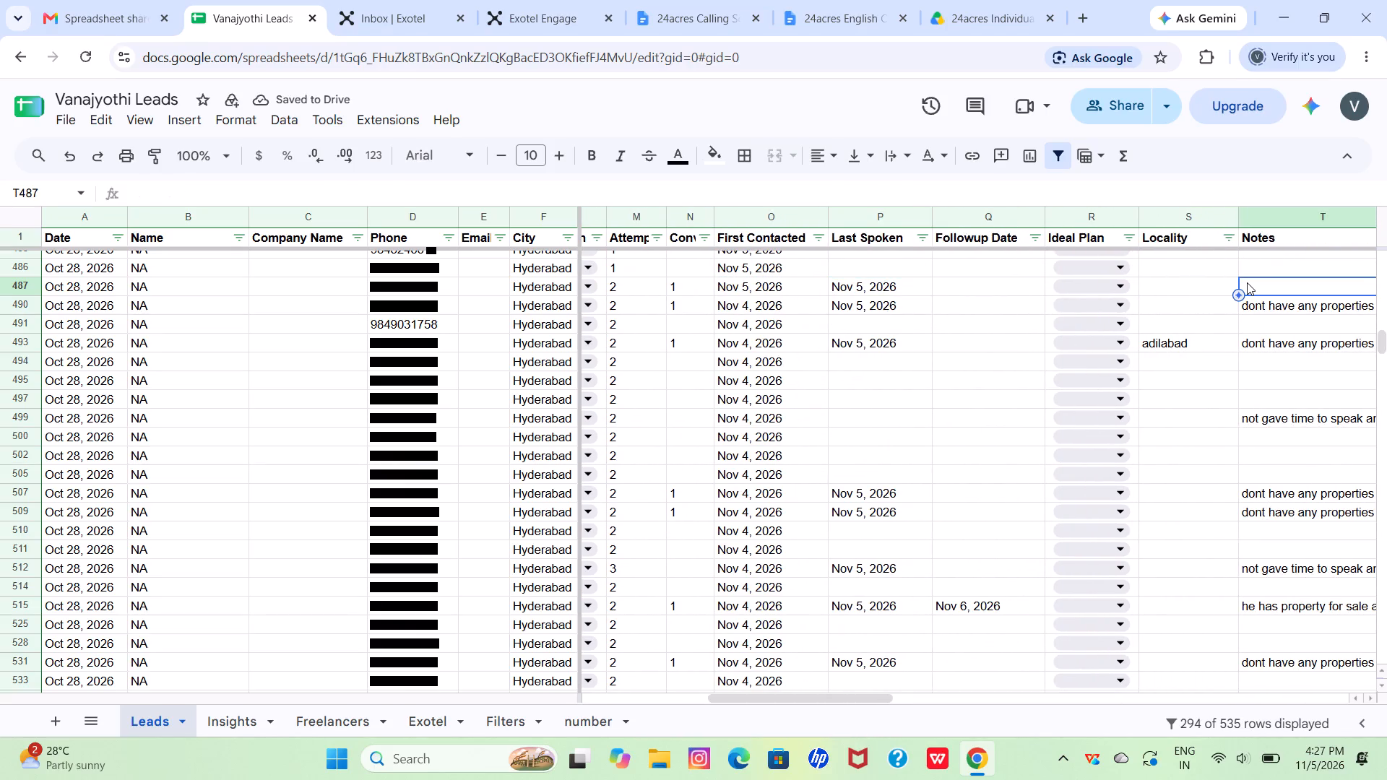
{"action": "type", "text": "he have rent"}
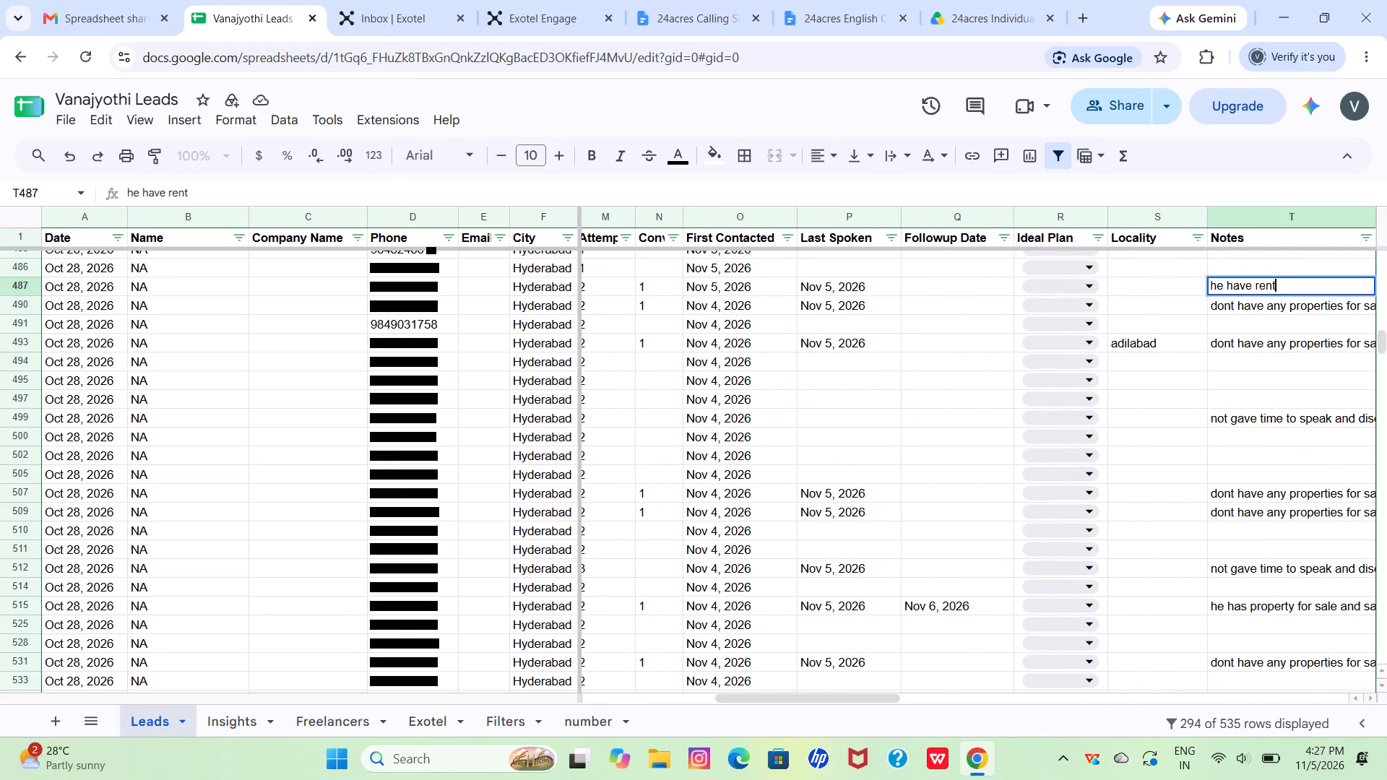
{"action": "type", "text": "al pe"}
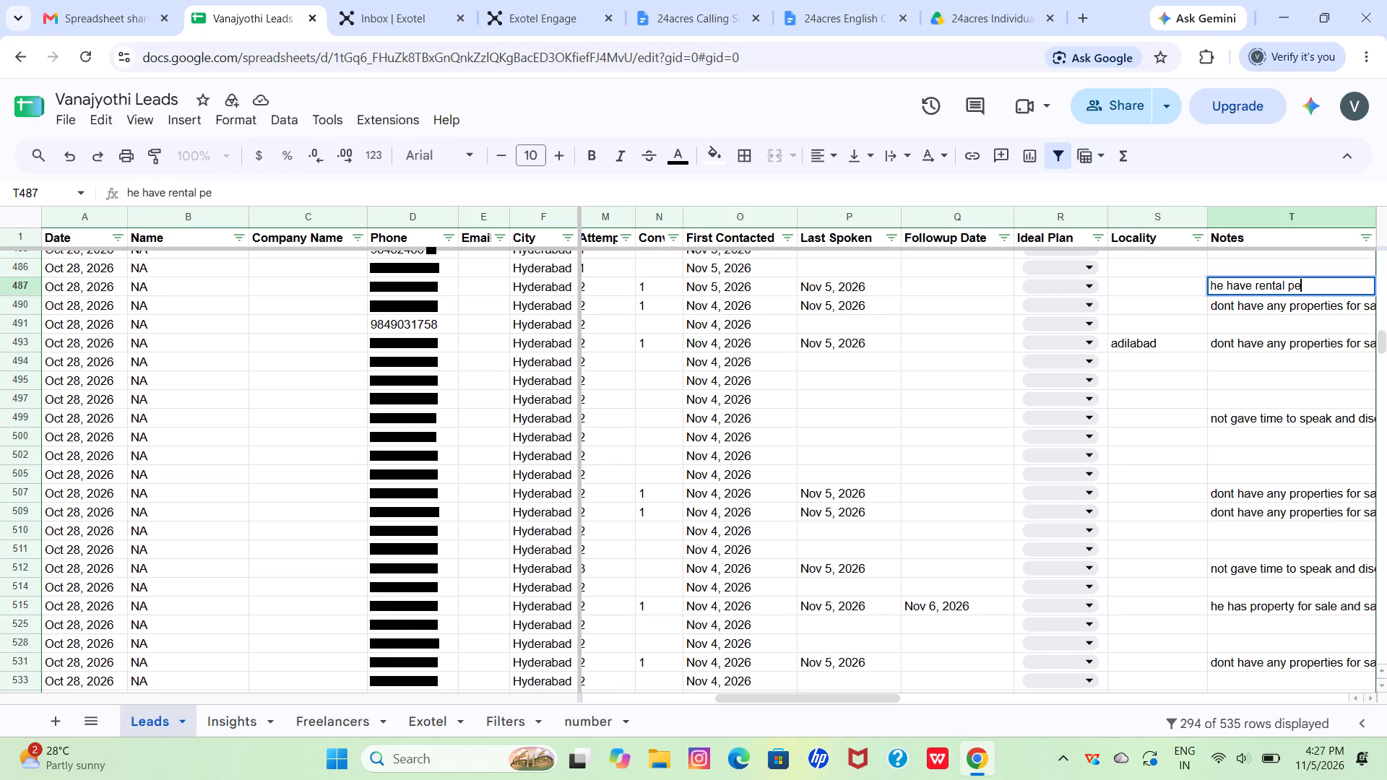
{"action": "key", "text": "BackSpace"}
{"action": "type", "text": "ropety"}
{"action": "key", "text": "space"}
{"action": "key", "text": "BackSpace"}
{"action": "key", "text": "BackSpace"}
{"action": "key", "text": "BackSpace"}
{"action": "type", "text": "rty and"}
{"action": "key", "text": "space"}
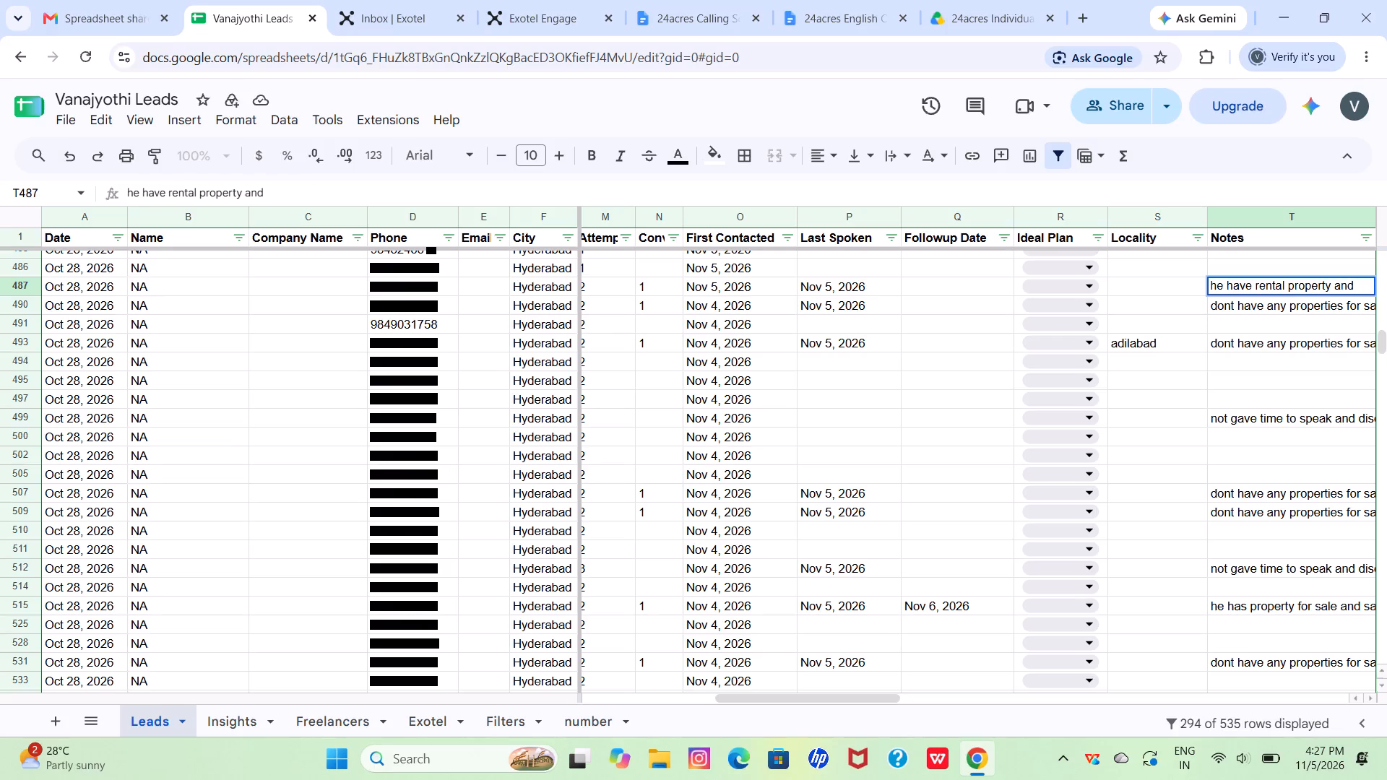
{"action": "type", "text": "not ready to"}
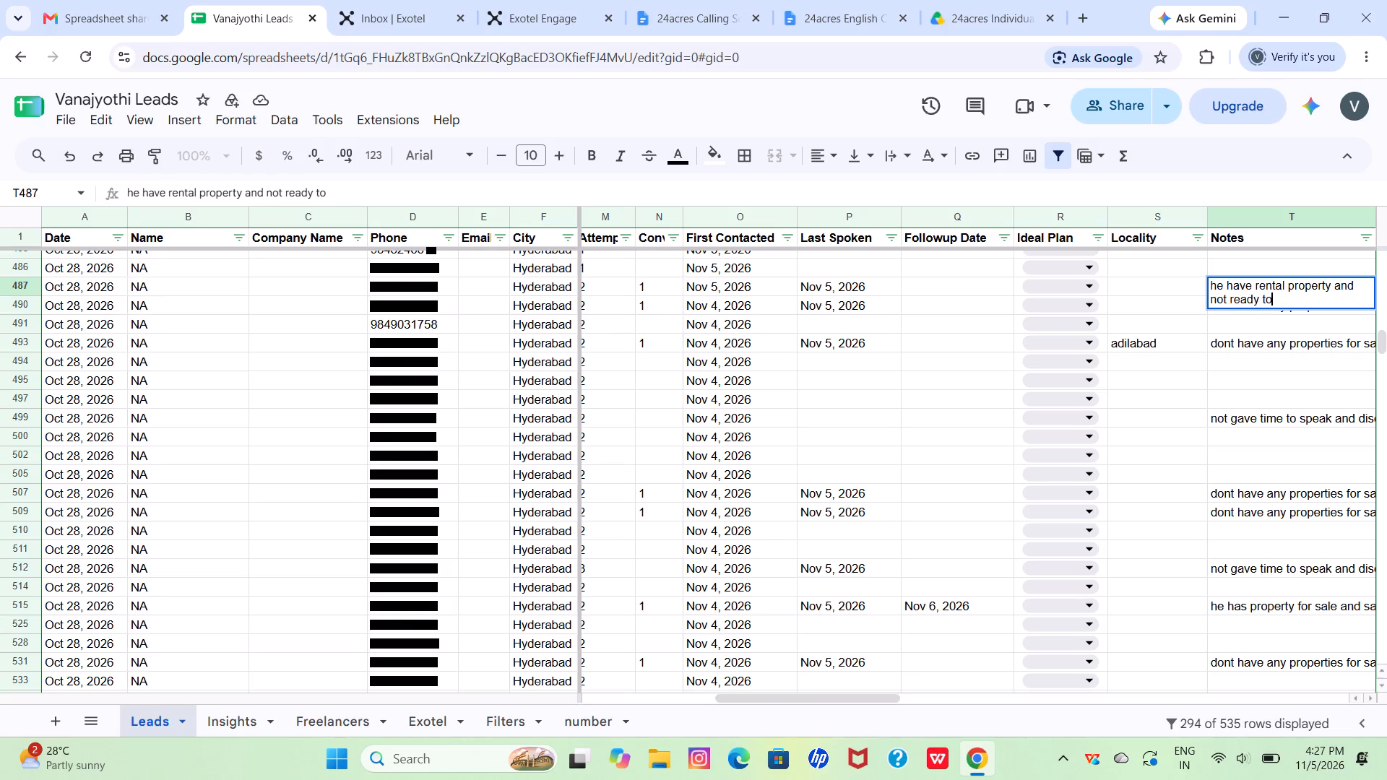
{"action": "key", "text": "BackSpace"}
{"action": "key", "text": "BackSpace"}
{"action": "type", "text": "for digital marketing"}
{"action": "key", "text": "Return"}
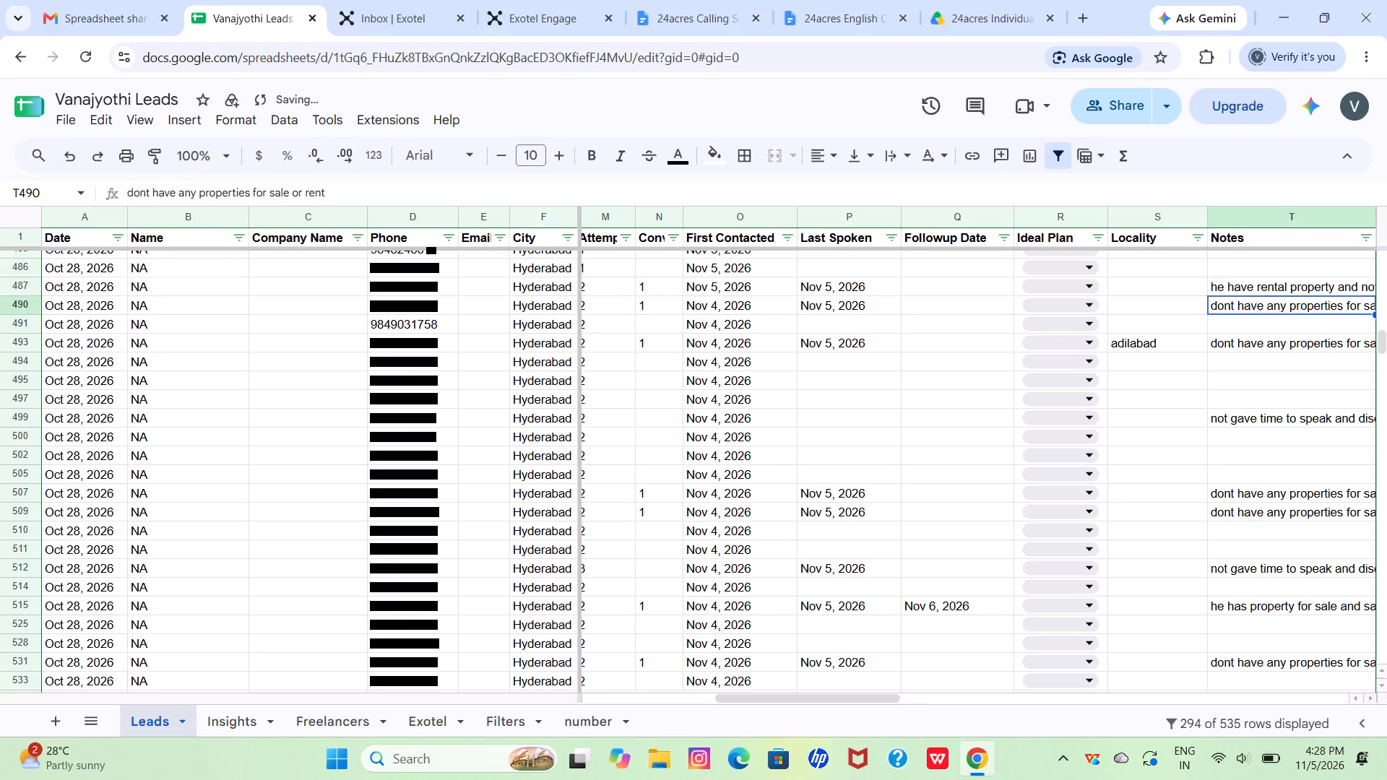
Select the phone number of the lead in row 486.
{"action": "scroll", "coordinate": [1247, 282], "scroll_direction": "right", "scroll_amount": 8}
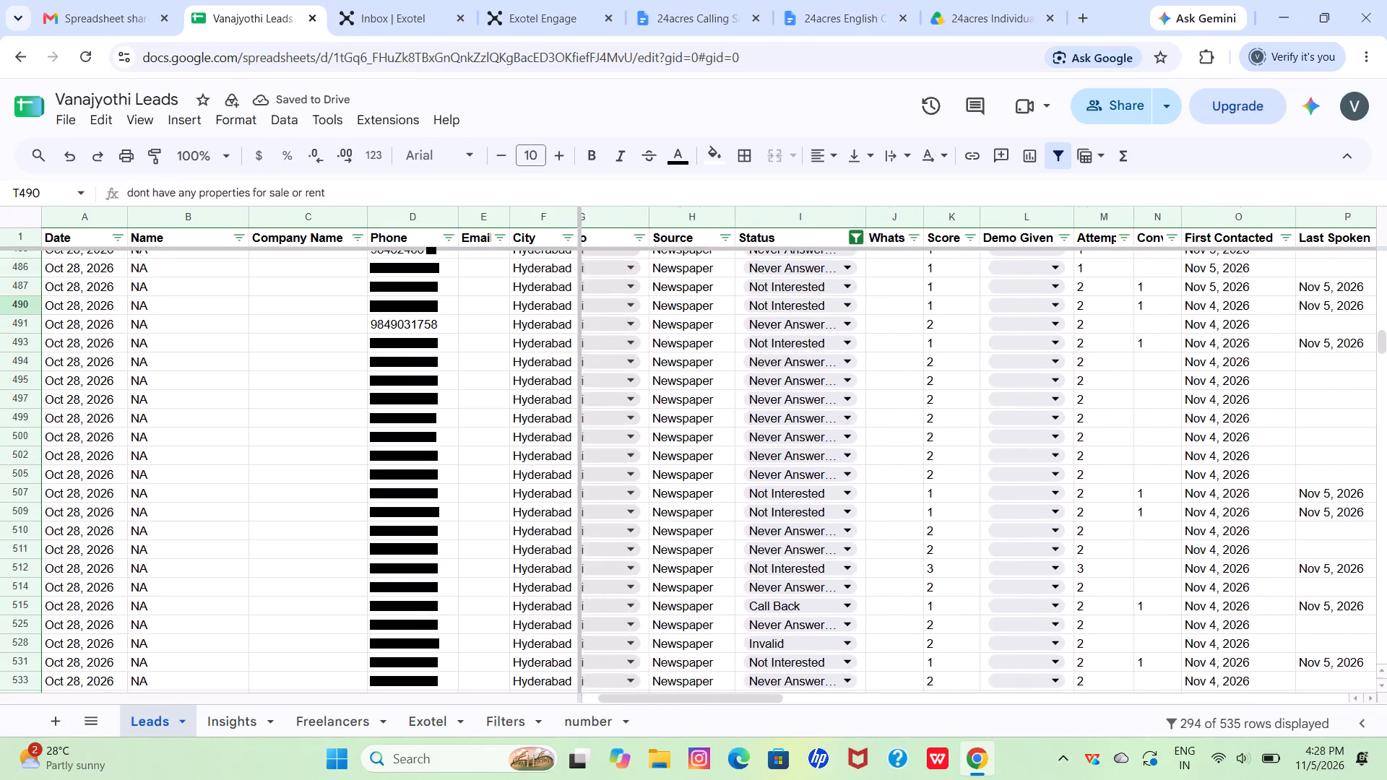
{"action": "scroll", "coordinate": [1247, 282], "scroll_direction": "right", "scroll_amount": 1}
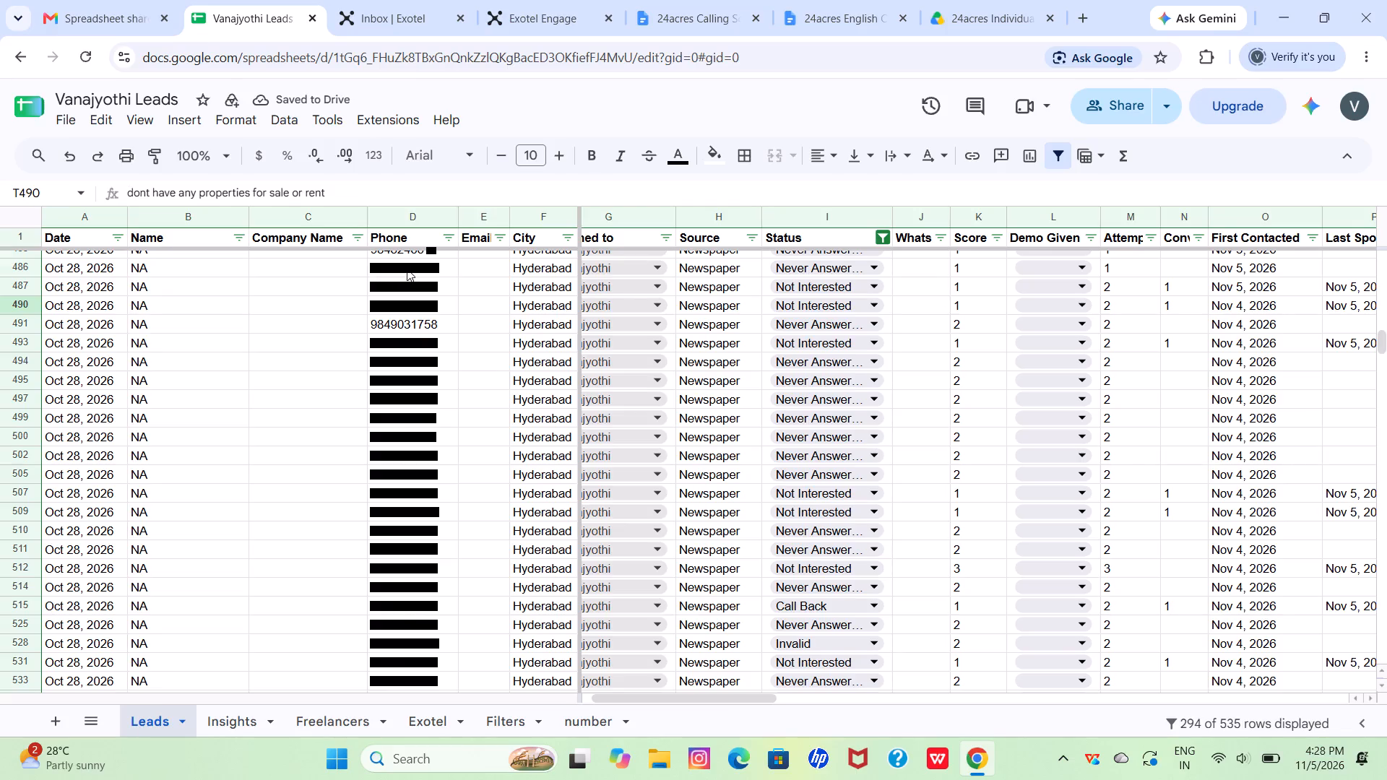
{"action": "left_click", "coordinate": [407, 269]}
{"action": "scroll", "coordinate": [407, 269], "scroll_direction": "up", "scroll_amount": 1}
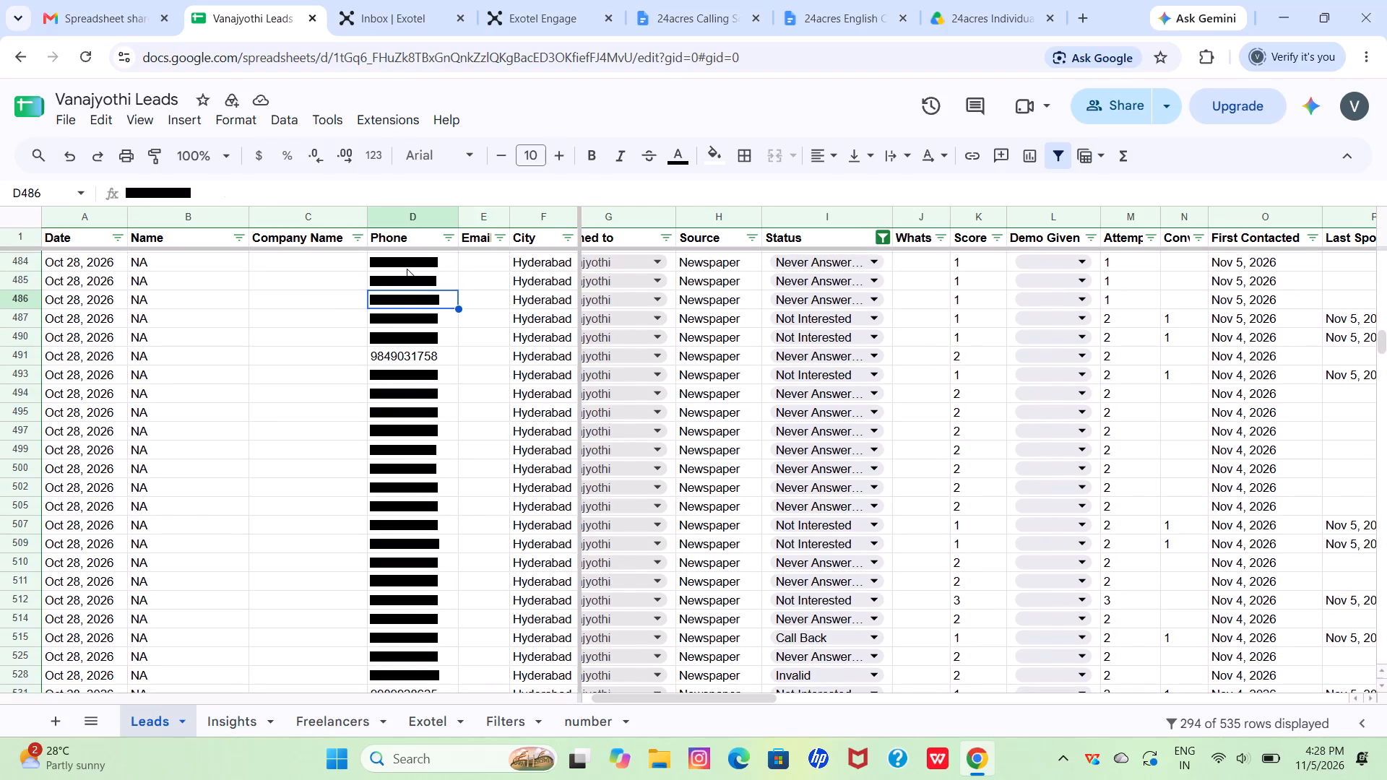
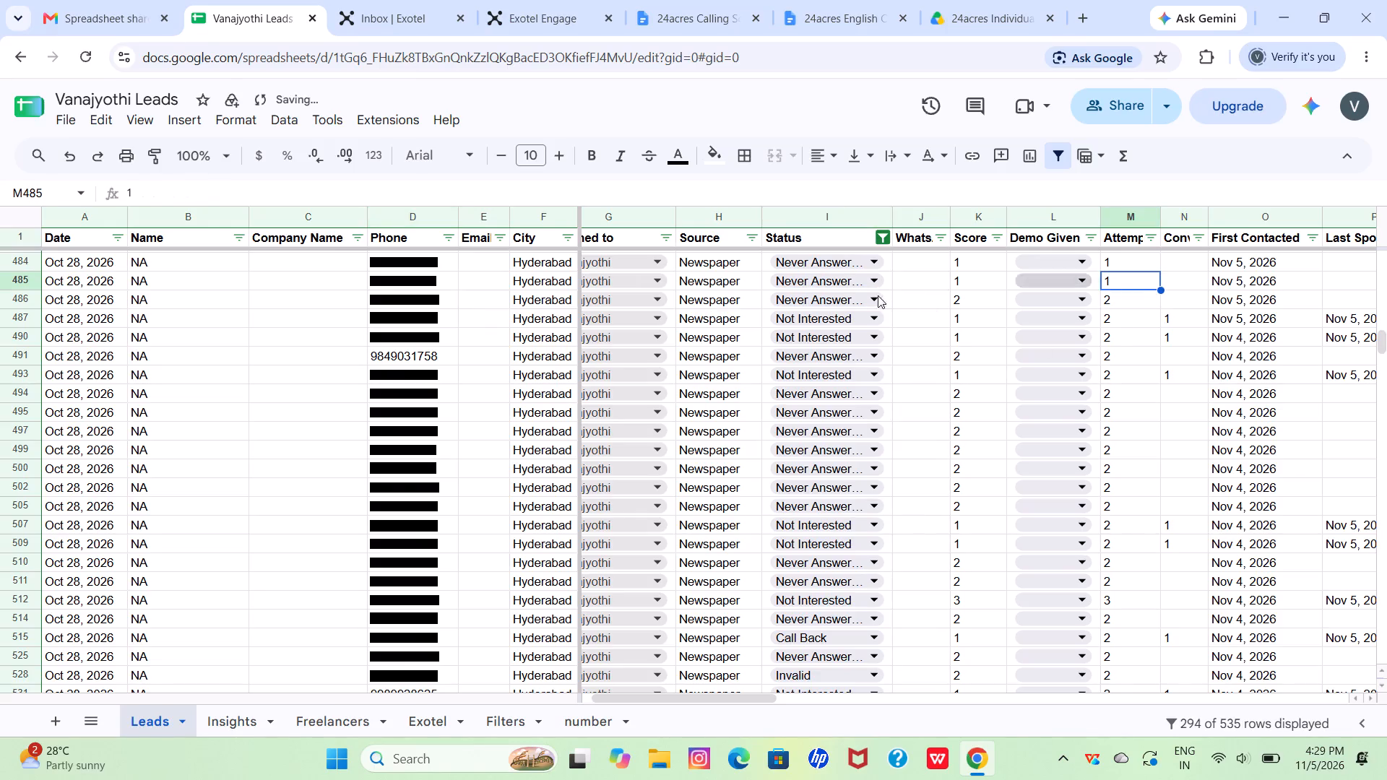
Select the phone number of the lead in row 485.
{"action": "left_click", "coordinate": [439, 277]}
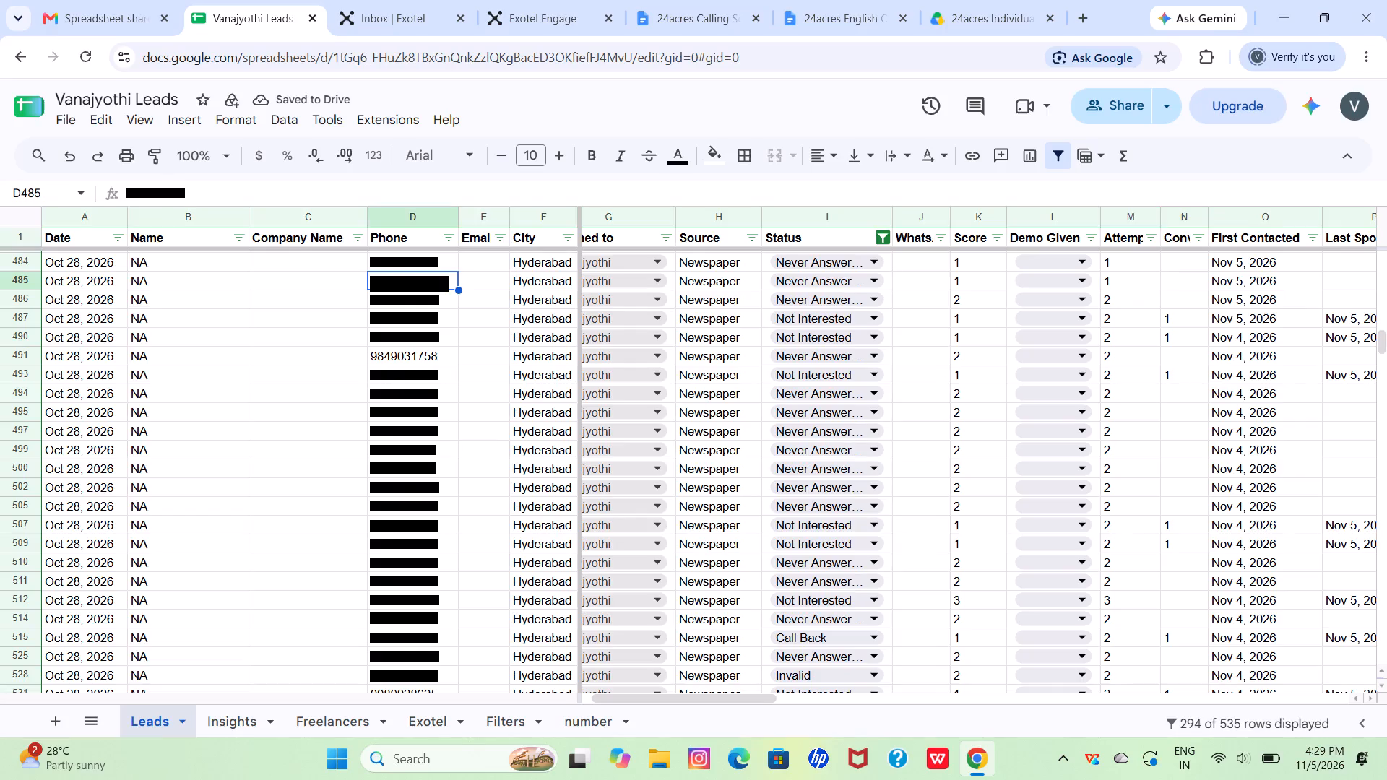
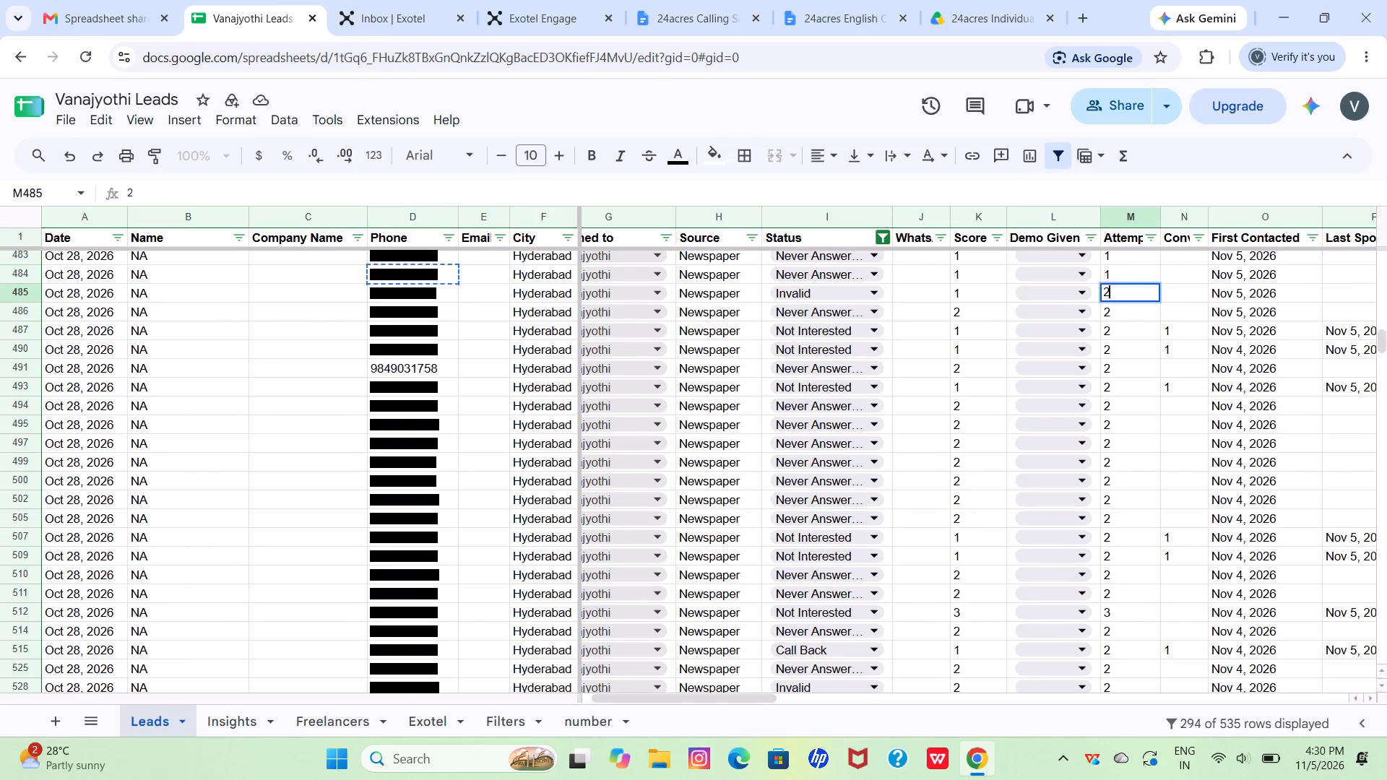
Set the attempt count of the lead in row 484 to 2.
{"action": "left_click", "coordinate": [1123, 279]}
{"action": "key", "text": "2"}
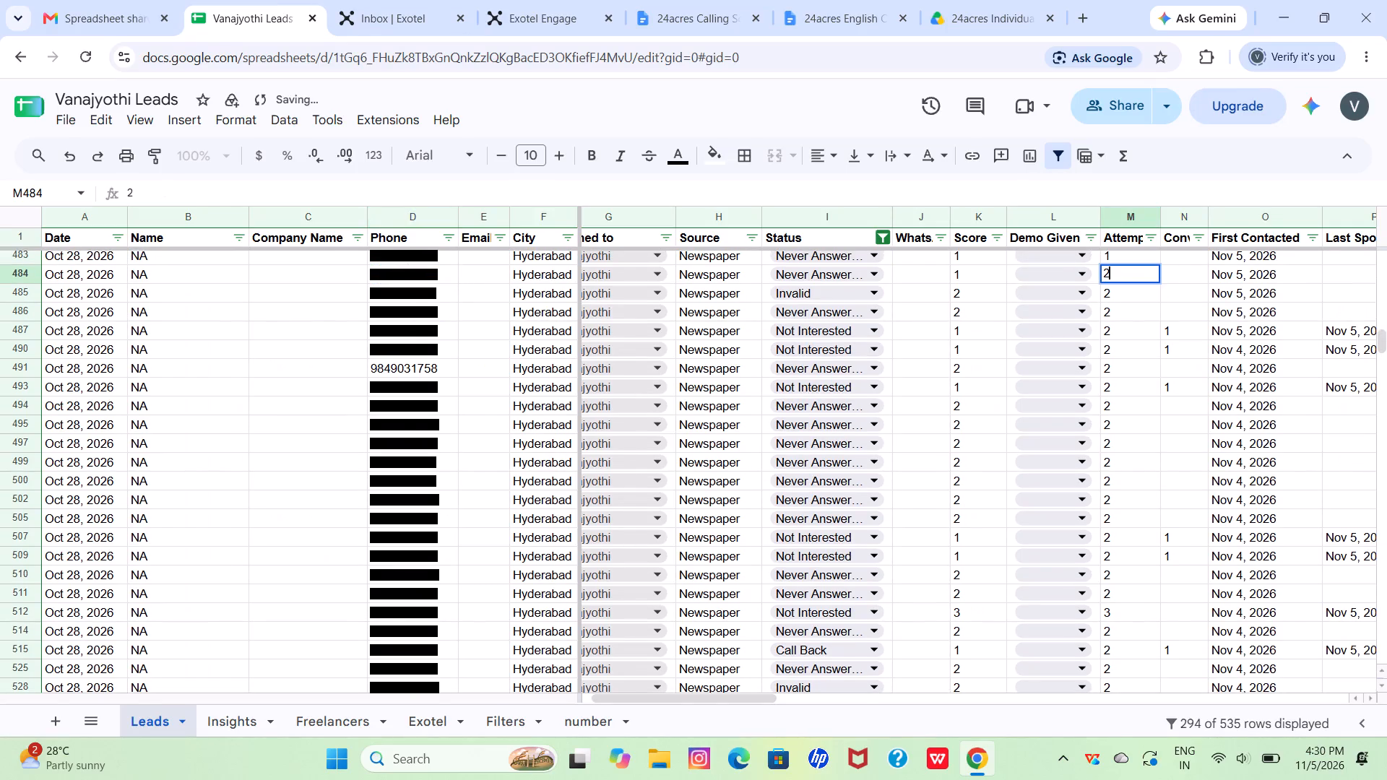
{"action": "left_click", "coordinate": [1188, 271]}
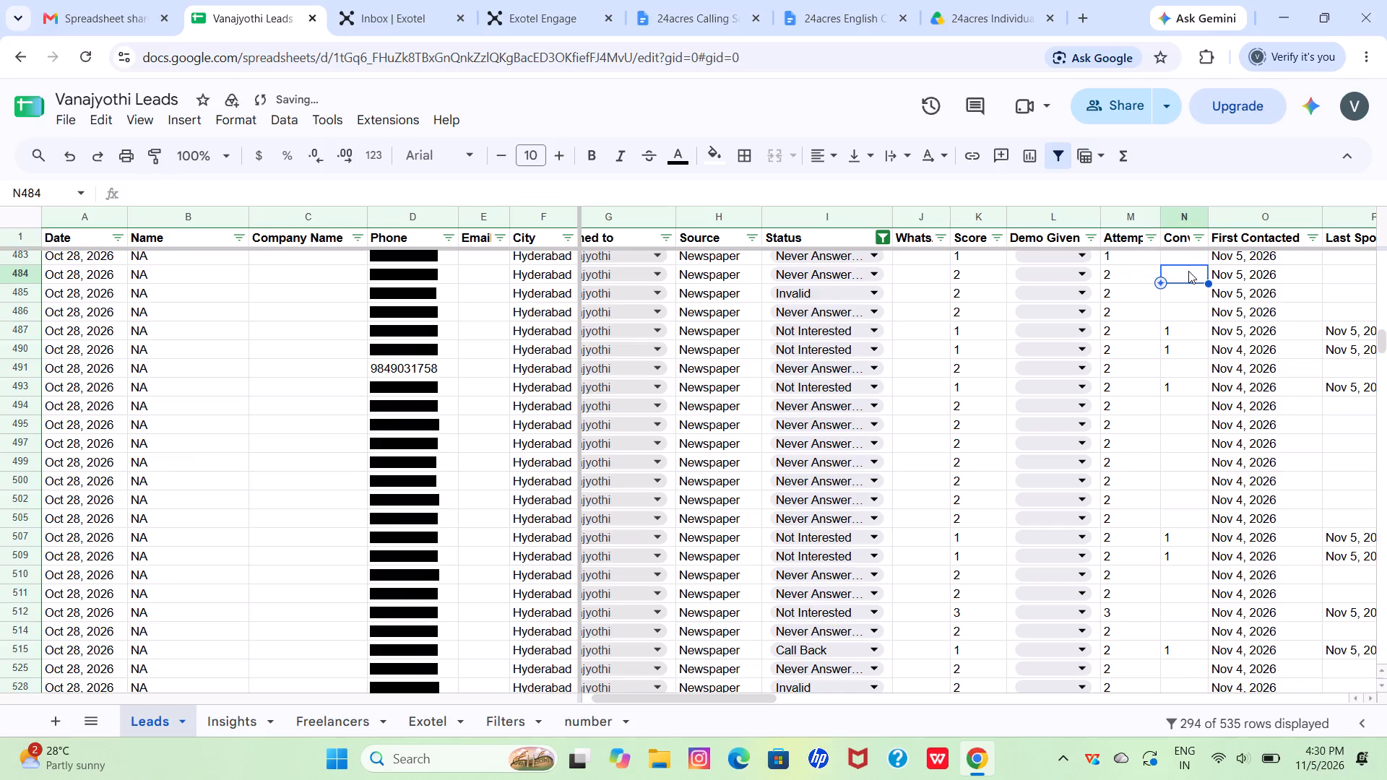
Select the phone number of the lead in row 483.
{"action": "scroll", "coordinate": [1188, 271], "scroll_direction": "up", "scroll_amount": 1}
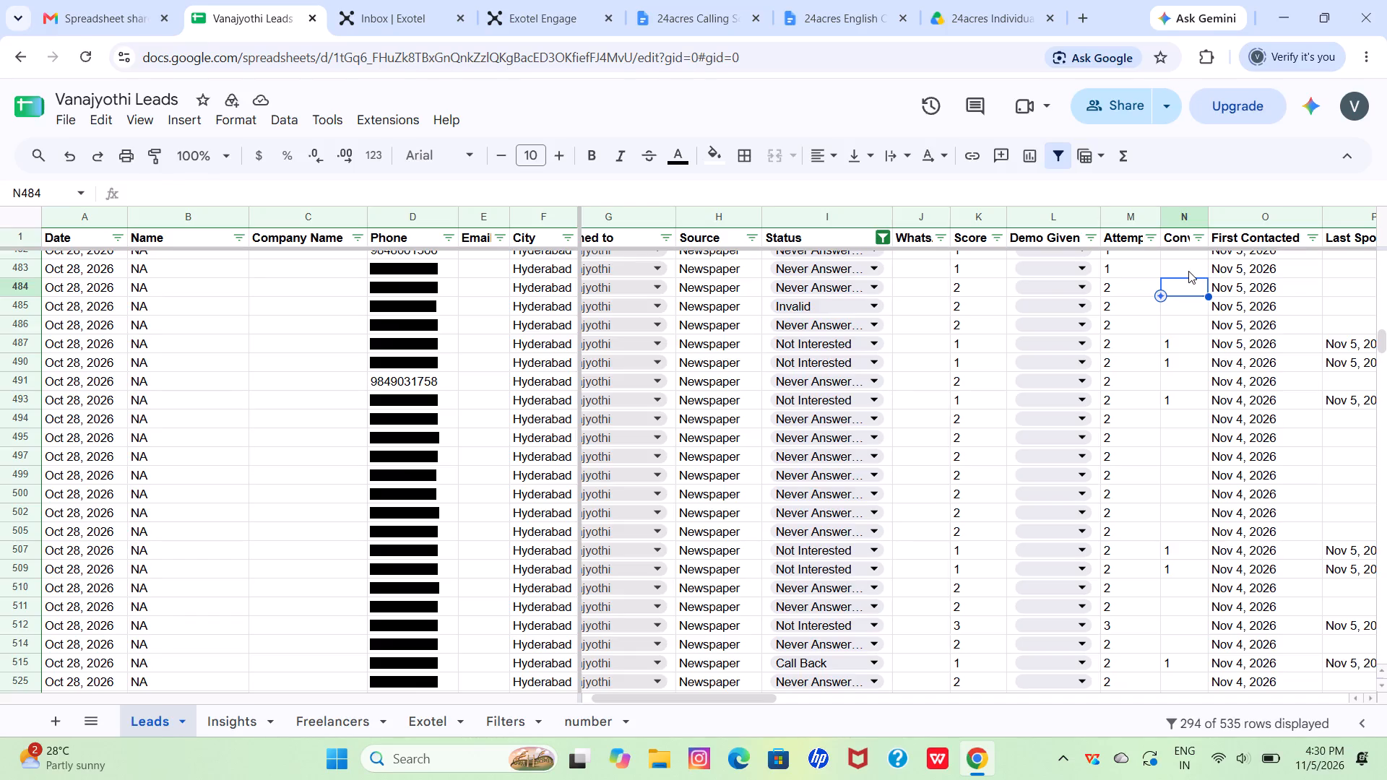
{"action": "left_click", "coordinate": [407, 263]}
{"action": "scroll", "coordinate": [407, 263], "scroll_direction": "up", "scroll_amount": 1}
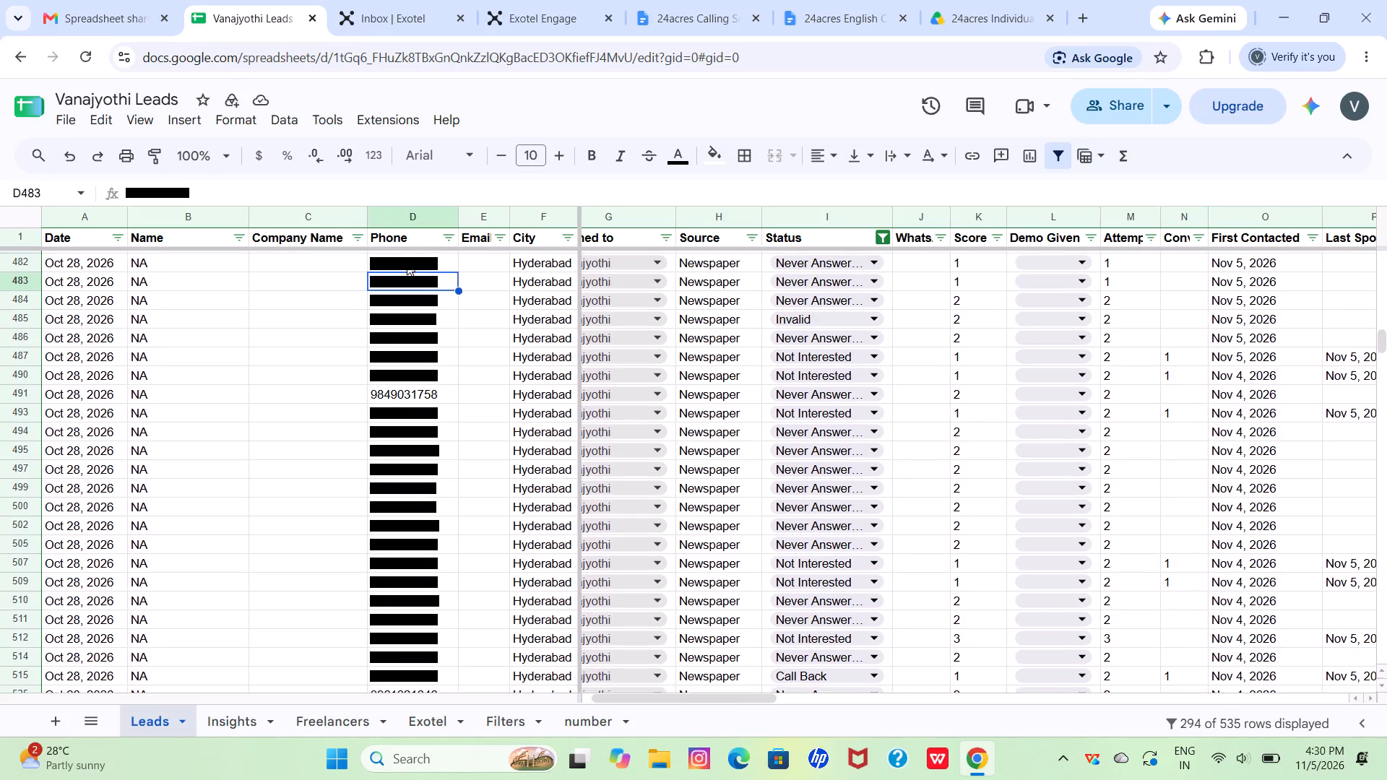
{"action": "scroll", "coordinate": [407, 263], "scroll_direction": "up", "scroll_amount": 1}
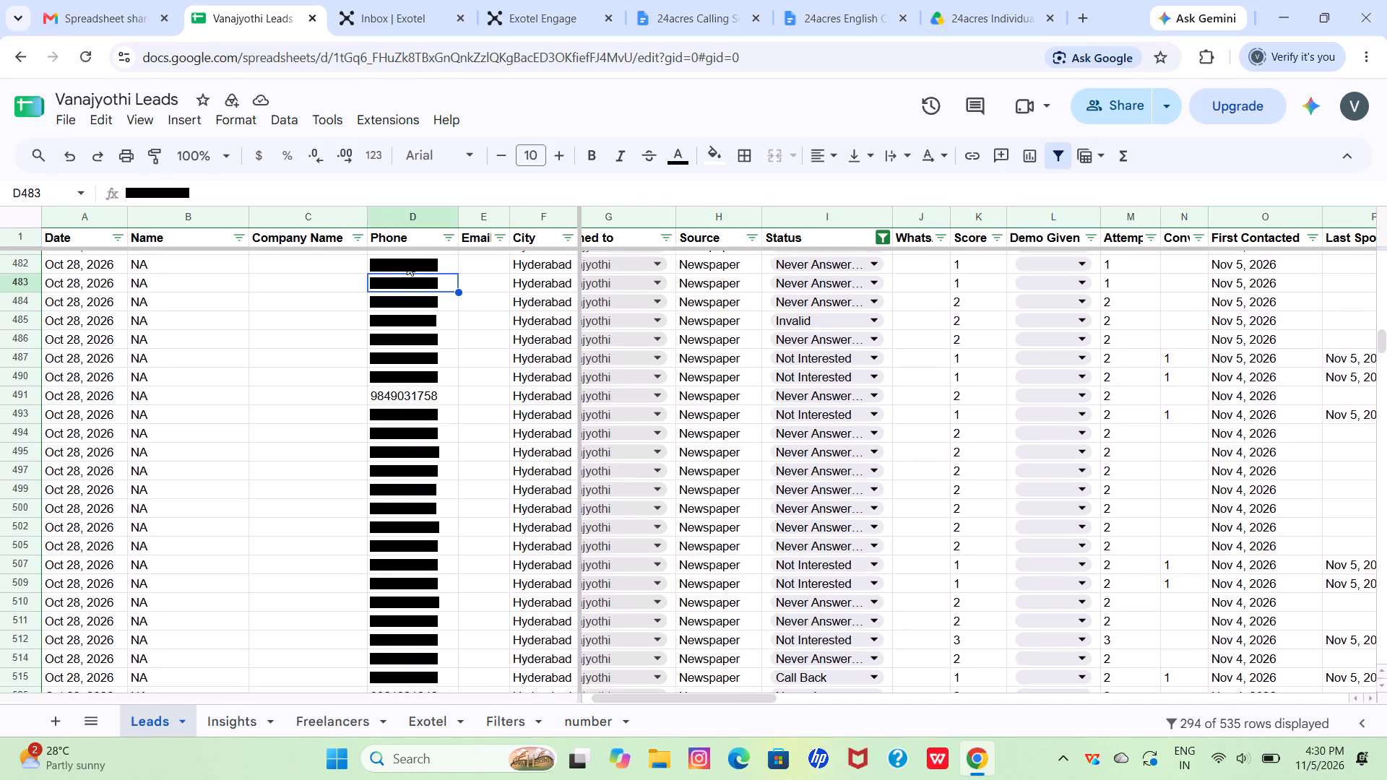
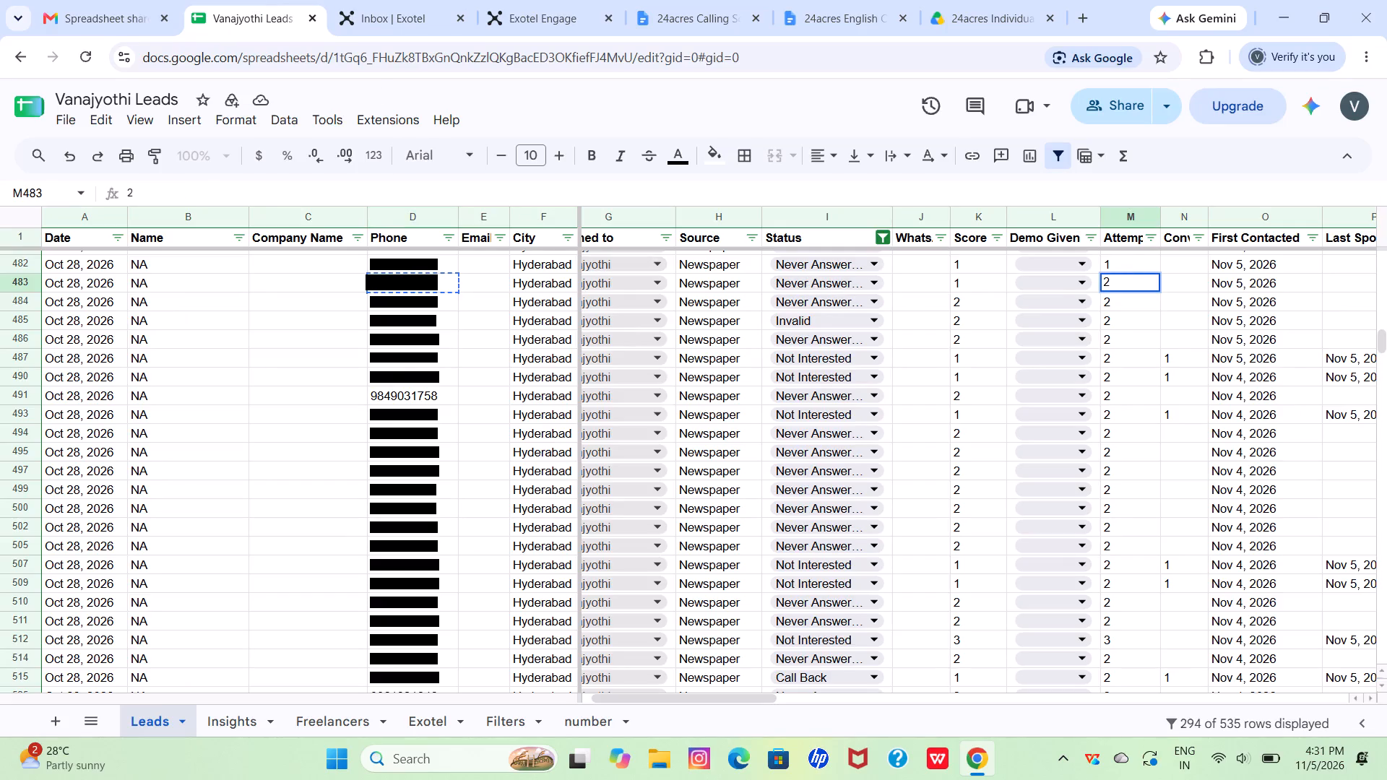
Record 2 attempts for the lead in row 483 and set its status to Invalid.
{"action": "left_click", "coordinate": [1121, 261]}
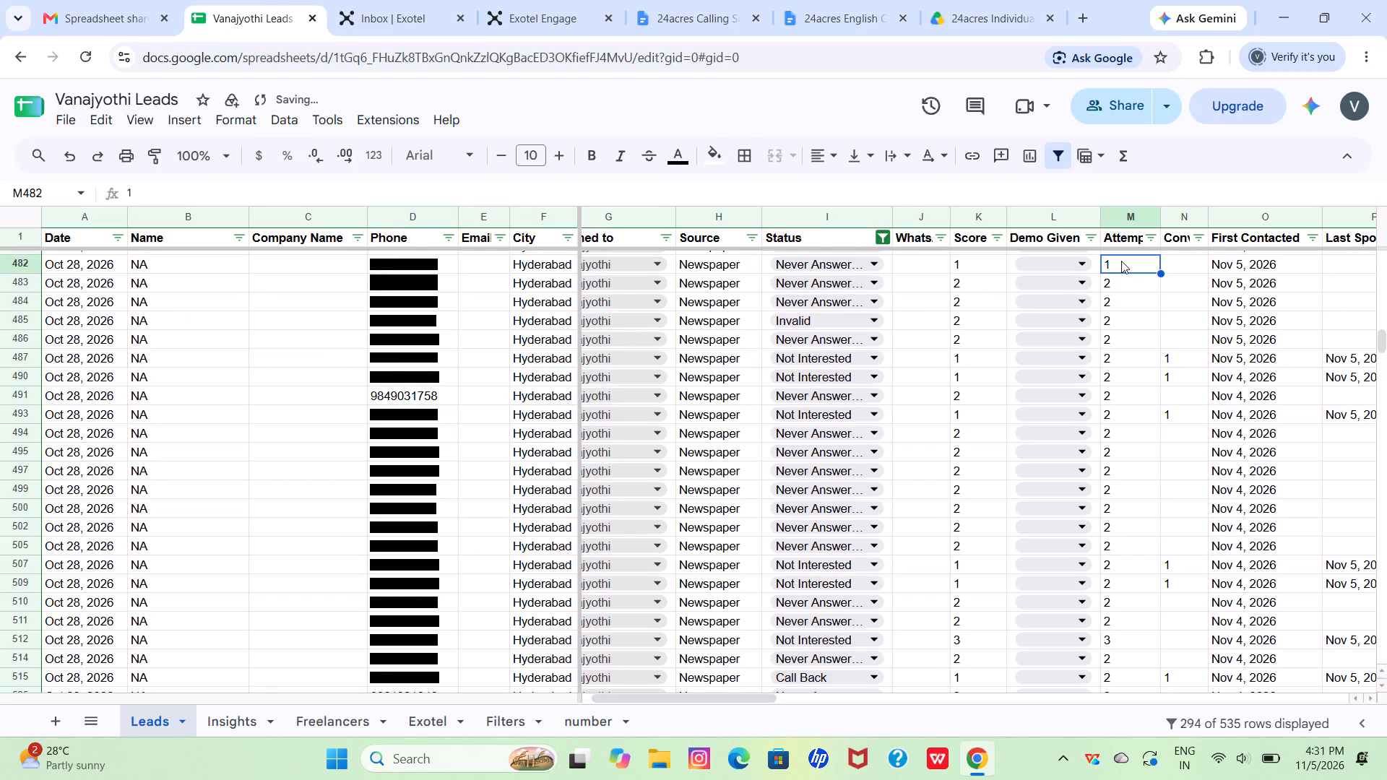
{"action": "left_click", "coordinate": [812, 284]}
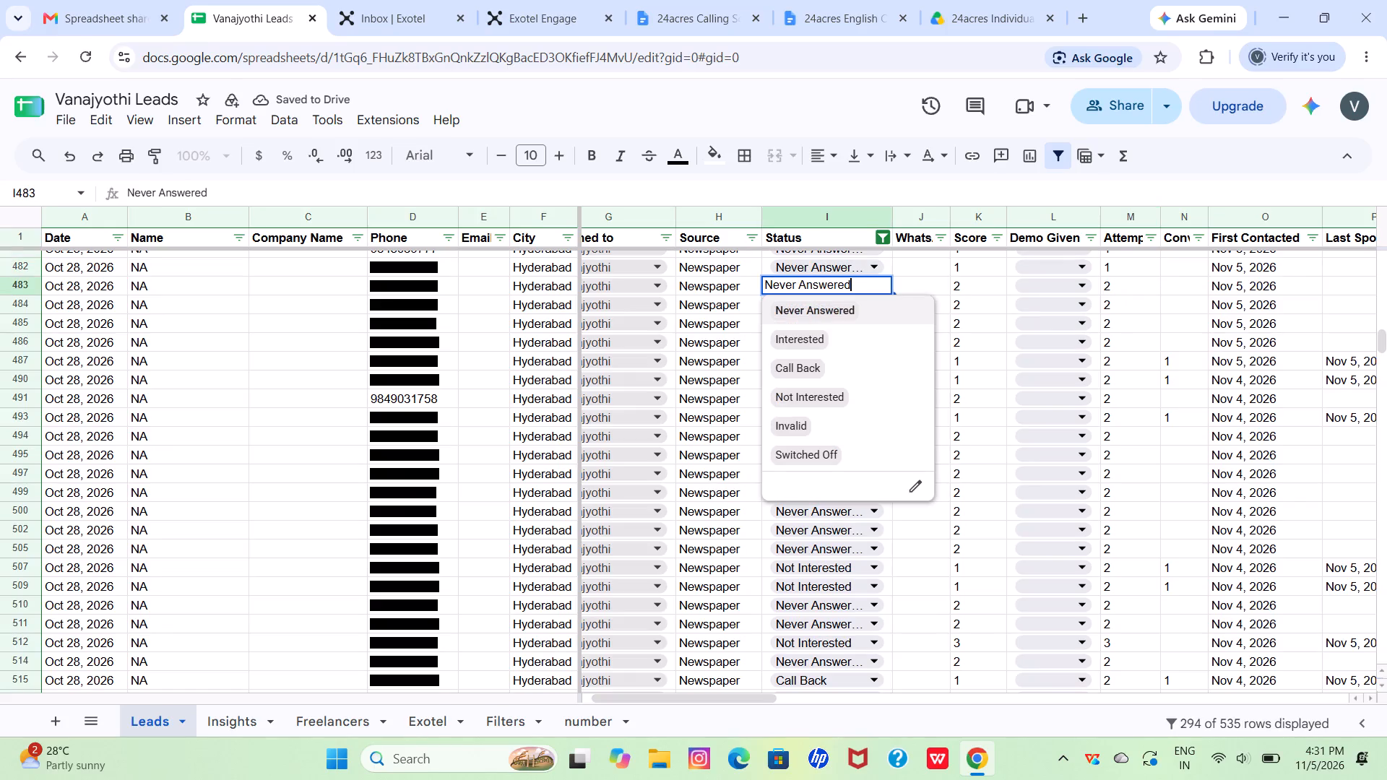
{"action": "left_click", "coordinate": [798, 415]}
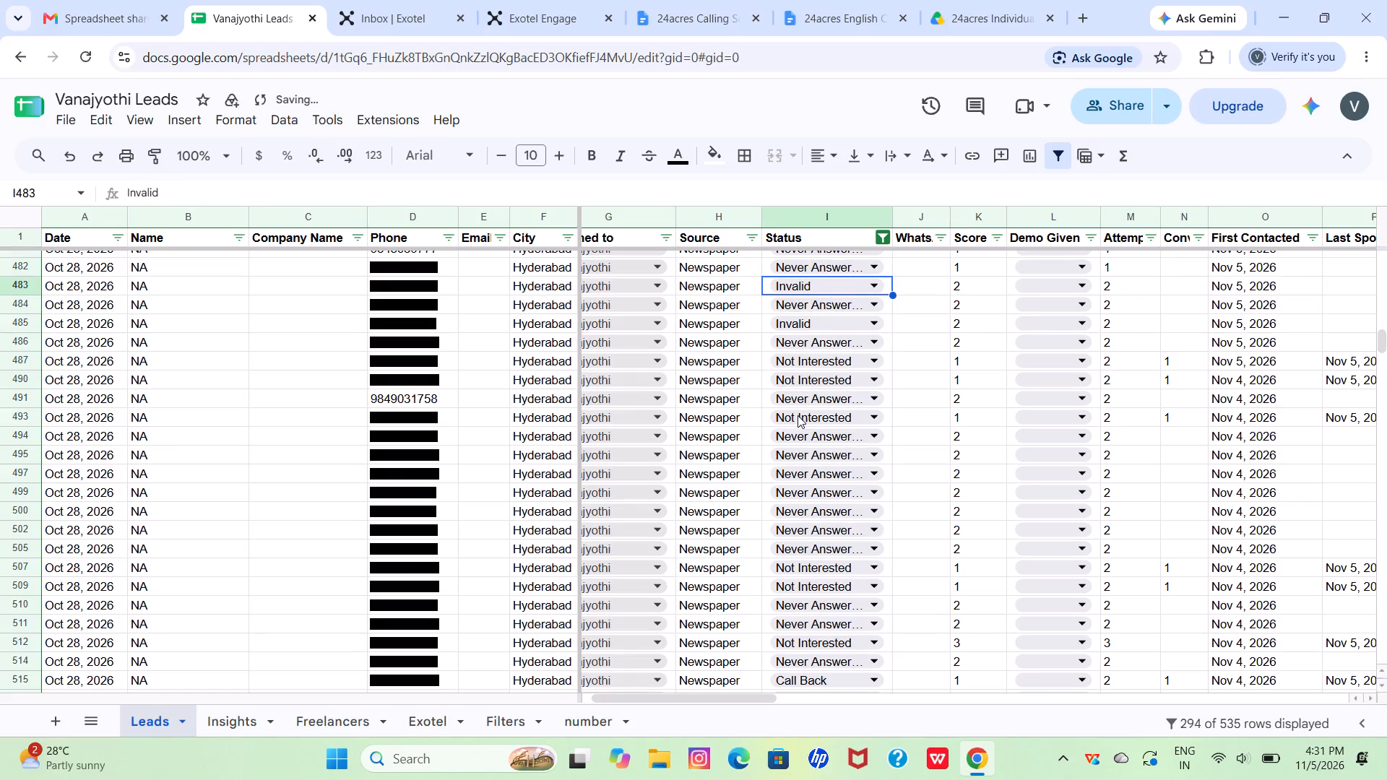
Select the phone number of the lead in row 482.
{"action": "scroll", "coordinate": [798, 415], "scroll_direction": "up", "scroll_amount": 1}
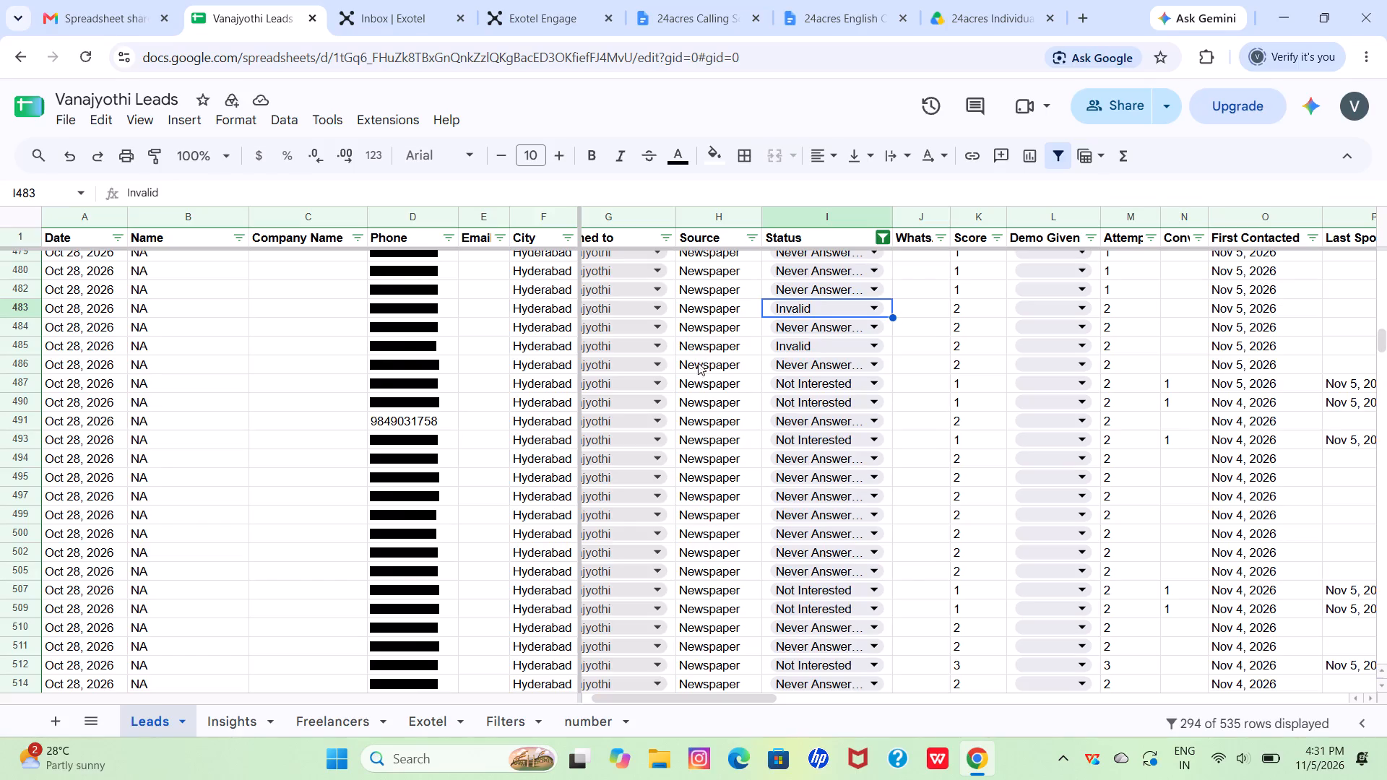
{"action": "left_click", "coordinate": [434, 284]}
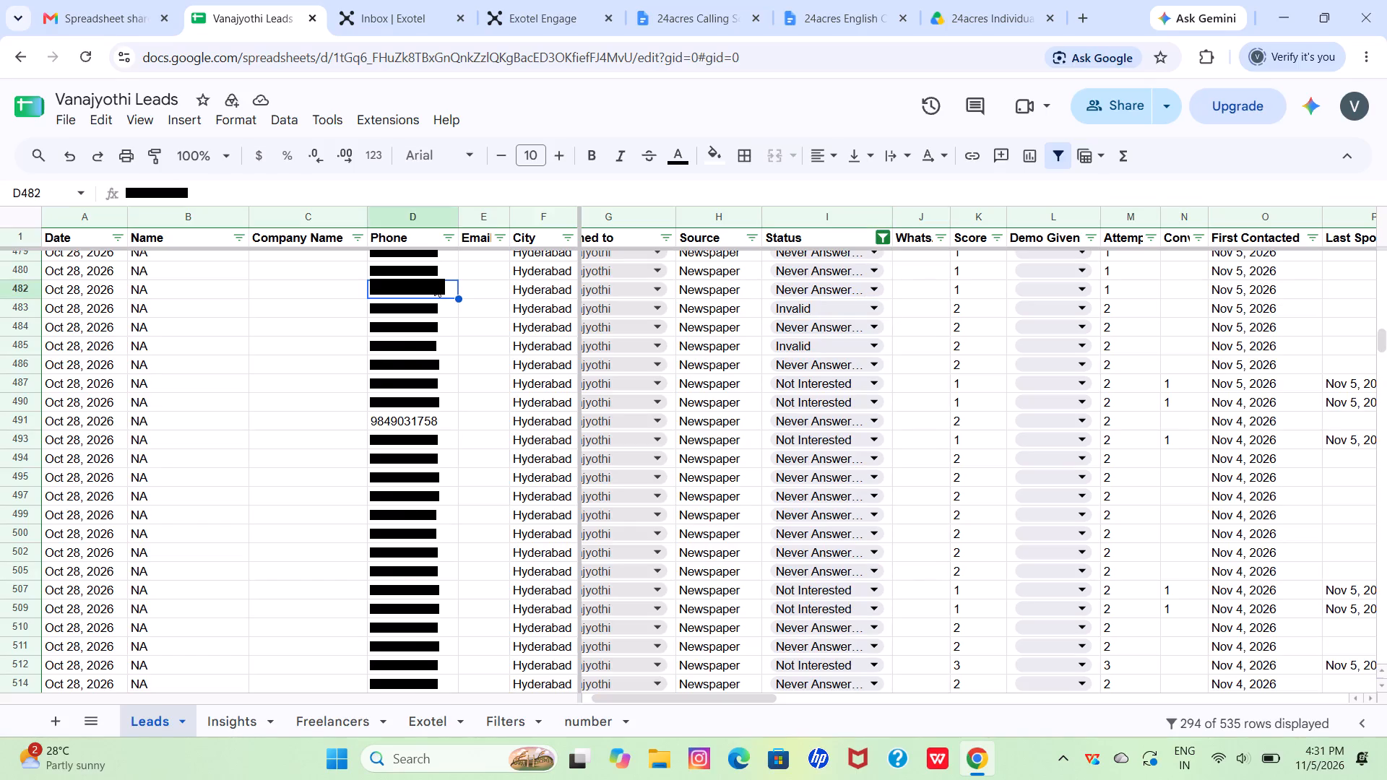
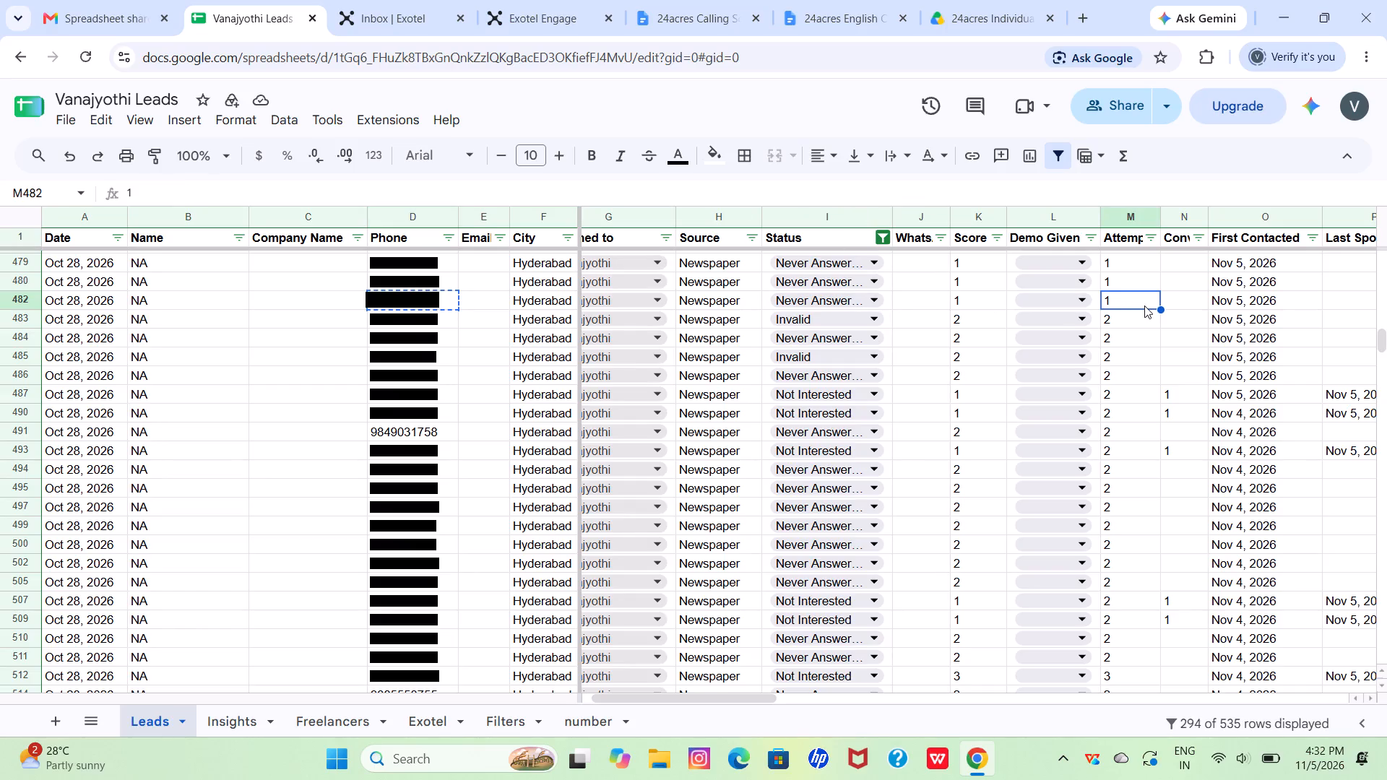
Record 2 attempts for the lead in row 482 and set its status to Not Interested.
{"action": "key", "text": "2"}
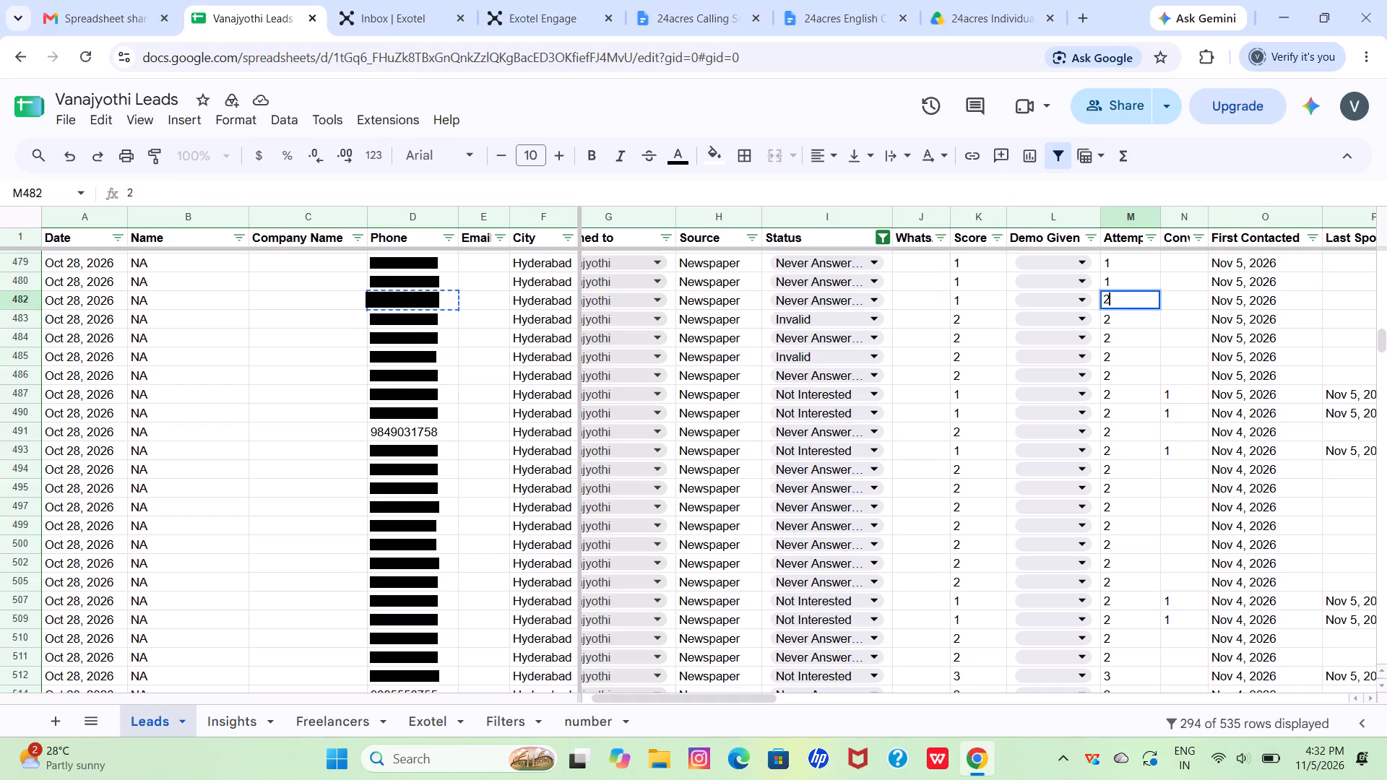
{"action": "left_click", "coordinate": [1198, 300]}
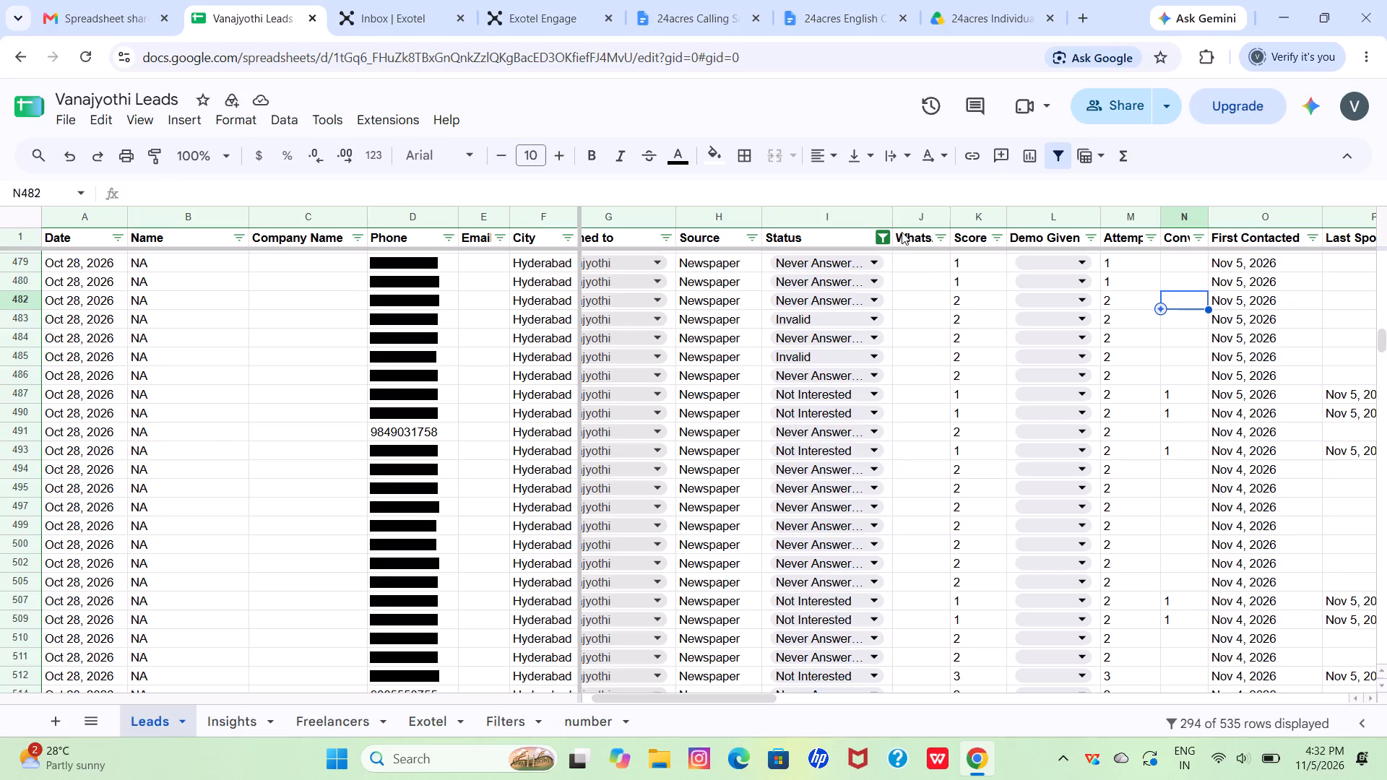
{"action": "left_click", "coordinate": [835, 302]}
{"action": "left_click", "coordinate": [821, 416]}
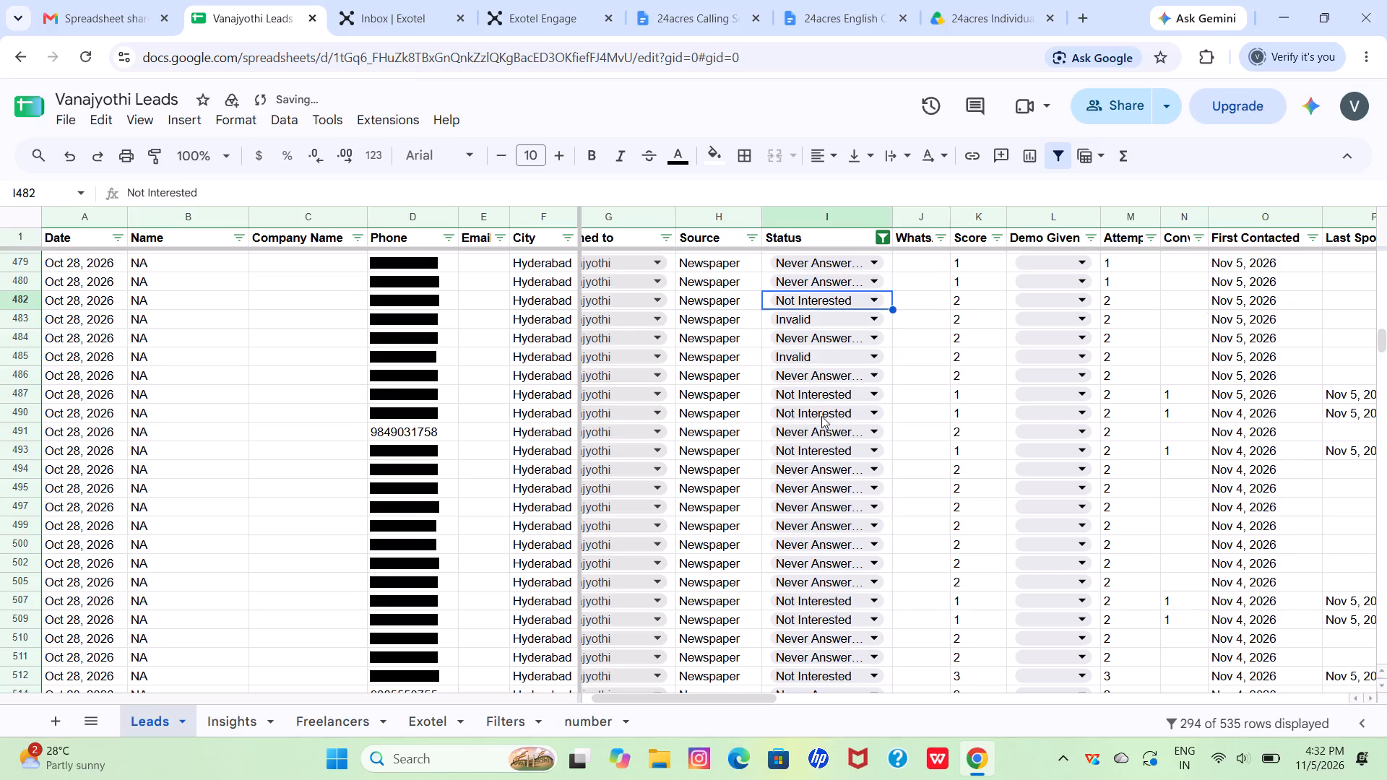
Enter 1 in row 482's Conv column and copy its First Contacted date, Nov 5, 2026, into Last Spoken.
{"action": "left_click", "coordinate": [1196, 296]}
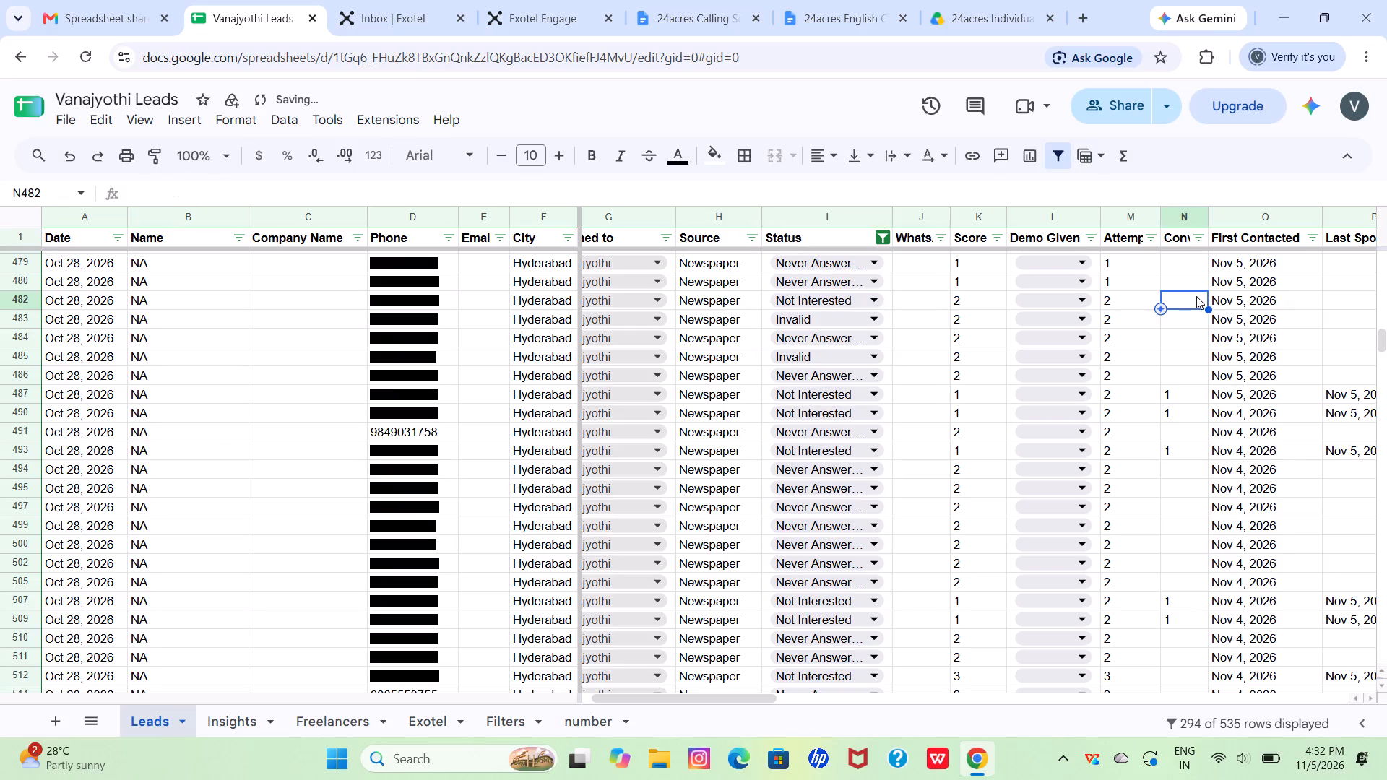
{"action": "key", "text": "1"}
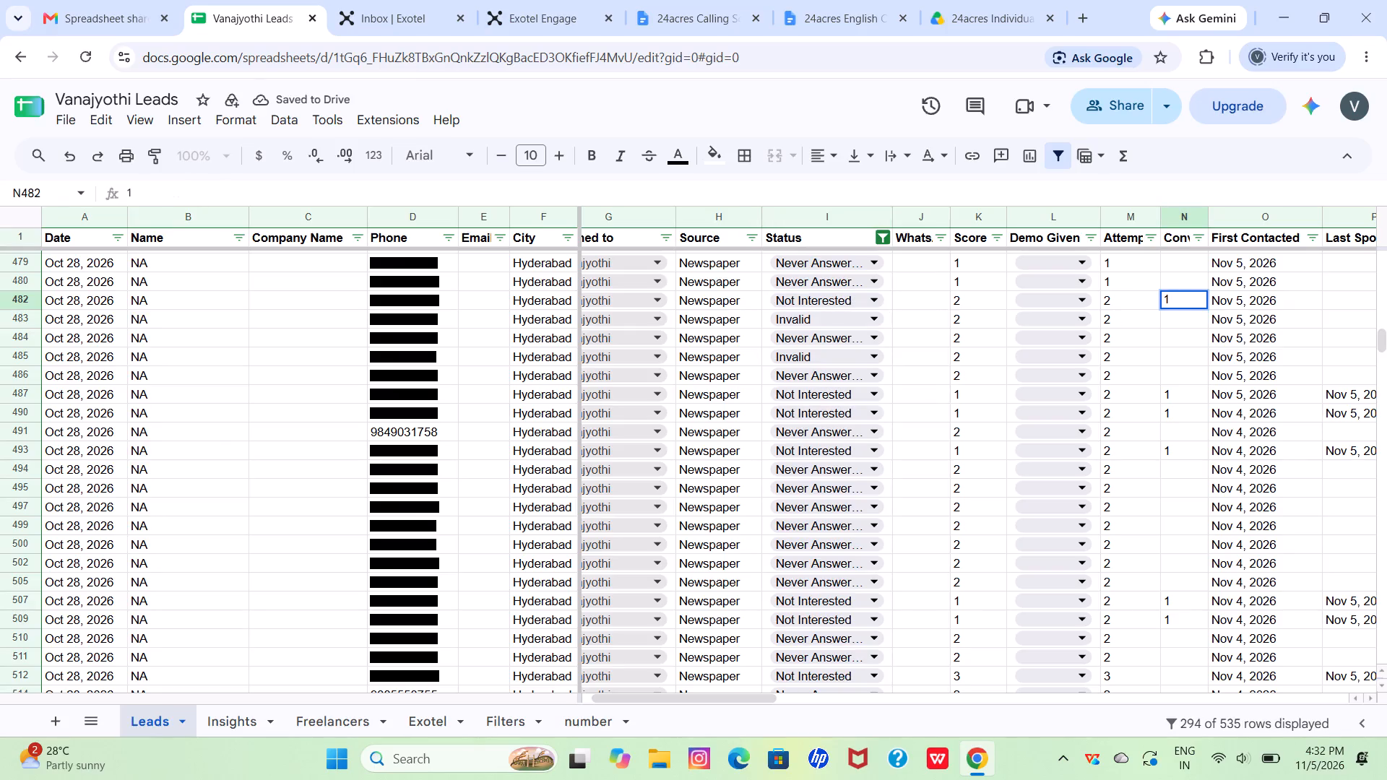
{"action": "left_click", "coordinate": [1250, 295]}
{"action": "key", "text": "ctrl+c"}
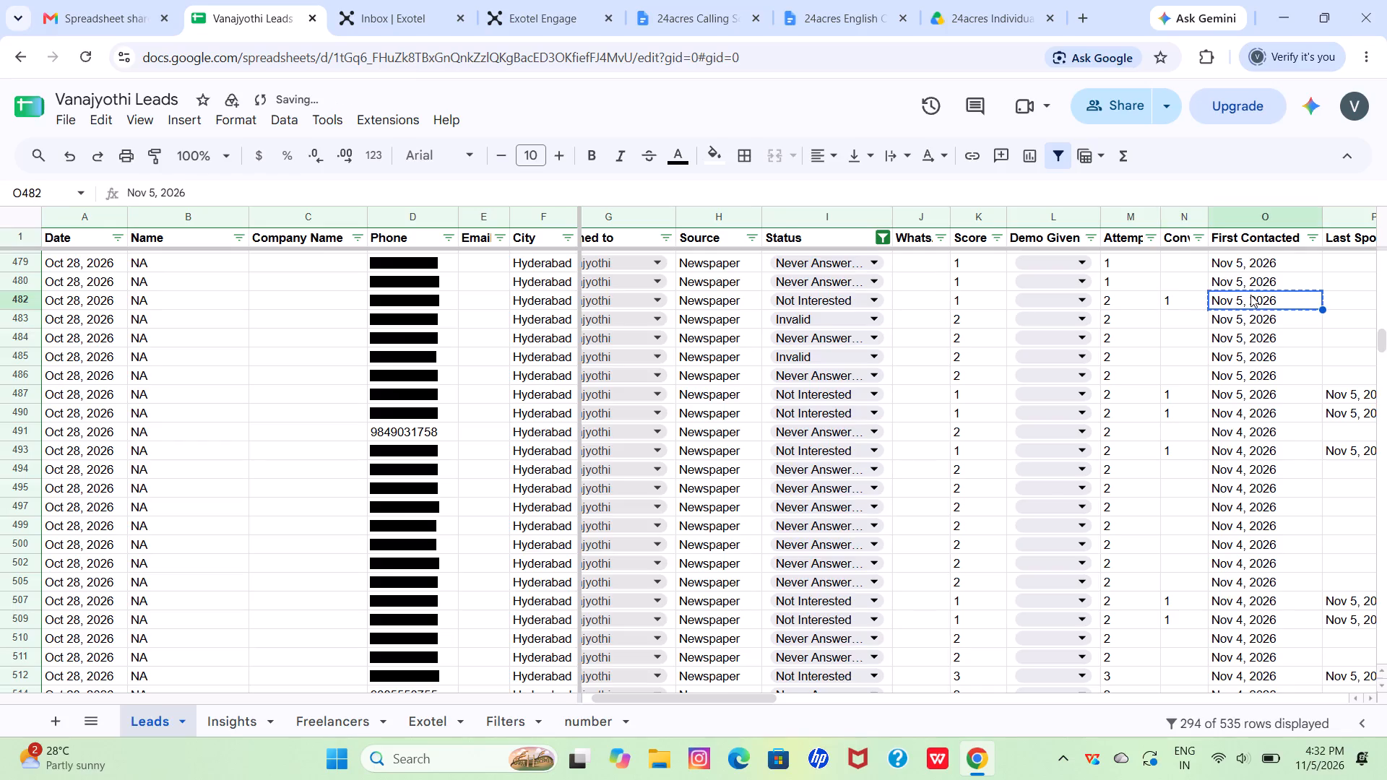
{"action": "scroll", "coordinate": [1250, 295], "scroll_direction": "left", "scroll_amount": 1}
{"action": "left_click", "coordinate": [1266, 297]}
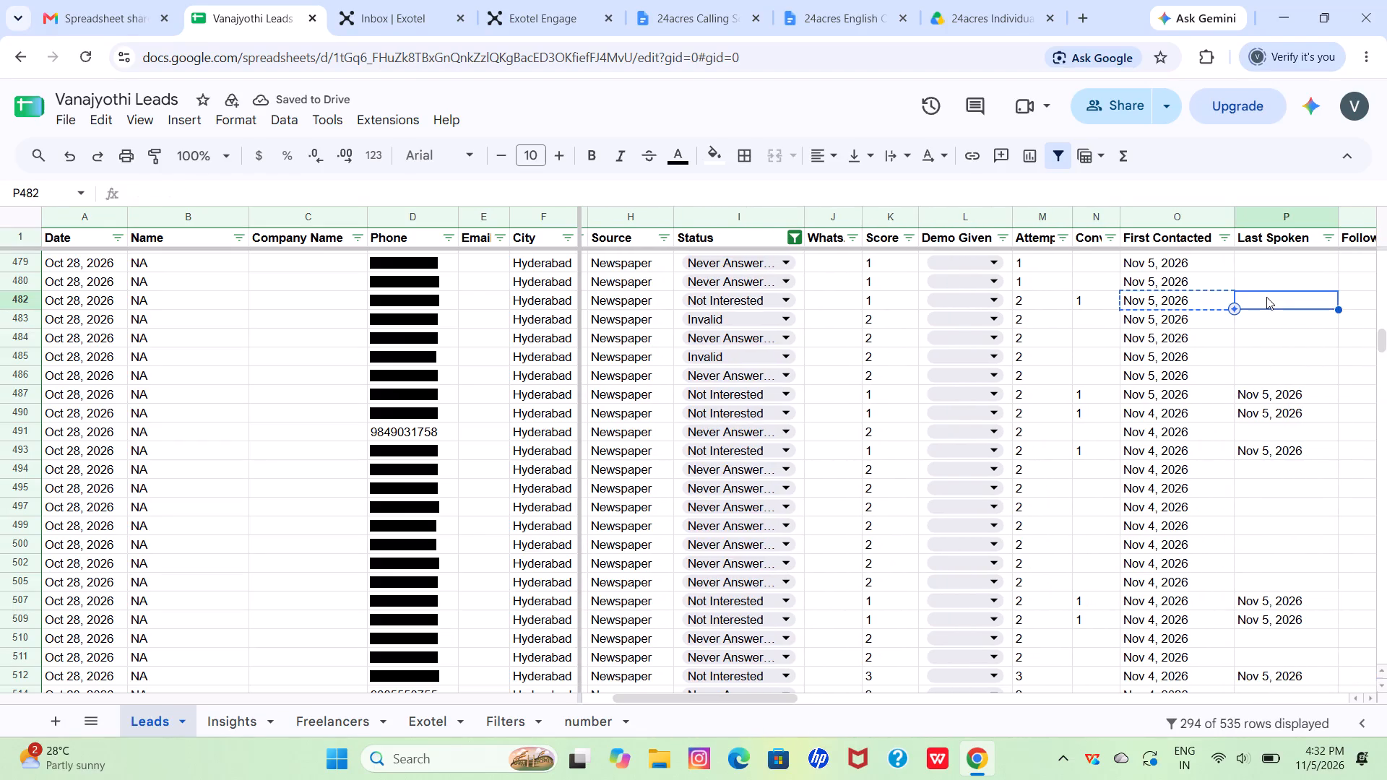
{"action": "key", "text": "ctrl+v"}
Copy the note "dont have any properties for sale or rent" from row 490 into row 482's Notes.
{"action": "scroll", "coordinate": [1266, 297], "scroll_direction": "left", "scroll_amount": 6}
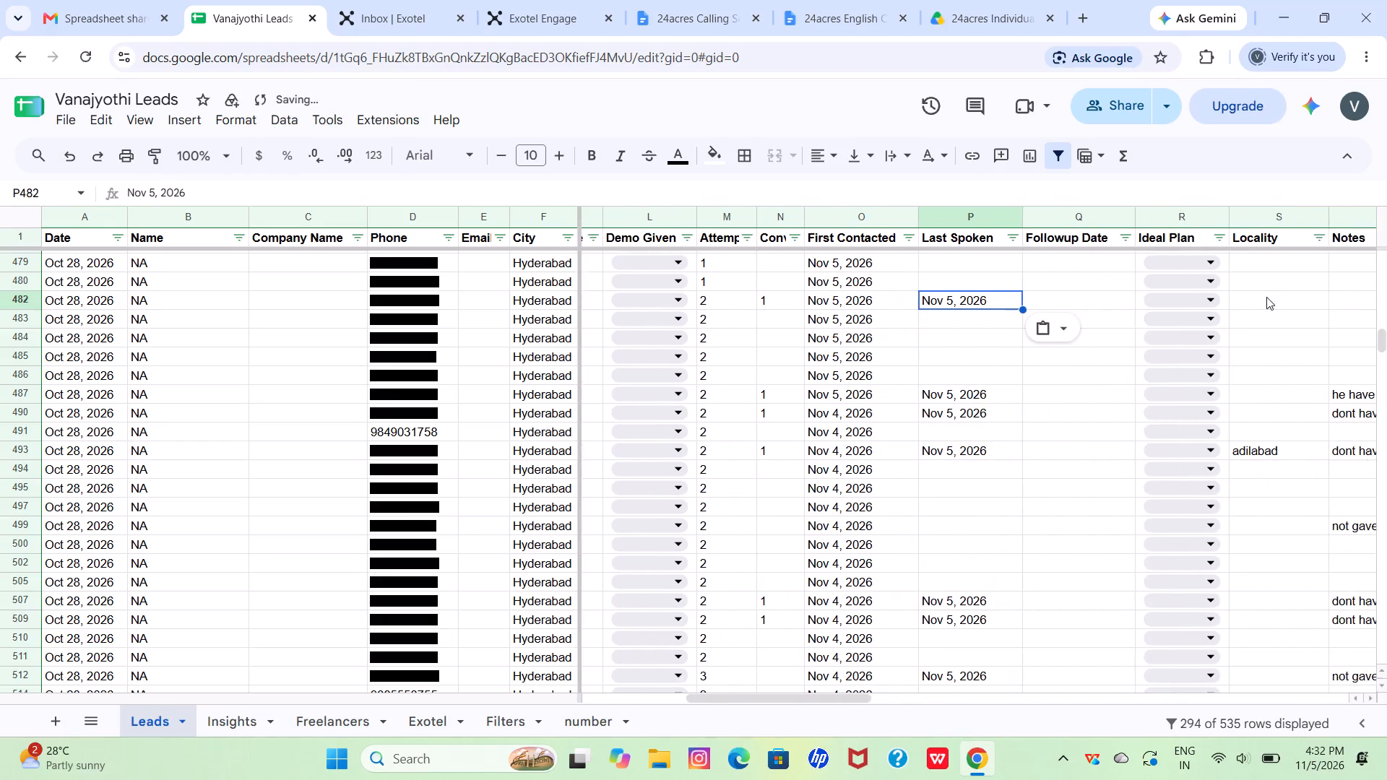
{"action": "scroll", "coordinate": [1266, 297], "scroll_direction": "left", "scroll_amount": 1}
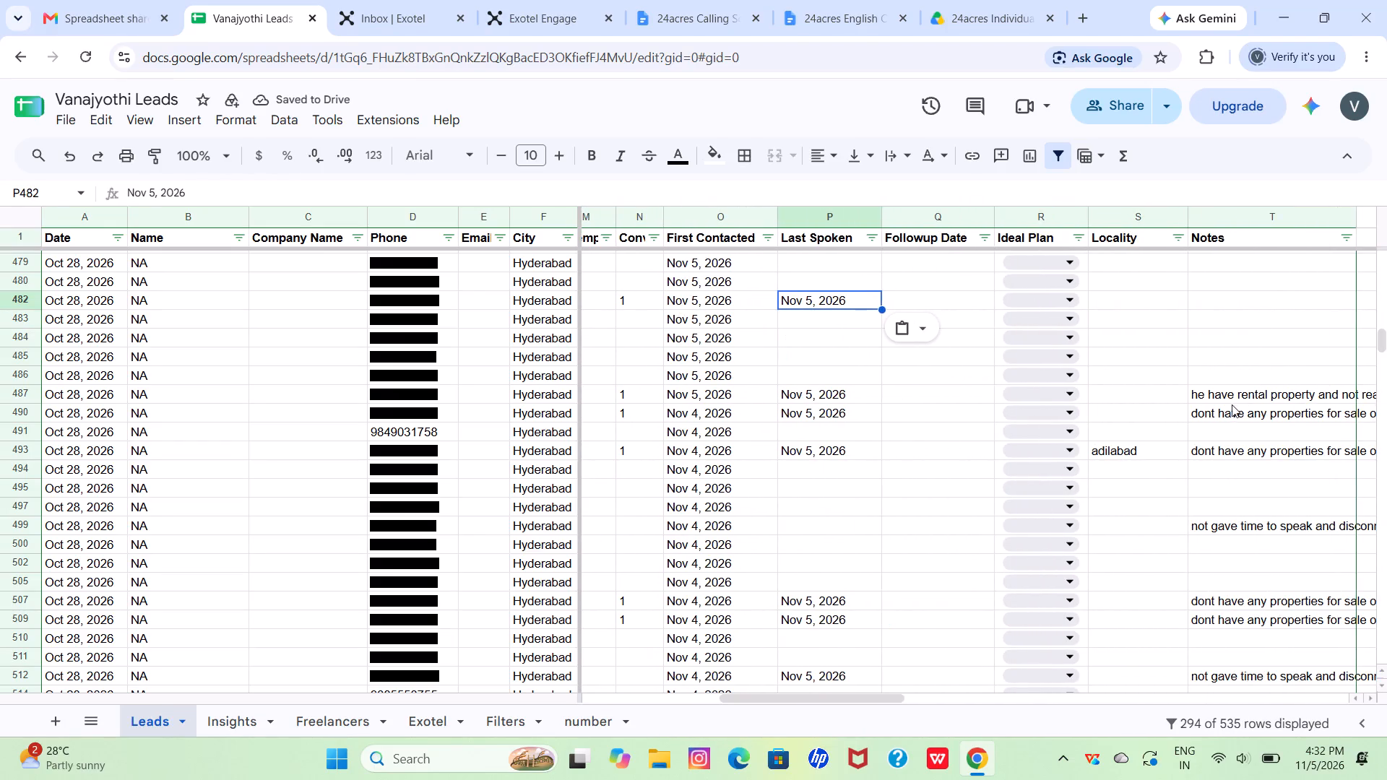
{"action": "left_click", "coordinate": [1229, 407]}
{"action": "key", "text": "ctrl+c"}
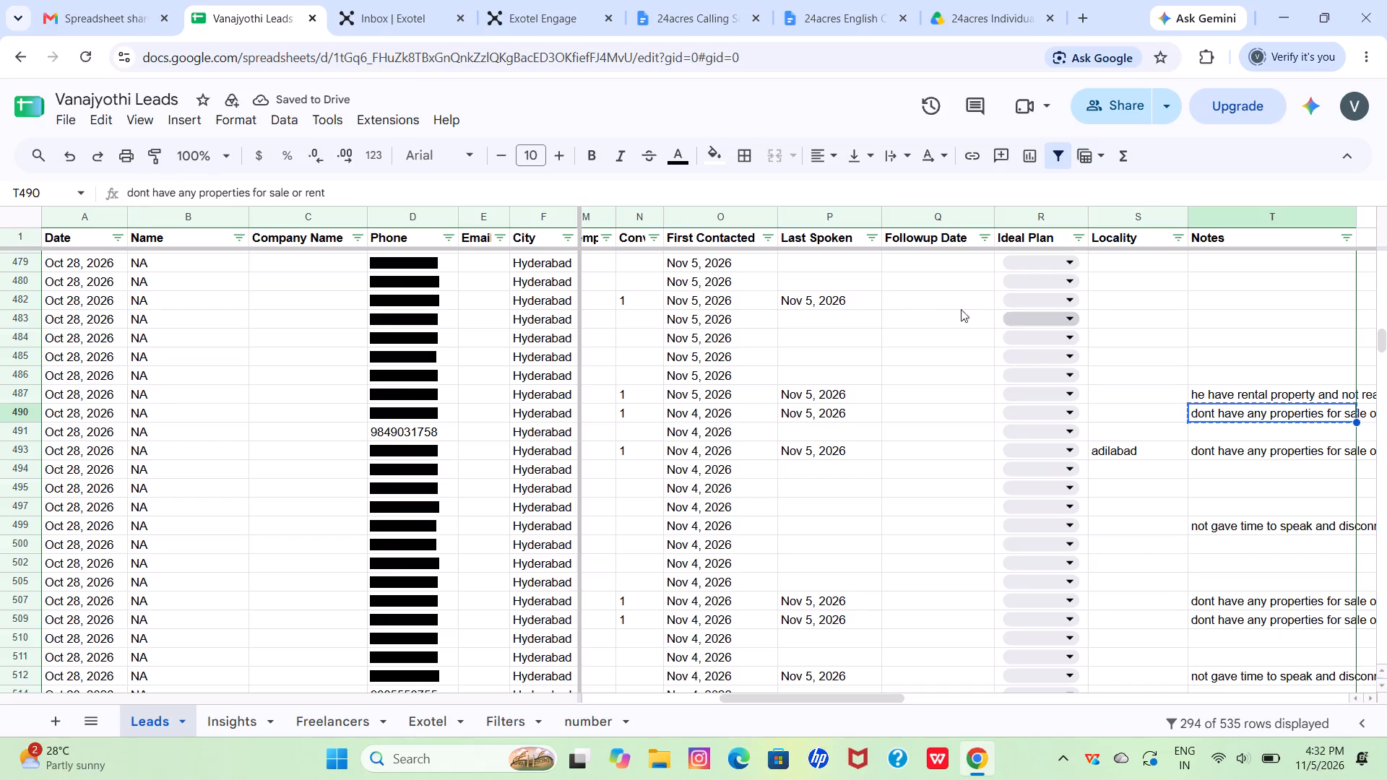
{"action": "left_click", "coordinate": [1232, 295]}
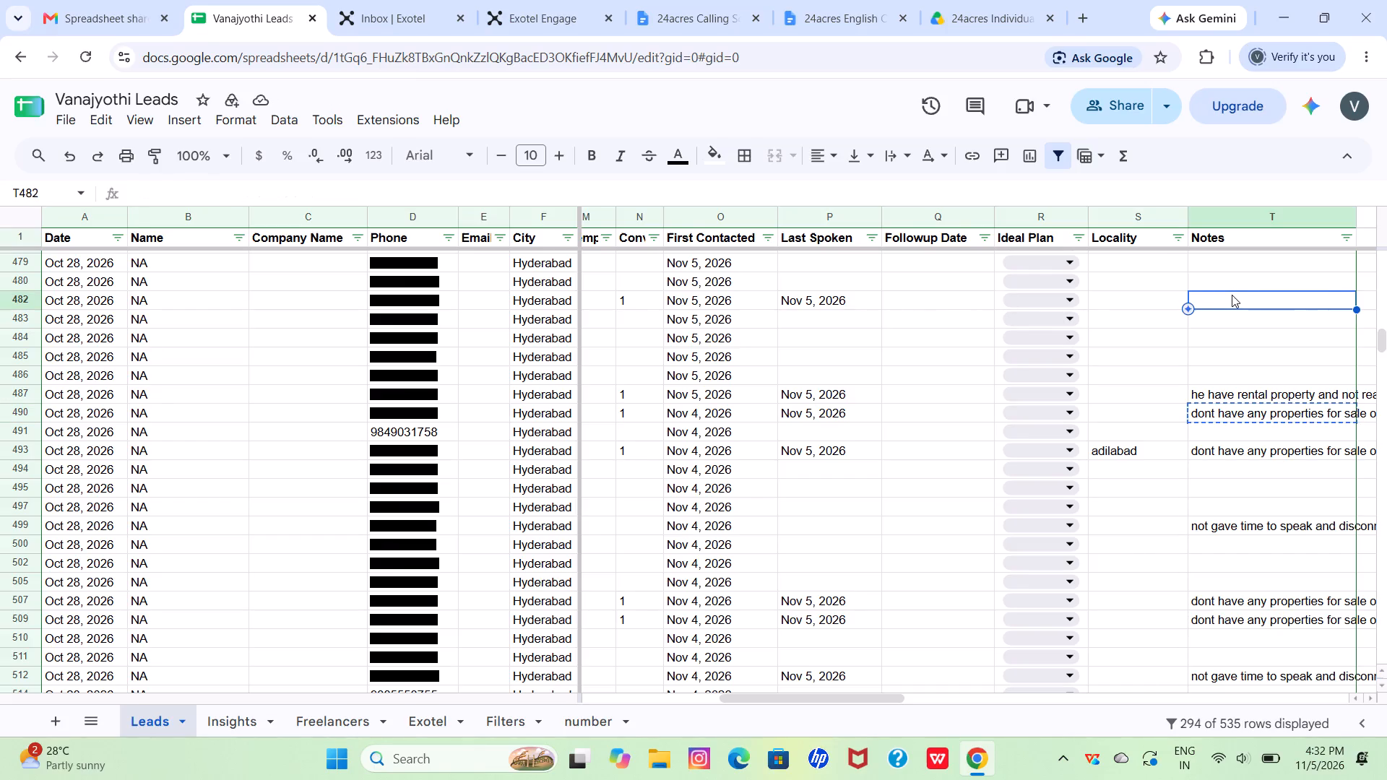
{"action": "key", "text": "ctrl+v"}
{"action": "left_click", "coordinate": [1123, 318]}
{"action": "scroll", "coordinate": [1123, 318], "scroll_direction": "right", "scroll_amount": 5}
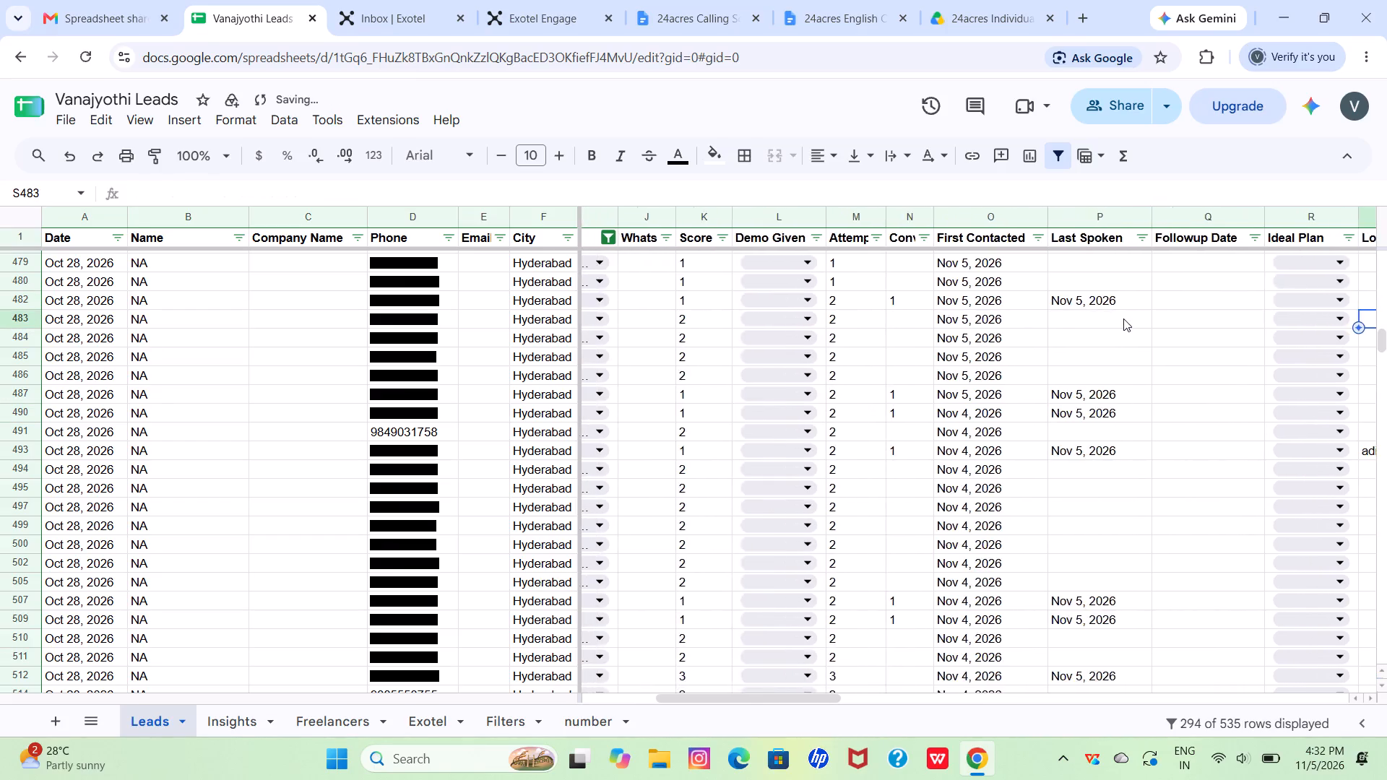
{"action": "scroll", "coordinate": [1123, 318], "scroll_direction": "right", "scroll_amount": 2}
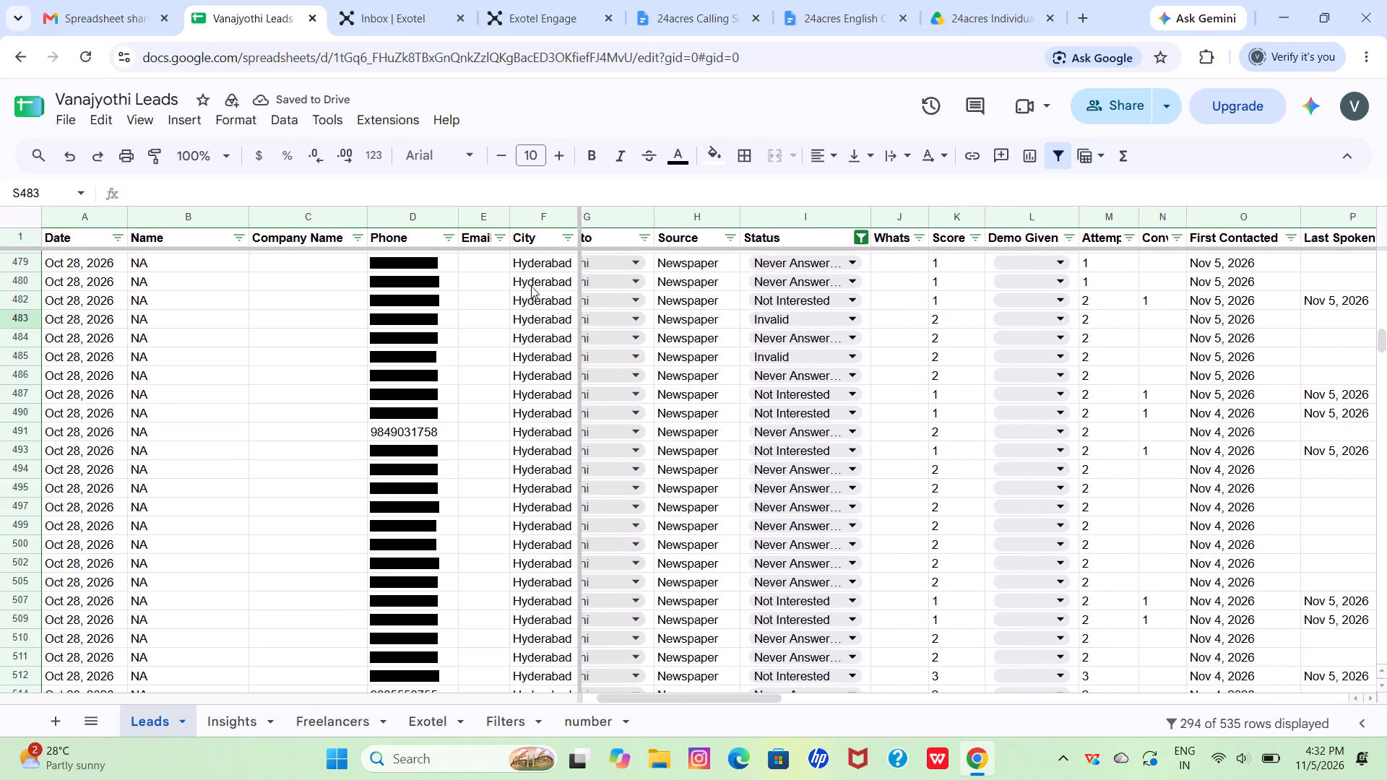
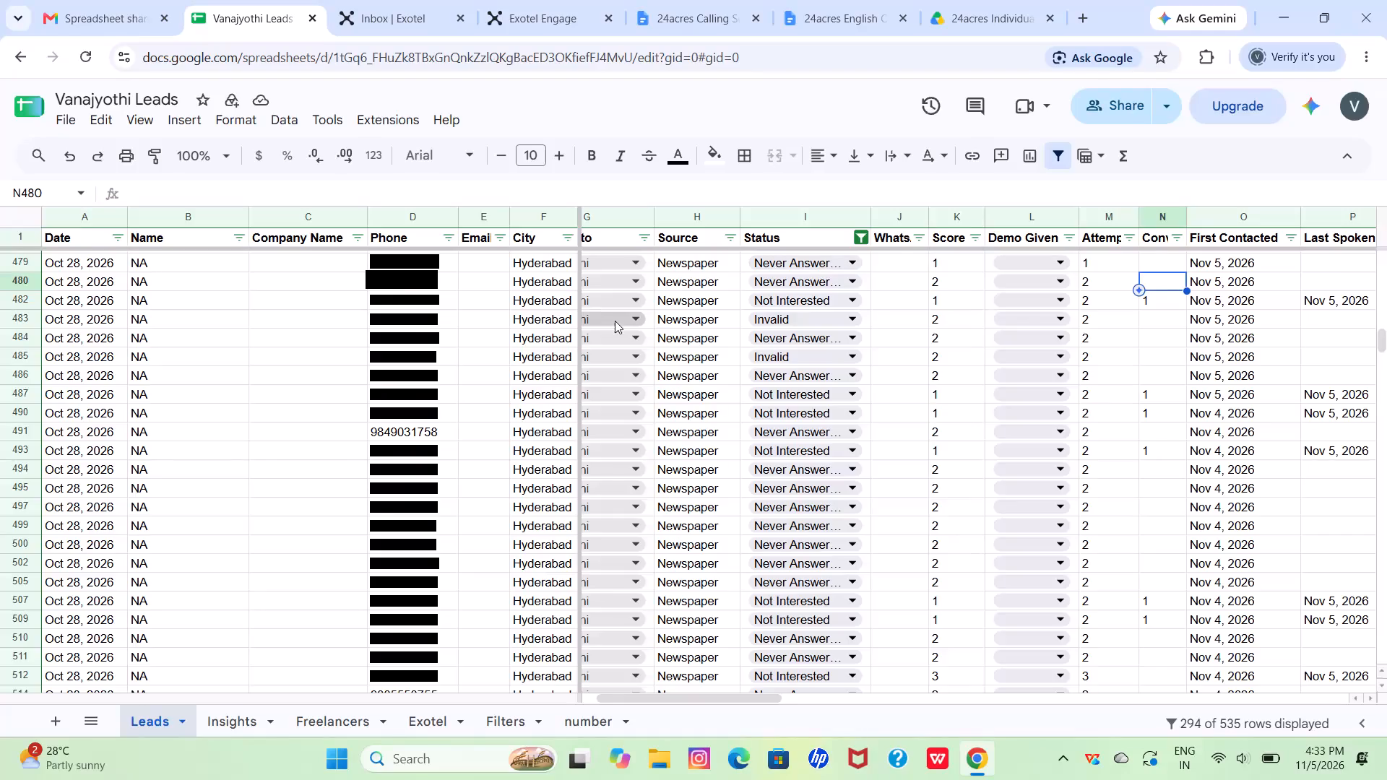
Select the phone number of the lead in row 479 and view the neighbouring lead rows above it.
{"action": "left_click", "coordinate": [428, 260]}
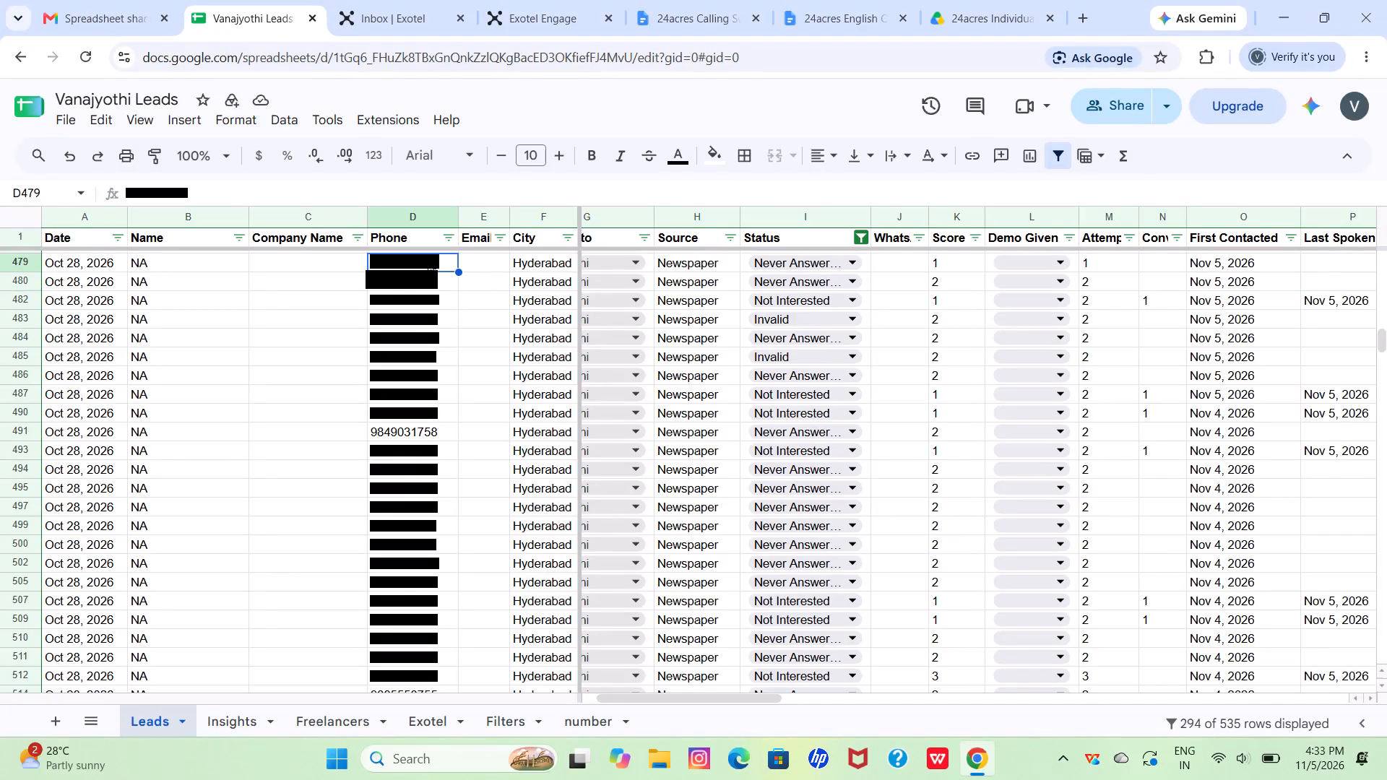
{"action": "scroll", "coordinate": [428, 260], "scroll_direction": "up", "scroll_amount": 1}
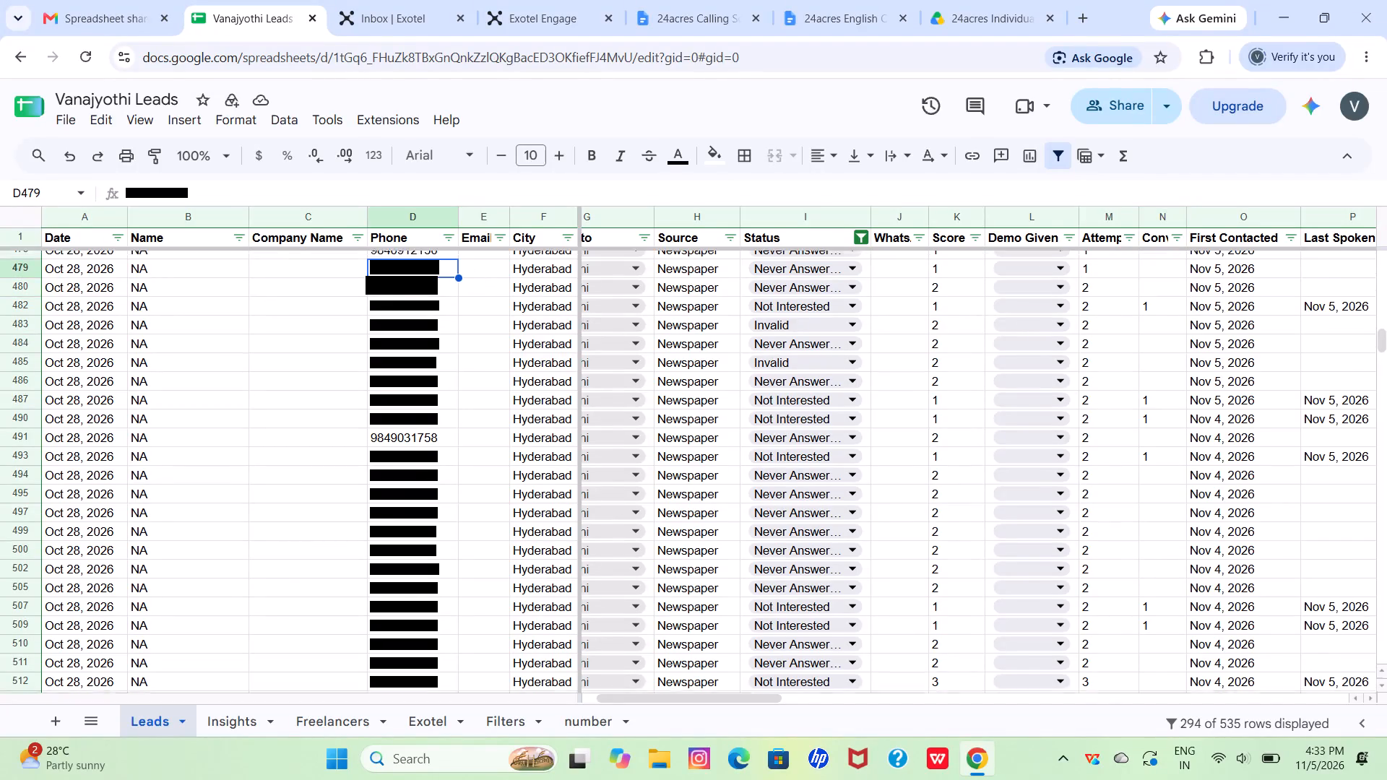
{"action": "scroll", "coordinate": [428, 260], "scroll_direction": "up", "scroll_amount": 1}
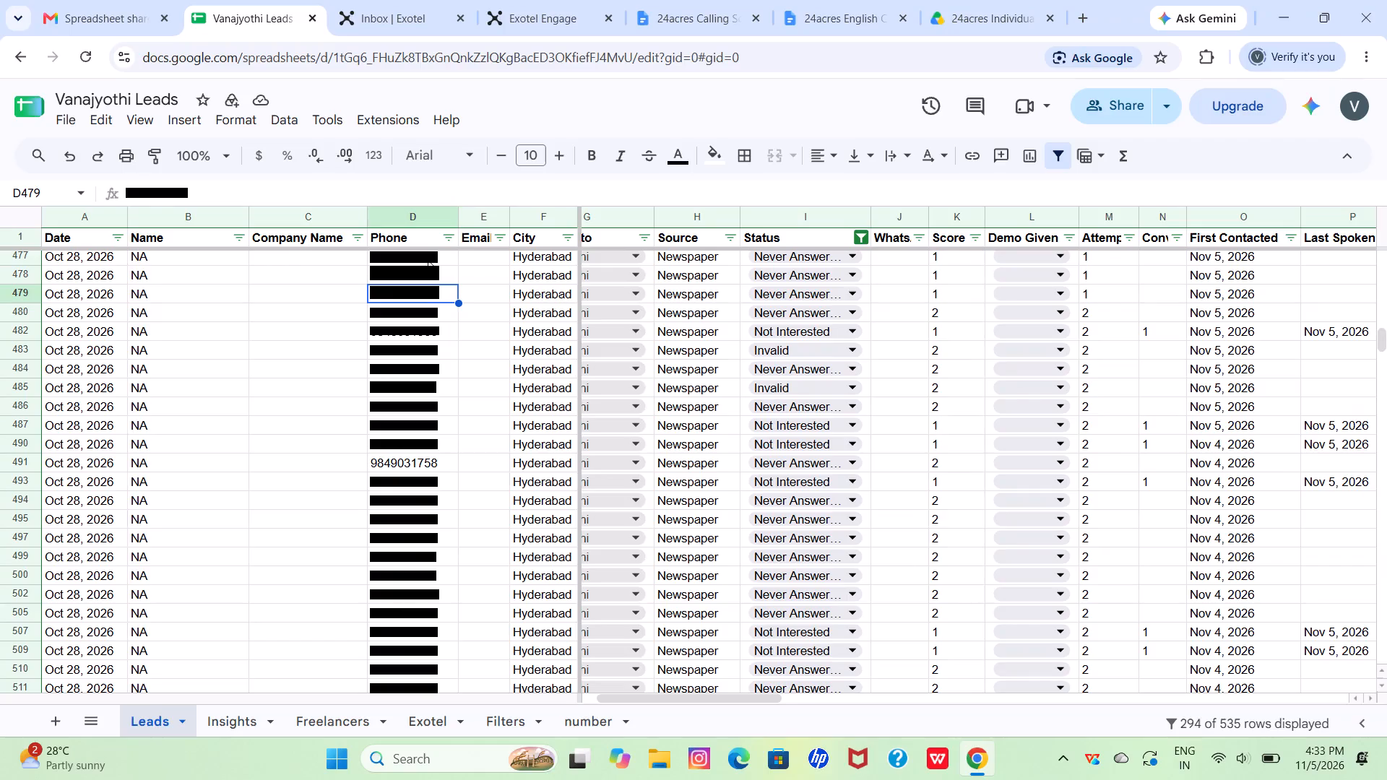
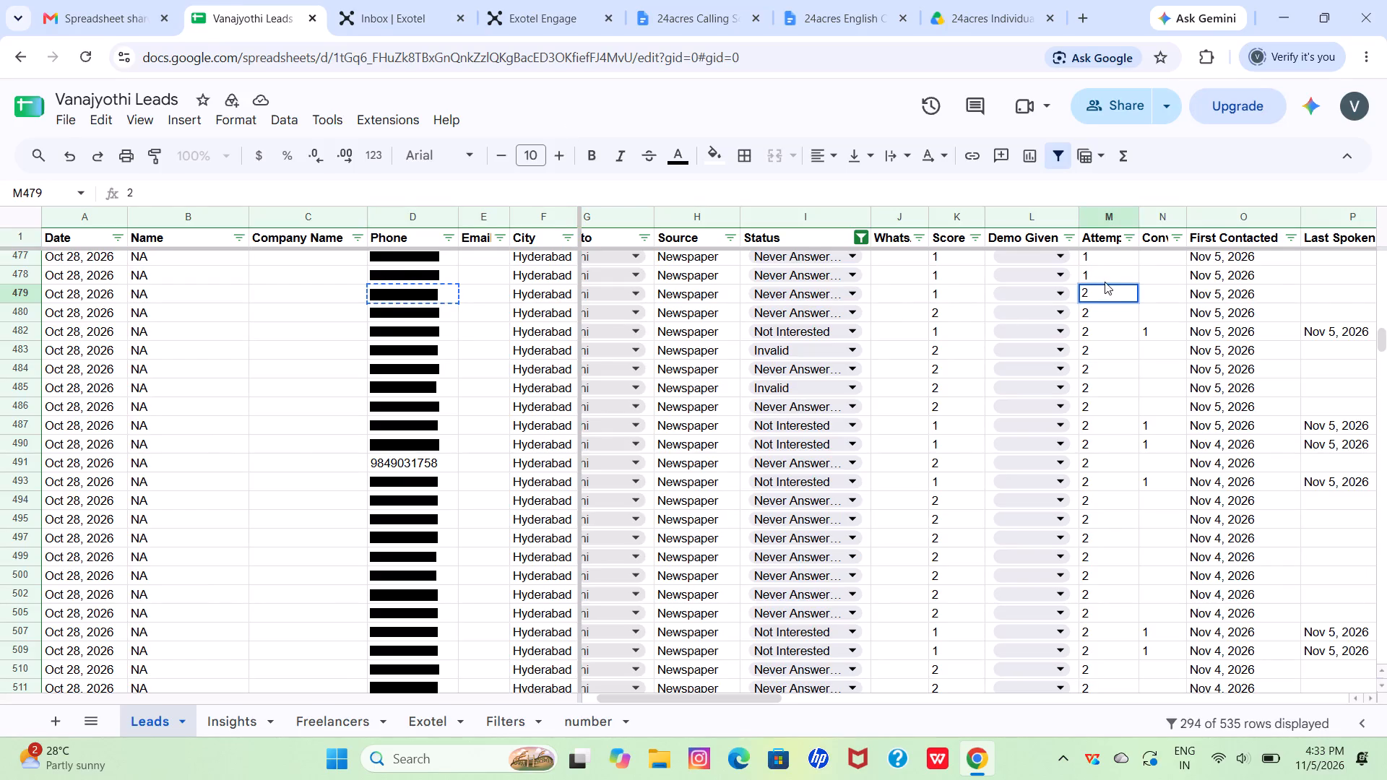
Commit the attempt count of 2 for the lead in row 479 by moving to the attempts cell in row 478.
{"action": "left_click", "coordinate": [1099, 276]}
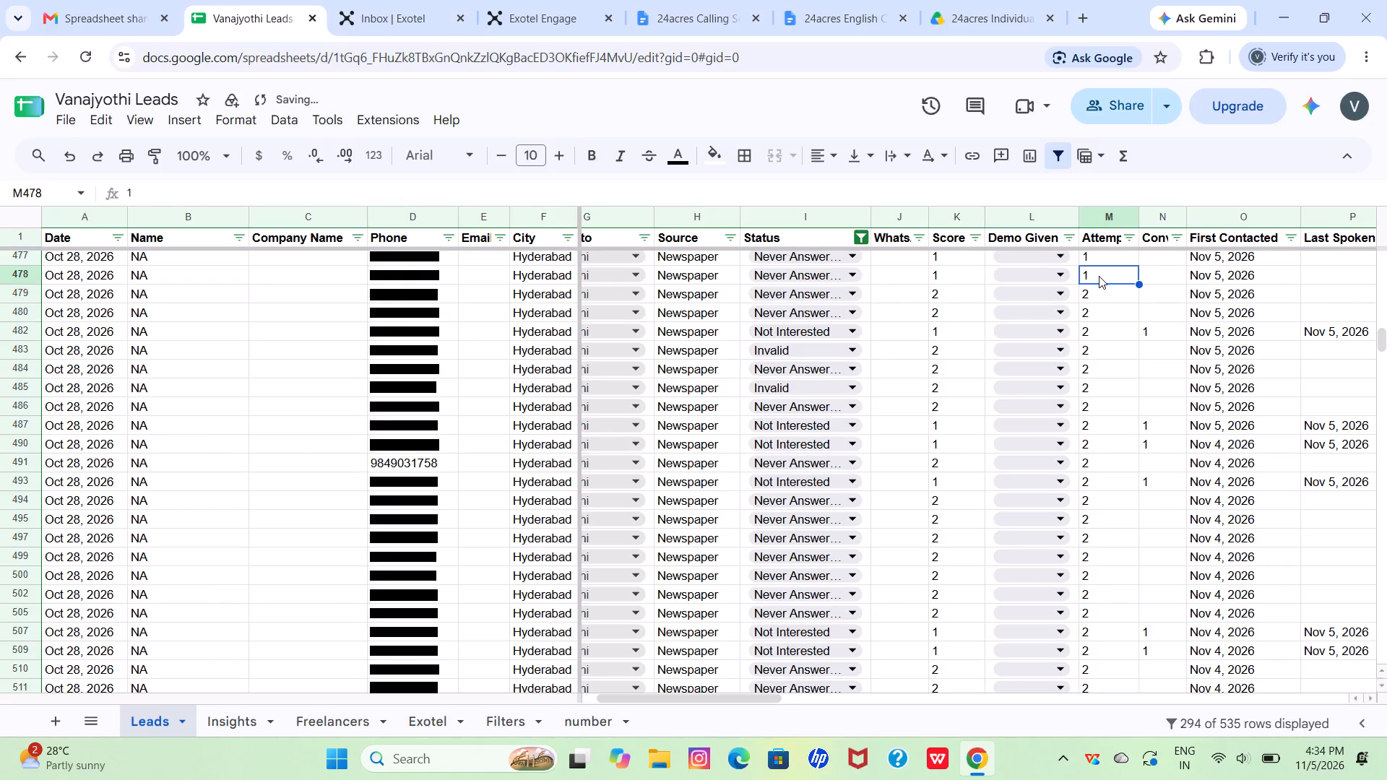
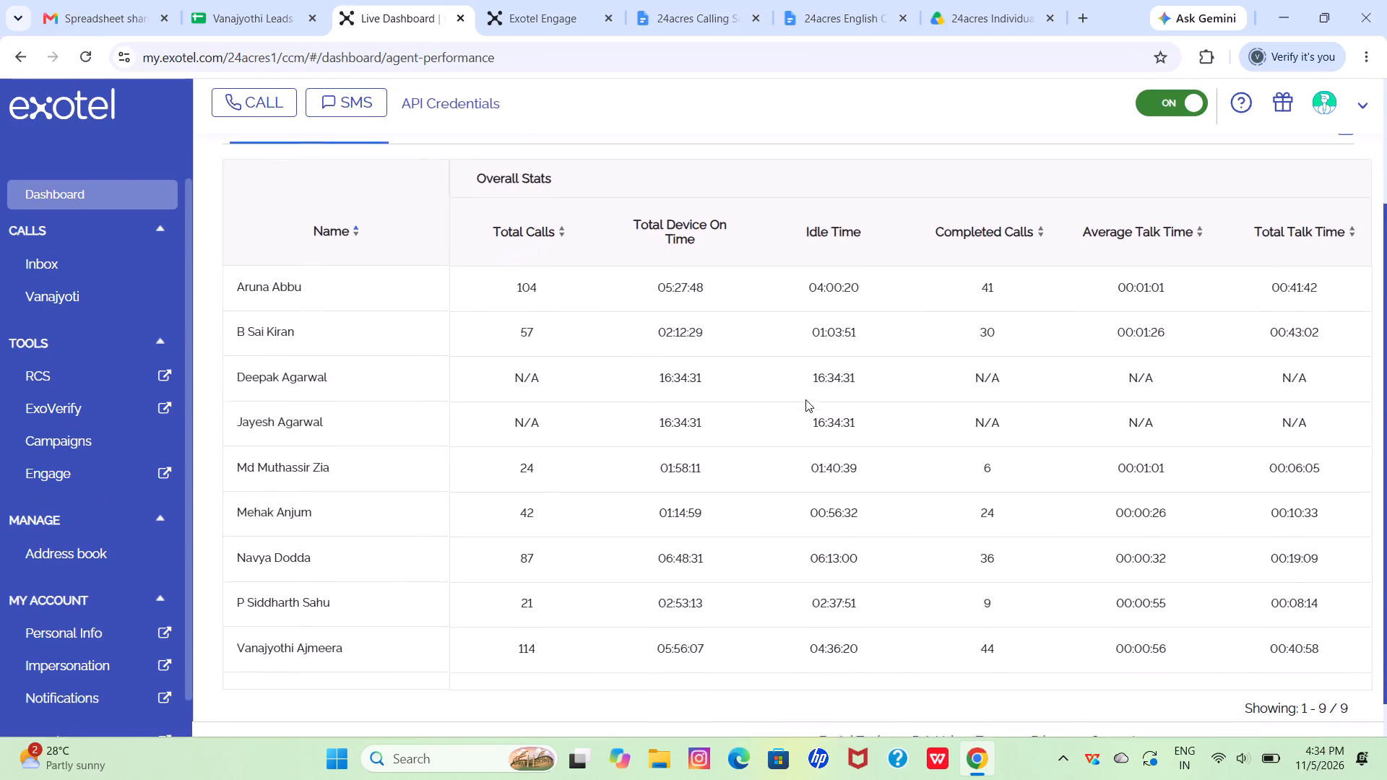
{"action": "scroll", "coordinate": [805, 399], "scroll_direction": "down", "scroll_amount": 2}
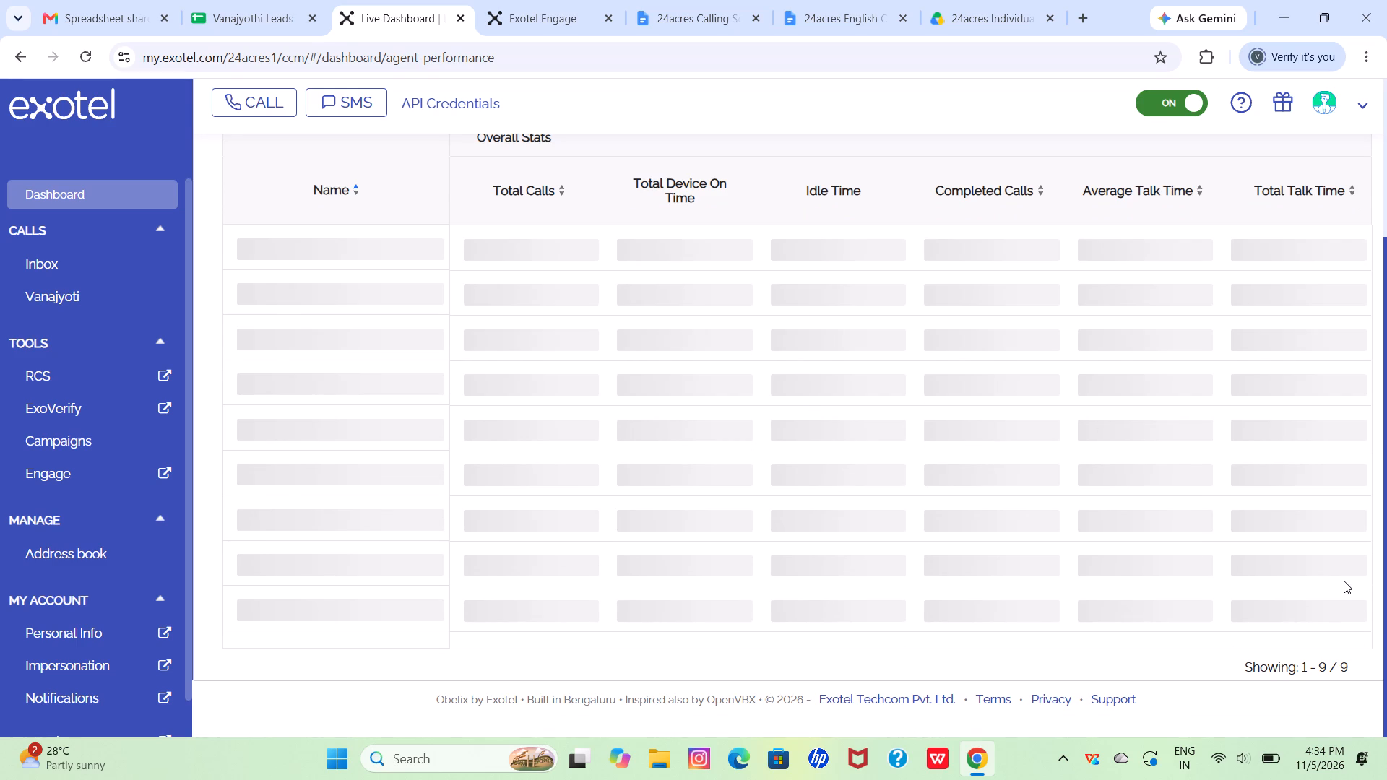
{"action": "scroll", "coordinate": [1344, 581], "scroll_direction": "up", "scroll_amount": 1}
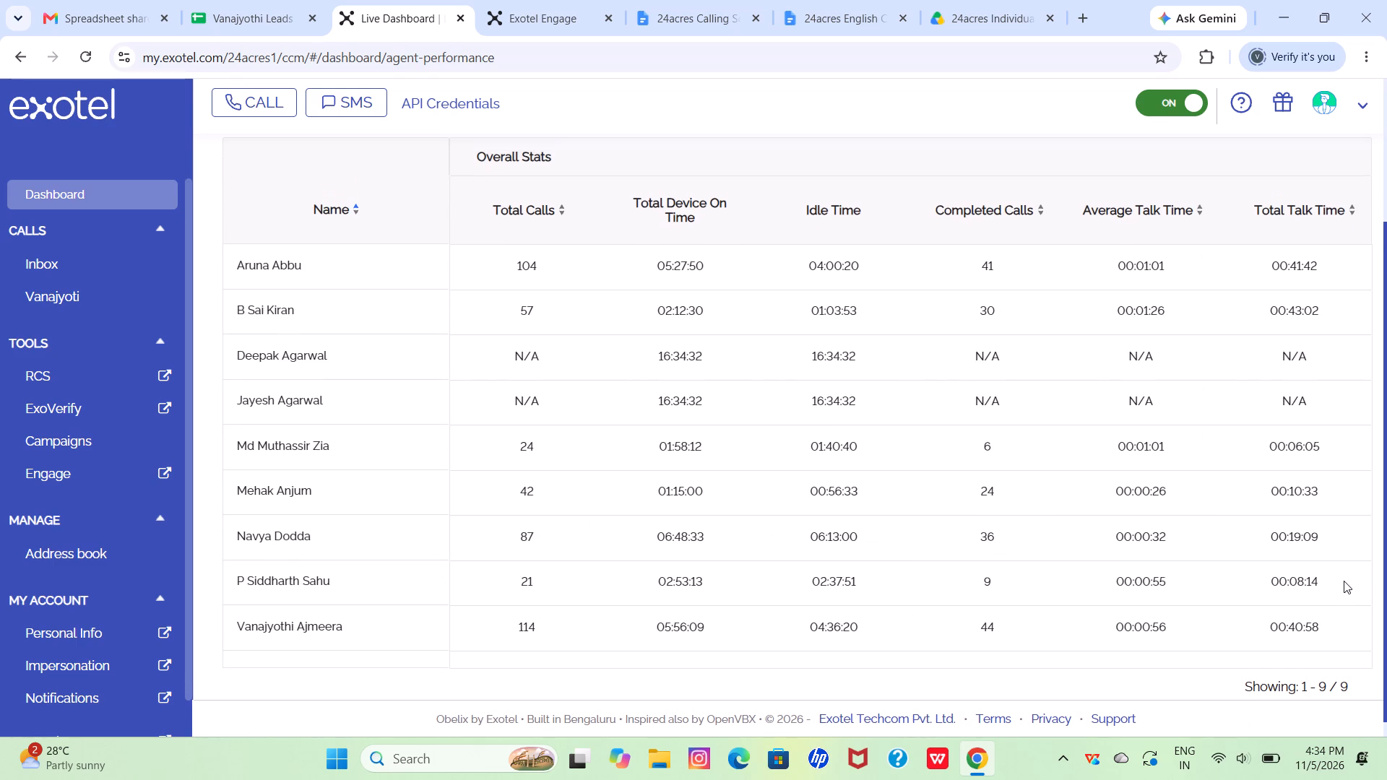
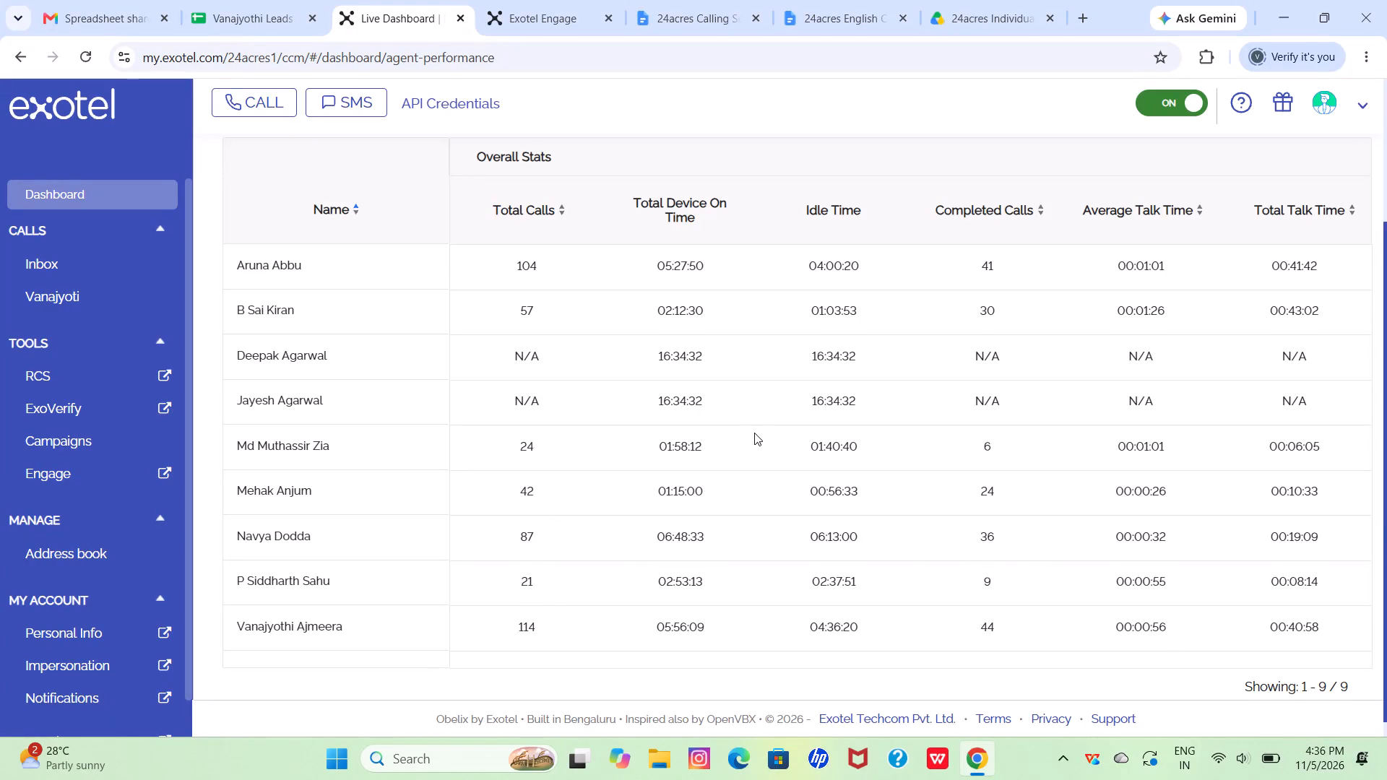
Refresh the agent performance statistics and review today's call counts and talk times for all agents.
{"action": "scroll", "coordinate": [754, 433], "scroll_direction": "up", "scroll_amount": 4}
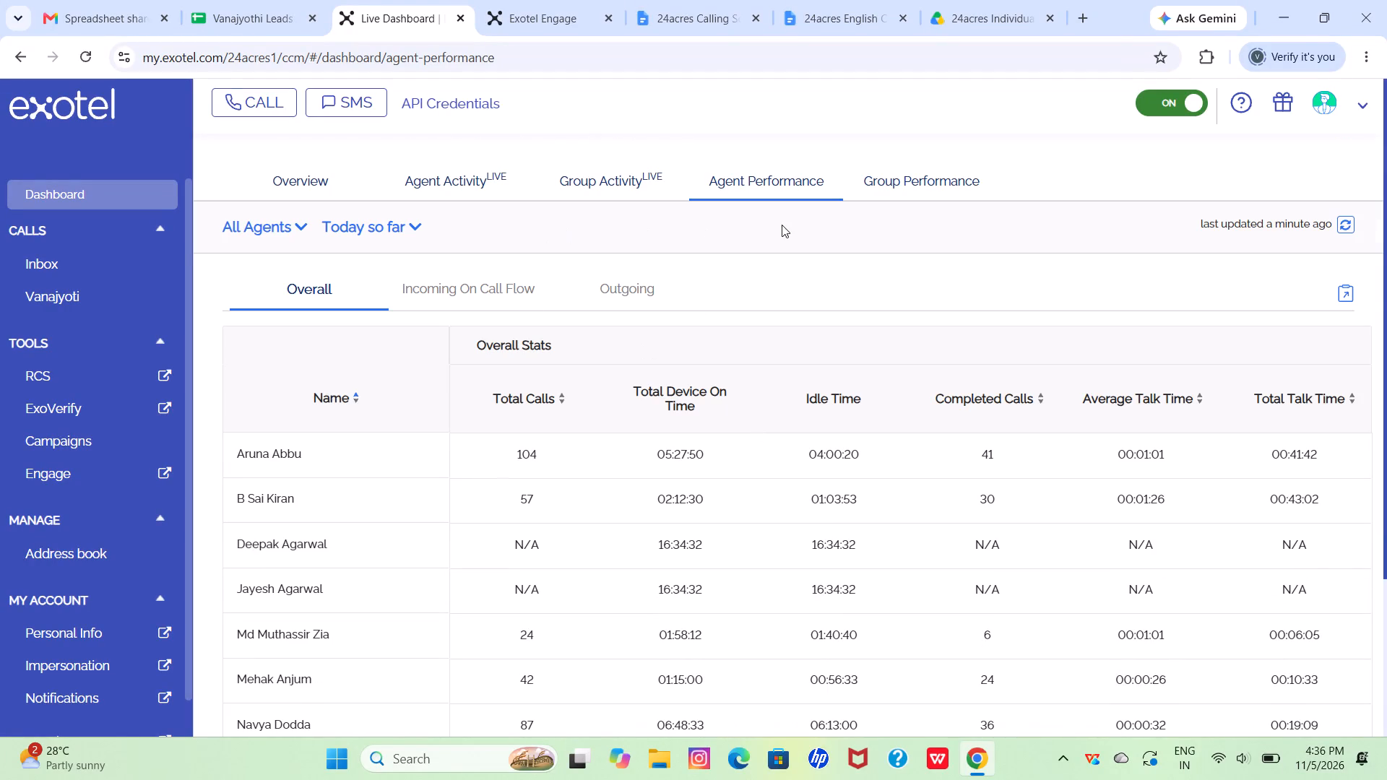
{"action": "left_click", "coordinate": [1351, 220]}
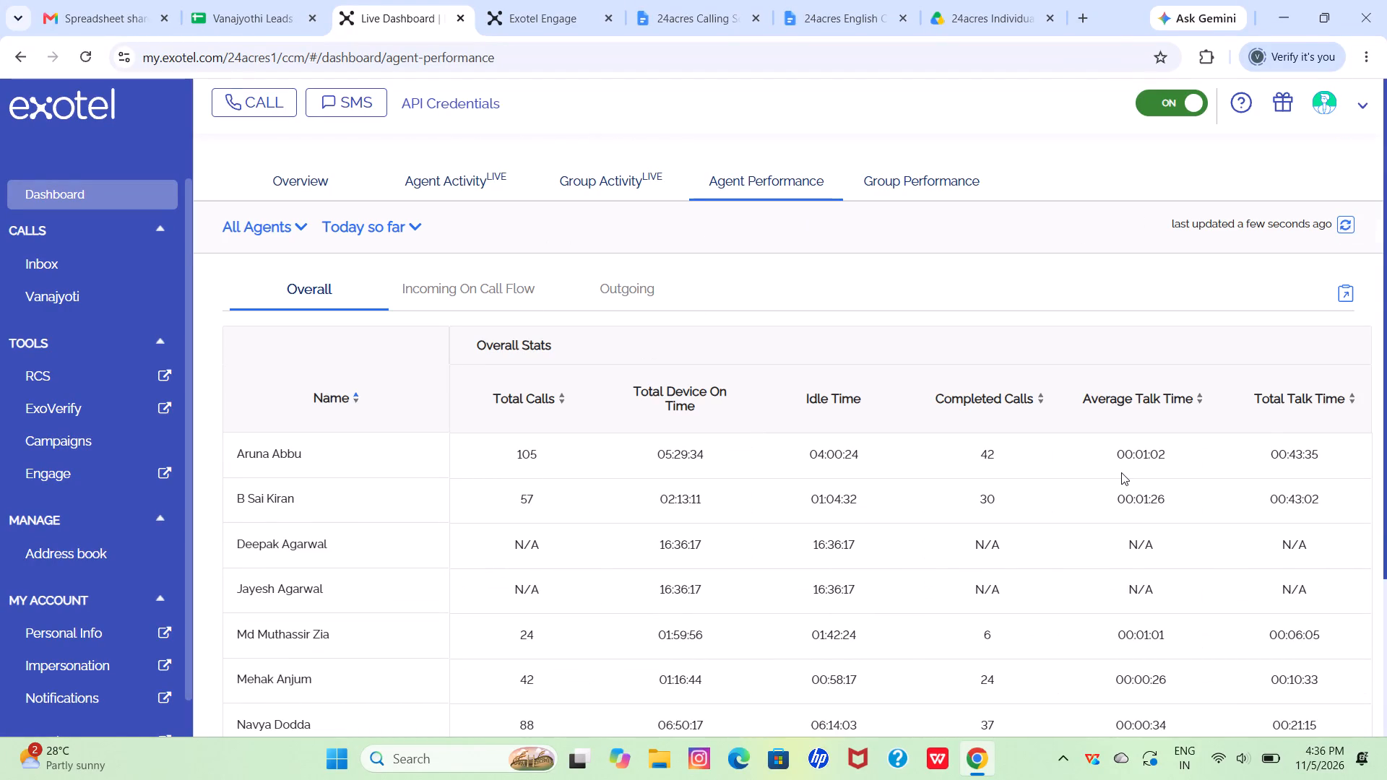
{"action": "scroll", "coordinate": [1121, 472], "scroll_direction": "down", "scroll_amount": 2}
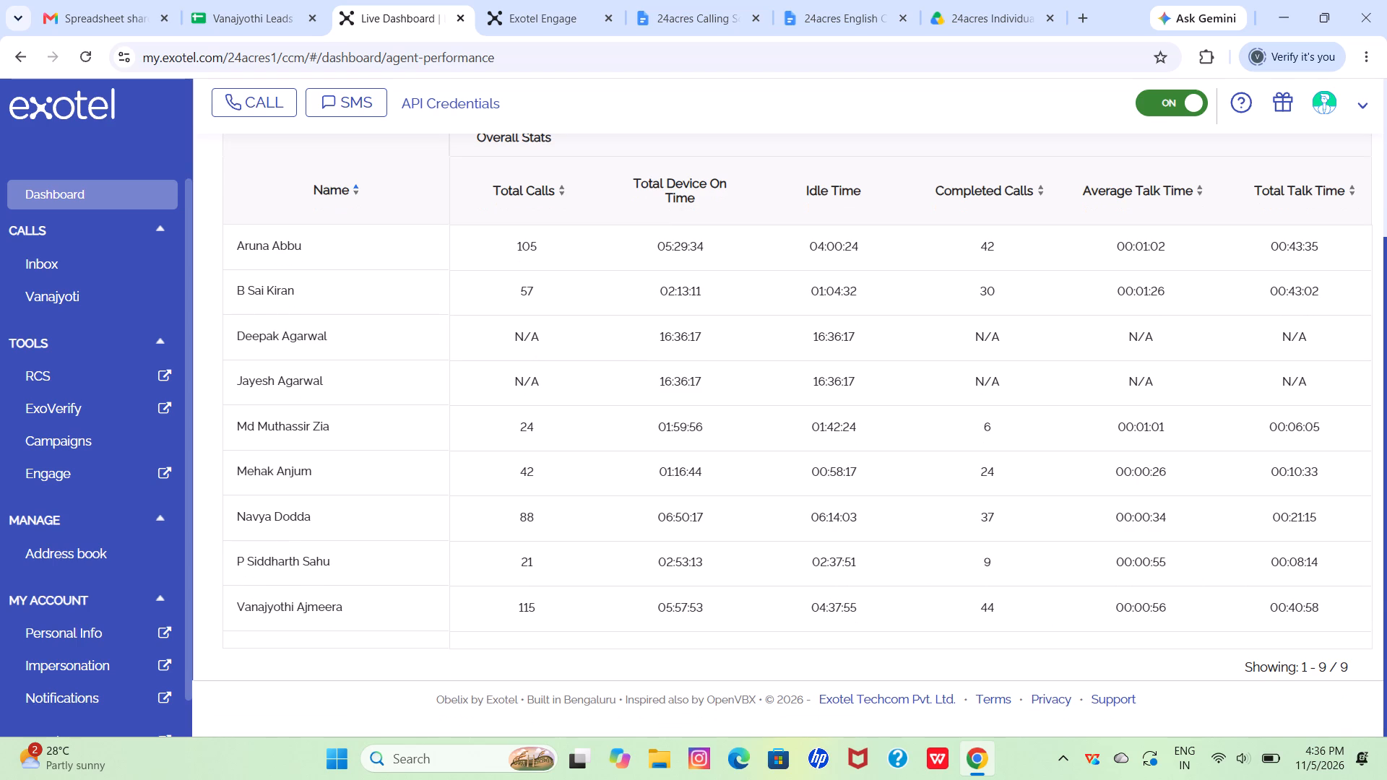
{"action": "scroll", "coordinate": [1121, 472], "scroll_direction": "down", "scroll_amount": 1}
{"action": "scroll", "coordinate": [1121, 472], "scroll_direction": "up", "scroll_amount": 2}
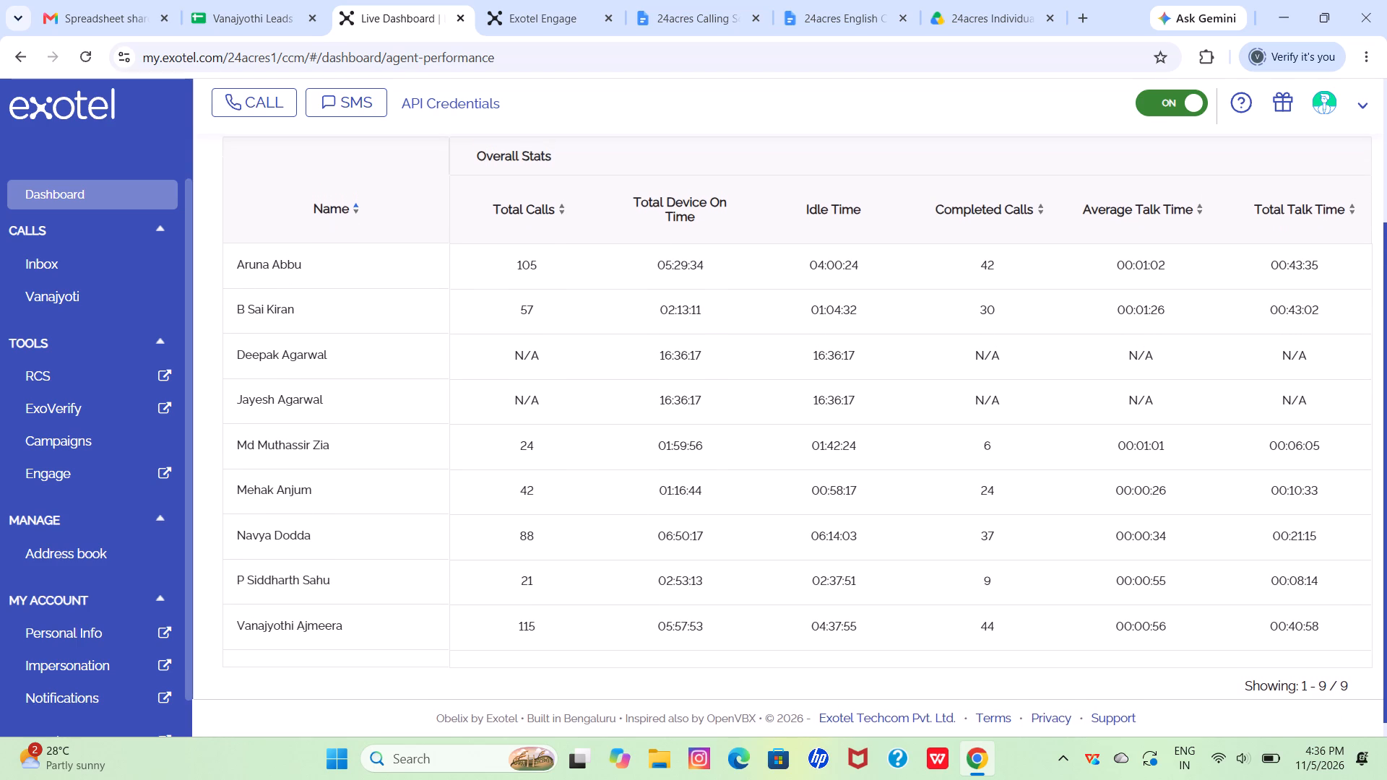
{"action": "scroll", "coordinate": [1121, 472], "scroll_direction": "up", "scroll_amount": 1}
{"action": "left_click", "coordinate": [250, 8]}
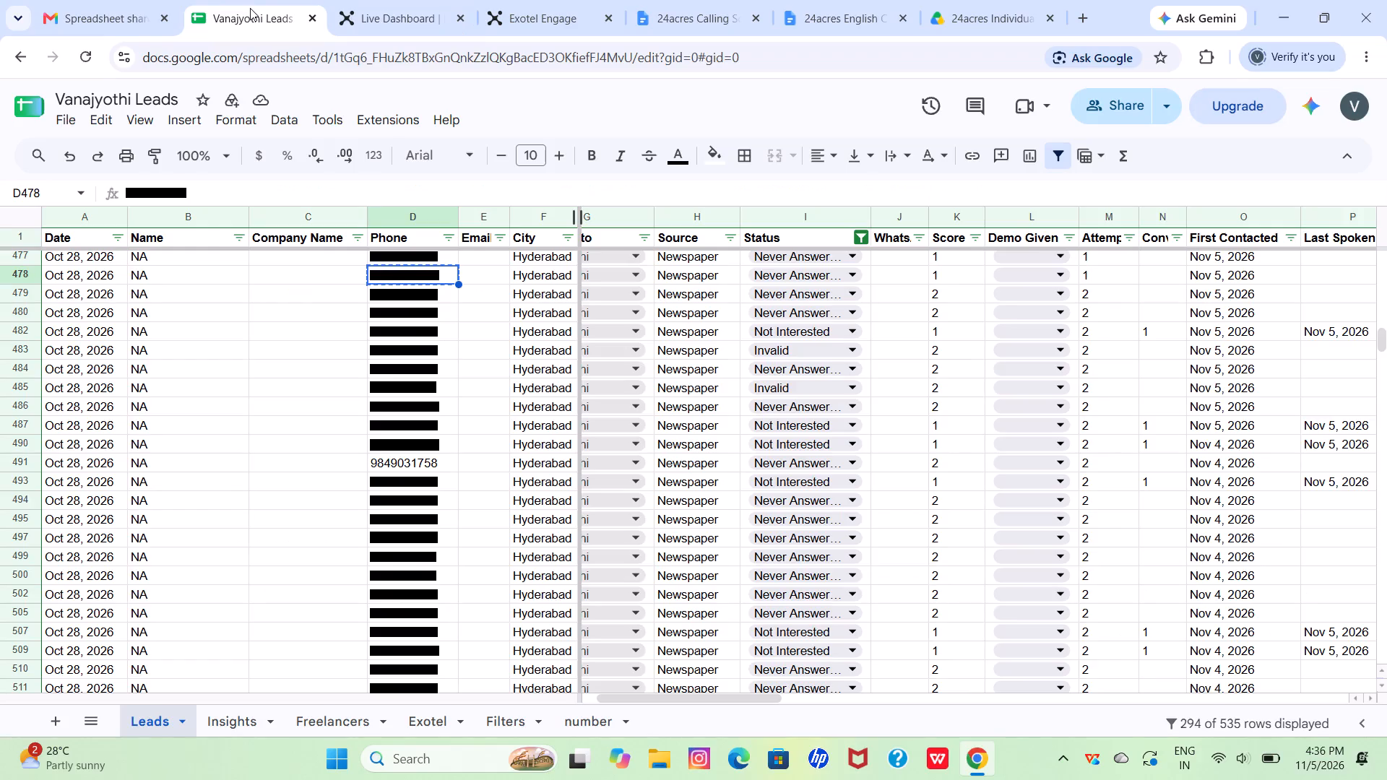
{"action": "left_click", "coordinate": [378, 0]}
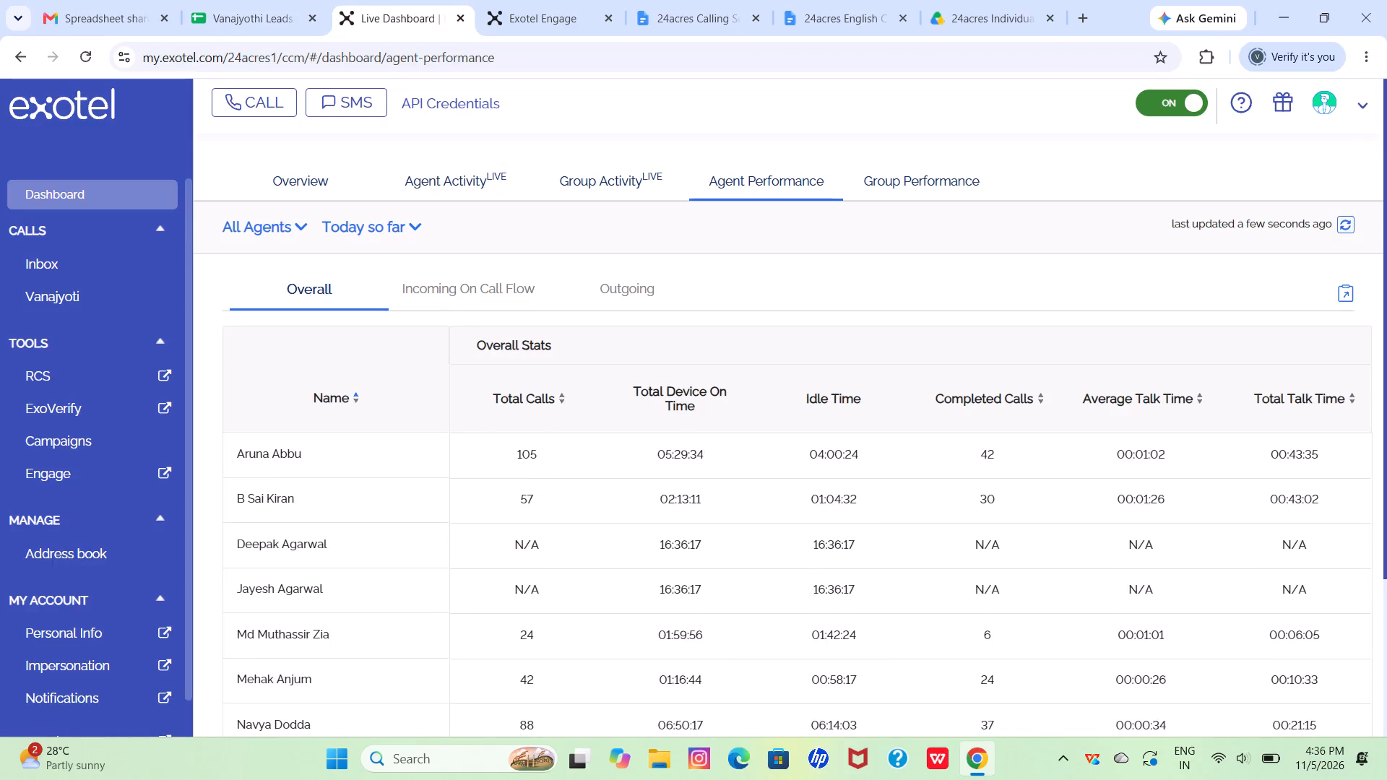
{"action": "scroll", "coordinate": [813, 397], "scroll_direction": "down", "scroll_amount": 3}
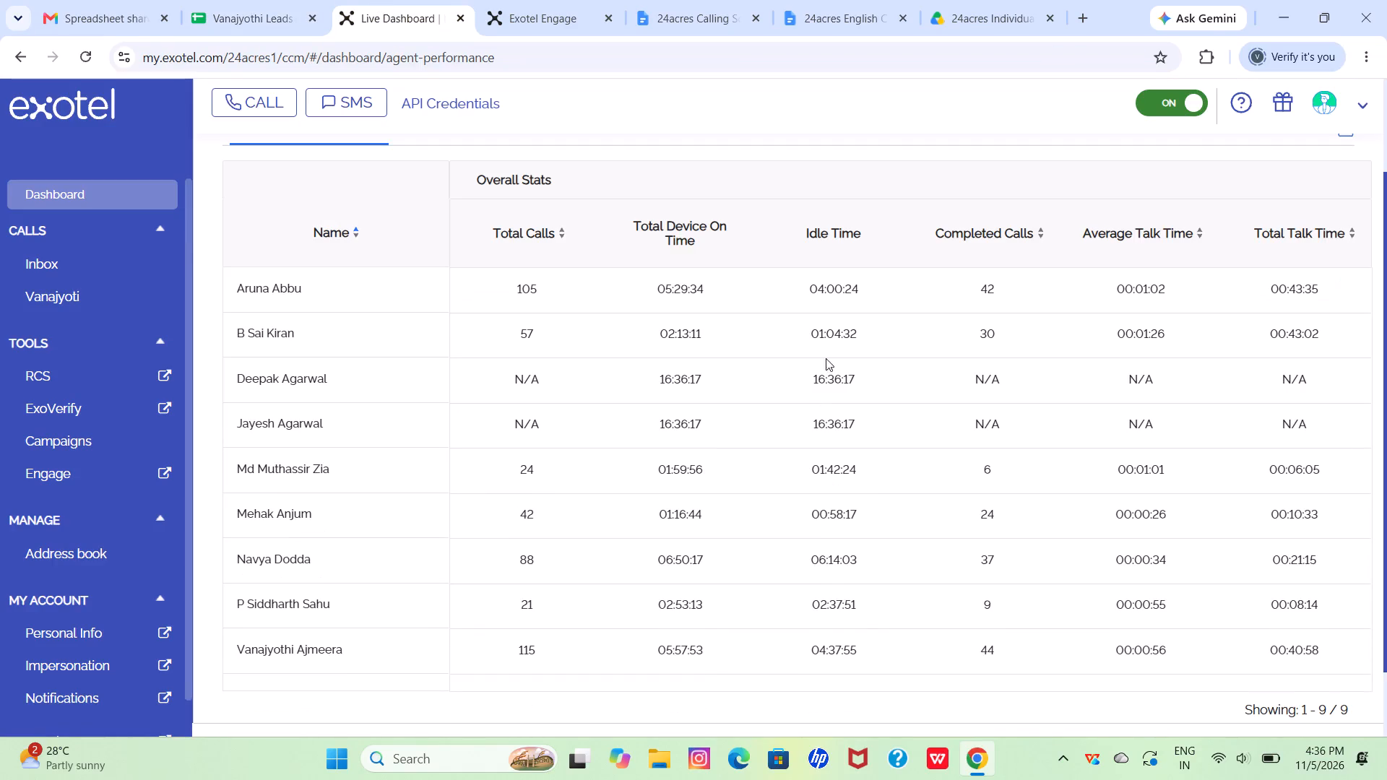
{"action": "scroll", "coordinate": [861, 405], "scroll_direction": "up", "scroll_amount": 4}
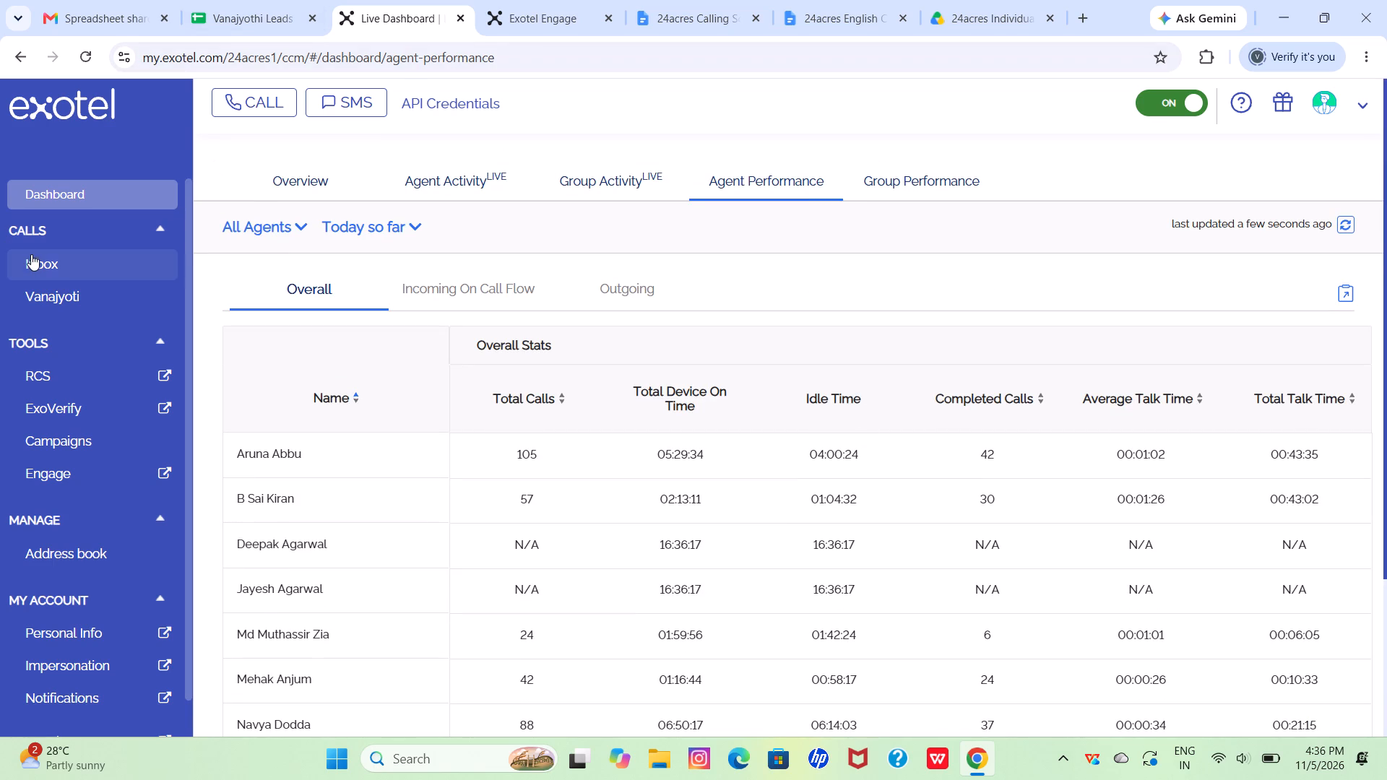
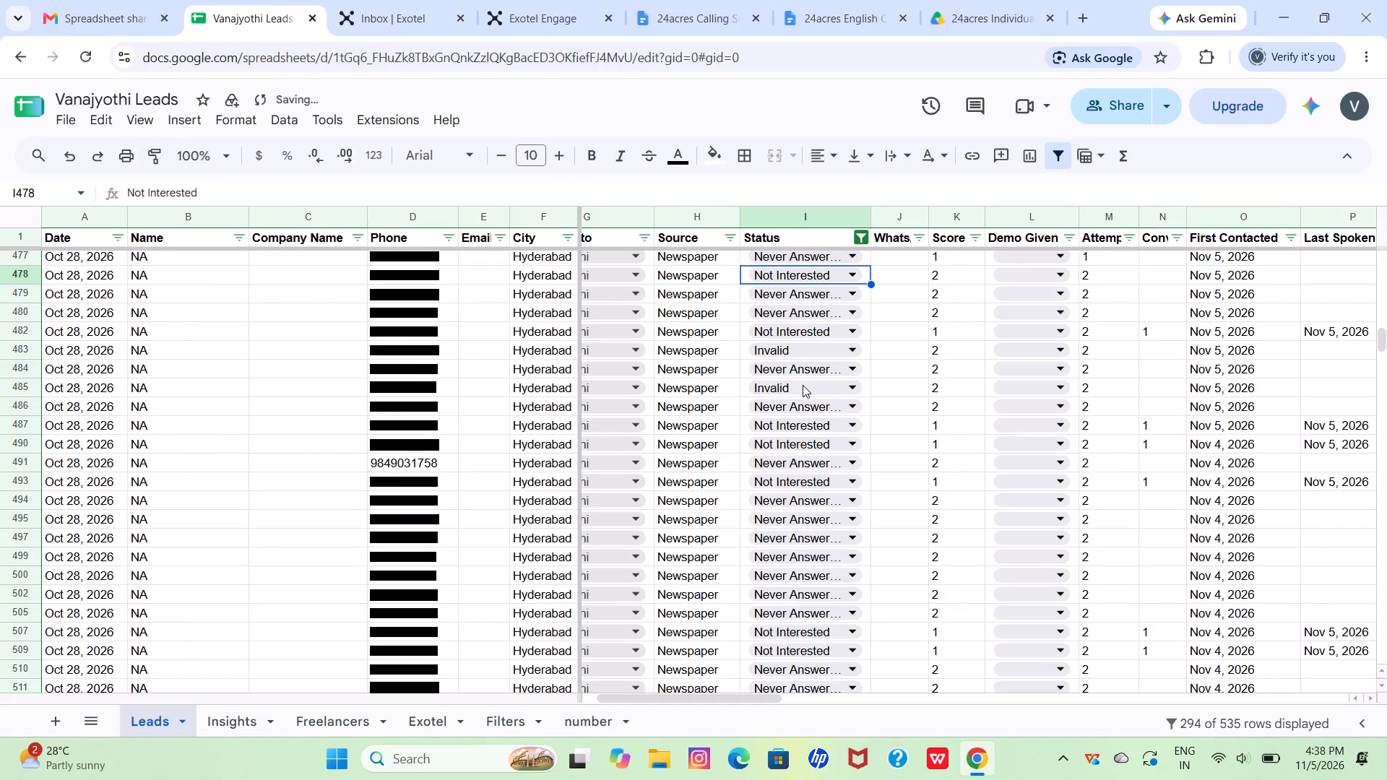
Enter 1 in row 478's Conv column and copy its First Contacted date, Nov 5, 2026, into Last Spoken.
{"action": "left_click", "coordinate": [1162, 277]}
{"action": "key", "text": "1"}
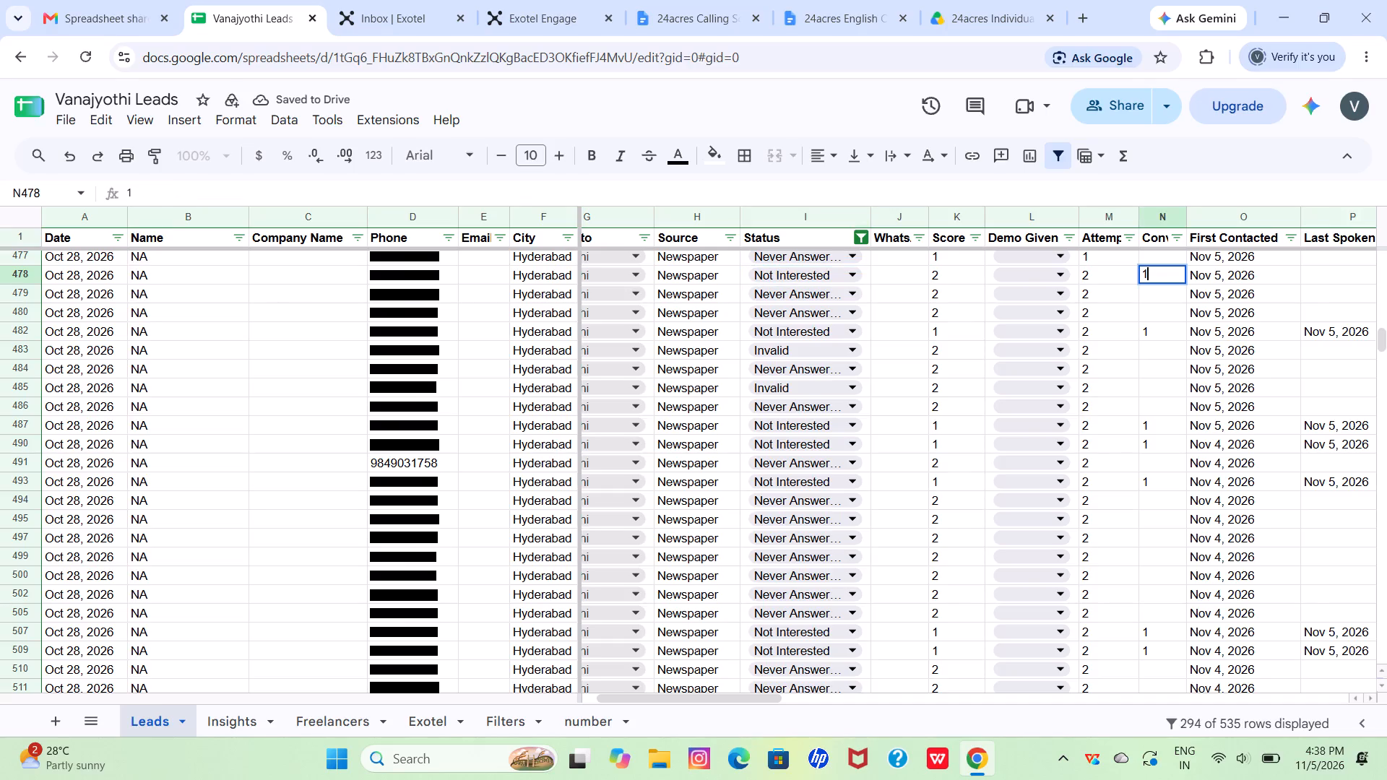
{"action": "left_click", "coordinate": [1215, 277]}
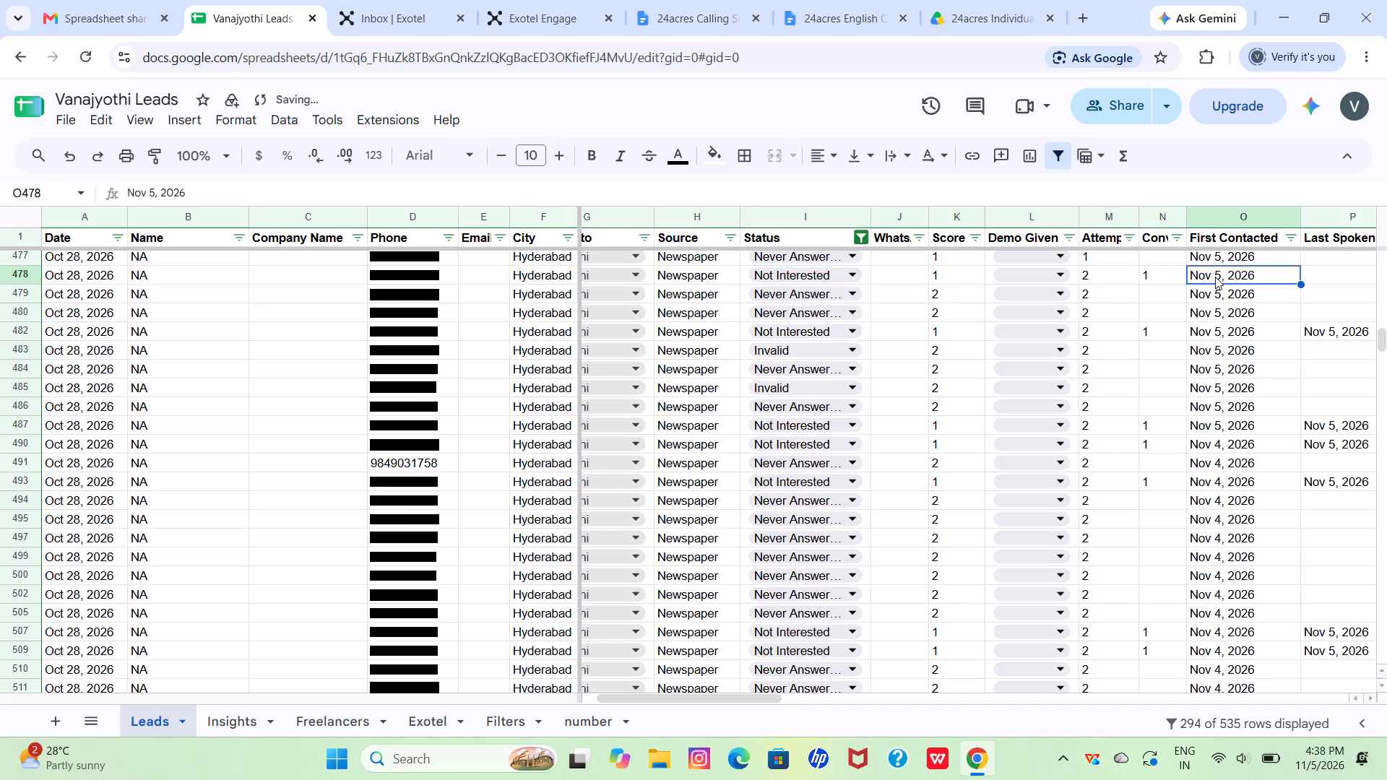
{"action": "key", "text": "ctrl+c"}
{"action": "scroll", "coordinate": [1215, 277], "scroll_direction": "left", "scroll_amount": 1}
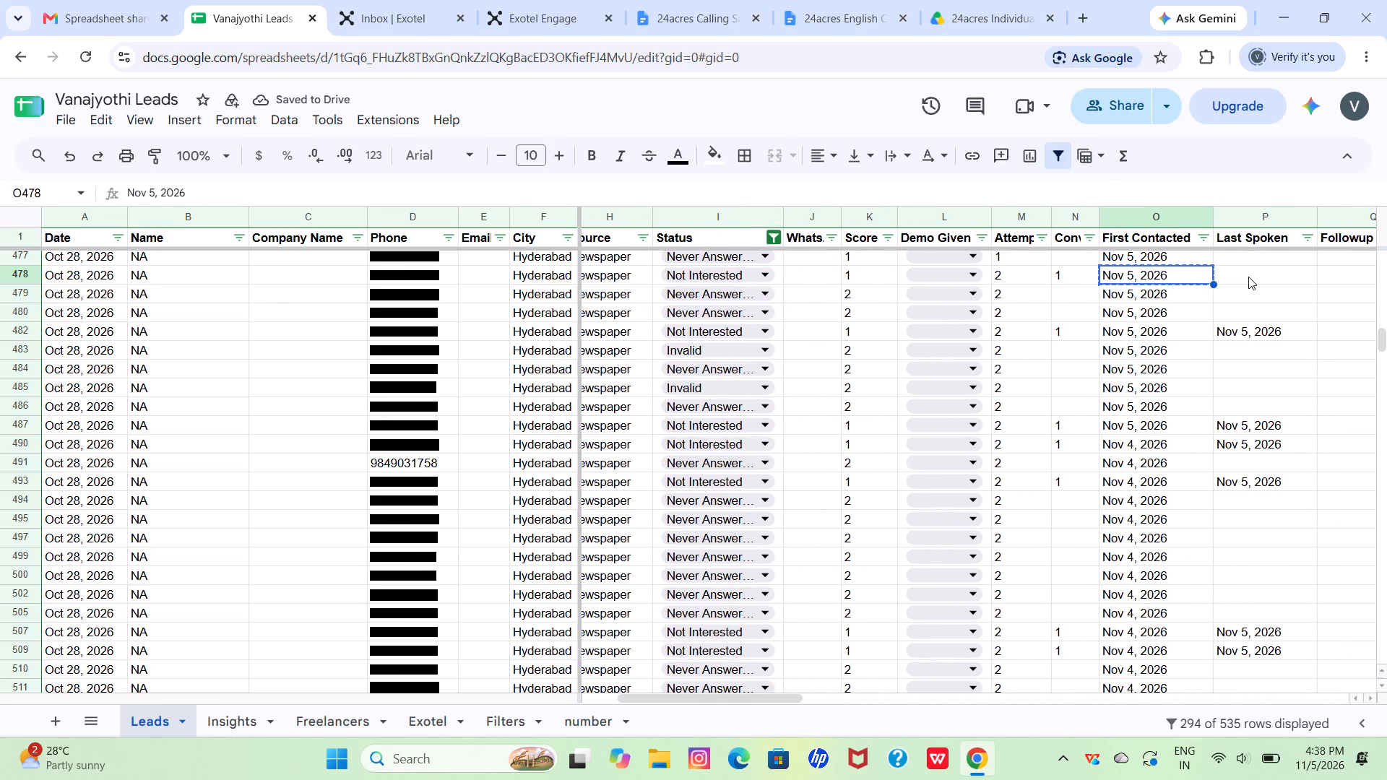
{"action": "left_click", "coordinate": [1248, 277]}
{"action": "key", "text": "ctrl+v"}
Copy the note "dont have any properties for sale or rent" from row 482 into row 478's Notes cell.
{"action": "scroll", "coordinate": [1248, 277], "scroll_direction": "left", "scroll_amount": 4}
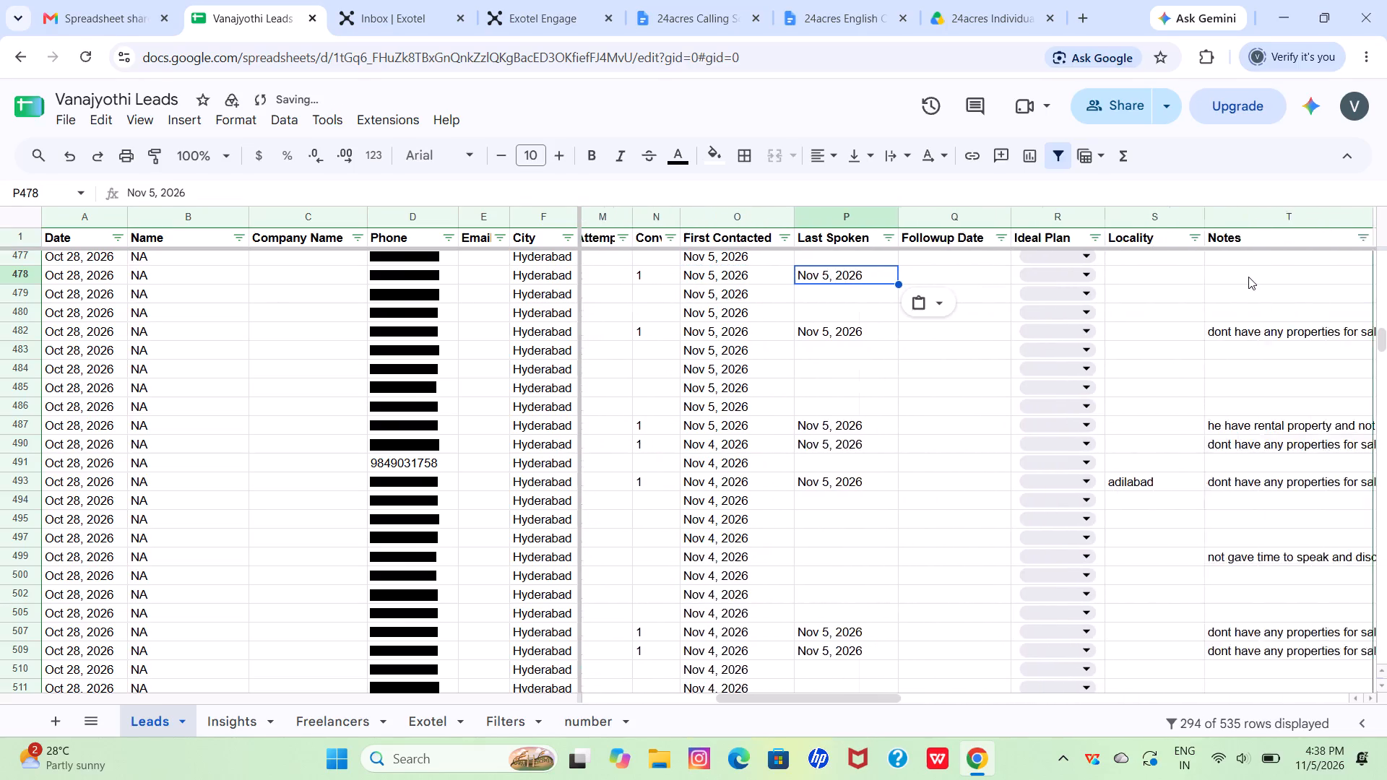
{"action": "left_click", "coordinate": [1233, 327]}
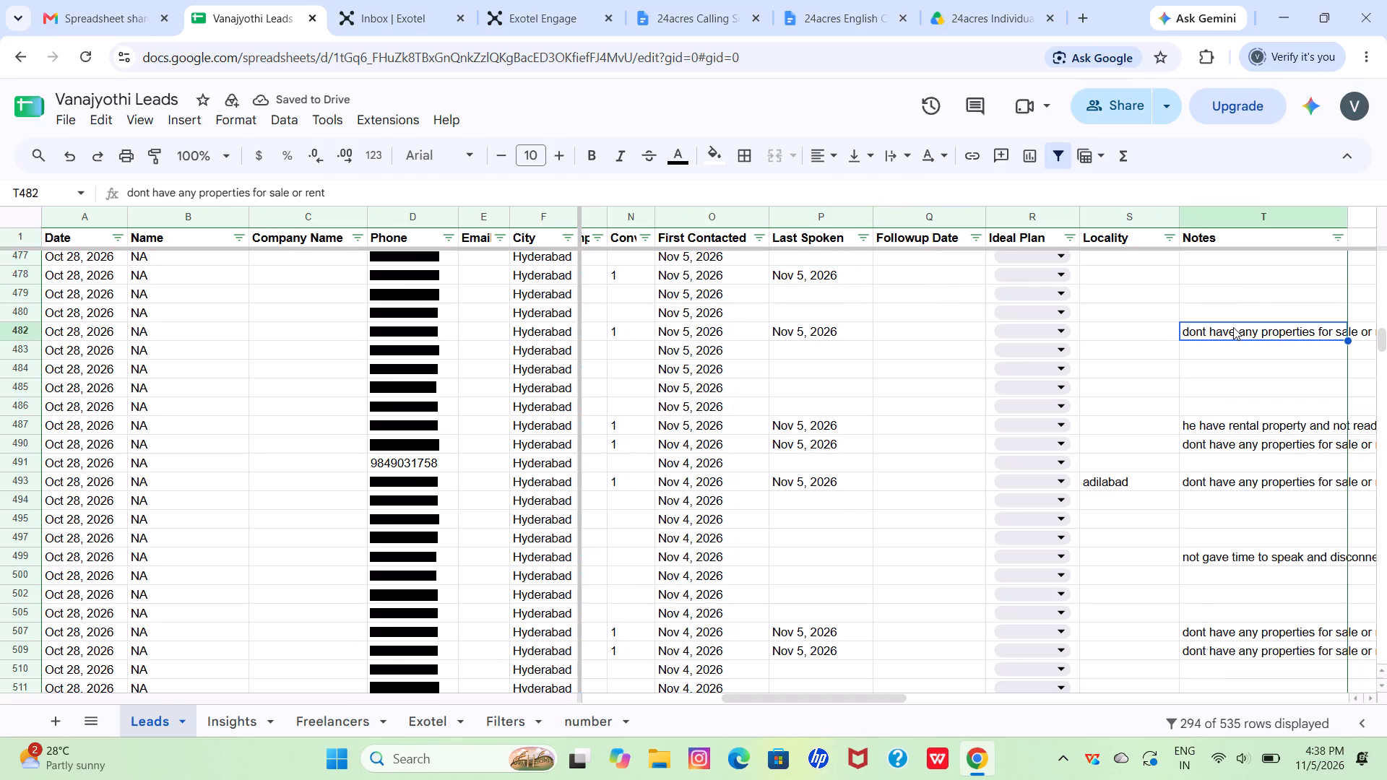
{"action": "key", "text": "ctrl+c"}
{"action": "left_click", "coordinate": [1211, 277]}
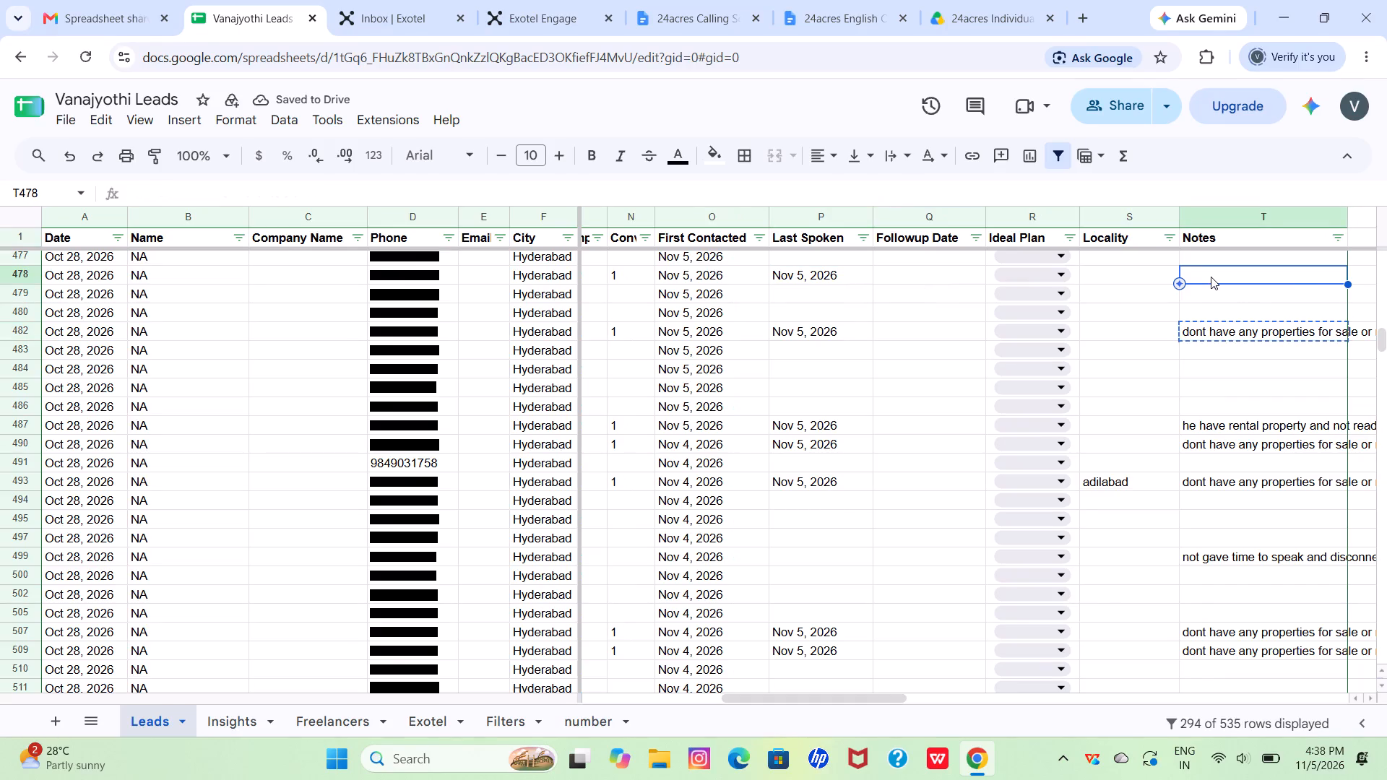
{"action": "key", "text": "ctrl+v"}
Select the phone number of the lead in row 477.
{"action": "left_click", "coordinate": [1114, 300]}
{"action": "scroll", "coordinate": [1114, 300], "scroll_direction": "right", "scroll_amount": 3}
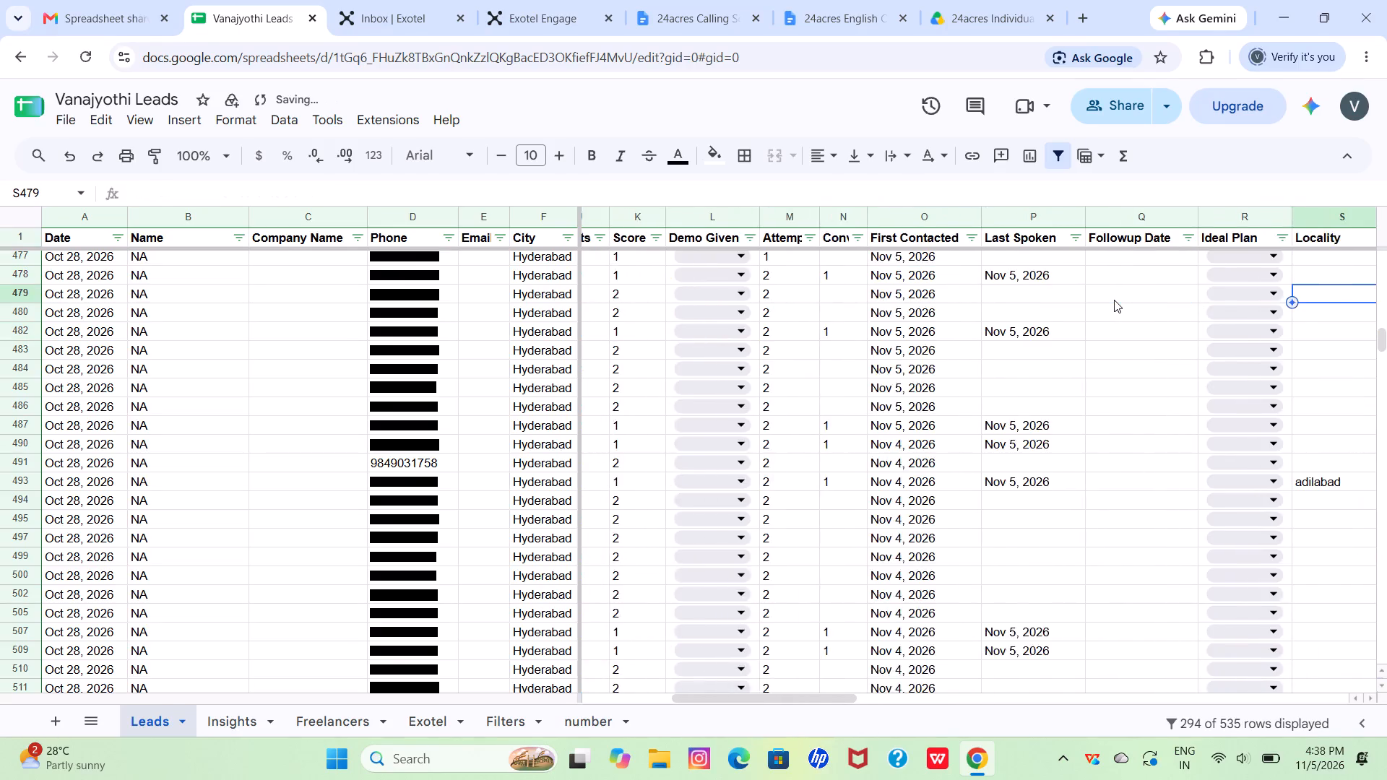
{"action": "scroll", "coordinate": [1114, 300], "scroll_direction": "right", "scroll_amount": 3}
{"action": "scroll", "coordinate": [1114, 300], "scroll_direction": "up", "scroll_amount": 1}
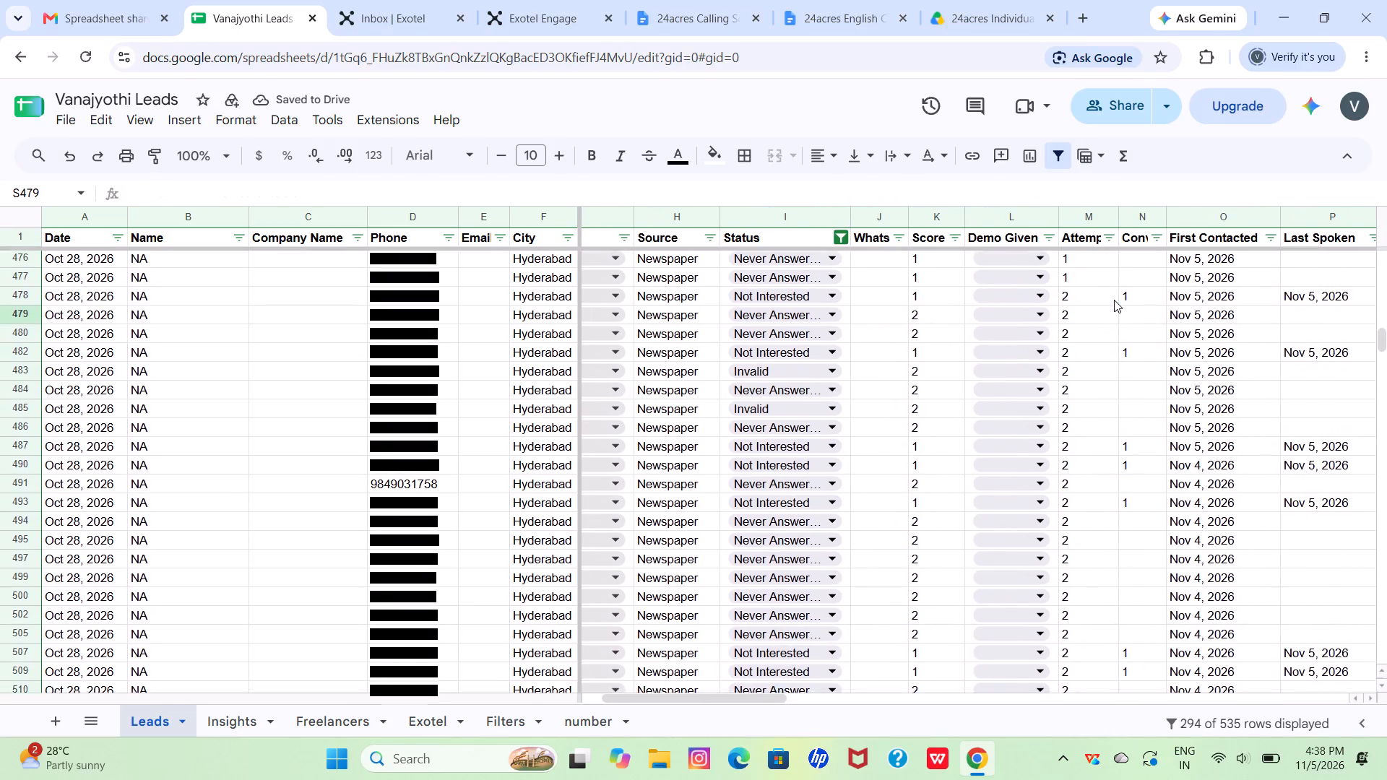
{"action": "scroll", "coordinate": [1114, 300], "scroll_direction": "up", "scroll_amount": 1}
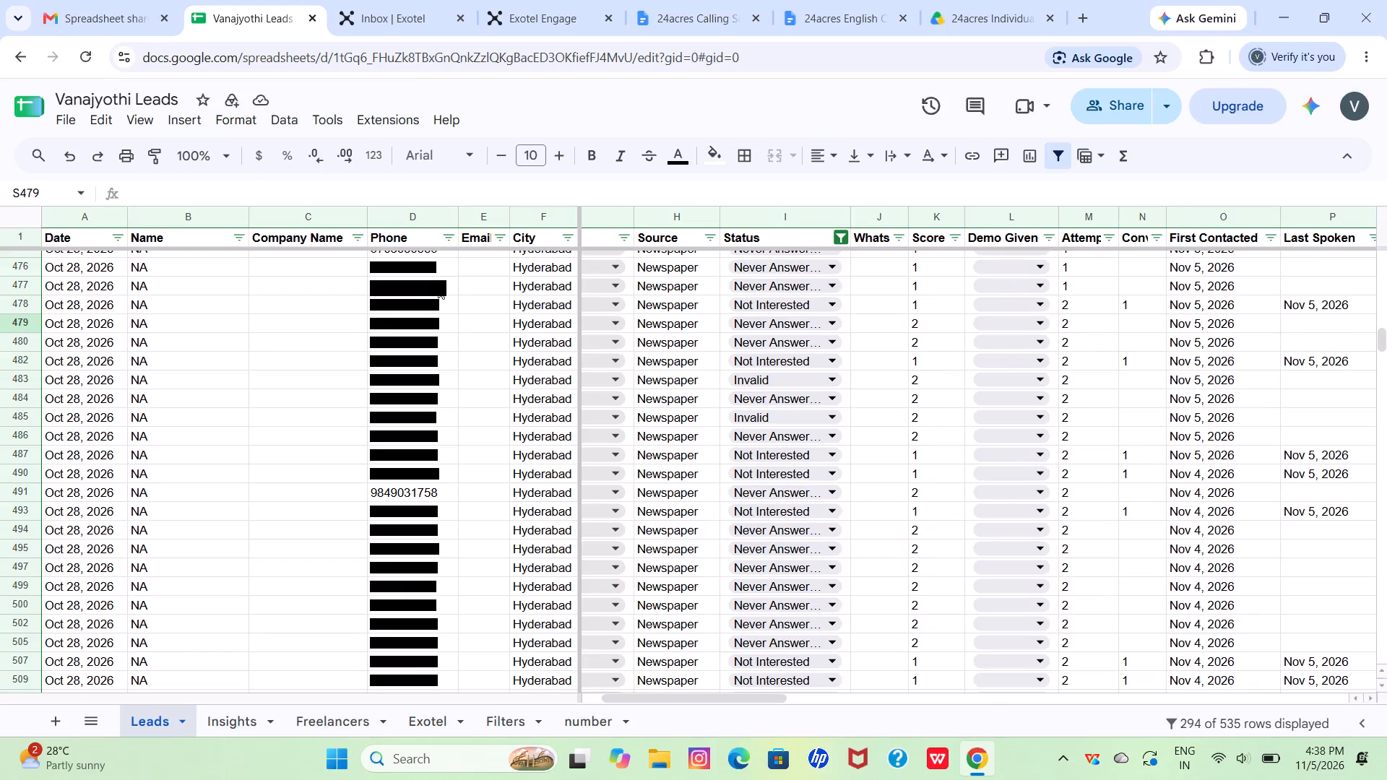
{"action": "left_click", "coordinate": [436, 285]}
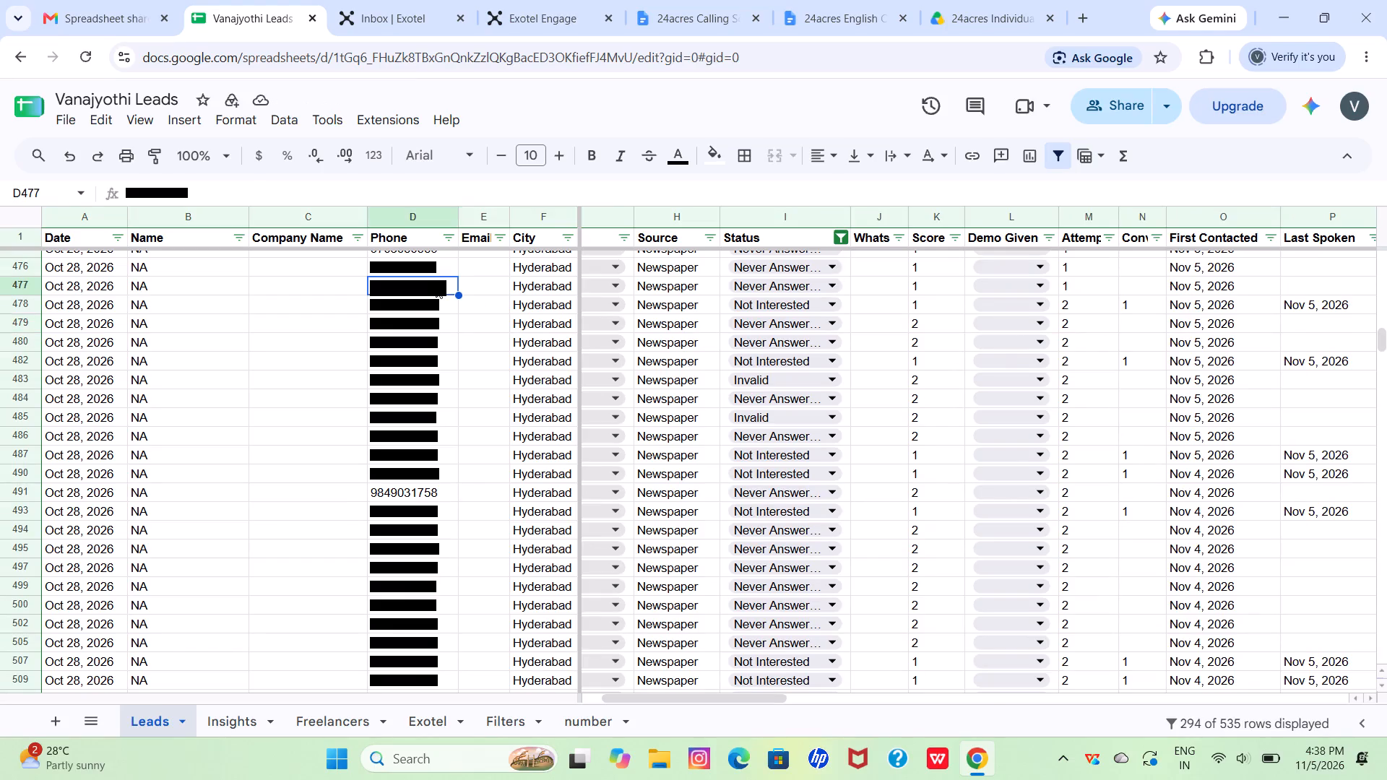
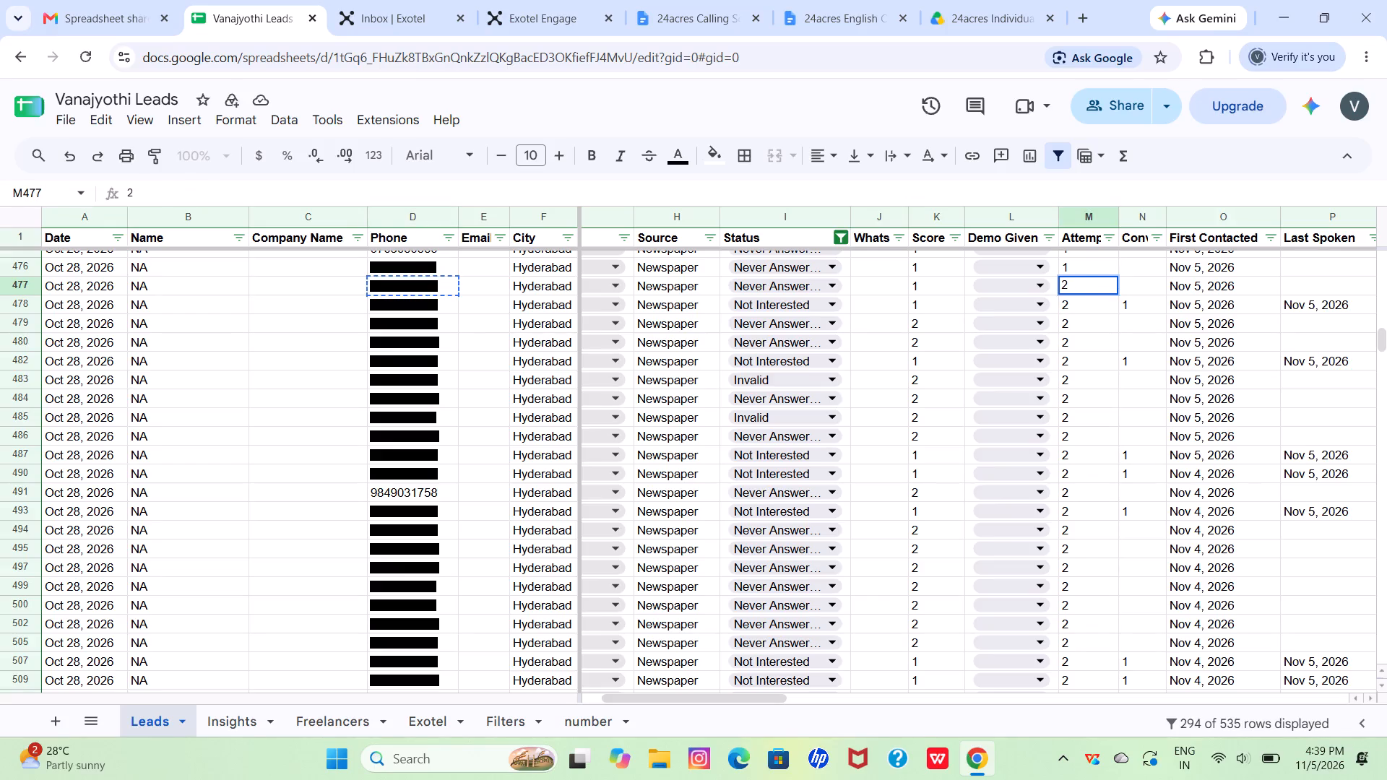
Copy the phone number of the lead in row 476.
{"action": "left_click", "coordinate": [1076, 259]}
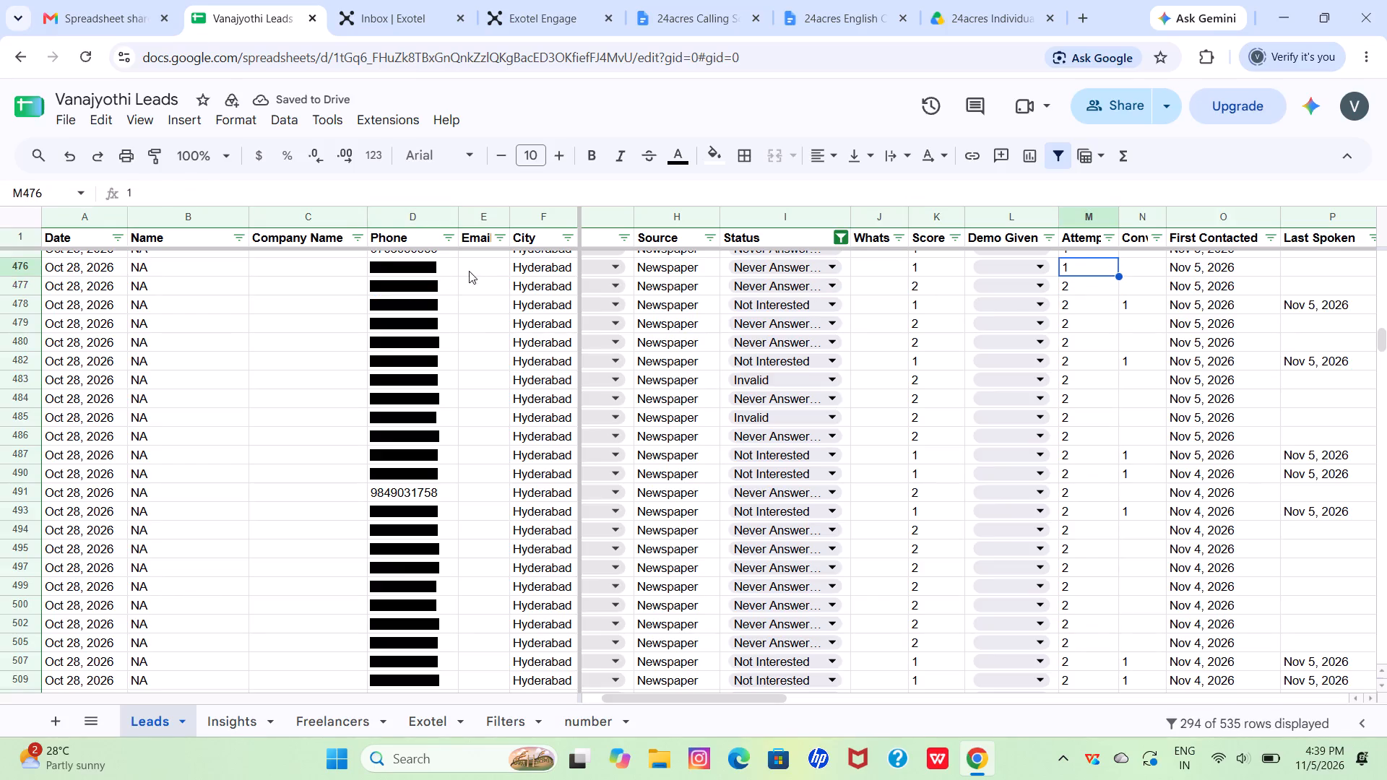
{"action": "left_click", "coordinate": [446, 271]}
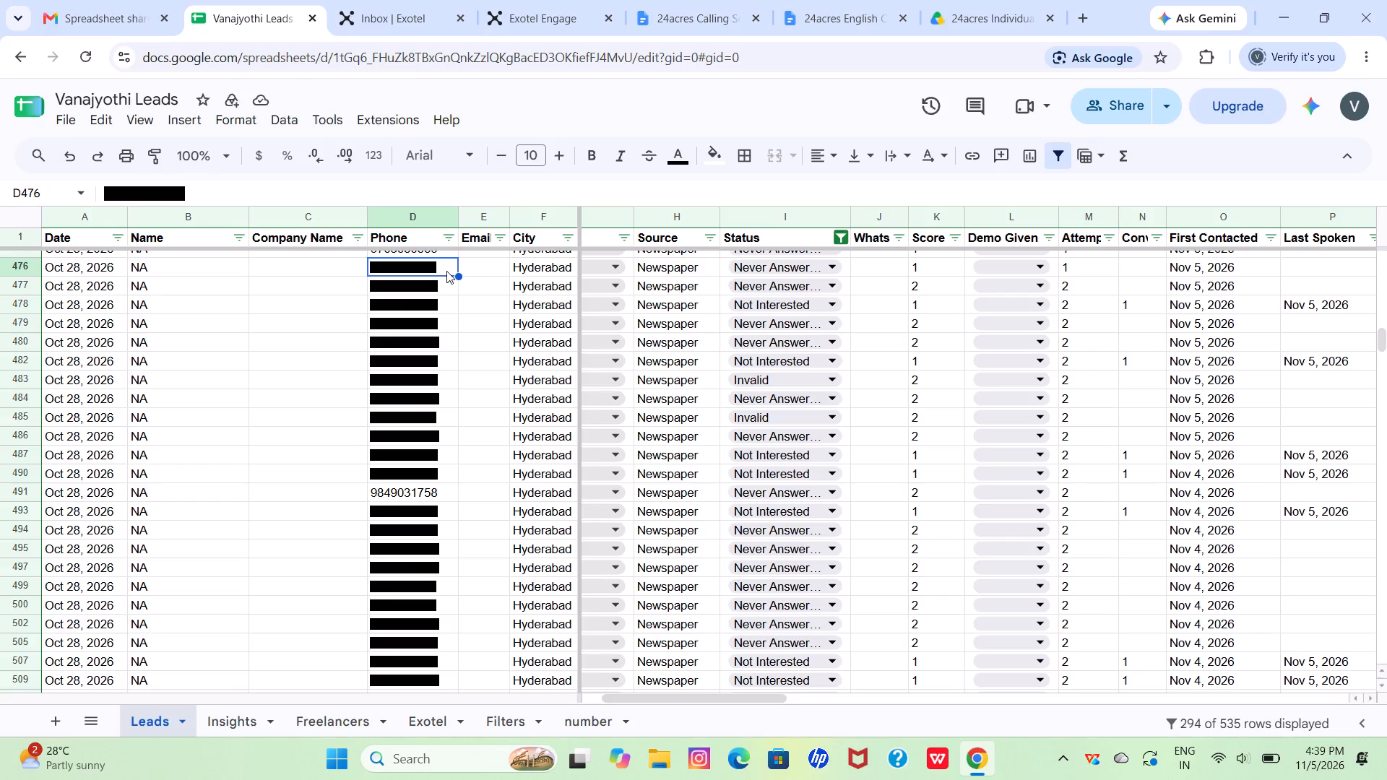
{"action": "key", "text": "ctrl+c"}
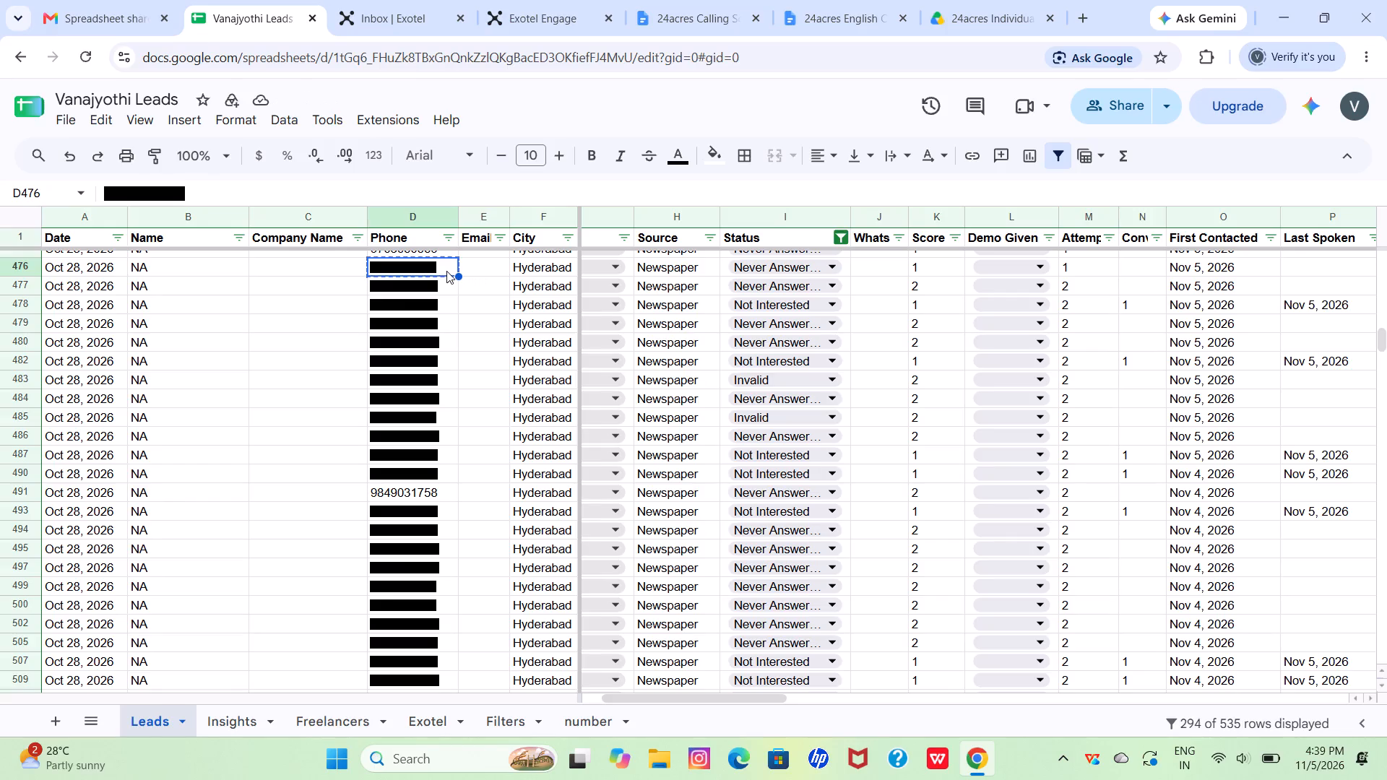
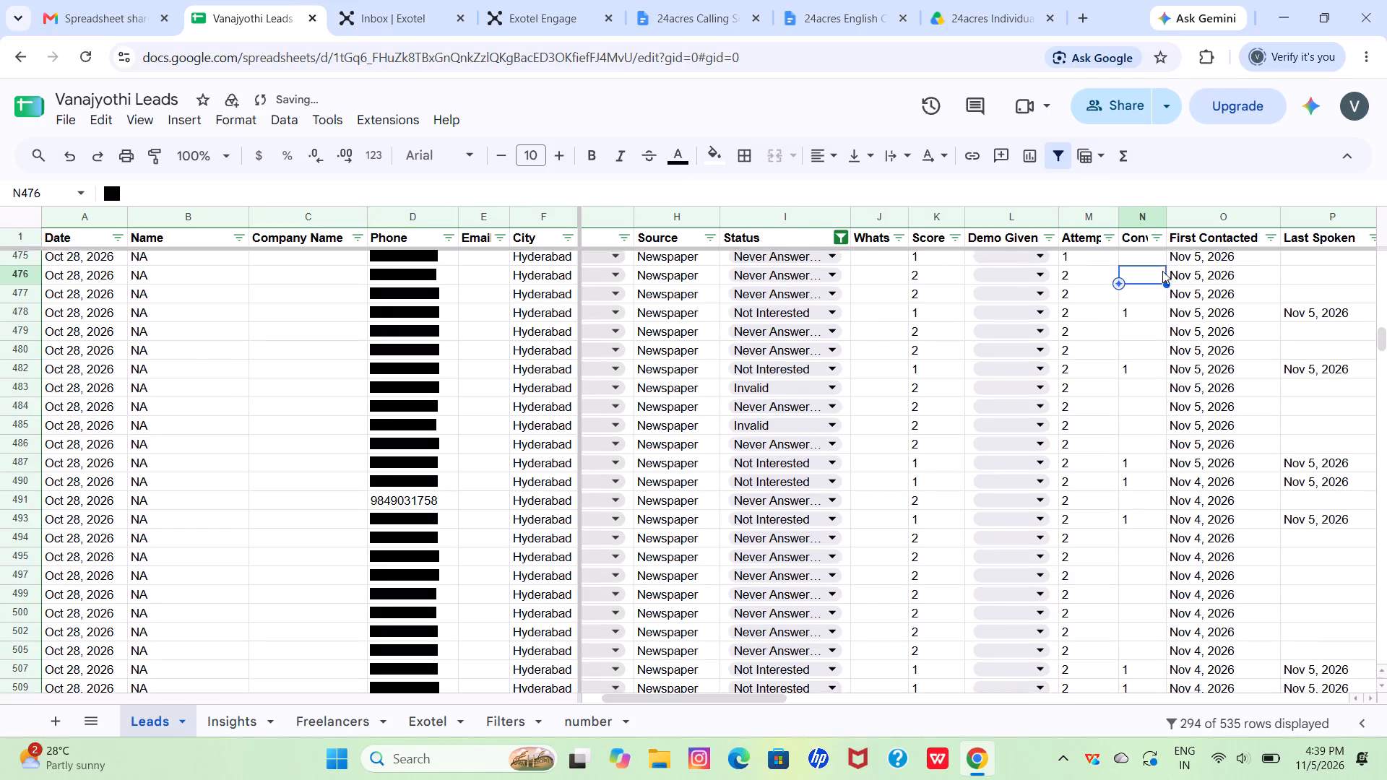
Copy the phone number of the lead in row 475.
{"action": "scroll", "coordinate": [1162, 271], "scroll_direction": "up", "scroll_amount": 1}
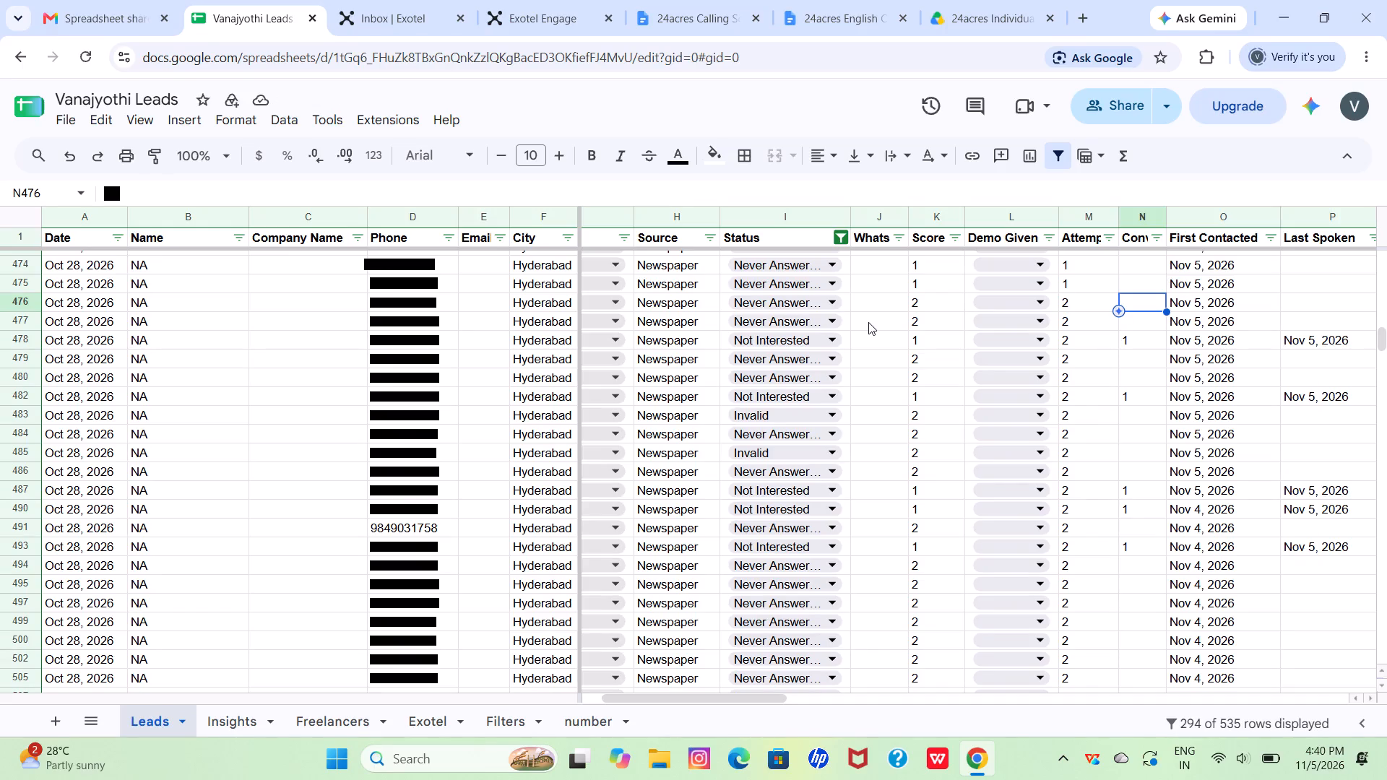
{"action": "left_click", "coordinate": [416, 279]}
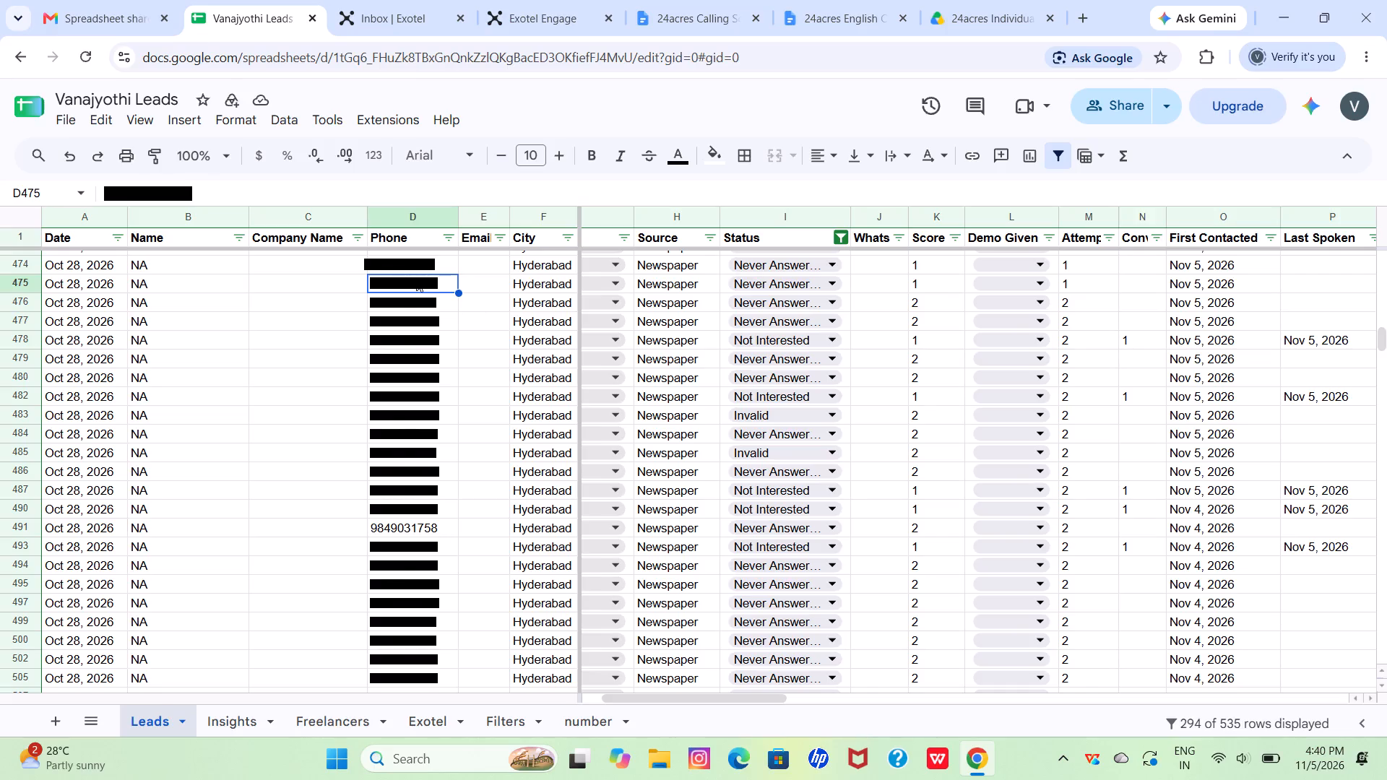
{"action": "key", "text": "ctrl+c"}
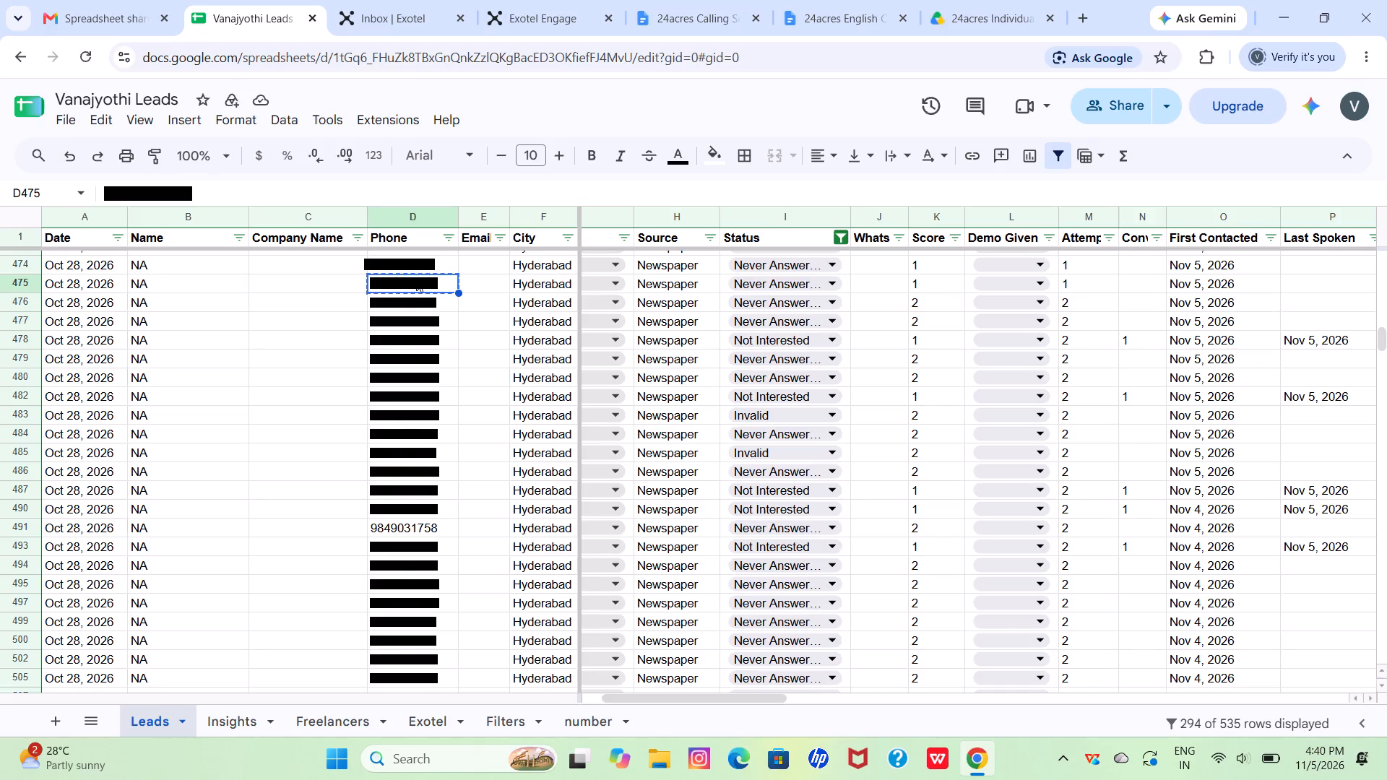
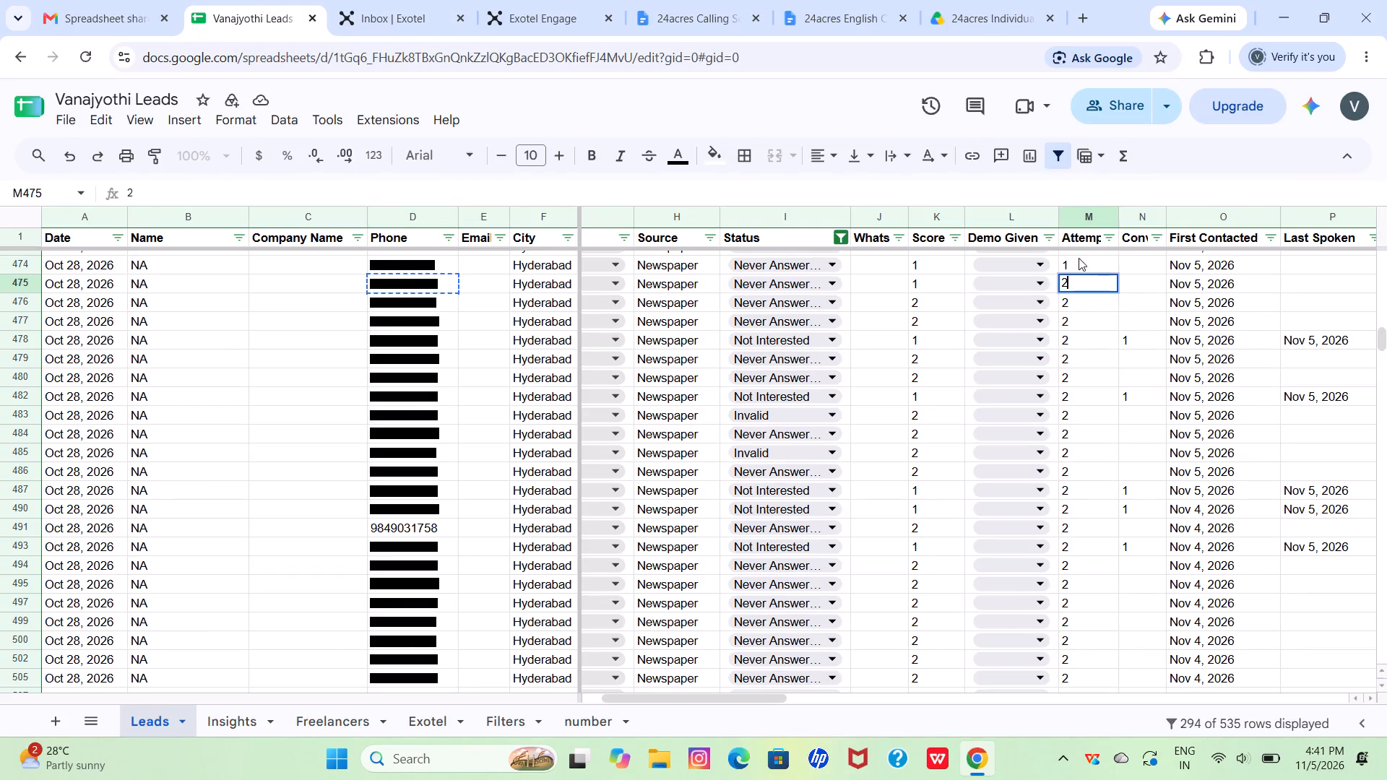
Enter 2 attempts for the lead in row 475 and set its status to Not Interested.
{"action": "left_click", "coordinate": [1079, 258]}
{"action": "scroll", "coordinate": [1079, 258], "scroll_direction": "up", "scroll_amount": 1}
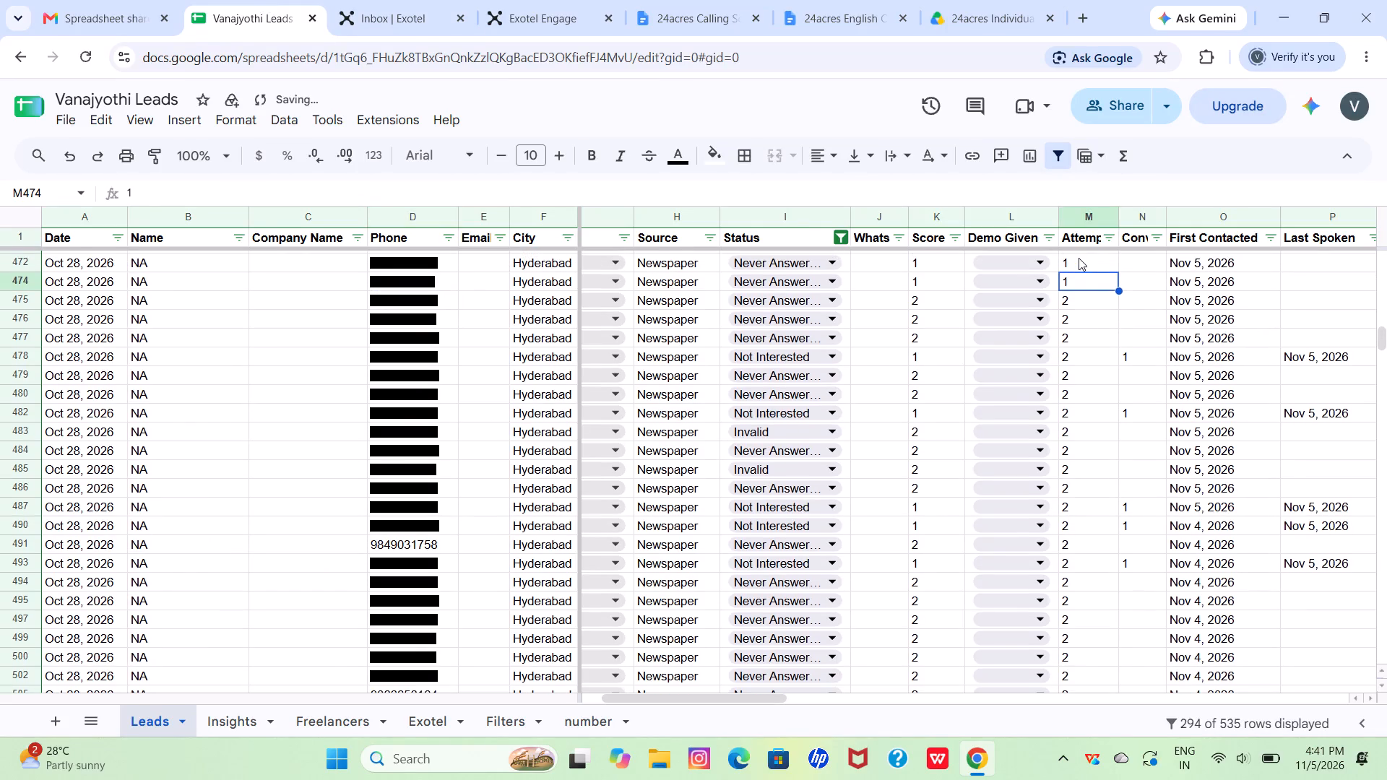
{"action": "scroll", "coordinate": [1079, 258], "scroll_direction": "up", "scroll_amount": 1}
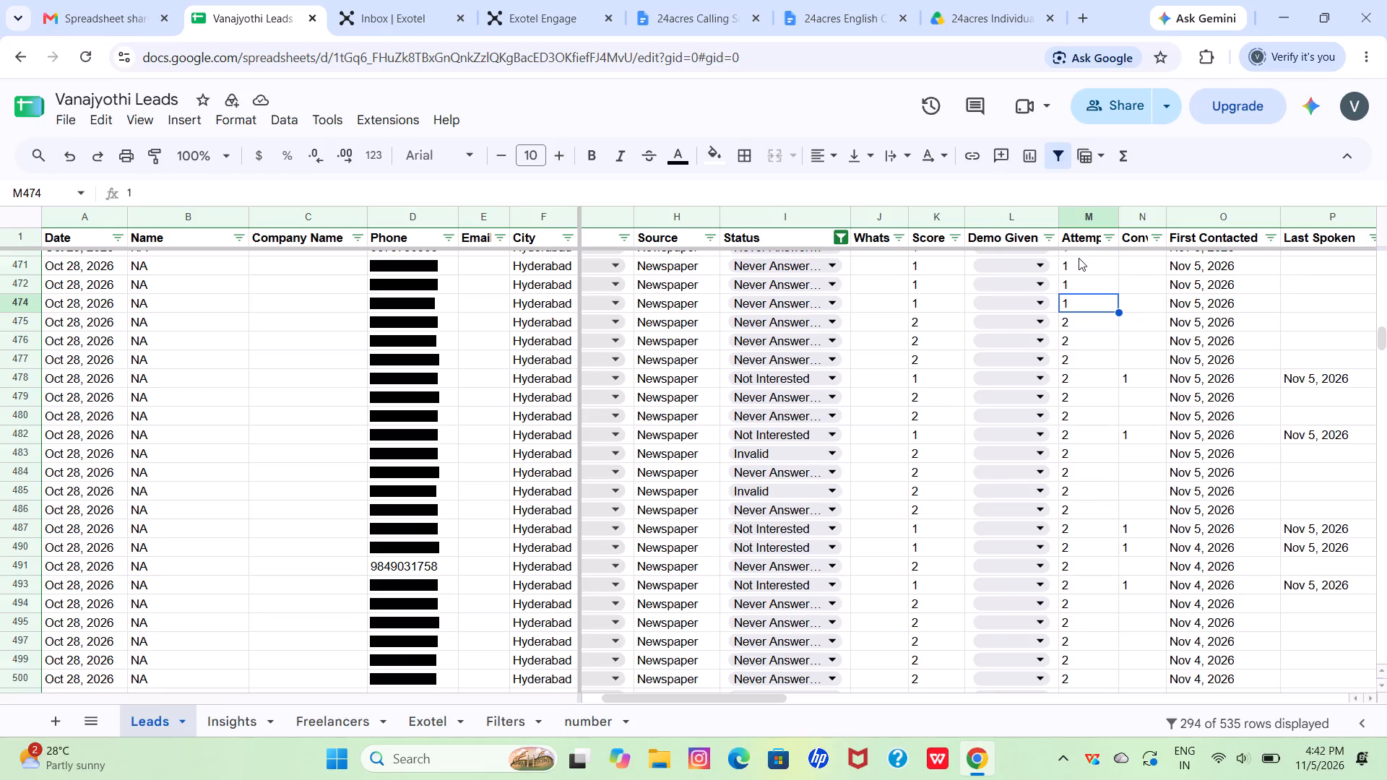
{"action": "left_click", "coordinate": [795, 317]}
{"action": "left_click", "coordinate": [770, 434]}
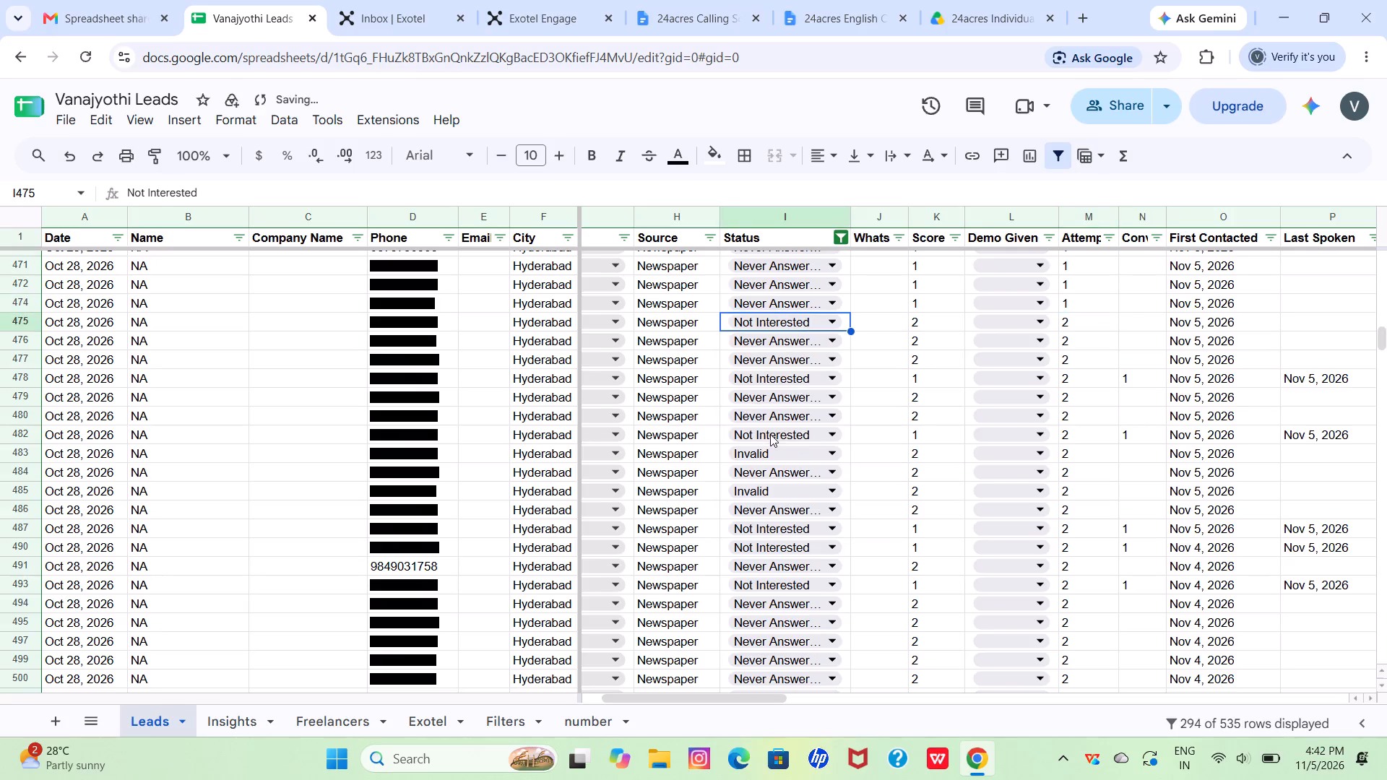
Enter 1 conversation for row 475 and copy its first-contacted date, Nov 5, 2026, into Last Spoken.
{"action": "left_click", "coordinate": [1128, 321]}
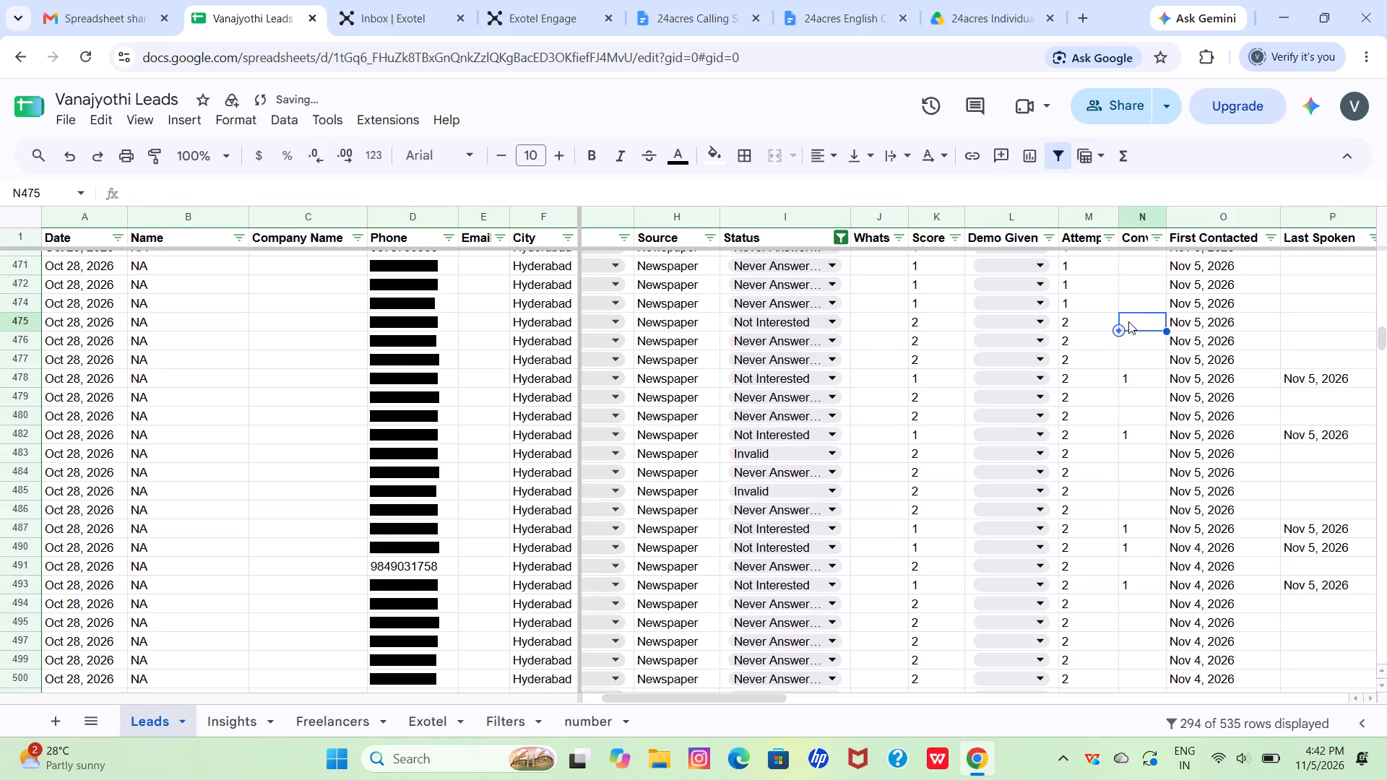
{"action": "key", "text": "1"}
{"action": "left_click", "coordinate": [1172, 318]}
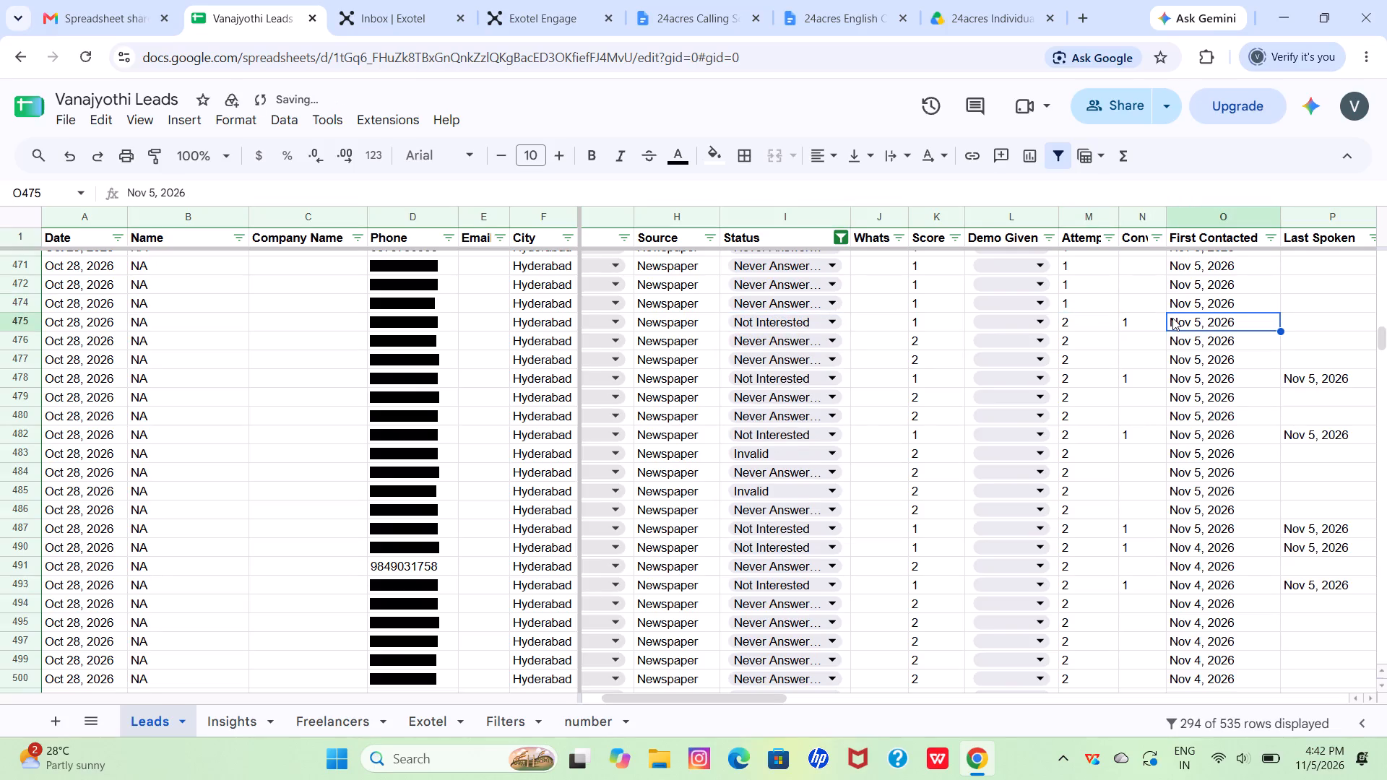
{"action": "key", "text": "ctrl+c"}
{"action": "left_click", "coordinate": [1313, 321]}
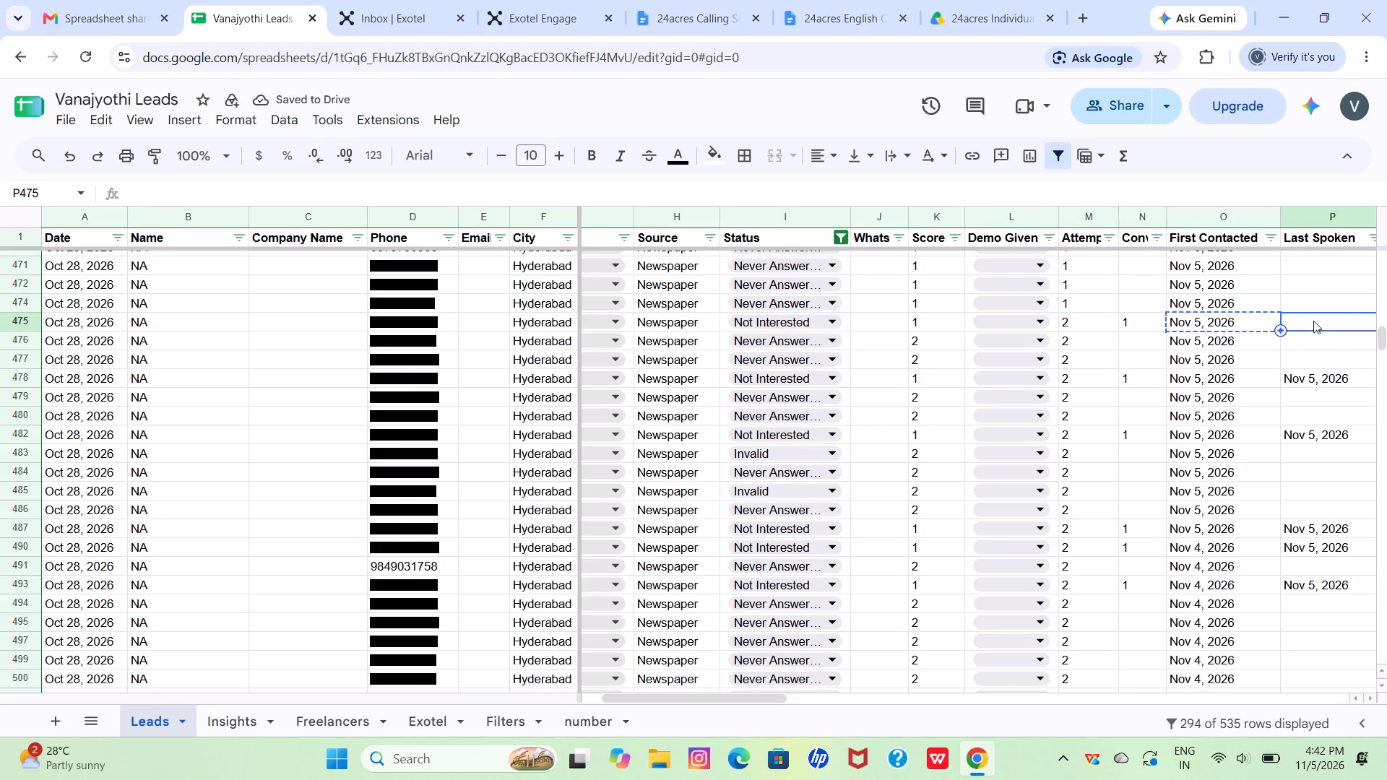
{"action": "key", "text": "ctrl+v"}
Copy the note "not gave time to speak and disconnected call" from row 499 into the Notes of row 475.
{"action": "scroll", "coordinate": [1313, 321], "scroll_direction": "left", "scroll_amount": 7}
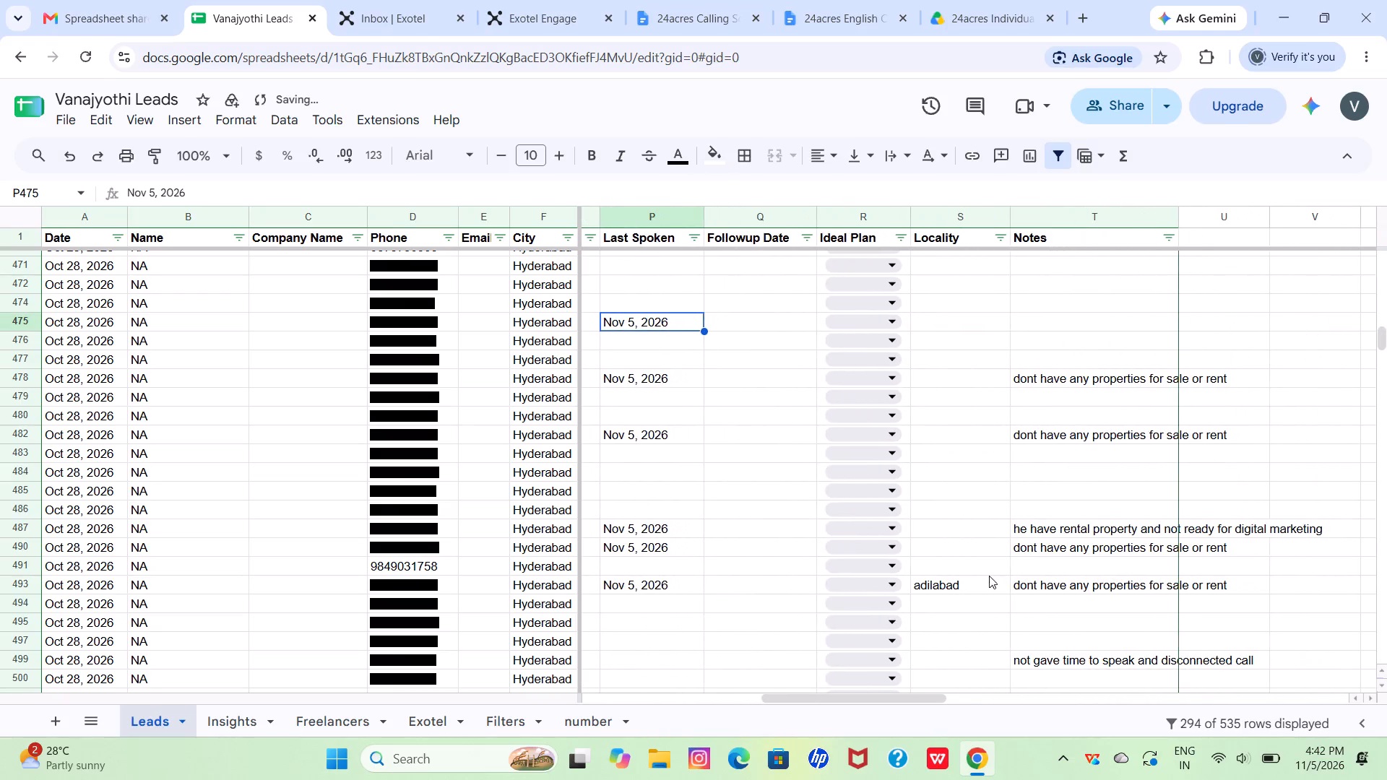
{"action": "left_click", "coordinate": [1031, 661]}
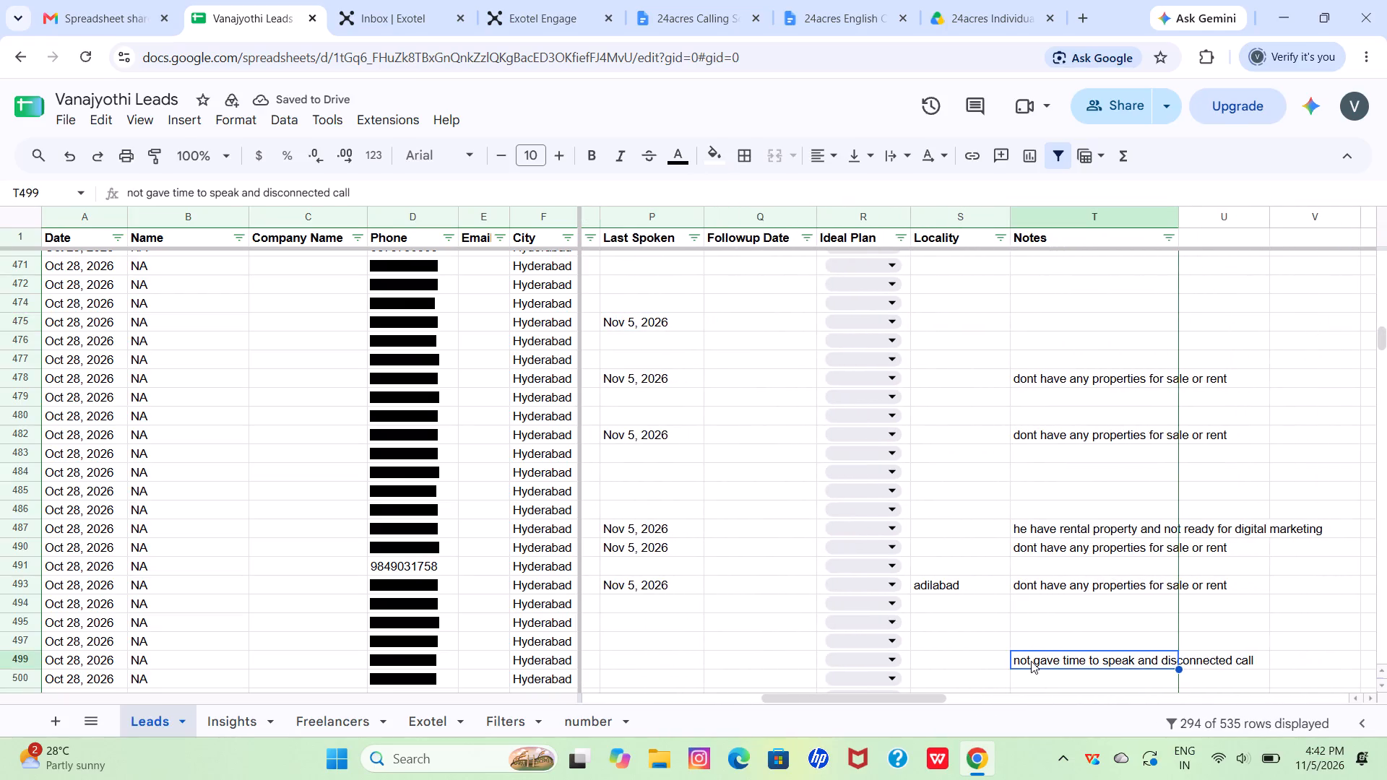
{"action": "key", "text": "ctrl+c"}
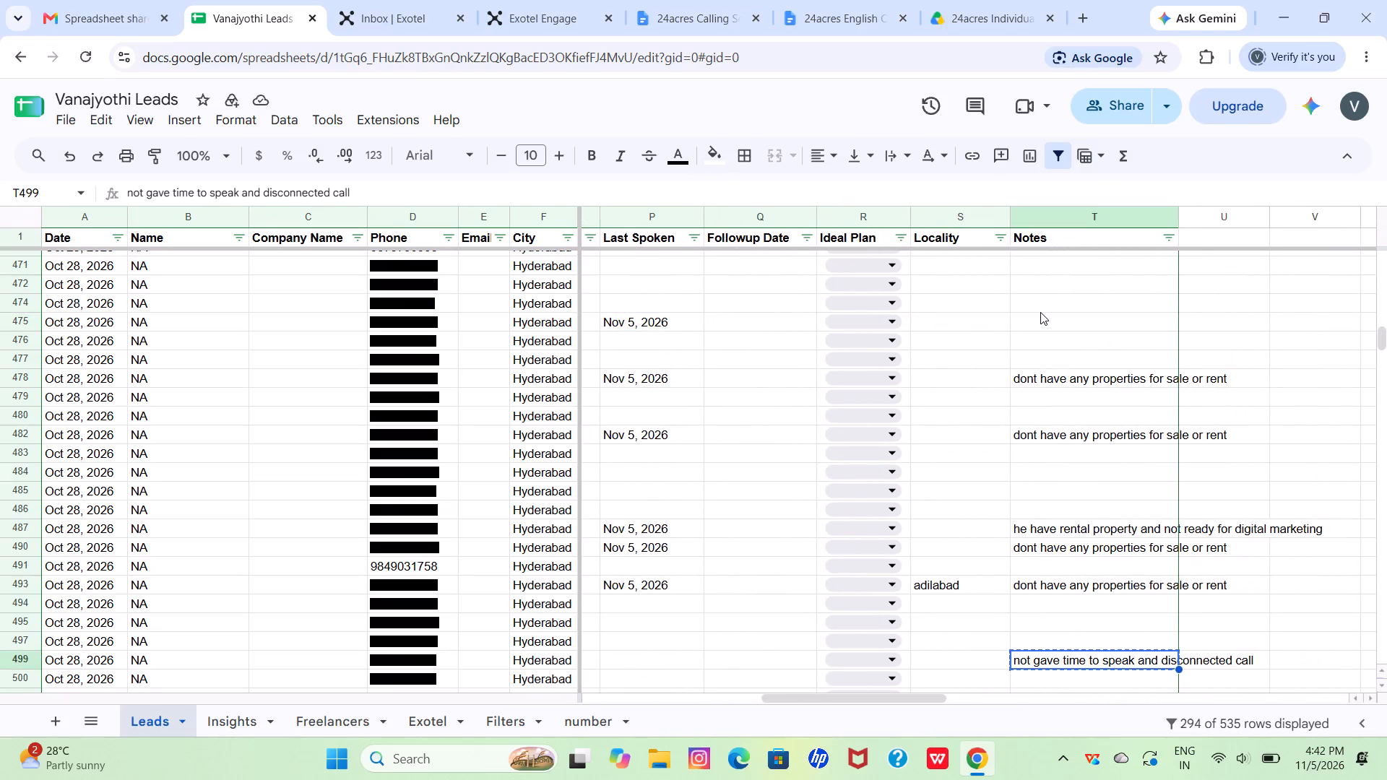
{"action": "left_click", "coordinate": [1040, 312]}
{"action": "left_click", "coordinate": [1040, 315]}
{"action": "key", "text": "ctrl+v"}
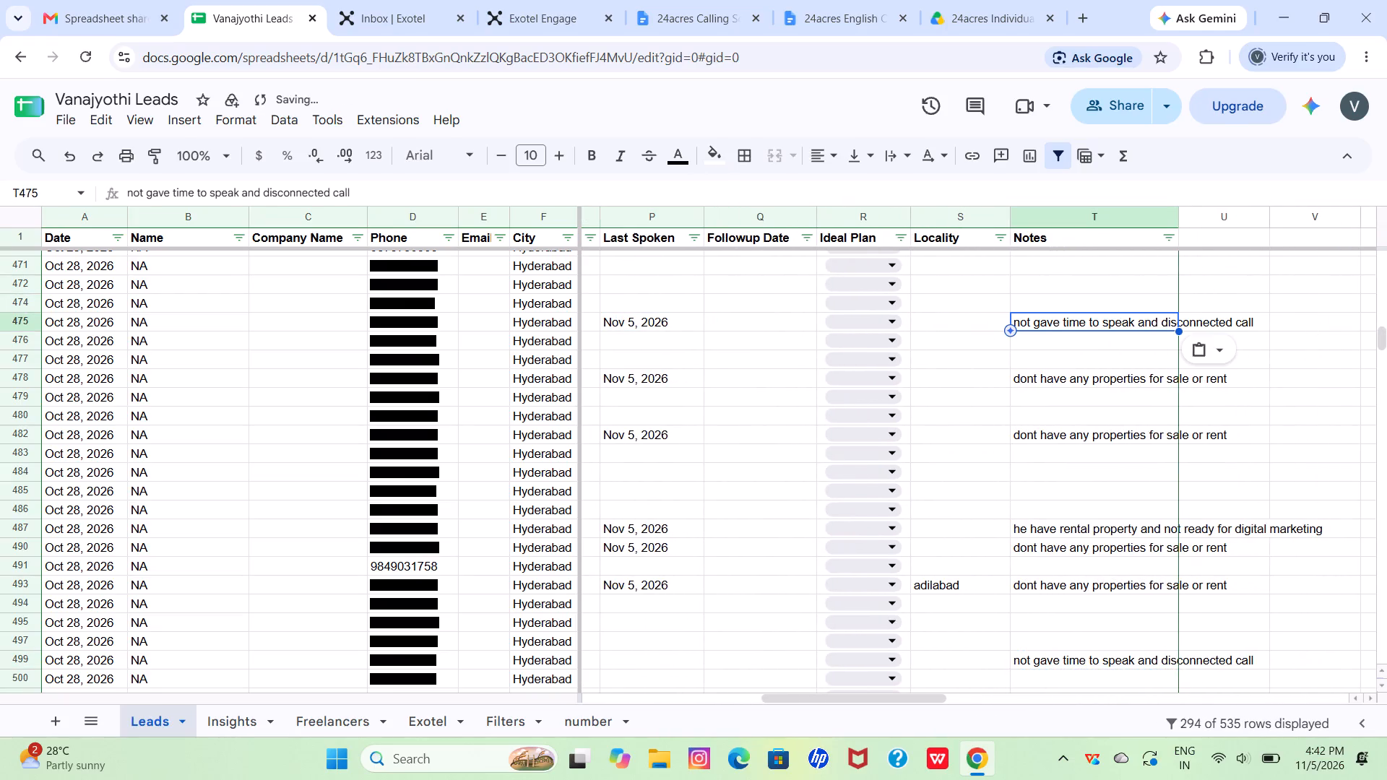
Copy the phone number of the lead in row 474.
{"action": "left_click", "coordinate": [1046, 308]}
{"action": "scroll", "coordinate": [1046, 308], "scroll_direction": "right", "scroll_amount": 7}
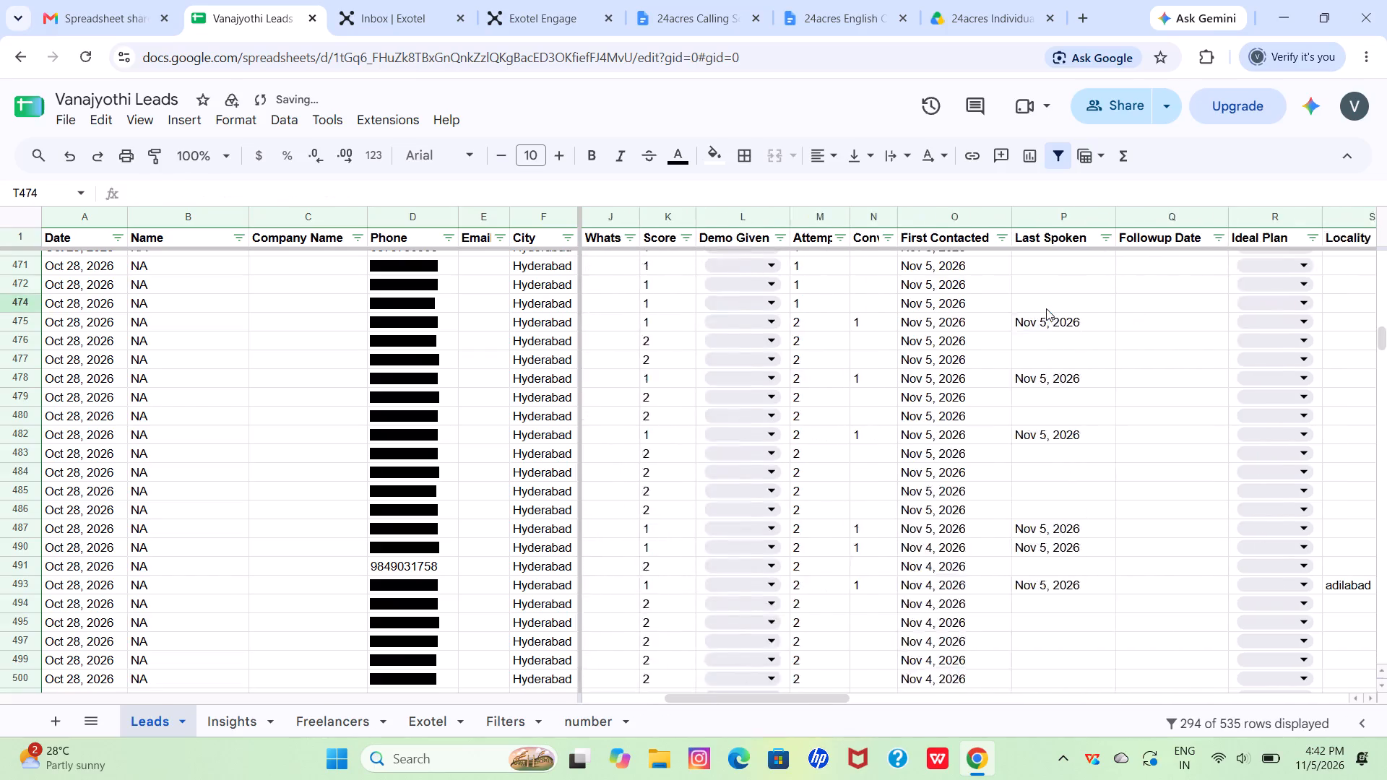
{"action": "scroll", "coordinate": [1046, 308], "scroll_direction": "right", "scroll_amount": 2}
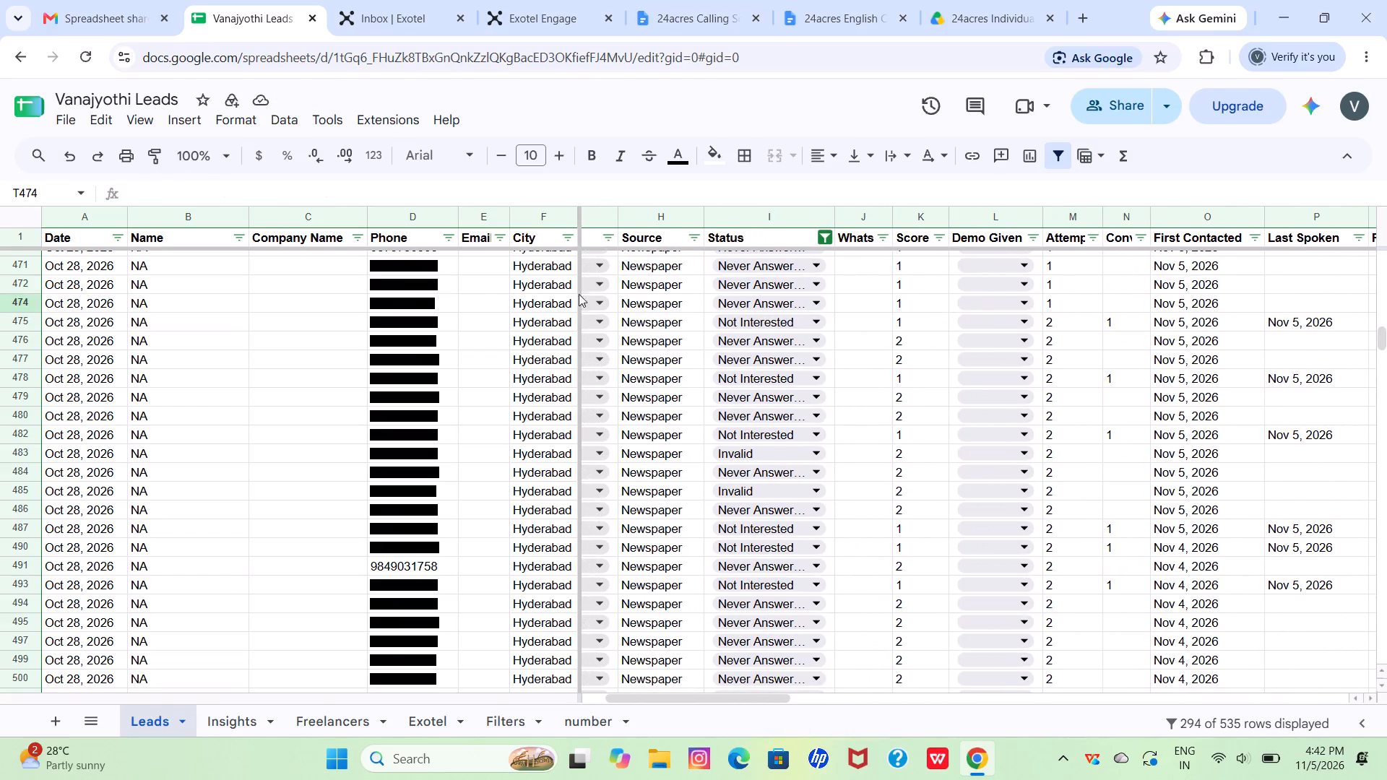
{"action": "left_click", "coordinate": [437, 299]}
{"action": "key", "text": "ctrl+c"}
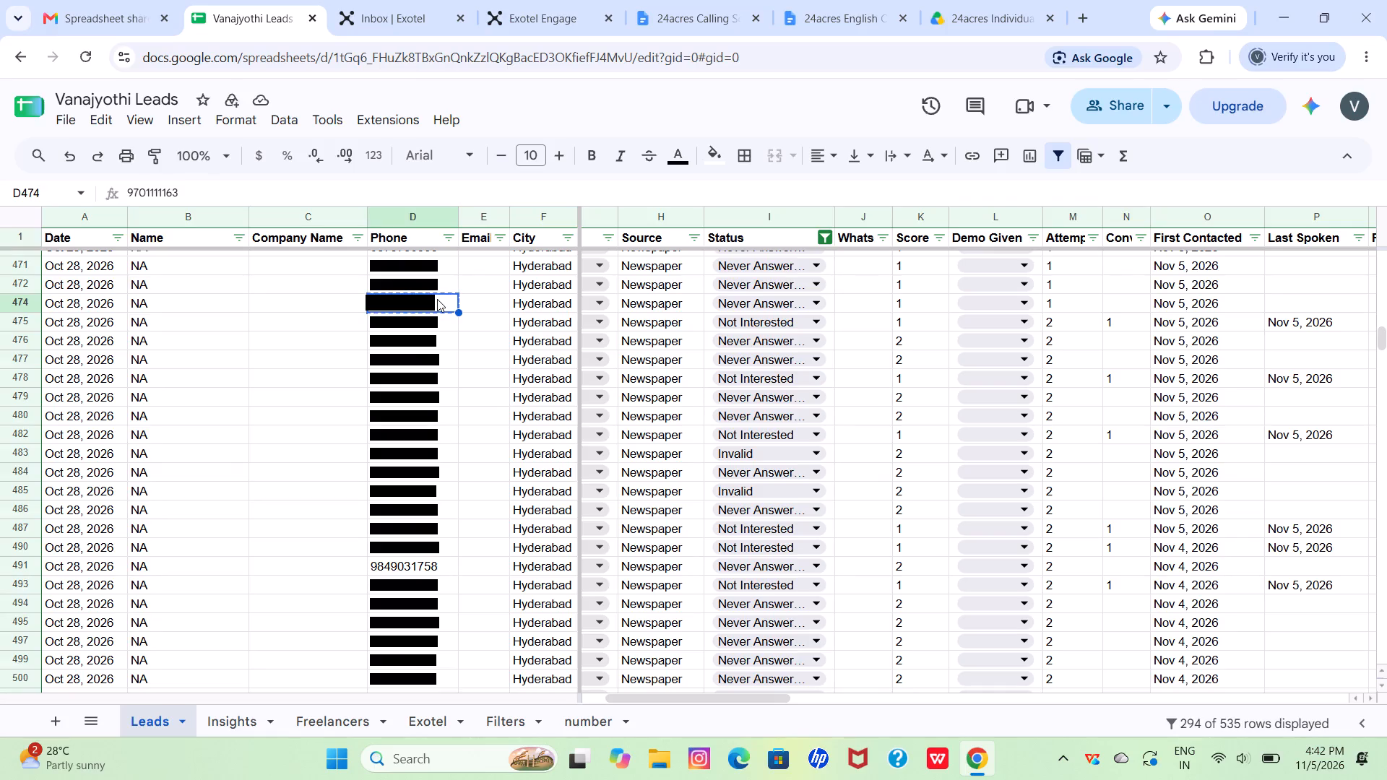
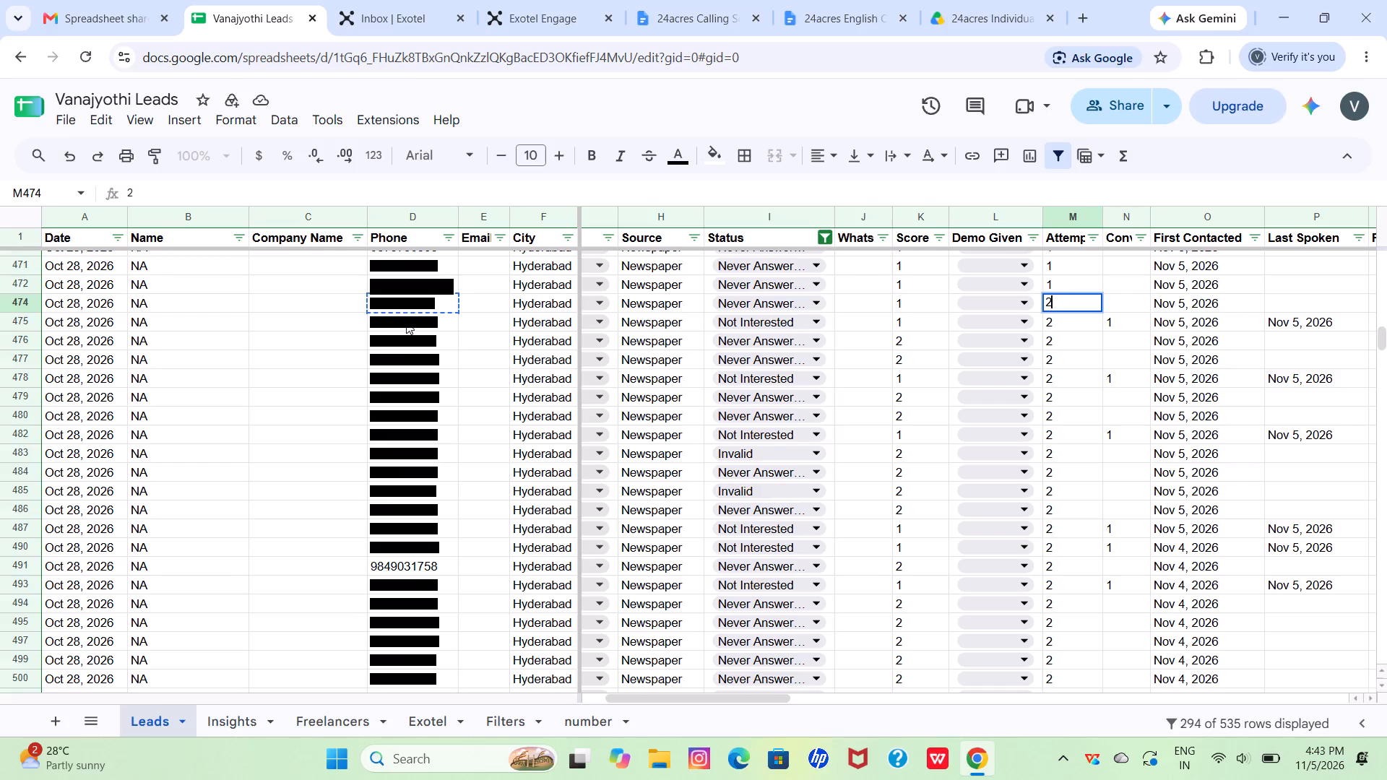
Copy the phone number of the lead in row 472.
{"action": "left_click", "coordinate": [440, 280]}
{"action": "key", "text": "ctrl+c"}
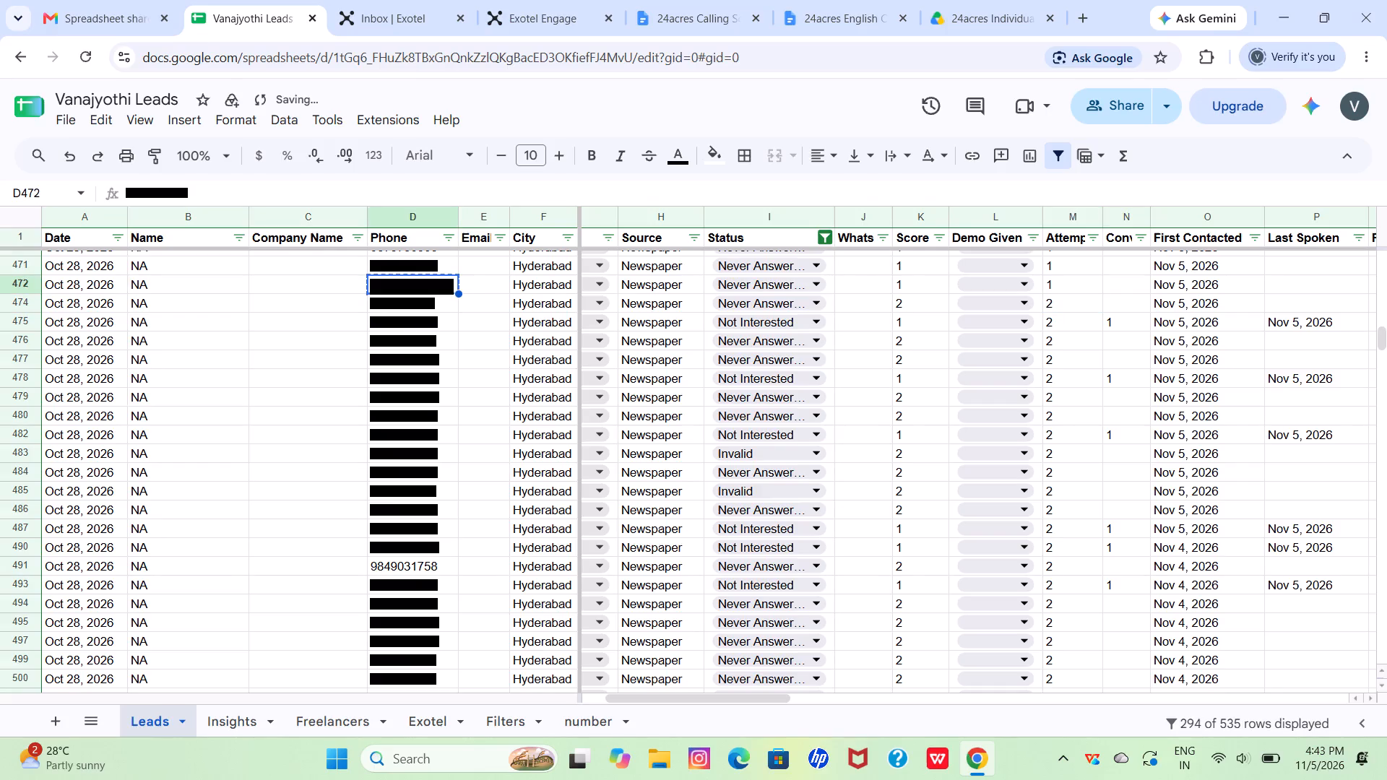
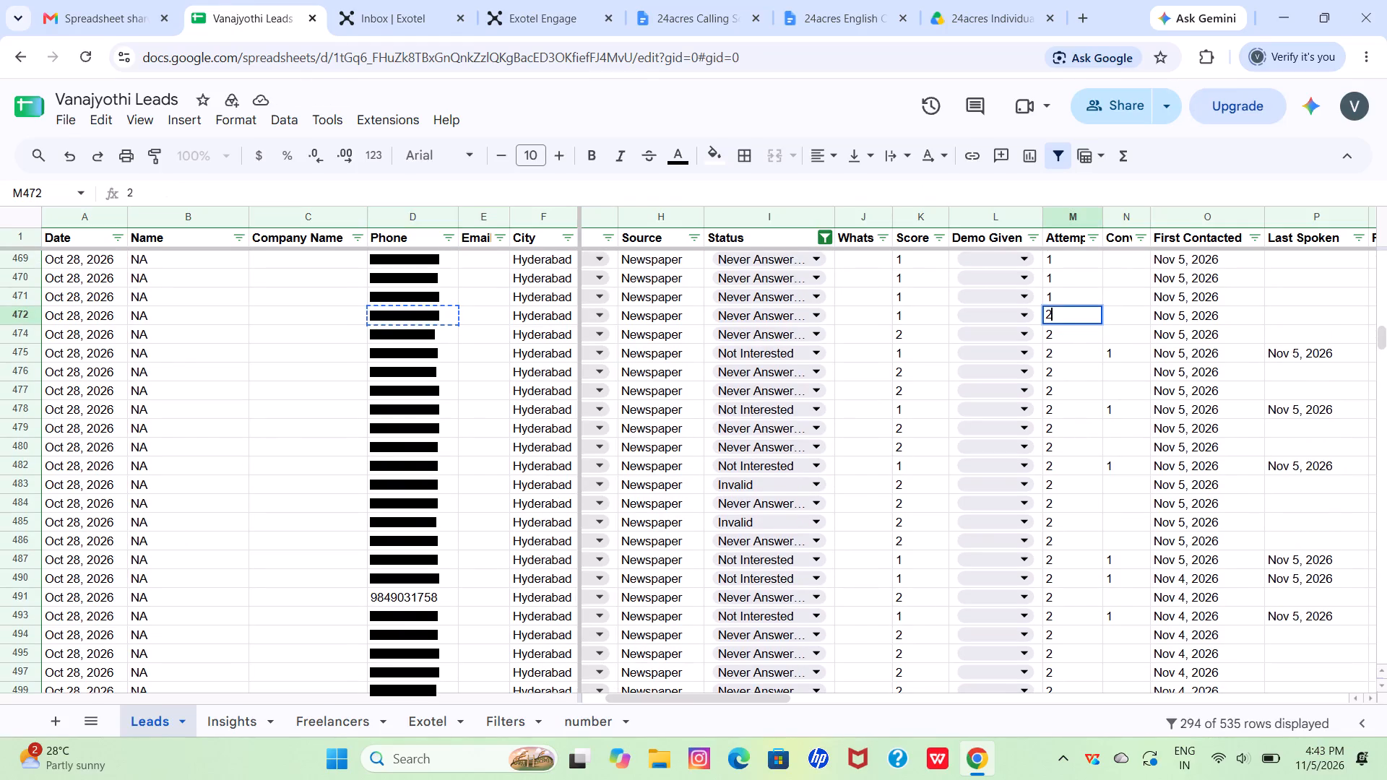
Log 2 attempts for the lead in row 472 and set its status to Invalid.
{"action": "left_click", "coordinate": [1053, 298]}
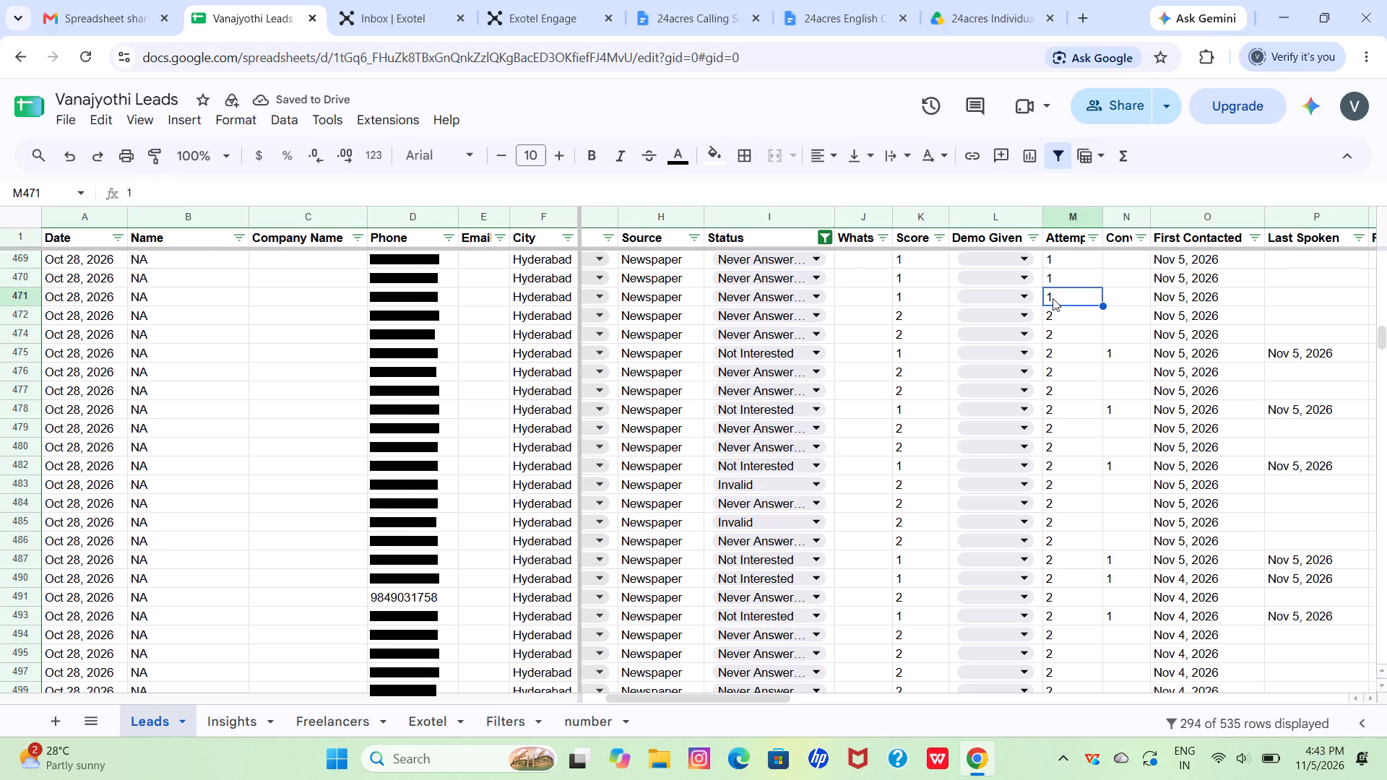
{"action": "left_click", "coordinate": [434, 291]}
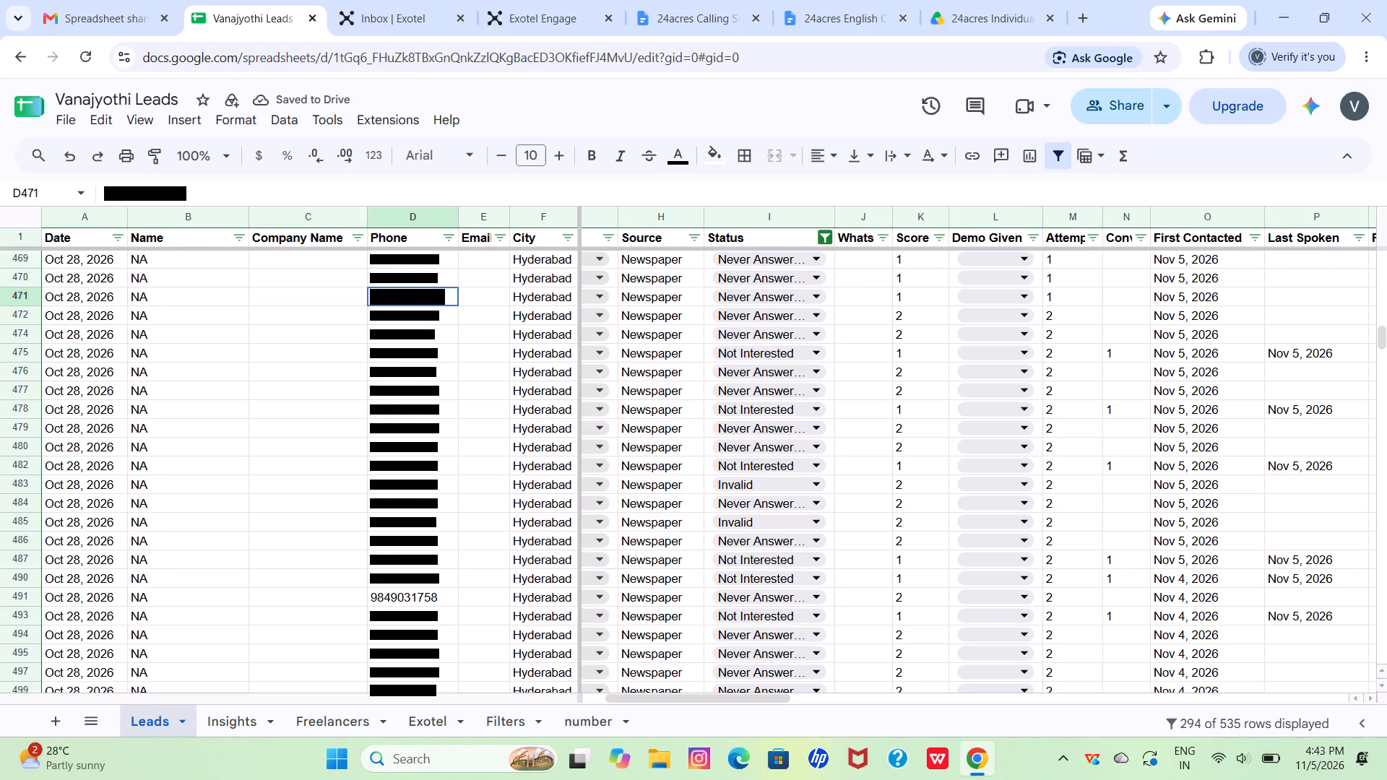
{"action": "scroll", "coordinate": [434, 291], "scroll_direction": "up", "scroll_amount": 1}
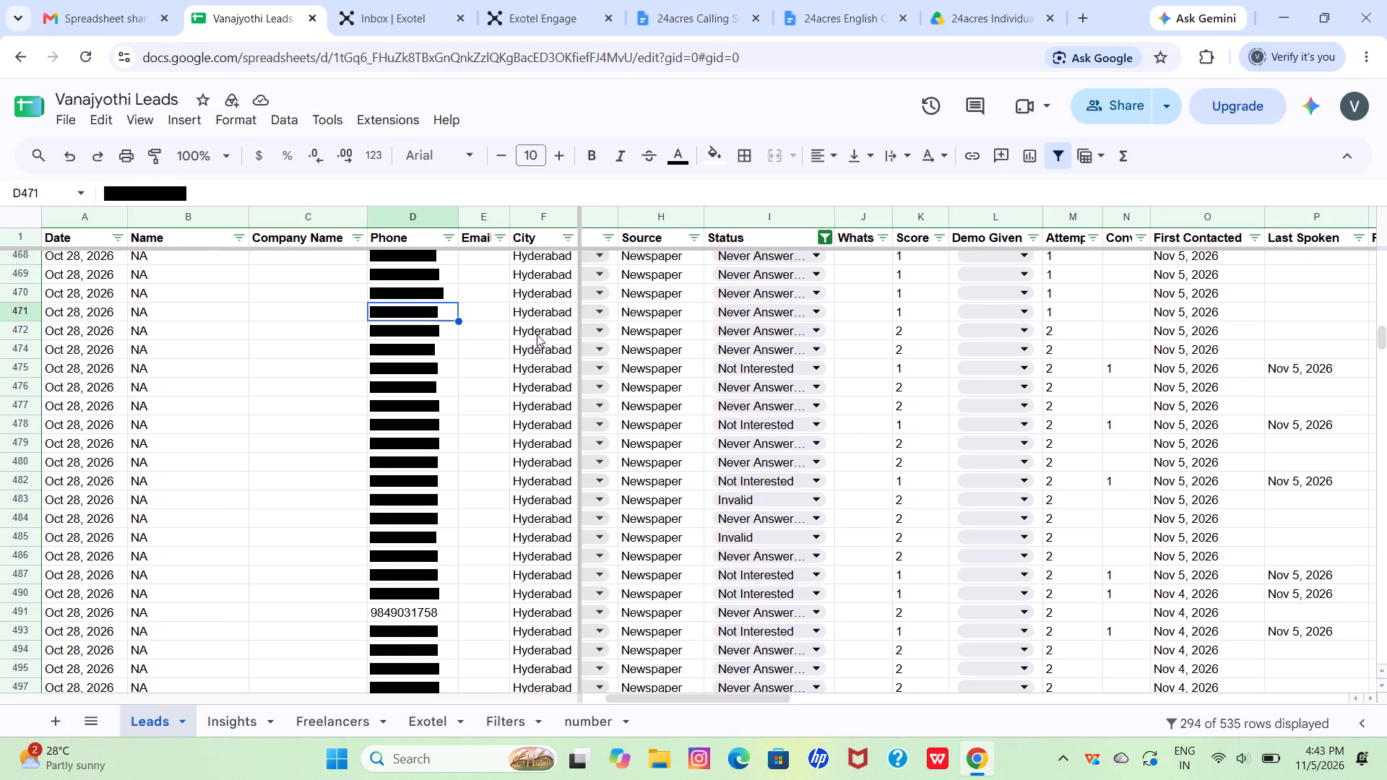
{"action": "left_click", "coordinate": [779, 333]}
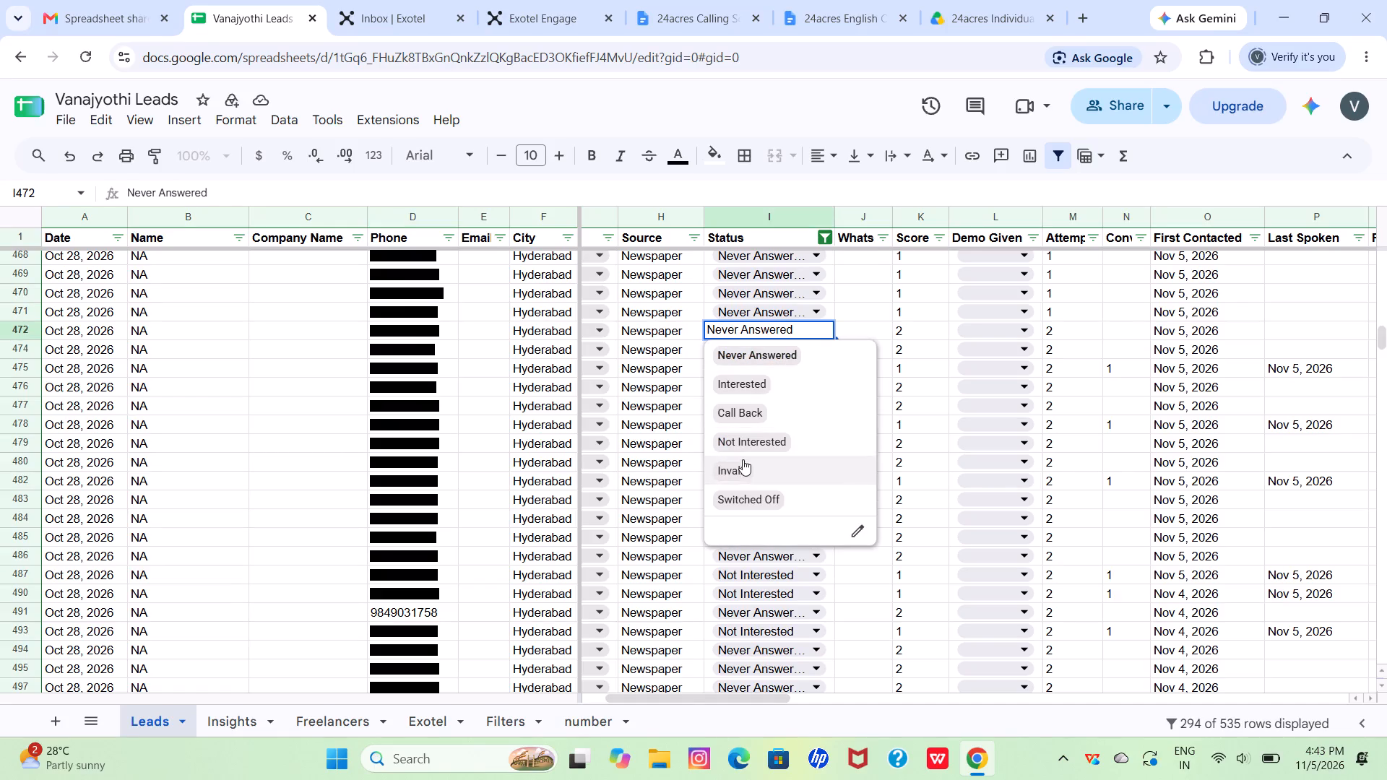
{"action": "left_click", "coordinate": [741, 462]}
Copy the phone number of the lead in row 471.
{"action": "left_click", "coordinate": [423, 297]}
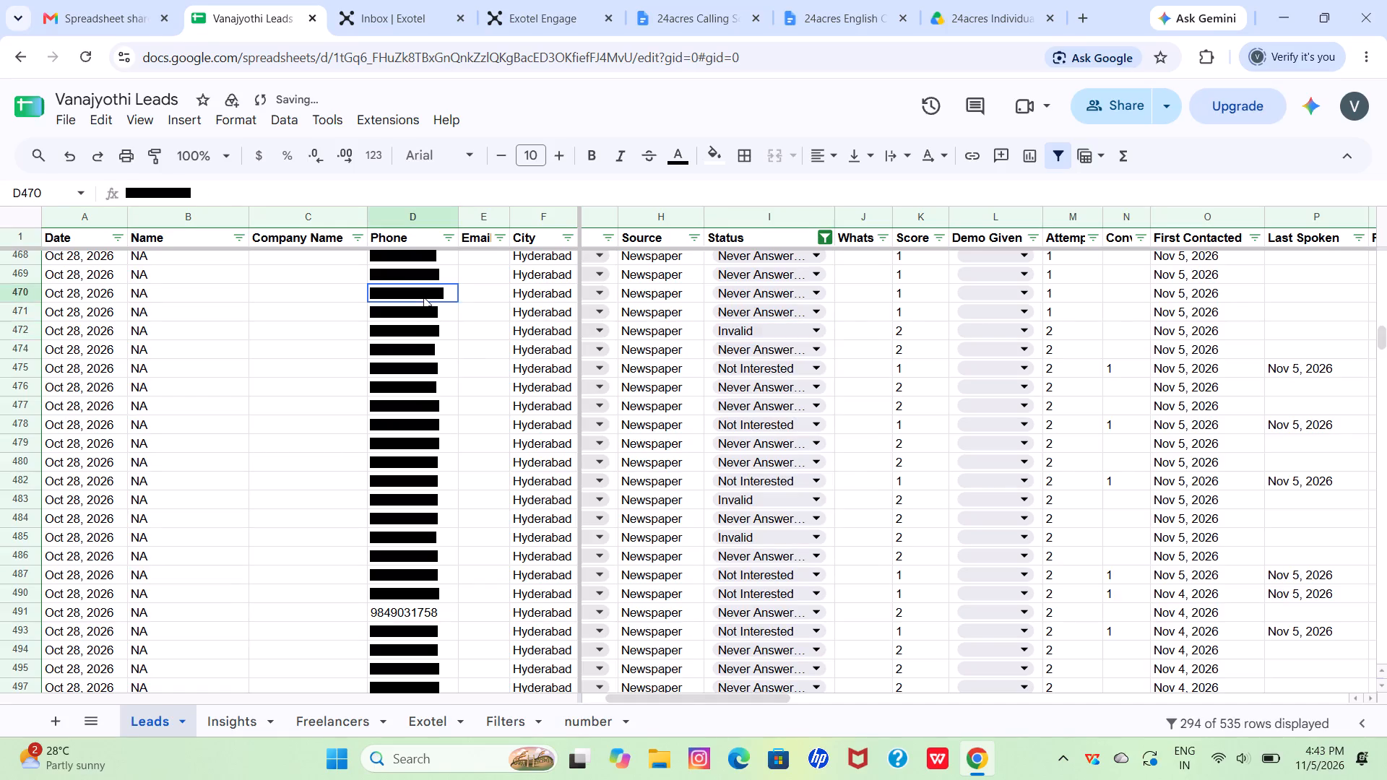
{"action": "left_click", "coordinate": [424, 316]}
{"action": "key", "text": "ctrl+c"}
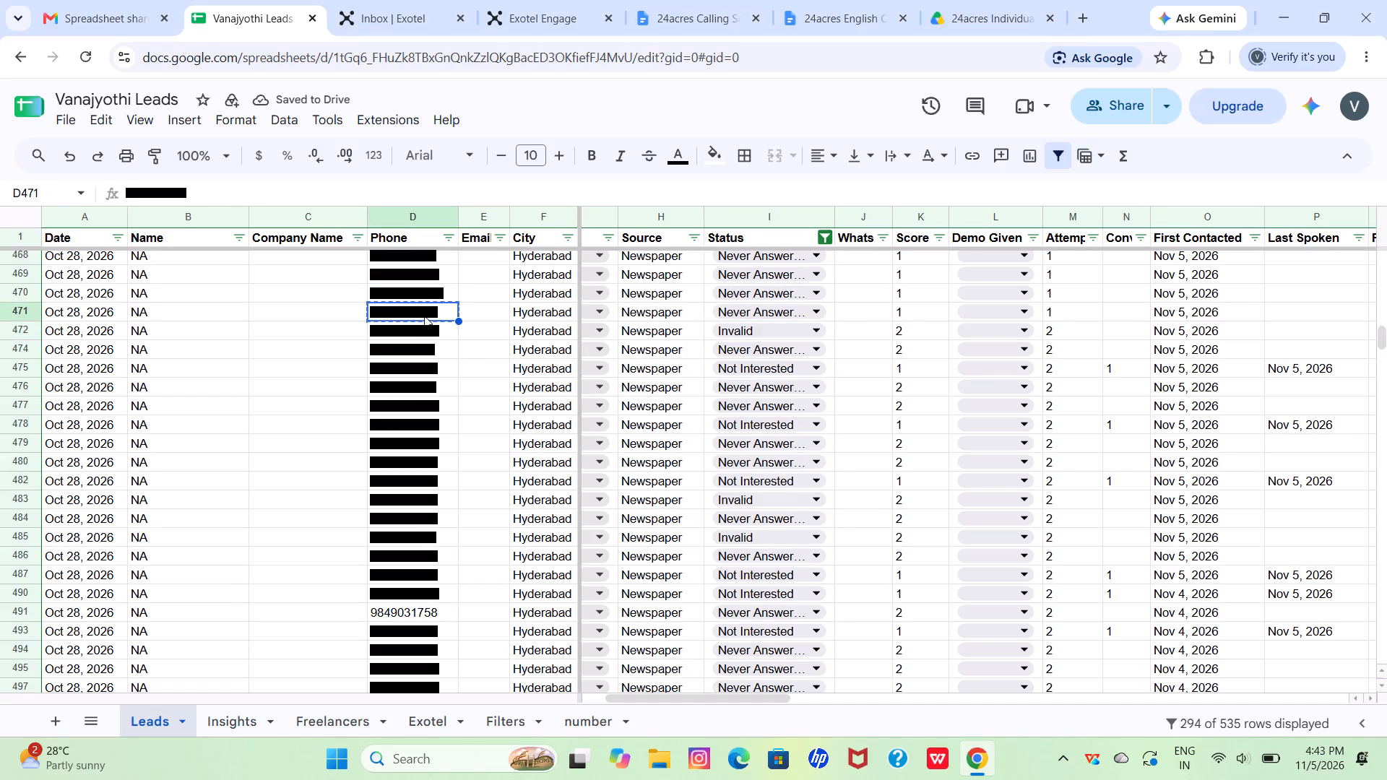
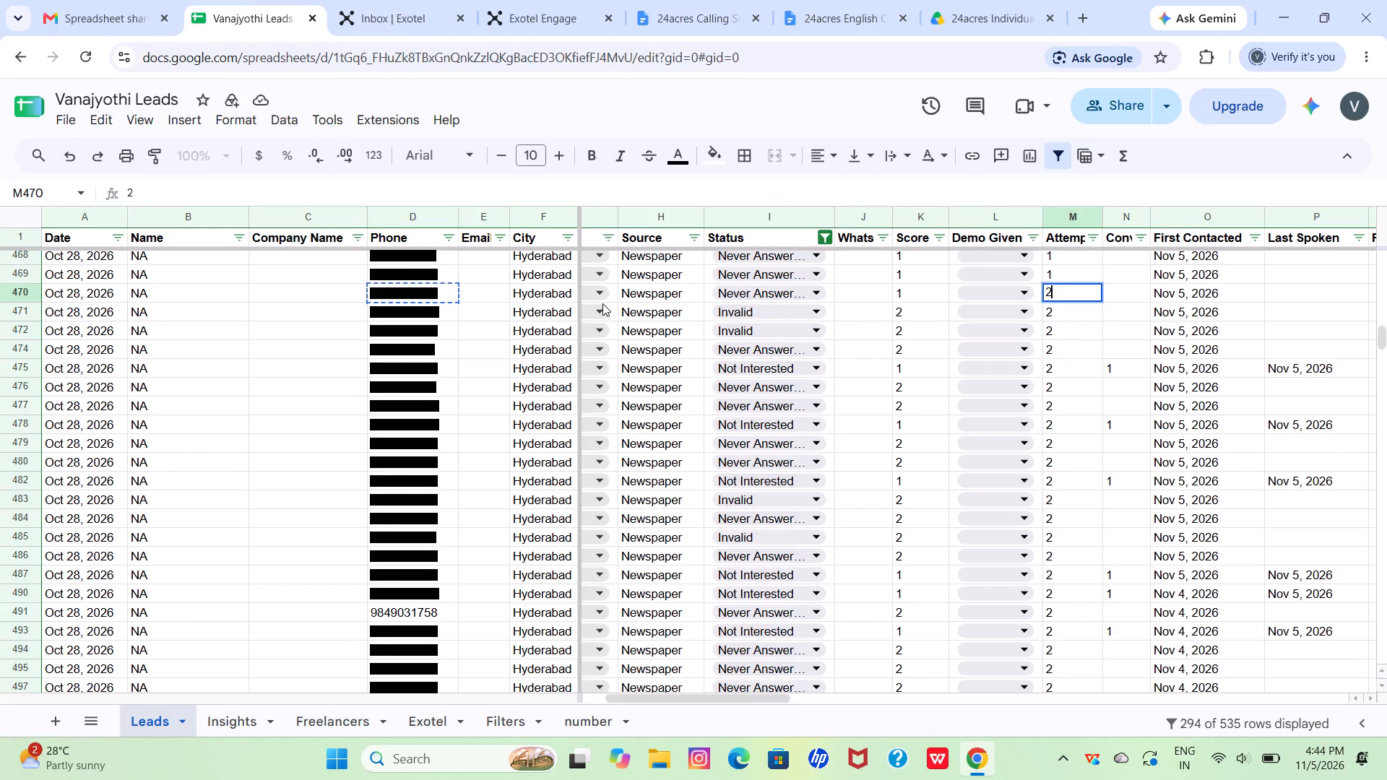
Finish logging 2 attempts for the lead in row 470 and select that lead's phone number.
{"action": "left_click", "coordinate": [416, 274]}
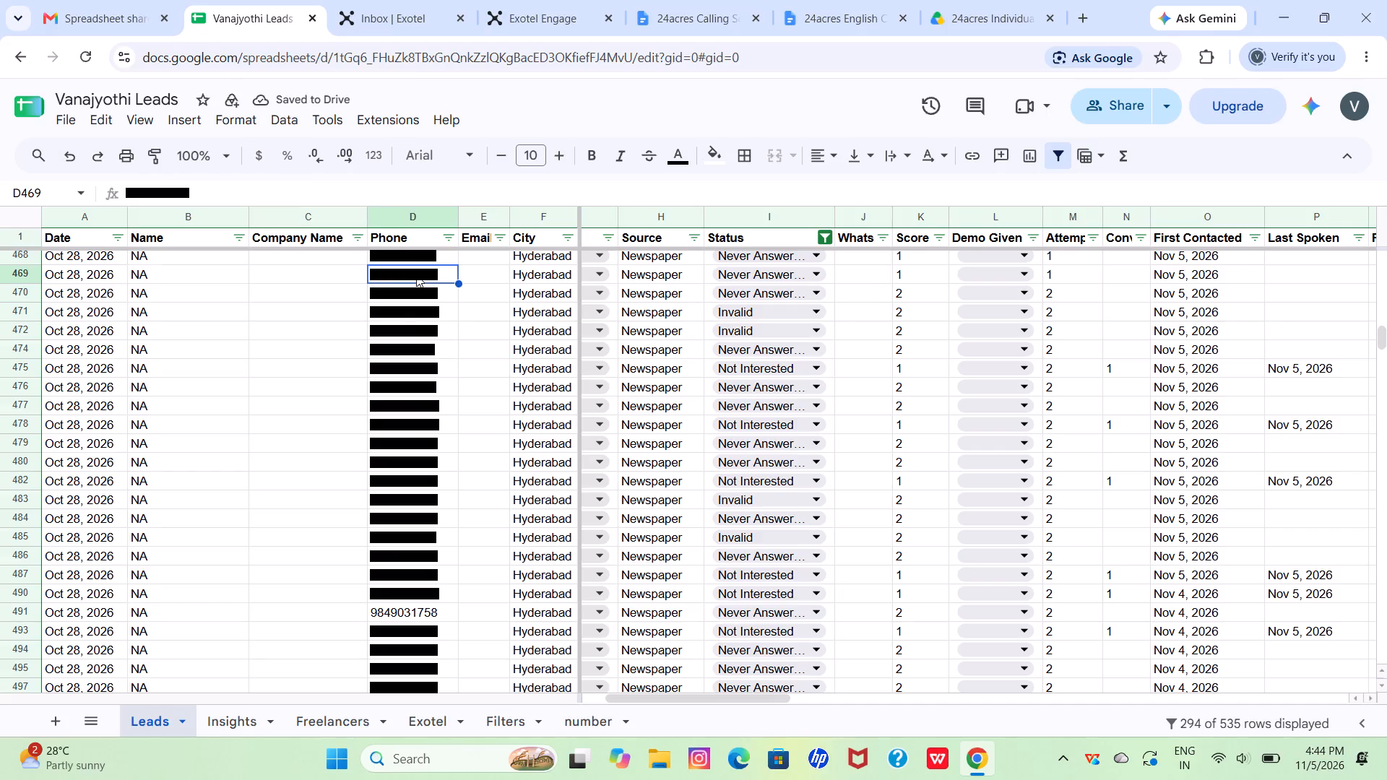
{"action": "left_click", "coordinate": [419, 284]}
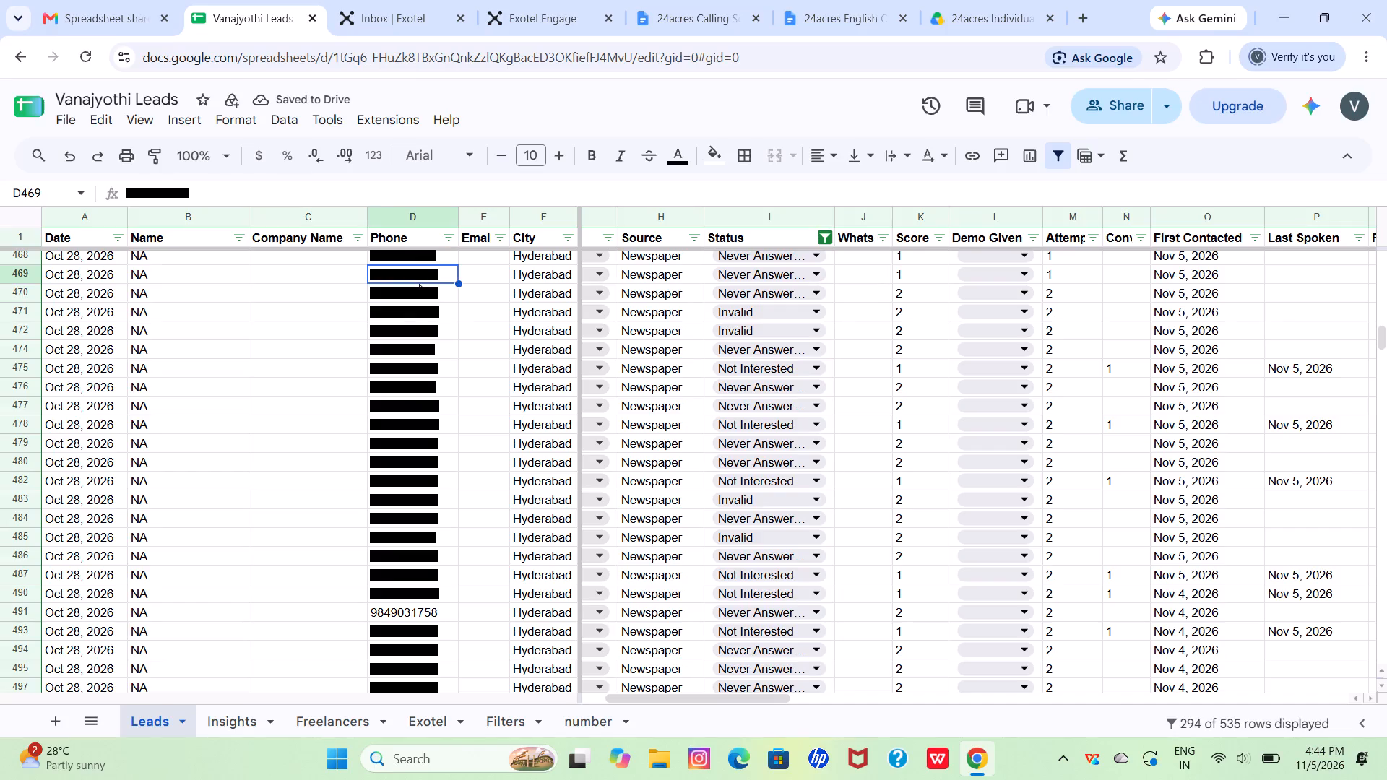
{"action": "left_click", "coordinate": [425, 298]}
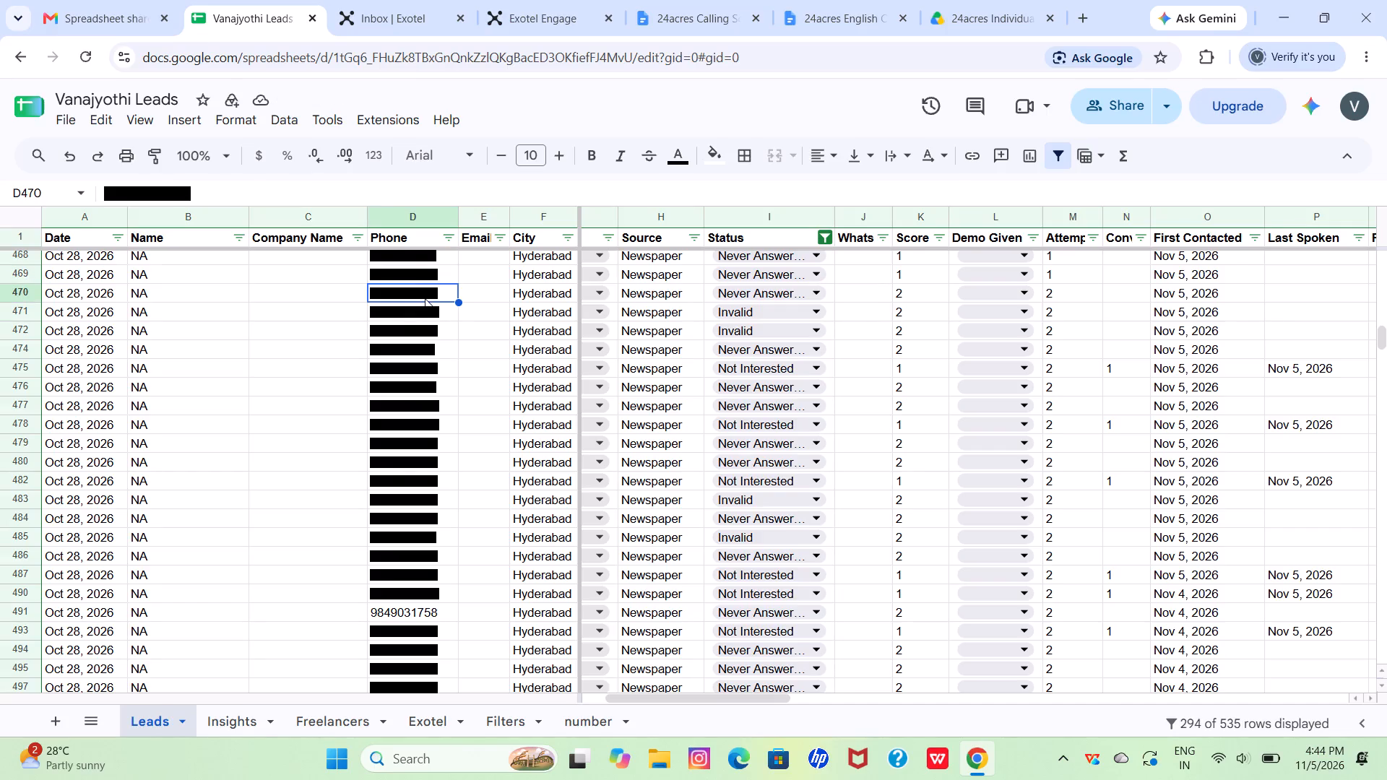
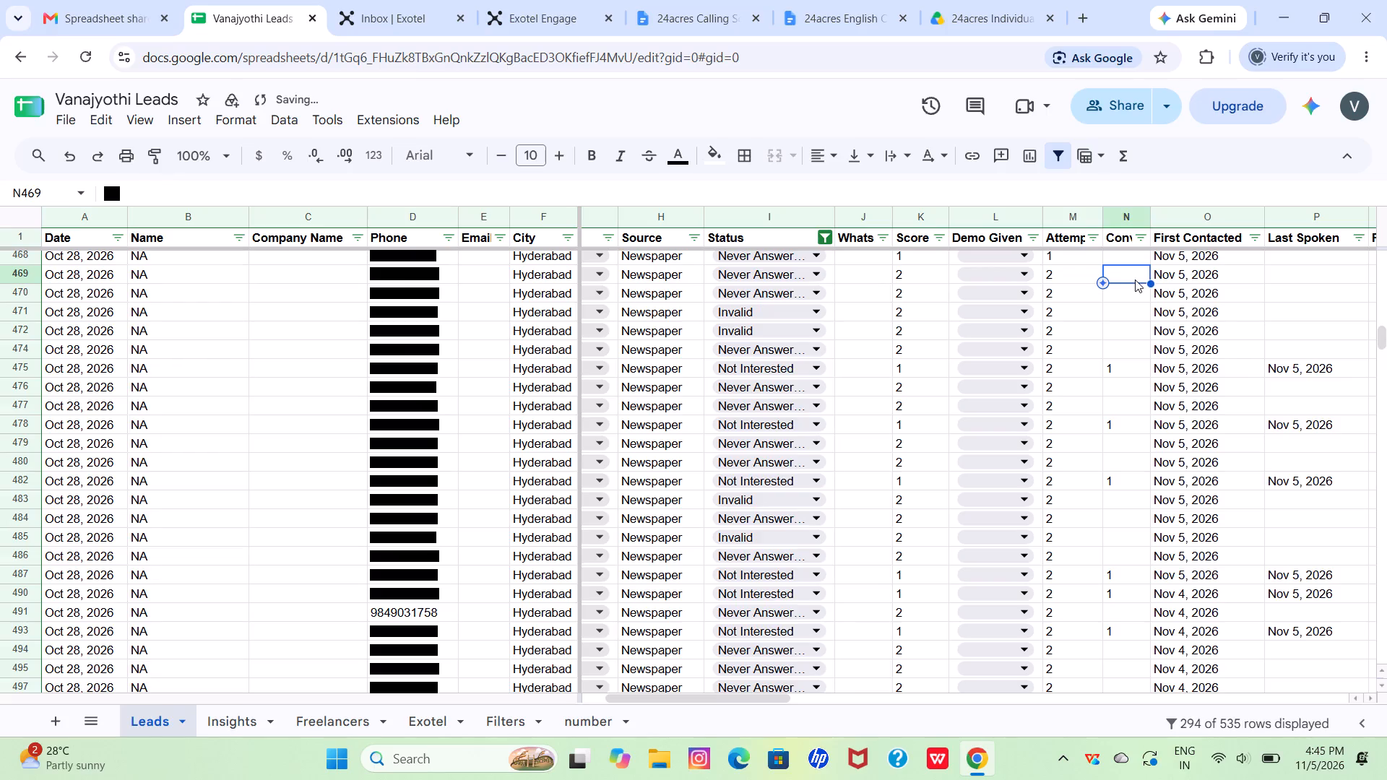
Set the status of the lead in row 469 to Invalid.
{"action": "scroll", "coordinate": [1135, 279], "scroll_direction": "up", "scroll_amount": 2}
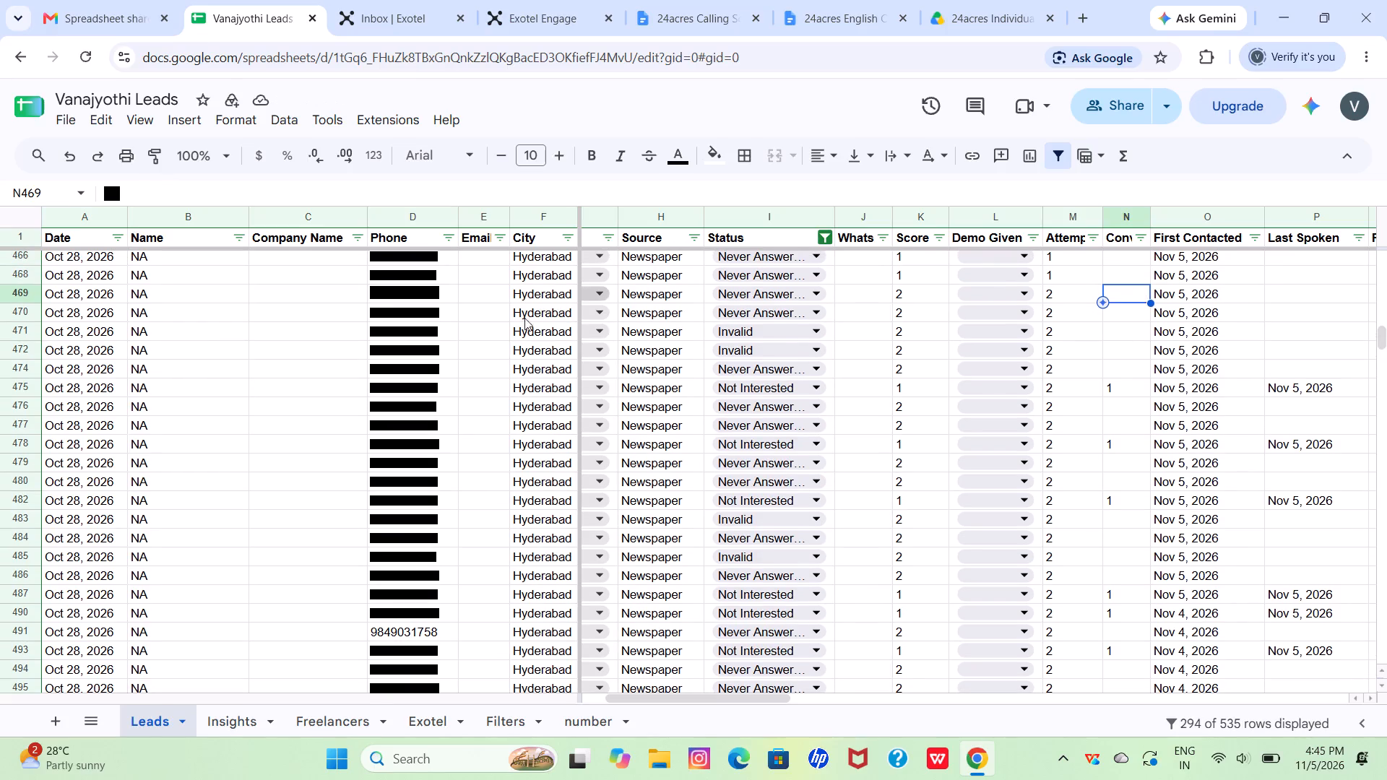
{"action": "left_click", "coordinate": [429, 276]}
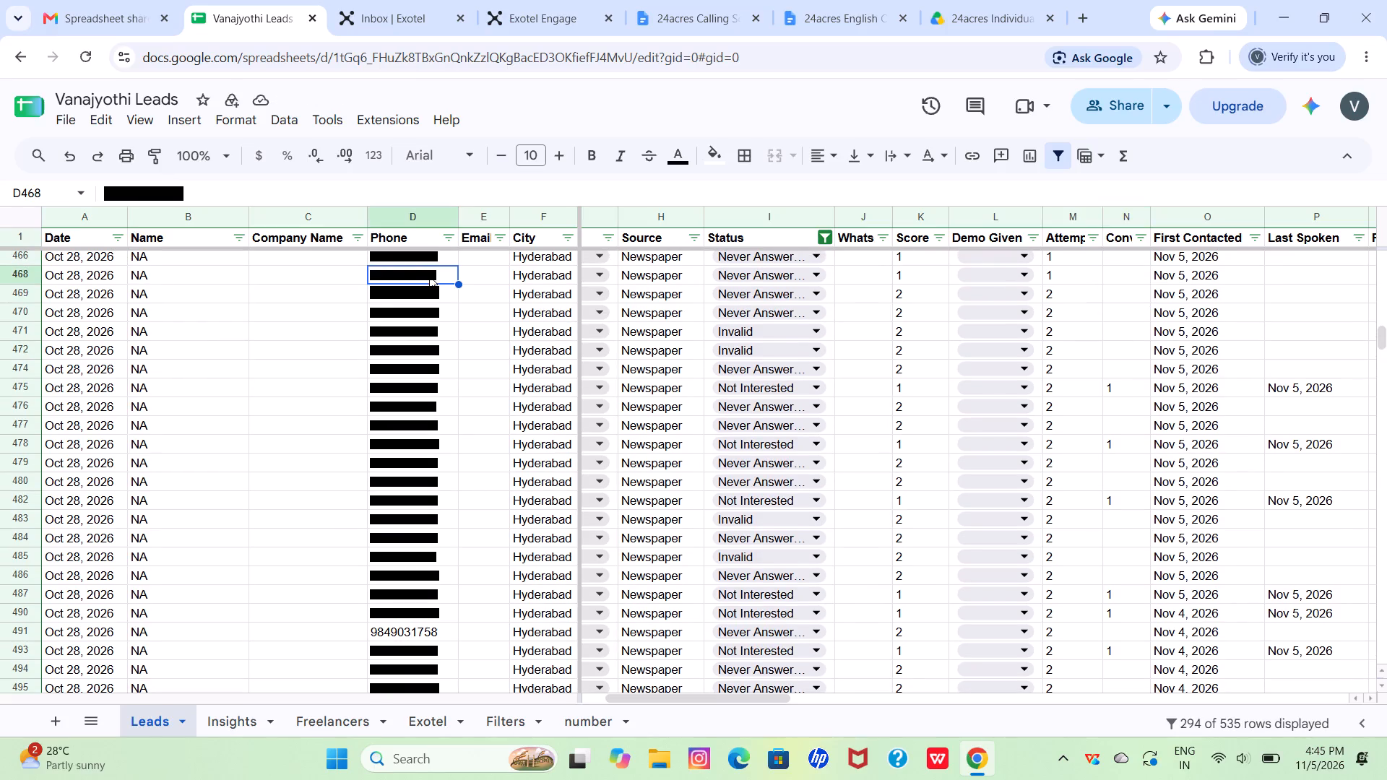
{"action": "left_click", "coordinate": [789, 301]}
{"action": "left_click", "coordinate": [738, 434]}
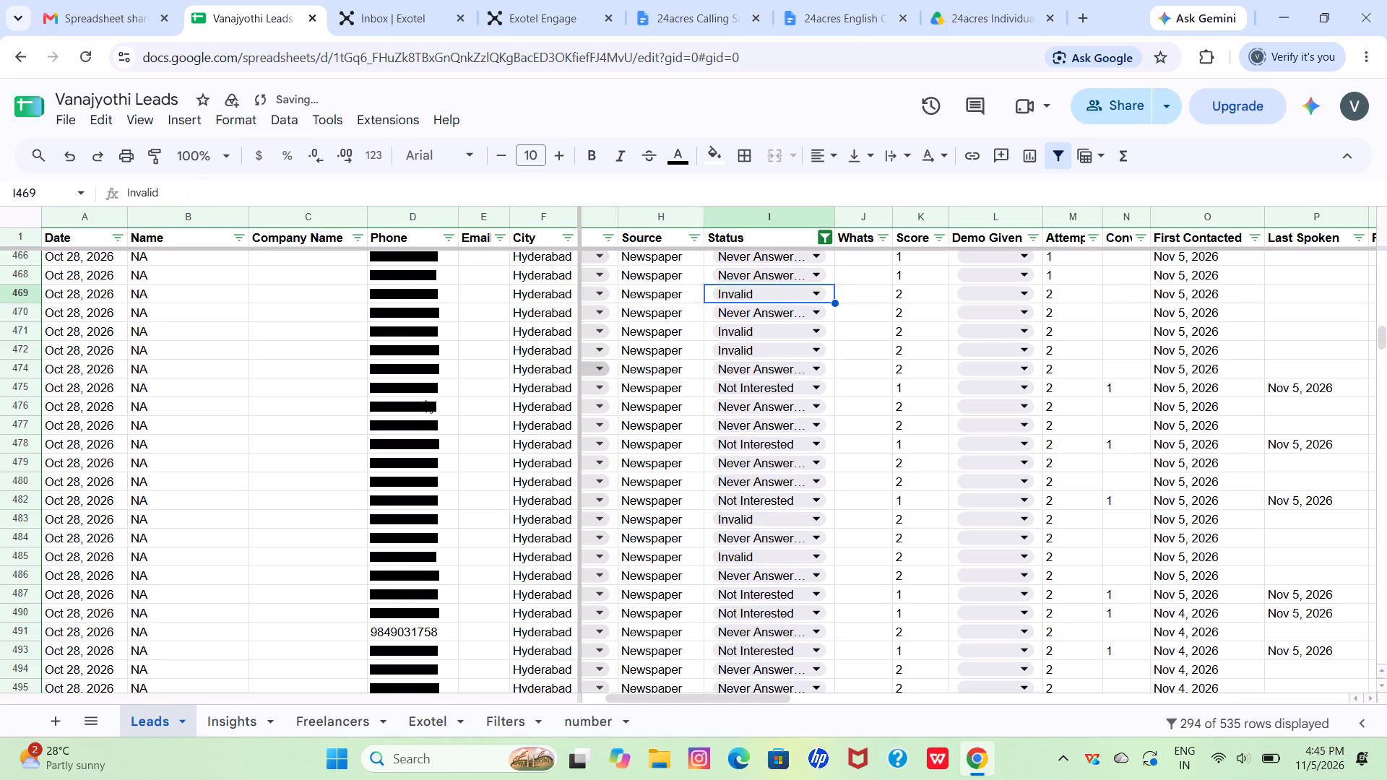
Select the phone number of the lead in row 468.
{"action": "left_click", "coordinate": [398, 273]}
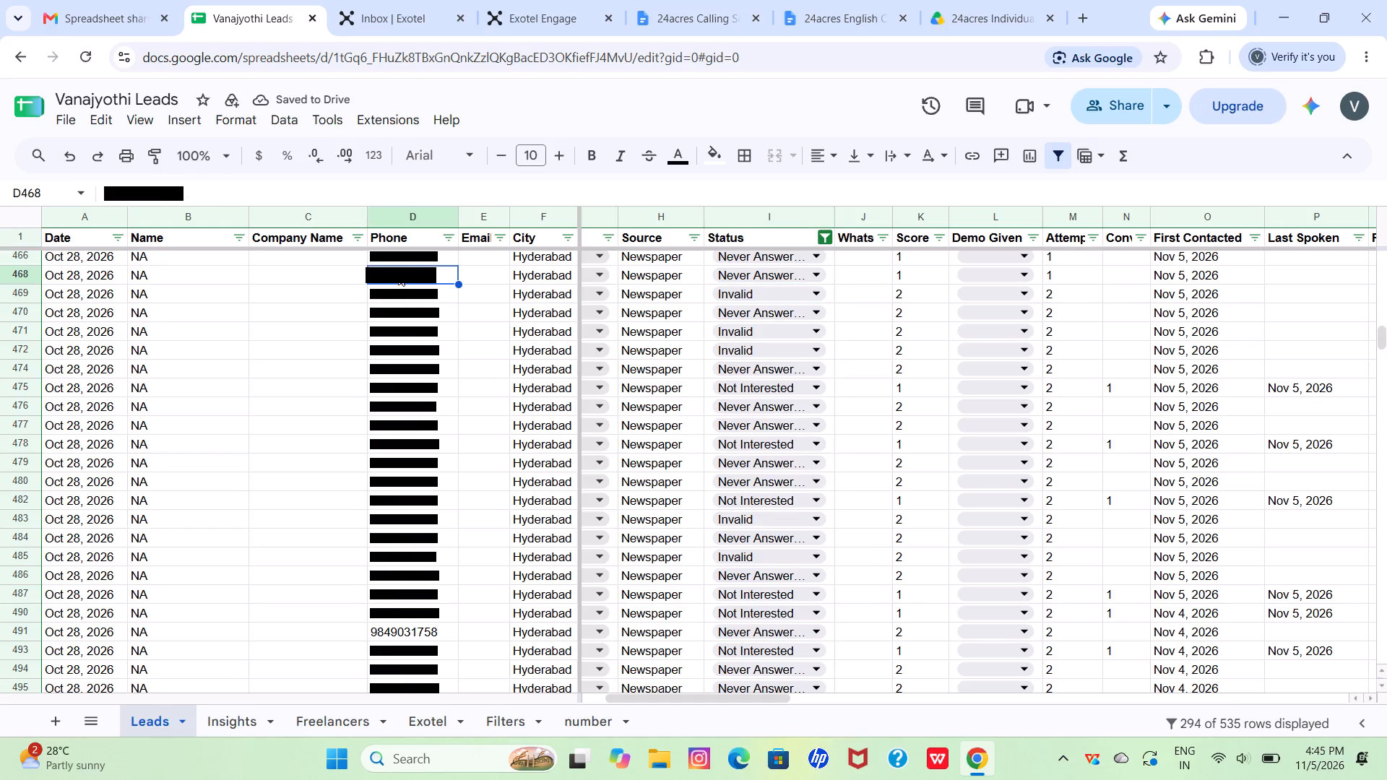
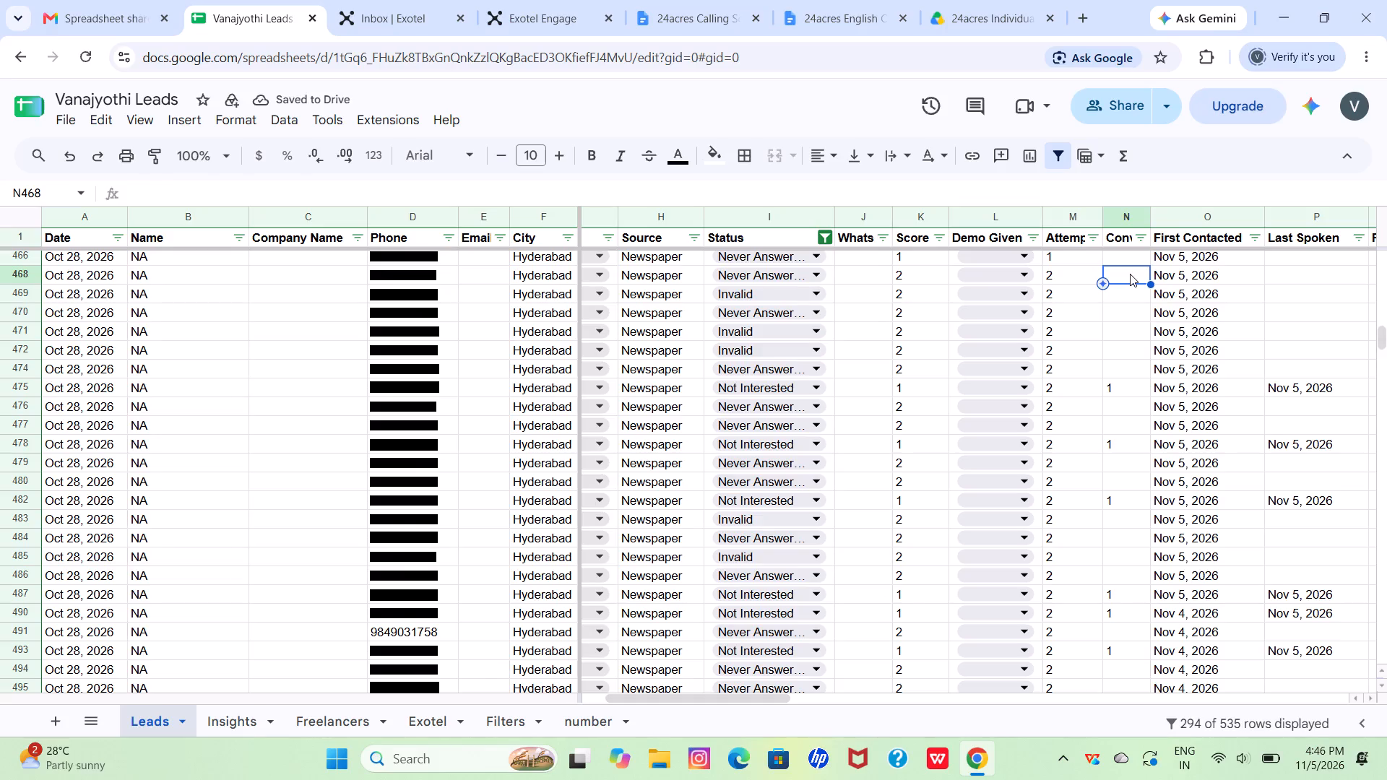
Set the status of the lead in row 468 to Invalid.
{"action": "scroll", "coordinate": [1130, 274], "scroll_direction": "up", "scroll_amount": 1}
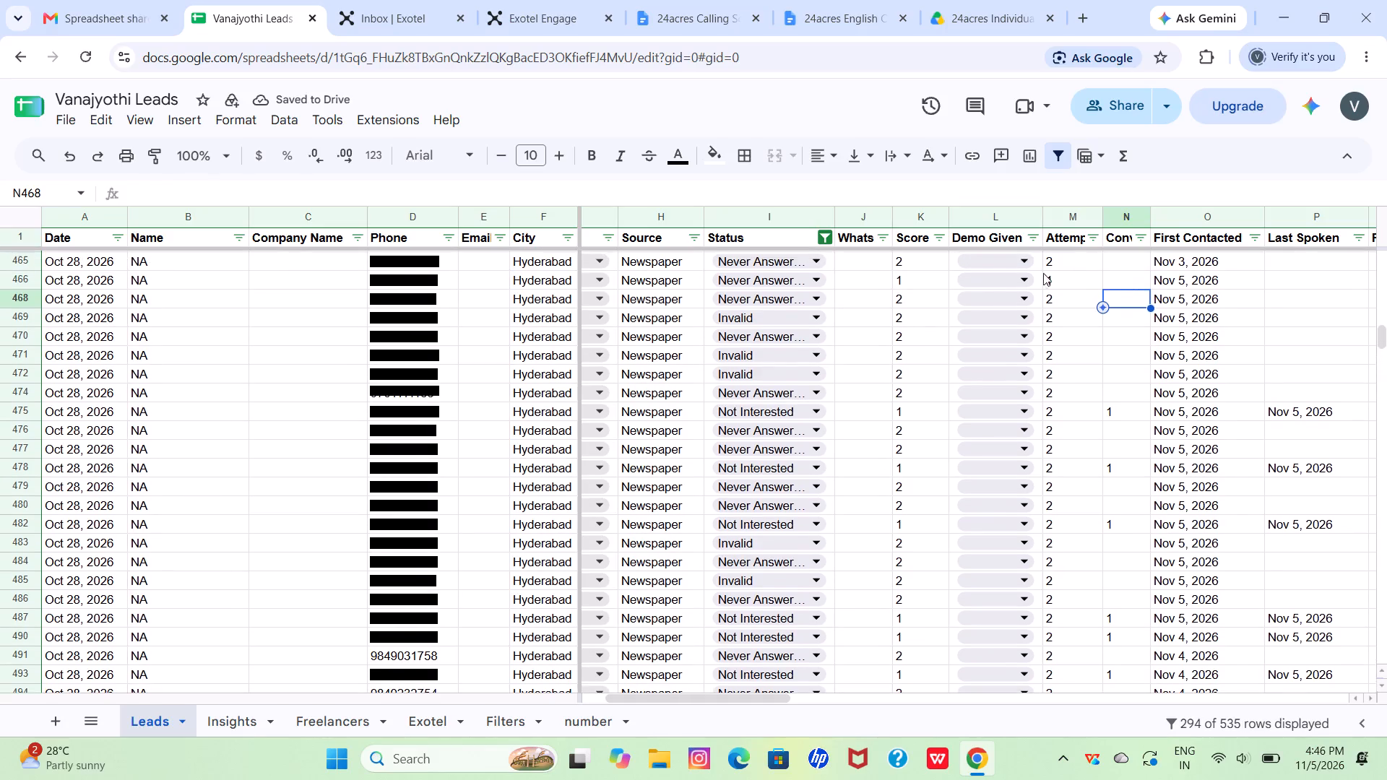
{"action": "left_click", "coordinate": [438, 283]}
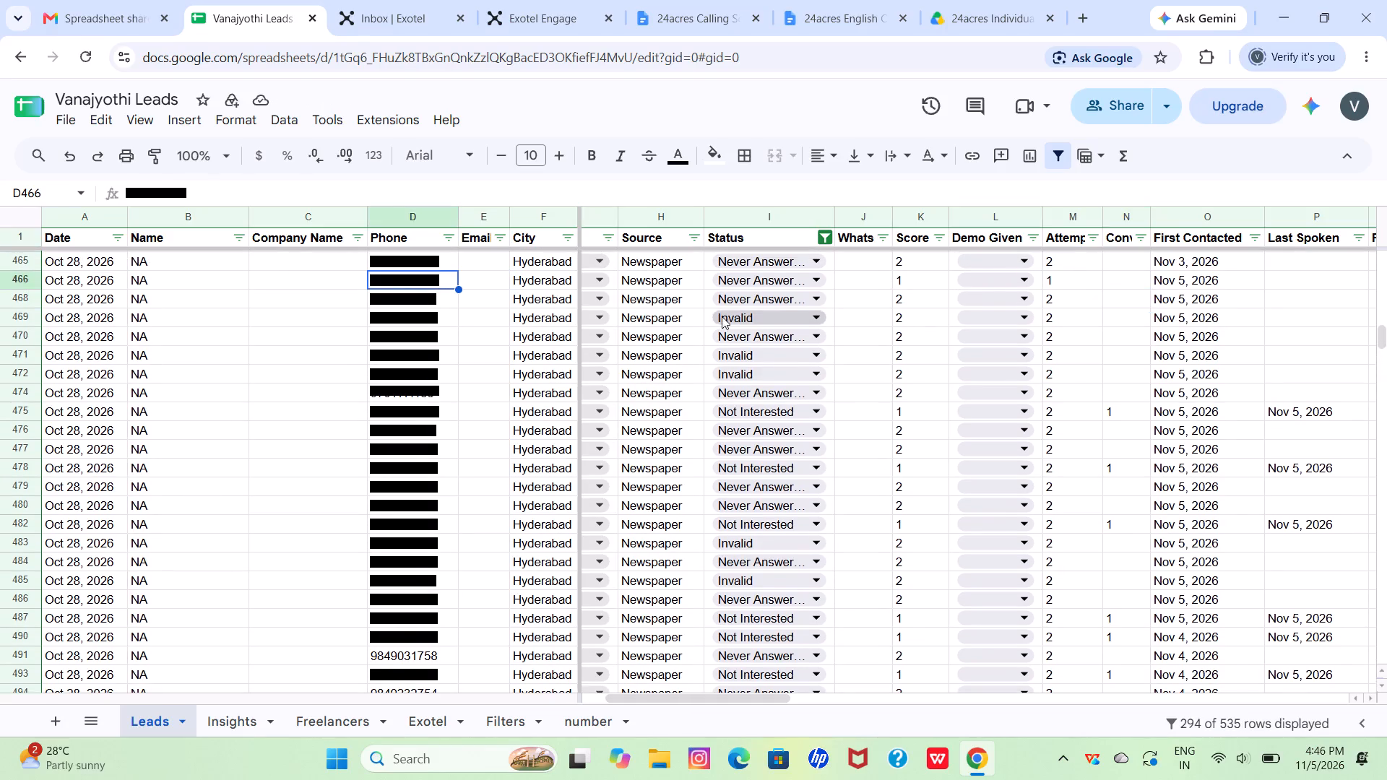
{"action": "left_click", "coordinate": [759, 301]}
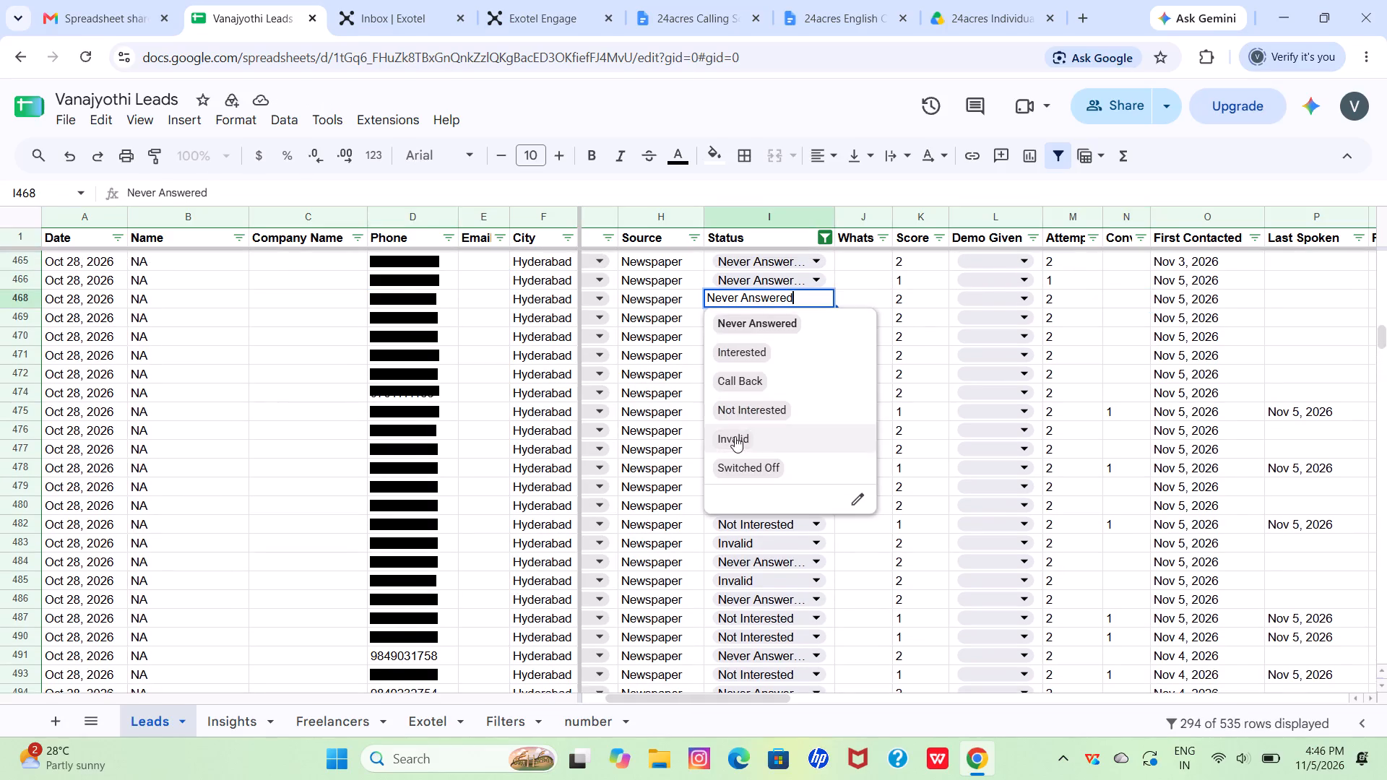
{"action": "left_click", "coordinate": [735, 437]}
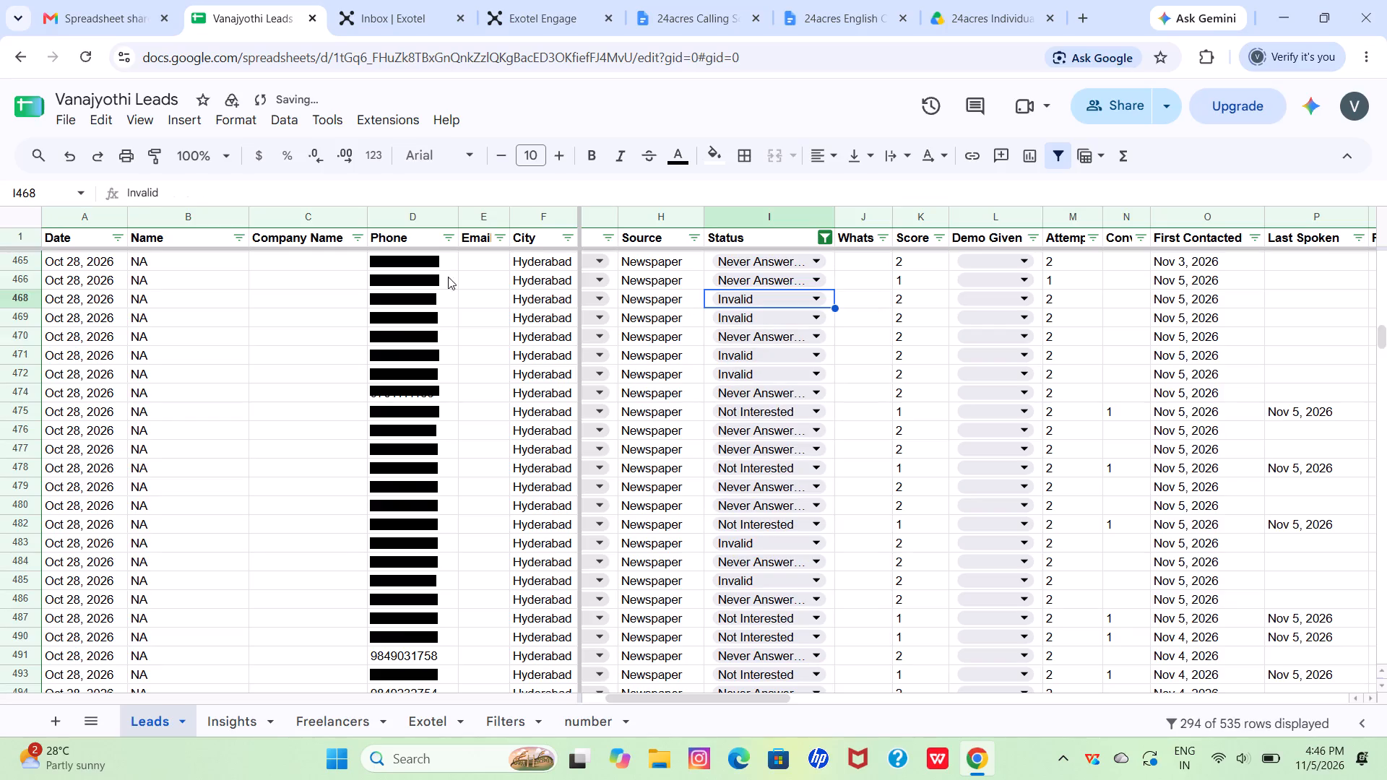
Select the phone number of the lead in row 466.
{"action": "left_click", "coordinate": [425, 275]}
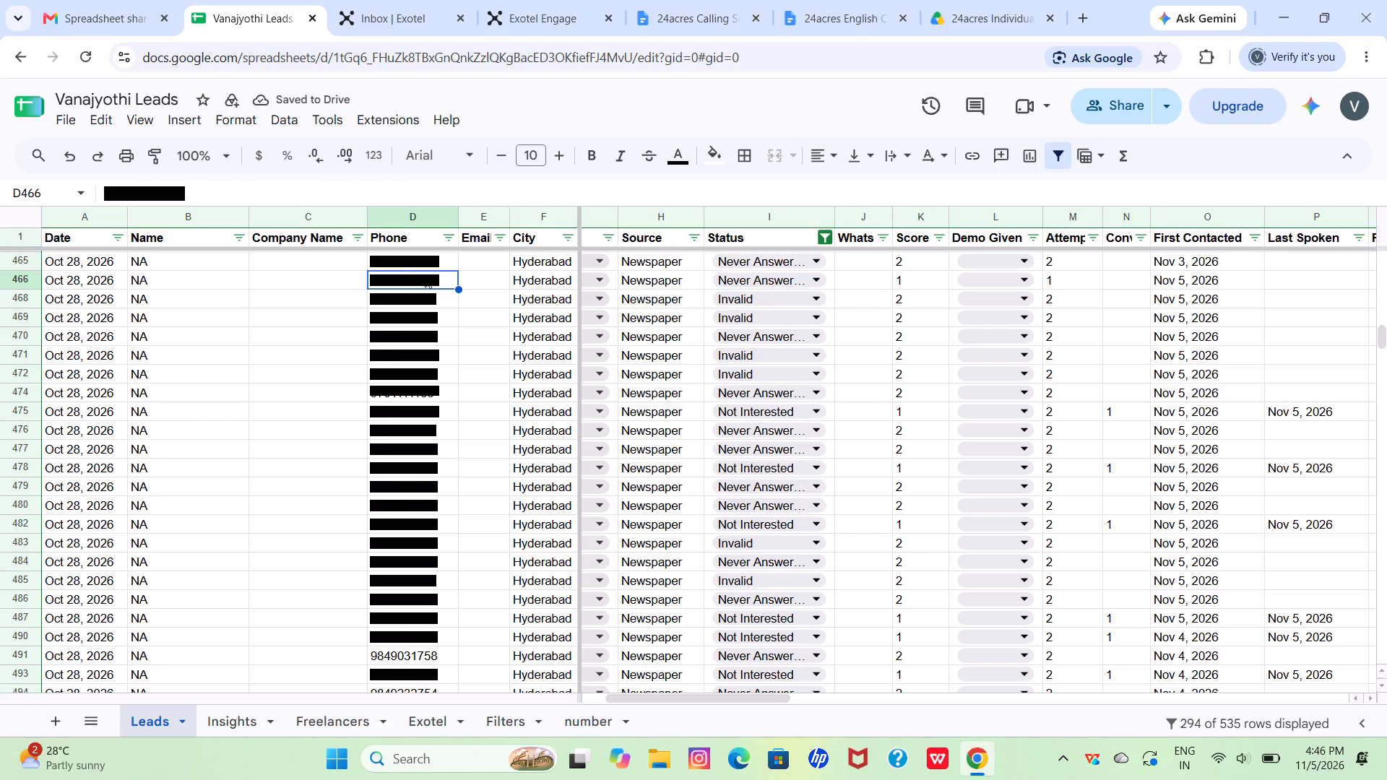
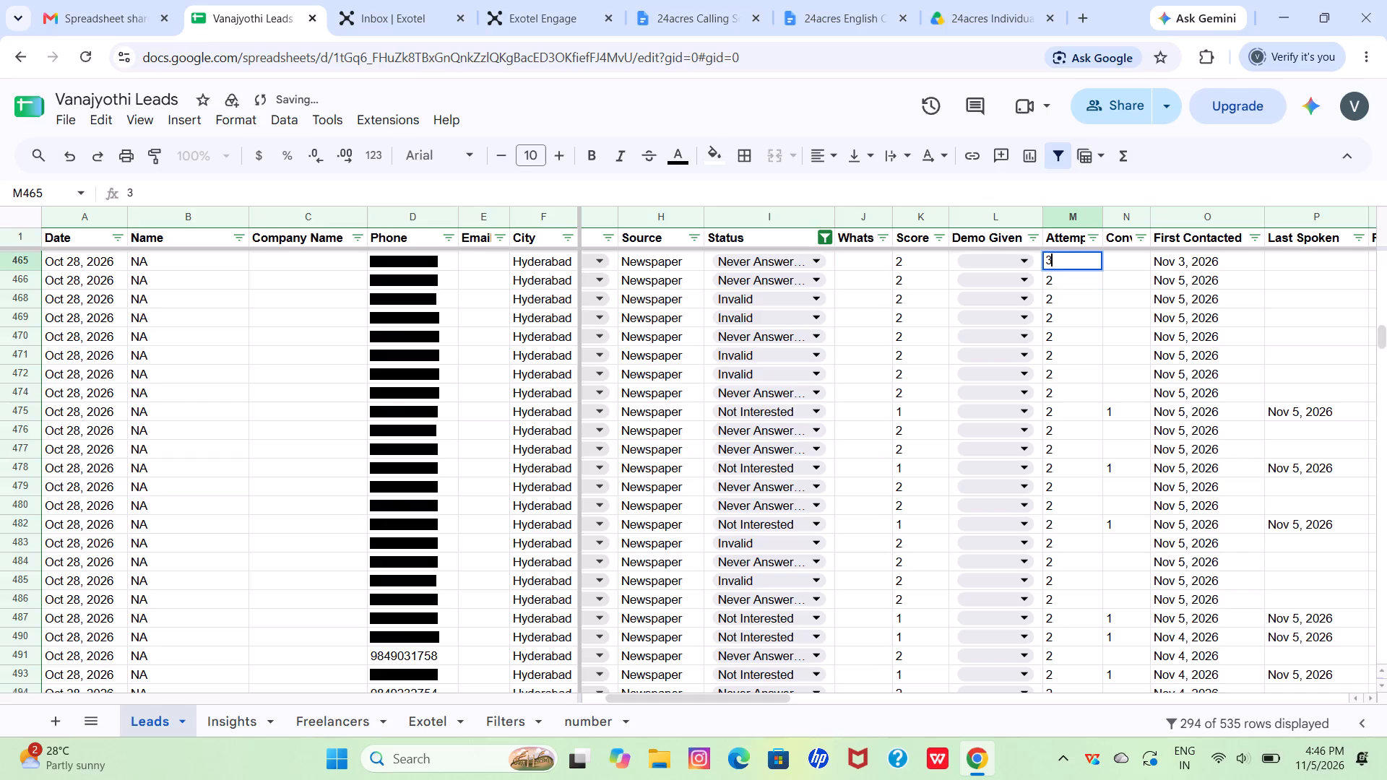
Finish the attempt count entry of 3 for the lead in row 465 and select that lead's phone number.
{"action": "left_click", "coordinate": [436, 268]}
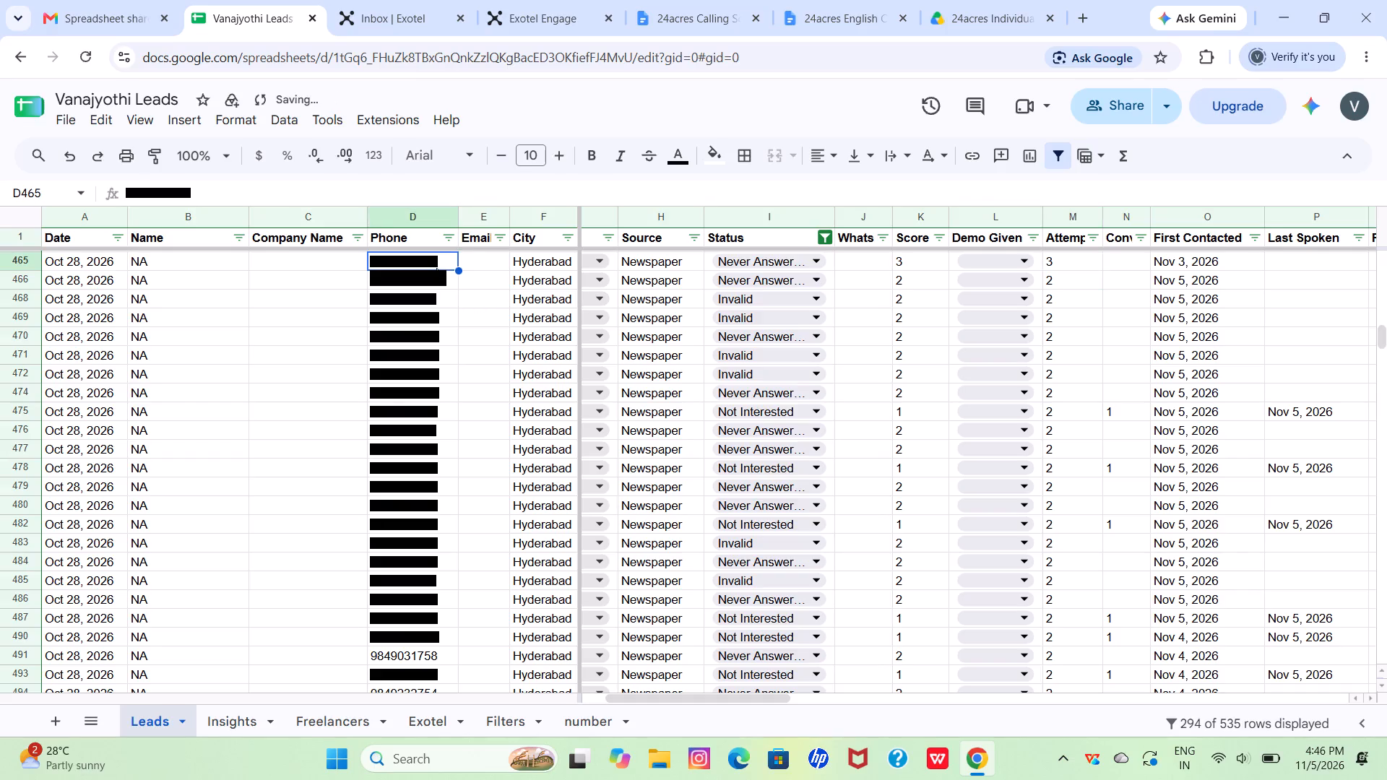
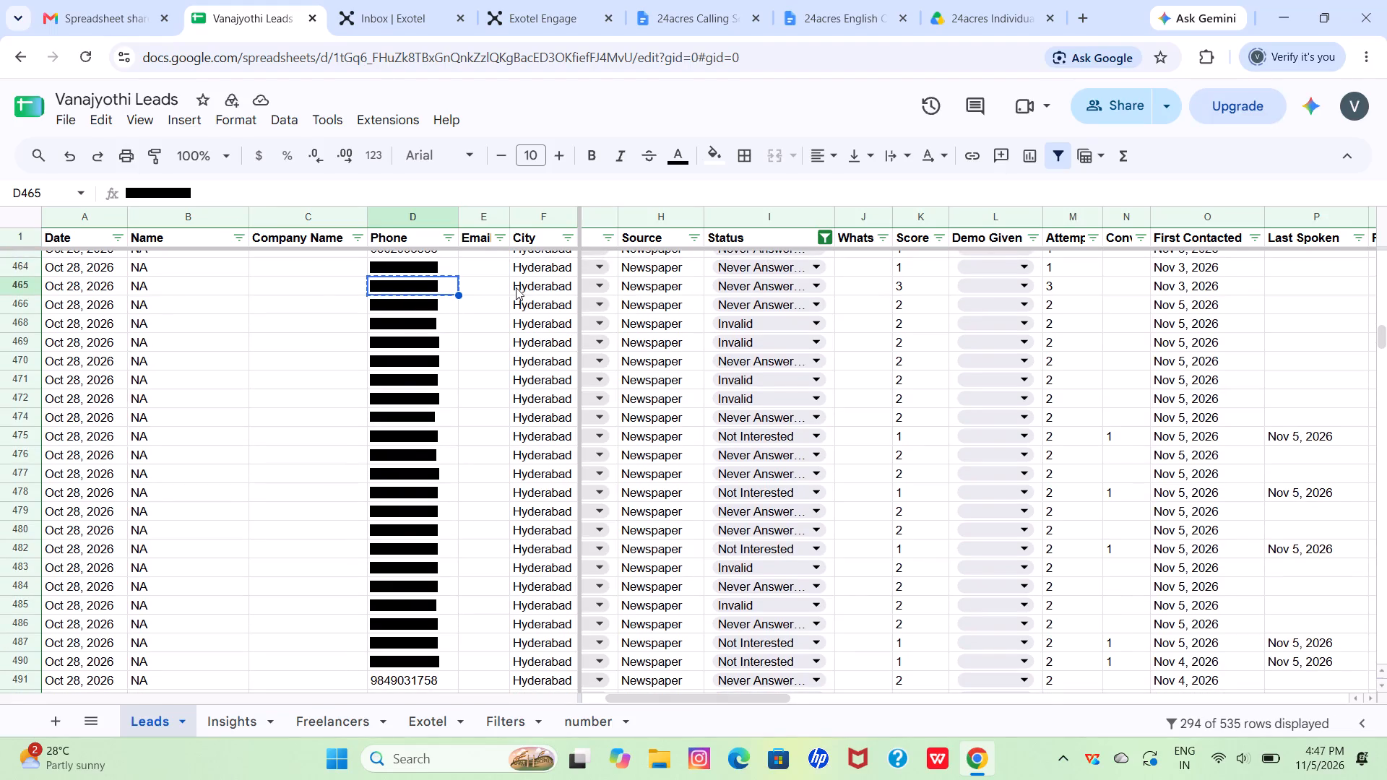
Enter 1 in the Conv column for the lead in row 465.
{"action": "left_click", "coordinate": [1128, 292]}
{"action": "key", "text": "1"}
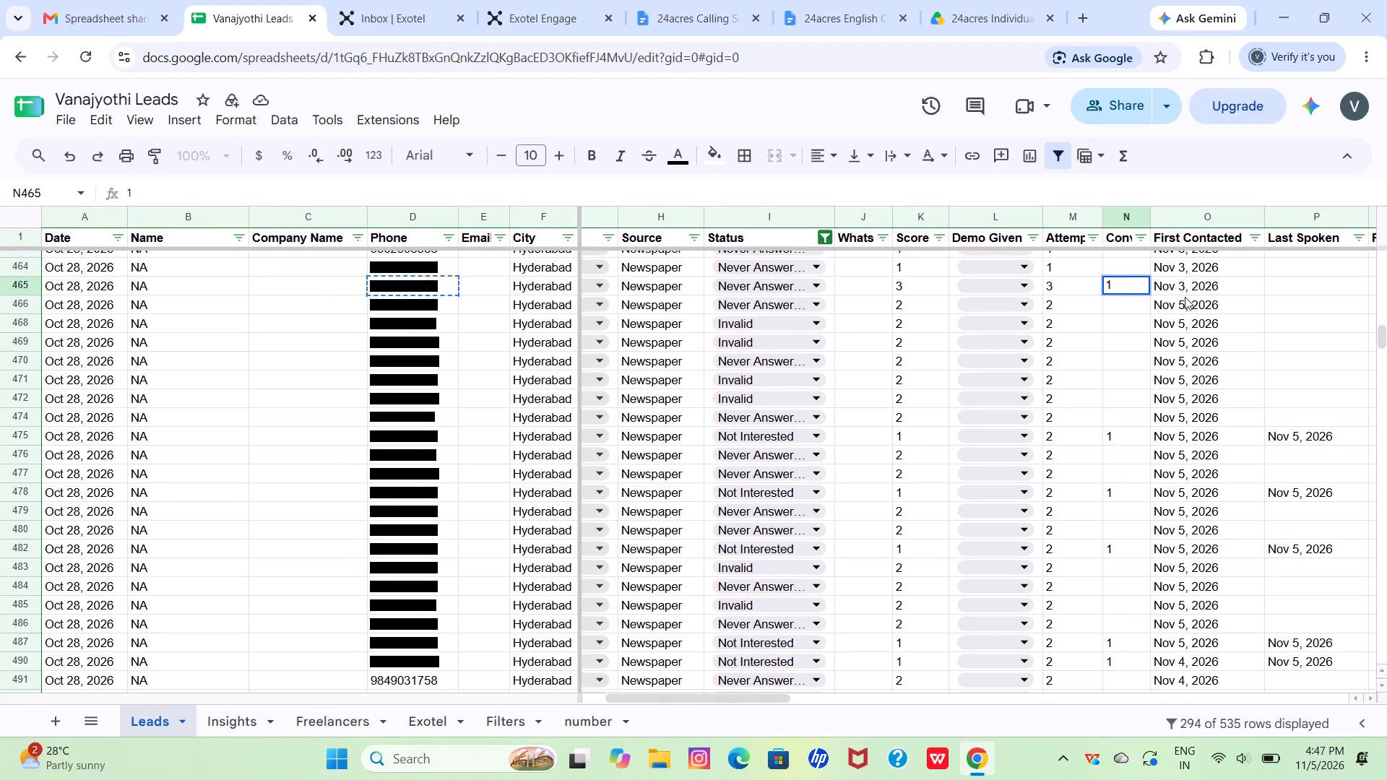
Fill in the Last Spoken date of the lead in row 465 as Nov 5, 2026, starting from a copy of its First Contacted date.
{"action": "left_click", "coordinate": [1191, 296]}
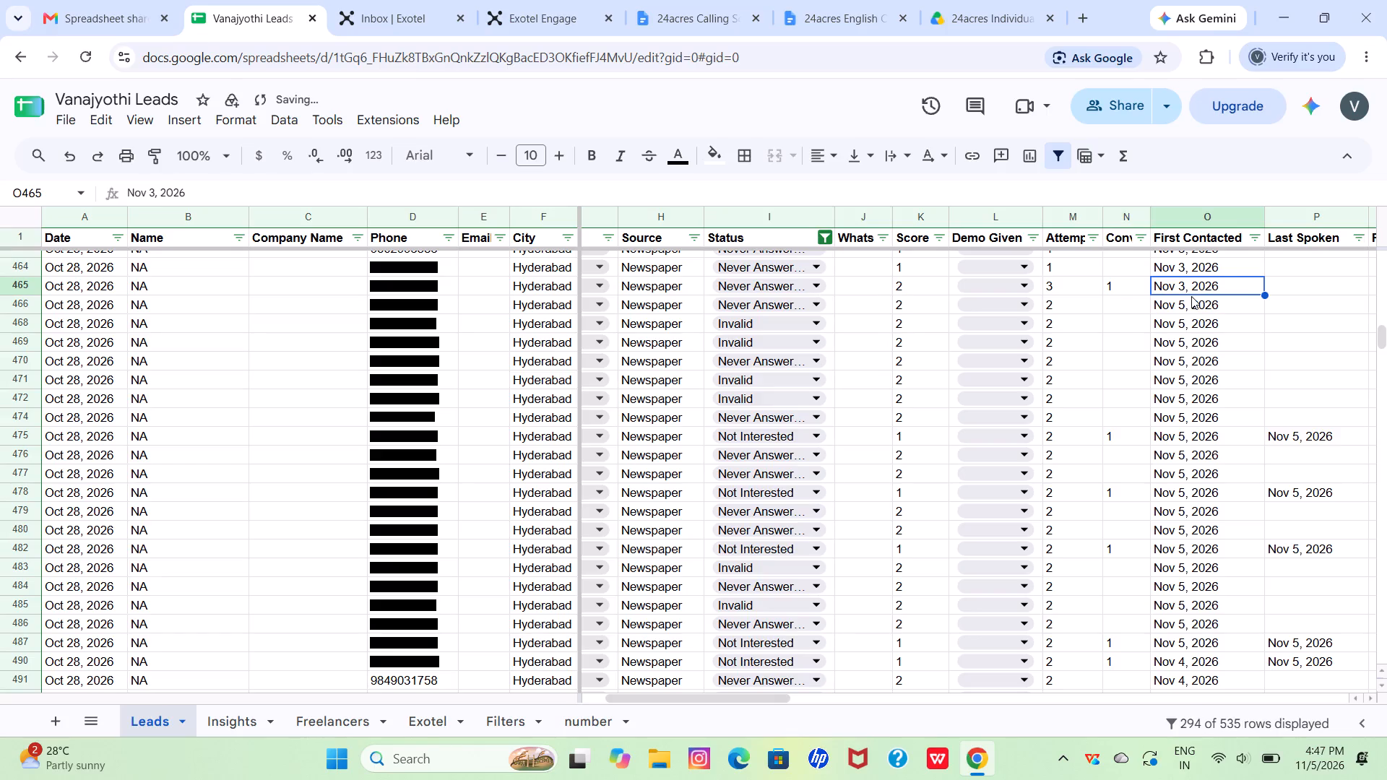
{"action": "key", "text": "ctrl+c"}
{"action": "left_click", "coordinate": [1286, 286]}
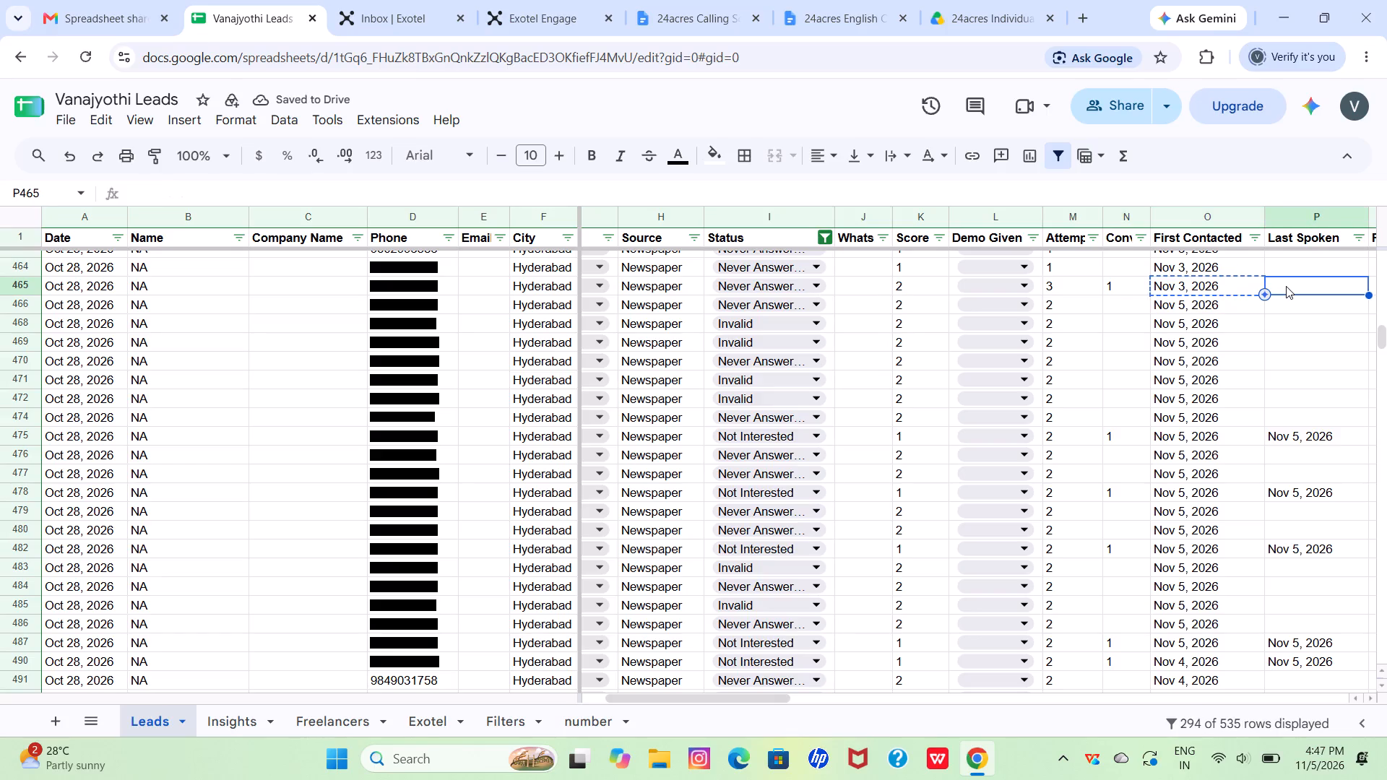
{"action": "key", "text": "ctrl+v"}
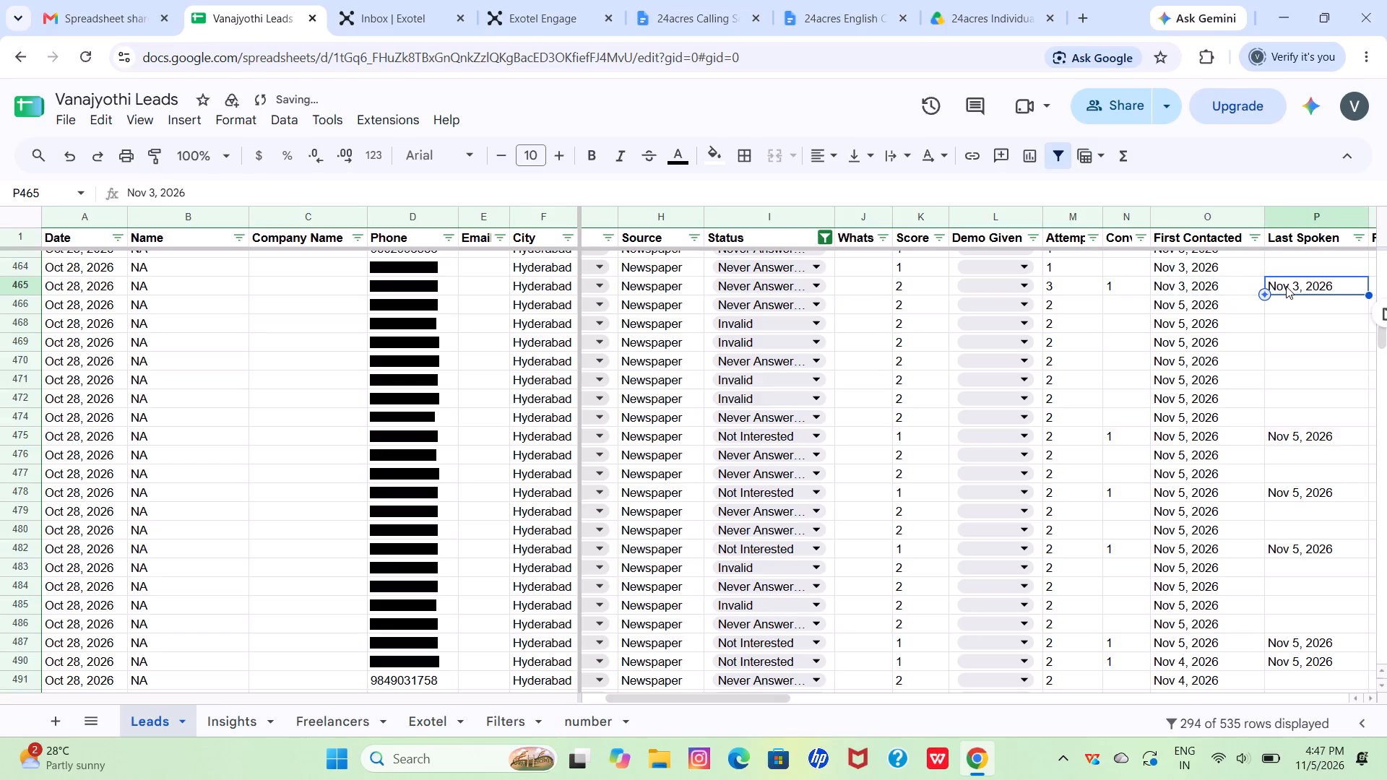
{"action": "double_click", "coordinate": [1286, 286]}
{"action": "left_click", "coordinate": [1293, 365]}
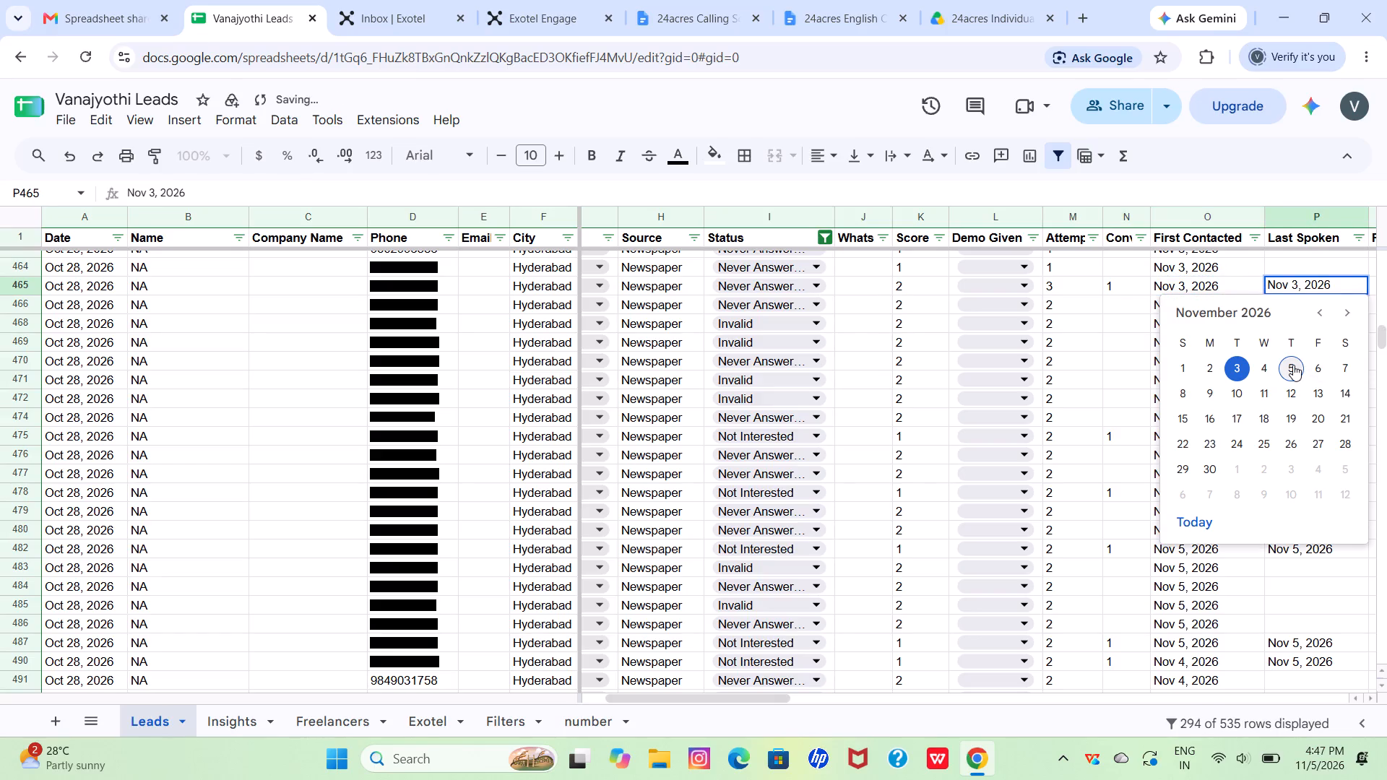
Enter "jntu adda" as the locality of the lead in row 465.
{"action": "scroll", "coordinate": [1293, 365], "scroll_direction": "left", "scroll_amount": 1}
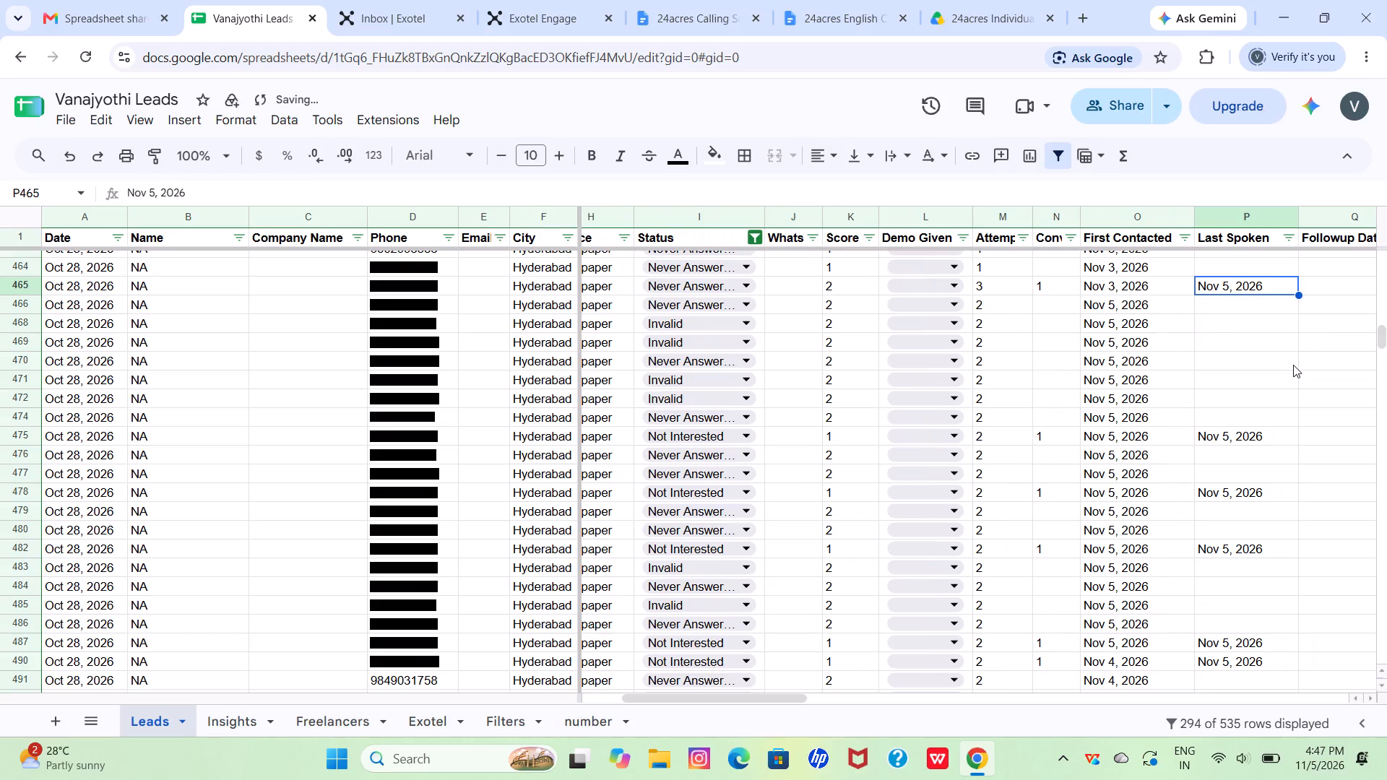
{"action": "scroll", "coordinate": [1293, 365], "scroll_direction": "left", "scroll_amount": 4}
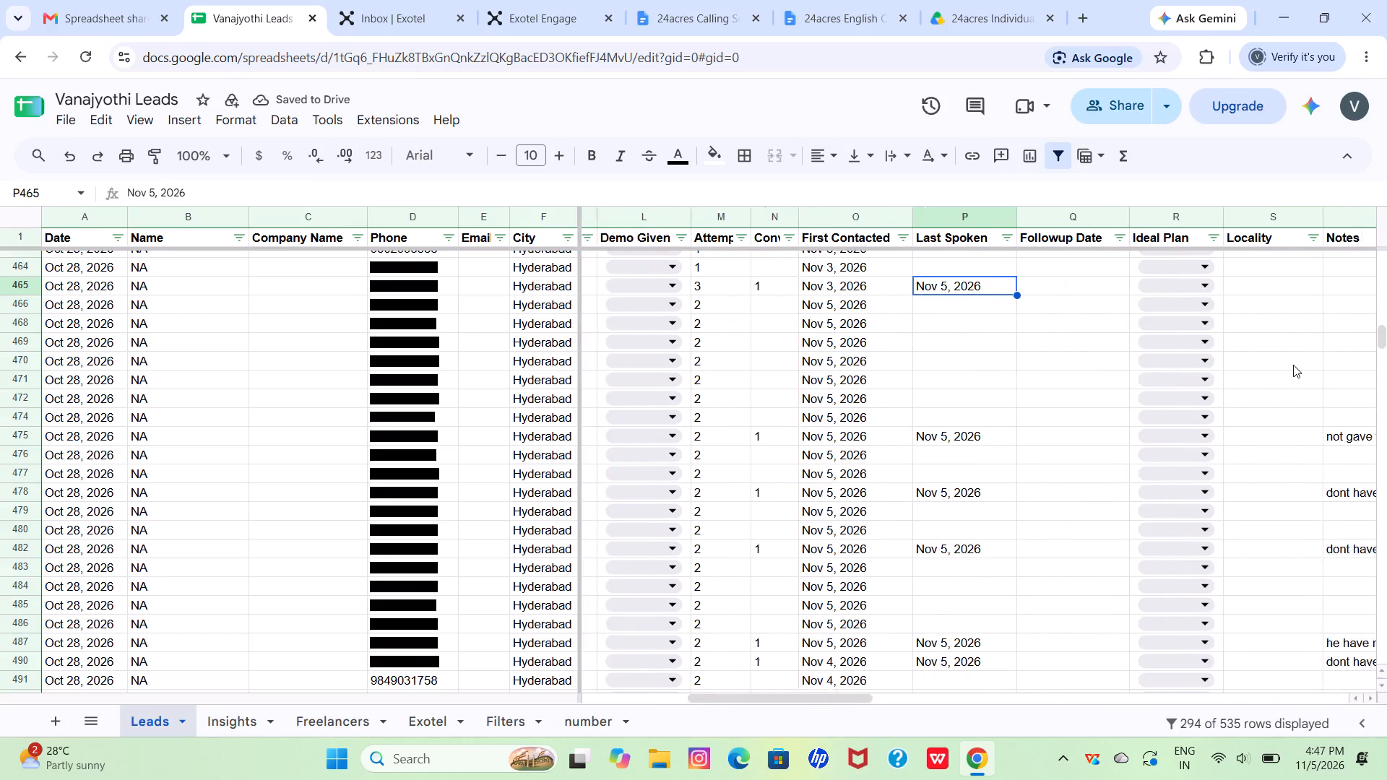
{"action": "scroll", "coordinate": [1293, 365], "scroll_direction": "left", "scroll_amount": 1}
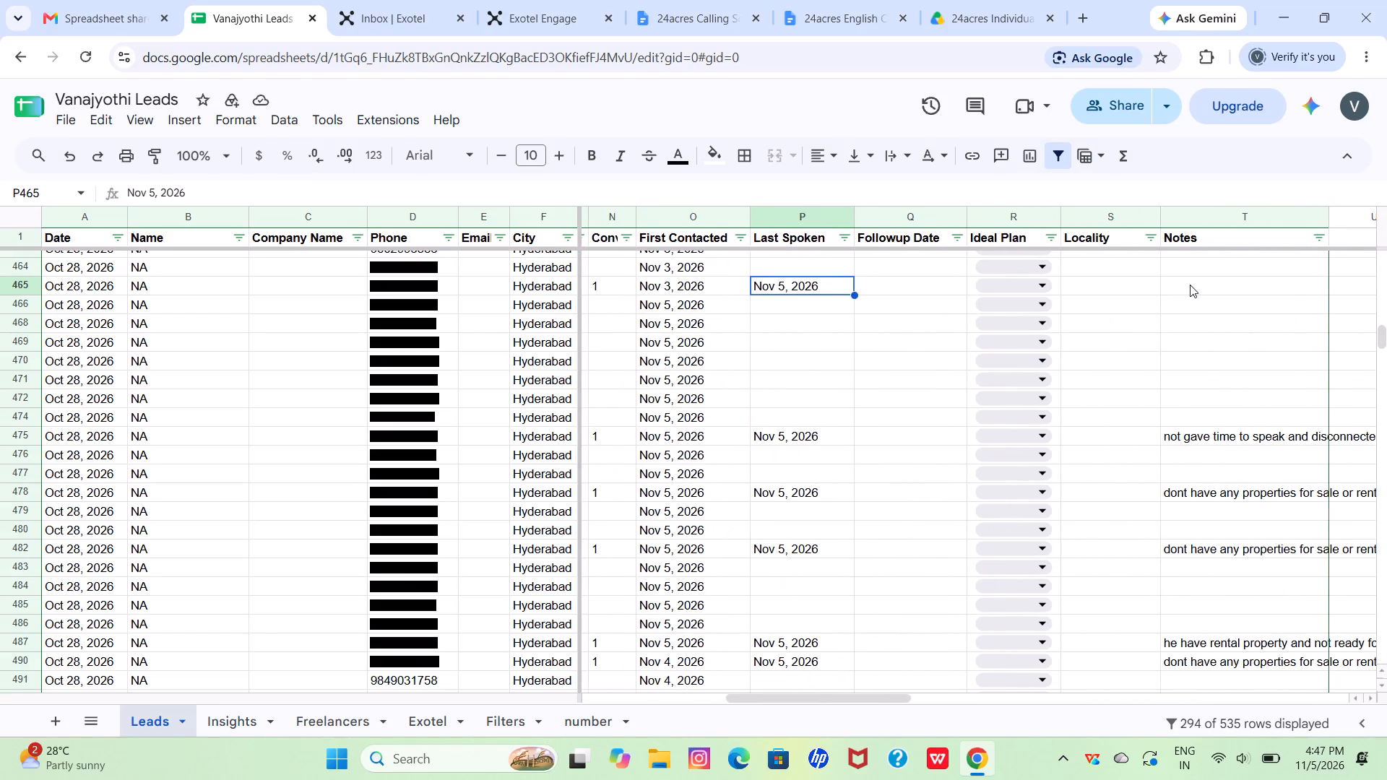
{"action": "left_click", "coordinate": [1190, 285]}
{"action": "left_click", "coordinate": [1128, 288]}
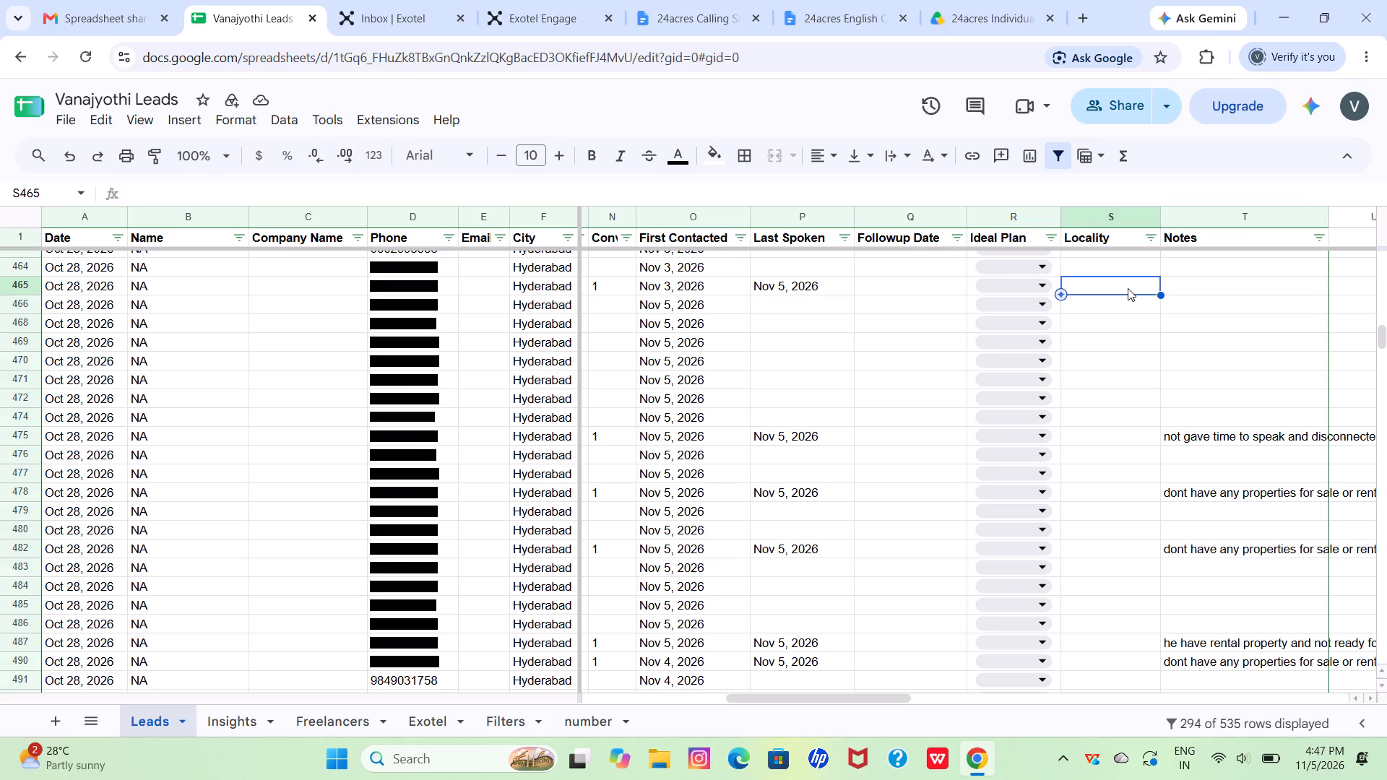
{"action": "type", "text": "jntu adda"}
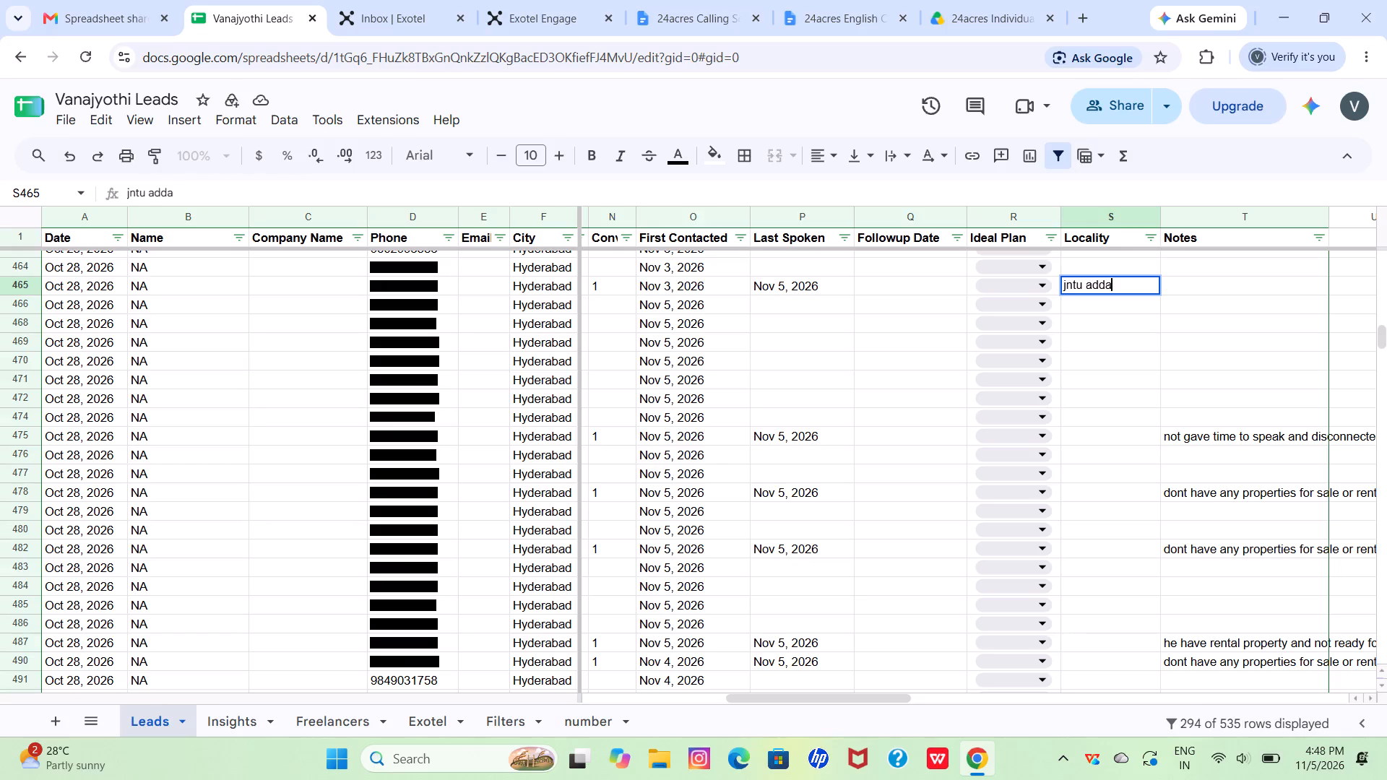
Look through the 24acres Individuals Presentation PDF from the cover through the company and marketing reach pages.
{"action": "left_click", "coordinate": [697, 0]}
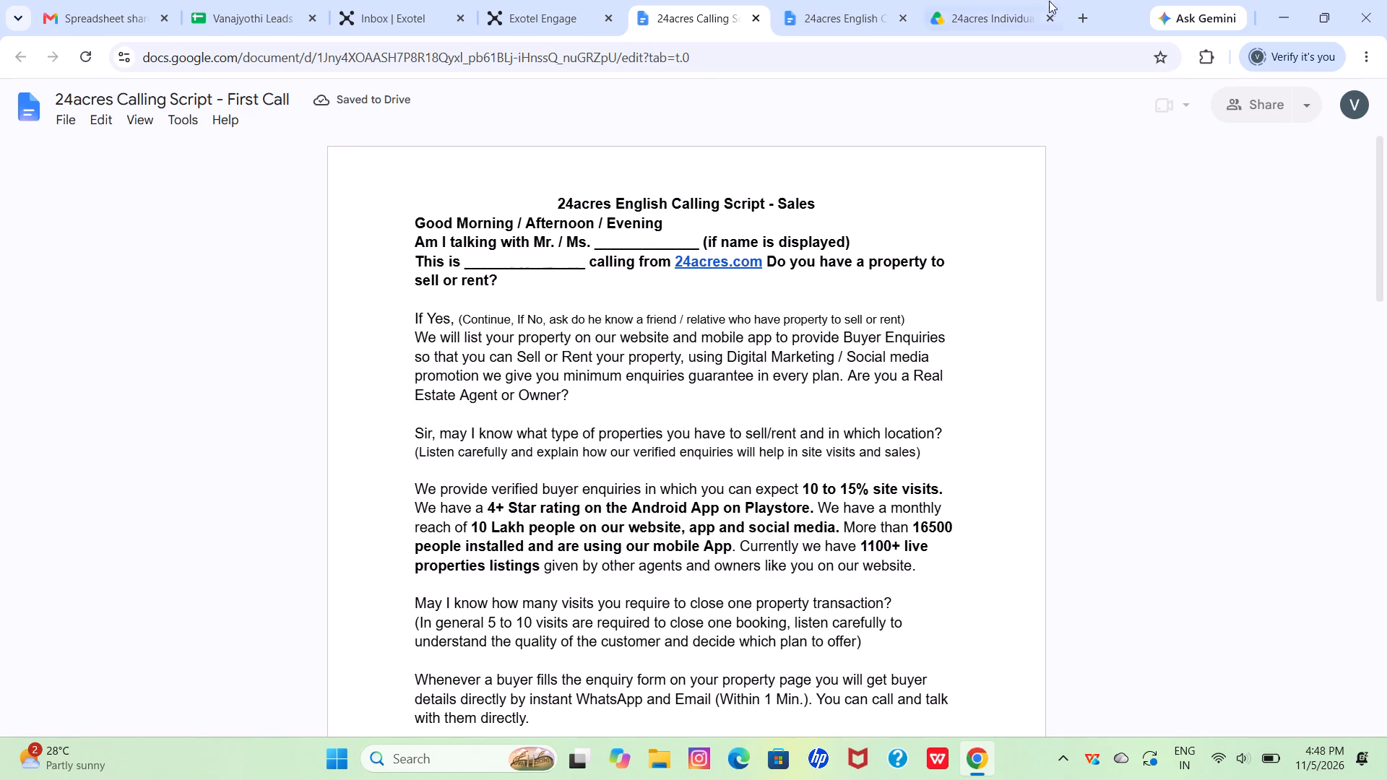
{"action": "left_click", "coordinate": [1009, 0]}
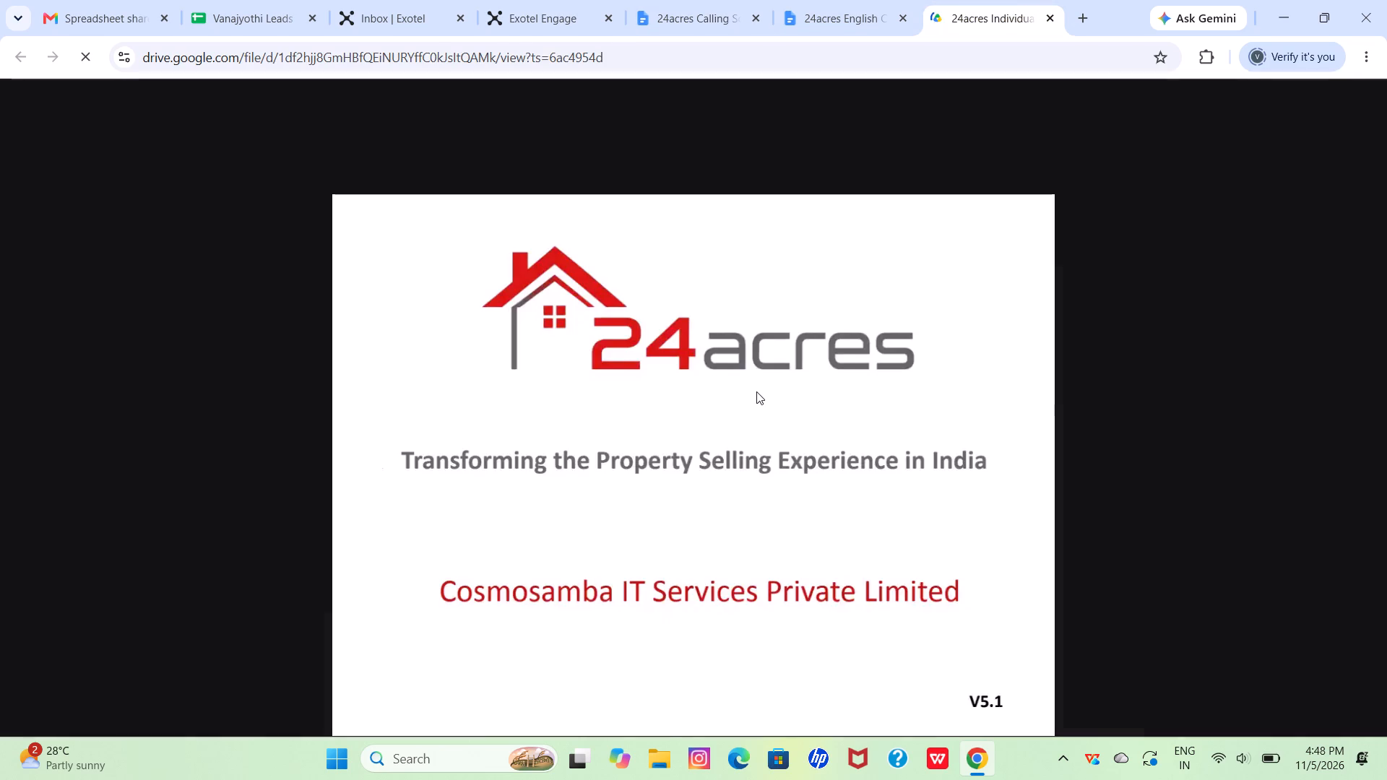
{"action": "scroll", "coordinate": [756, 391], "scroll_direction": "down", "scroll_amount": 7}
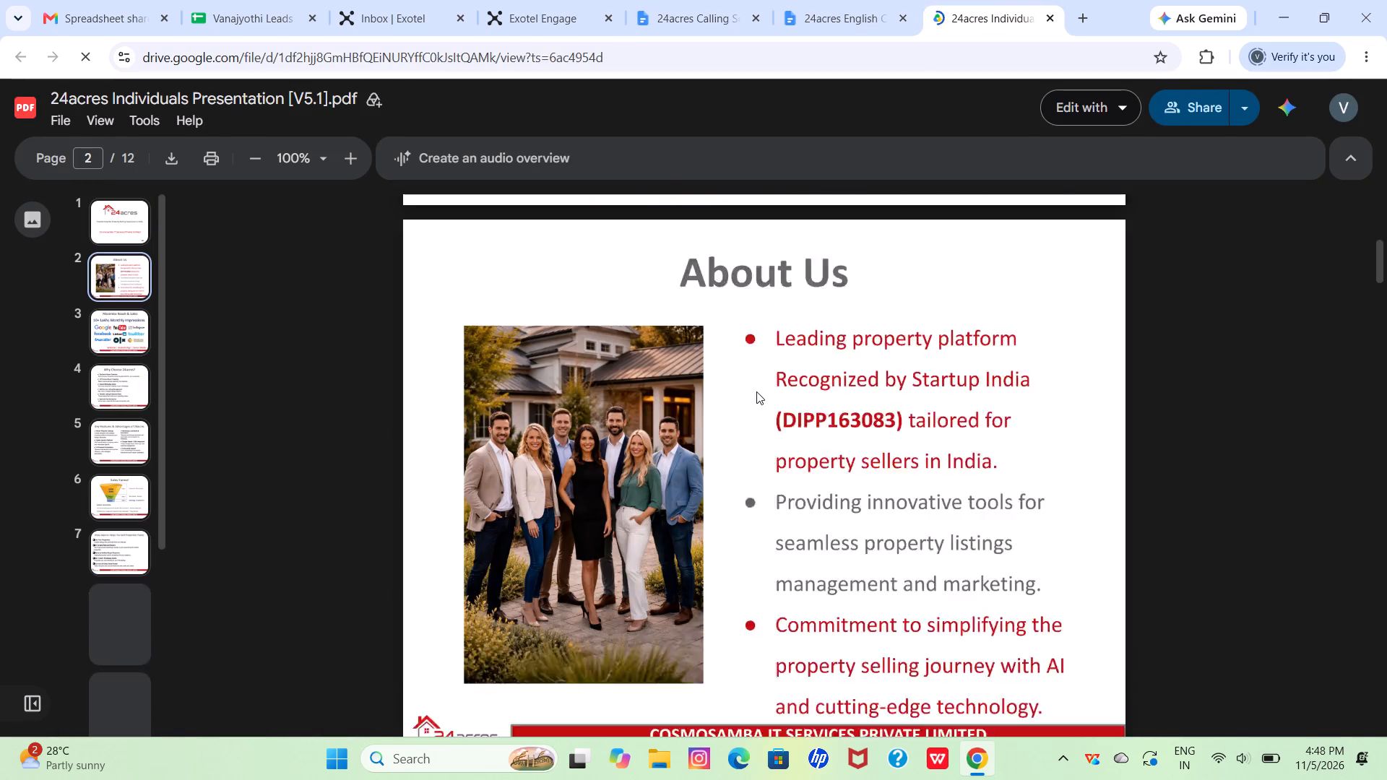
{"action": "scroll", "coordinate": [756, 391], "scroll_direction": "down", "scroll_amount": 3}
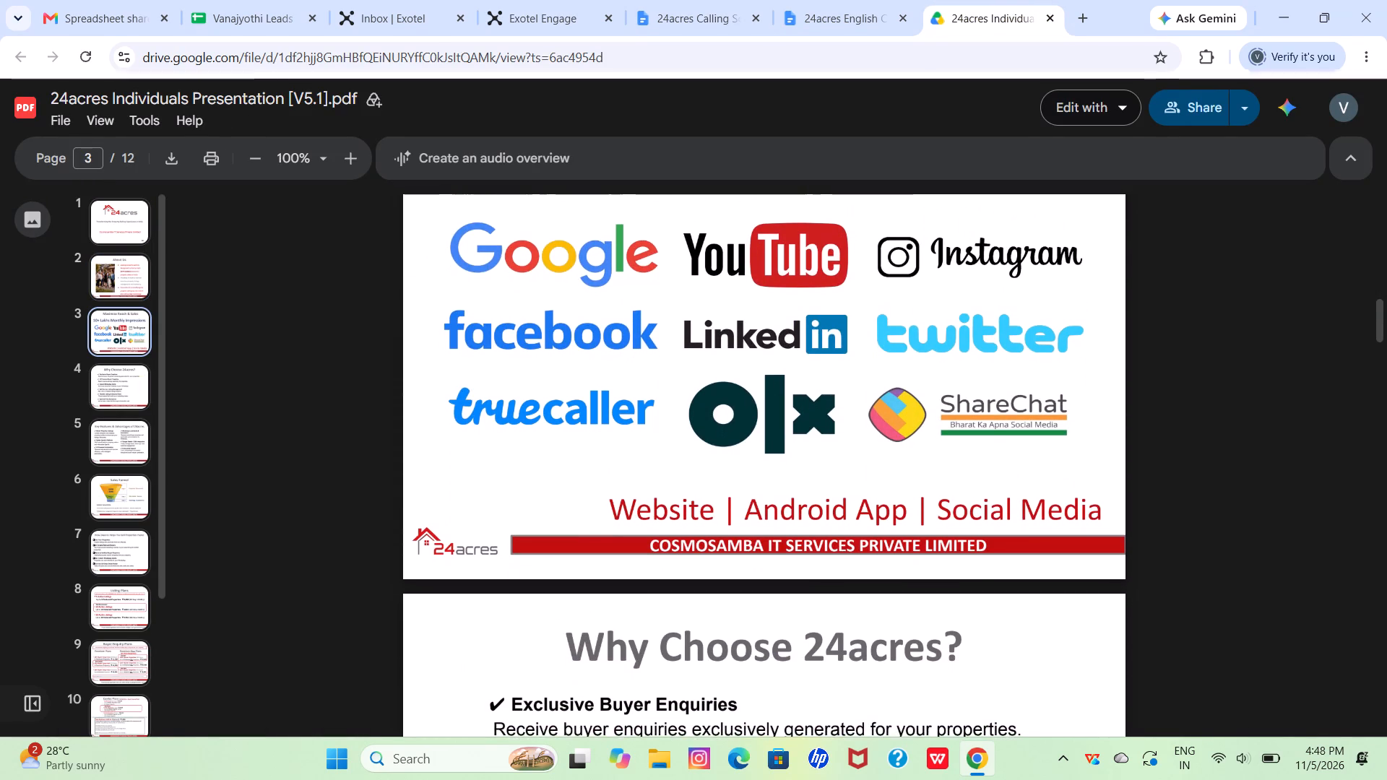
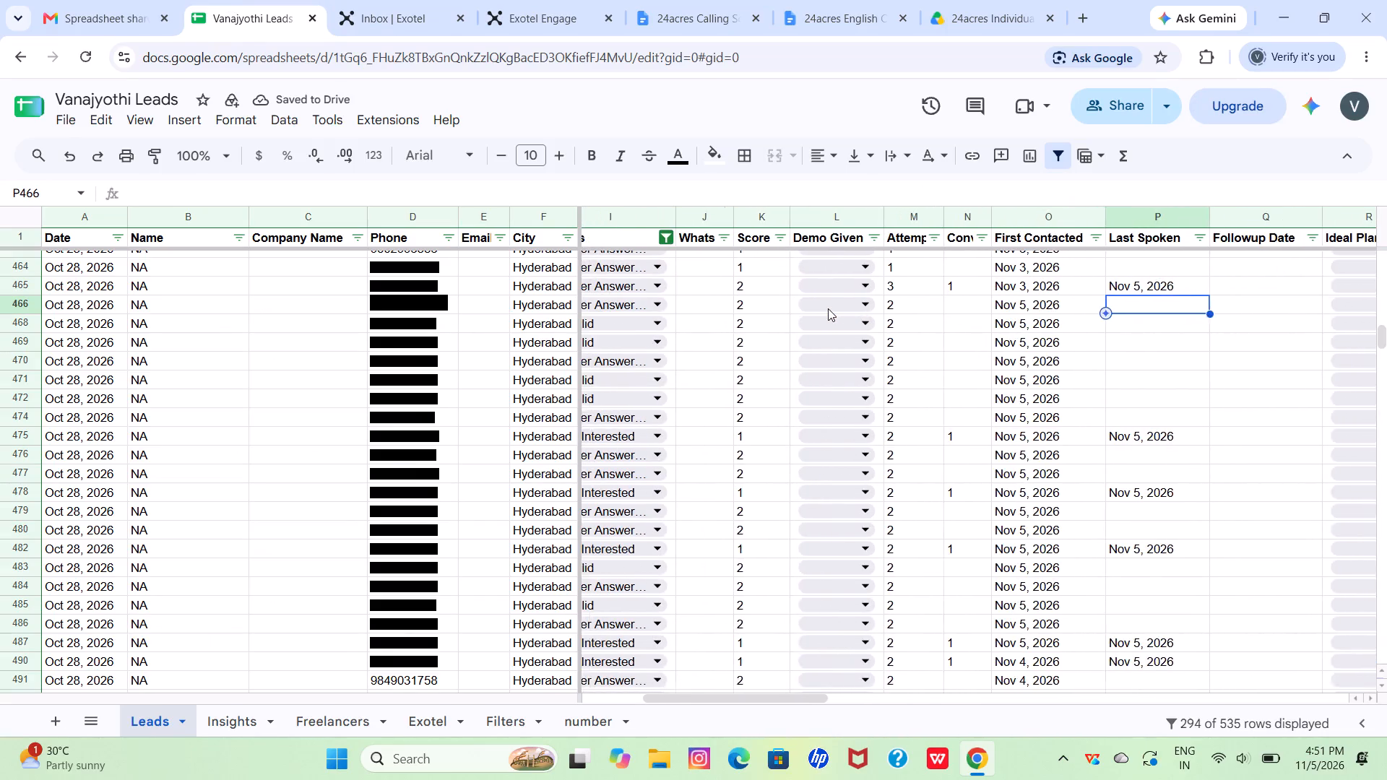
Set the status of the lead in row 466 to Not Interested and enter a conversation count of 1.
{"action": "scroll", "coordinate": [828, 308], "scroll_direction": "right", "scroll_amount": 1}
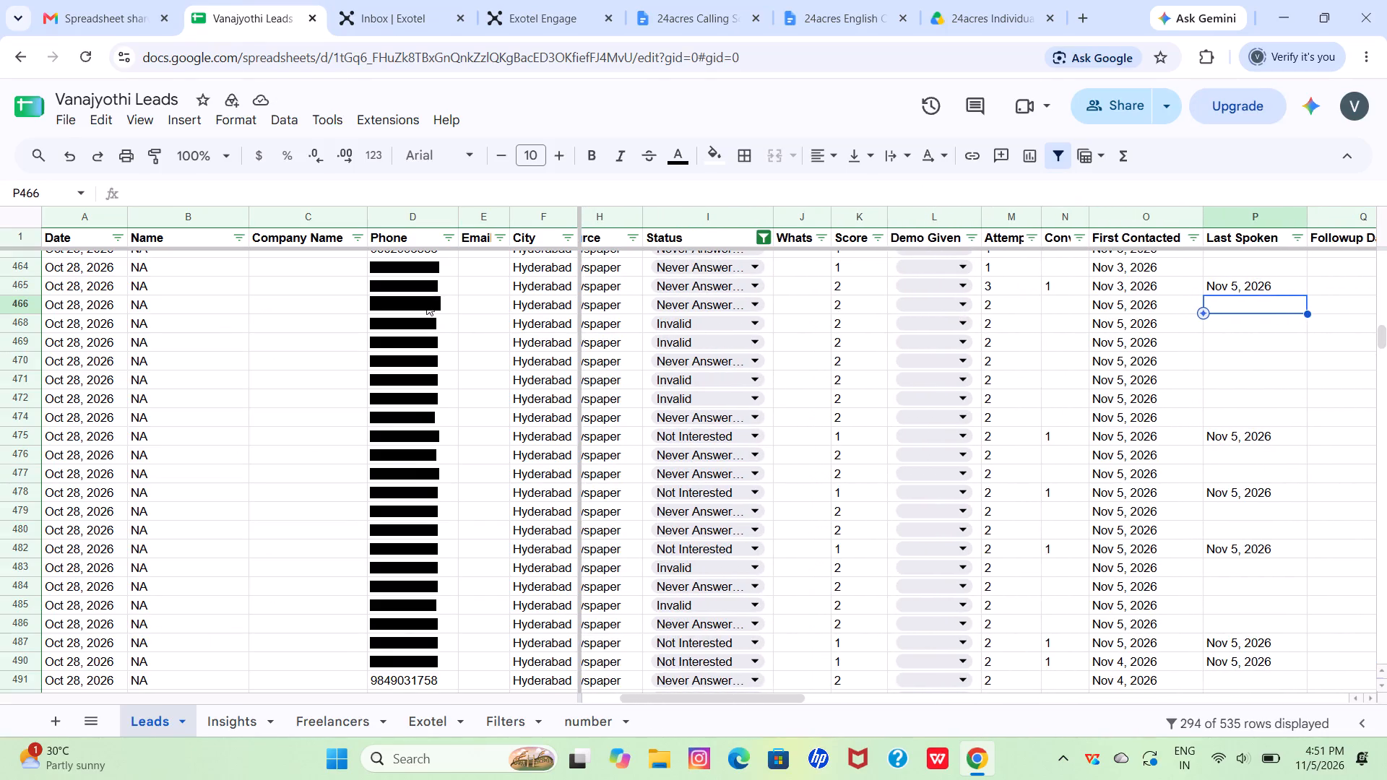
{"action": "left_click", "coordinate": [720, 308]}
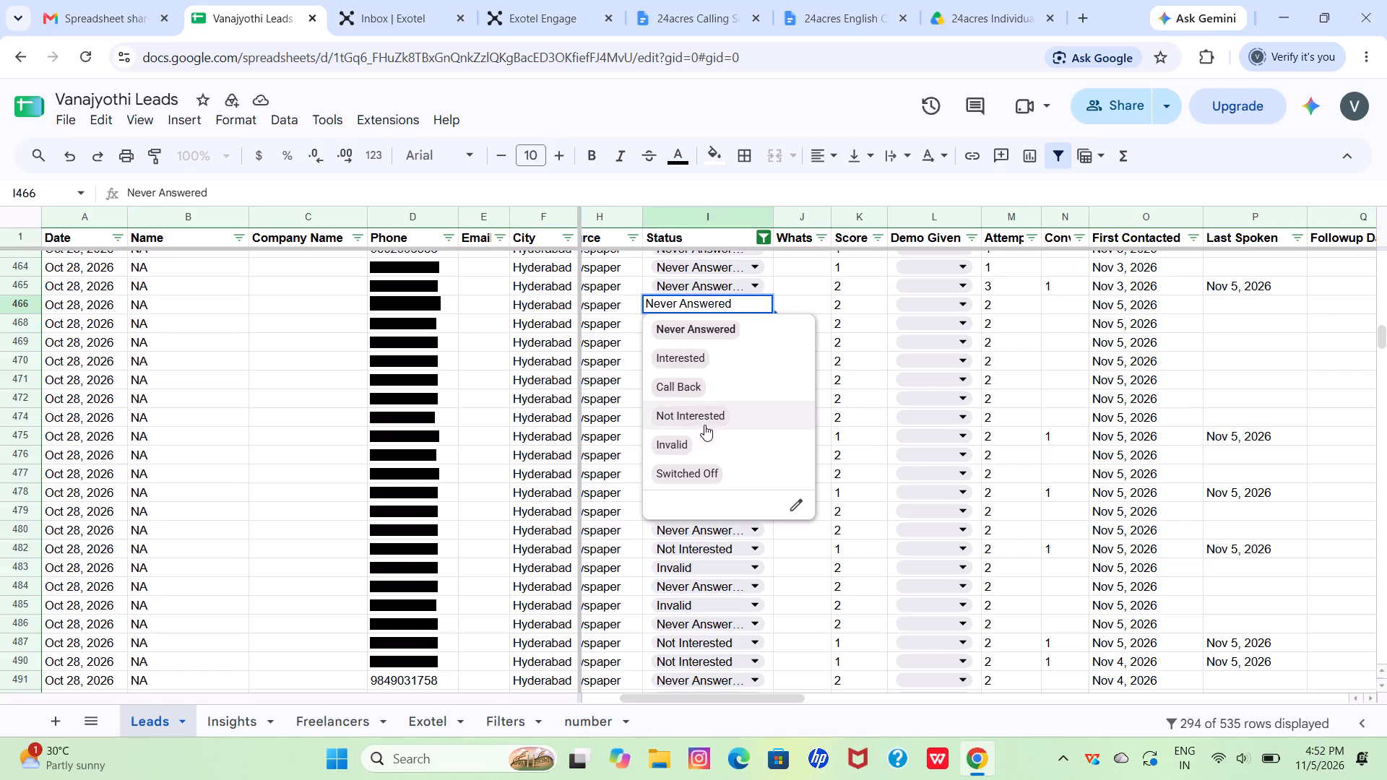
{"action": "left_click", "coordinate": [702, 409]}
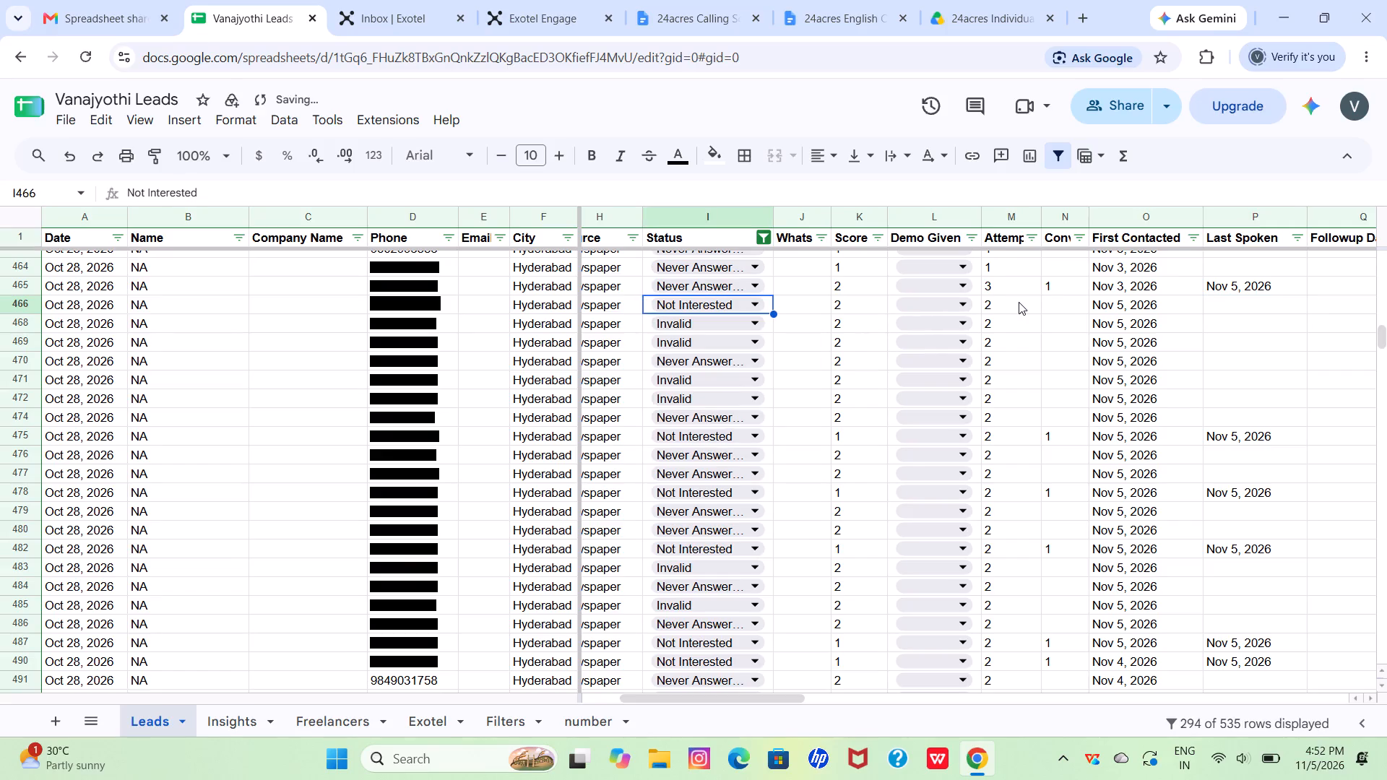
{"action": "left_click", "coordinate": [1063, 303]}
{"action": "key", "text": "1"}
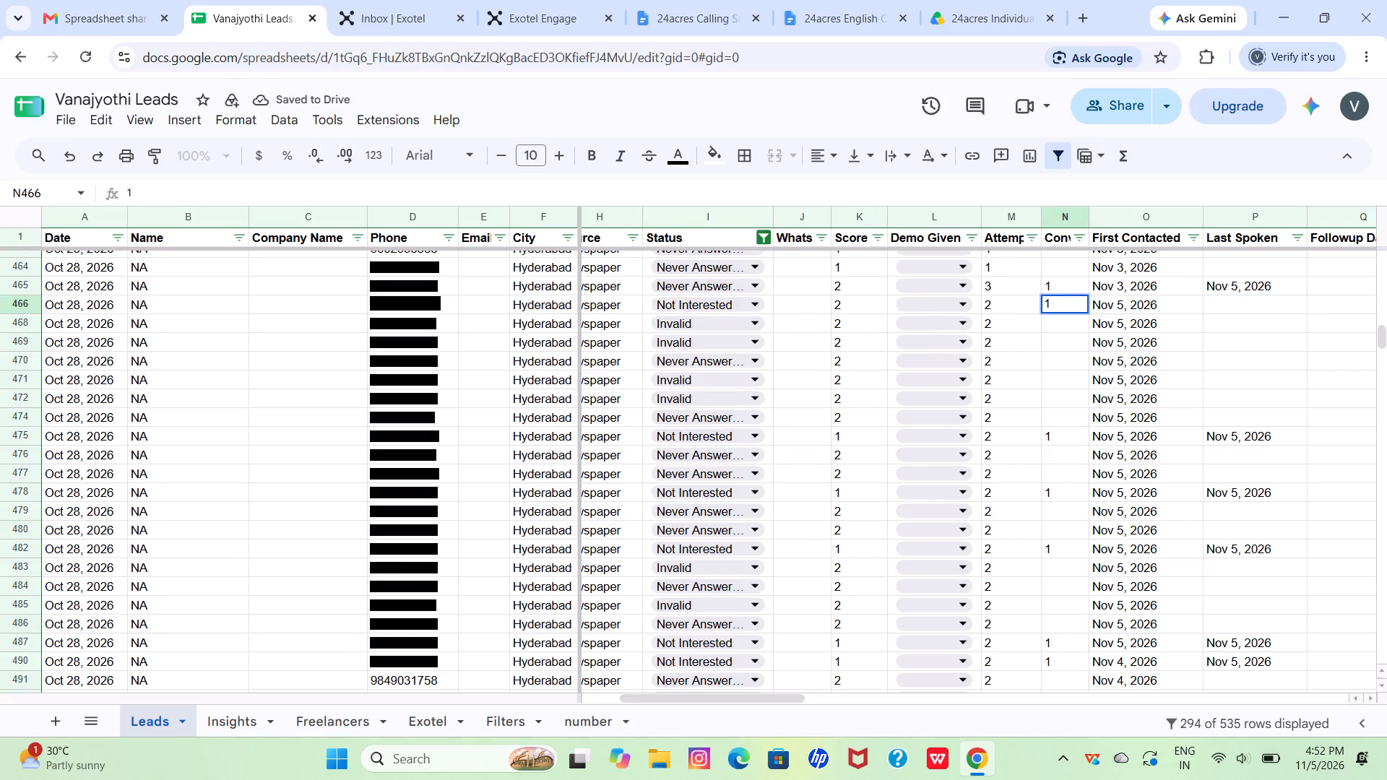
Clear the conversation count and the Last Spoken date for the lead in row 465.
{"action": "left_click", "coordinate": [1058, 296]}
{"action": "left_click", "coordinate": [1059, 293]}
{"action": "left_click", "coordinate": [1059, 293]}
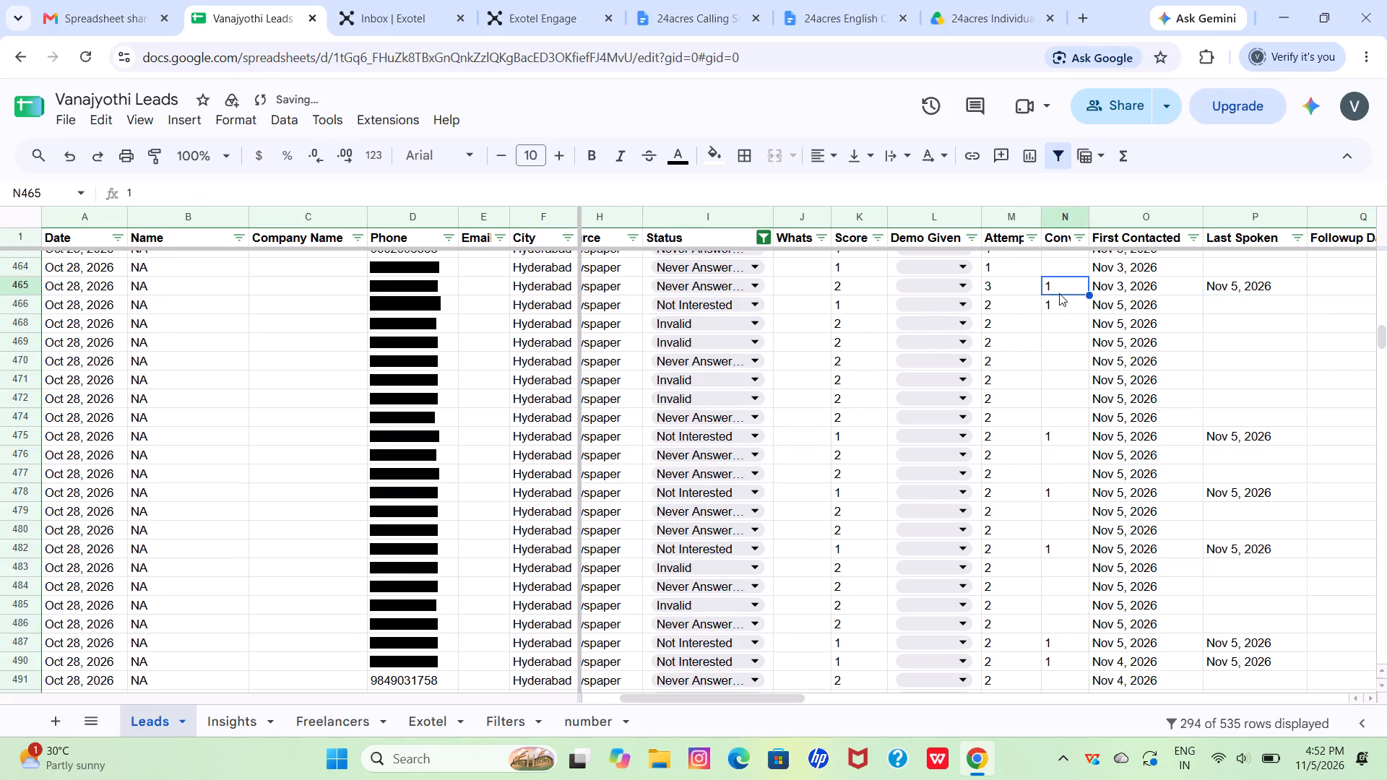
{"action": "key", "text": "BackSpace"}
{"action": "left_click", "coordinate": [1266, 281]}
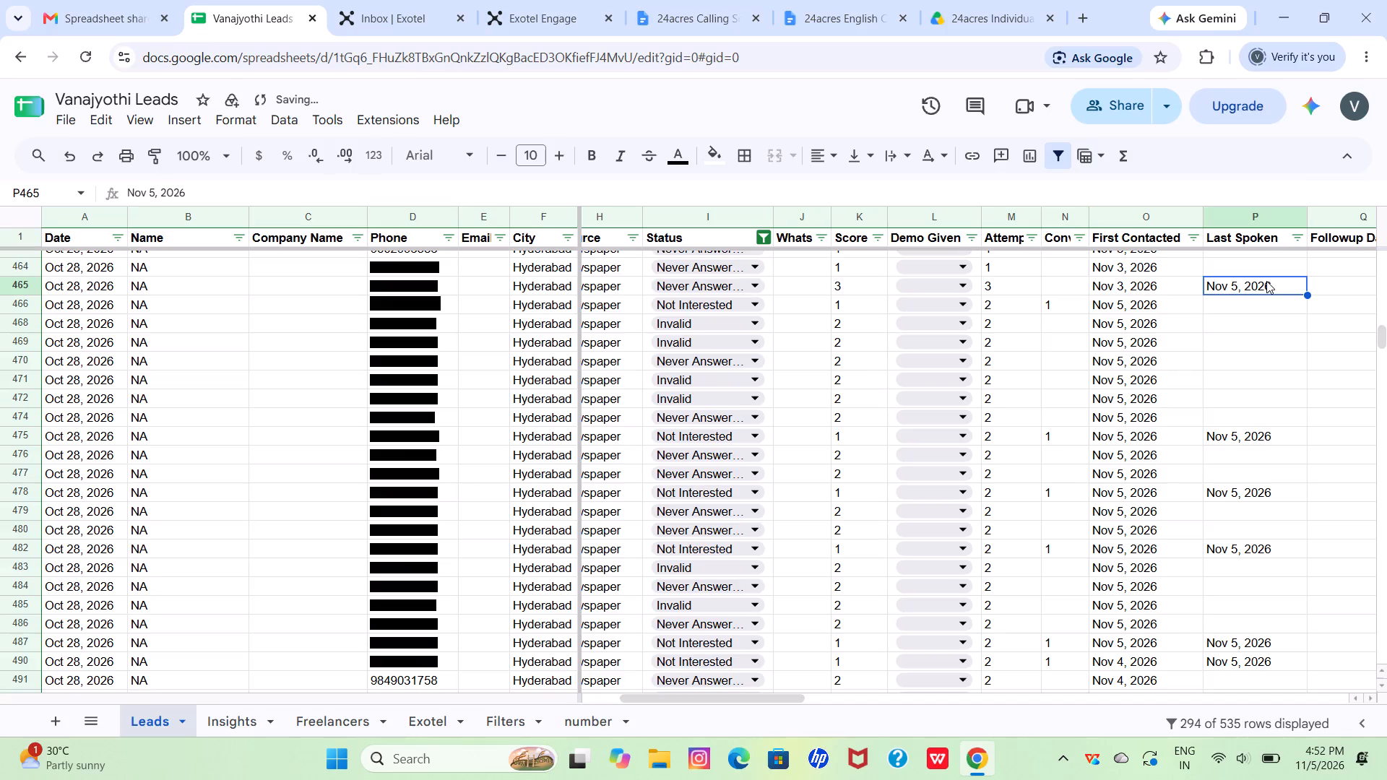
{"action": "key", "text": "BackSpace"}
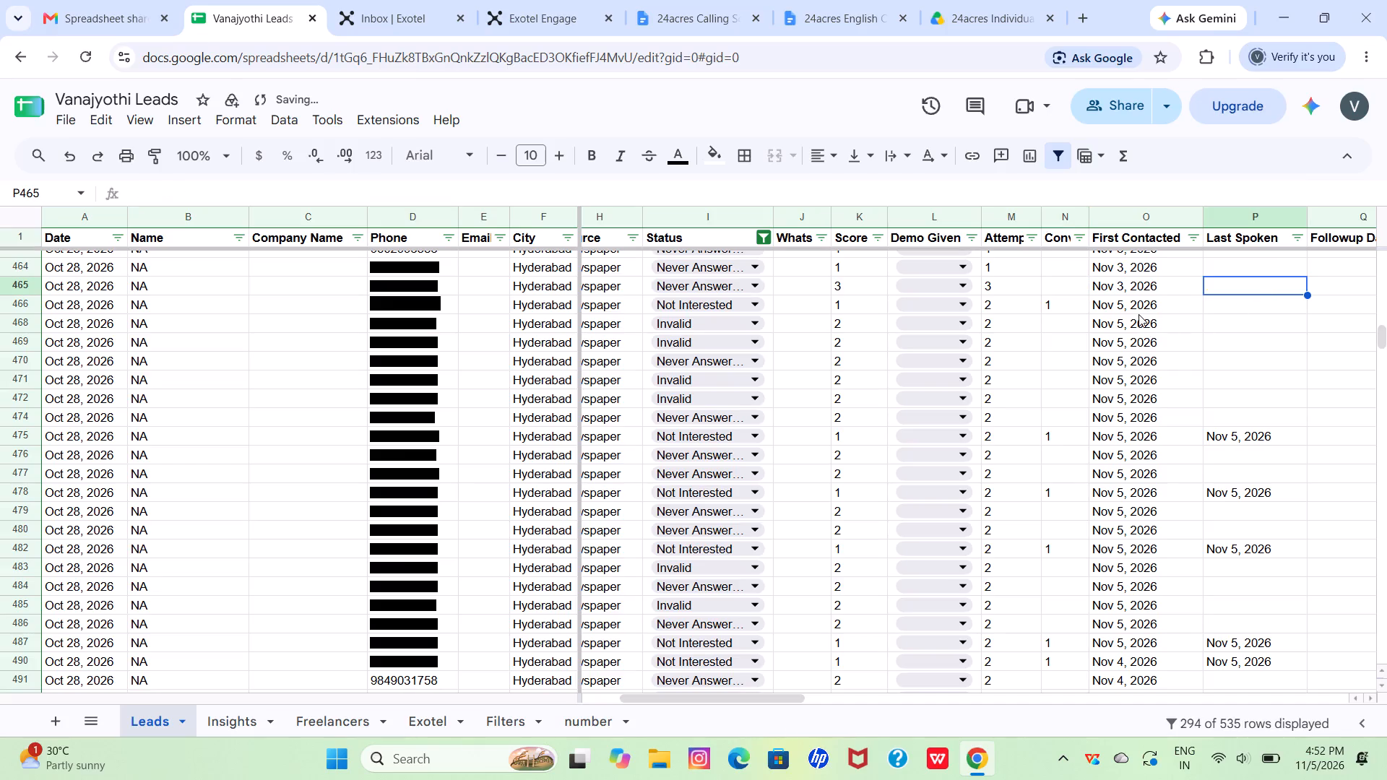
For row 466, copy the First Contacted date, Nov 5, 2026, into Last Spoken and set the Followup Date to Nov 6, 2026.
{"action": "left_click", "coordinate": [1138, 314]}
{"action": "key", "text": "ctrl+c"}
{"action": "left_click", "coordinate": [1228, 312]}
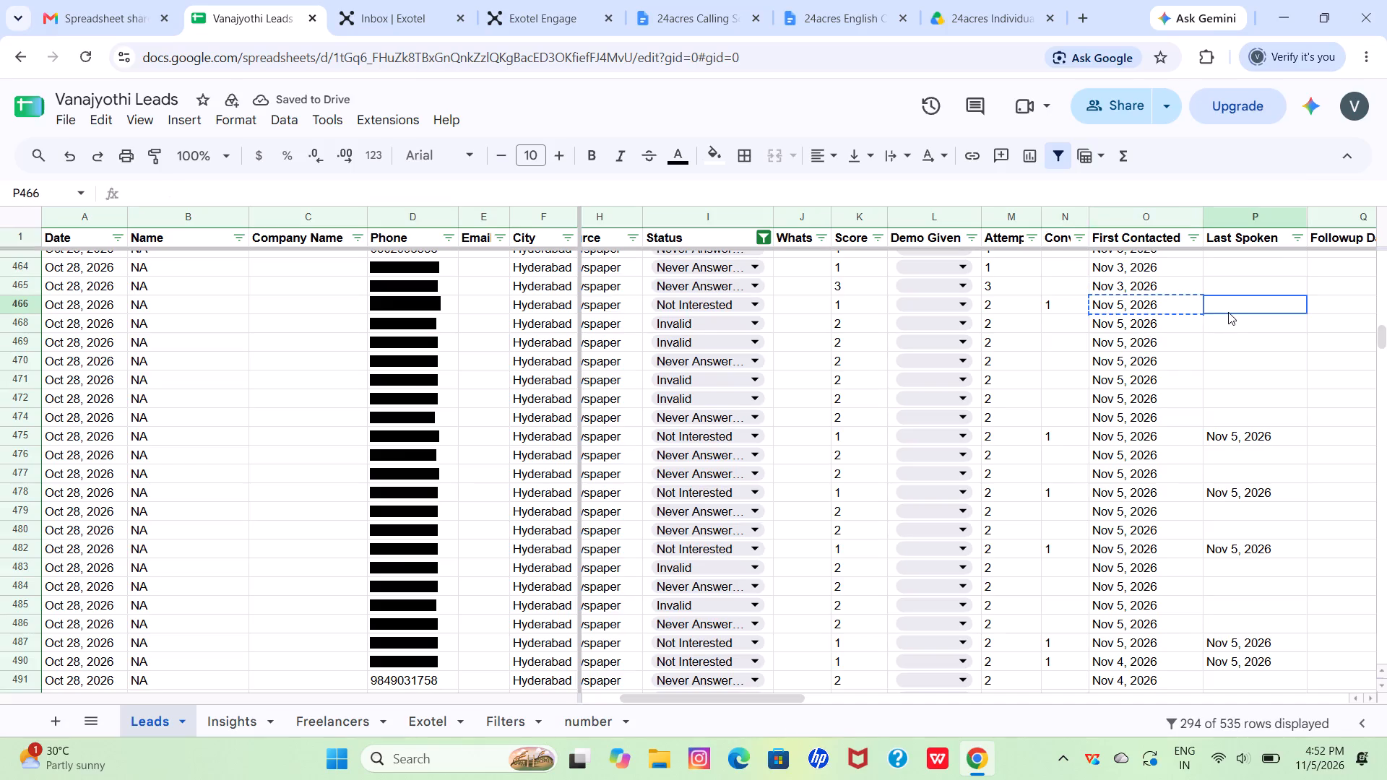
{"action": "key", "text": "ctrl+v"}
{"action": "scroll", "coordinate": [1228, 312], "scroll_direction": "left", "scroll_amount": 5}
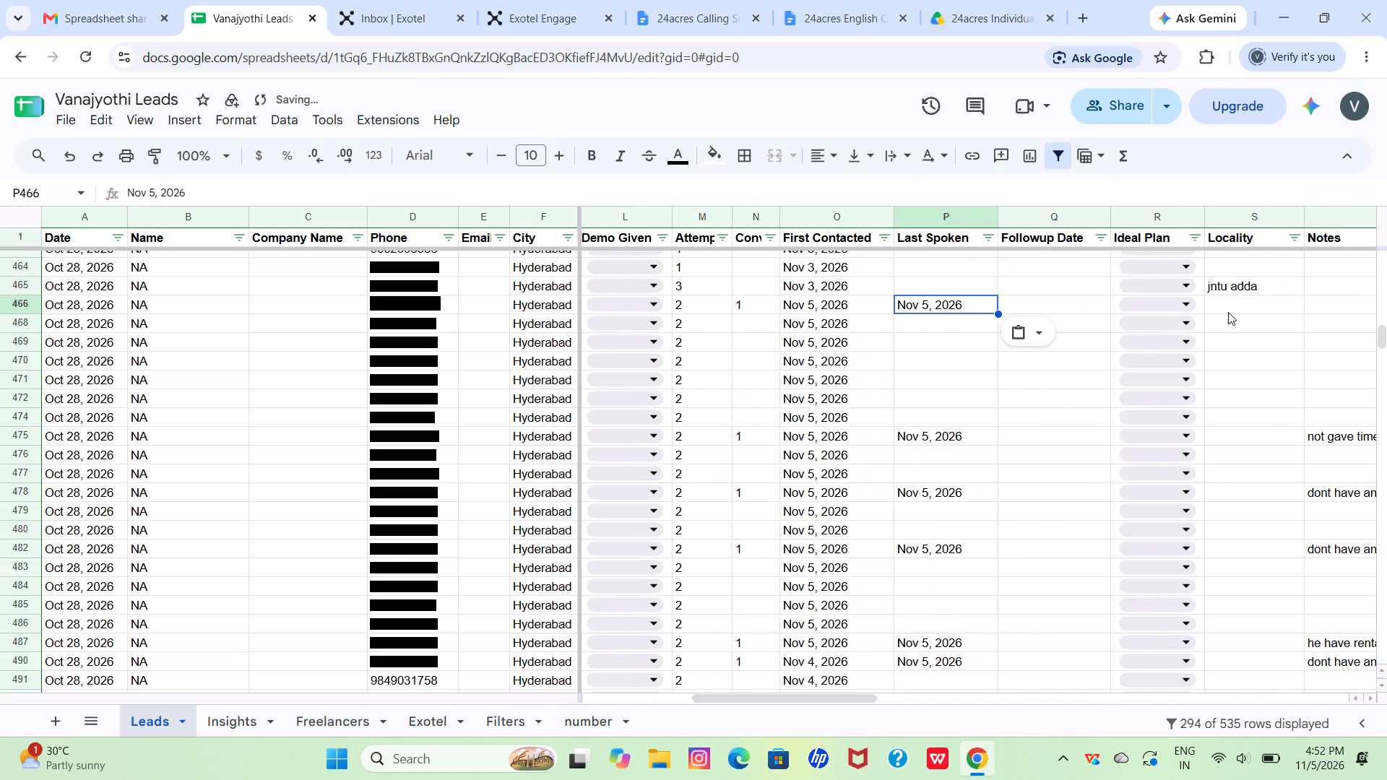
{"action": "left_click", "coordinate": [1072, 315]}
{"action": "key", "text": "ctrl+v"}
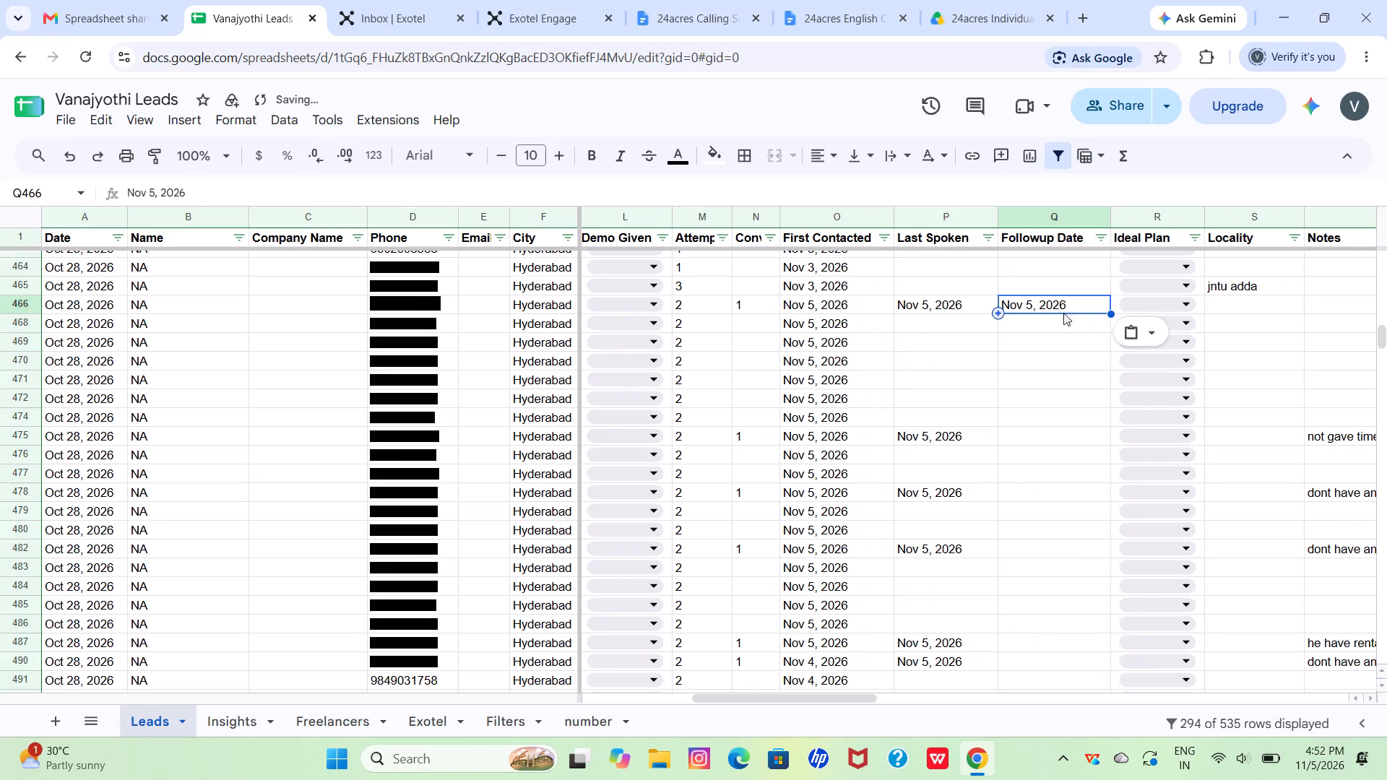
{"action": "double_click", "coordinate": [1054, 310]}
{"action": "left_click", "coordinate": [1100, 379]}
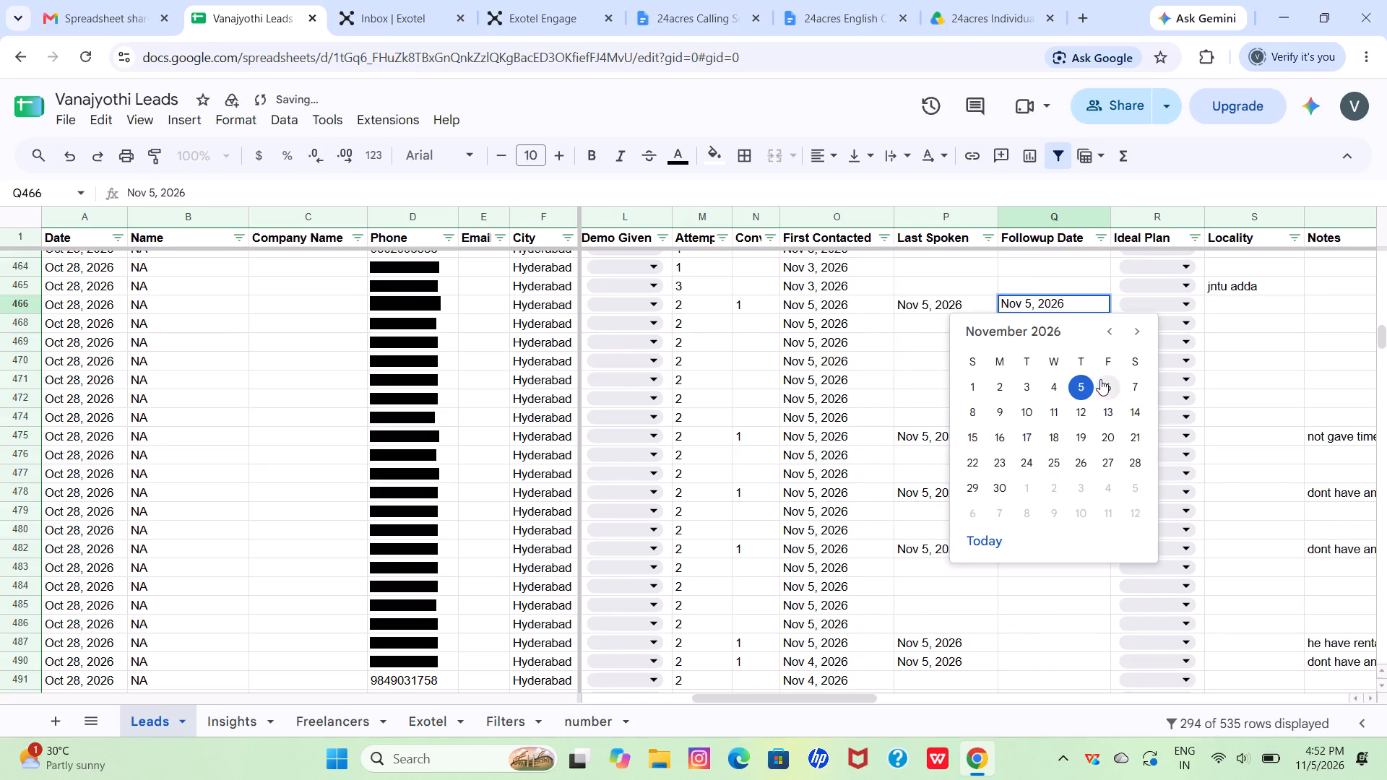
Clear the locality entry for the lead in row 465.
{"action": "left_click", "coordinate": [1245, 278]}
{"action": "key", "text": "BackSpace"}
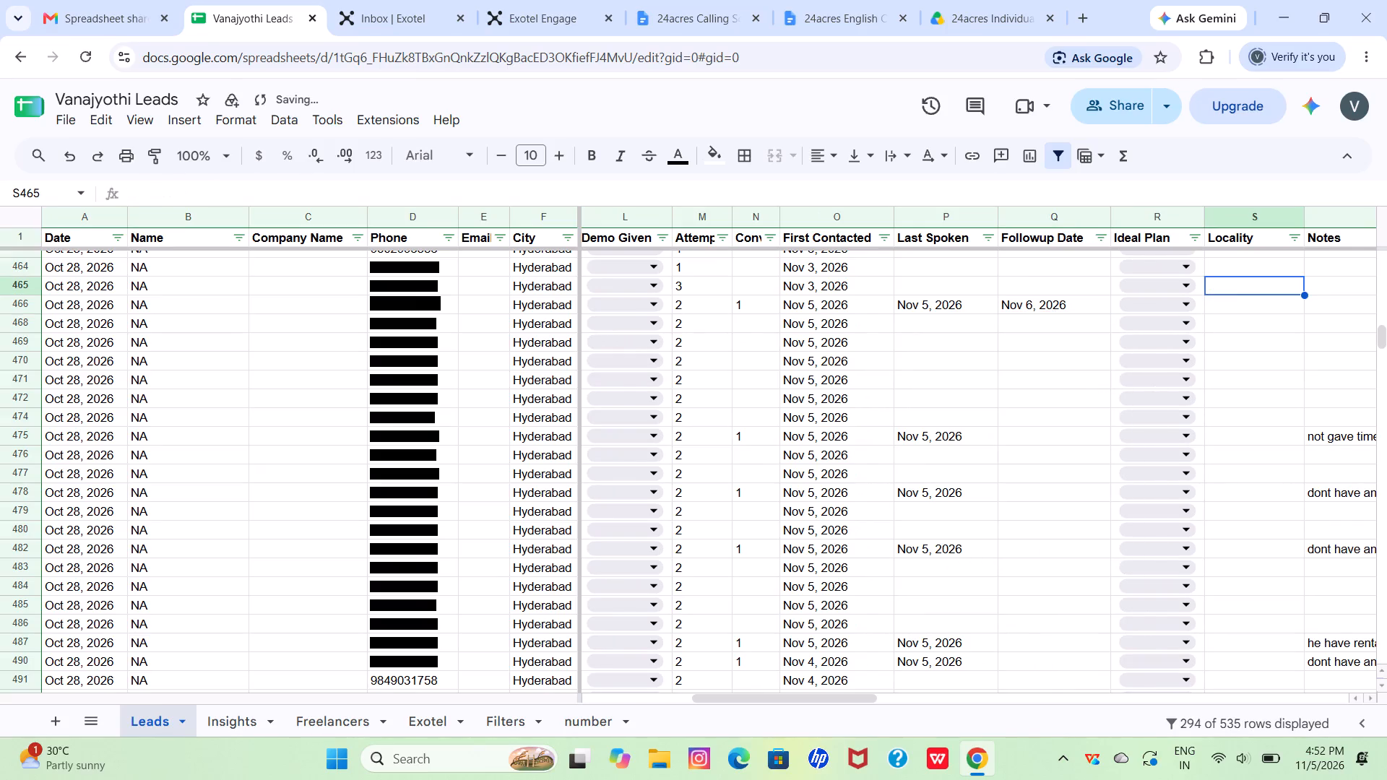
Enter the note "he has apartment for flats for sale and said call me later" for the lead in row 466.
{"action": "scroll", "coordinate": [1165, 318], "scroll_direction": "left", "scroll_amount": 2}
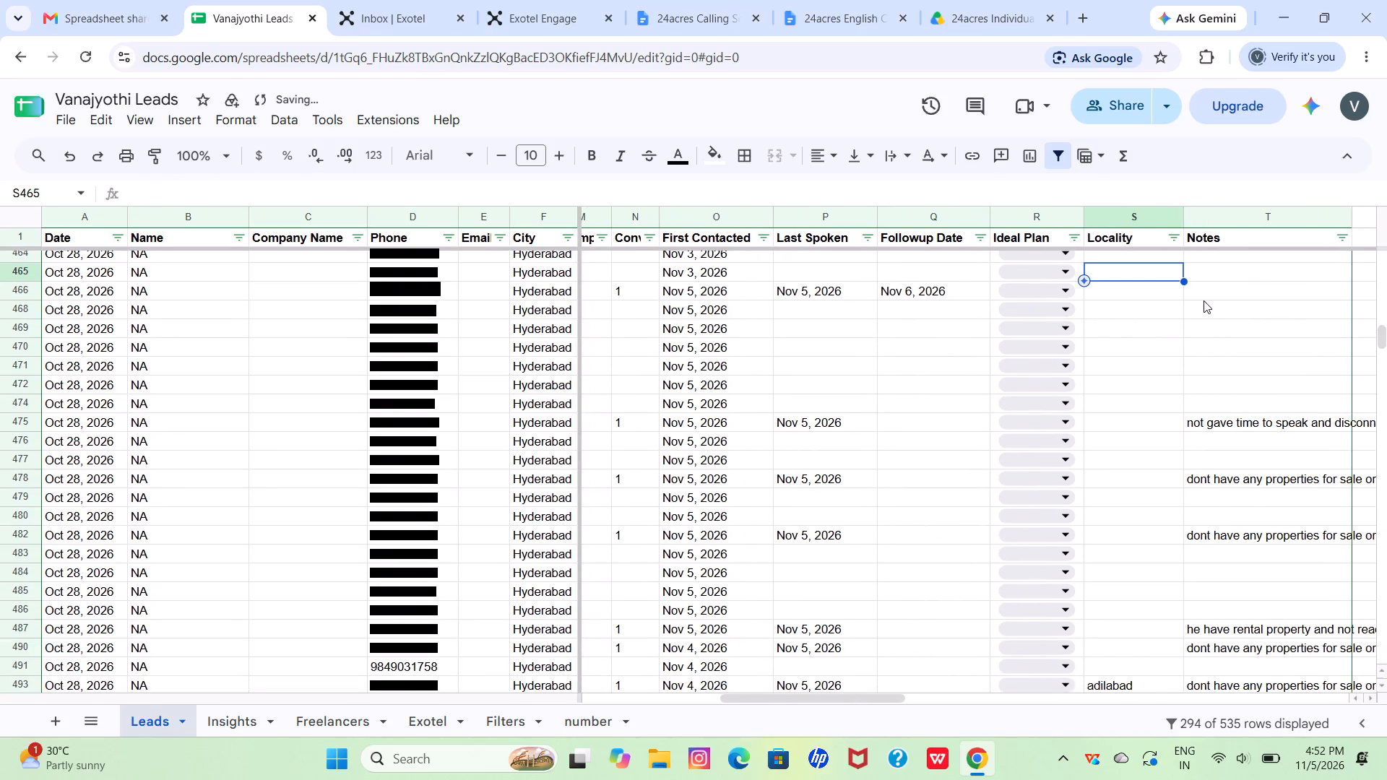
{"action": "left_click", "coordinate": [1205, 298]}
{"action": "type", "text": "he has apartment for sale"}
{"action": "key", "text": "space"}
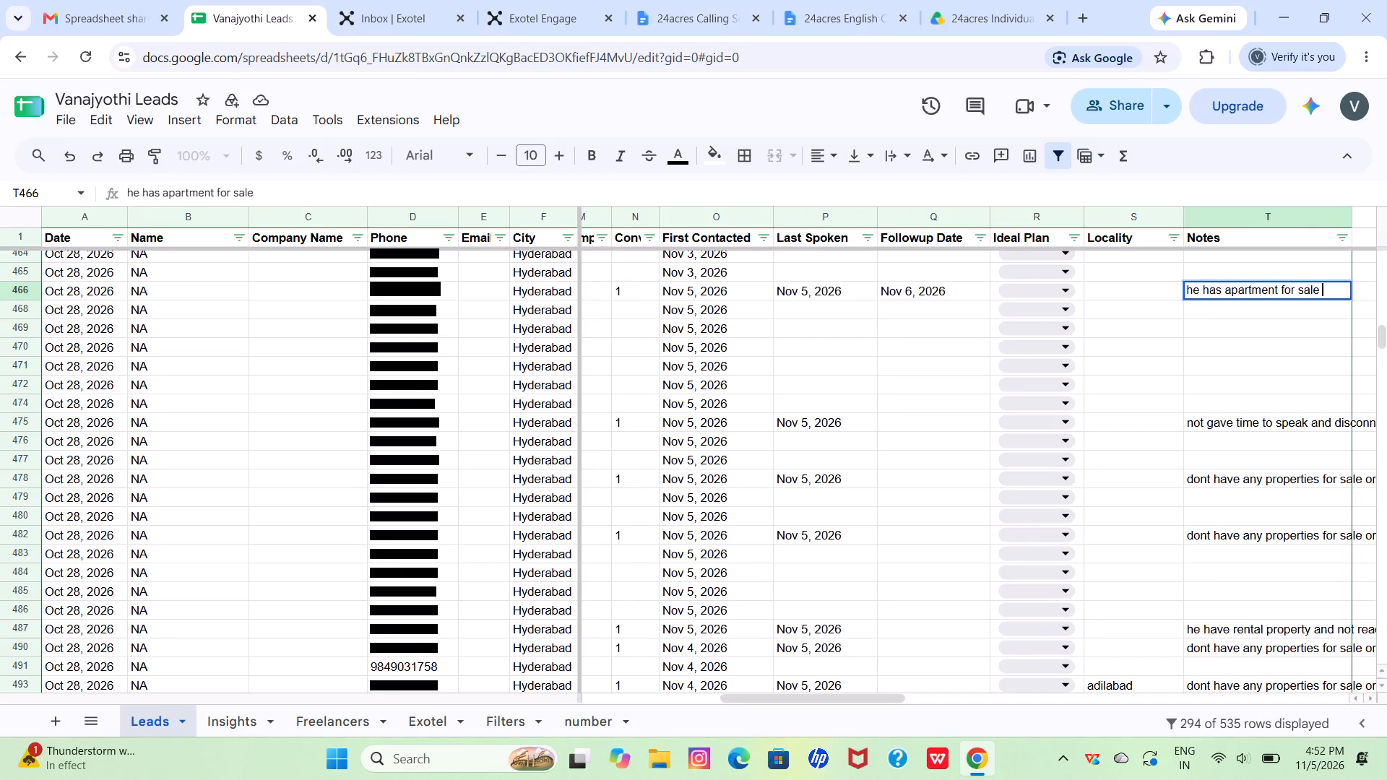
{"action": "key", "text": "BackSpace"}
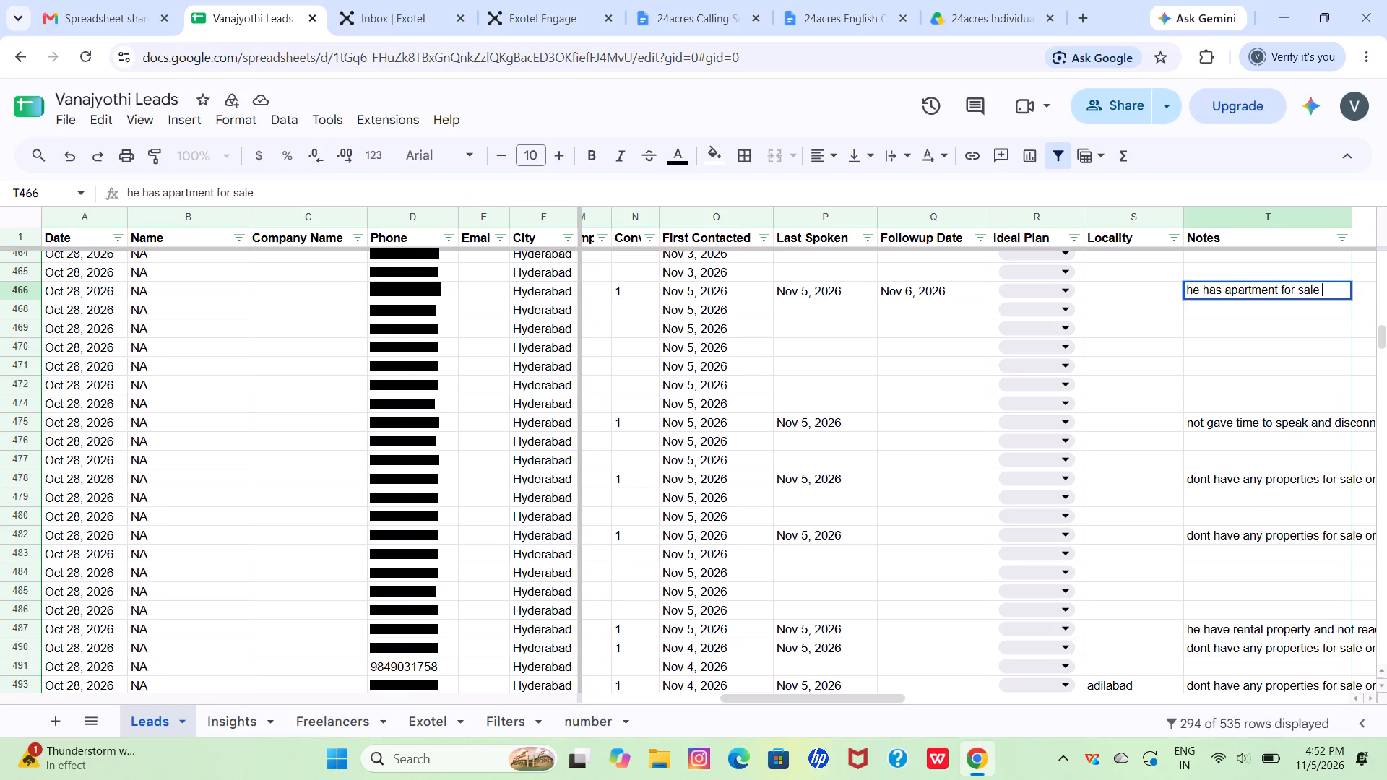
{"action": "key", "text": "BackSpace"}
{"action": "key", "text": "BackSpace"}
{"action": "key", "text": "BackSpace"}
{"action": "key", "text": "BackSpace"}
{"action": "type", "text": "flats"}
{"action": "key", "text": "space"}
{"action": "type", "text": "for sale and"}
{"action": "key", "text": "space"}
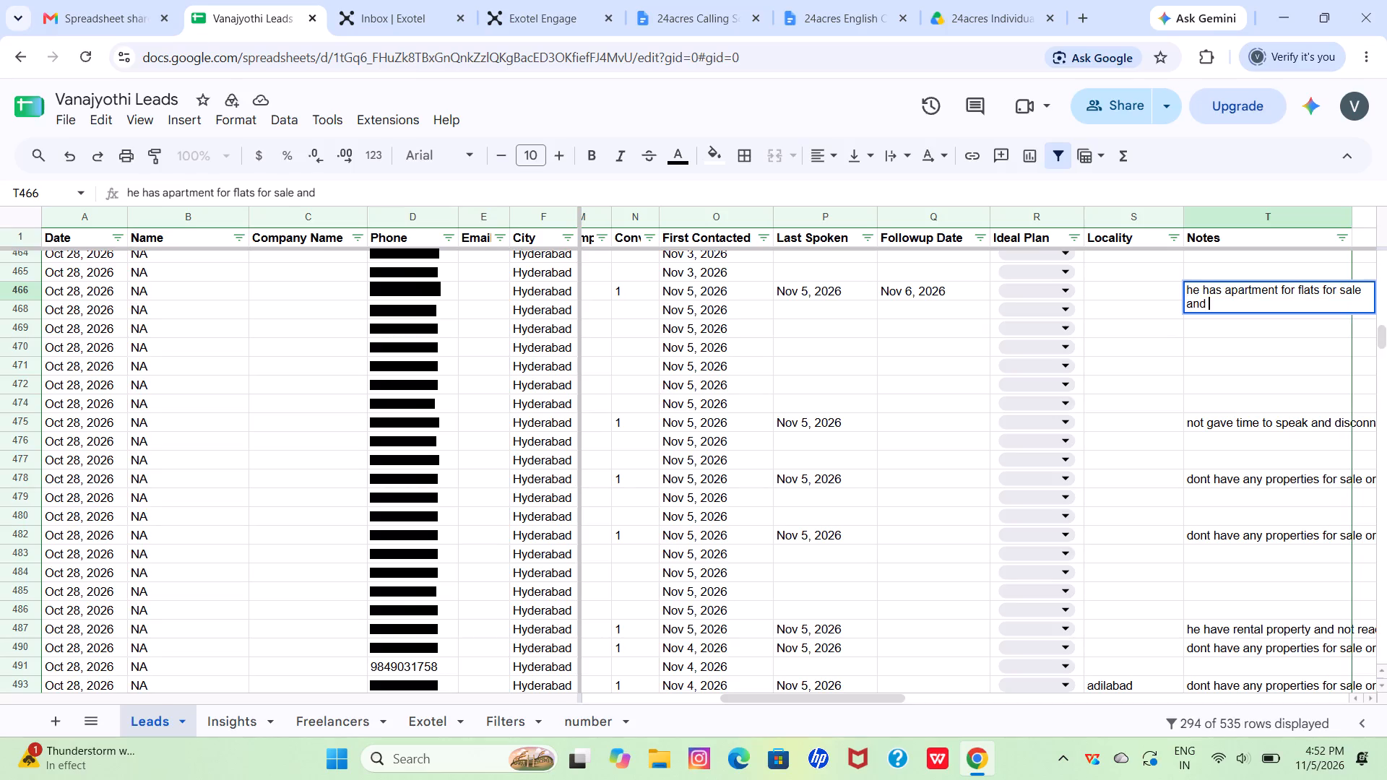
{"action": "type", "text": "said call me later"}
{"action": "key", "text": "Return"}
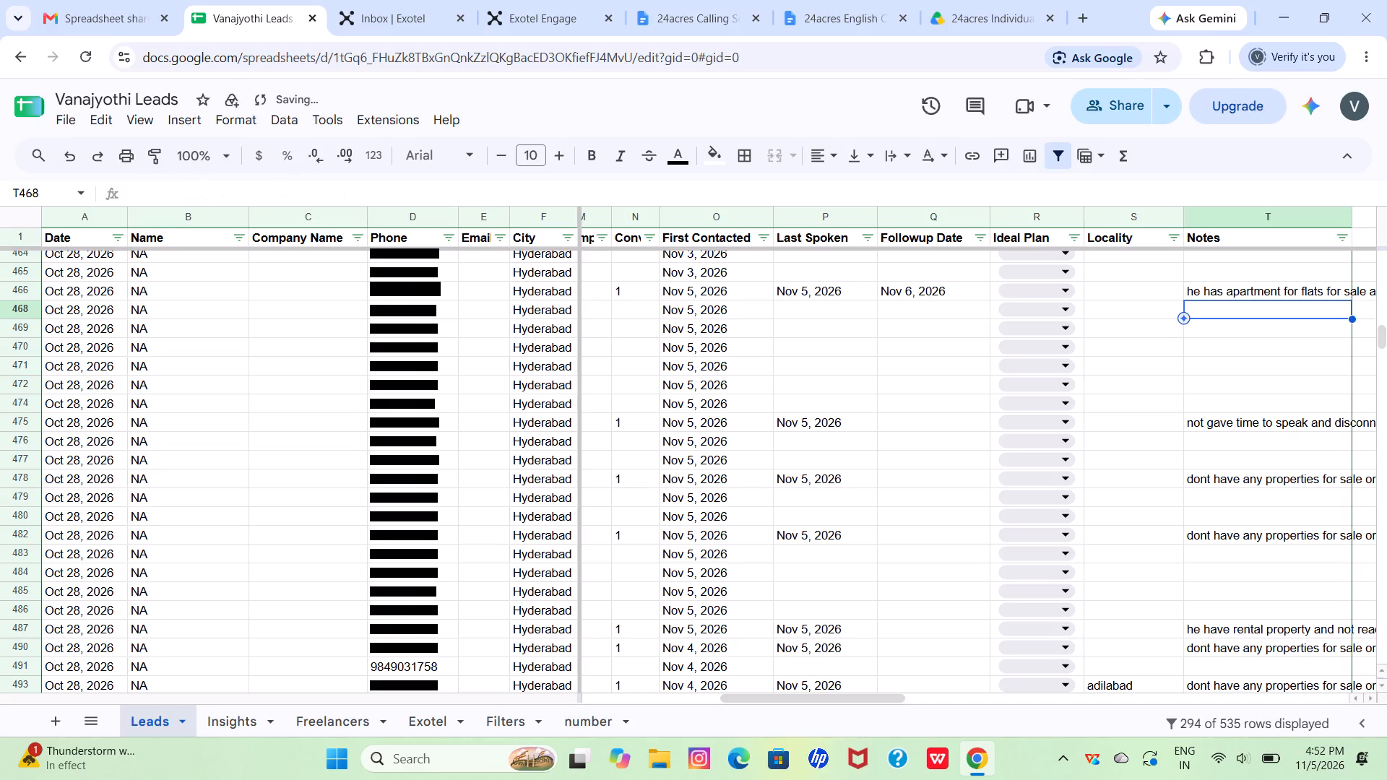
Select the phone number of the lead in row 465.
{"action": "scroll", "coordinate": [1205, 298], "scroll_direction": "right", "scroll_amount": 7}
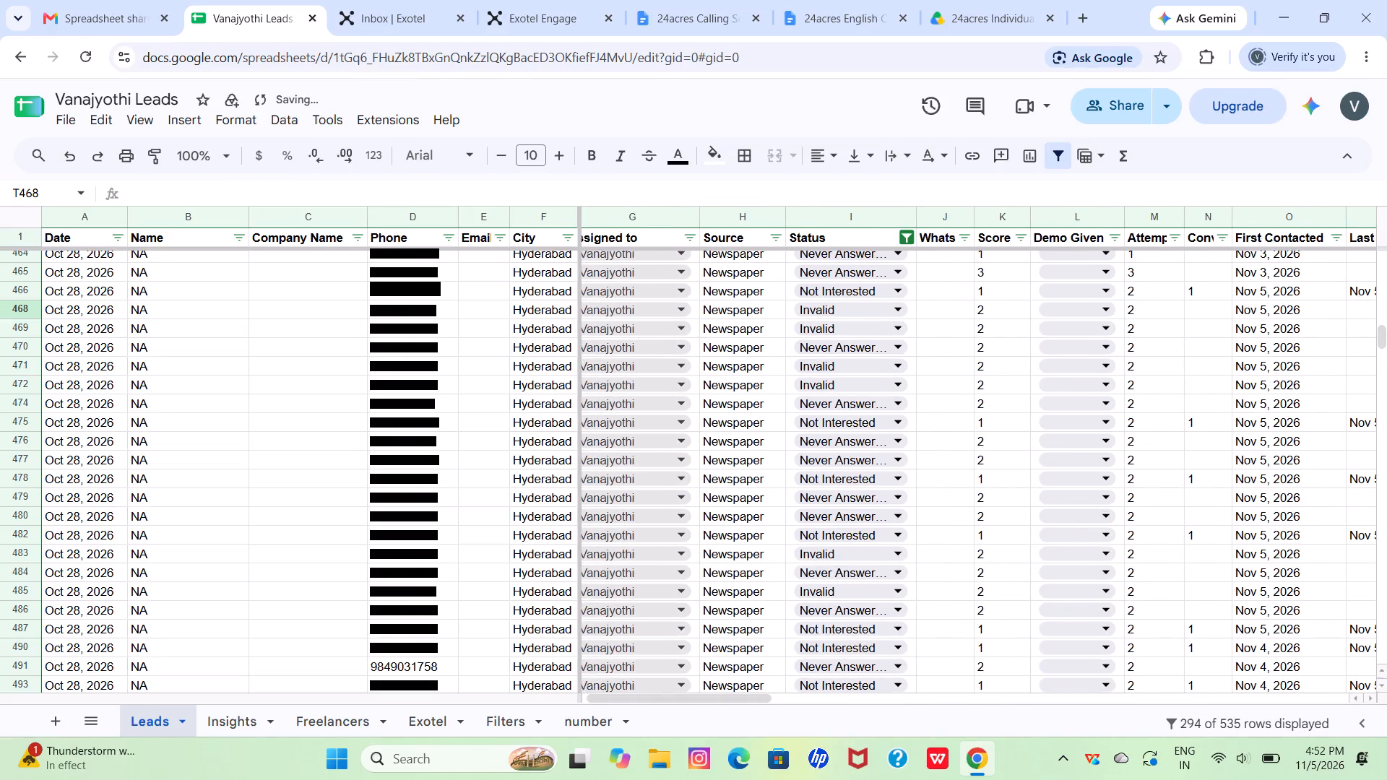
{"action": "left_click", "coordinate": [433, 281]}
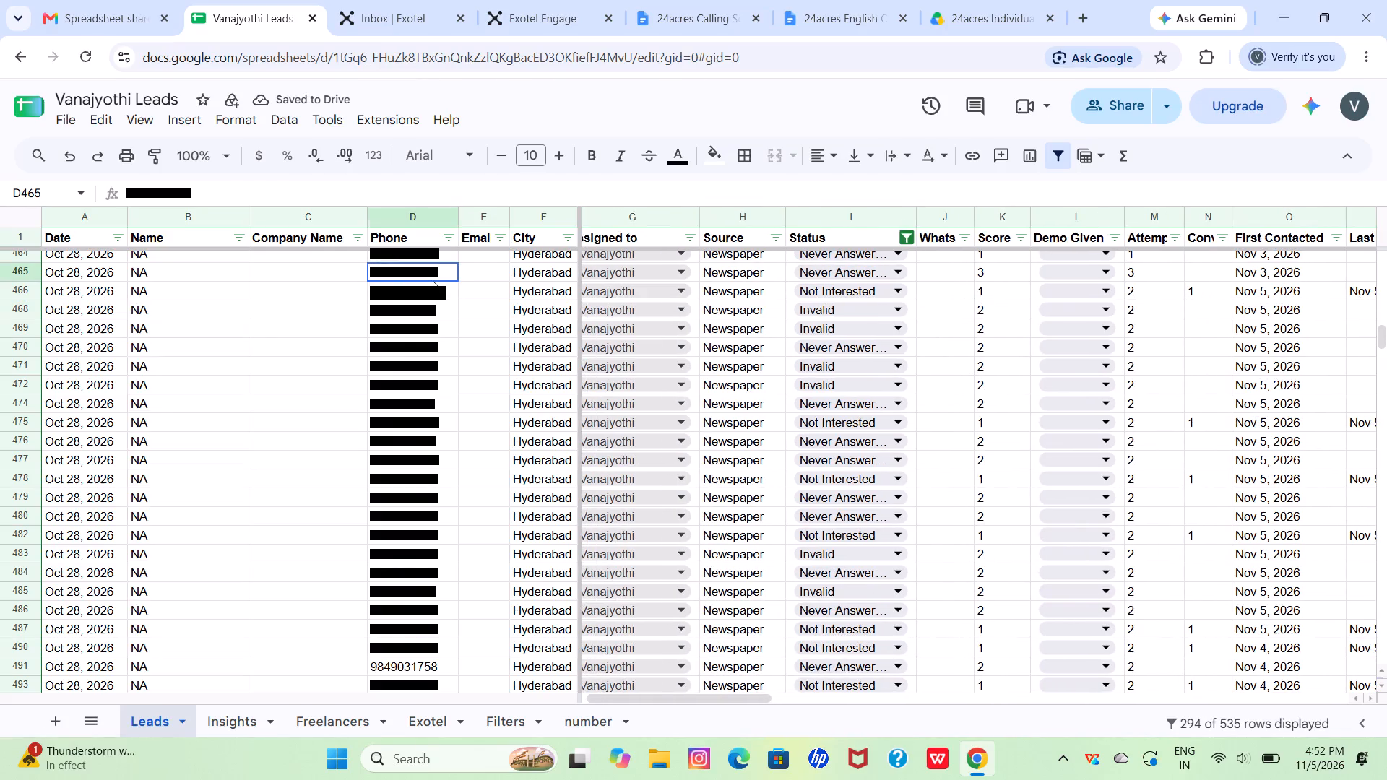
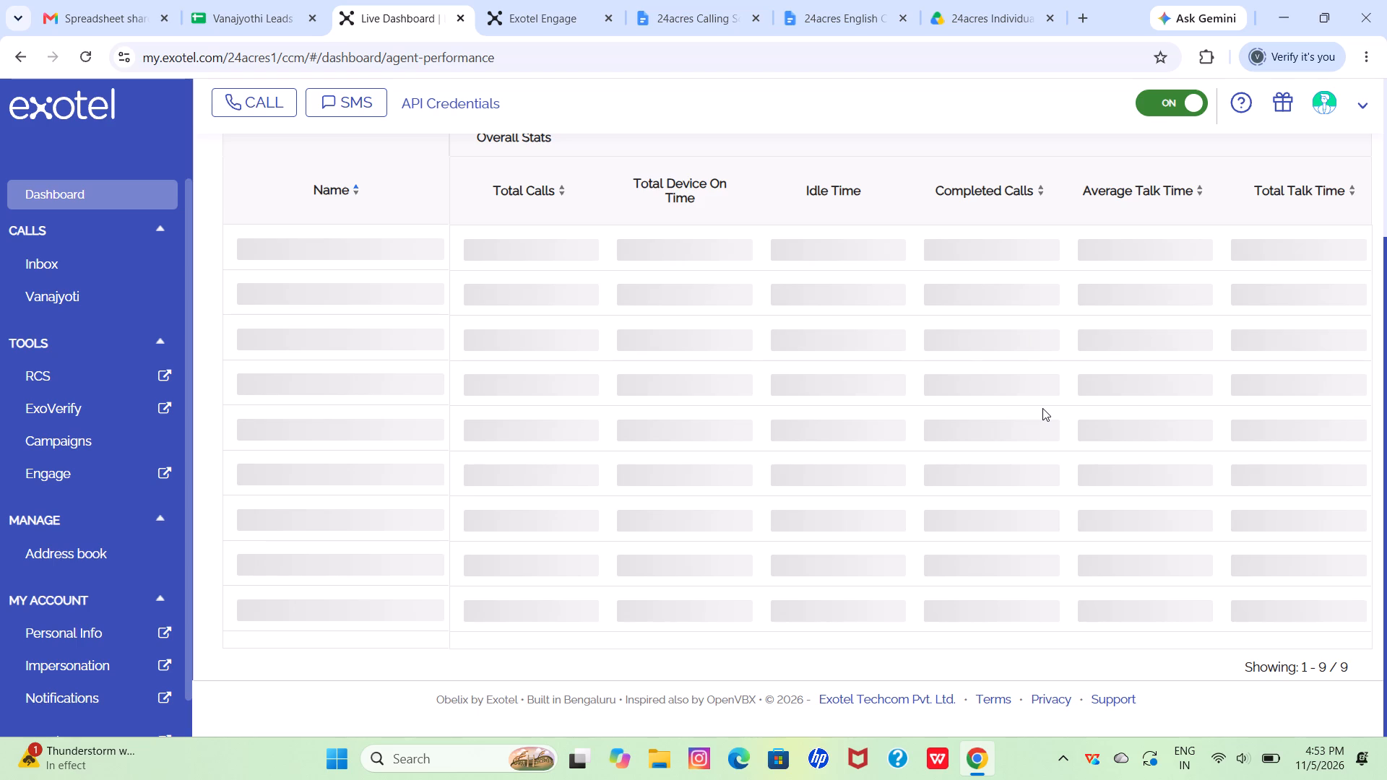
Copy the phone number of the lead in row 464 of the Vanajyothi Leads sheet.
{"action": "left_click", "coordinate": [277, 4]}
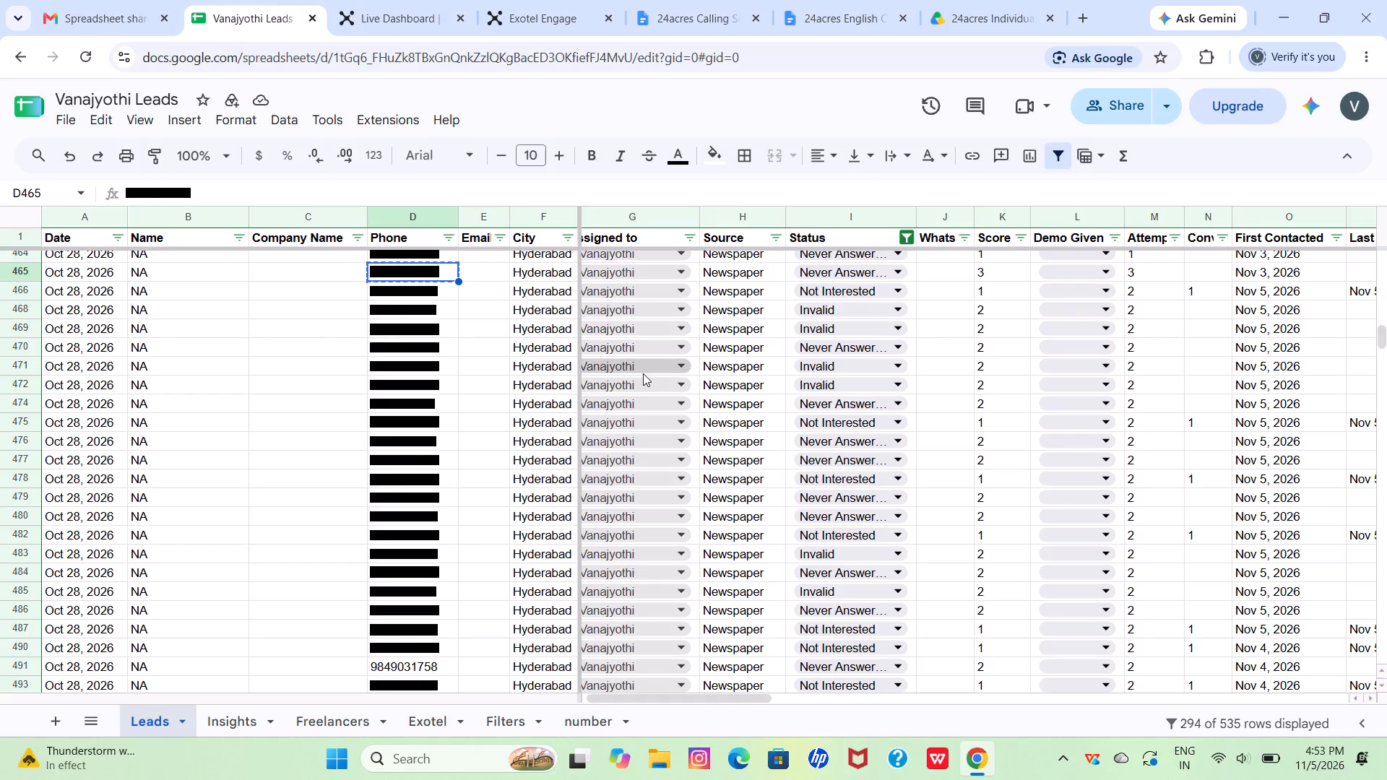
{"action": "scroll", "coordinate": [643, 373], "scroll_direction": "up", "scroll_amount": 1}
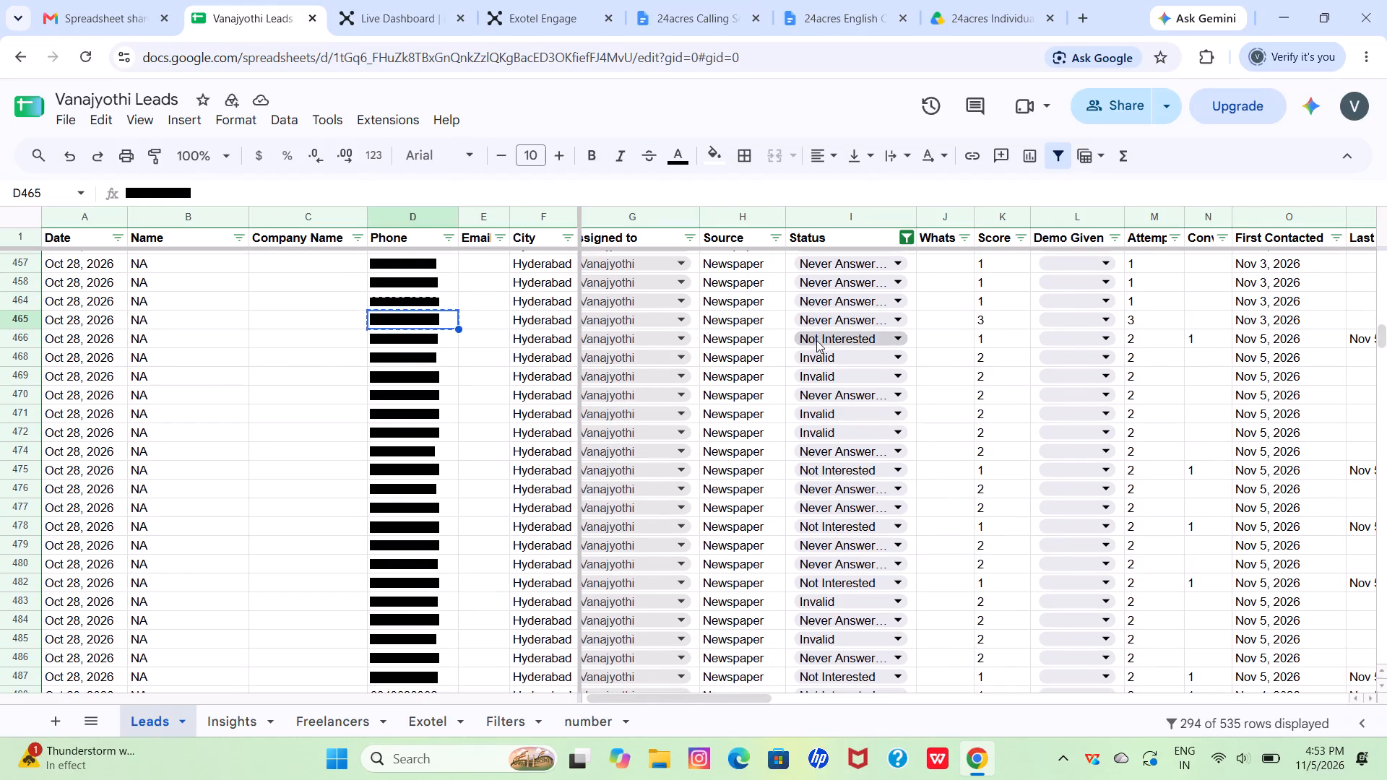
{"action": "left_click", "coordinate": [444, 301]}
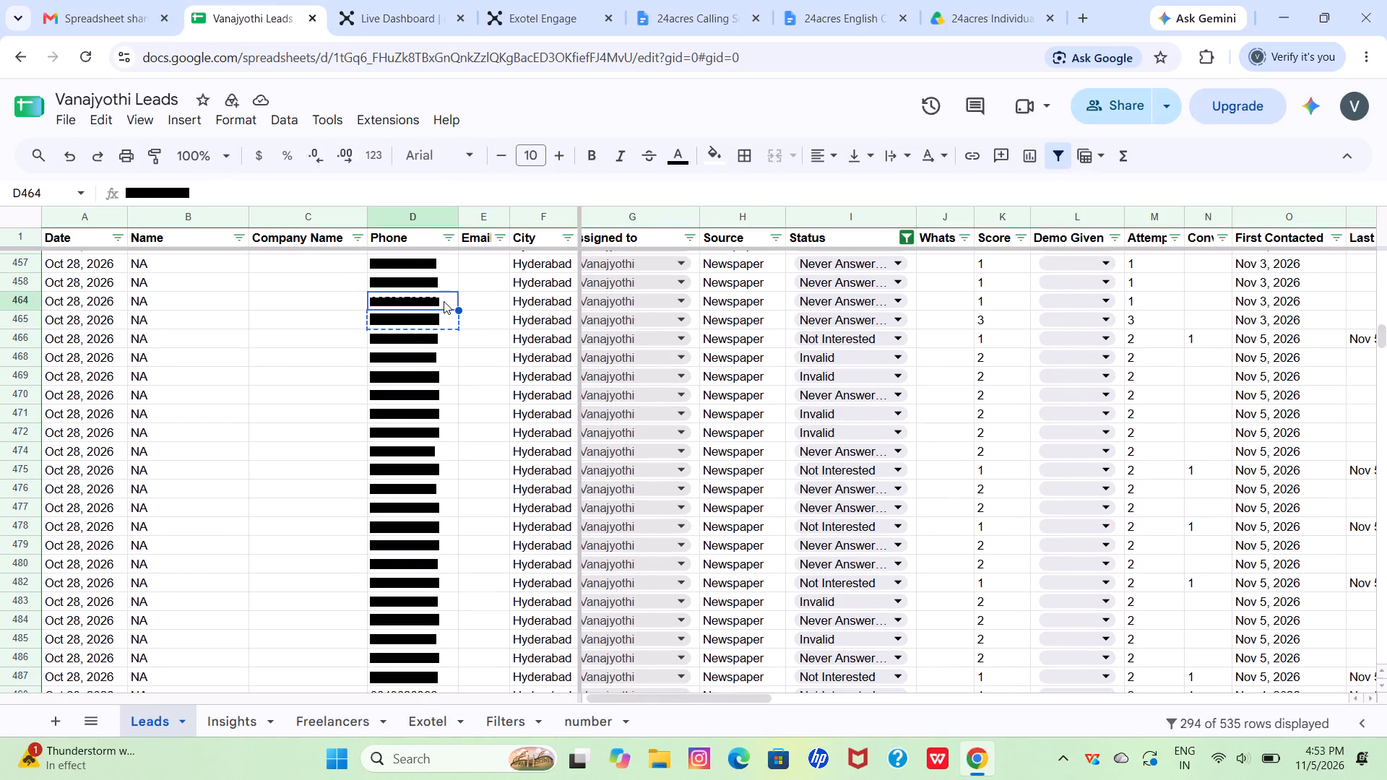
{"action": "key", "text": "ctrl+c"}
Check the Exotel agent performance dashboard and the 24acres First Call calling script, returning to the Vanajyothi Leads sheet.
{"action": "left_click", "coordinate": [395, 0]}
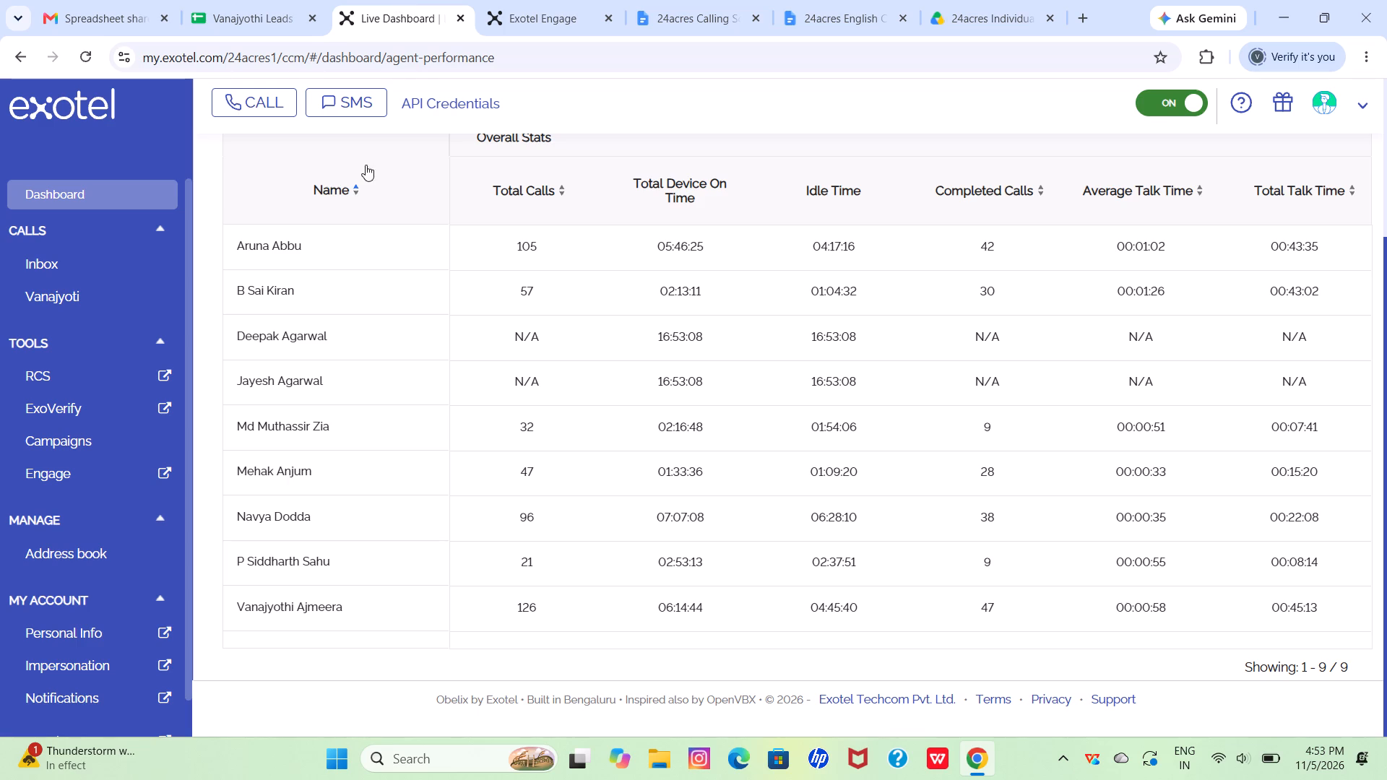
{"action": "left_click", "coordinate": [215, 30]}
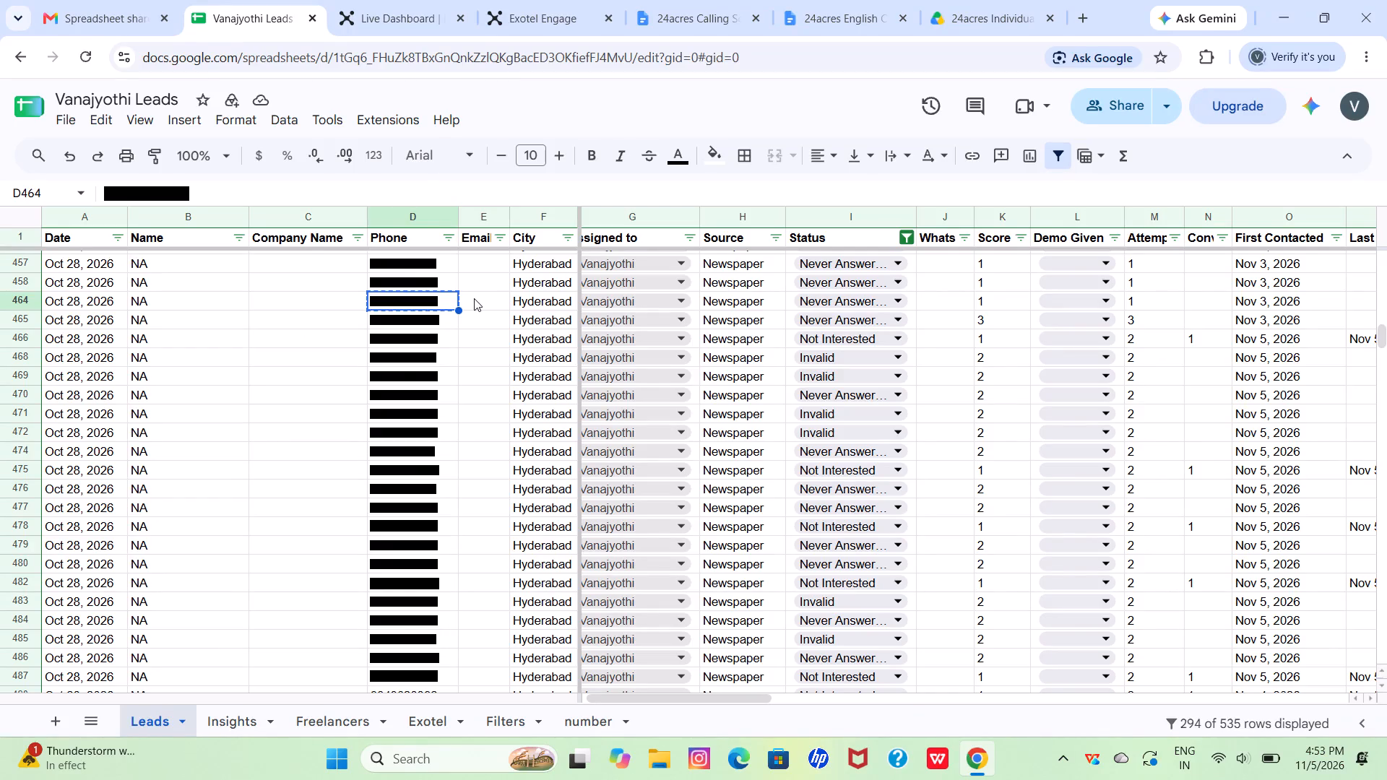
{"action": "left_click", "coordinate": [688, 0]}
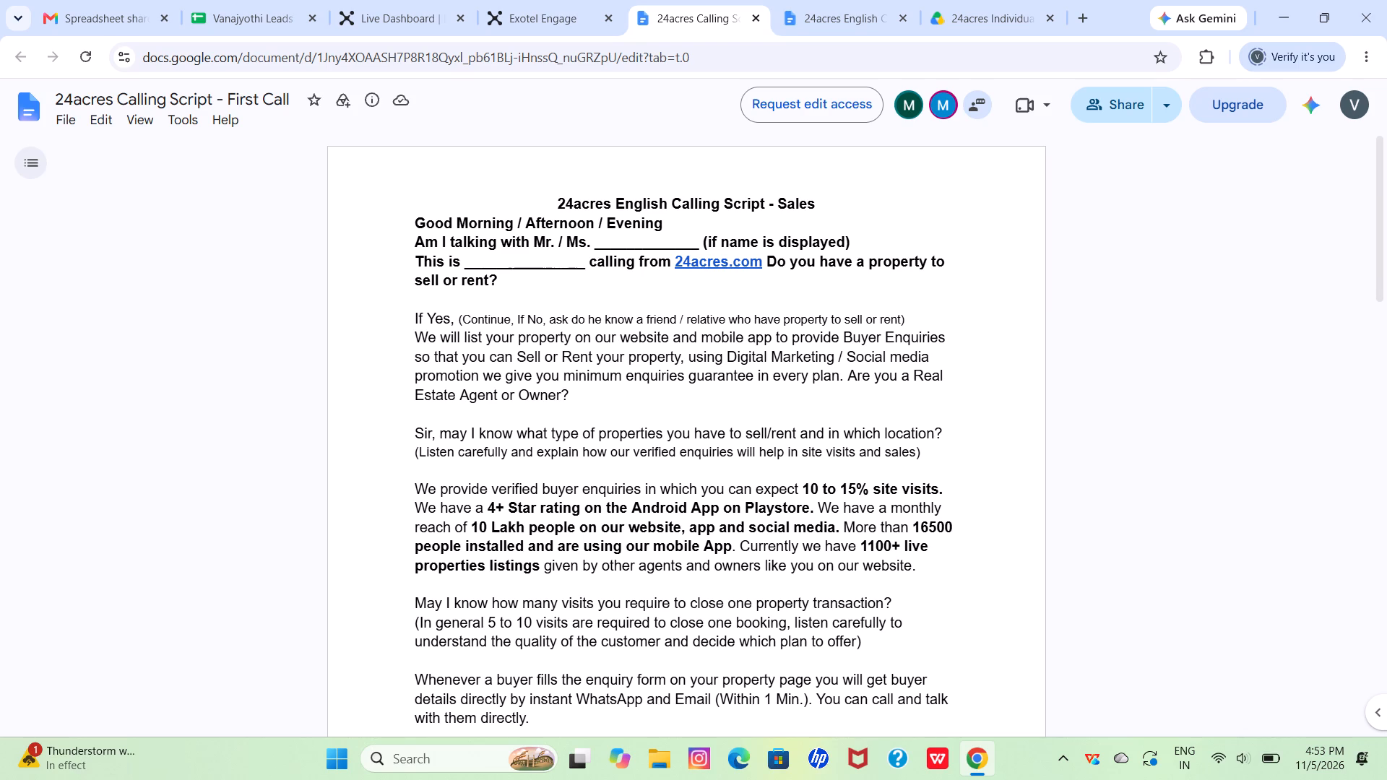
{"action": "left_click", "coordinate": [284, 0]}
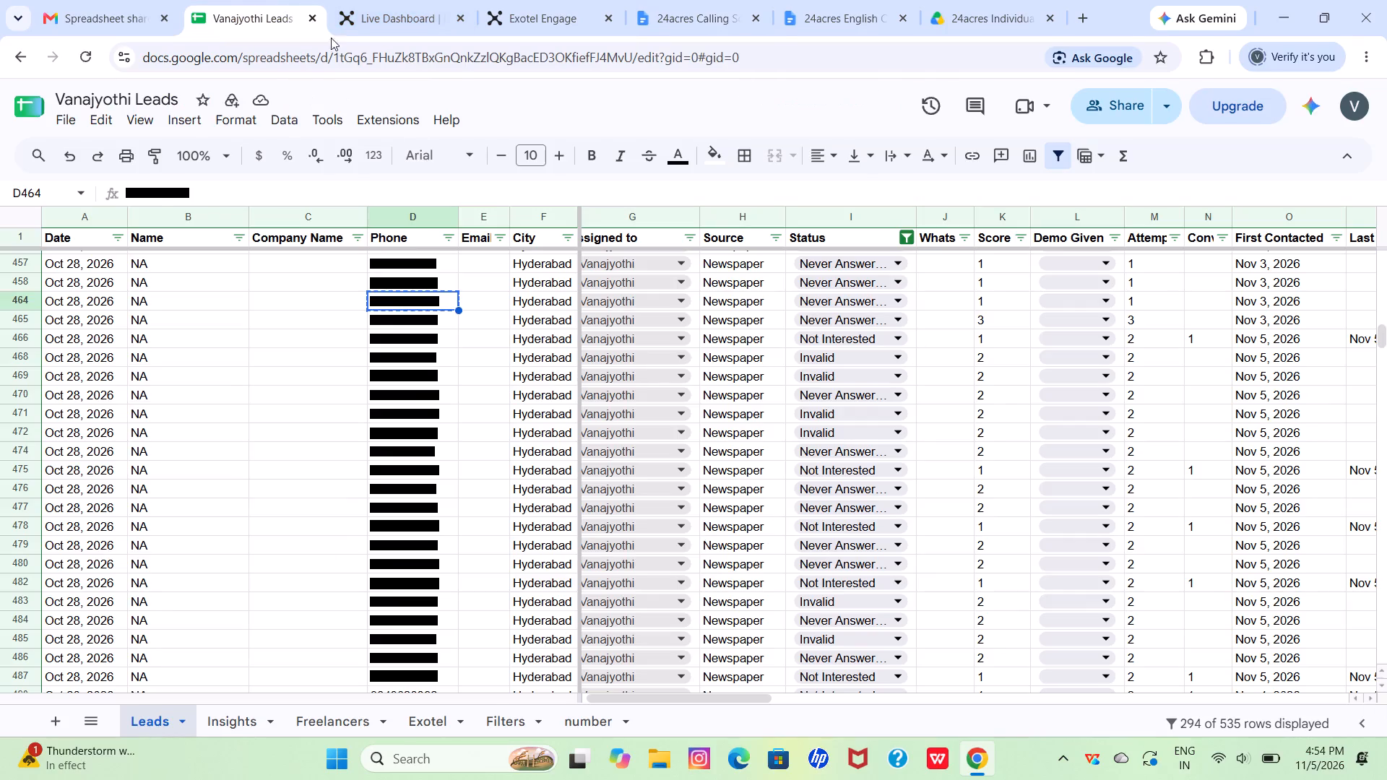
Switch to the Exotel live dashboard.
{"action": "left_click", "coordinate": [418, 0]}
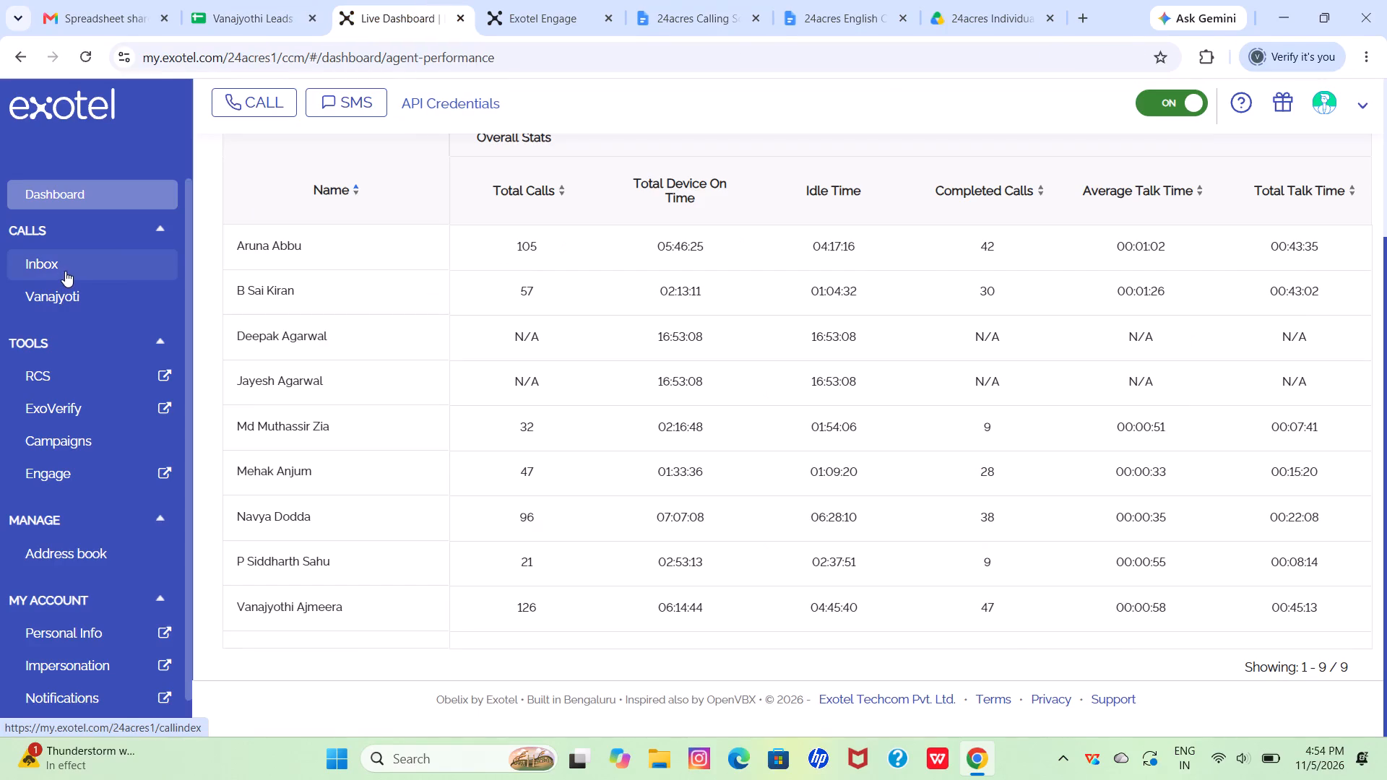
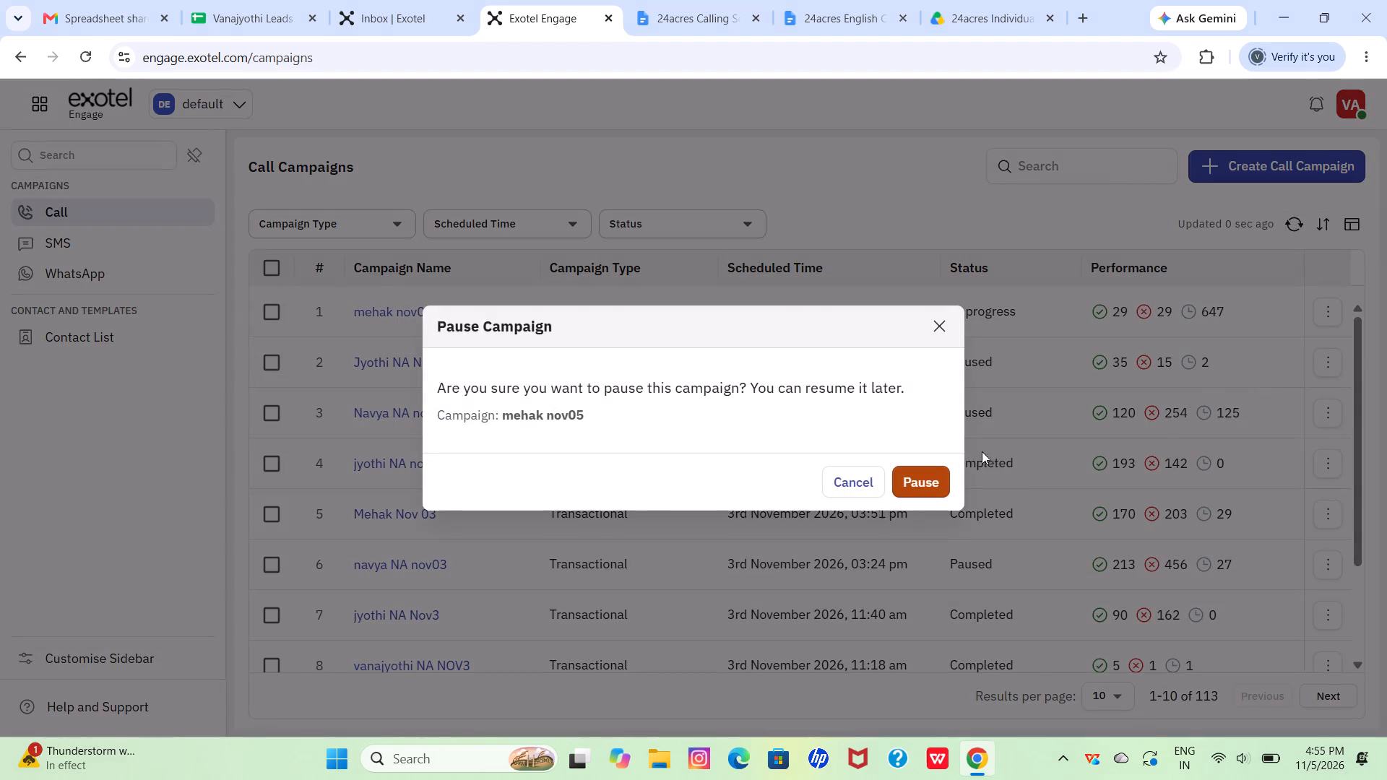
Pause the mehak nov05 call campaign in Exotel Engage and return to the Vanajyothi Leads sheet.
{"action": "left_click", "coordinate": [931, 487]}
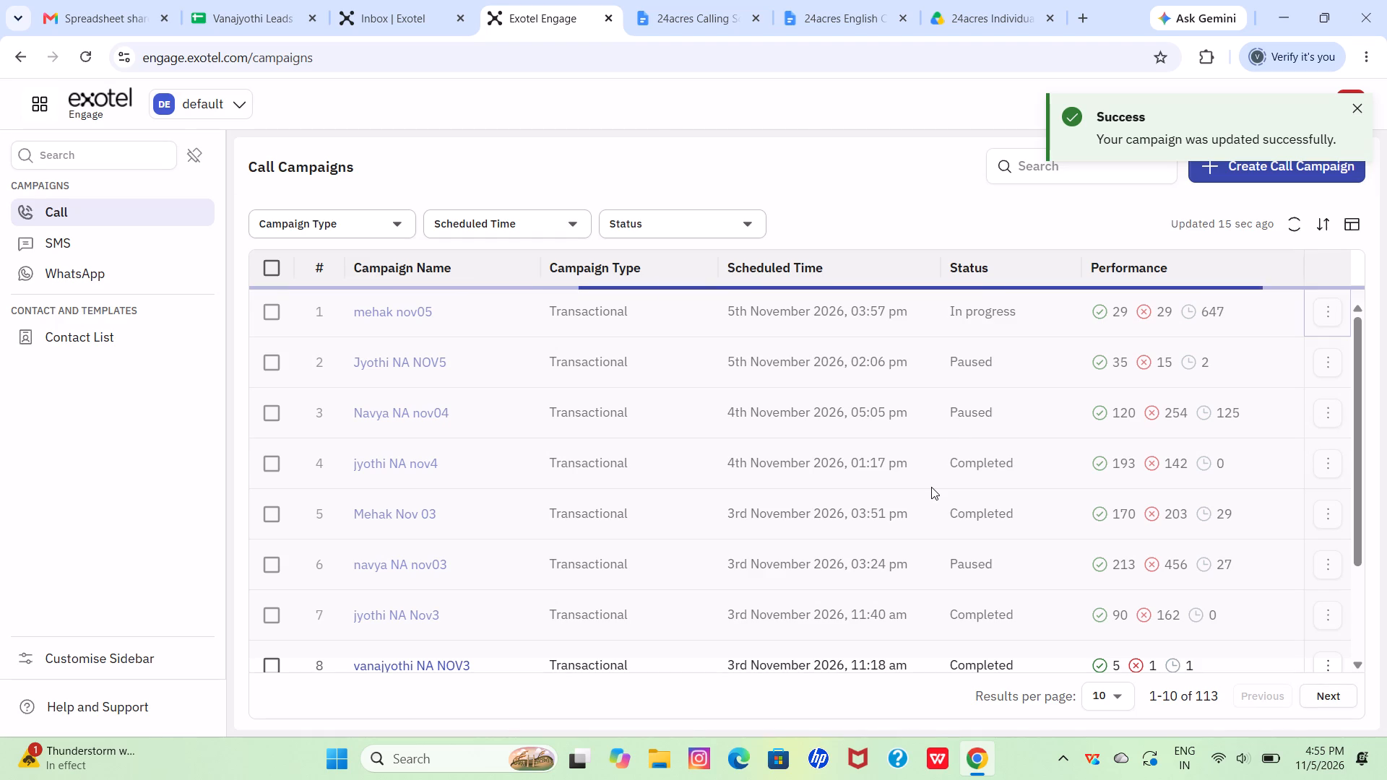
{"action": "left_click", "coordinate": [237, 0]}
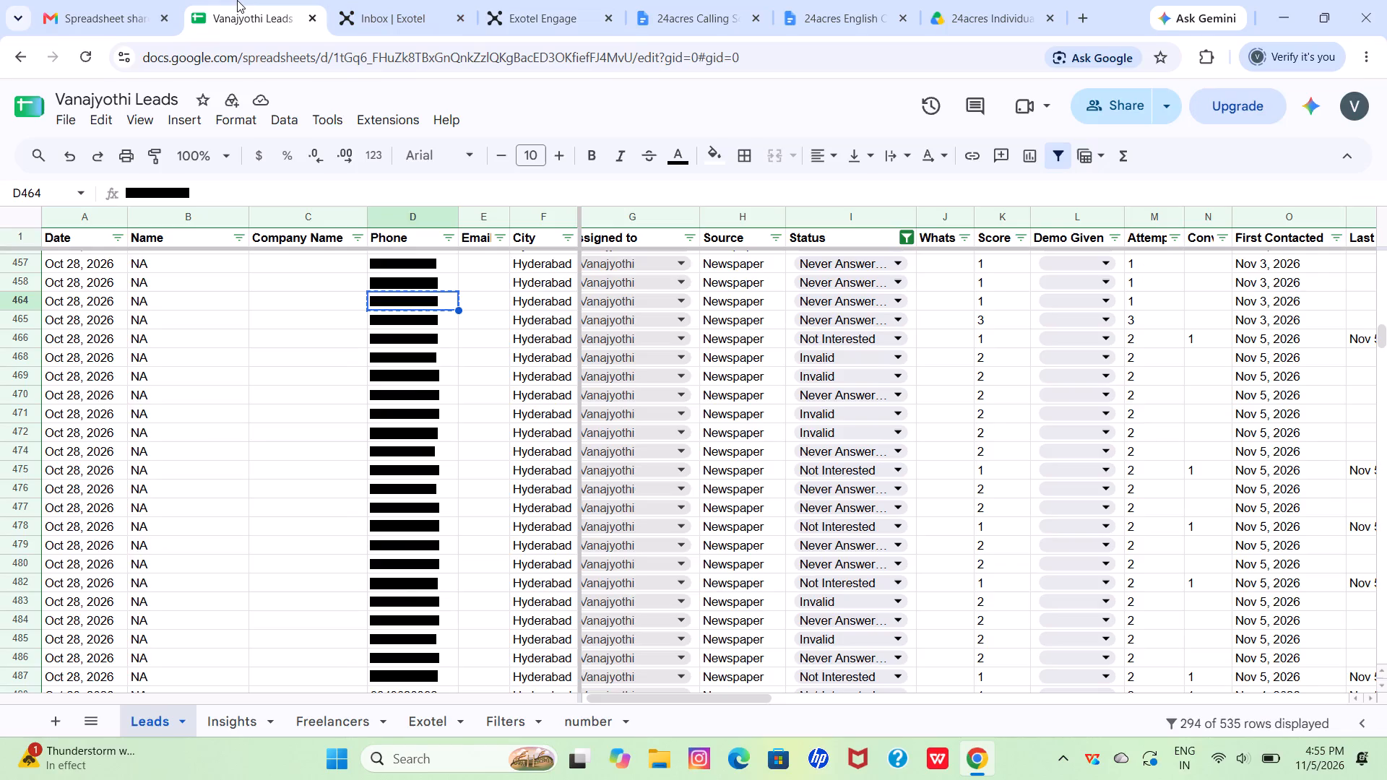
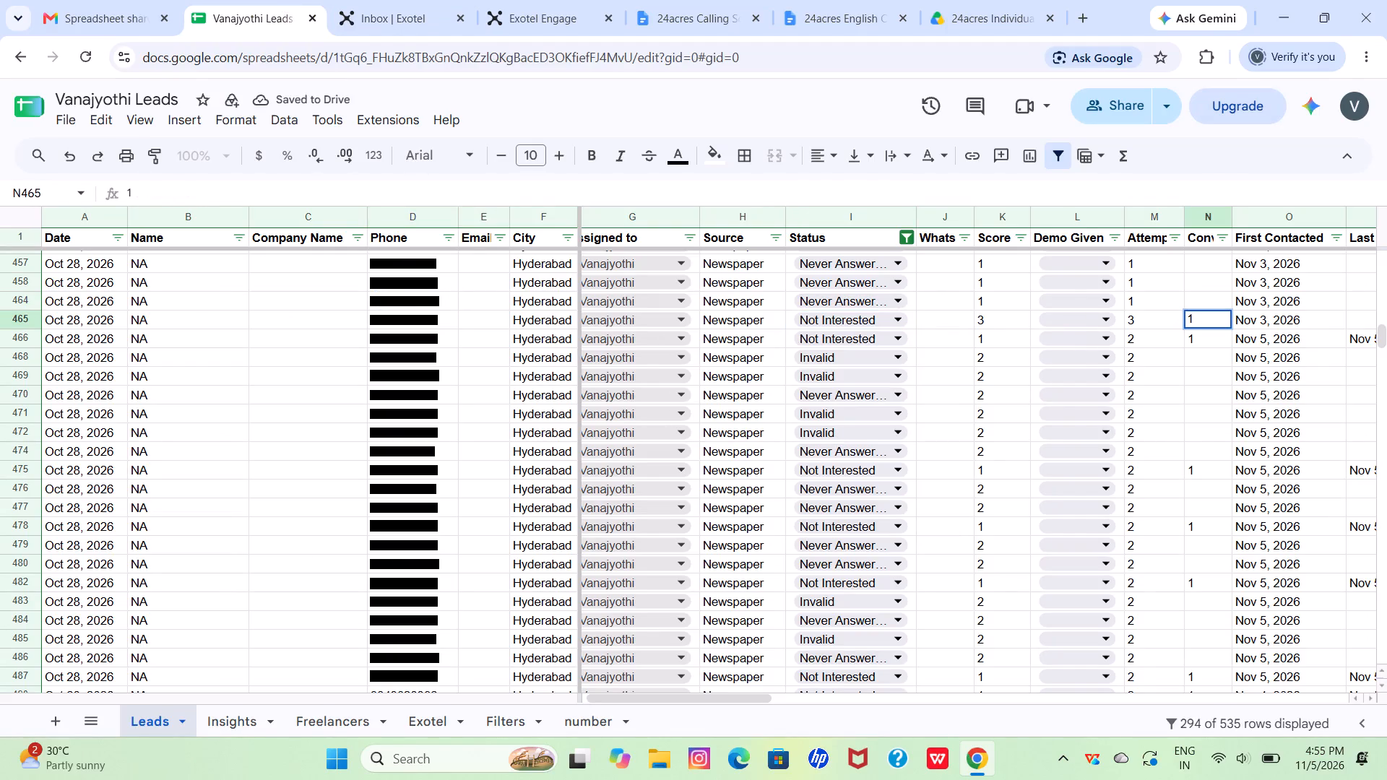
Fill the Last Spoken date for the lead in row 465 with Nov 5, 2026, copied from the row below.
{"action": "left_click", "coordinate": [1266, 316]}
{"action": "scroll", "coordinate": [1266, 316], "scroll_direction": "left", "scroll_amount": 3}
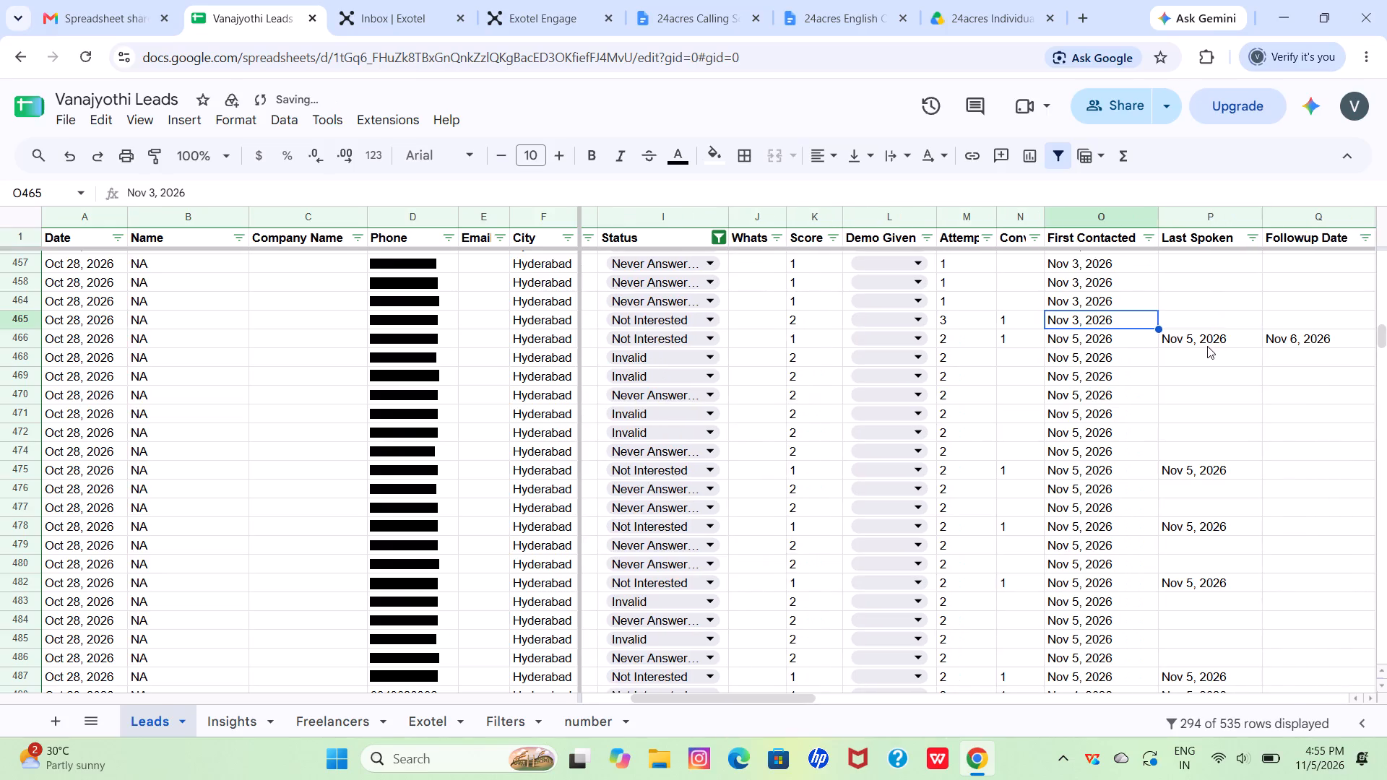
{"action": "left_click", "coordinate": [1207, 346]}
{"action": "key", "text": "ctrl+c"}
{"action": "left_click", "coordinate": [1191, 316]}
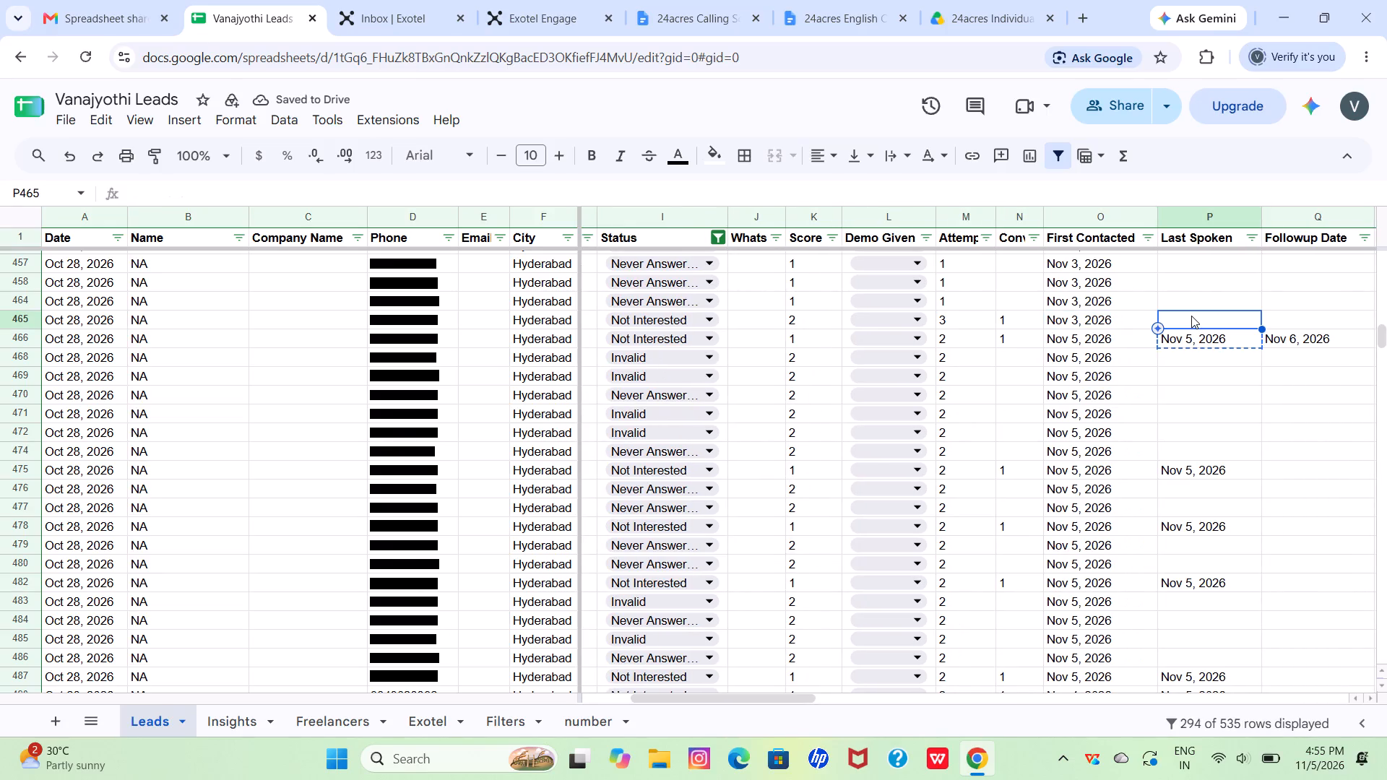
{"action": "key", "text": "ctrl+v"}
Copy the note "dont have any properties for sale or rent" from row 478 into the Notes of row 465.
{"action": "scroll", "coordinate": [1191, 316], "scroll_direction": "left", "scroll_amount": 6}
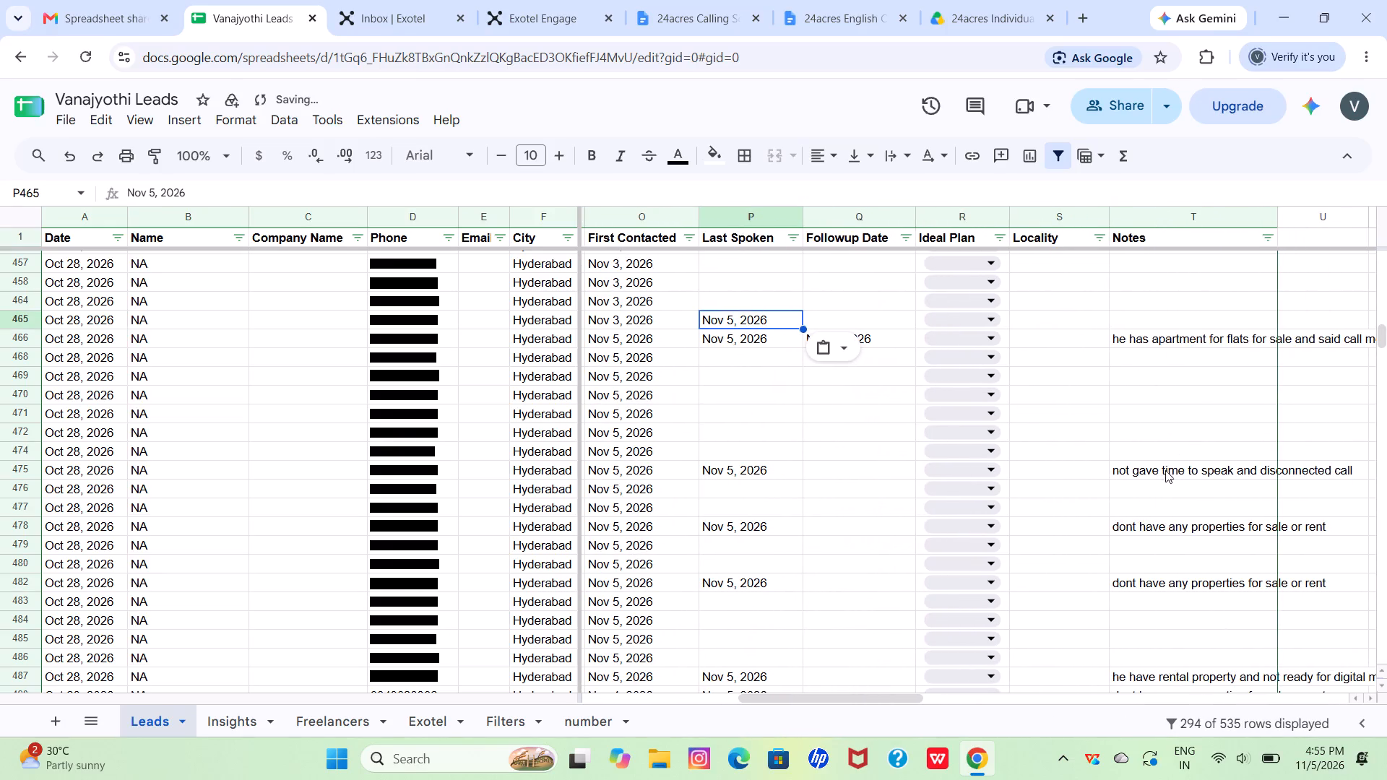
{"action": "left_click", "coordinate": [1157, 467]}
{"action": "left_click", "coordinate": [1148, 528]}
{"action": "key", "text": "ctrl+c"}
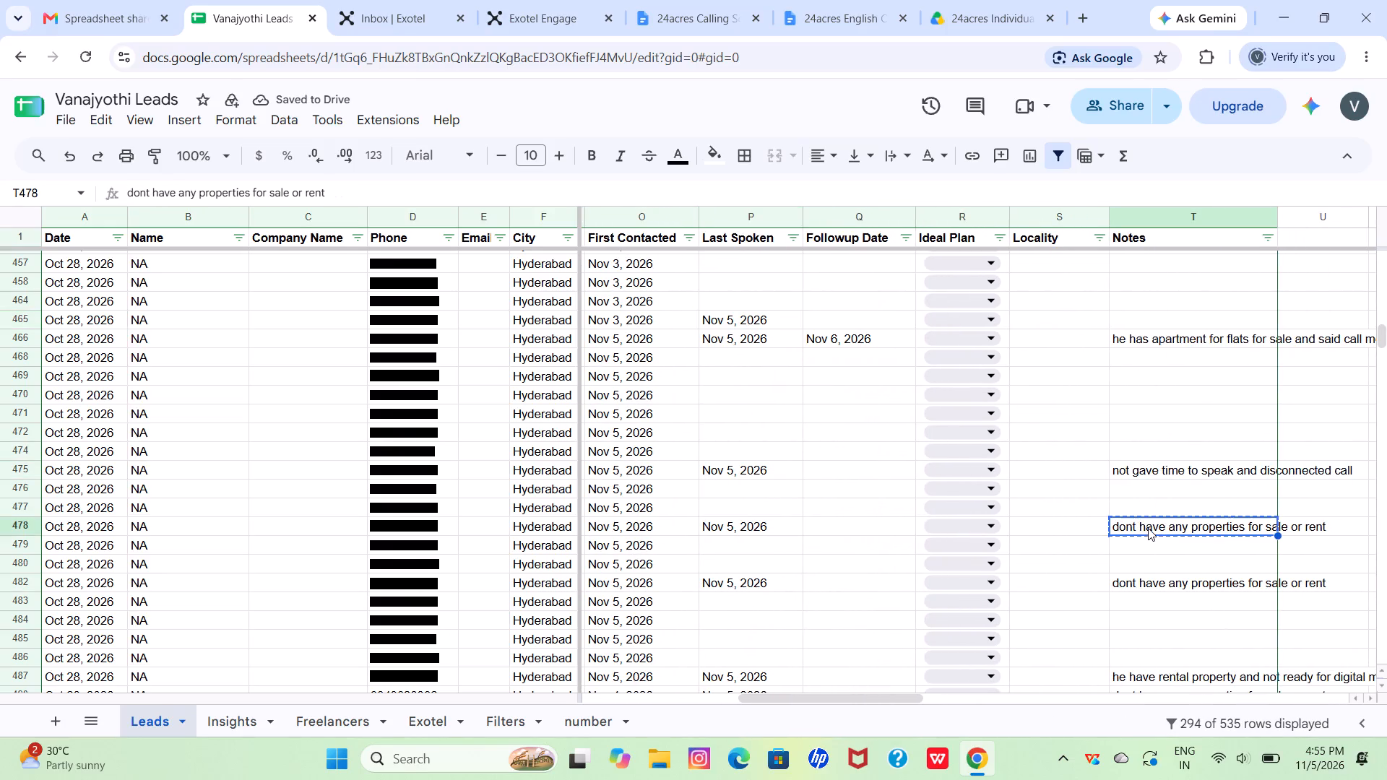
{"action": "left_click", "coordinate": [1144, 323]}
{"action": "key", "text": "ctrl+v"}
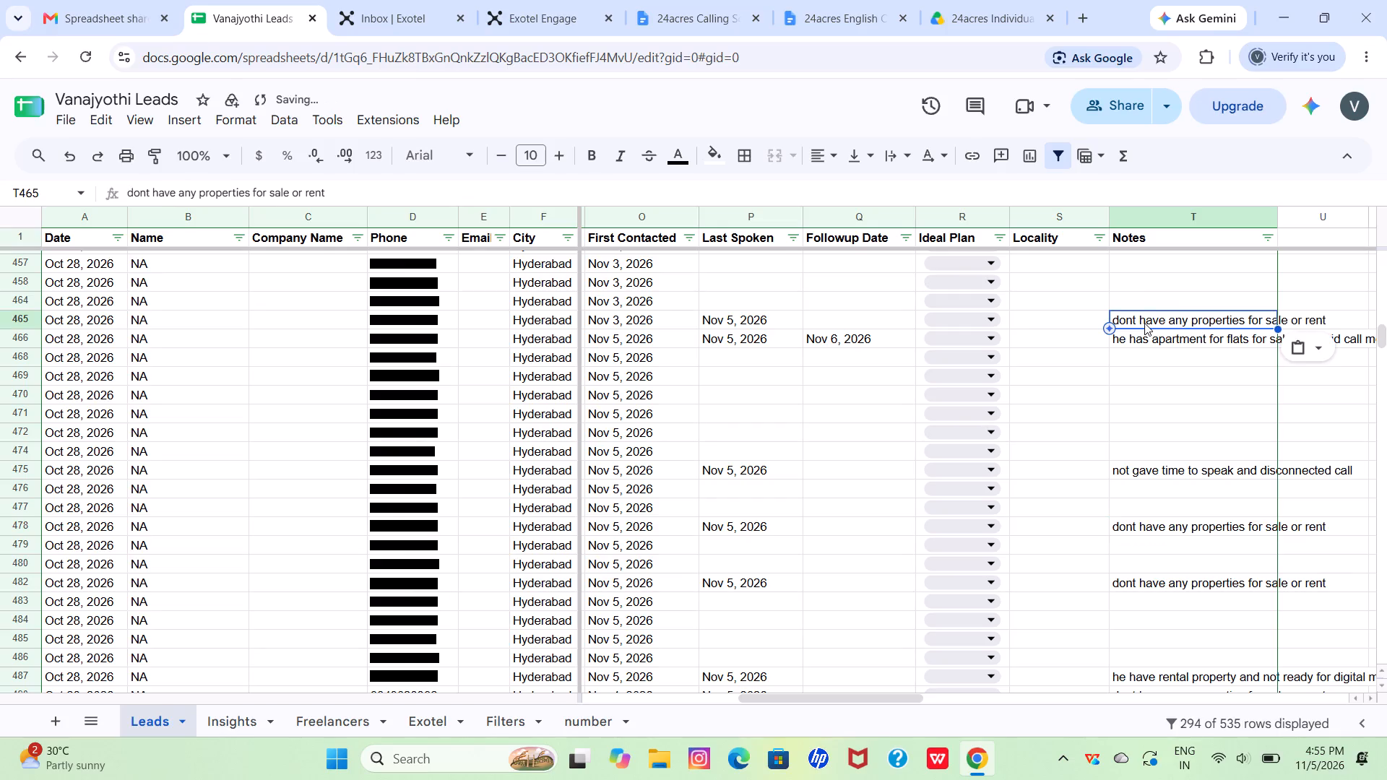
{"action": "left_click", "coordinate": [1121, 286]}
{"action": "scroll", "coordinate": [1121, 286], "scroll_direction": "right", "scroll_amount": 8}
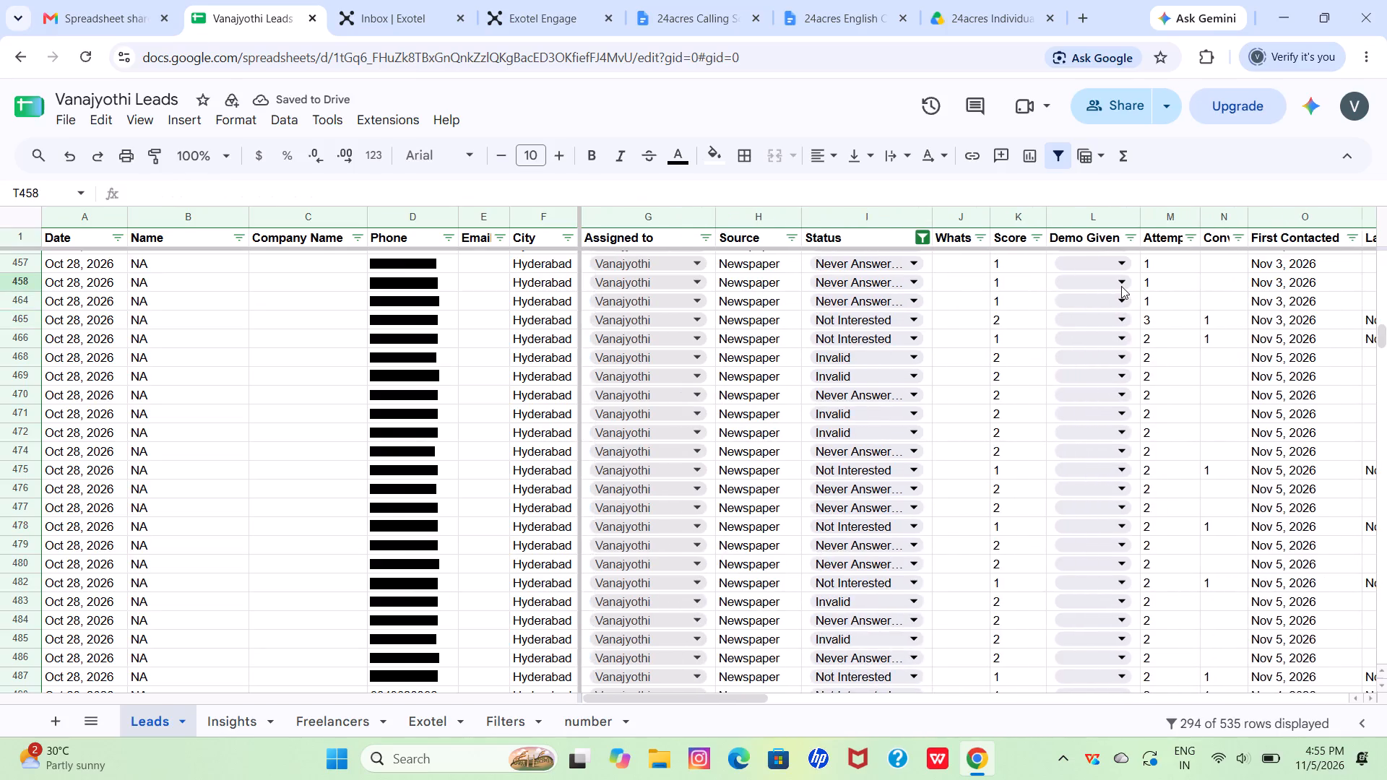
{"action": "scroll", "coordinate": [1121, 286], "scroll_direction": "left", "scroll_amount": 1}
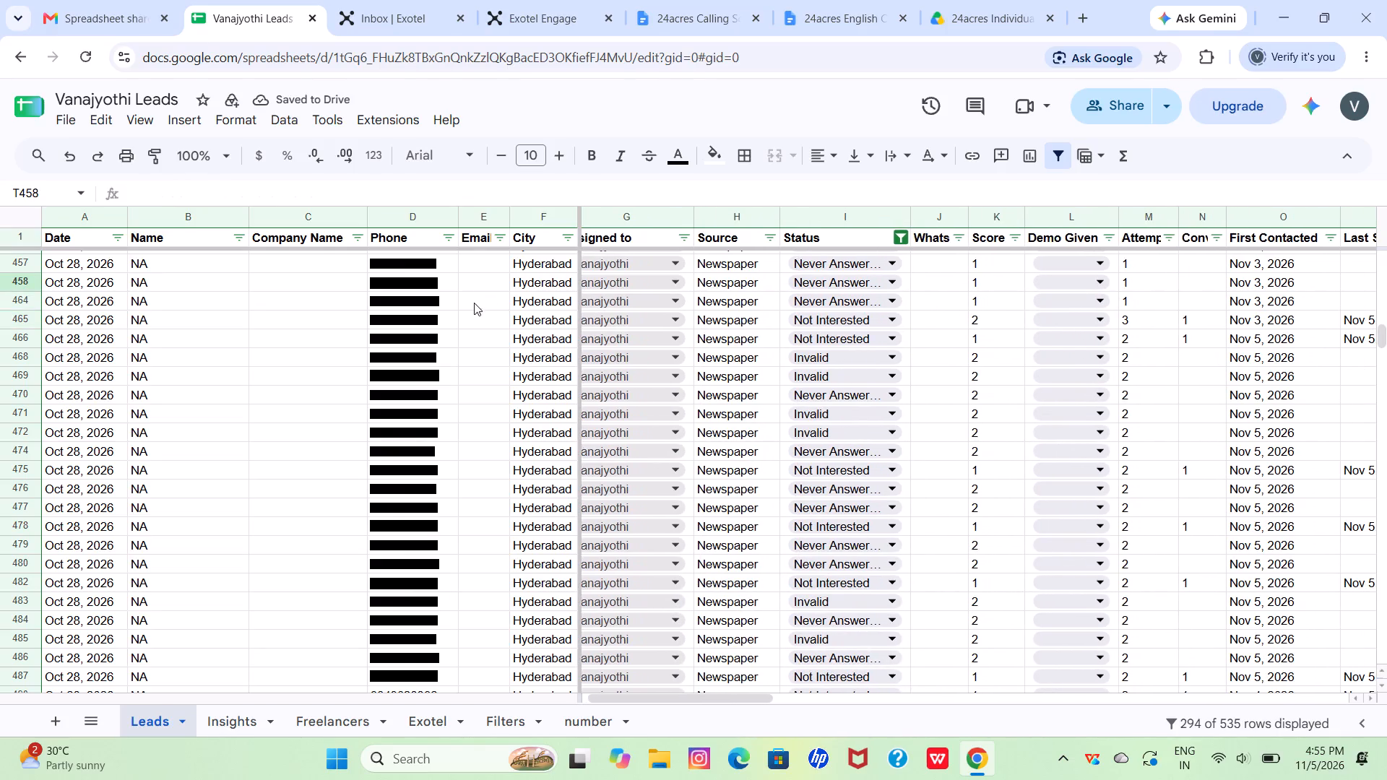
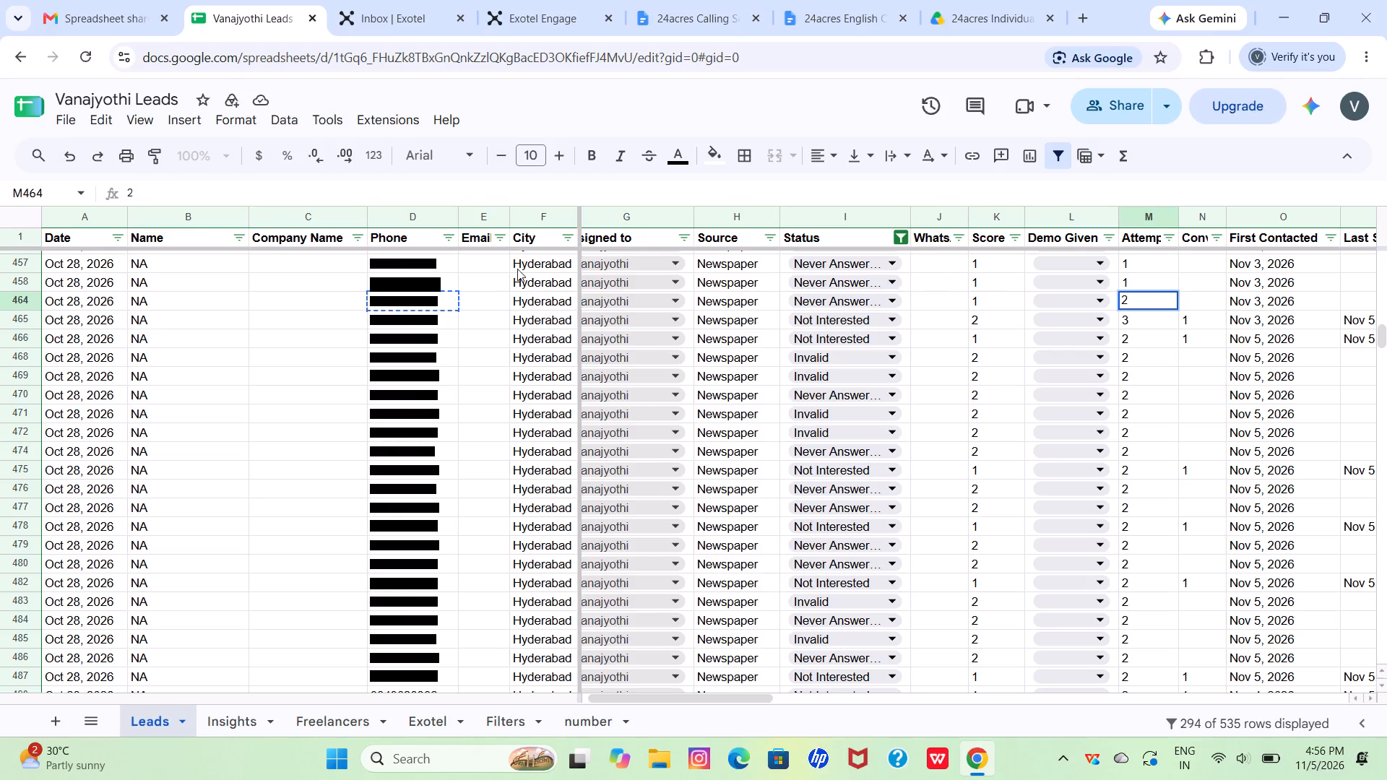
Set the attempts count for the lead in row 464 to 2 and select that lead's phone number cell.
{"action": "left_click", "coordinate": [451, 280]}
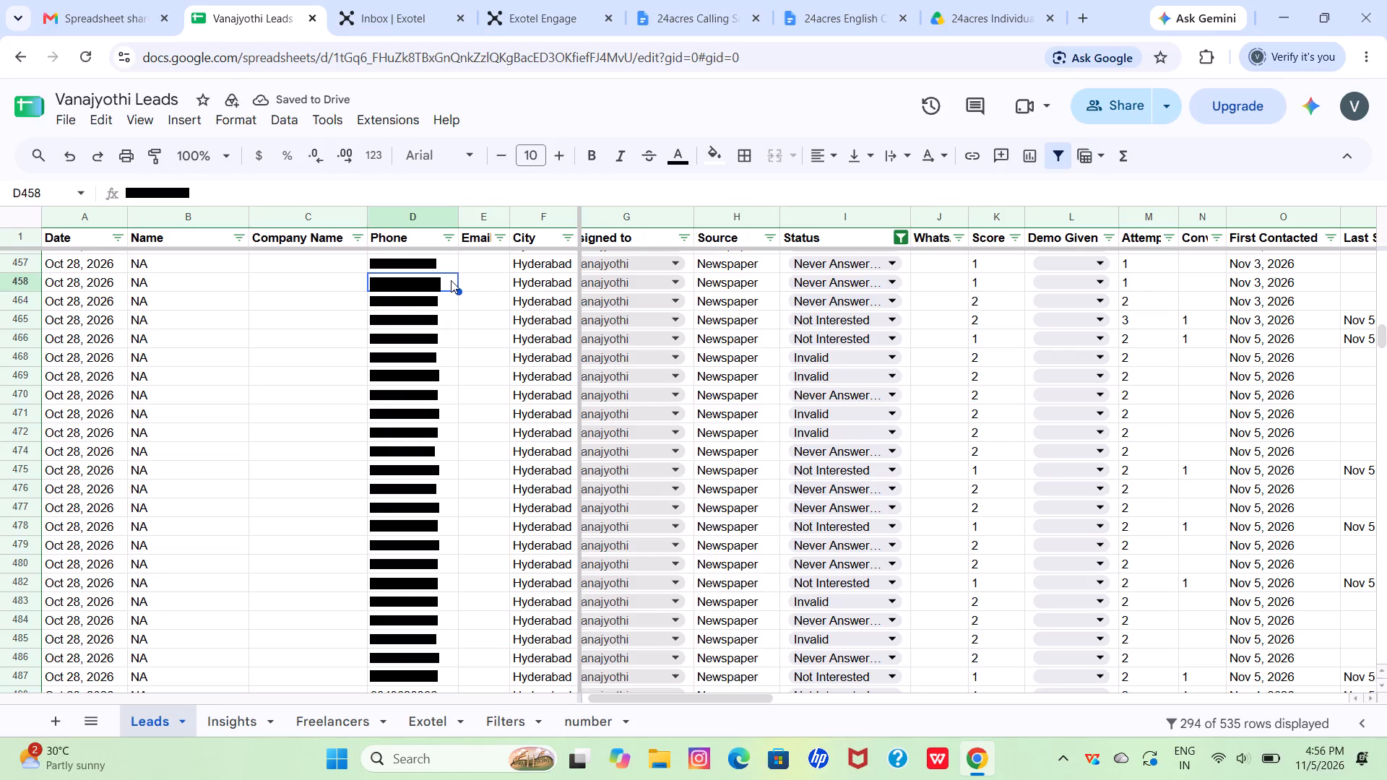
{"action": "left_click", "coordinate": [442, 309]}
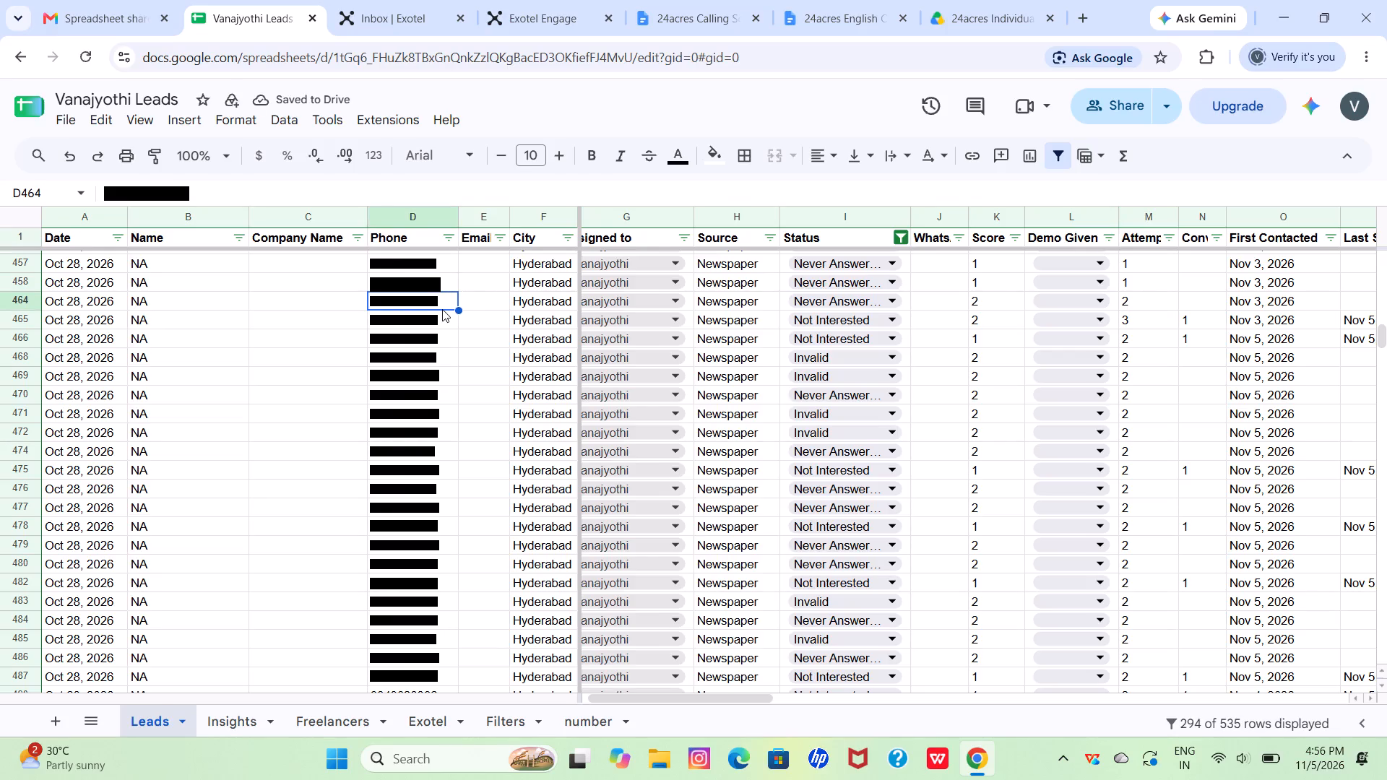
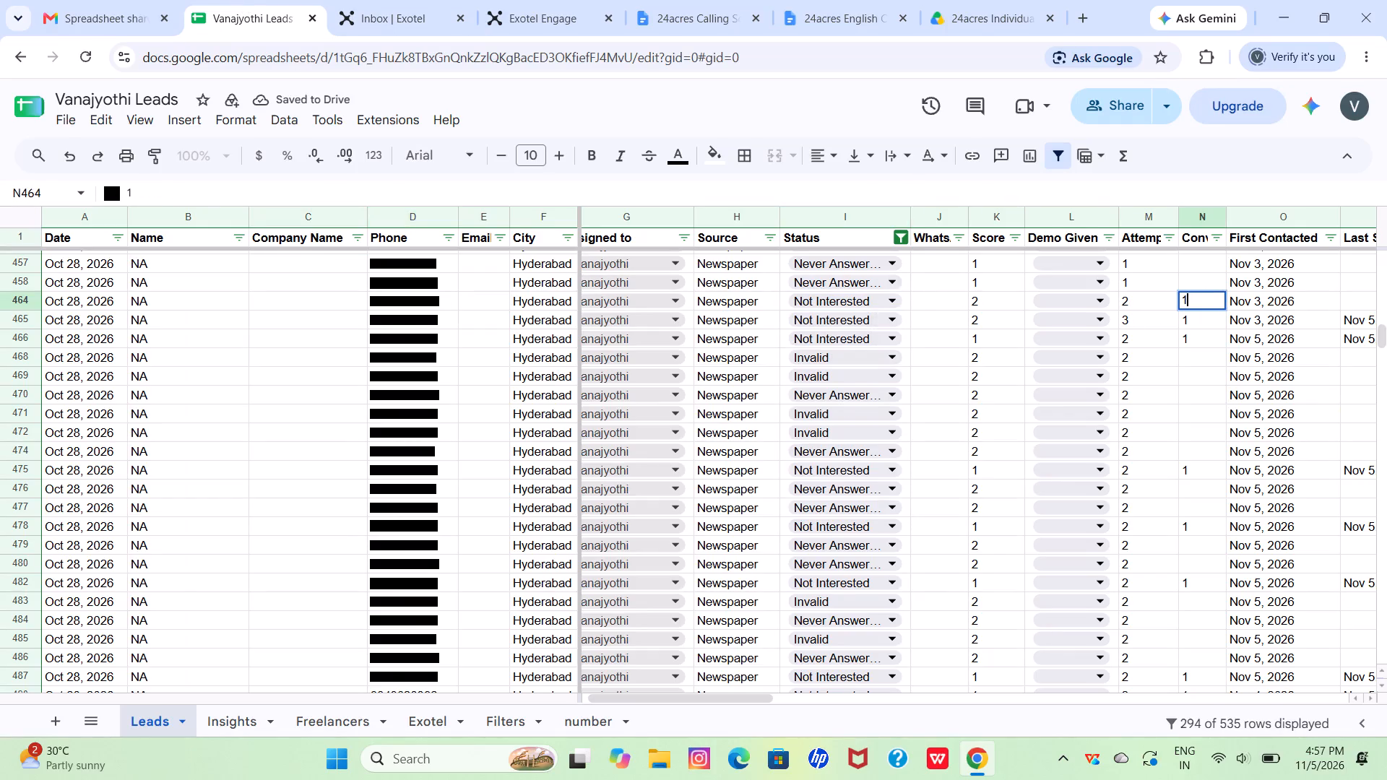
Enter the Conv count of 1 for the lead in row 464 and set its Last Spoken date to Nov 5, 2026, copied from row 465.
{"action": "left_click", "coordinate": [1284, 310]}
{"action": "scroll", "coordinate": [1284, 310], "scroll_direction": "left", "scroll_amount": 2}
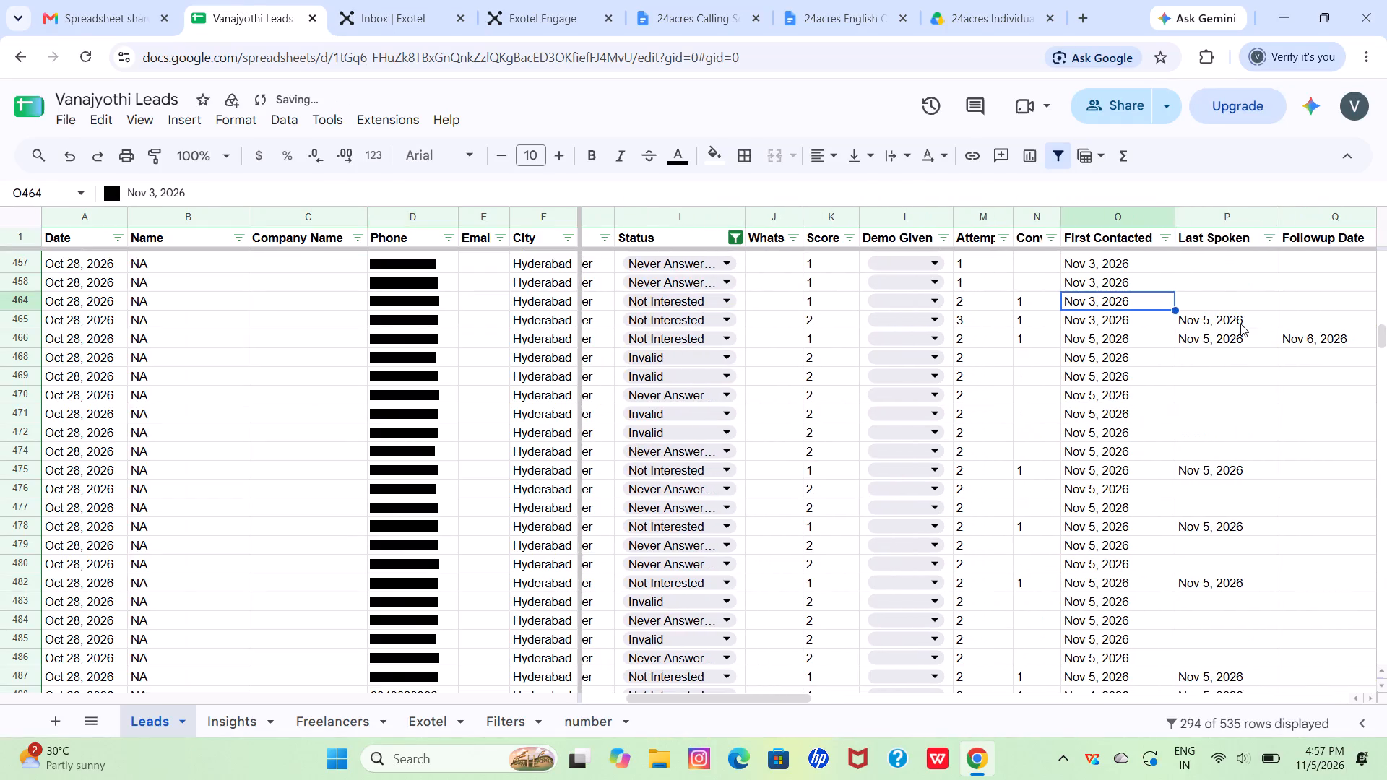
{"action": "left_click", "coordinate": [1240, 324]}
{"action": "key", "text": "ctrl+c"}
{"action": "left_click", "coordinate": [1217, 303]}
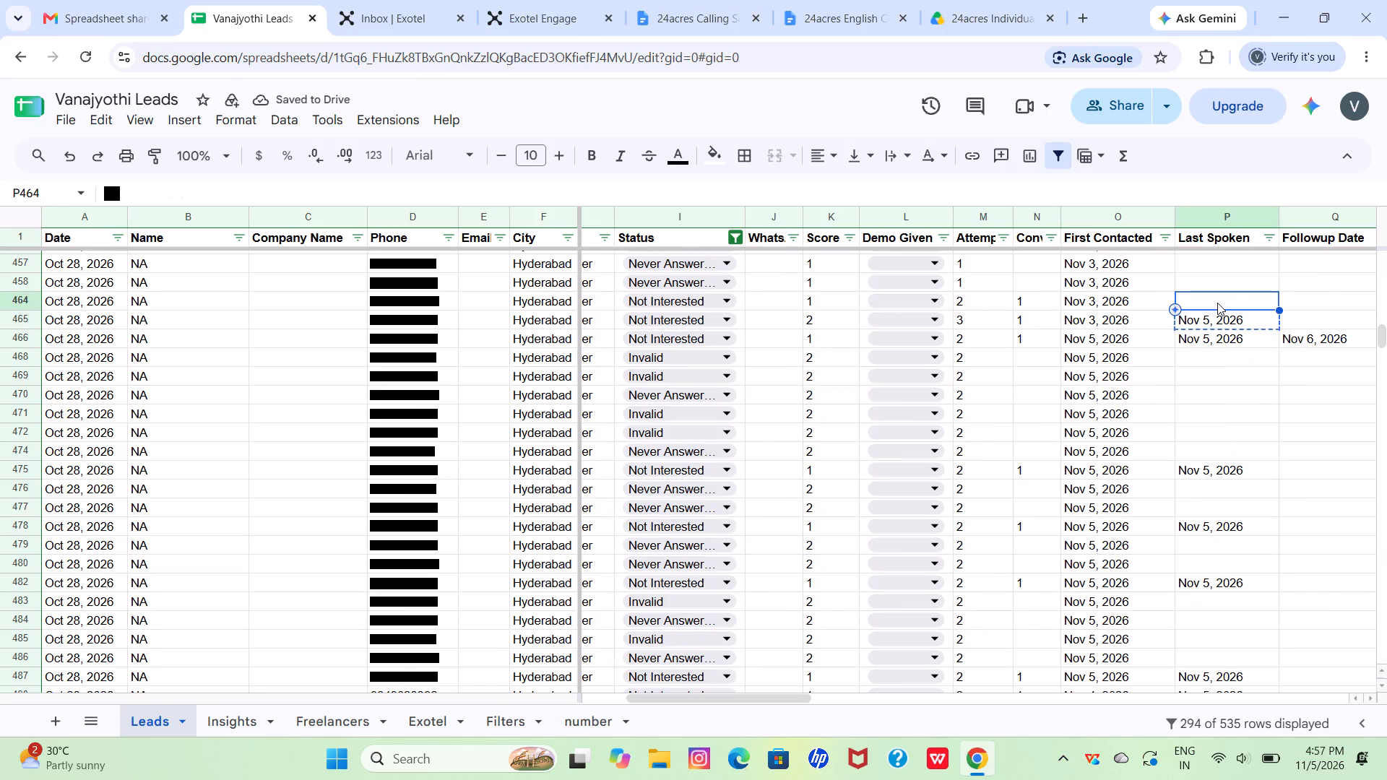
{"action": "key", "text": "ctrl+v"}
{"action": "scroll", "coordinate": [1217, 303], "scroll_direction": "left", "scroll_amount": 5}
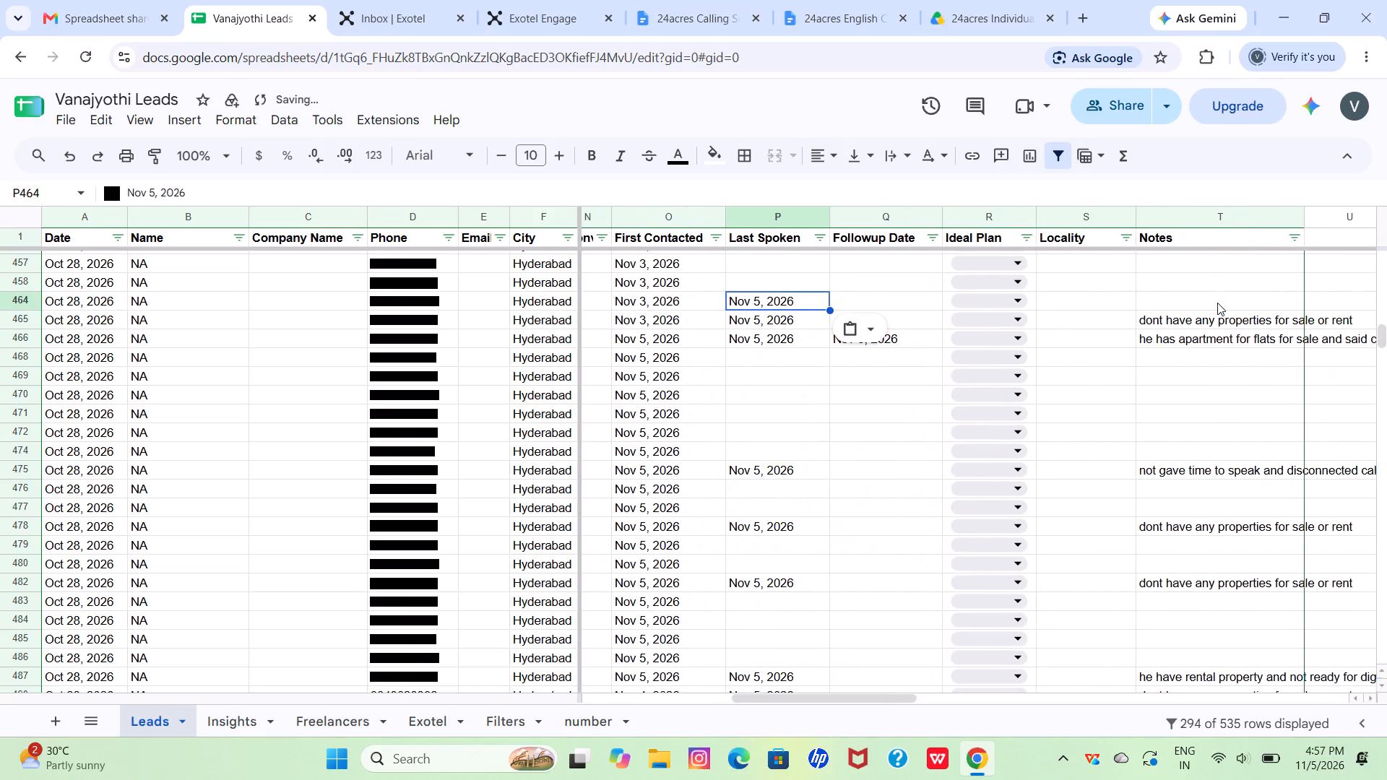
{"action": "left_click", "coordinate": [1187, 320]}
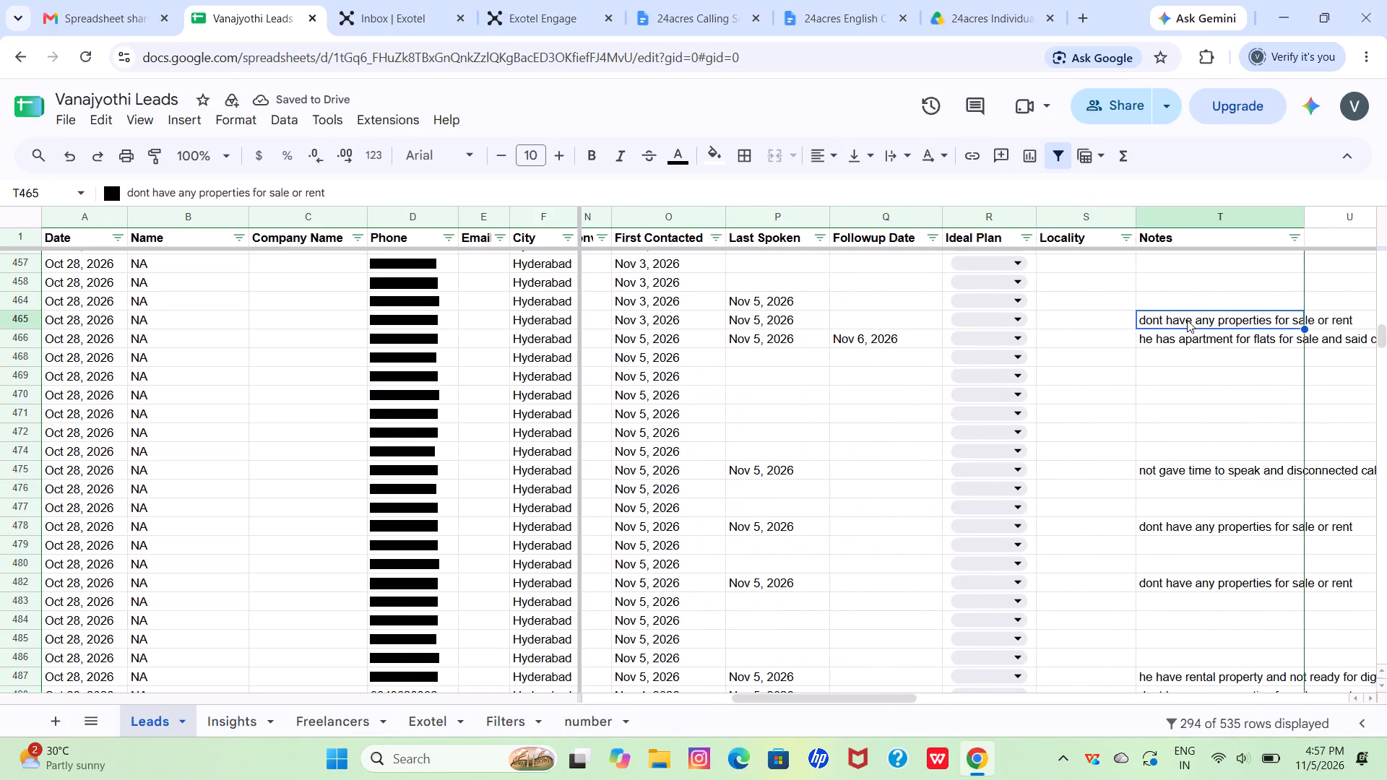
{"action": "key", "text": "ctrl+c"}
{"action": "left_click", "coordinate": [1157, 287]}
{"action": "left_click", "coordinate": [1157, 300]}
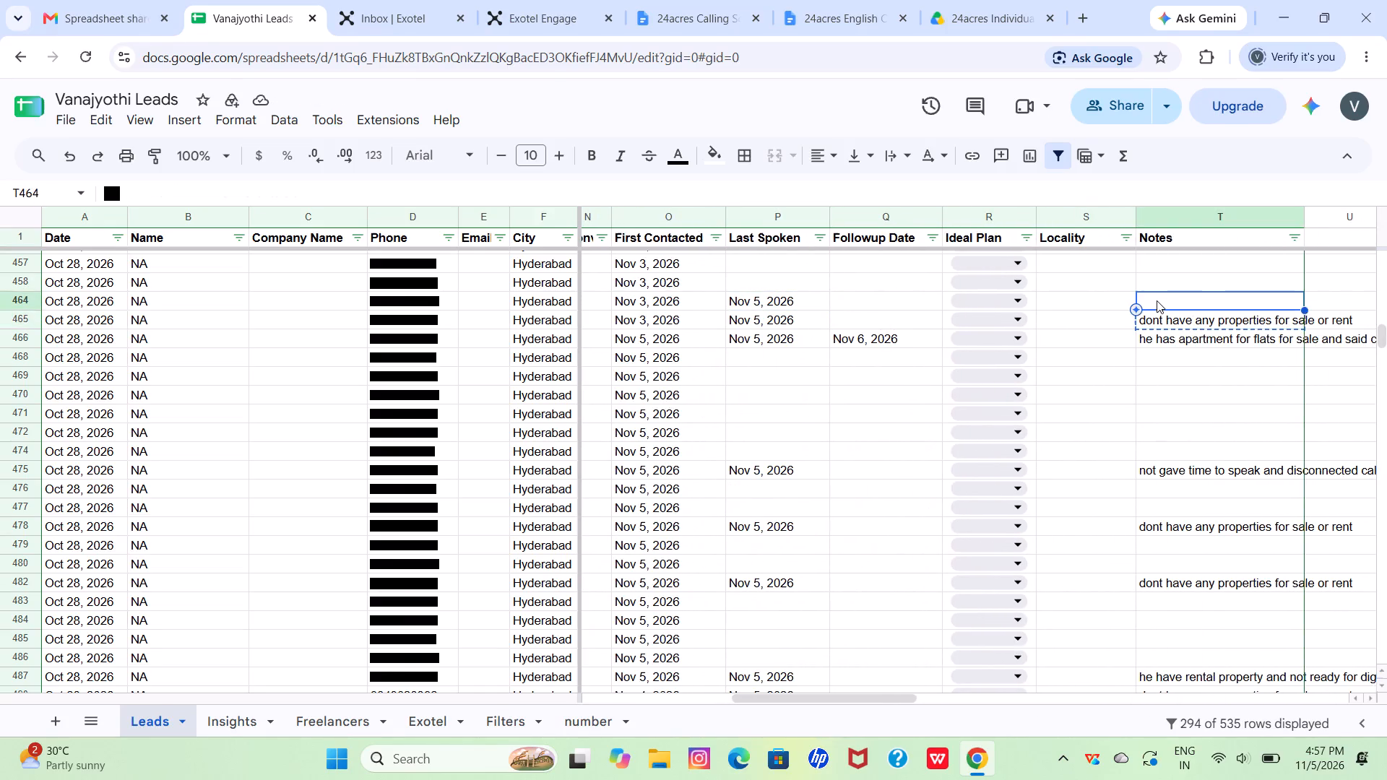
Copy the note "not gave time to speak and disconnected call" from row 475 into the Notes cell of row 464.
{"action": "left_click", "coordinate": [1188, 480]}
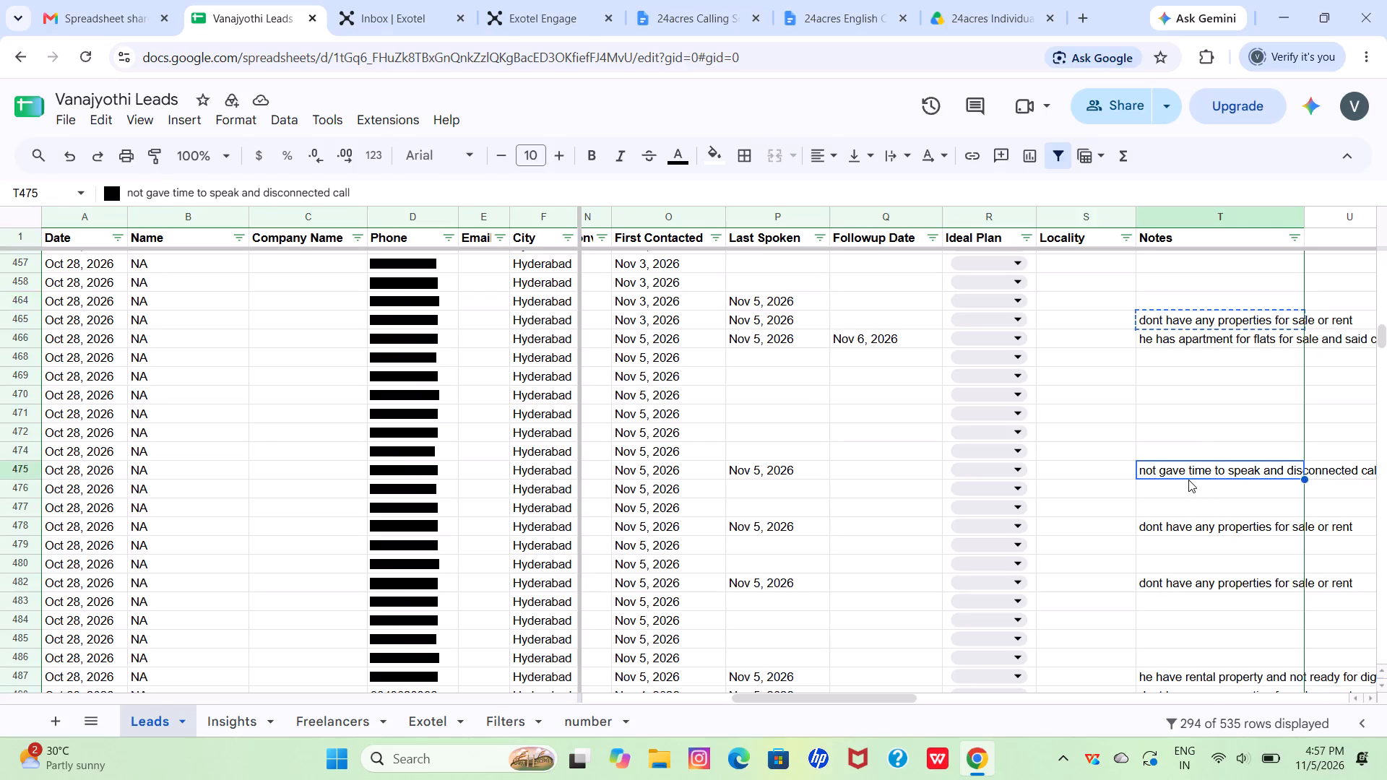
{"action": "key", "text": "ctrl+c"}
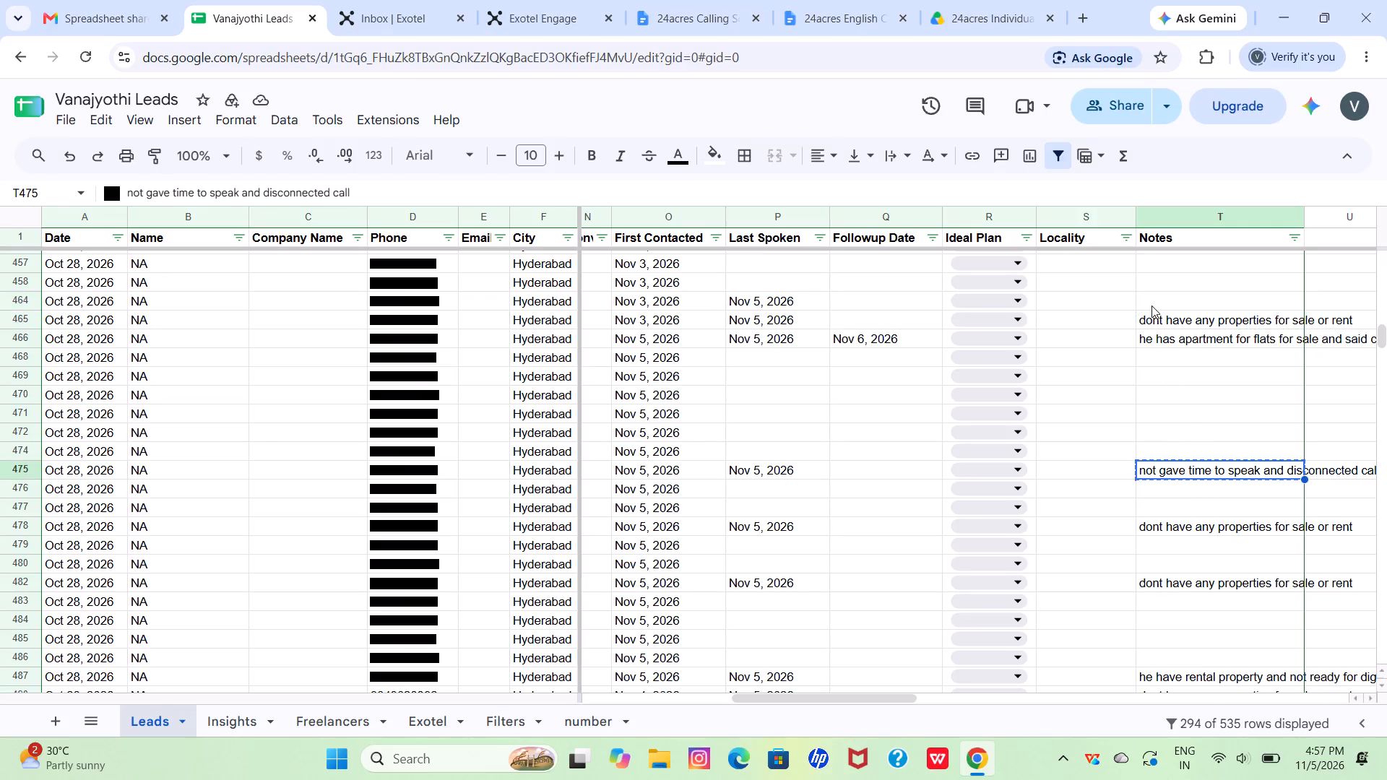
{"action": "left_click", "coordinate": [1151, 305]}
{"action": "key", "text": "ctrl+v"}
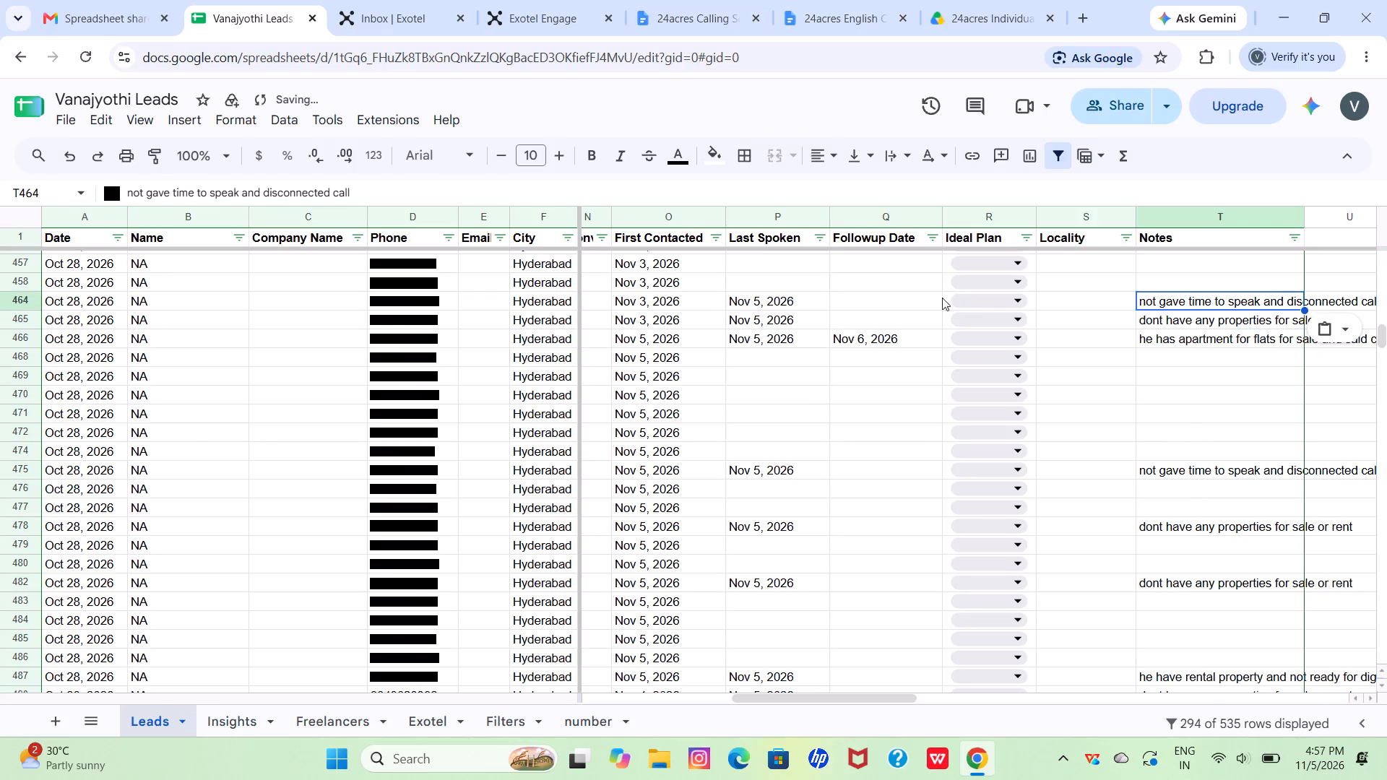
Return to the lead status columns and select the phone number cell of the lead in row 458.
{"action": "left_click", "coordinate": [888, 313]}
{"action": "scroll", "coordinate": [888, 313], "scroll_direction": "right", "scroll_amount": 6}
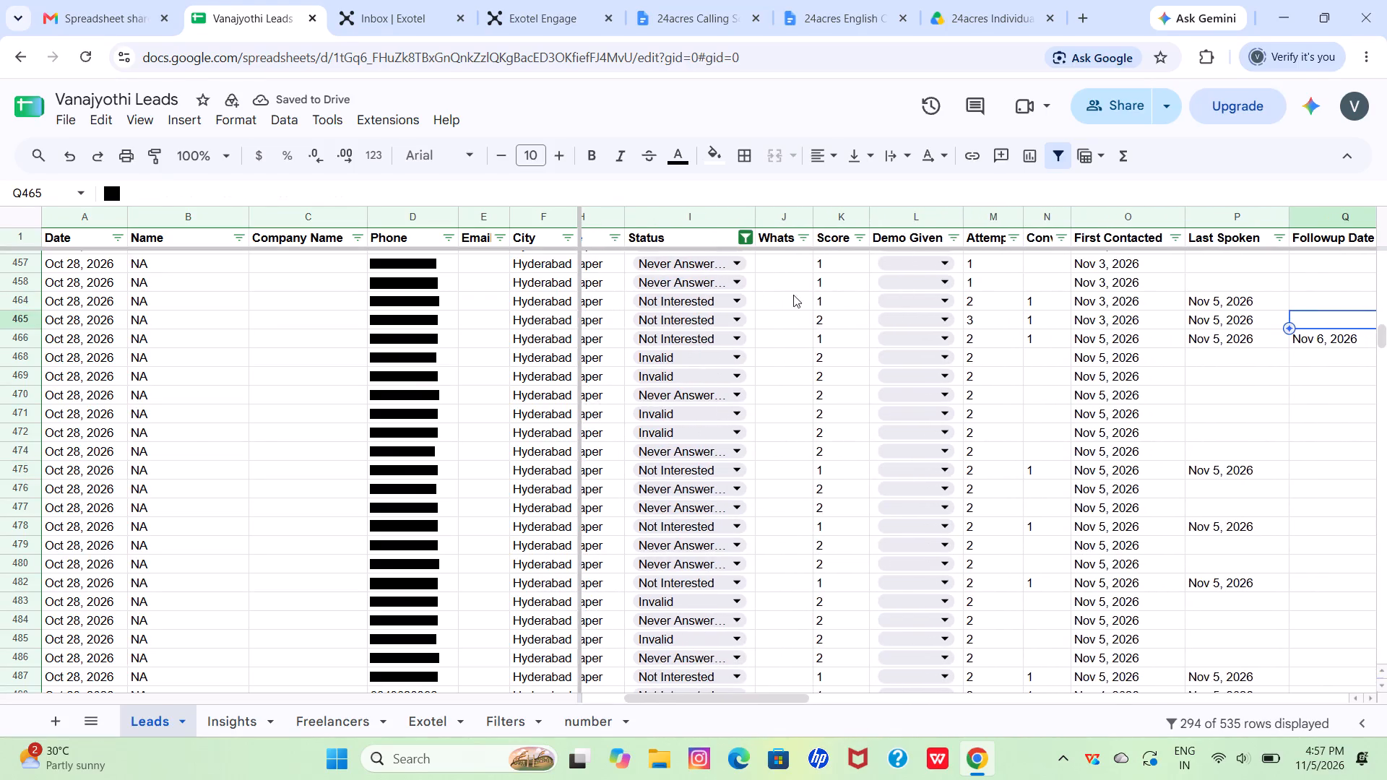
{"action": "left_click", "coordinate": [420, 287]}
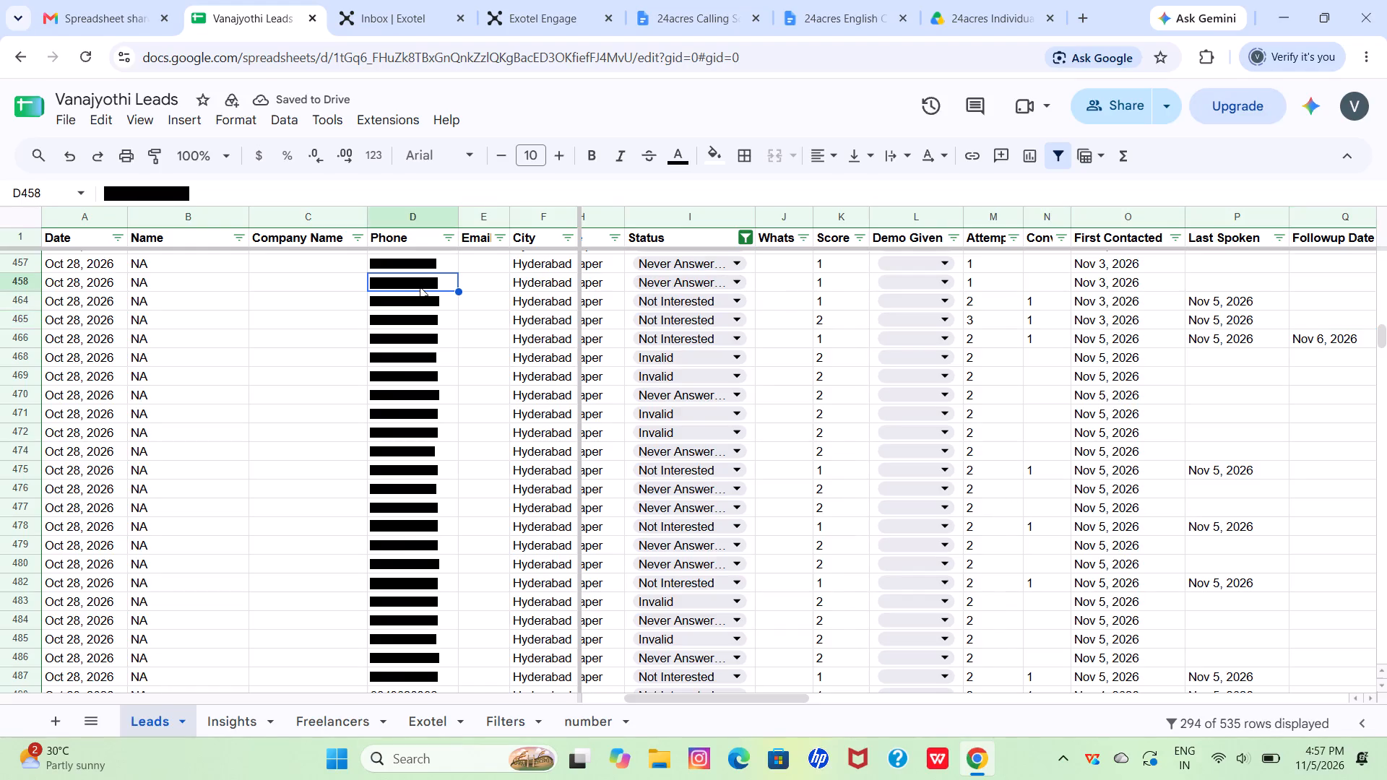
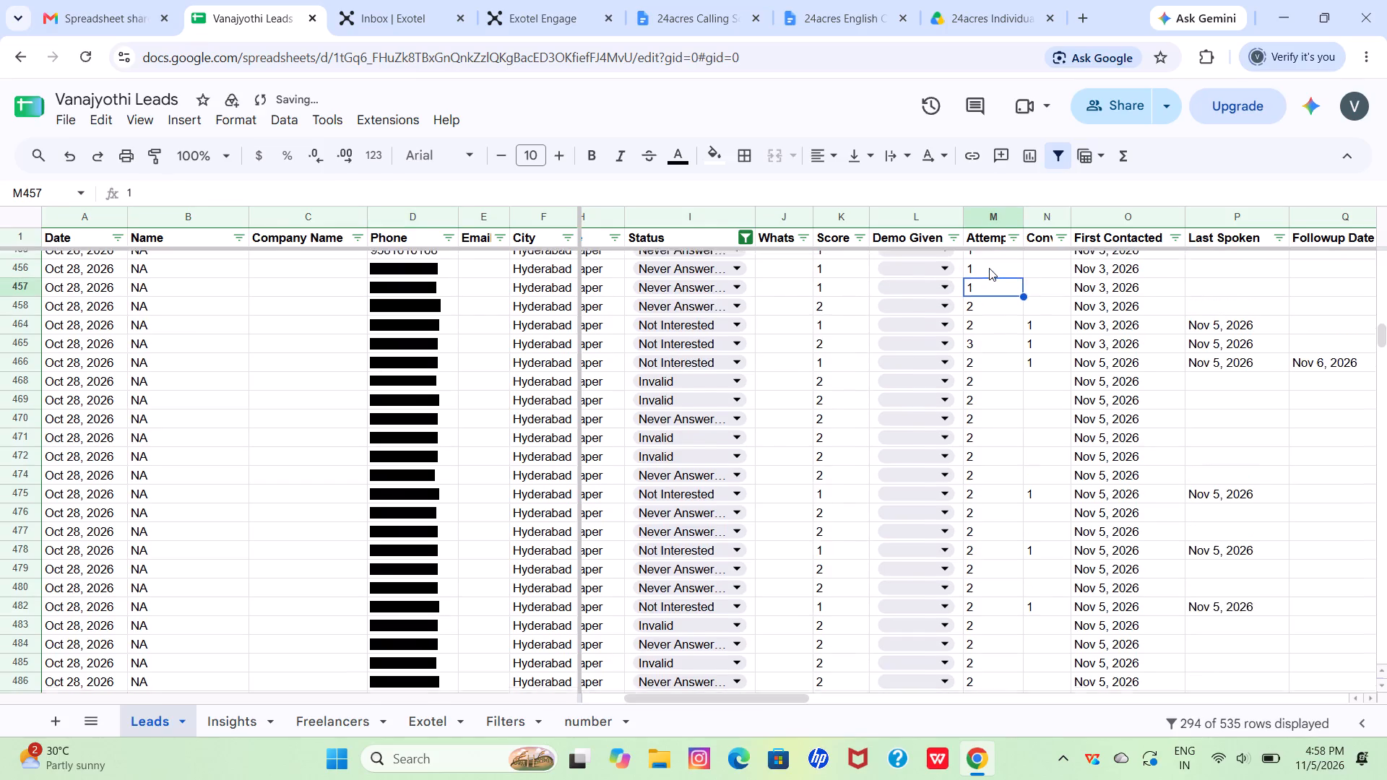
Select the phone number cell of the lead in row 457.
{"action": "scroll", "coordinate": [989, 268], "scroll_direction": "up", "scroll_amount": 1}
{"action": "left_click", "coordinate": [431, 320]}
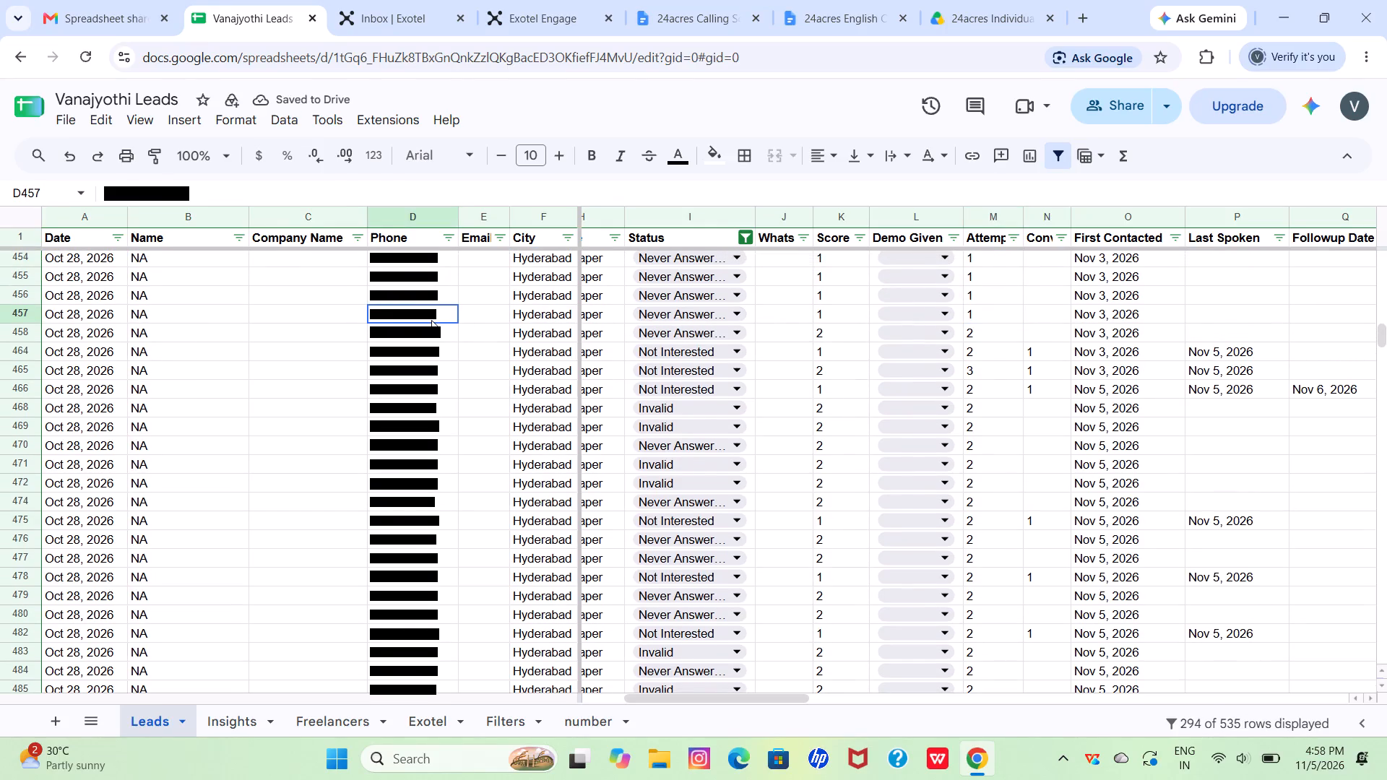
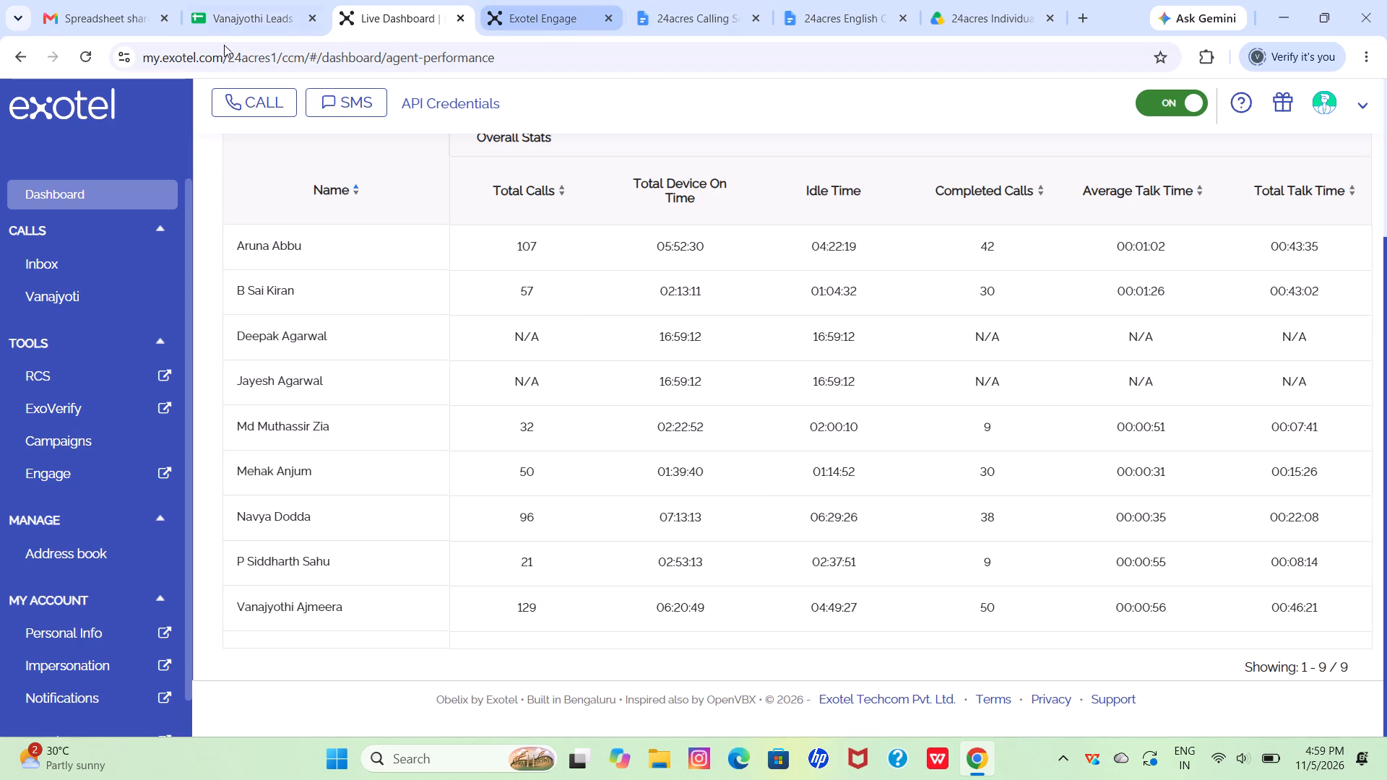
Switch from the Exotel agent performance dashboard back to the Vanajyothi Leads spreadsheet.
{"action": "left_click", "coordinate": [237, 8]}
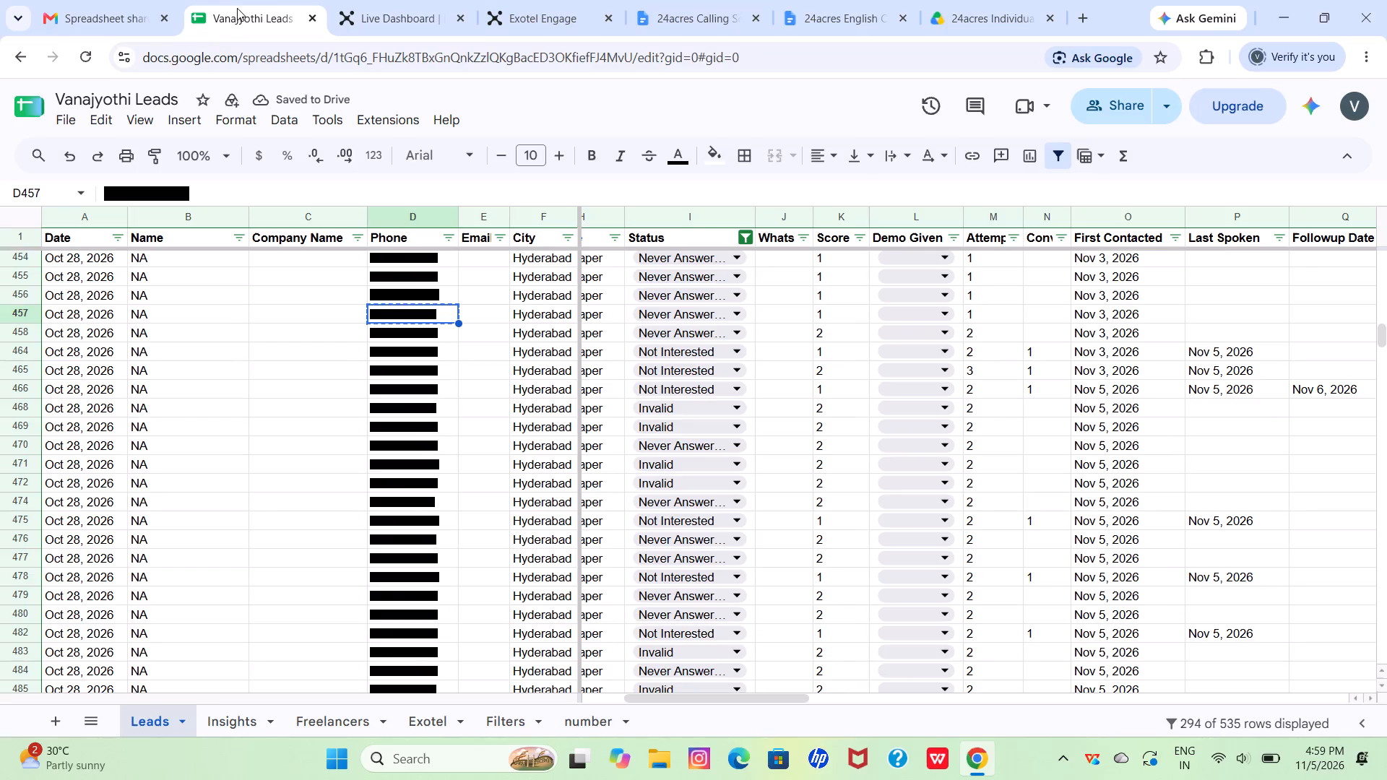
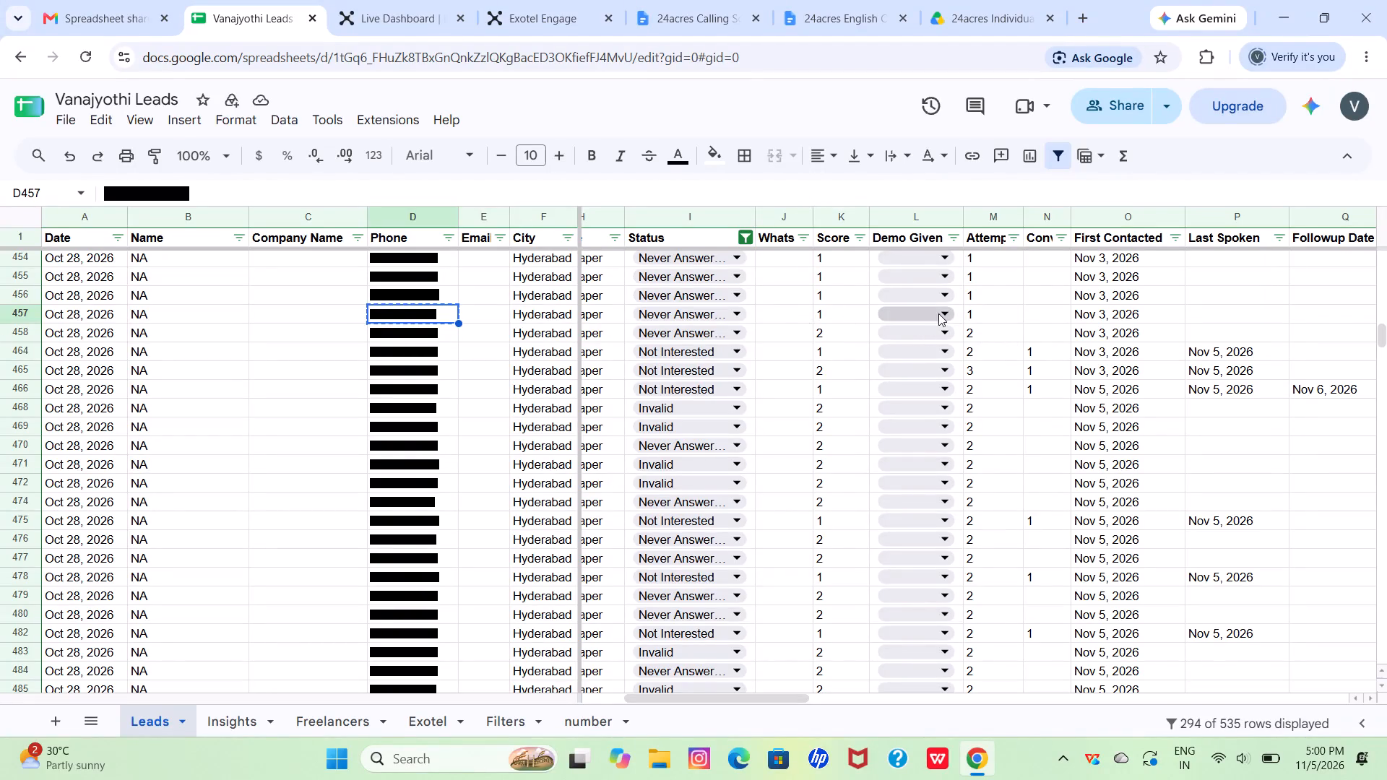
Set the attempts count to 2 and the conversations count to 1 for the lead in row 457.
{"action": "left_click", "coordinate": [997, 321]}
{"action": "key", "text": "2"}
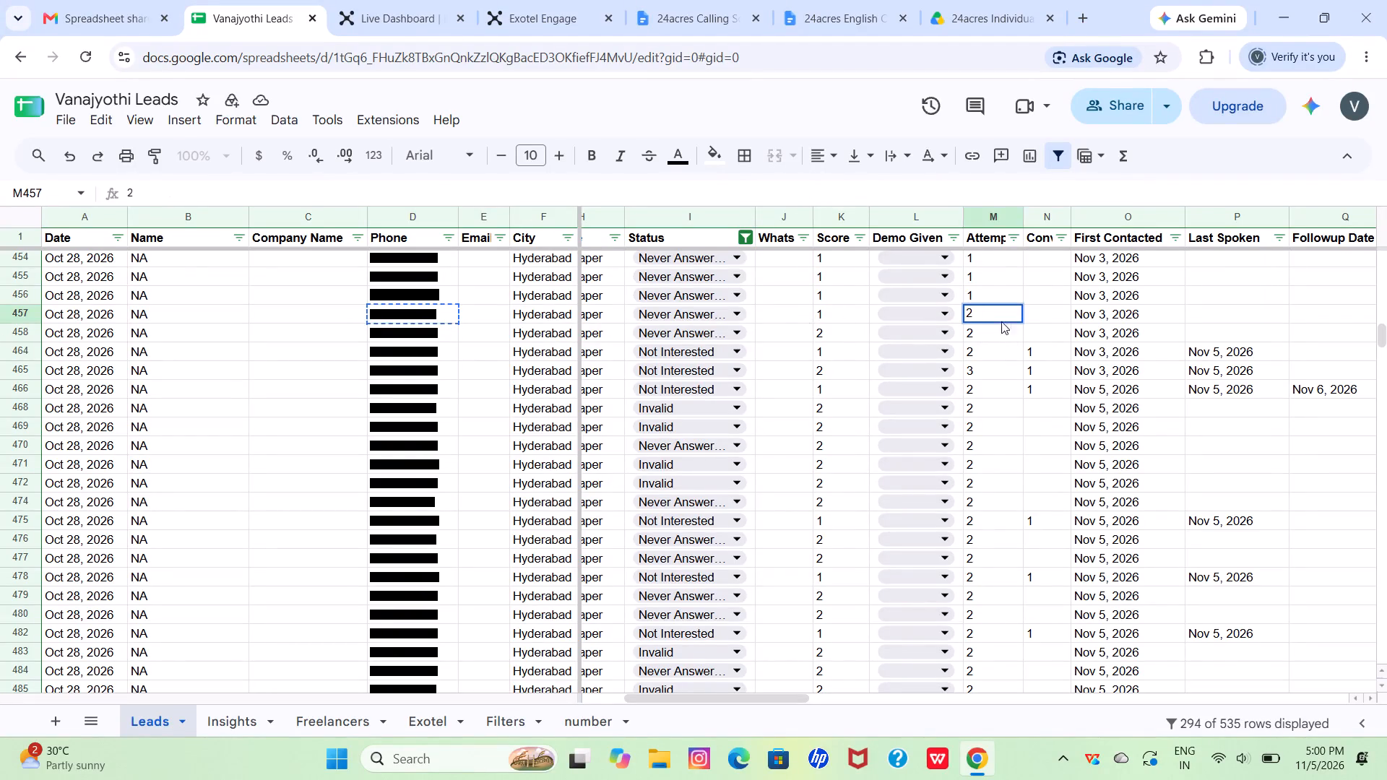
{"action": "left_click", "coordinate": [1039, 316]}
{"action": "key", "text": "2"}
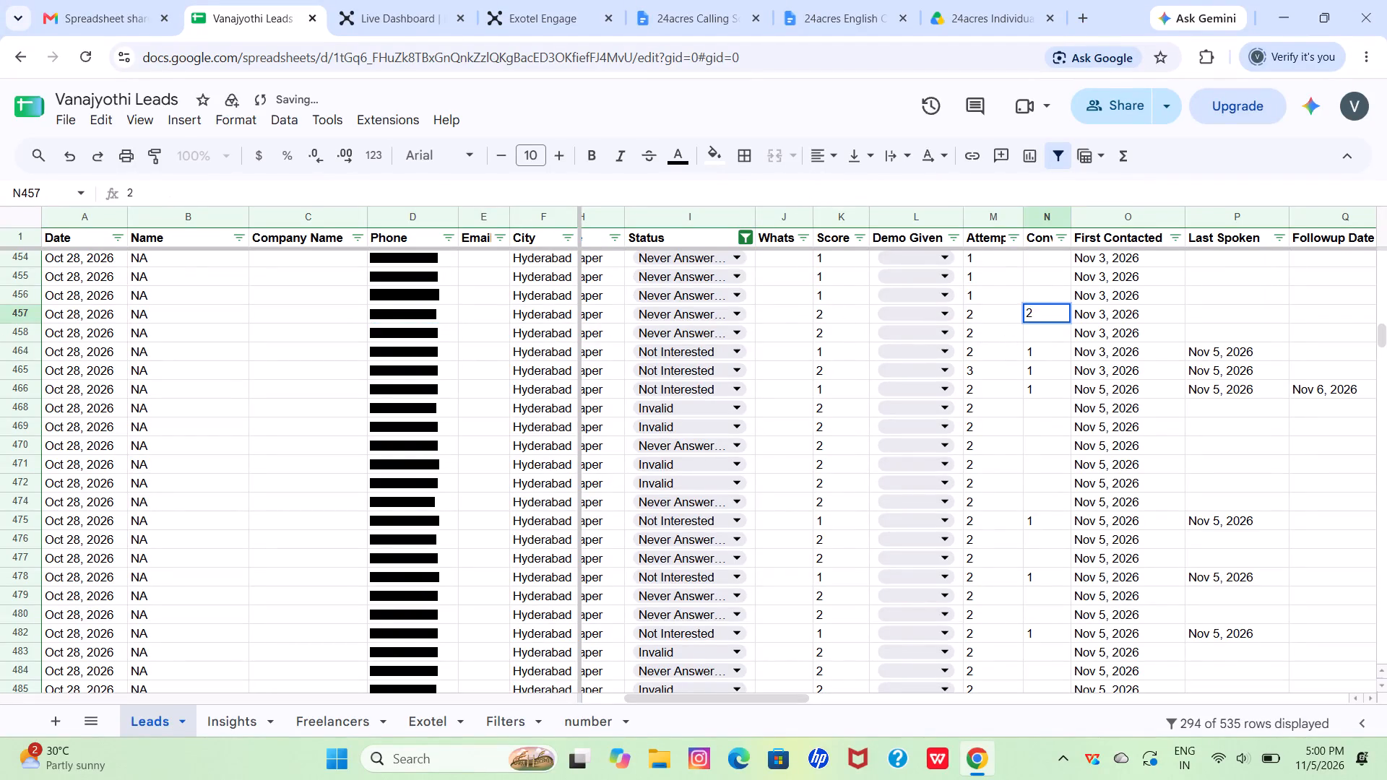
{"action": "key", "text": "BackSpace"}
{"action": "key", "text": "1"}
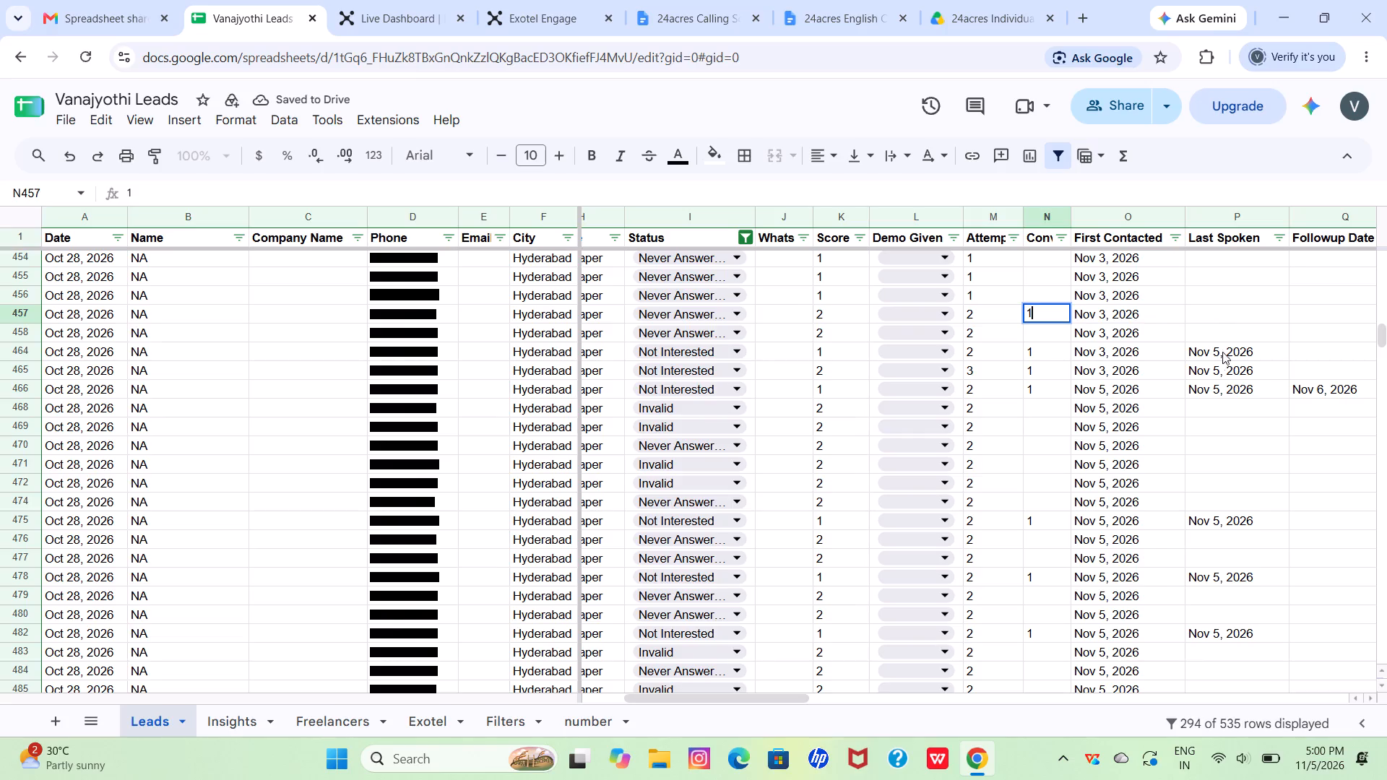
Copy the Last Spoken date Nov 5, 2026 from row 464 into row 457.
{"action": "left_click", "coordinate": [1219, 356]}
{"action": "key", "text": "ctrl+c"}
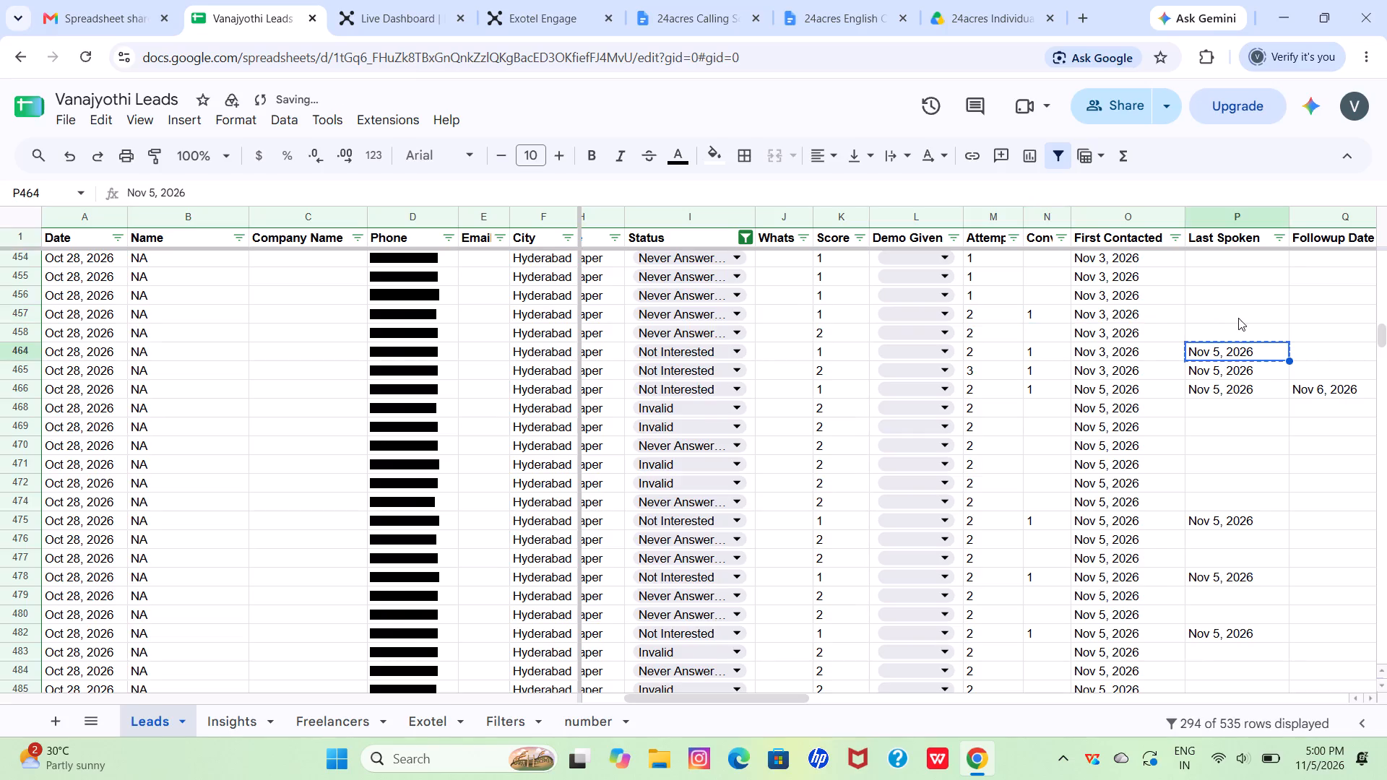
{"action": "left_click", "coordinate": [1230, 315]}
{"action": "key", "text": "ctrl+v"}
Enter the note "he belongs to tamilnadu state" for the lead in row 457.
{"action": "scroll", "coordinate": [1230, 315], "scroll_direction": "left", "scroll_amount": 5}
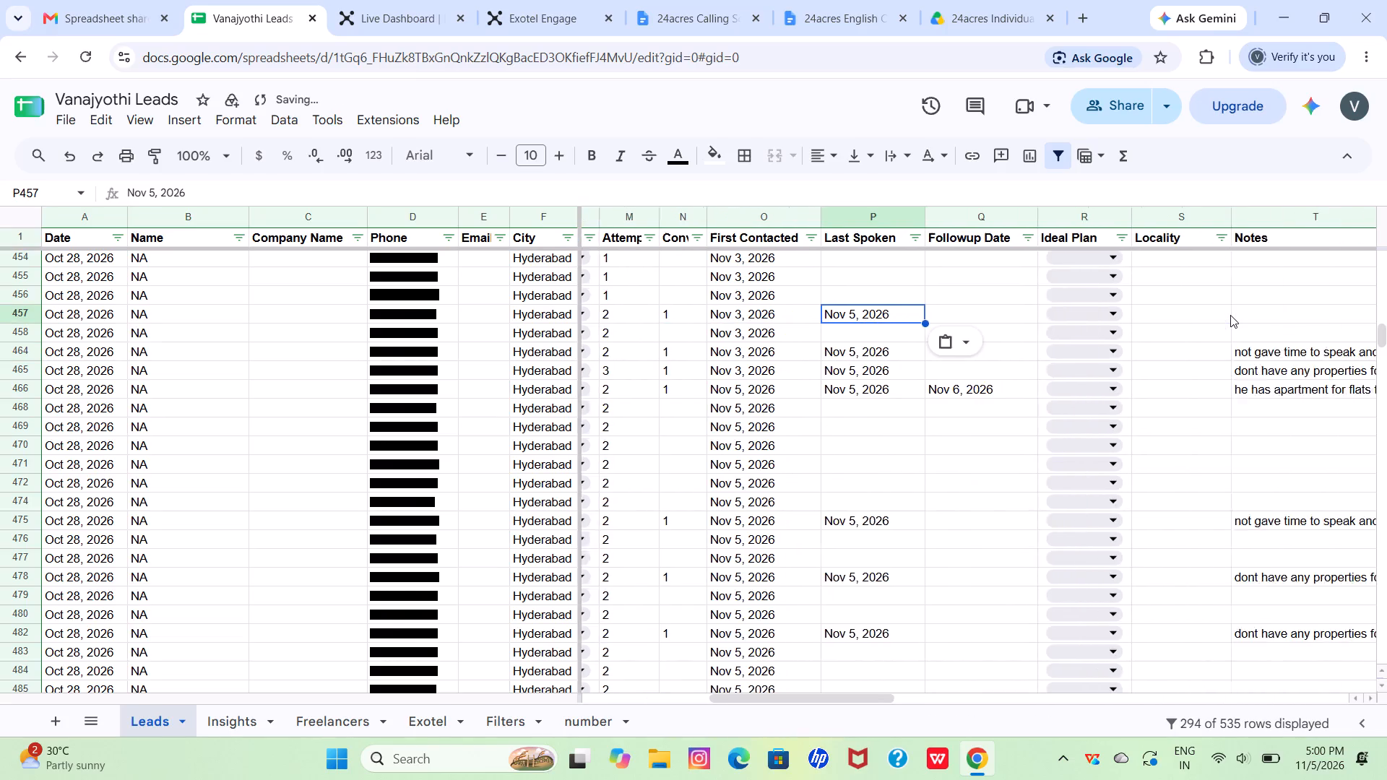
{"action": "scroll", "coordinate": [1230, 315], "scroll_direction": "left", "scroll_amount": 1}
{"action": "left_click", "coordinate": [1177, 315]}
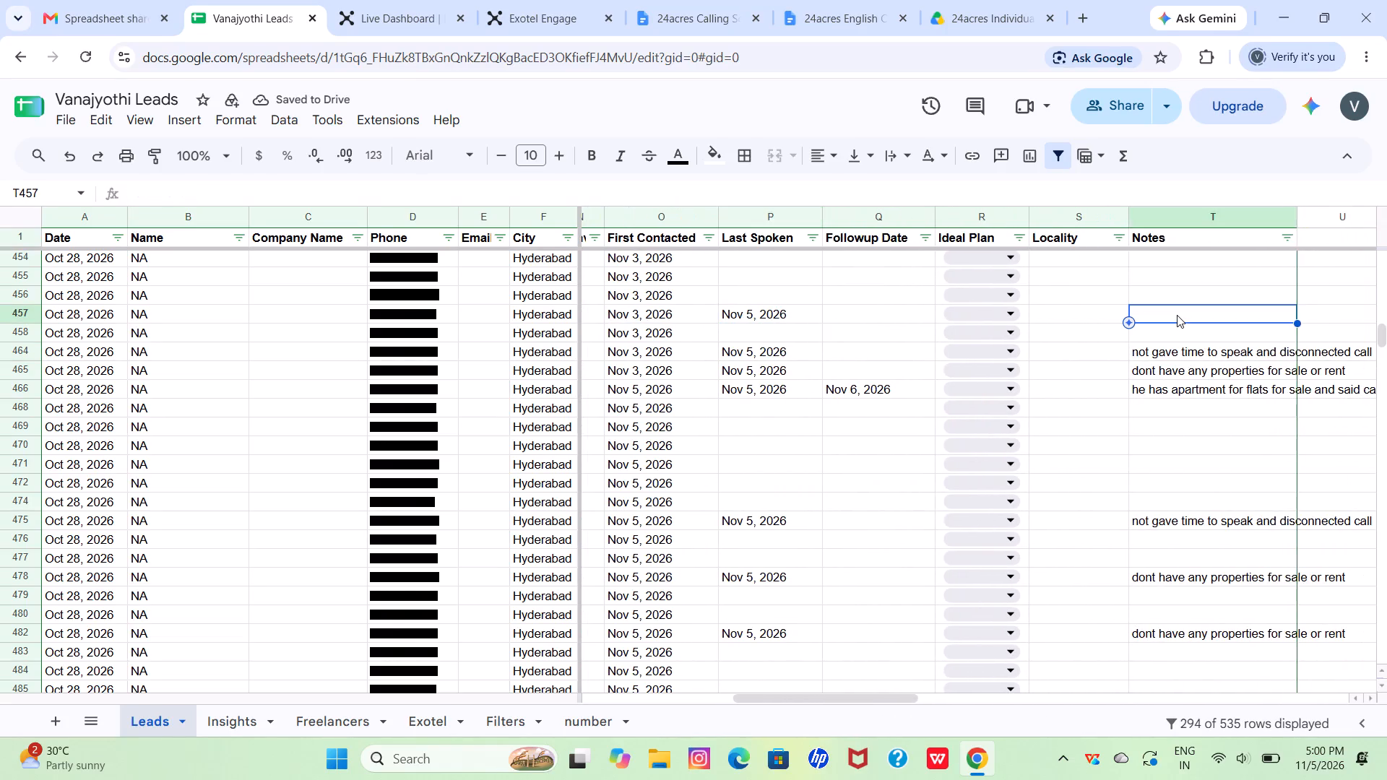
{"action": "type", "text": "he belongs to tamil"}
{"action": "type", "text": "nadu state"}
{"action": "key", "text": "Return"}
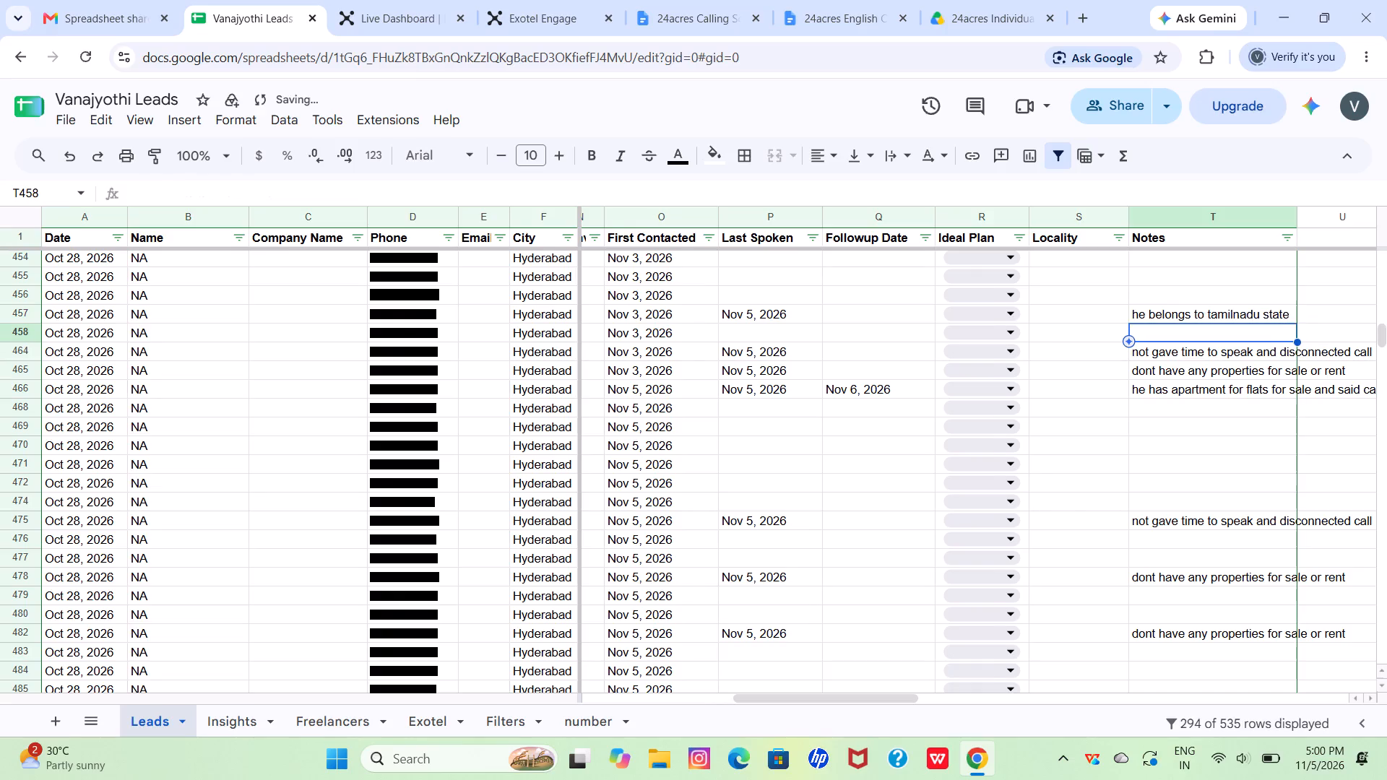
Change the status of the lead in row 457 to Not Interested.
{"action": "scroll", "coordinate": [1177, 315], "scroll_direction": "right", "scroll_amount": 5}
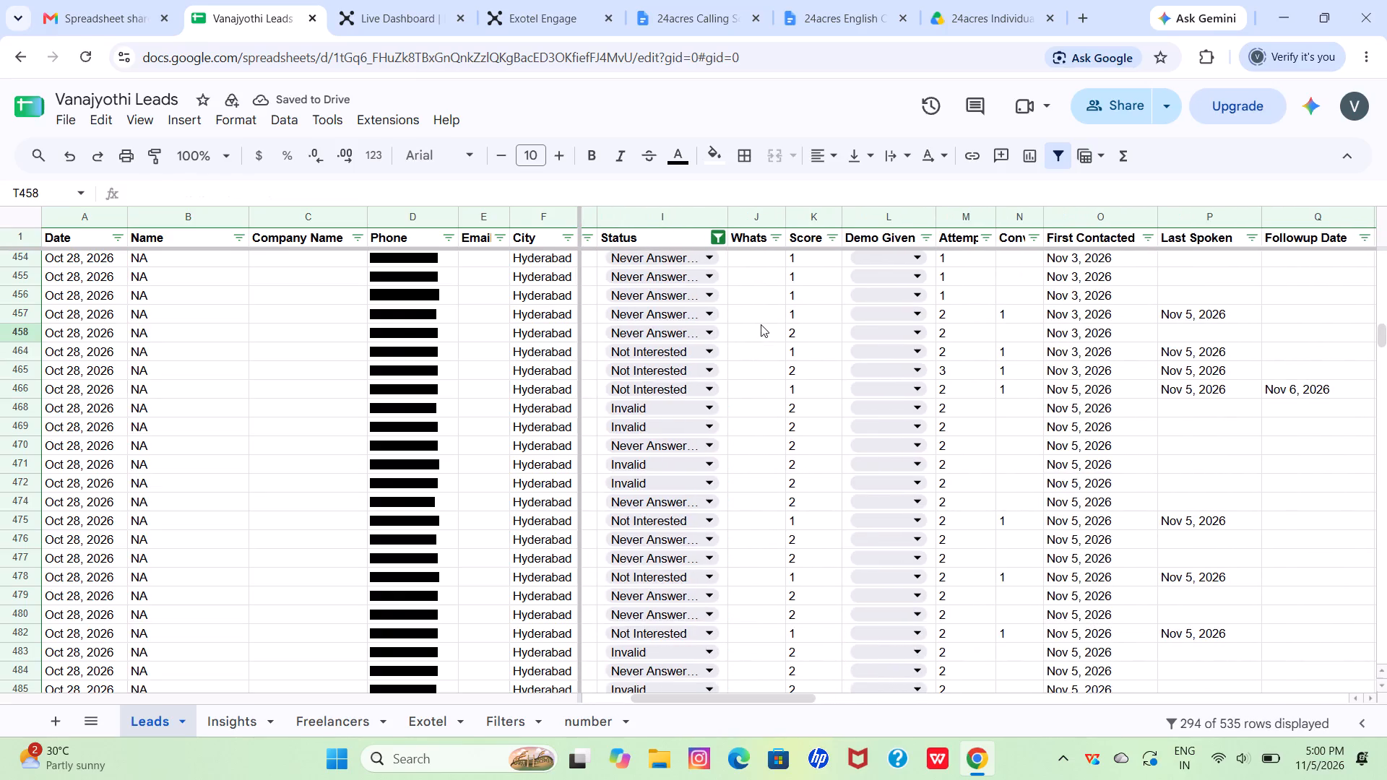
{"action": "left_click", "coordinate": [677, 312]}
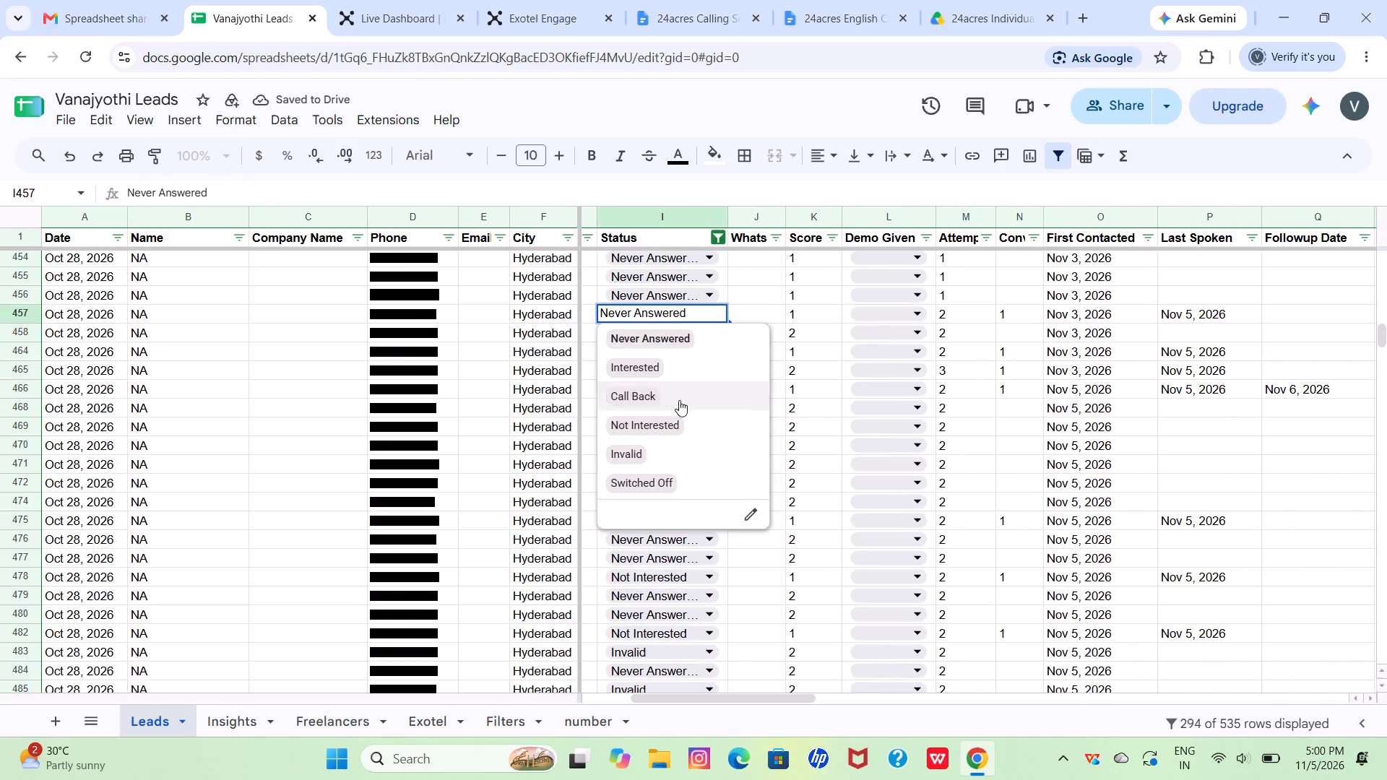
{"action": "left_click", "coordinate": [674, 420]}
Copy the phone number of the lead in row 456 and switch to Exotel's call inbox.
{"action": "left_click", "coordinate": [438, 293]}
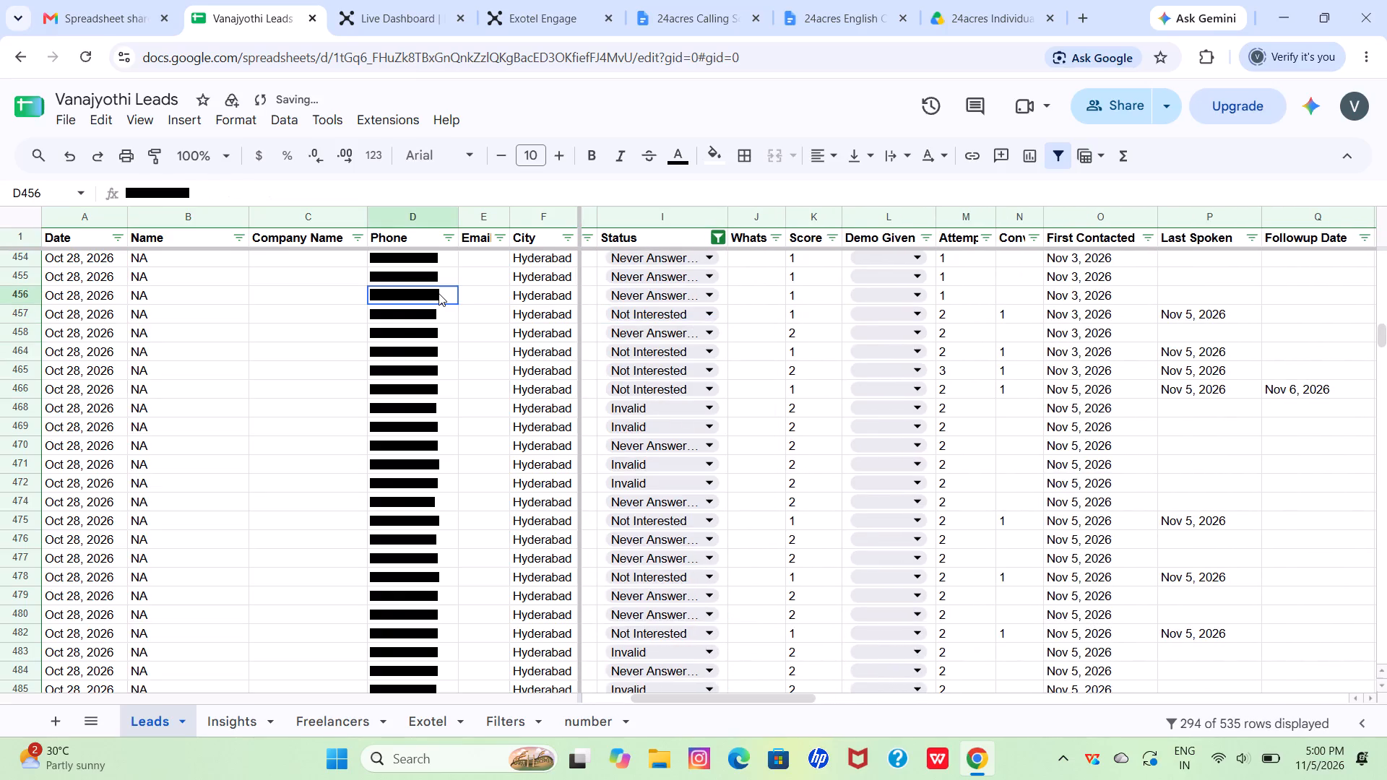
{"action": "key", "text": "ctrl+c"}
{"action": "left_click", "coordinate": [405, 12]}
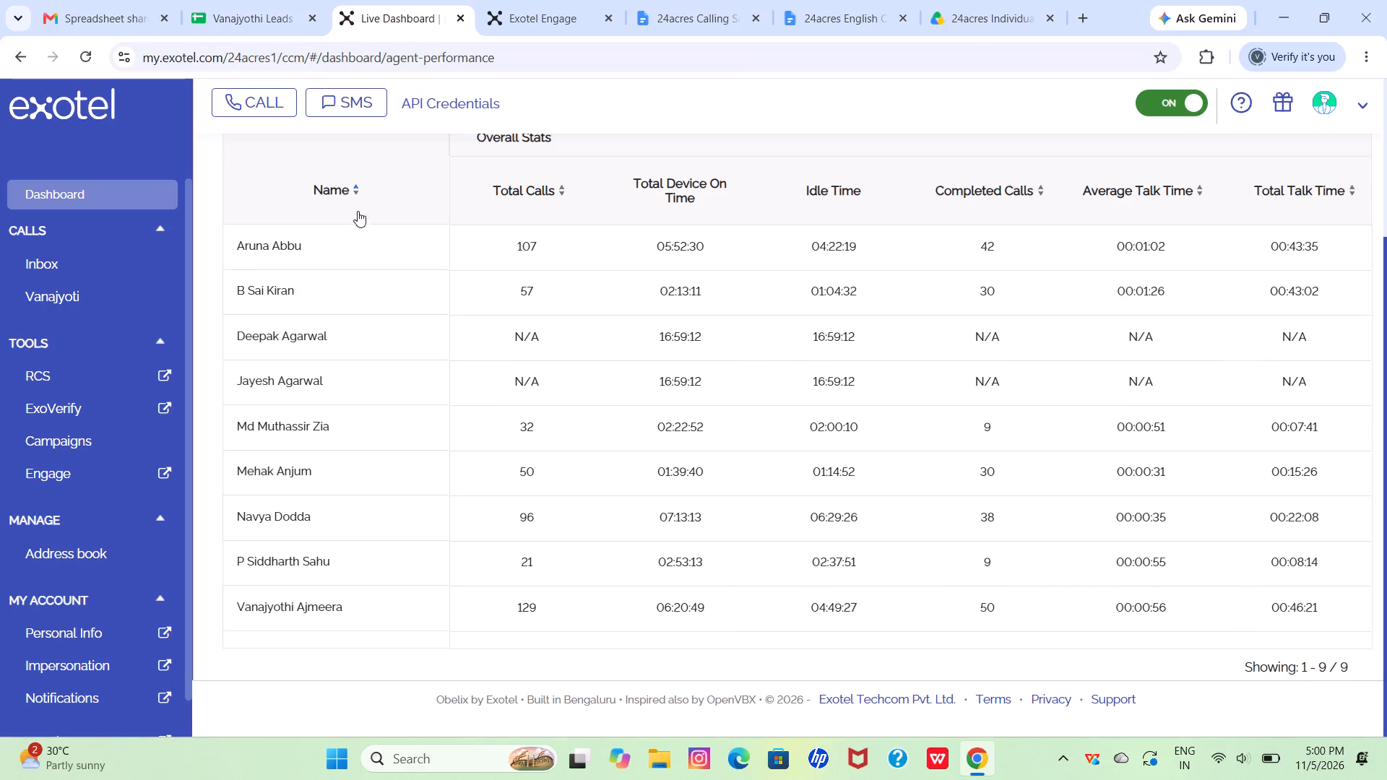
{"action": "double_click", "coordinate": [74, 263]}
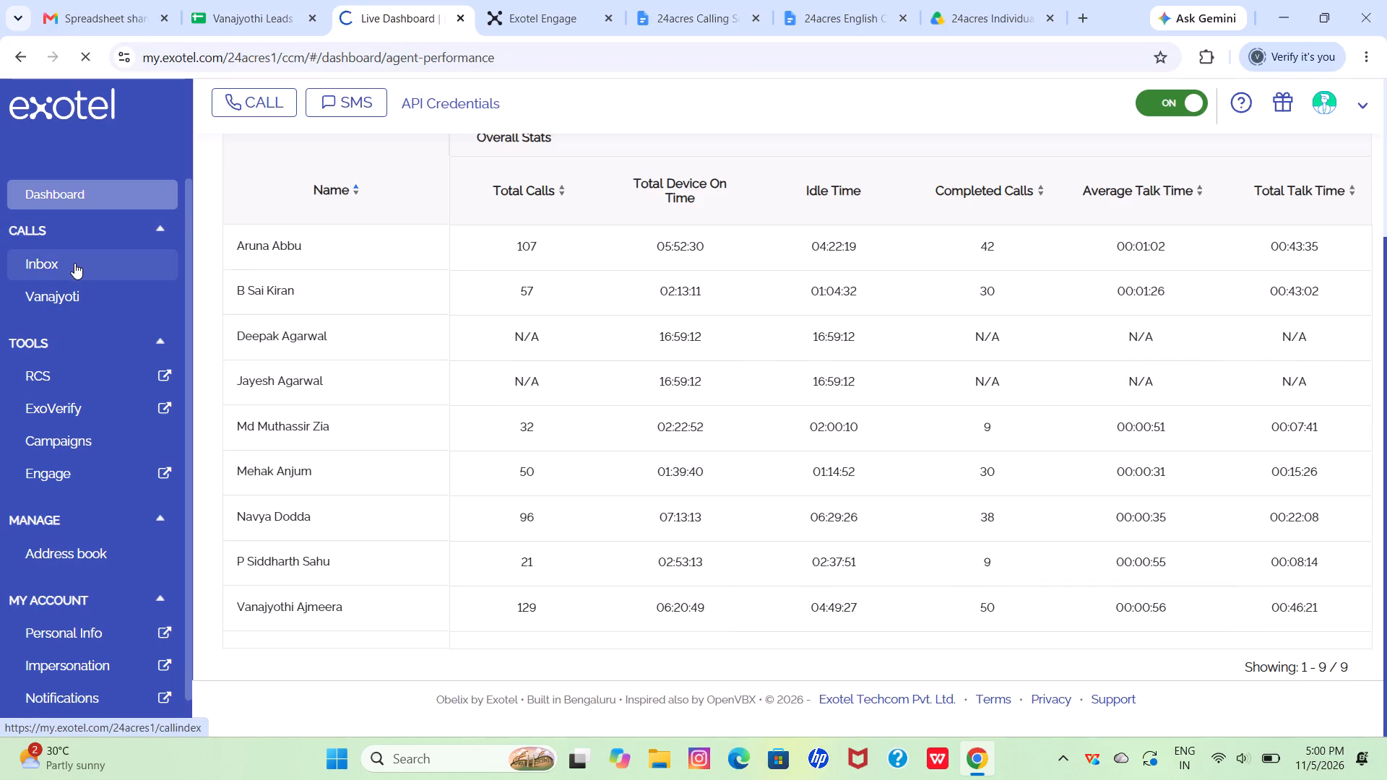
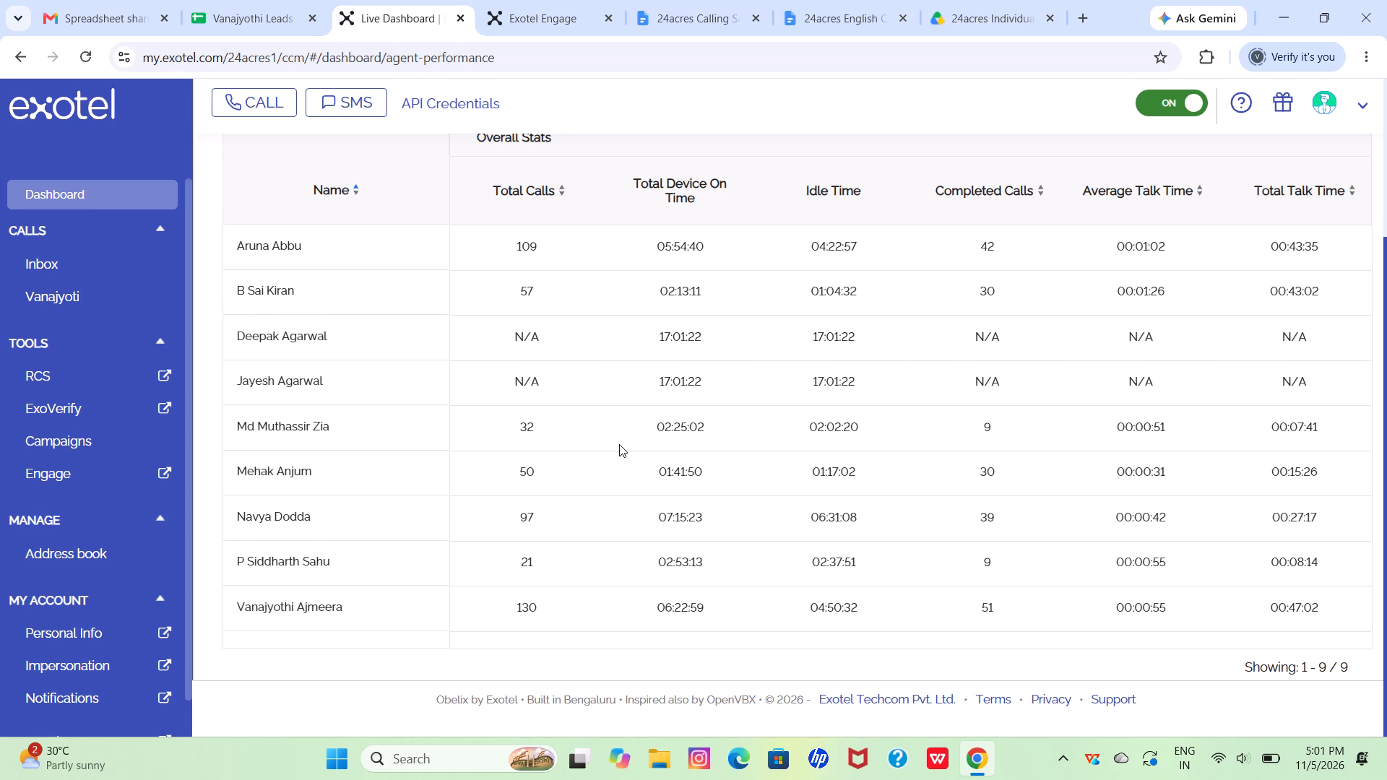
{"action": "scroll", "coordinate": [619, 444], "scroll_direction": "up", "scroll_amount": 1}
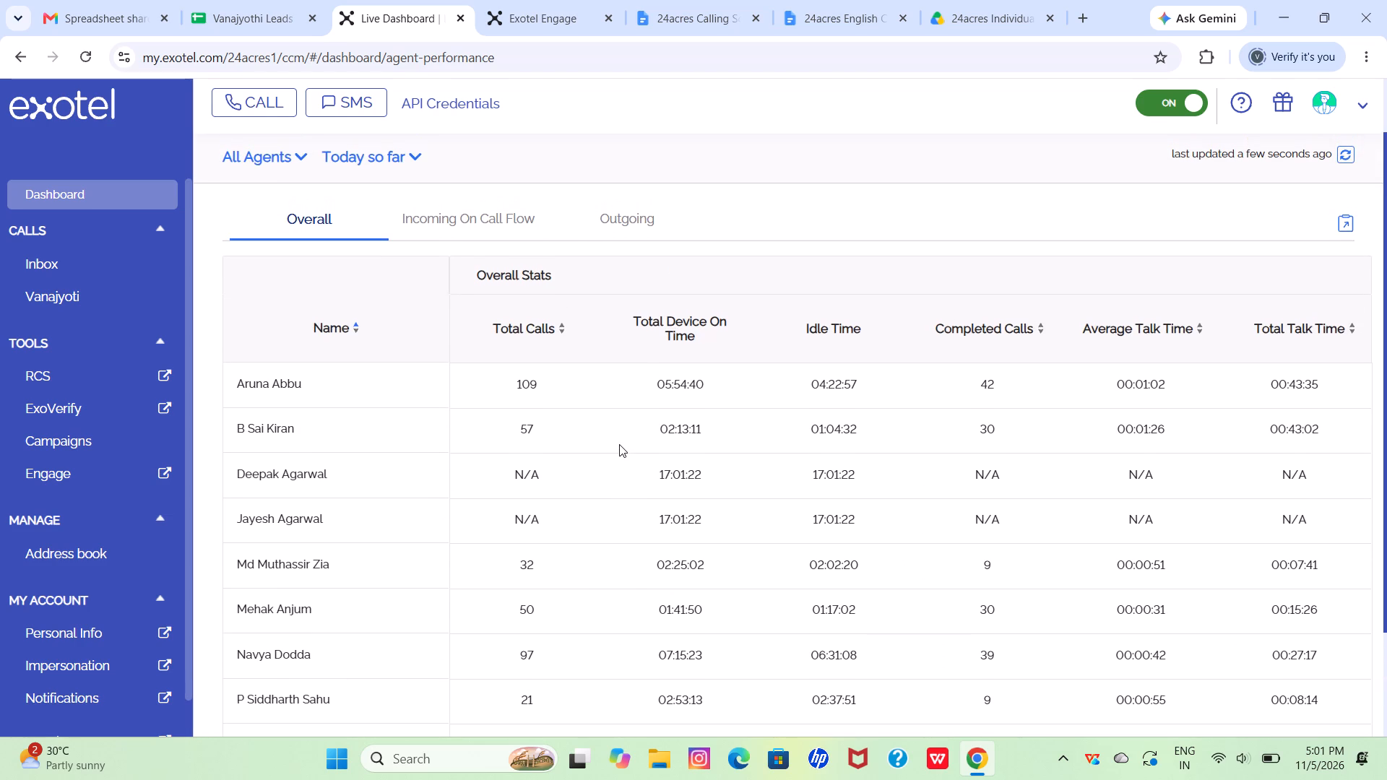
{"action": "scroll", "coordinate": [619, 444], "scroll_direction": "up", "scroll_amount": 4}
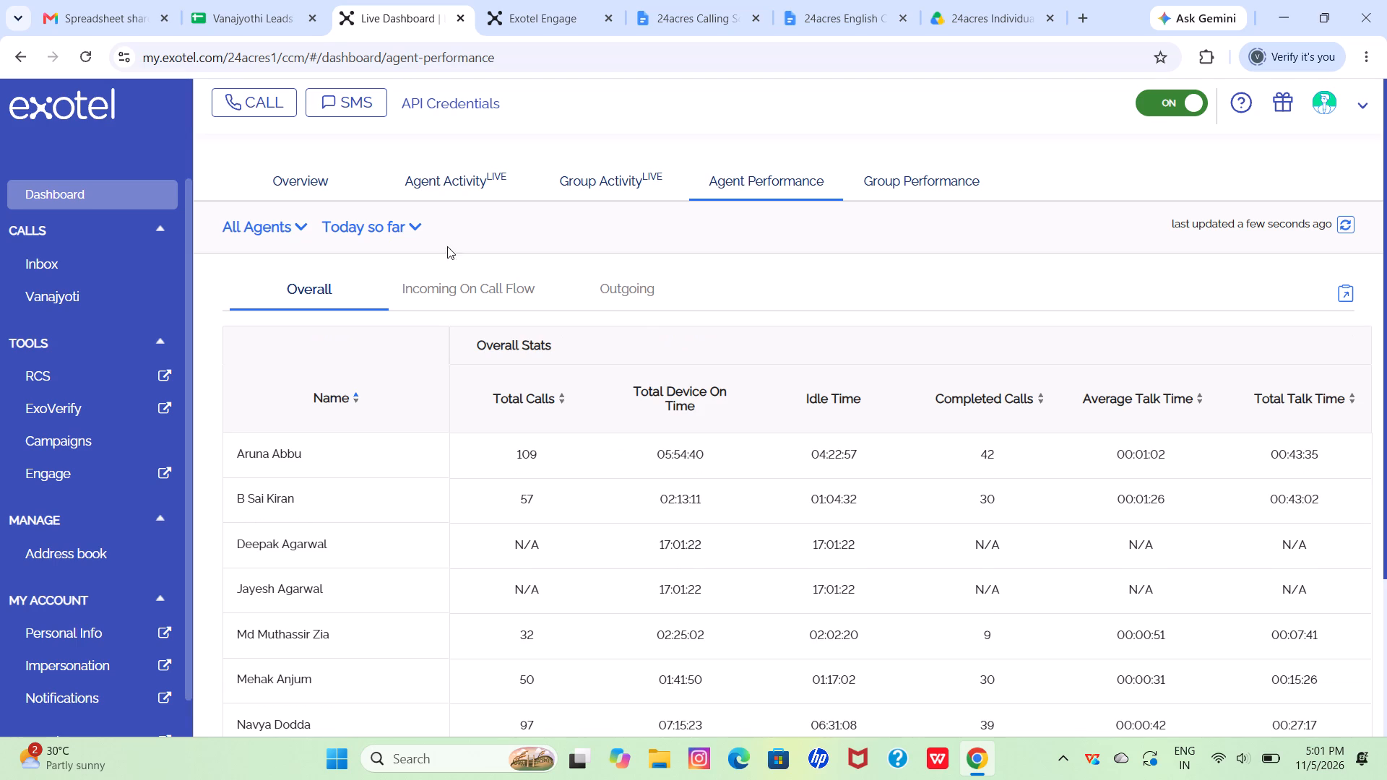
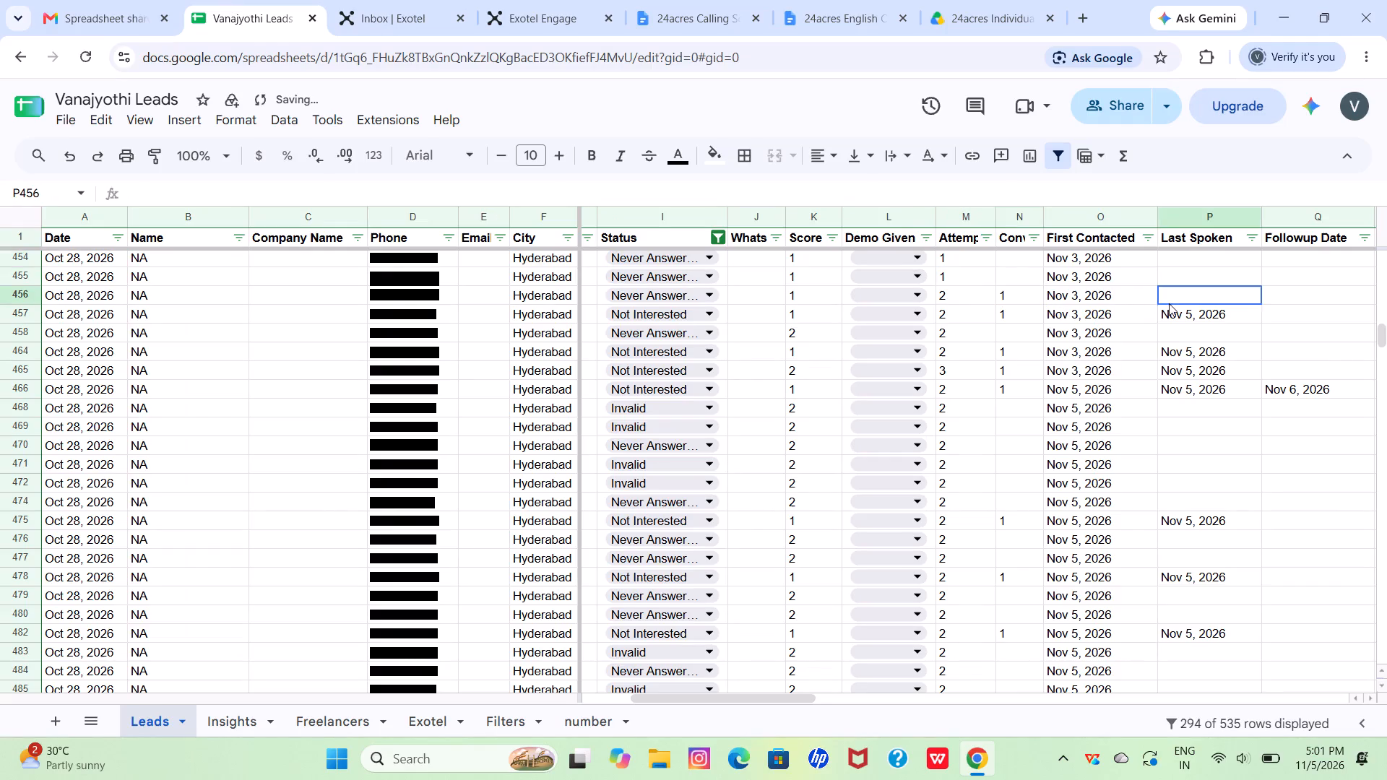
Copy the Last Spoken date Nov 5, 2026 from row 457 into row 456.
{"action": "double_click", "coordinate": [1170, 324]}
{"action": "key", "text": "ctrl+c"}
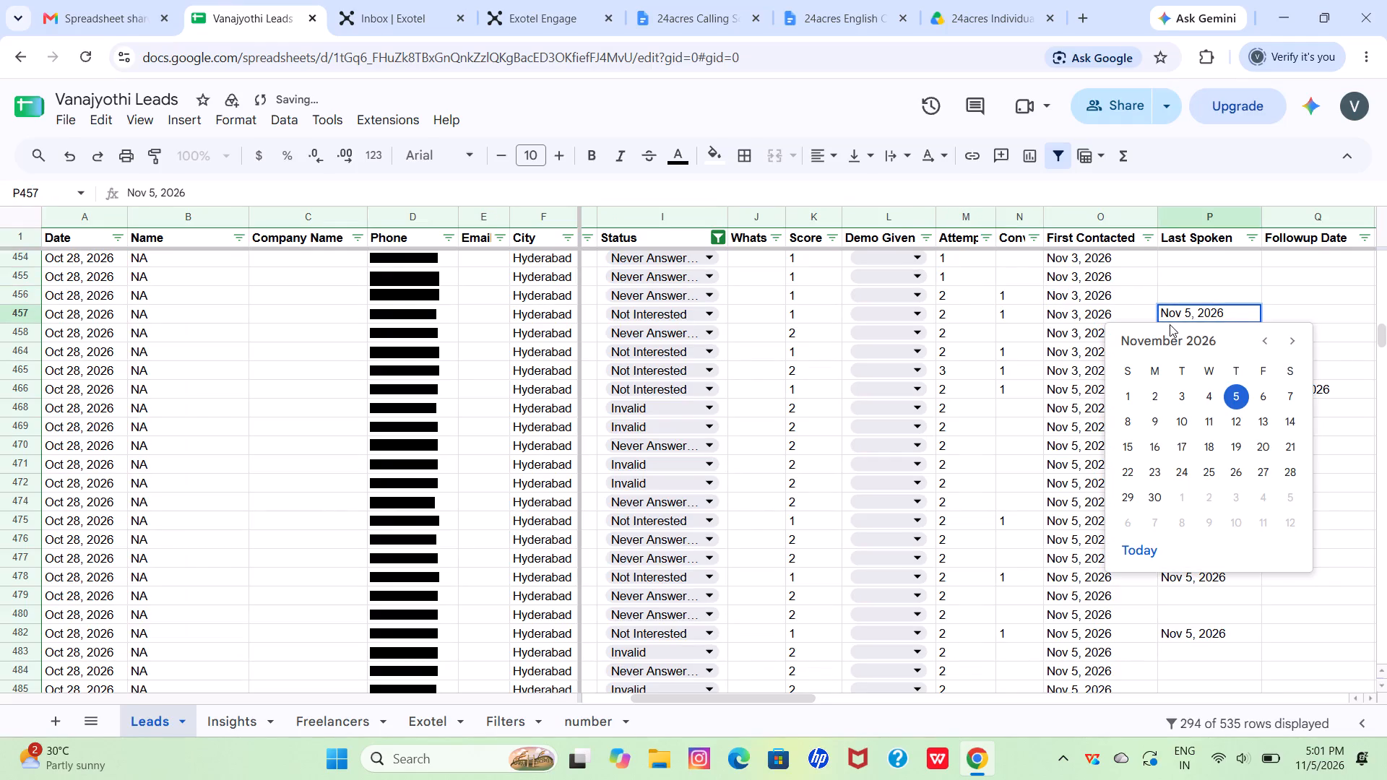
{"action": "left_click", "coordinate": [1315, 316]}
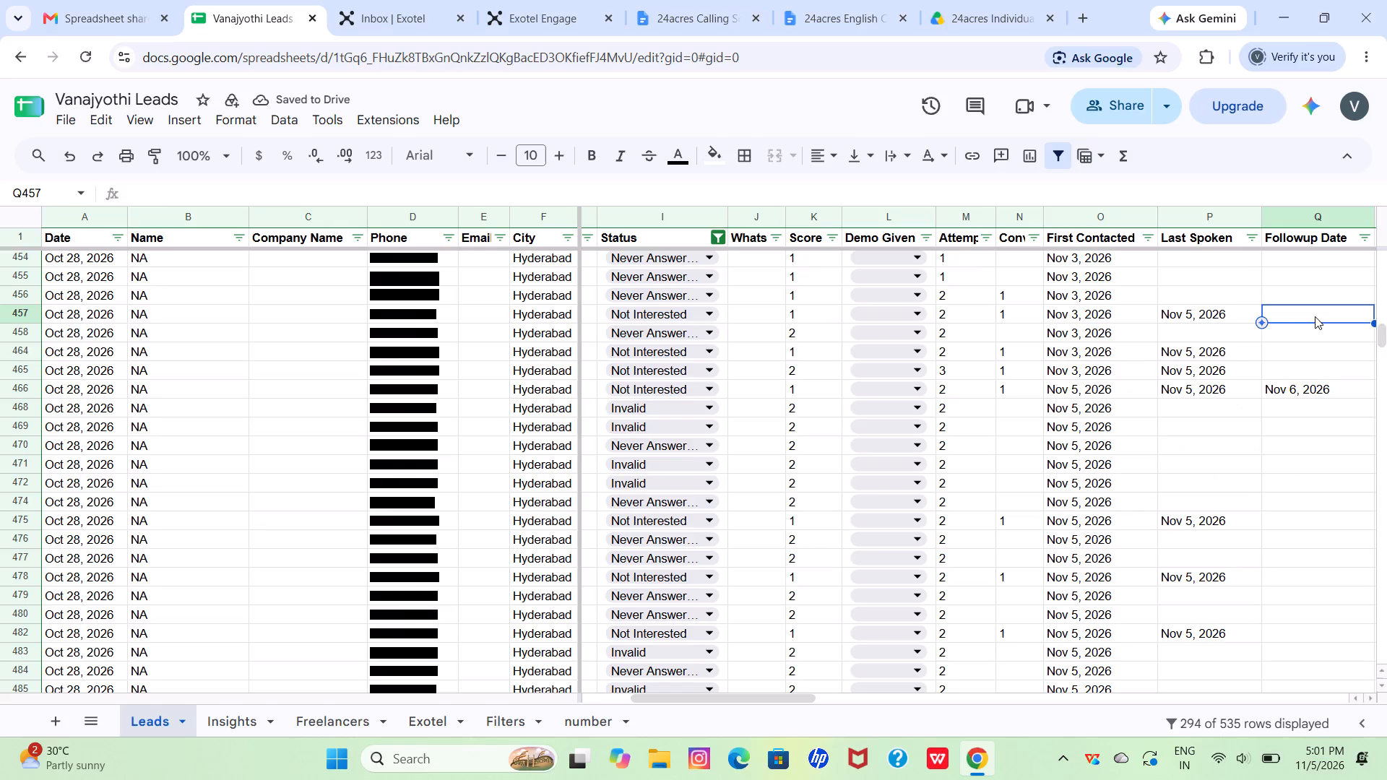
{"action": "left_click", "coordinate": [1217, 329]}
{"action": "left_click", "coordinate": [1213, 319]}
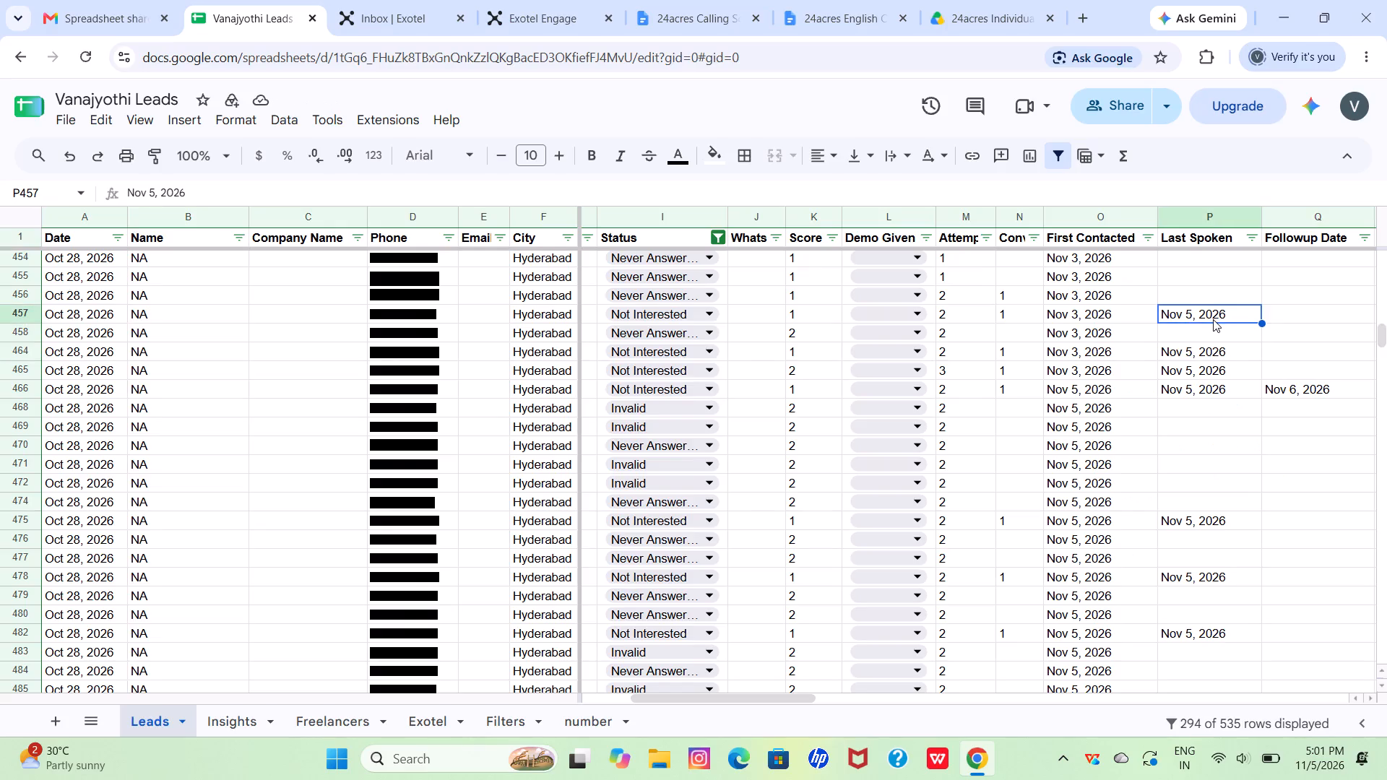
{"action": "key", "text": "ctrl+c"}
{"action": "left_click", "coordinate": [1199, 294]}
{"action": "key", "text": "ctrl+v"}
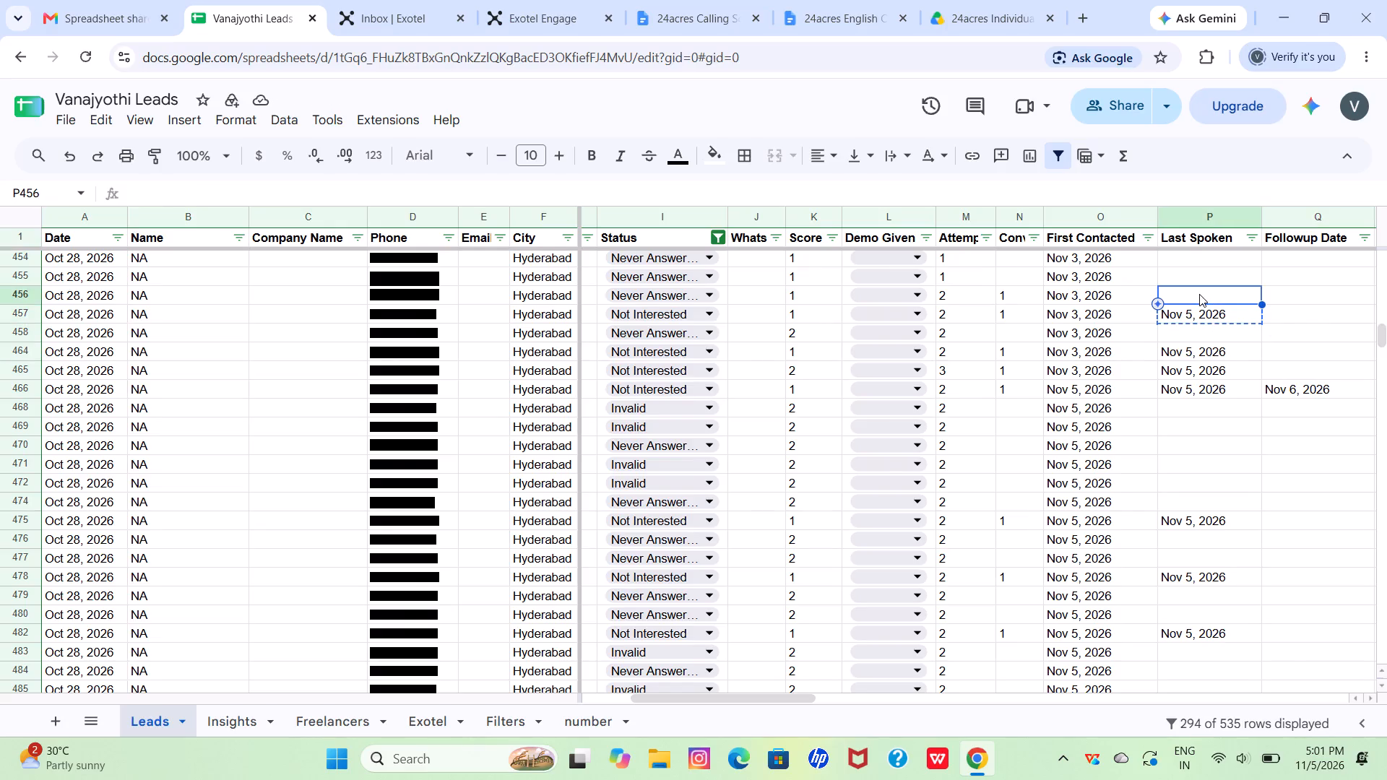
Copy the note "not gave time to speak and disconnected call" from row 464 into the Notes cell of row 456.
{"action": "scroll", "coordinate": [1199, 294], "scroll_direction": "left", "scroll_amount": 6}
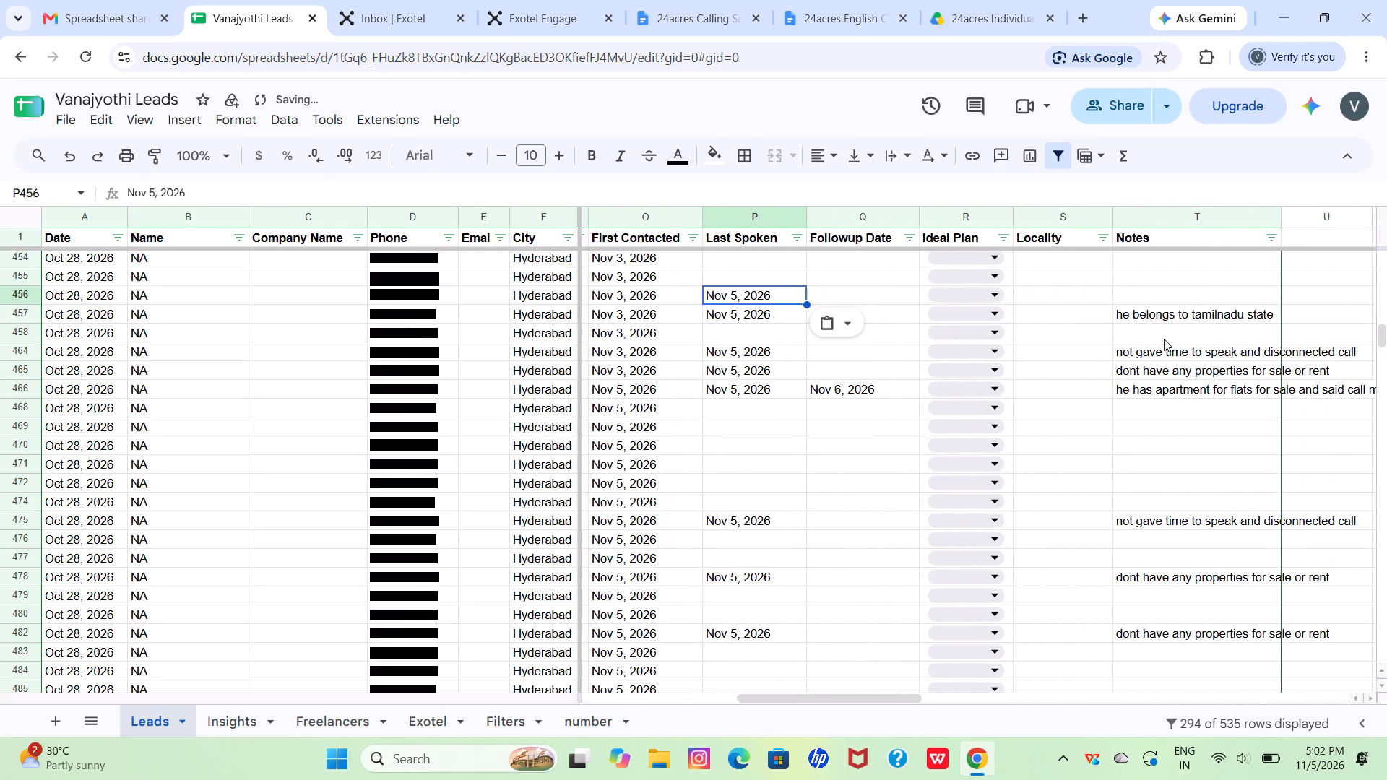
{"action": "left_click", "coordinate": [1149, 351]}
{"action": "key", "text": "ctrl+c"}
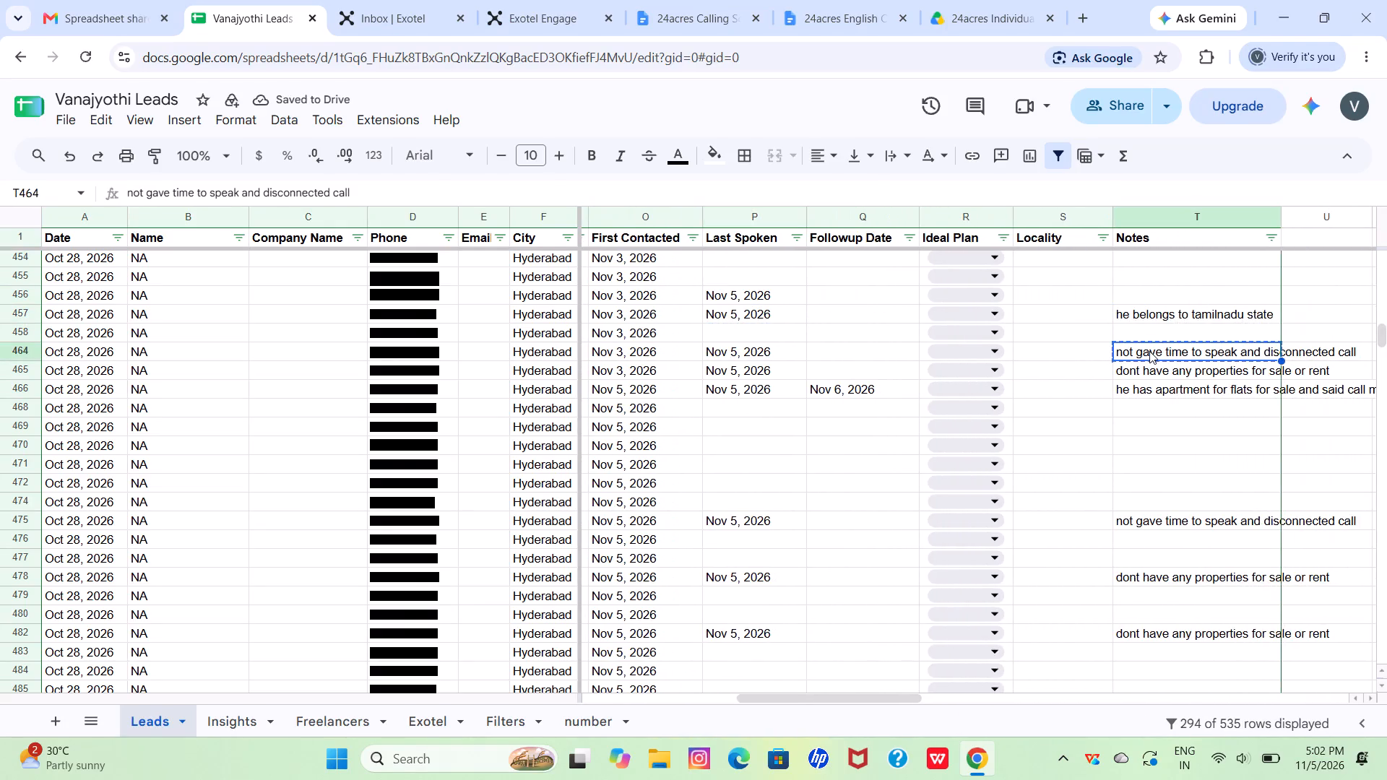
{"action": "left_click", "coordinate": [1138, 292]}
{"action": "key", "text": "ctrl+v"}
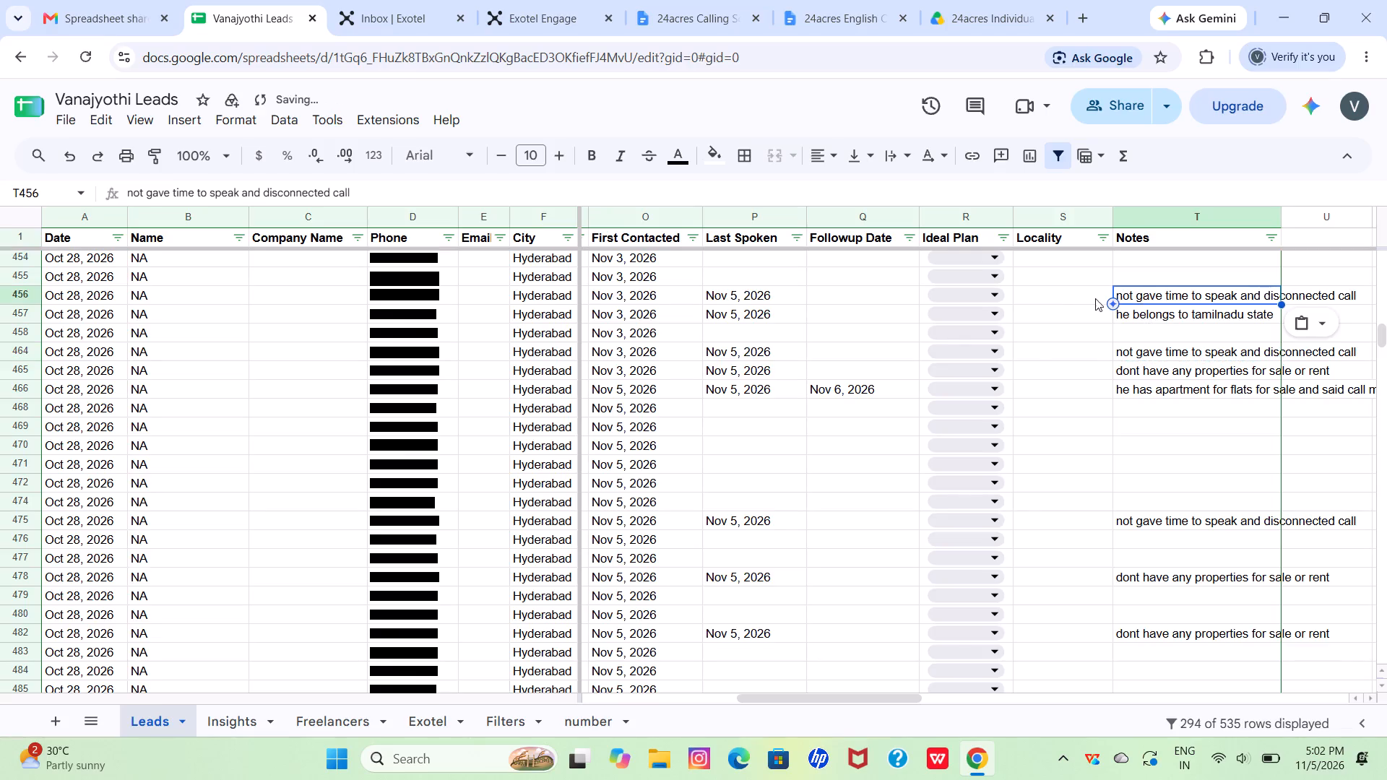
{"action": "left_click", "coordinate": [1071, 305]}
Set the Status of the lead in row 456 to Not Interested.
{"action": "scroll", "coordinate": [1071, 305], "scroll_direction": "right", "scroll_amount": 6}
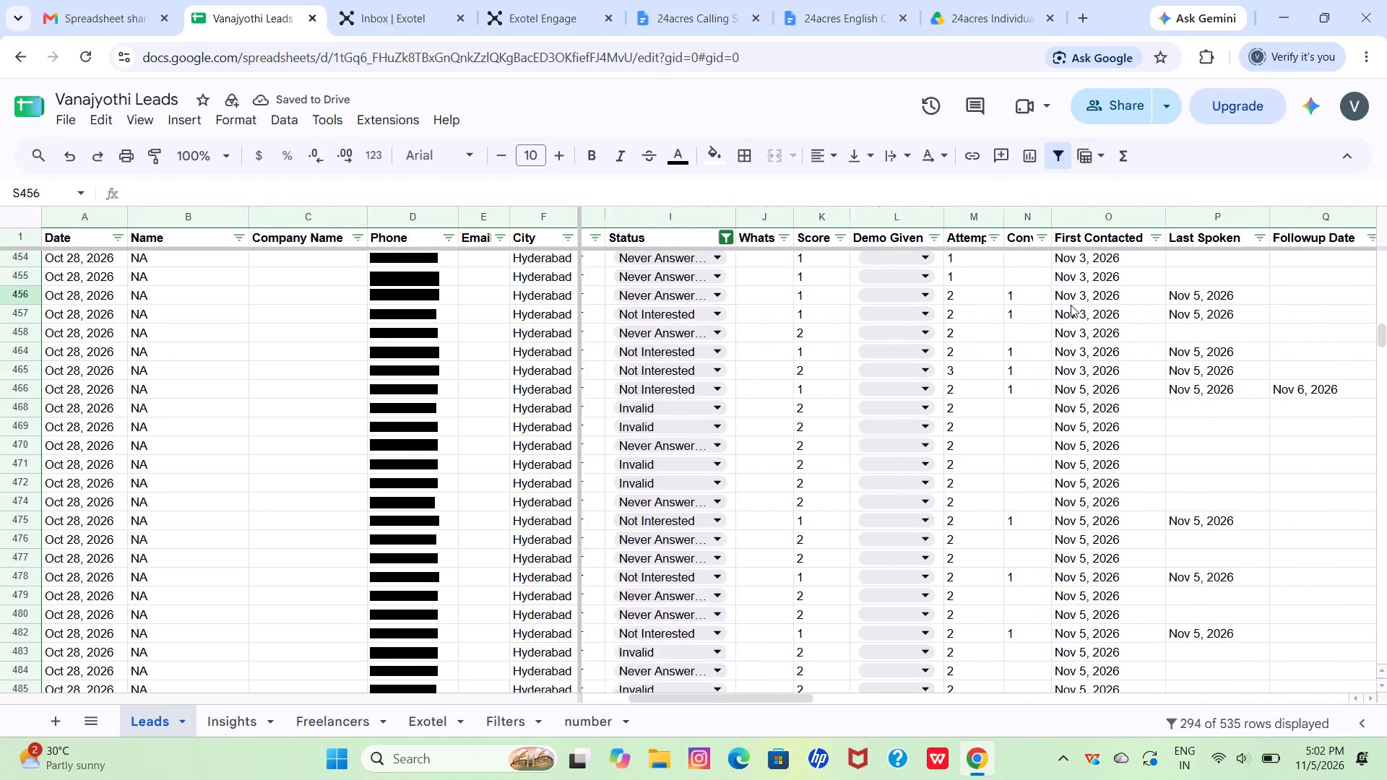
{"action": "scroll", "coordinate": [1071, 305], "scroll_direction": "right", "scroll_amount": 1}
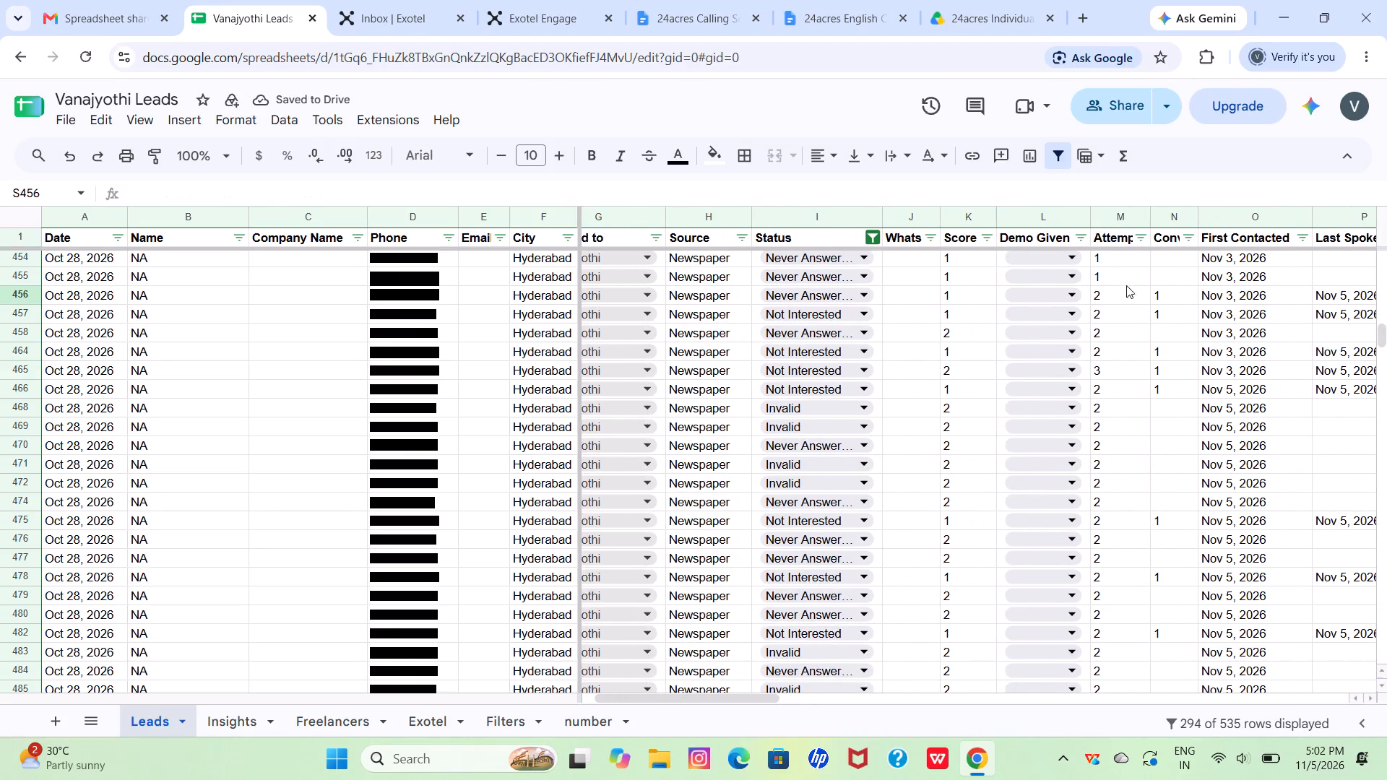
{"action": "left_click", "coordinate": [833, 303]}
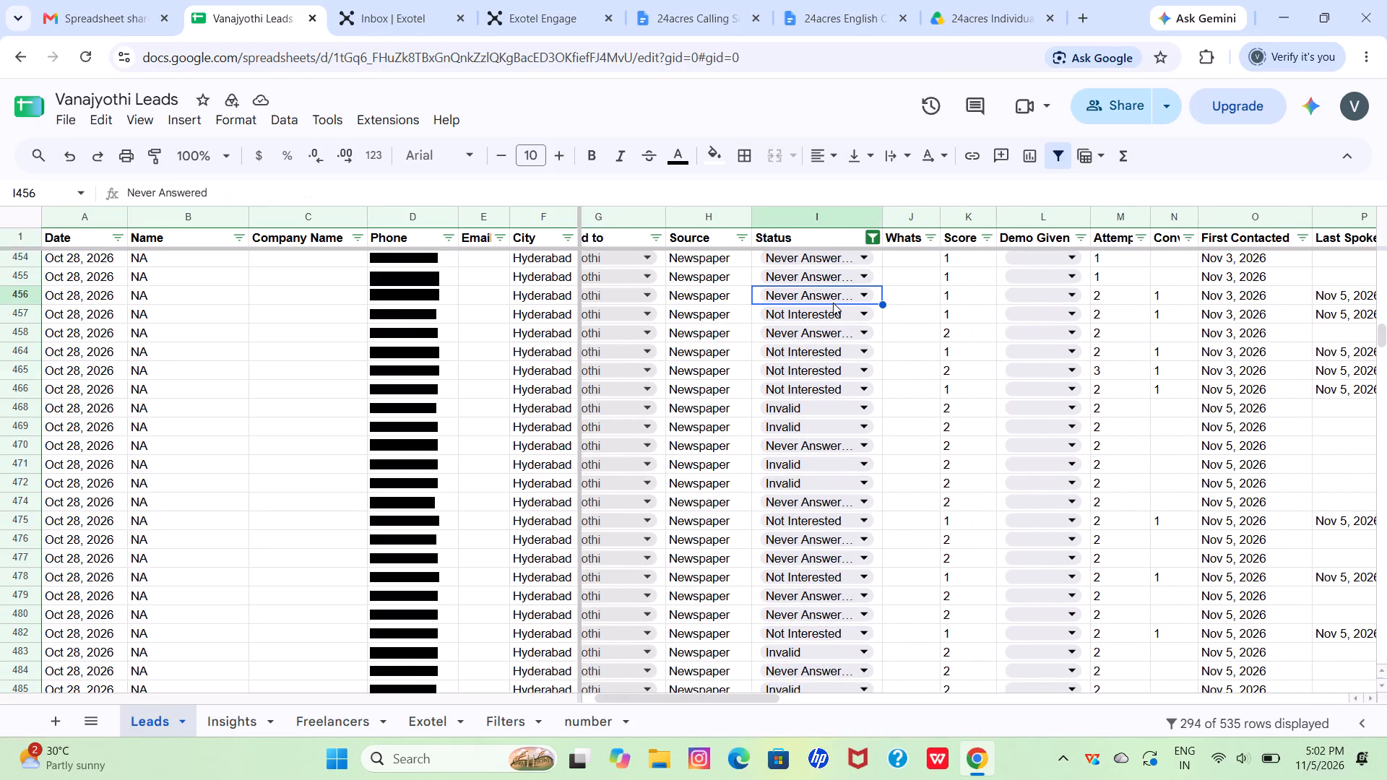
{"action": "left_click", "coordinate": [833, 303]}
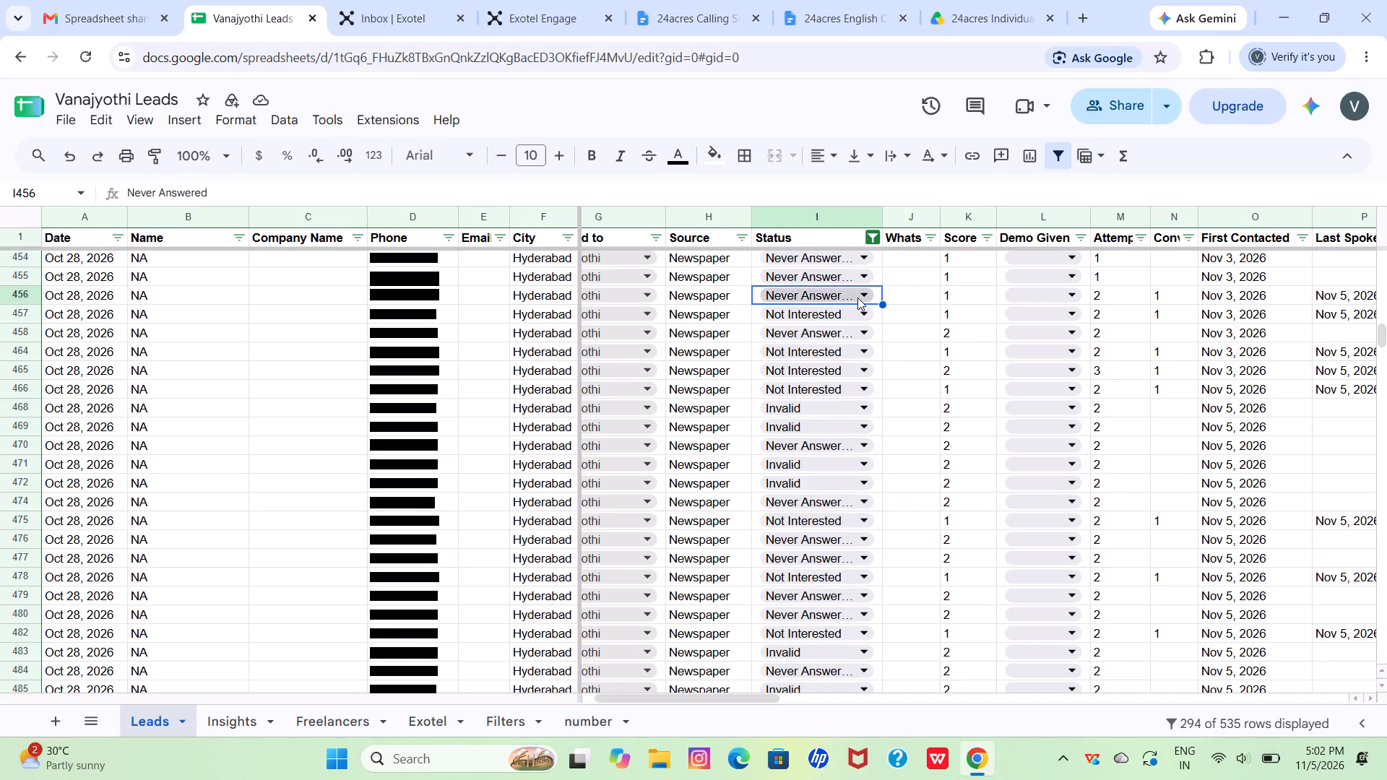
{"action": "left_click", "coordinate": [857, 298]}
{"action": "left_click", "coordinate": [816, 396]}
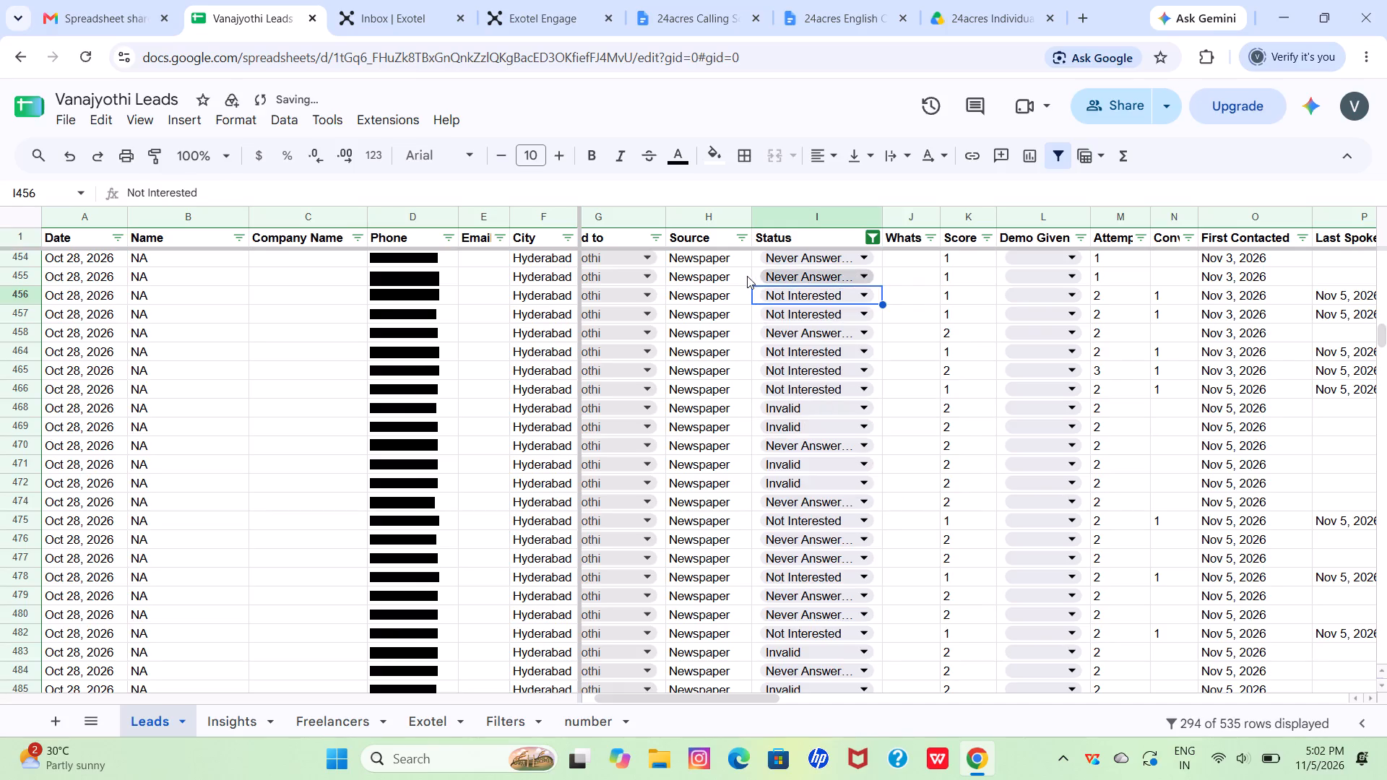
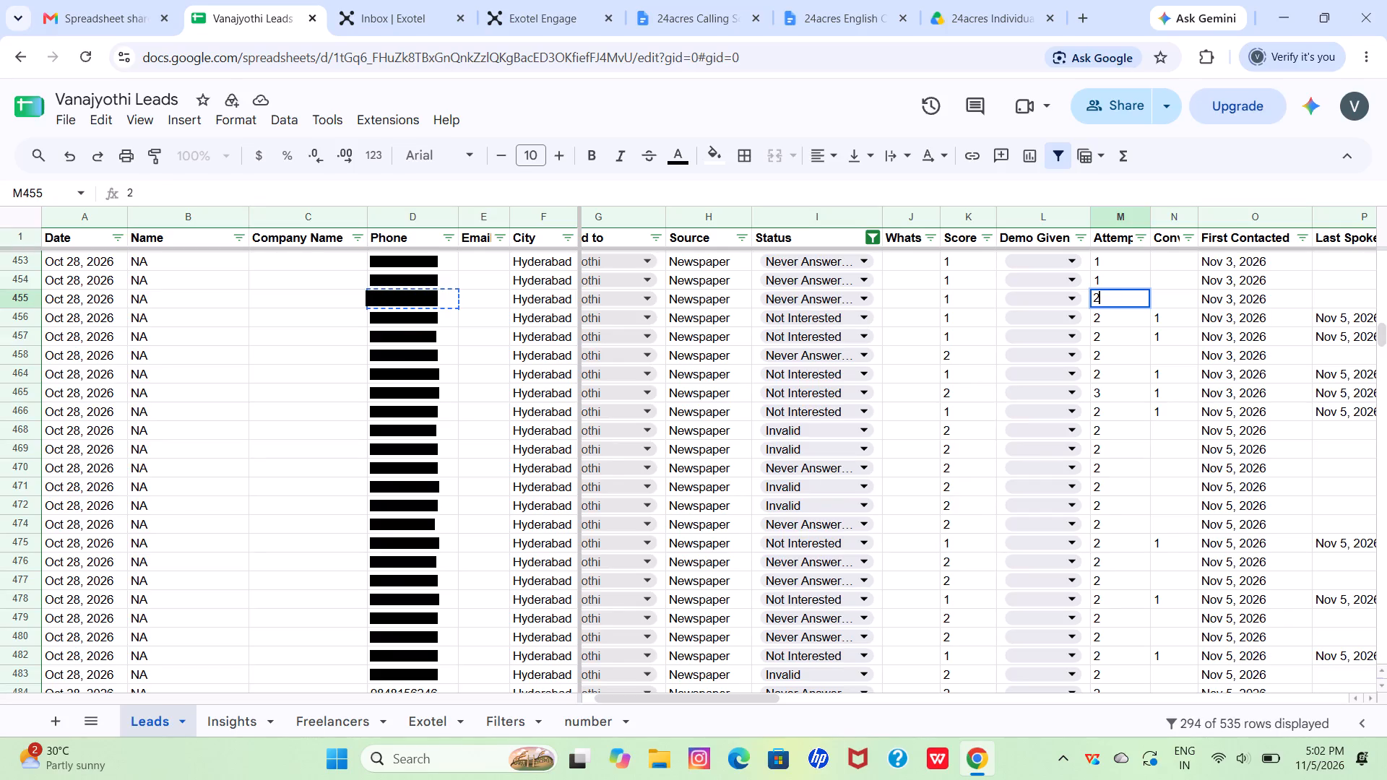
Enter 2 as the Attempts count for the lead in row 455.
{"action": "left_click", "coordinate": [1175, 299]}
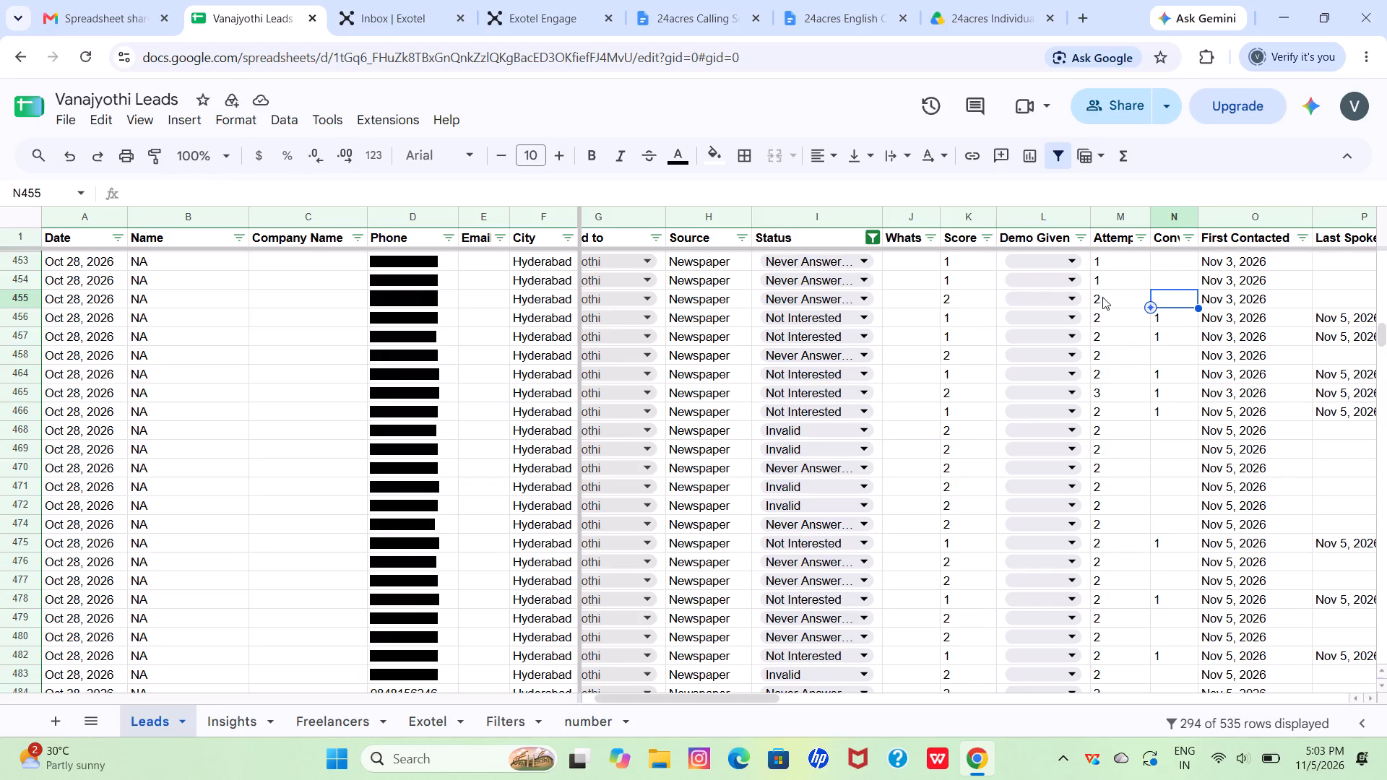
Set the Status of the lead in row 455 to Not Interested.
{"action": "left_click", "coordinate": [826, 305]}
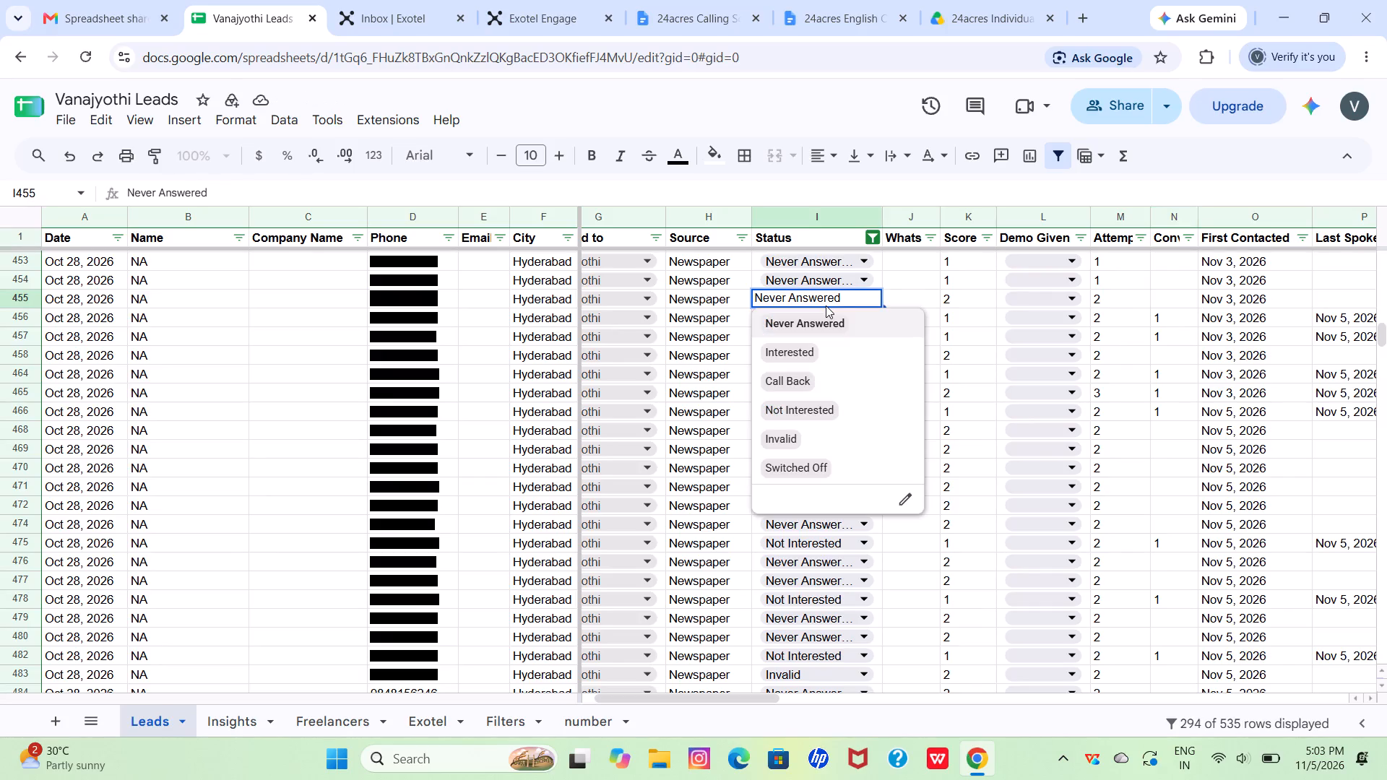
{"action": "left_click", "coordinate": [813, 404]}
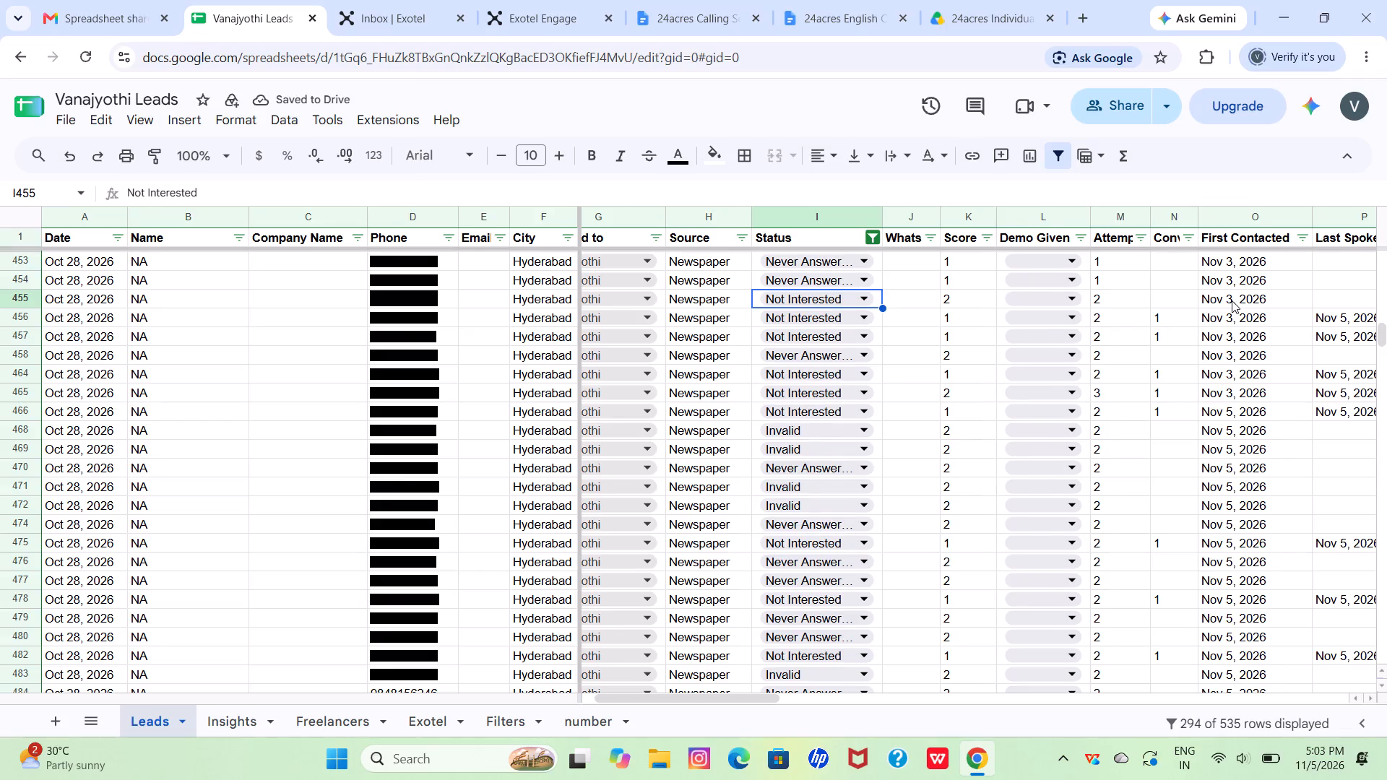
Copy the Last Spoken date Nov 5, 2026 from row 456 into row 455.
{"action": "scroll", "coordinate": [1232, 300], "scroll_direction": "left", "scroll_amount": 2}
{"action": "left_click", "coordinate": [1202, 325]}
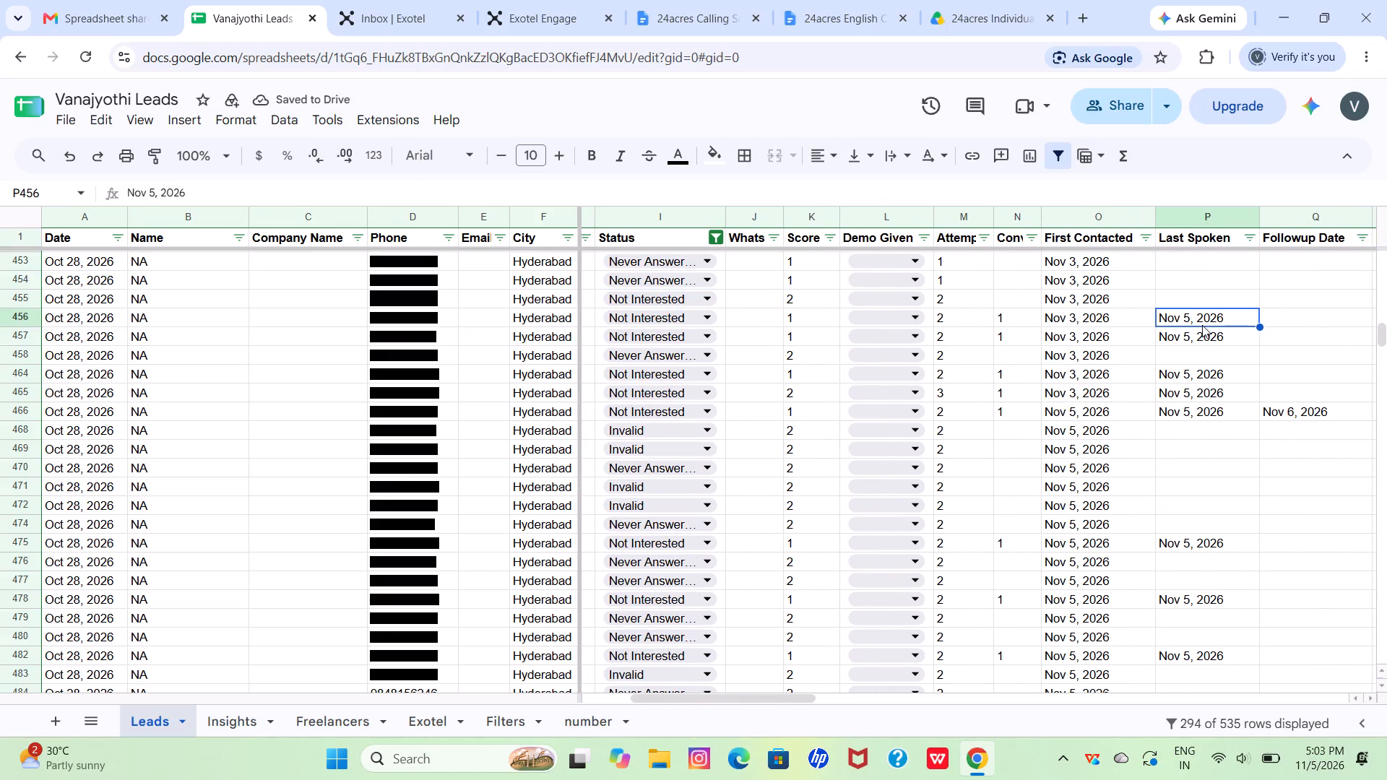
{"action": "key", "text": "ctrl+c"}
{"action": "left_click", "coordinate": [1185, 303]}
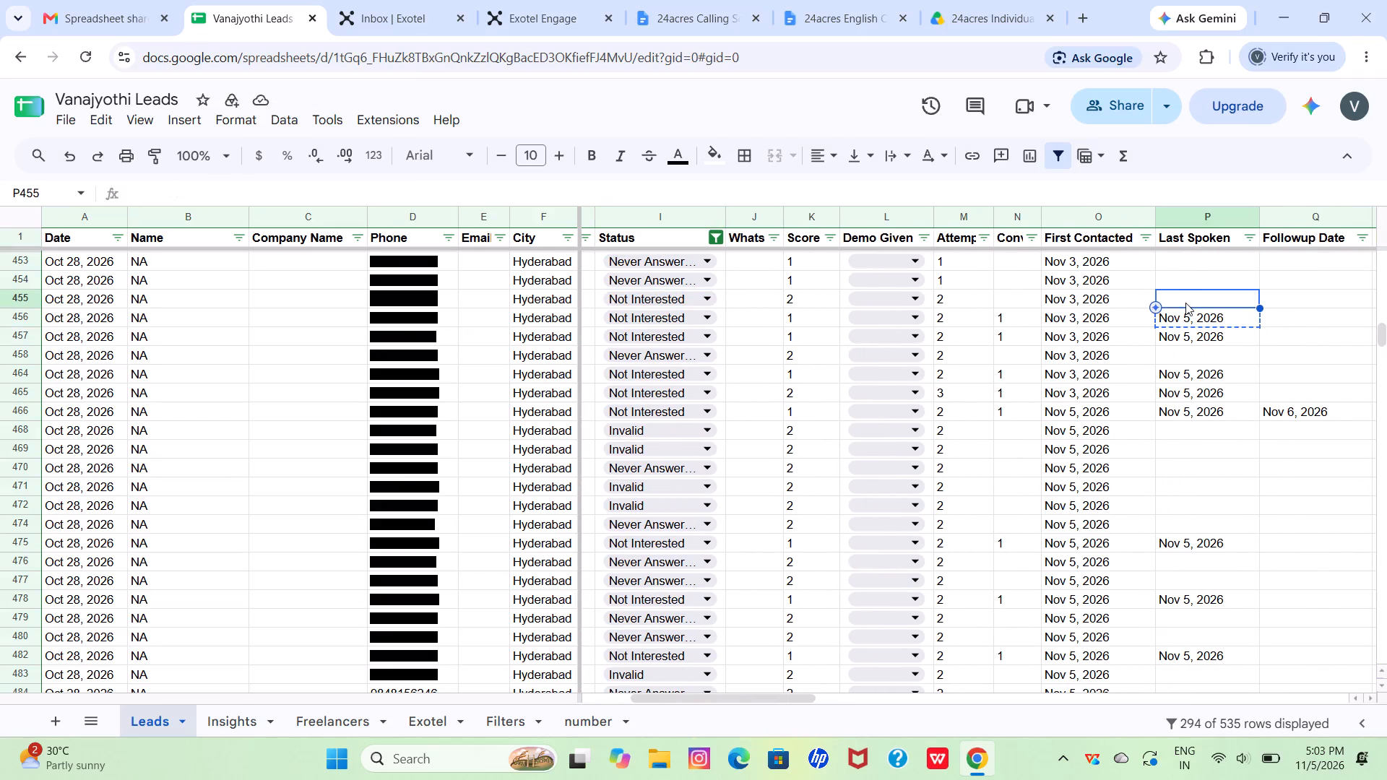
{"action": "key", "text": "ctrl+v"}
Copy the note "not gave time to speak and disconnected call" from row 464 into the Notes cell of row 455.
{"action": "scroll", "coordinate": [1185, 303], "scroll_direction": "left", "scroll_amount": 5}
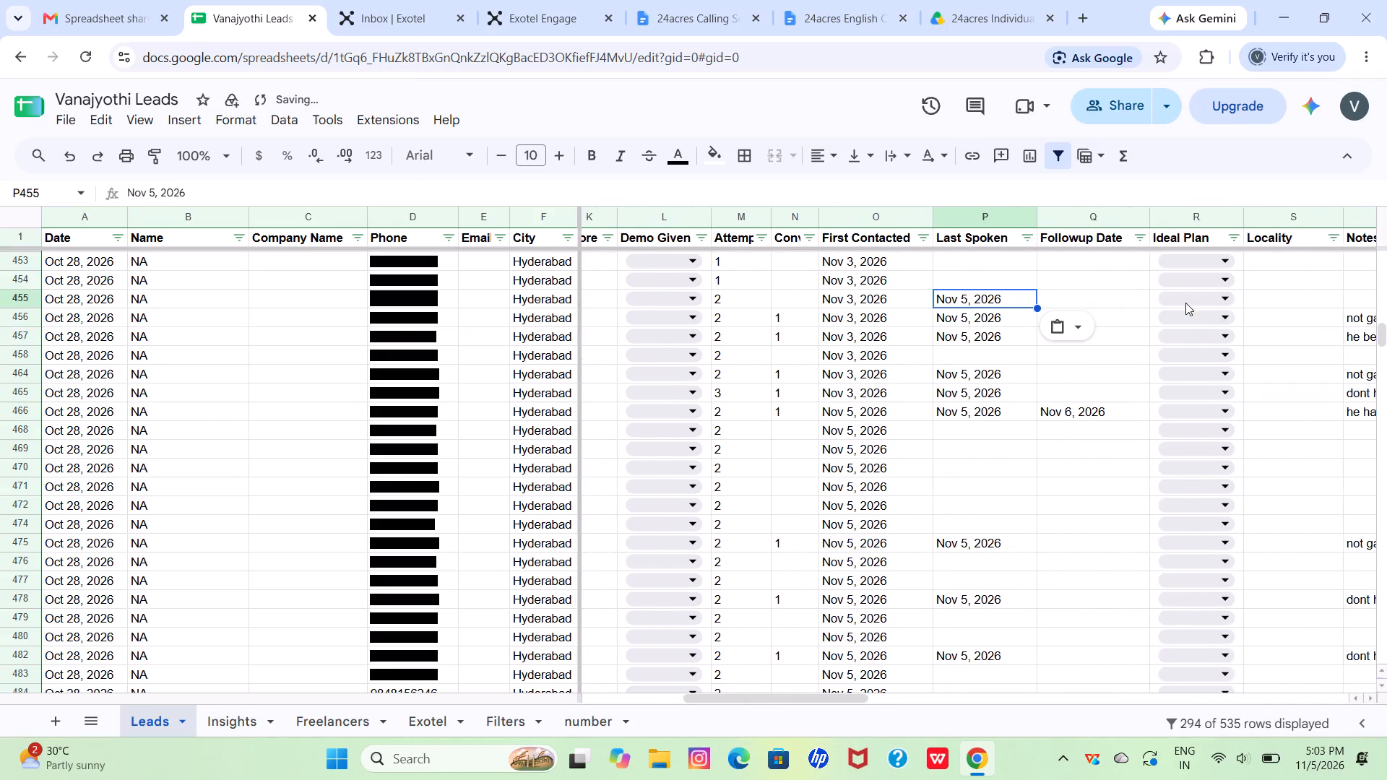
{"action": "scroll", "coordinate": [1185, 303], "scroll_direction": "left", "scroll_amount": 1}
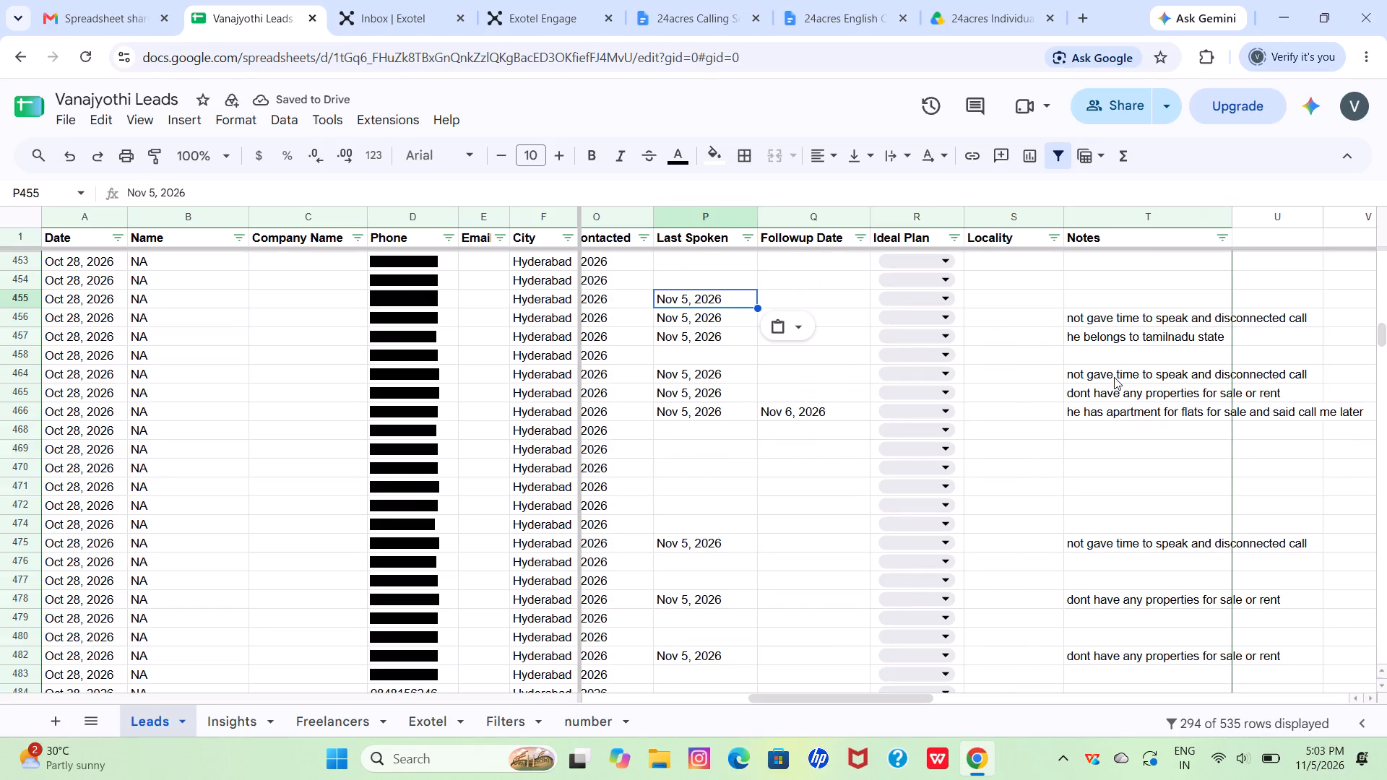
{"action": "left_click", "coordinate": [1114, 377]}
{"action": "key", "text": "ctrl+c"}
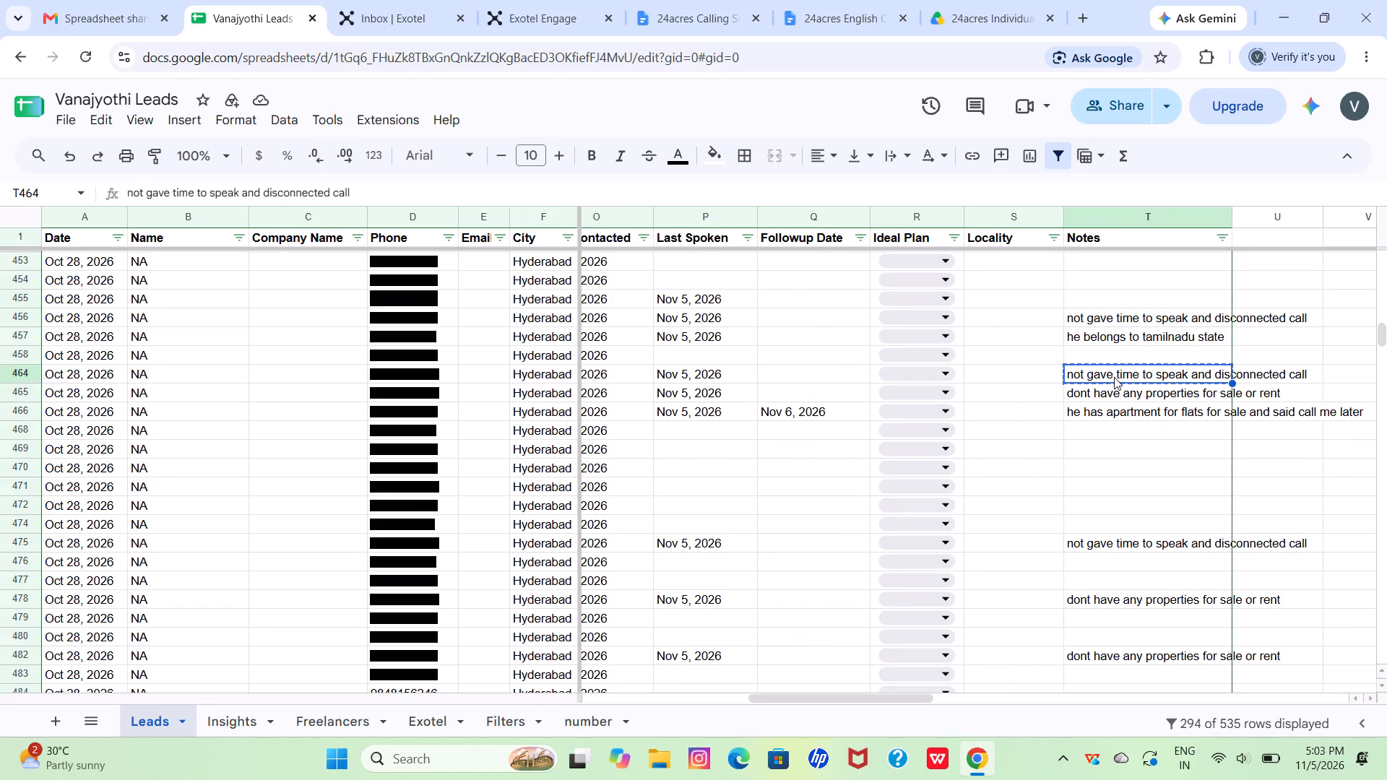
{"action": "left_click", "coordinate": [1094, 305]}
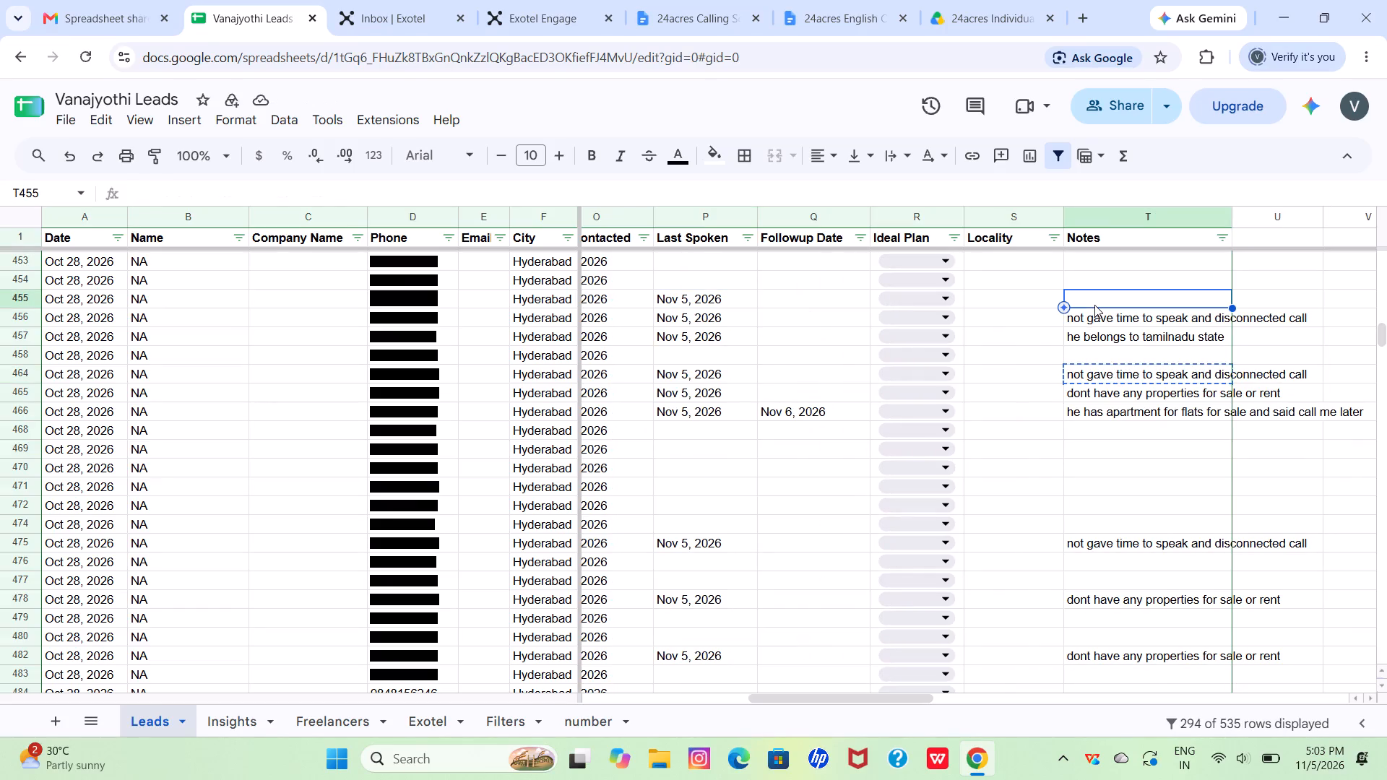
{"action": "key", "text": "ctrl+v"}
{"action": "left_click", "coordinate": [1001, 302]}
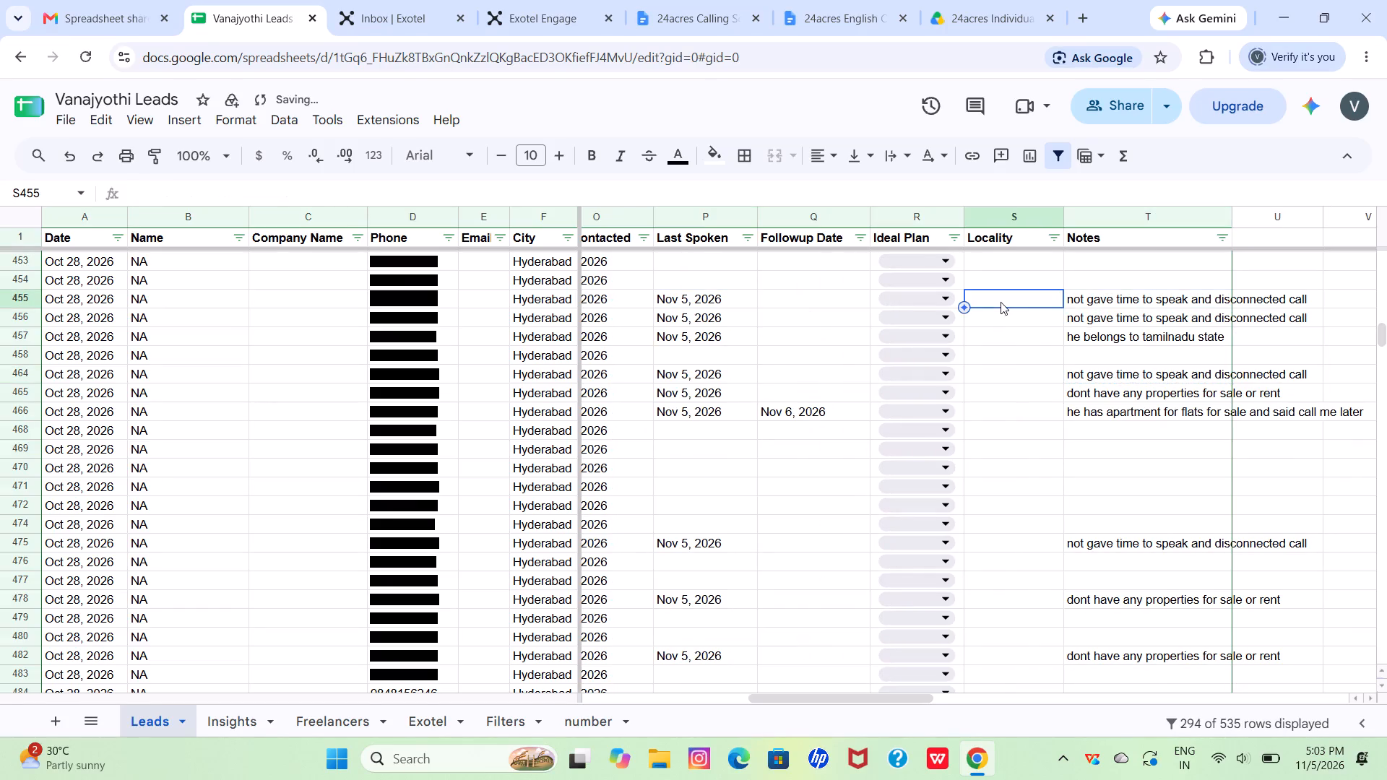
Switch from the leads sheet to the 24acres Individuals Presentation [V5.1] PDF.
{"action": "scroll", "coordinate": [1001, 302], "scroll_direction": "right", "scroll_amount": 5}
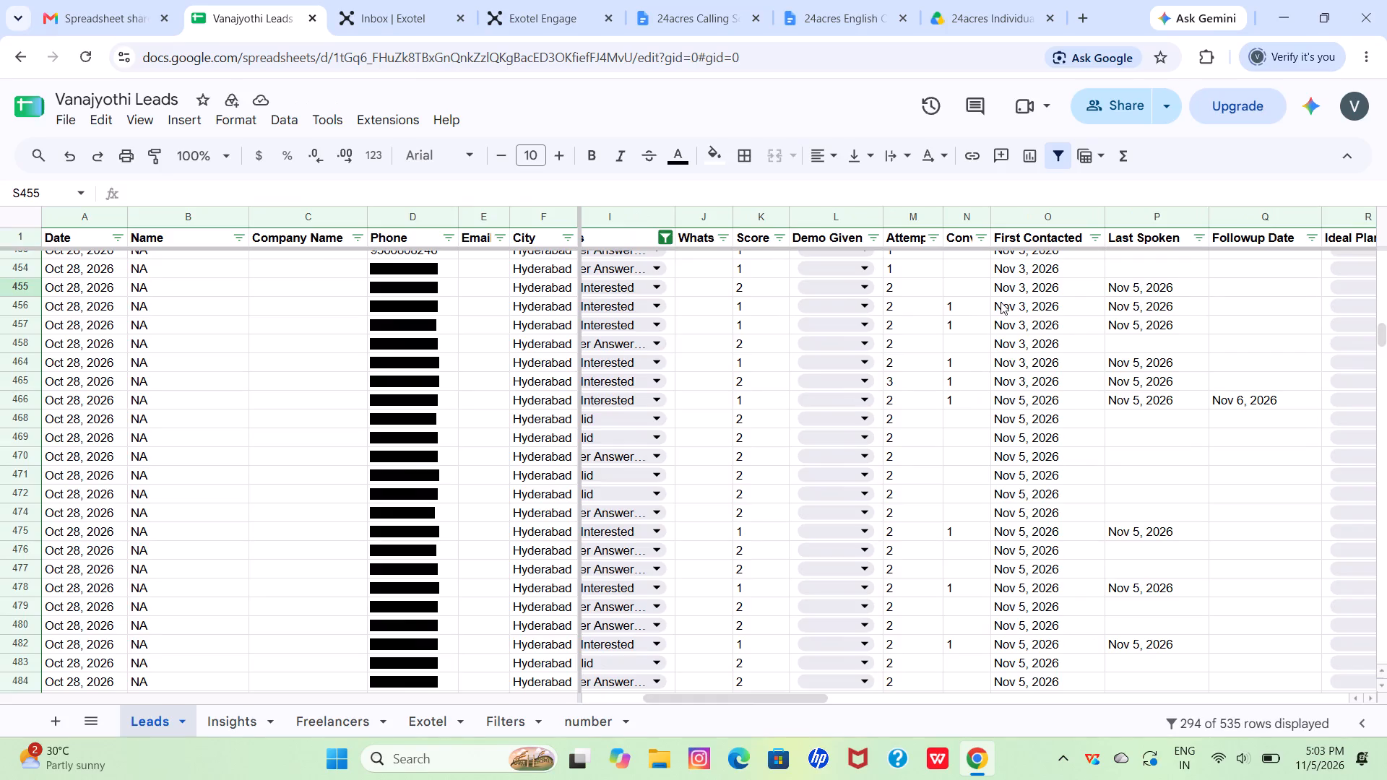
{"action": "left_click", "coordinate": [932, 0]}
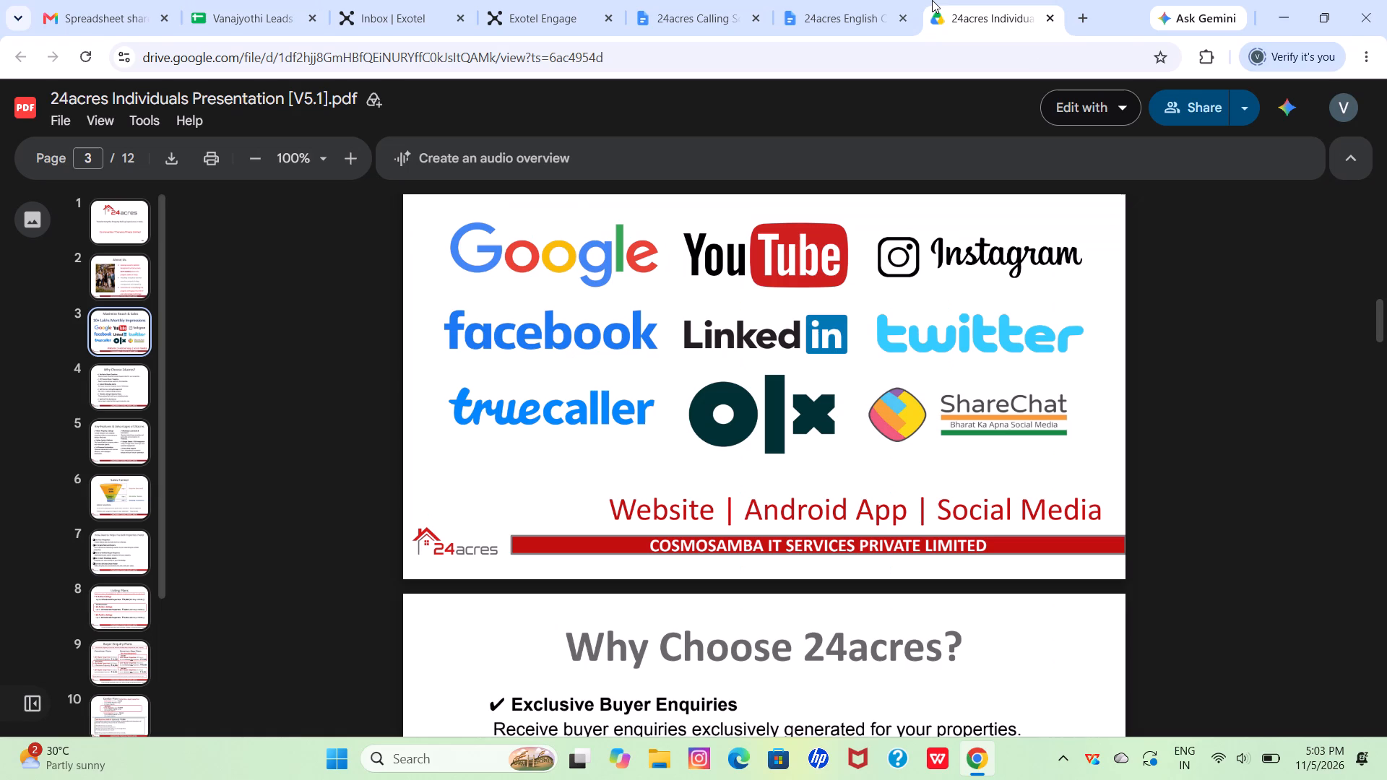
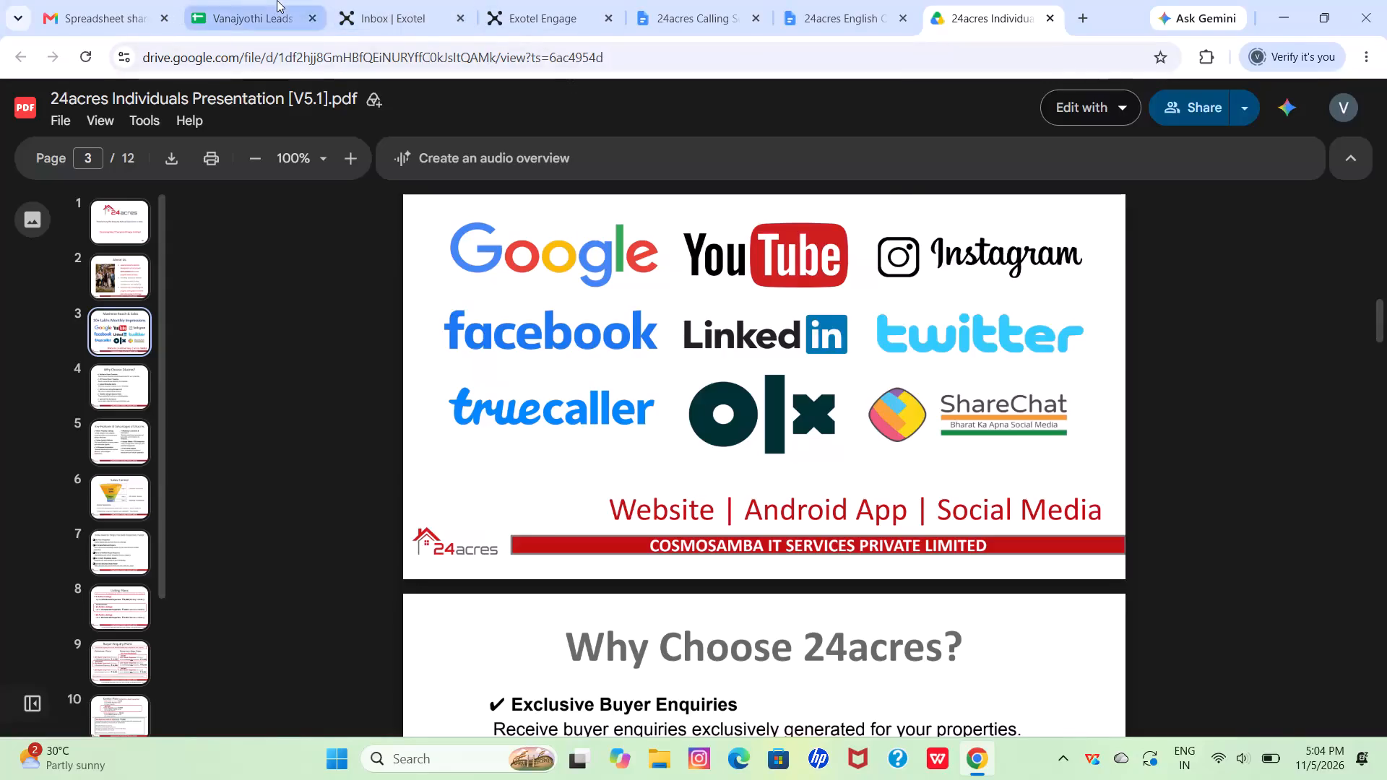
Return to the Vanajyothi Leads spreadsheet and check the Status and conversation count cells of the lead in row 455.
{"action": "left_click", "coordinate": [277, 0]}
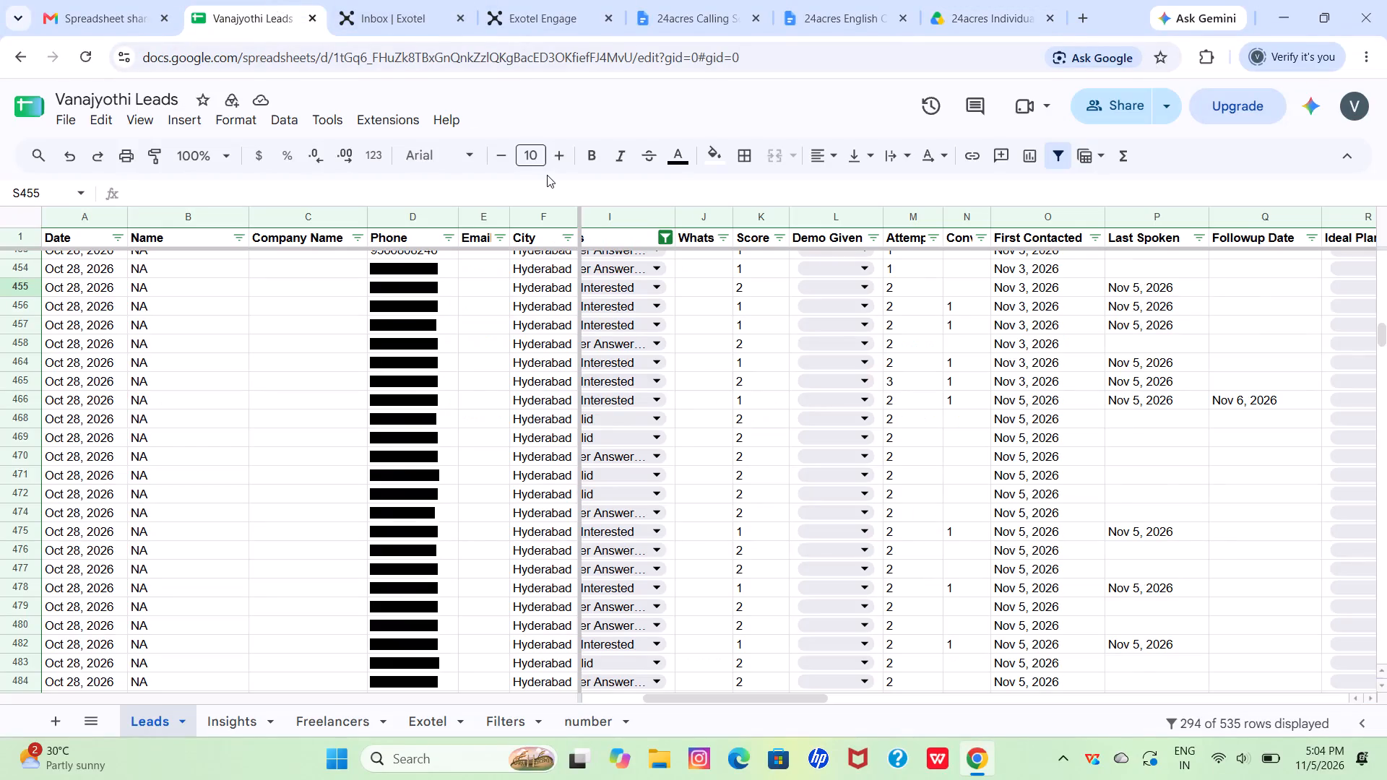
{"action": "scroll", "coordinate": [660, 291], "scroll_direction": "right", "scroll_amount": 1}
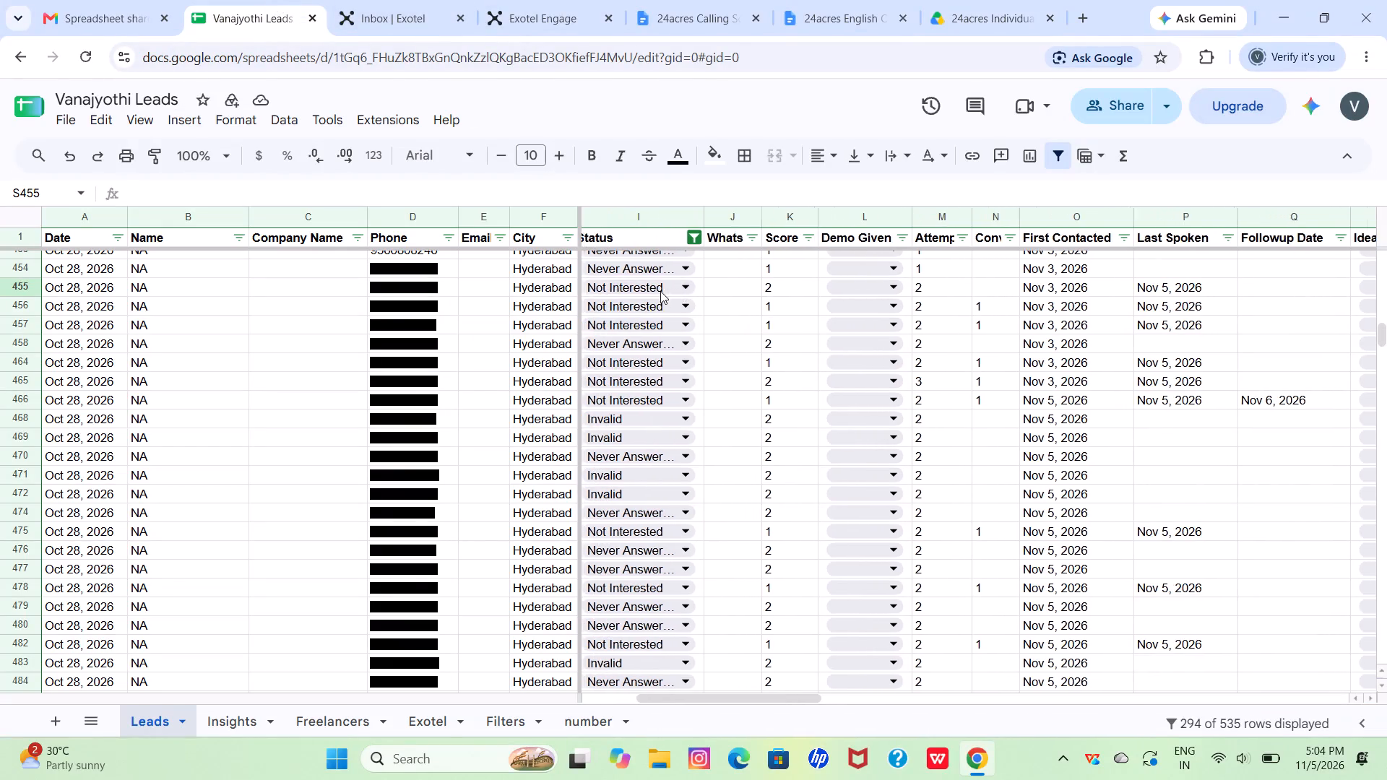
{"action": "scroll", "coordinate": [660, 291], "scroll_direction": "right", "scroll_amount": 1}
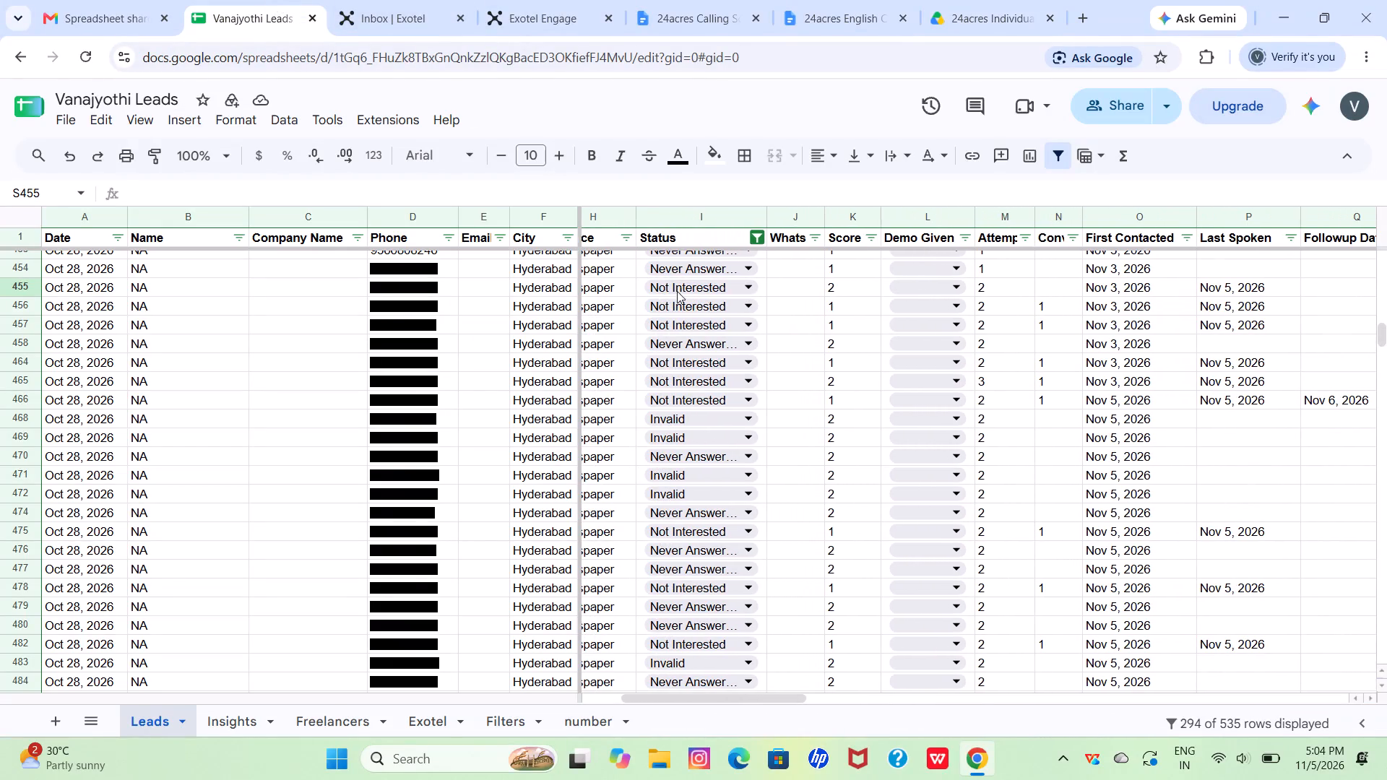
{"action": "left_click", "coordinate": [732, 290]}
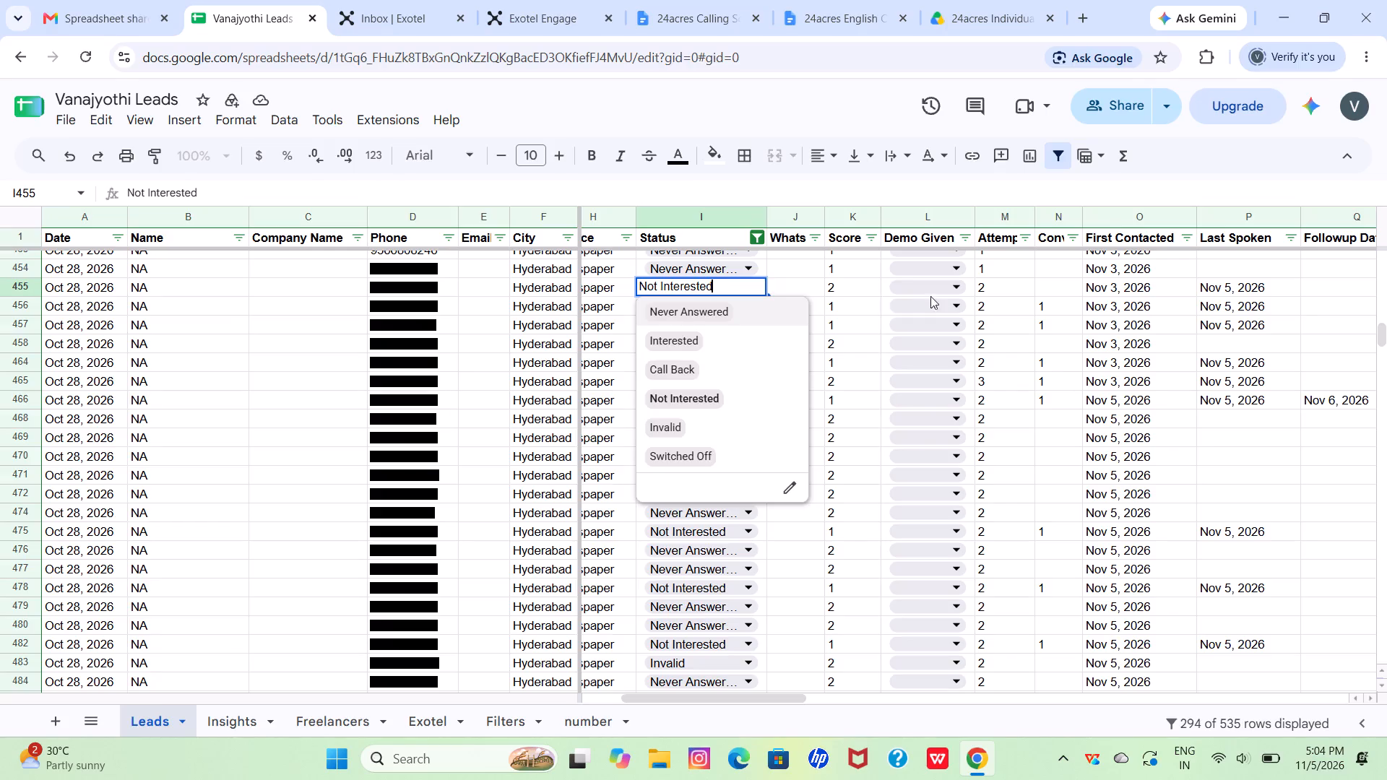
{"action": "left_click", "coordinate": [1055, 291]}
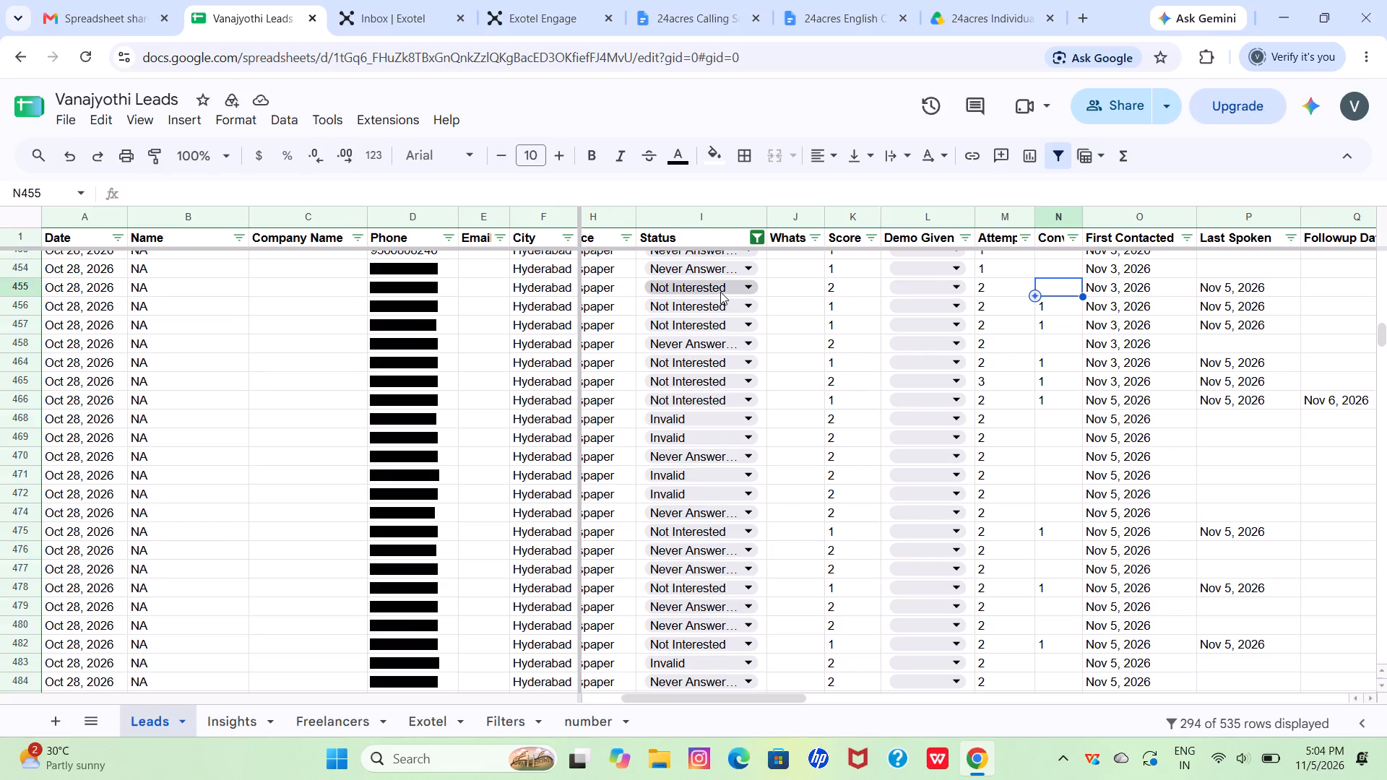
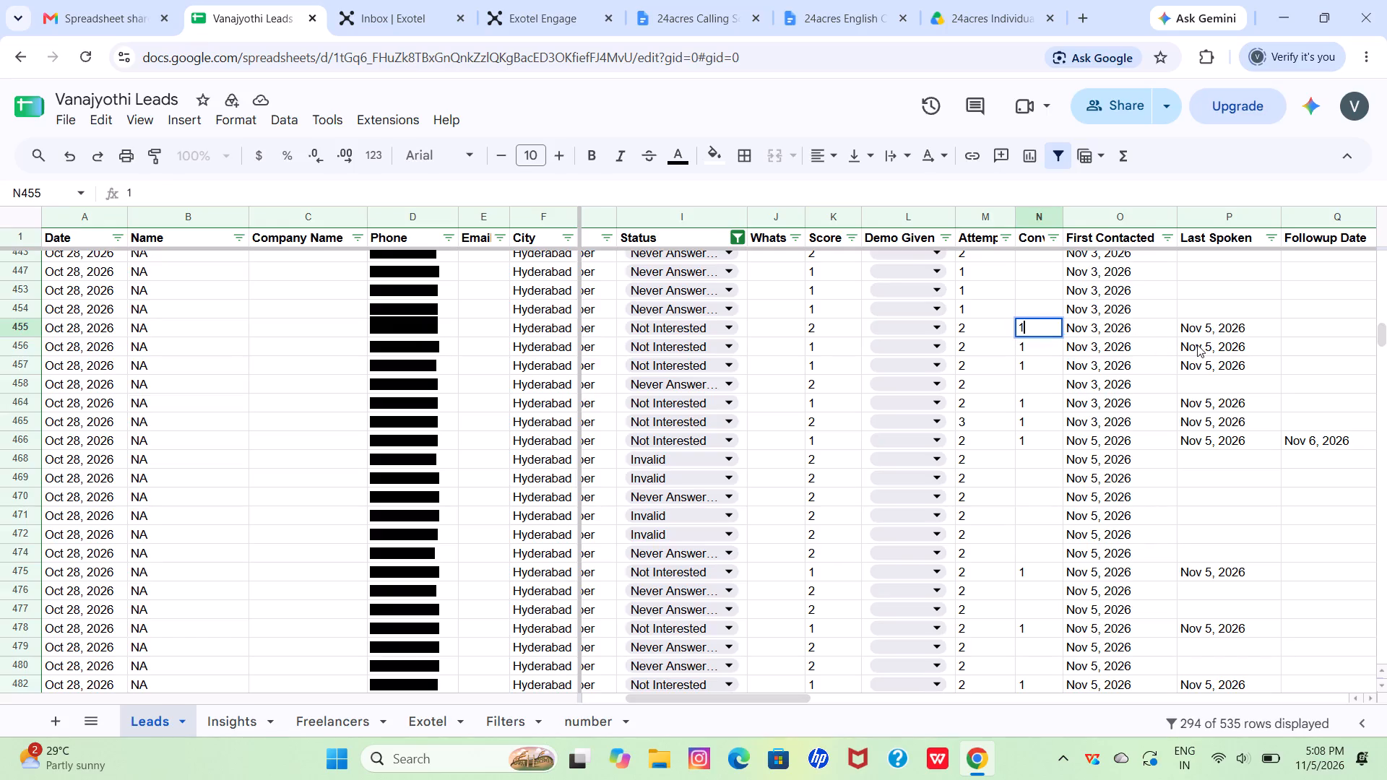
Check the Last Spoken and Followup Date cells of the lead in row 455 and clear its Notes cell.
{"action": "left_click", "coordinate": [1213, 336]}
{"action": "scroll", "coordinate": [1213, 336], "scroll_direction": "left", "scroll_amount": 3}
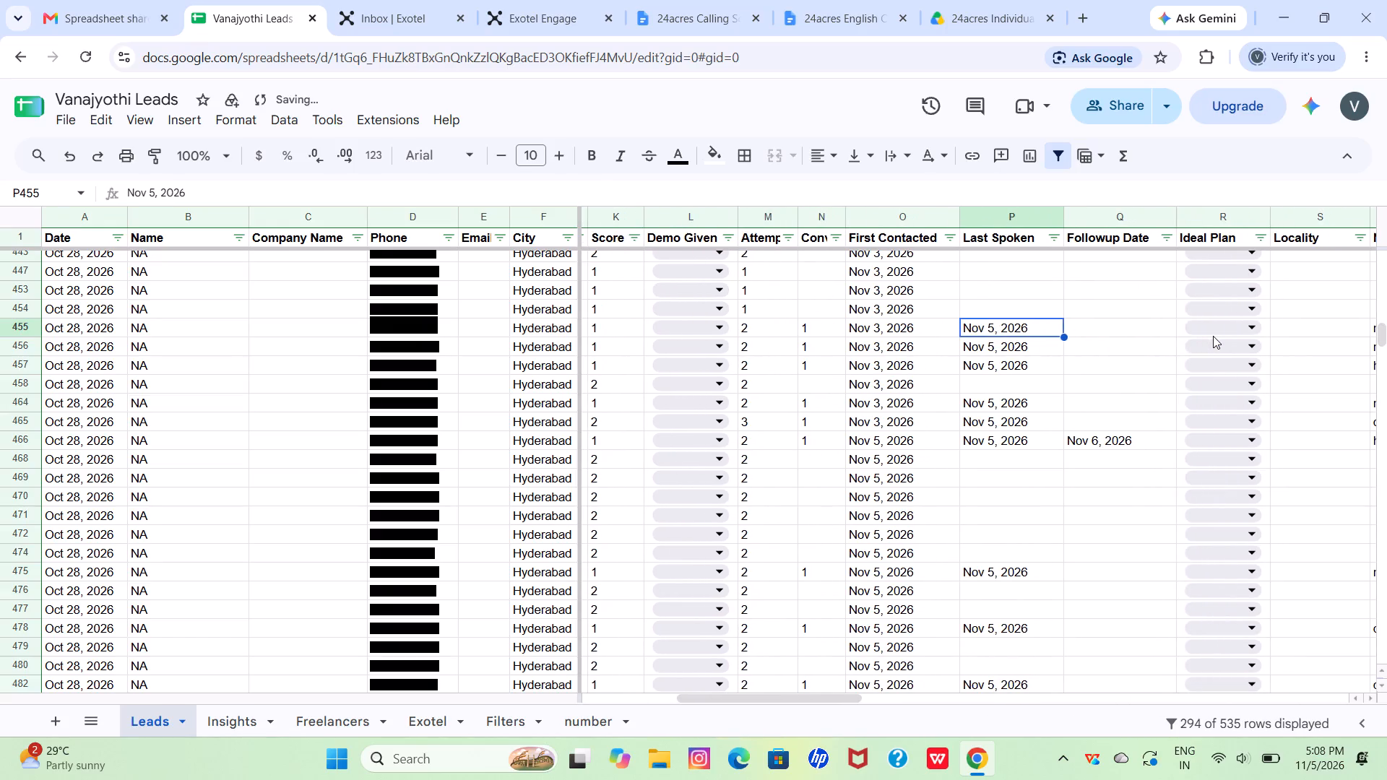
{"action": "left_click", "coordinate": [1152, 334]}
{"action": "scroll", "coordinate": [1152, 334], "scroll_direction": "left", "scroll_amount": 4}
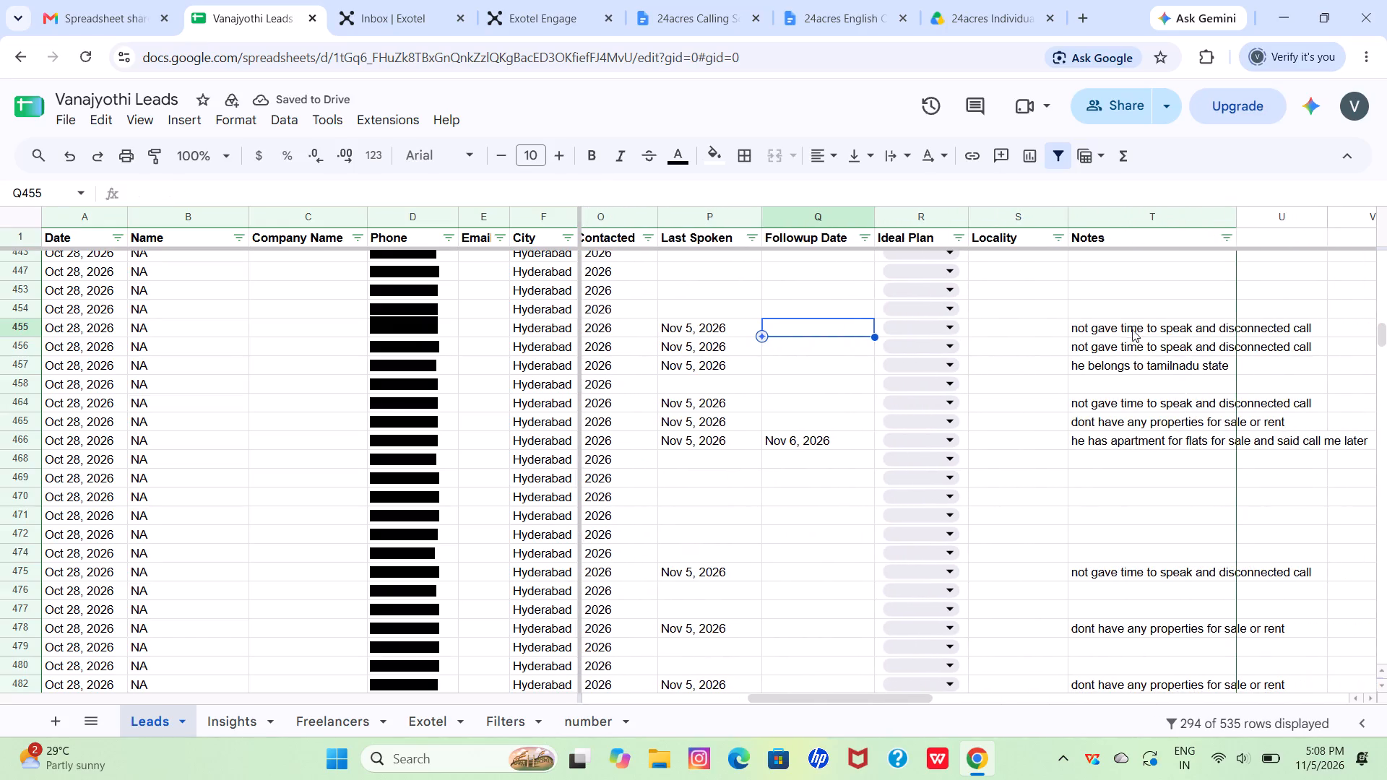
{"action": "left_click", "coordinate": [1086, 329]}
{"action": "scroll", "coordinate": [1086, 329], "scroll_direction": "right", "scroll_amount": 6}
{"action": "scroll", "coordinate": [1086, 329], "scroll_direction": "left", "scroll_amount": 5}
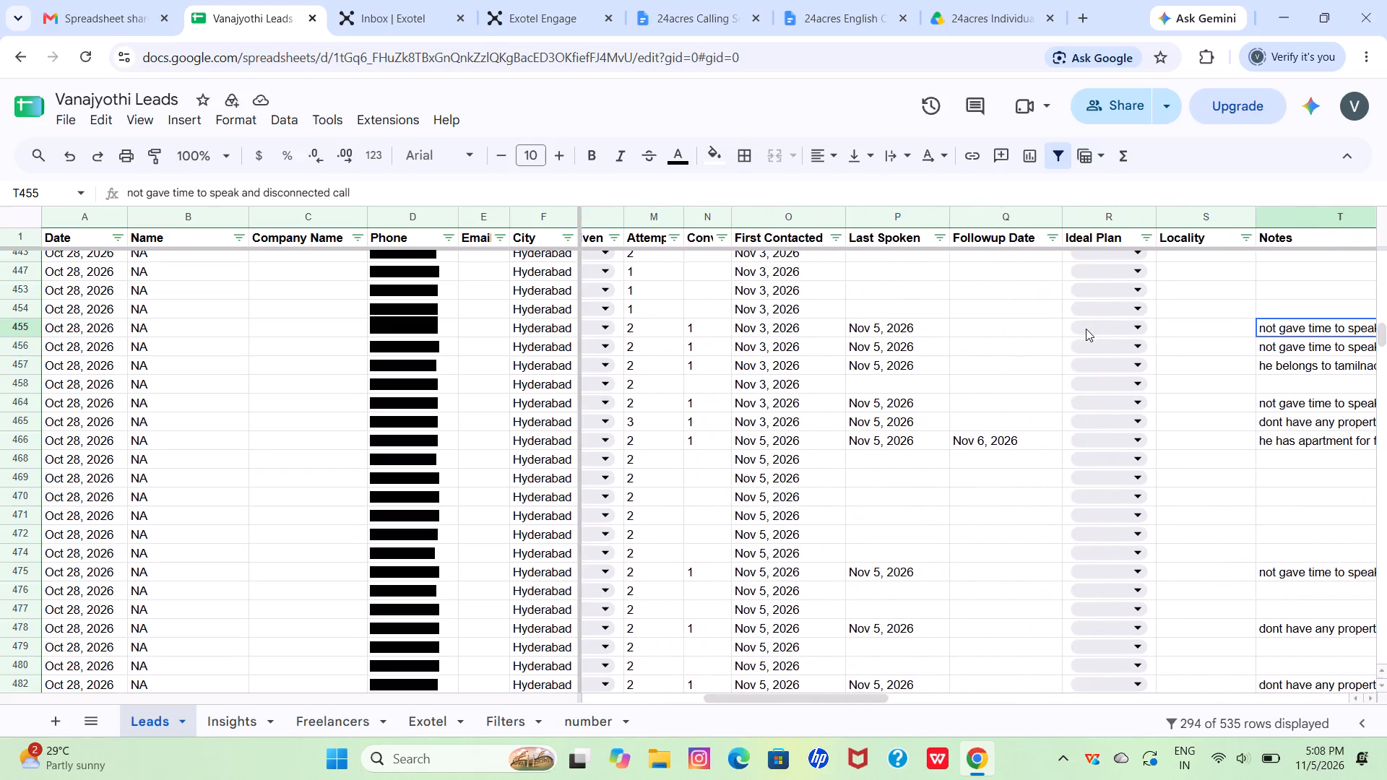
{"action": "scroll", "coordinate": [1086, 329], "scroll_direction": "left", "scroll_amount": 2}
{"action": "key", "text": "BackSpace"}
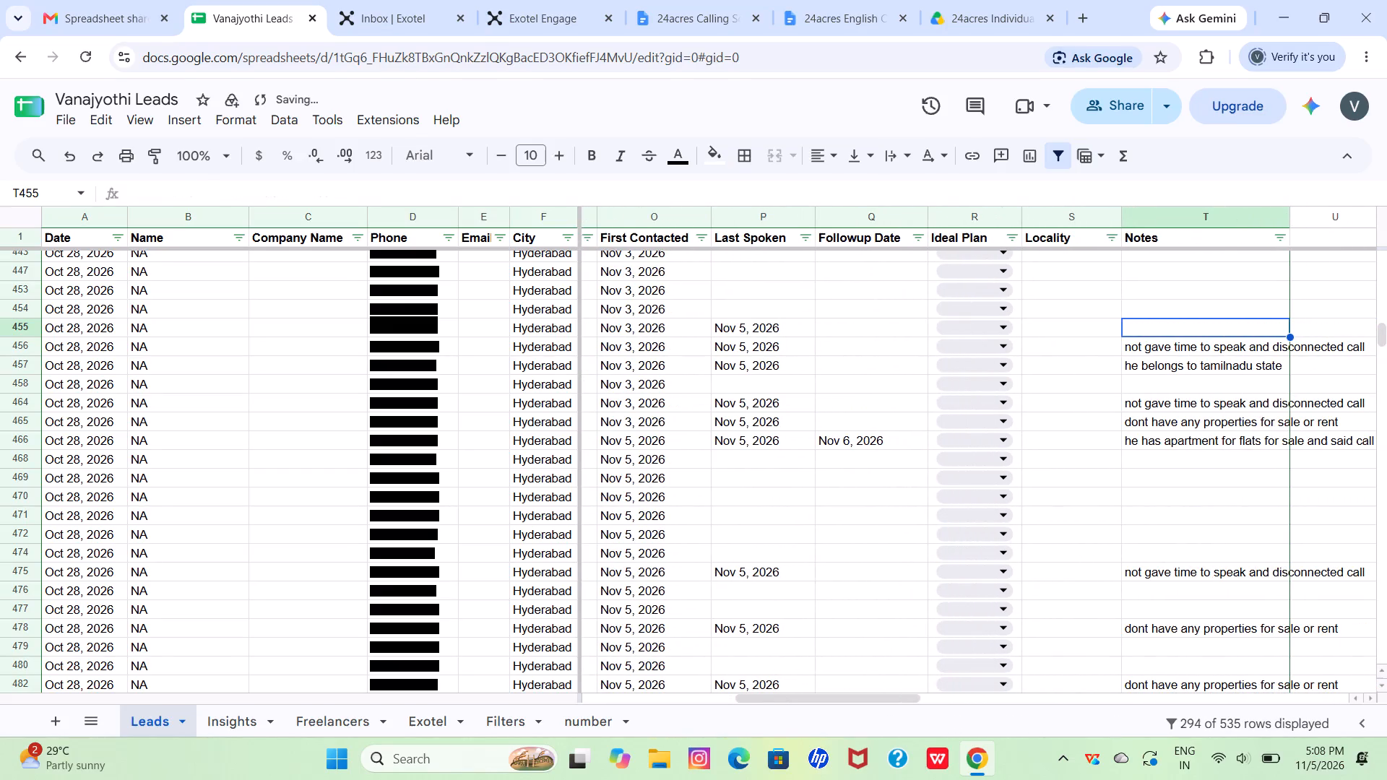
{"action": "scroll", "coordinate": [1086, 329], "scroll_direction": "right", "scroll_amount": 4}
{"action": "scroll", "coordinate": [780, 324], "scroll_direction": "right", "scroll_amount": 1}
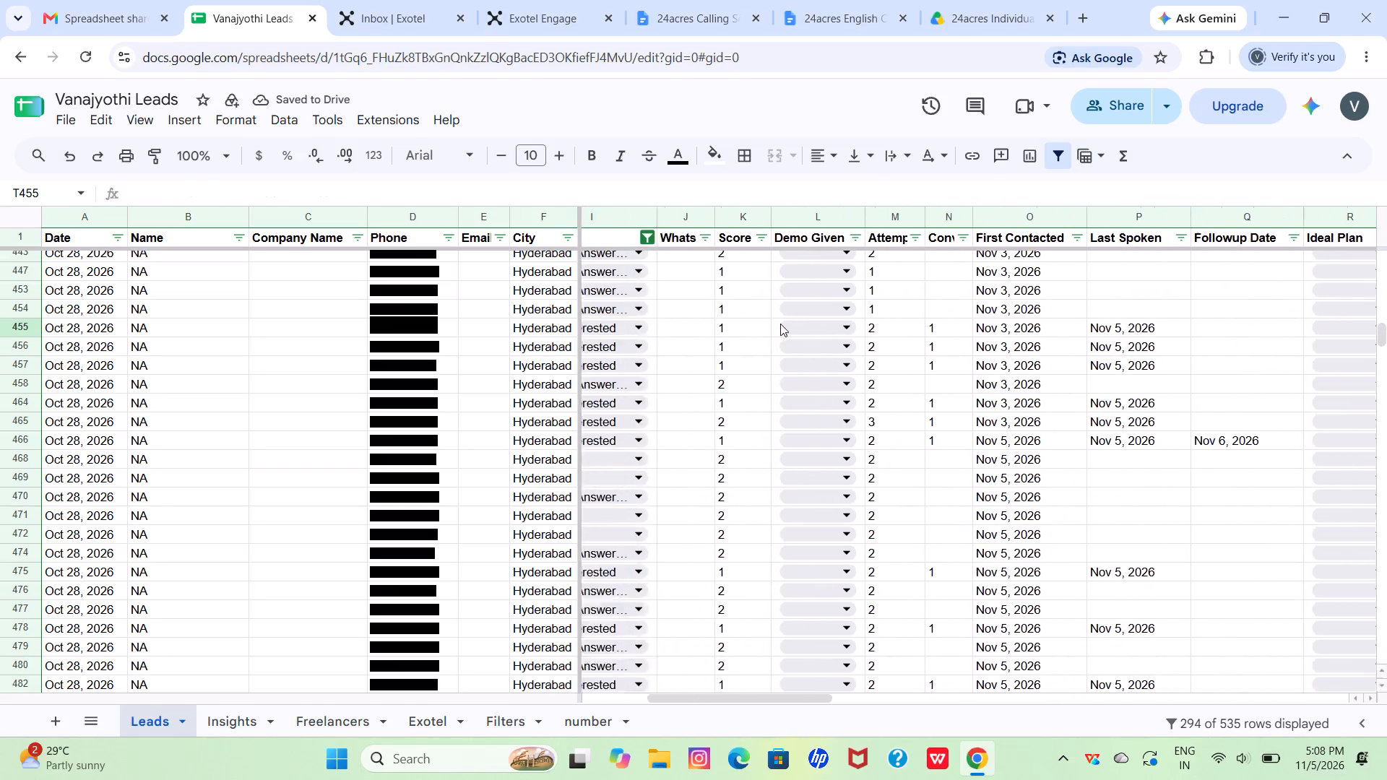
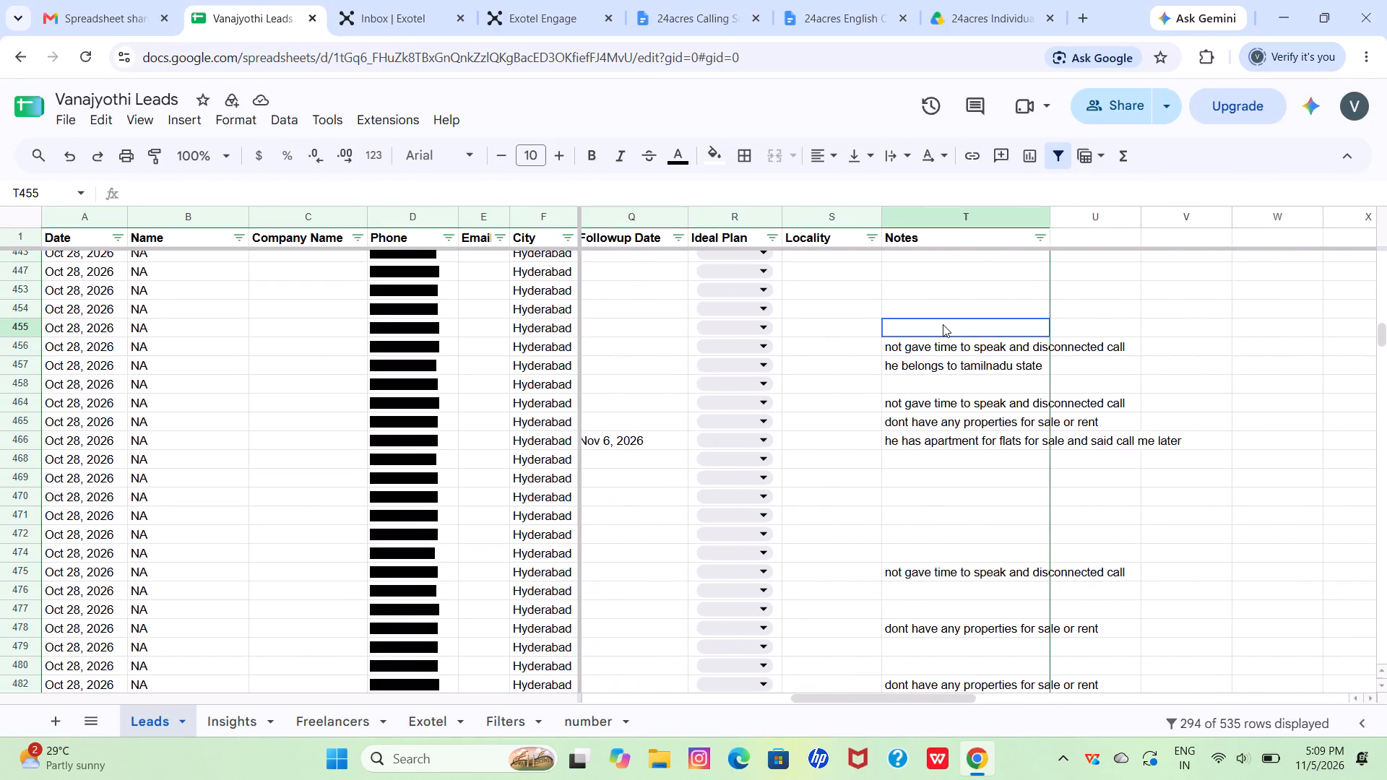
Enter the note "he have form land and he need daily leads for events" for the lead in row 455.
{"action": "type", "text": "he have form land and"}
{"action": "key", "text": "space"}
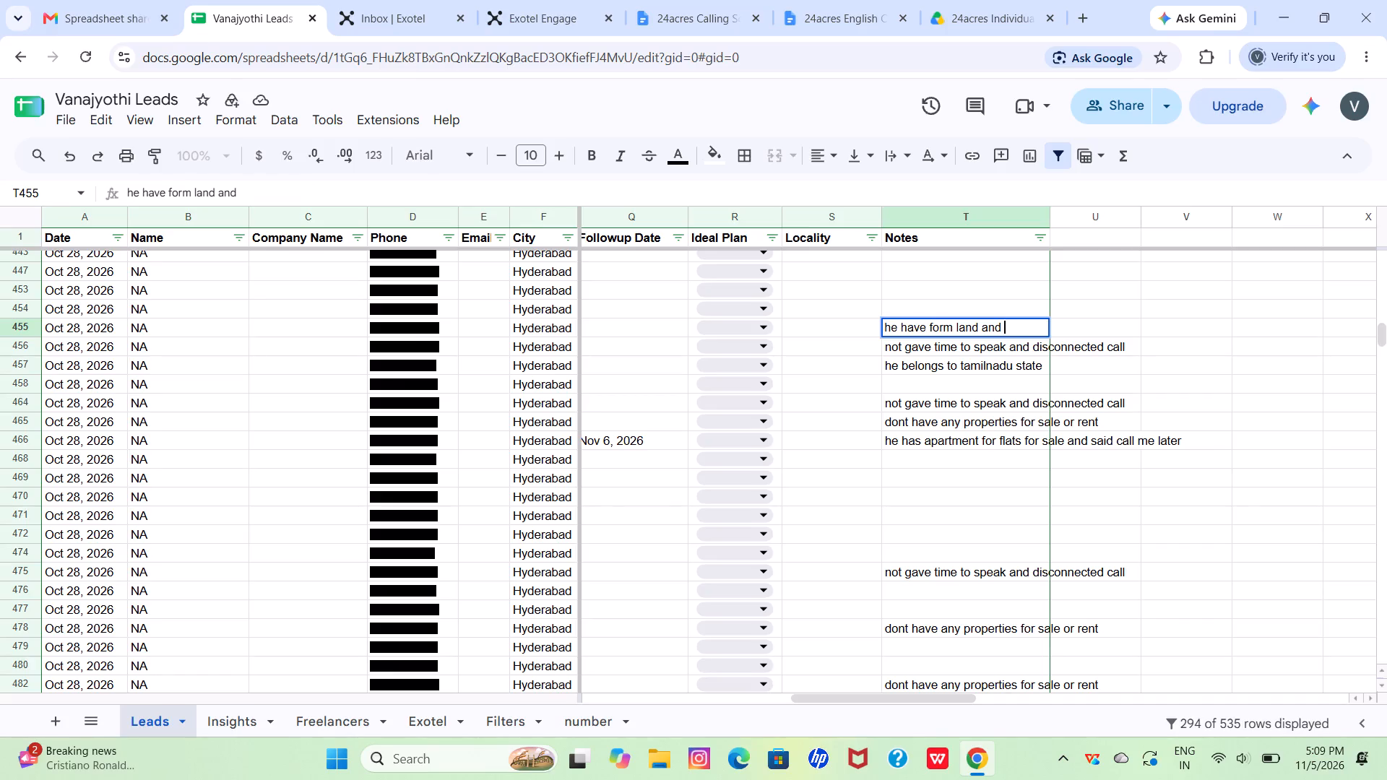
{"action": "type", "text": "he need"}
{"action": "key", "text": "space"}
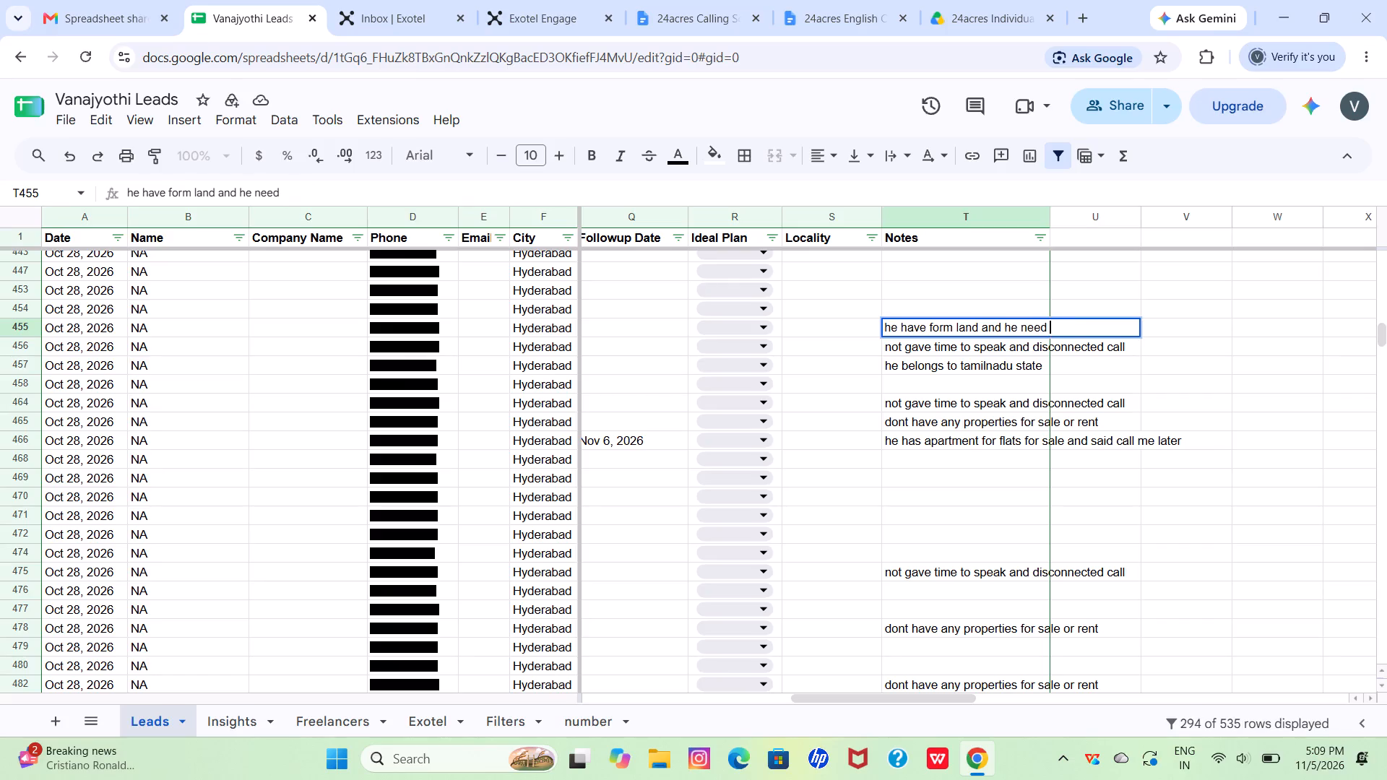
{"action": "type", "text": "daily leads"}
{"action": "key", "text": "space"}
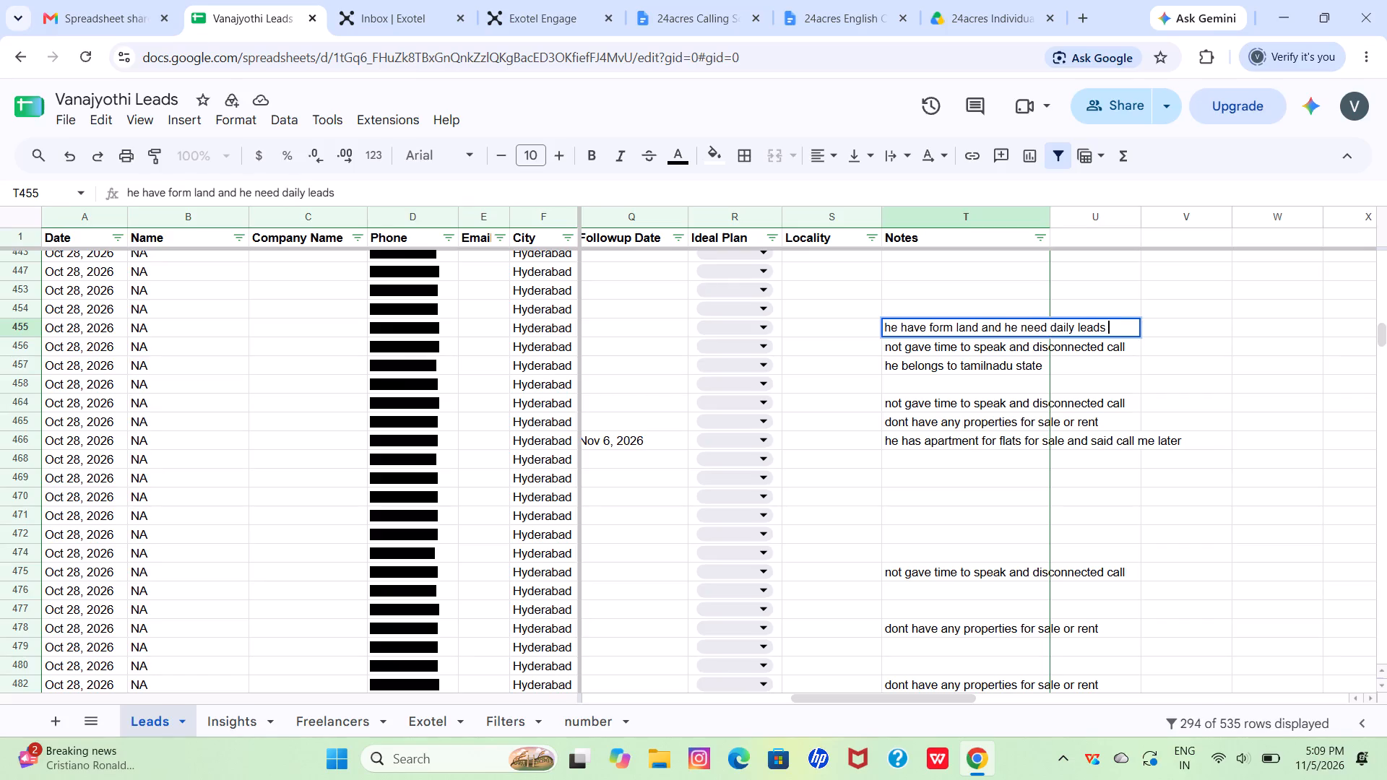
{"action": "type", "text": "for functions"}
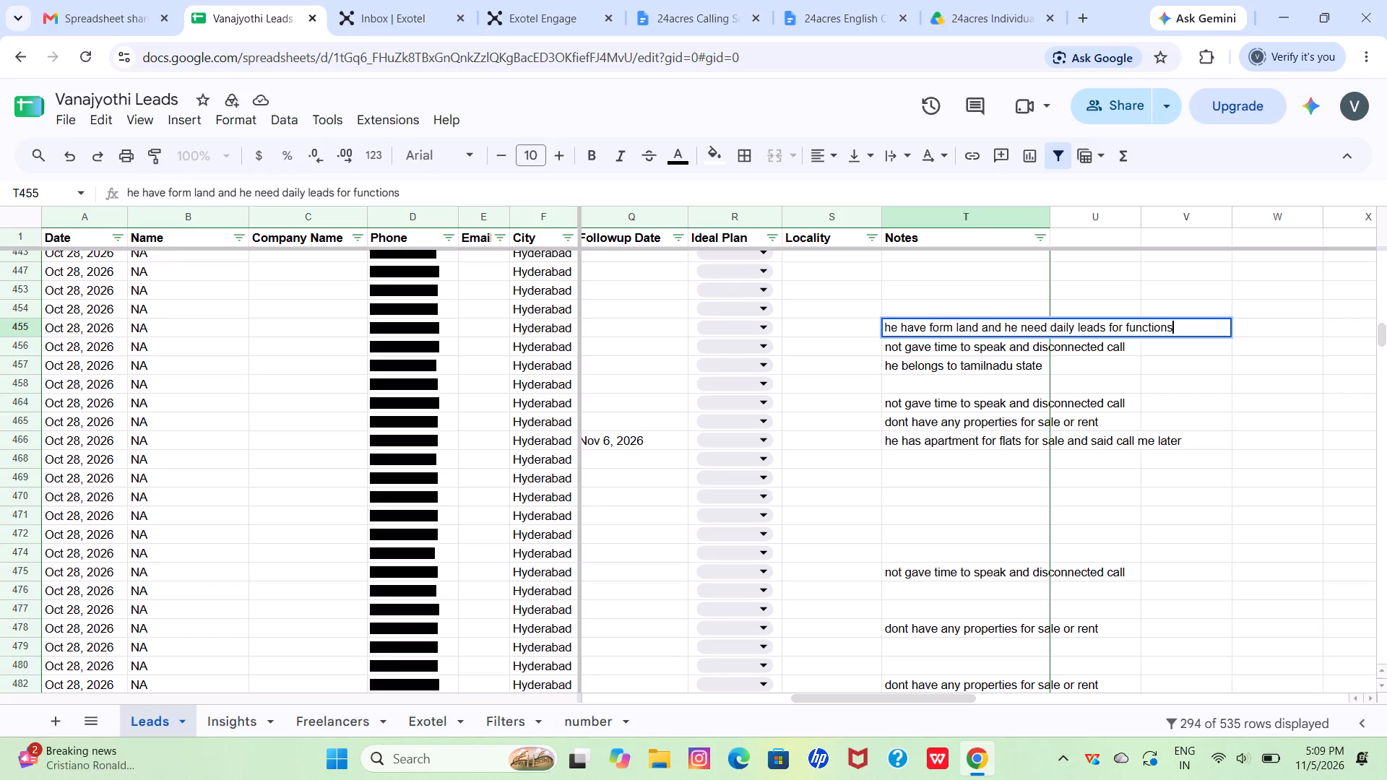
{"action": "key", "text": "space"}
{"action": "type", "text": "and e"}
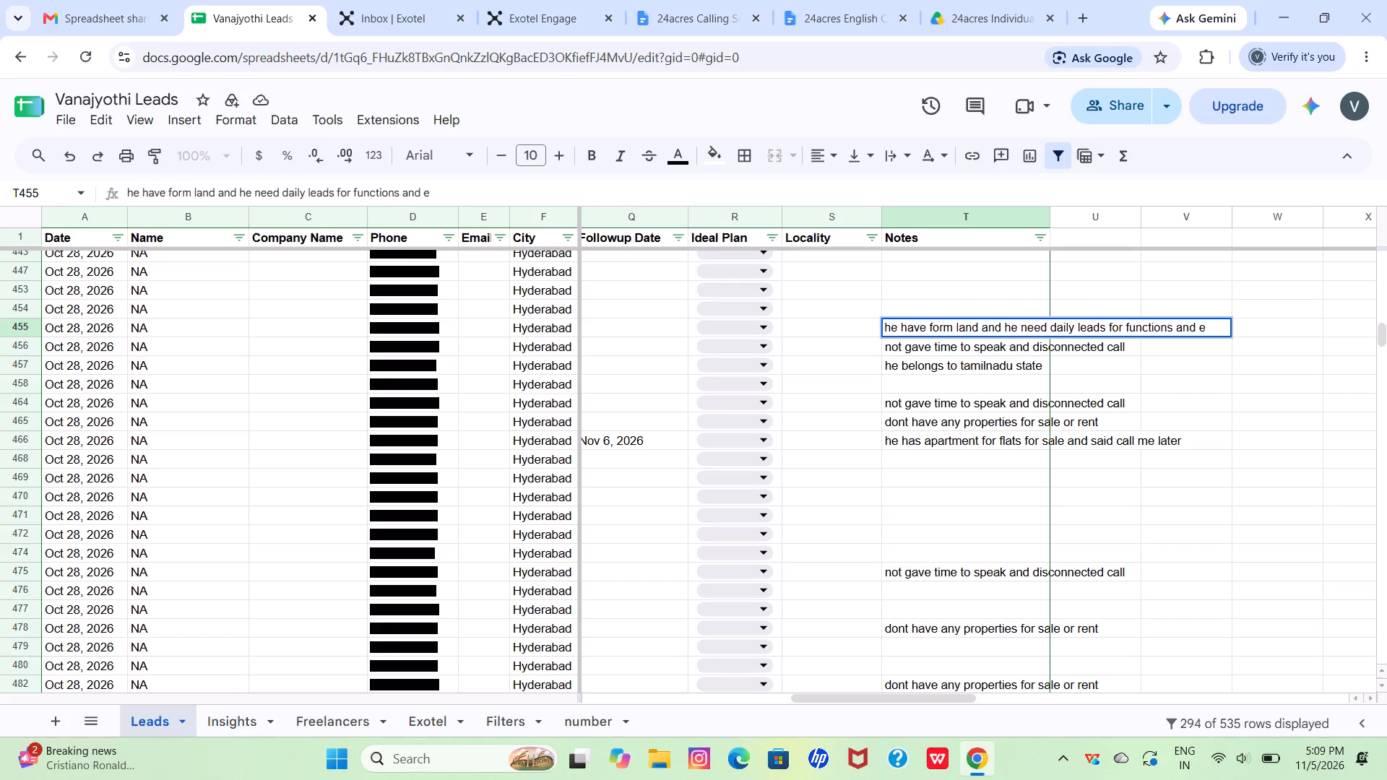
{"action": "key", "text": "BackSpace"}
{"action": "key", "text": "BackSpace"}
{"action": "key", "text": "BackSpace"}
{"action": "key", "text": "BackSpace"}
{"action": "key", "text": "BackSpace"}
{"action": "key", "text": "BackSpace"}
{"action": "key", "text": "BackSpace"}
{"action": "key", "text": "BackSpace"}
{"action": "key", "text": "BackSpace"}
{"action": "key", "text": "BackSpace"}
{"action": "key", "text": "BackSpace"}
{"action": "key", "text": "BackSpace"}
{"action": "key", "text": "BackSpace"}
{"action": "key", "text": "BackSpace"}
{"action": "key", "text": "BackSpace"}
{"action": "type", "text": "events"}
{"action": "key", "text": "Return"}
Select the phone number of the lead in row 454.
{"action": "left_click", "coordinate": [896, 310]}
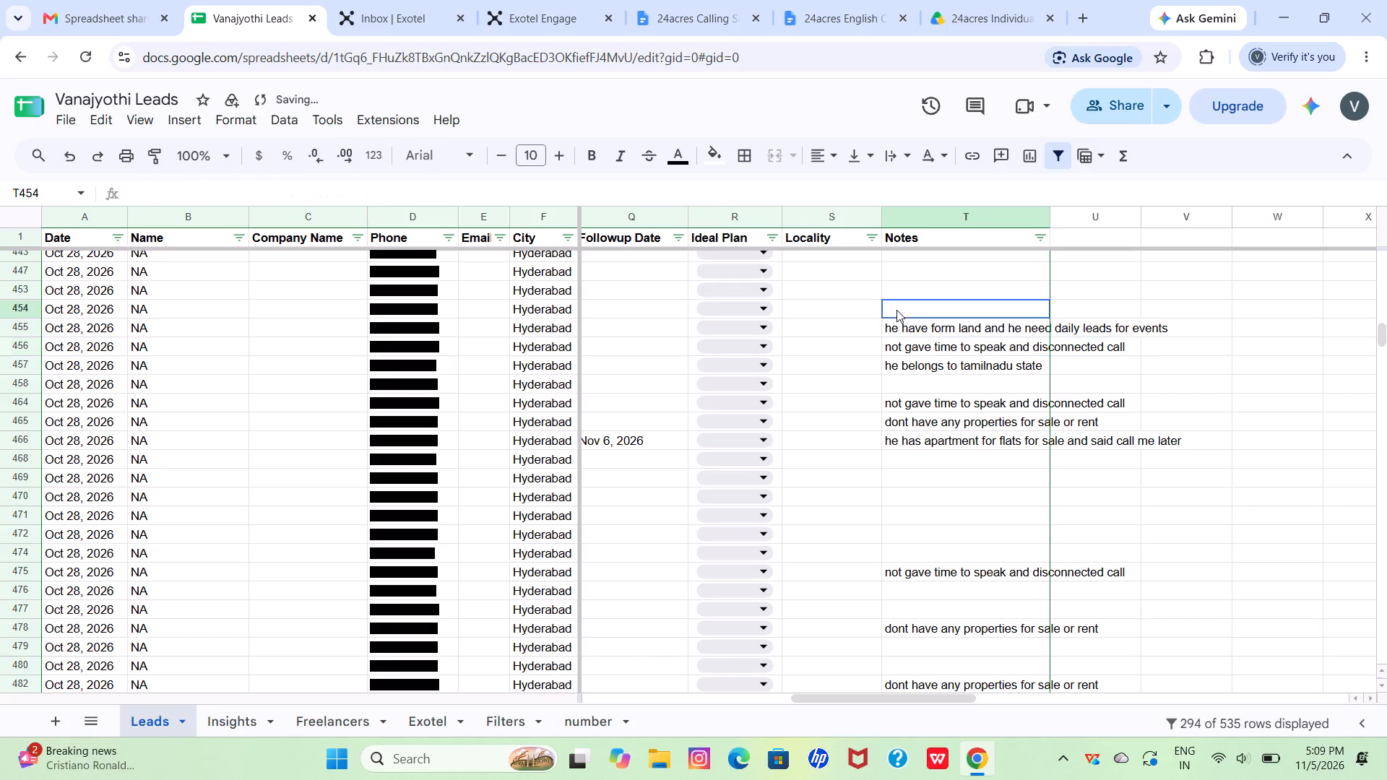
{"action": "scroll", "coordinate": [896, 310], "scroll_direction": "right", "scroll_amount": 7}
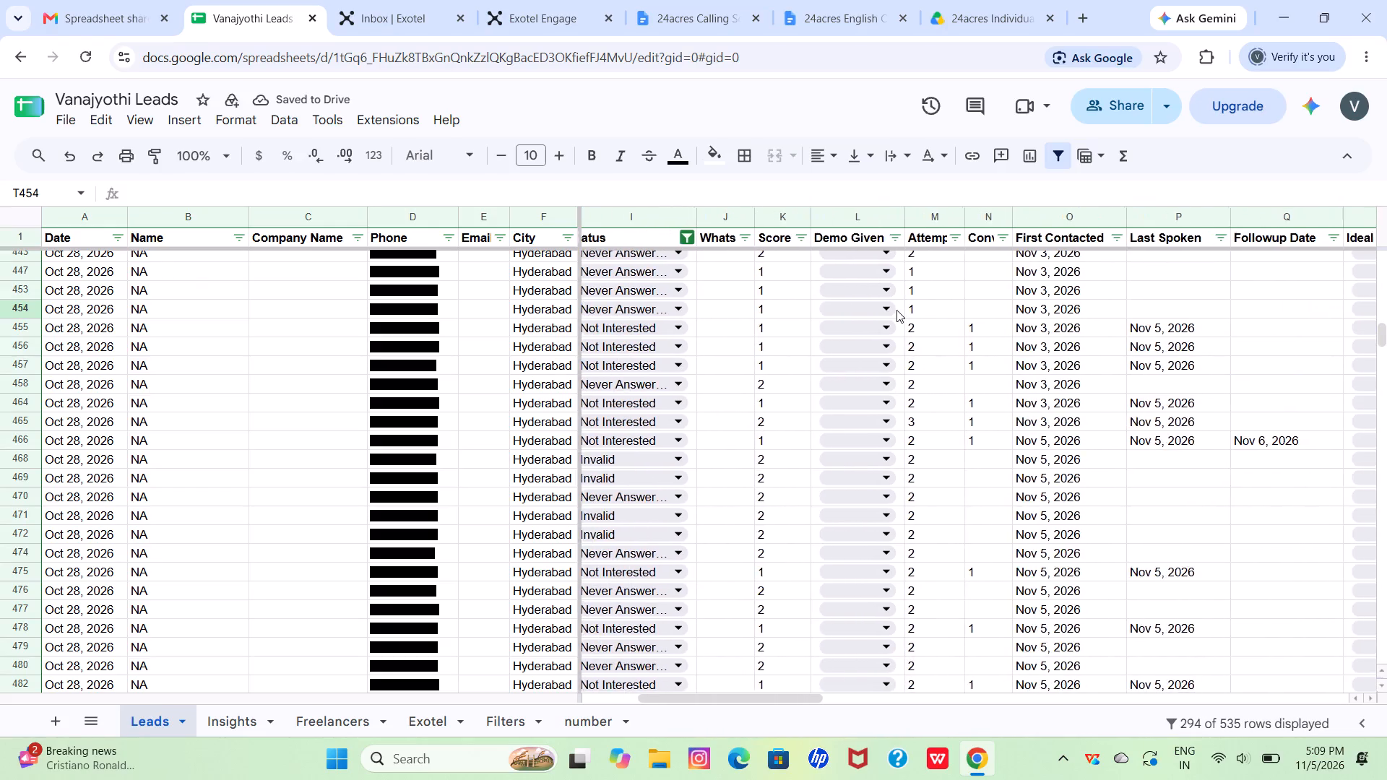
{"action": "scroll", "coordinate": [896, 310], "scroll_direction": "right", "scroll_amount": 1}
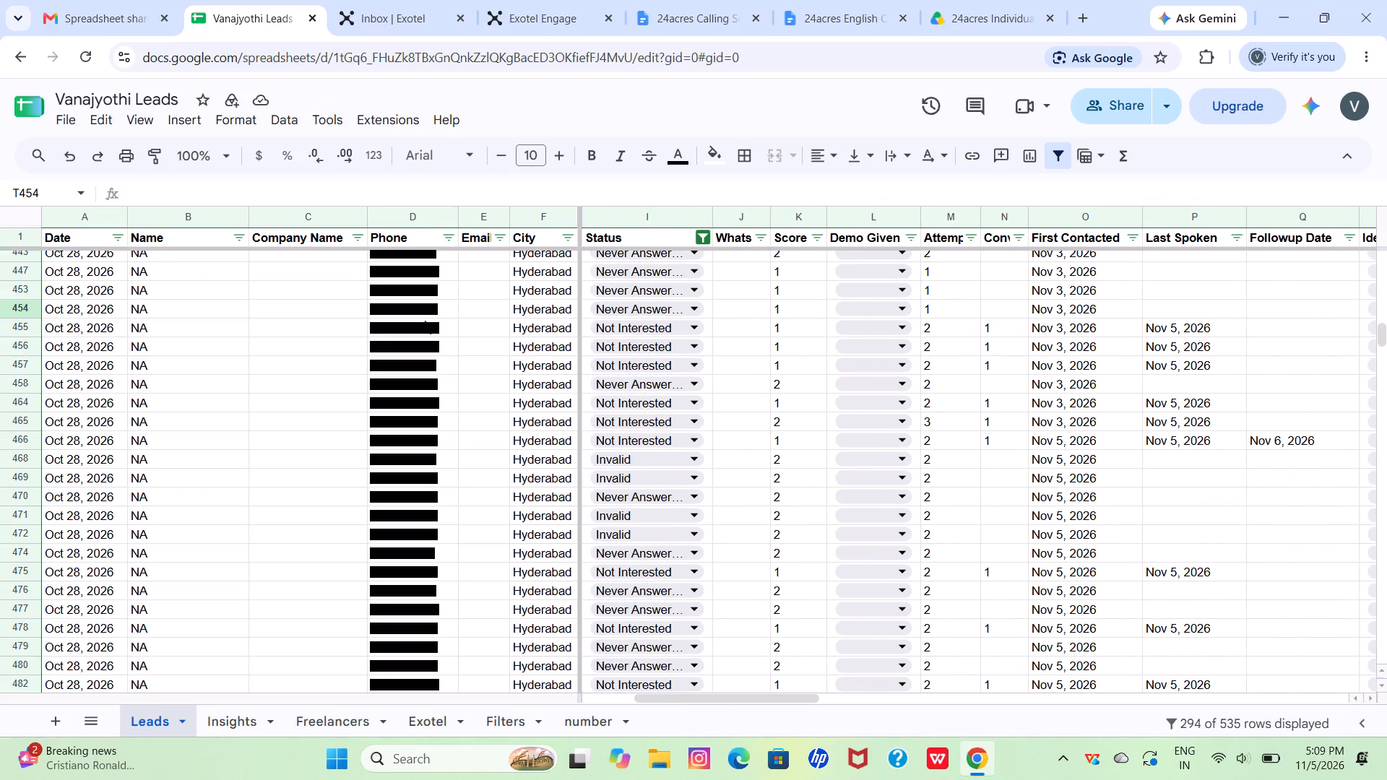
{"action": "left_click", "coordinate": [425, 321]}
{"action": "left_click", "coordinate": [422, 301]}
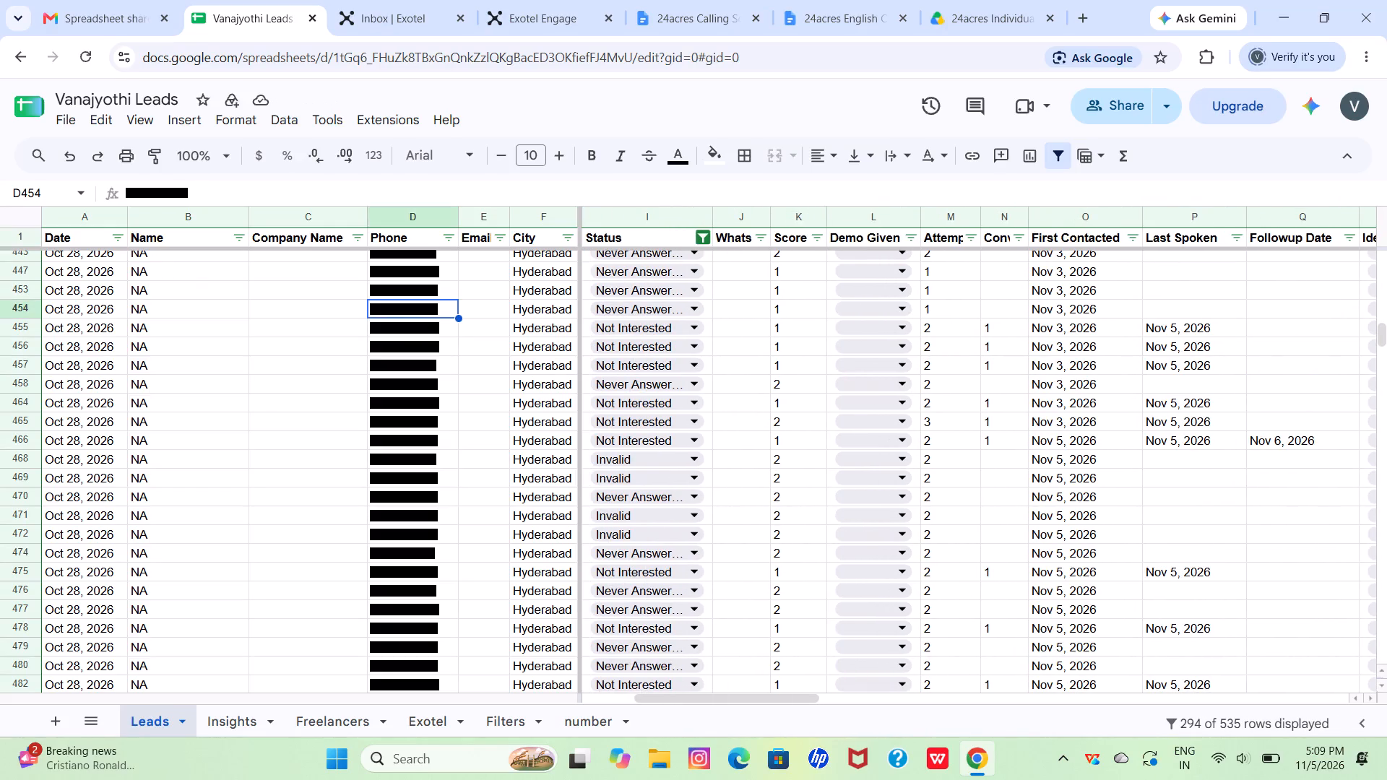
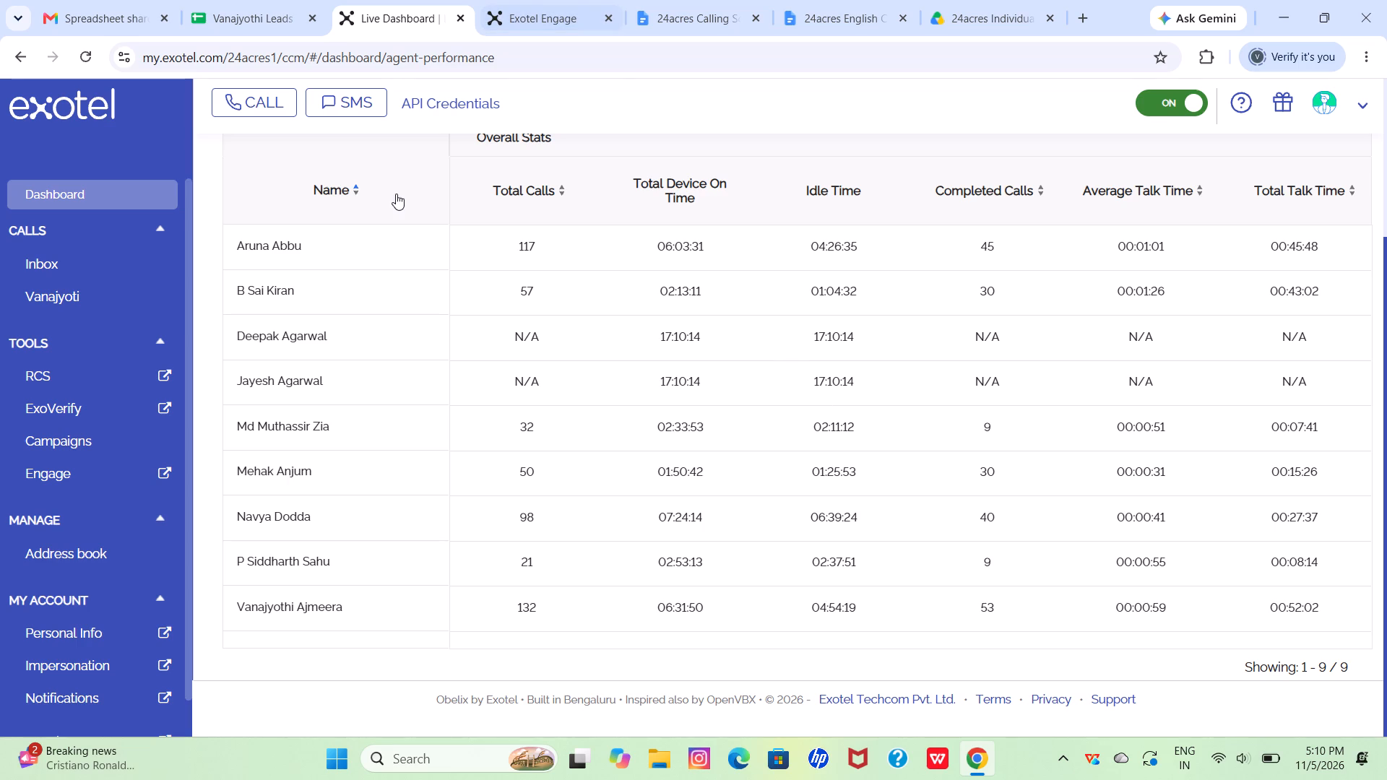
Switch to the Vanajyothi Leads spreadsheet and set the attempt count to 2 for the lead in row 454.
{"action": "left_click", "coordinate": [262, 0]}
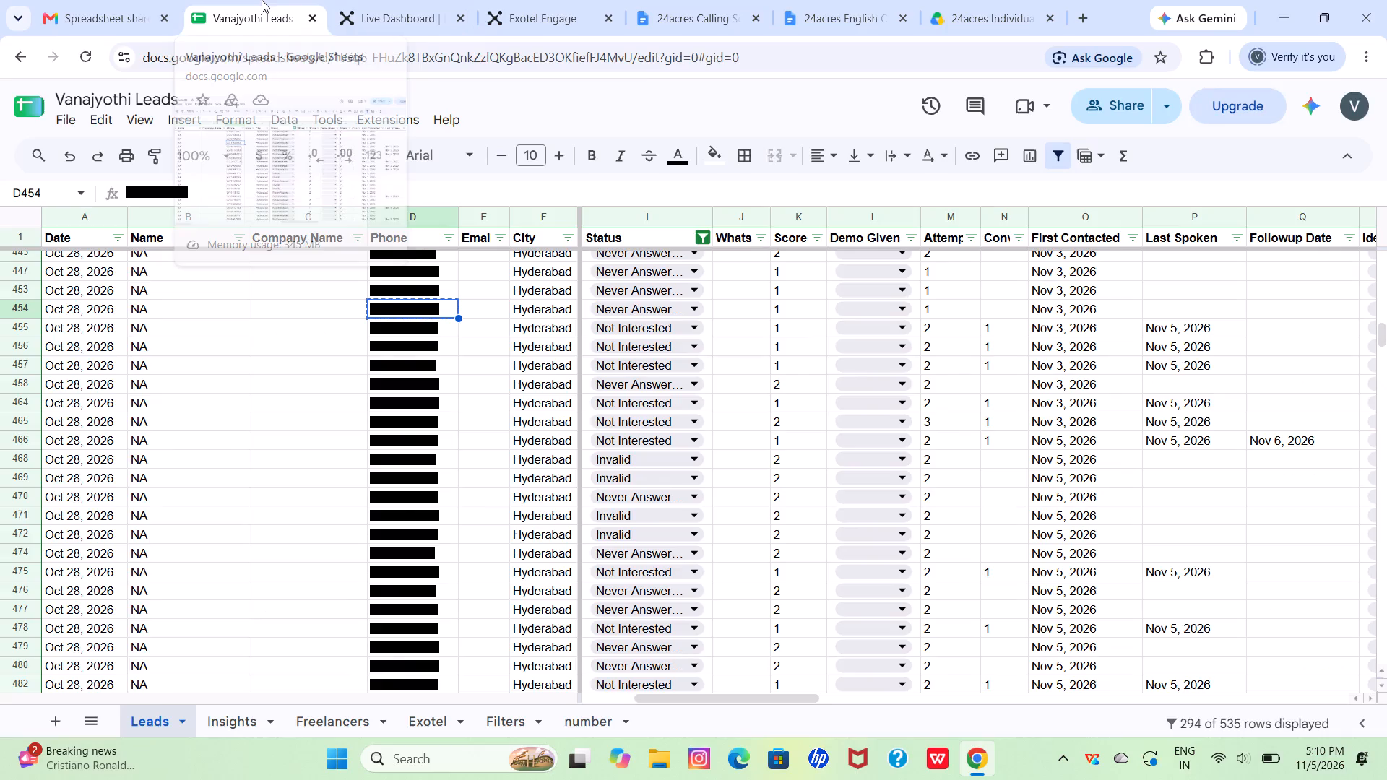
{"action": "left_click", "coordinate": [672, 305]}
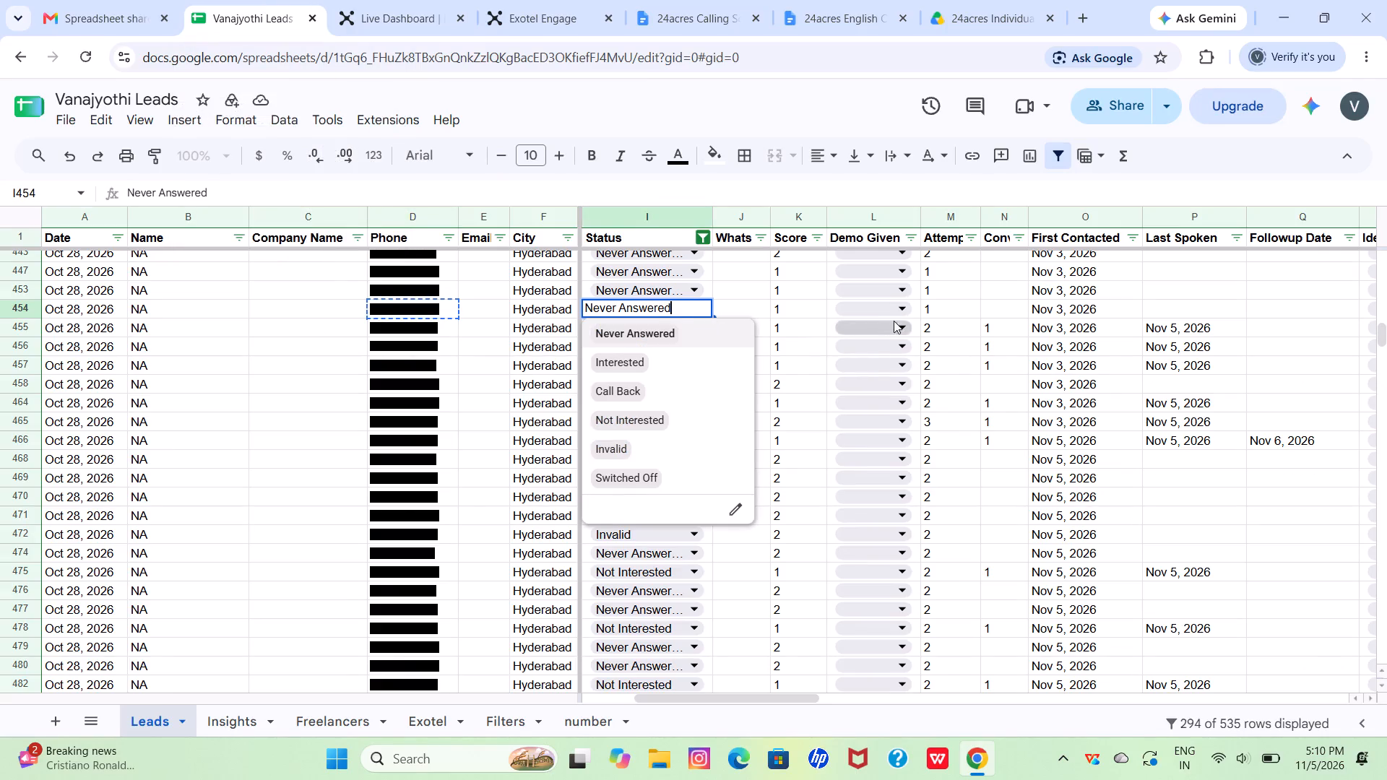
{"action": "left_click", "coordinate": [951, 308]}
{"action": "key", "text": "2"}
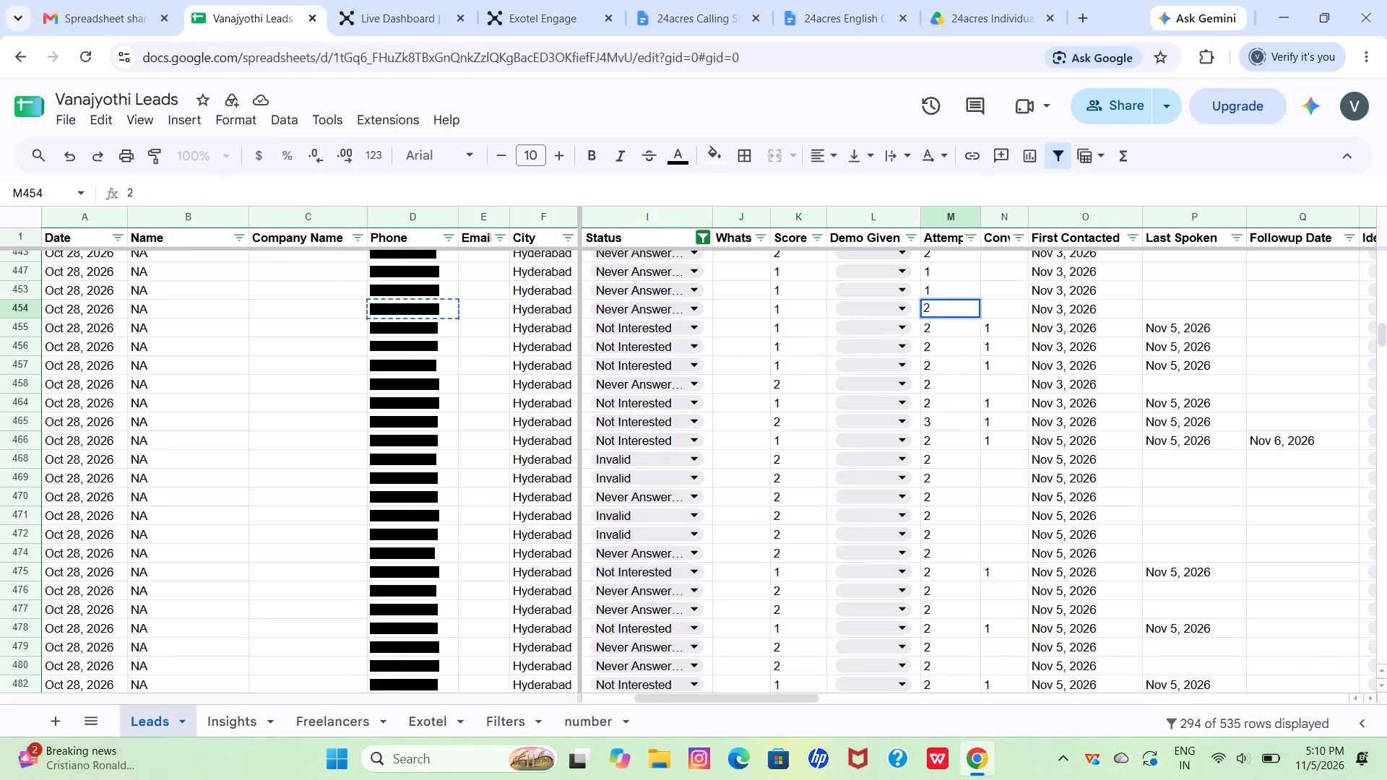
Copy the phone number of the lead in row 453 and switch to the Exotel dashboard.
{"action": "left_click", "coordinate": [420, 287]}
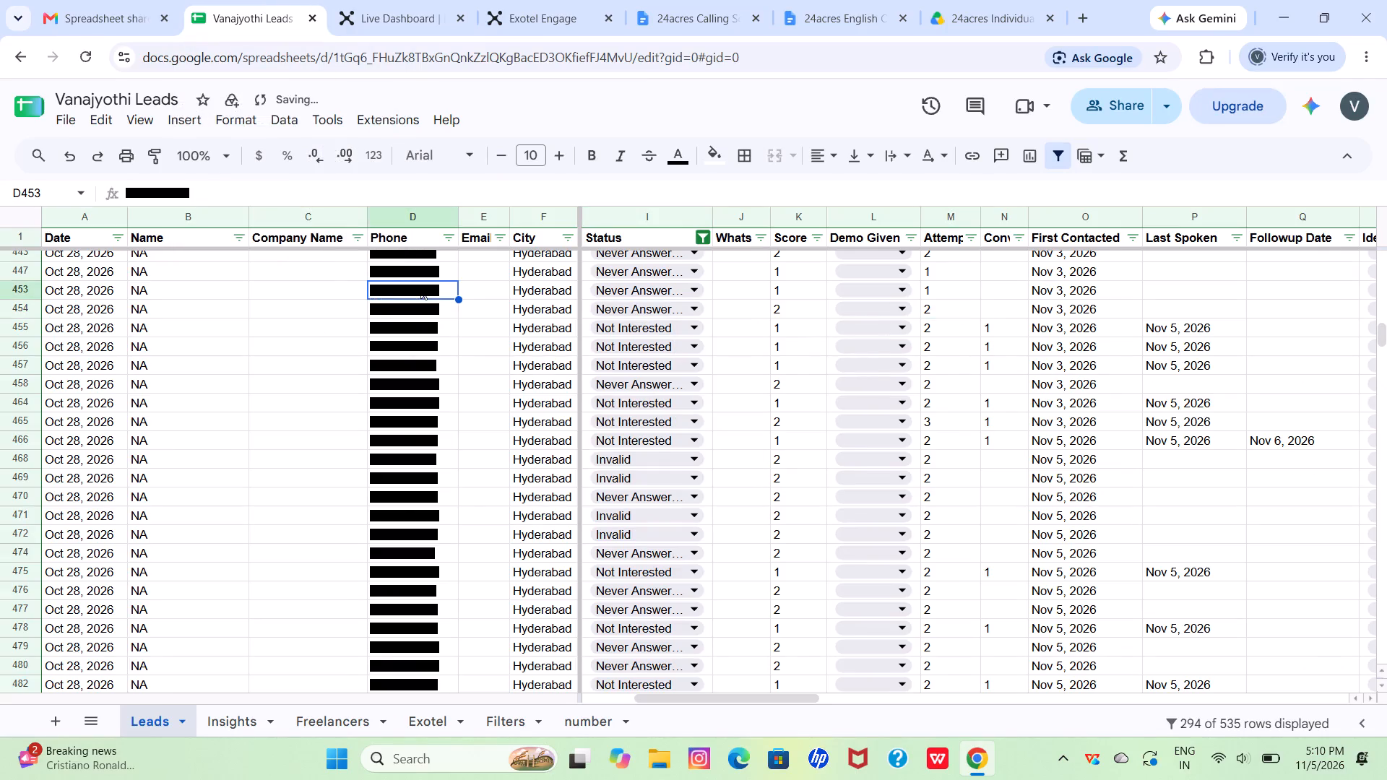
{"action": "key", "text": "ctrl+c"}
{"action": "left_click", "coordinate": [369, 0]}
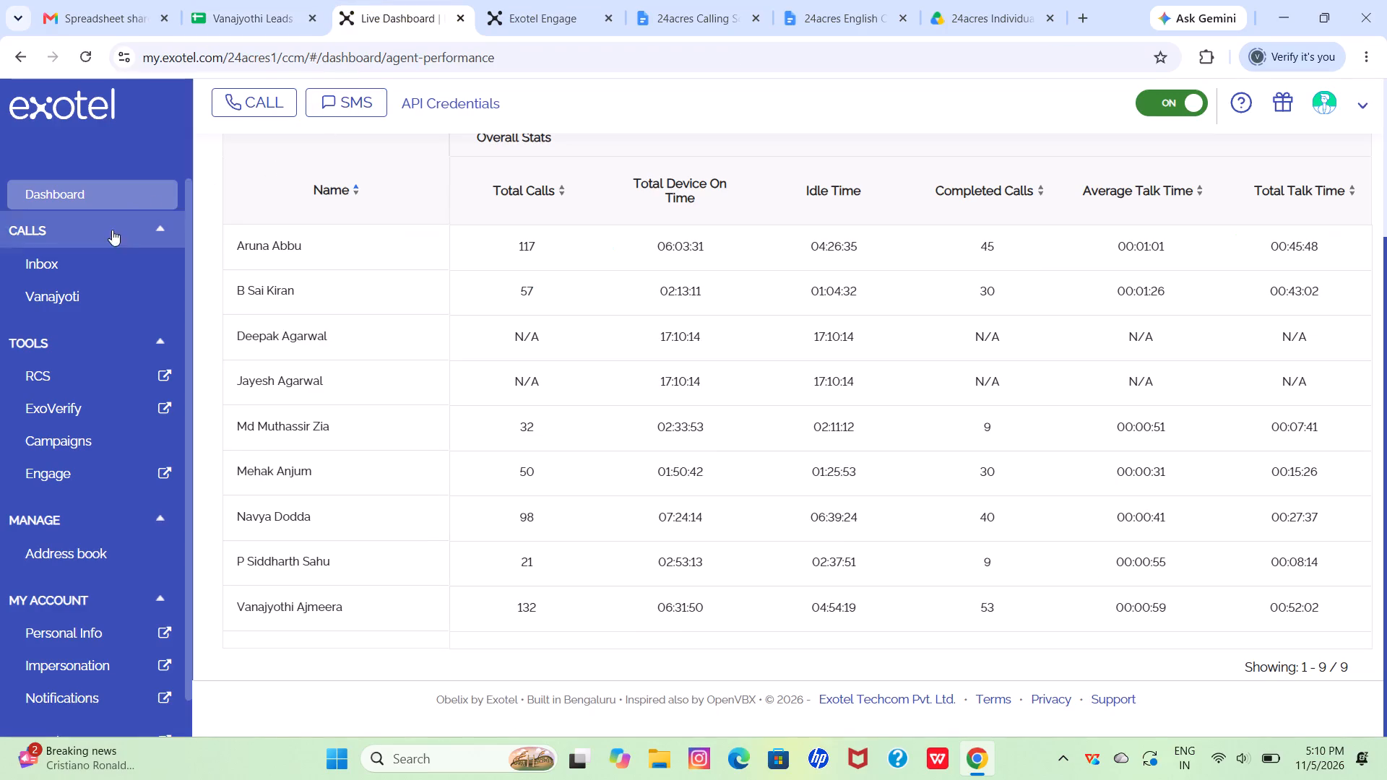
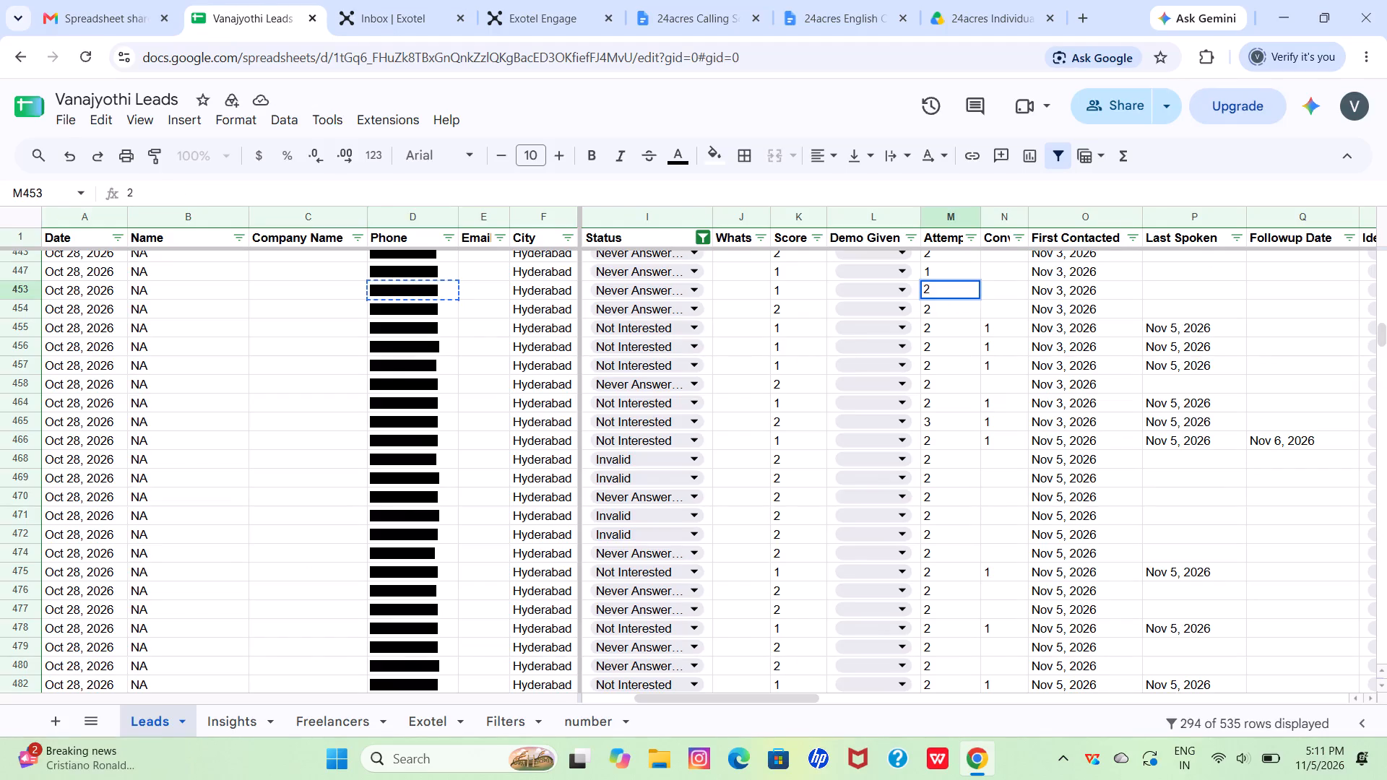
Commit the attempt count of 2 for the lead in row 453.
{"action": "left_click", "coordinate": [1022, 289]}
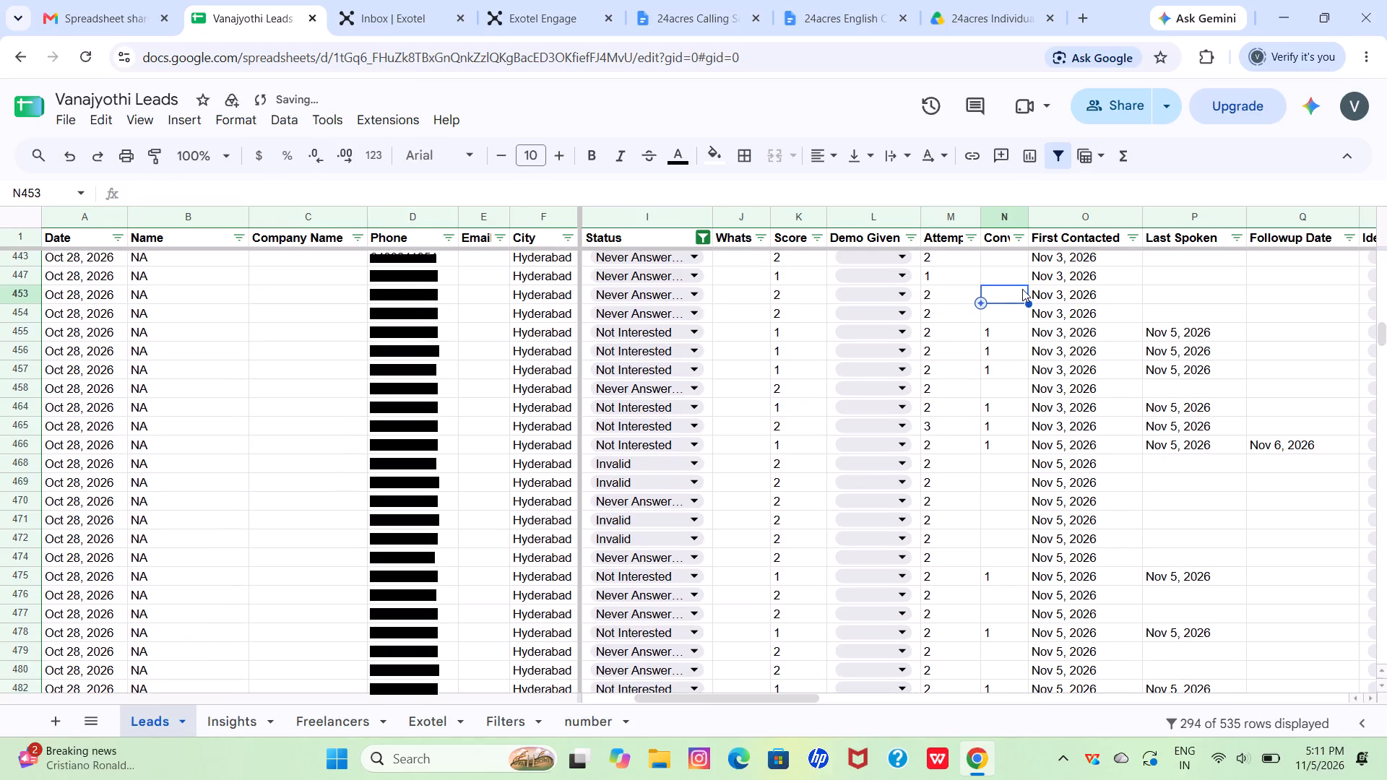
Select the phone number of the lead in row 447.
{"action": "left_click", "coordinate": [407, 288]}
{"action": "left_click", "coordinate": [407, 281]}
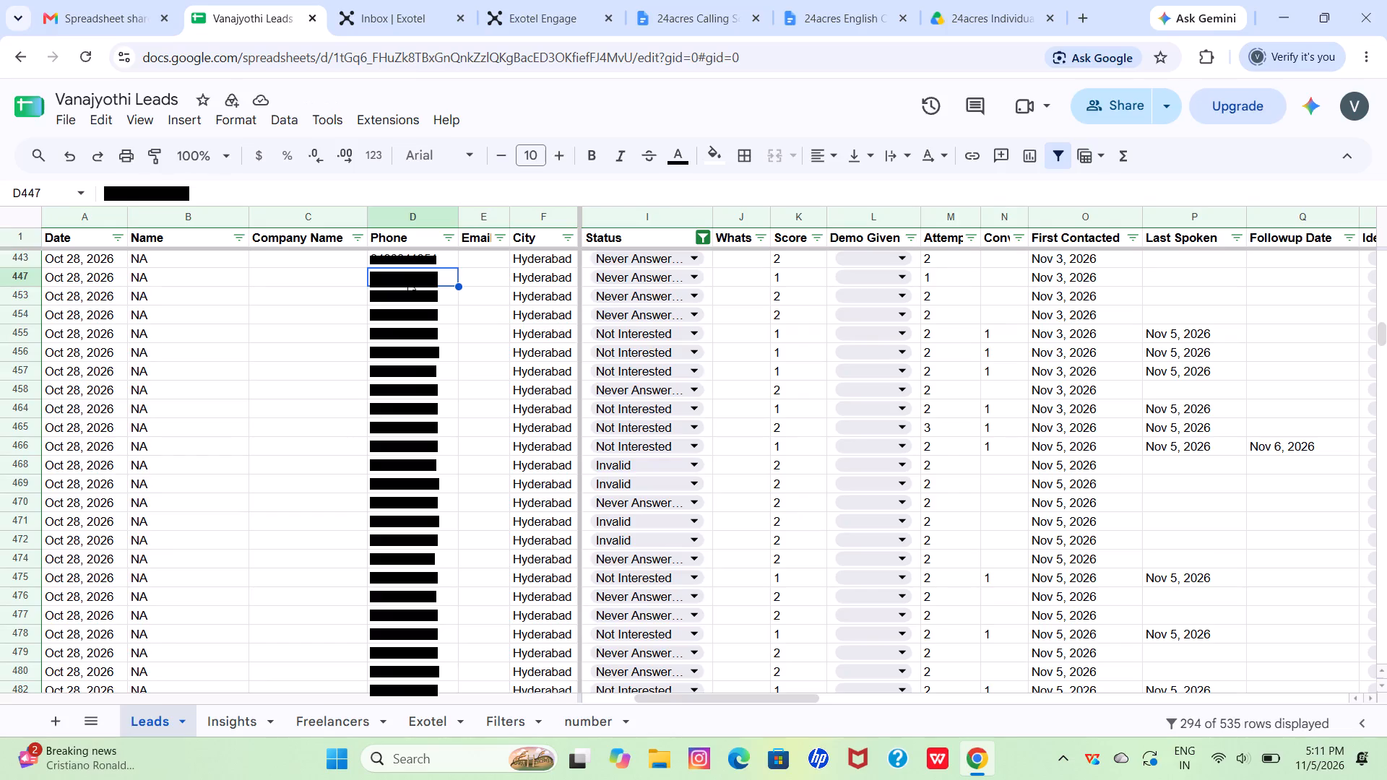
Reselect the phone number of the lead in row 447.
{"action": "left_click", "coordinate": [411, 290]}
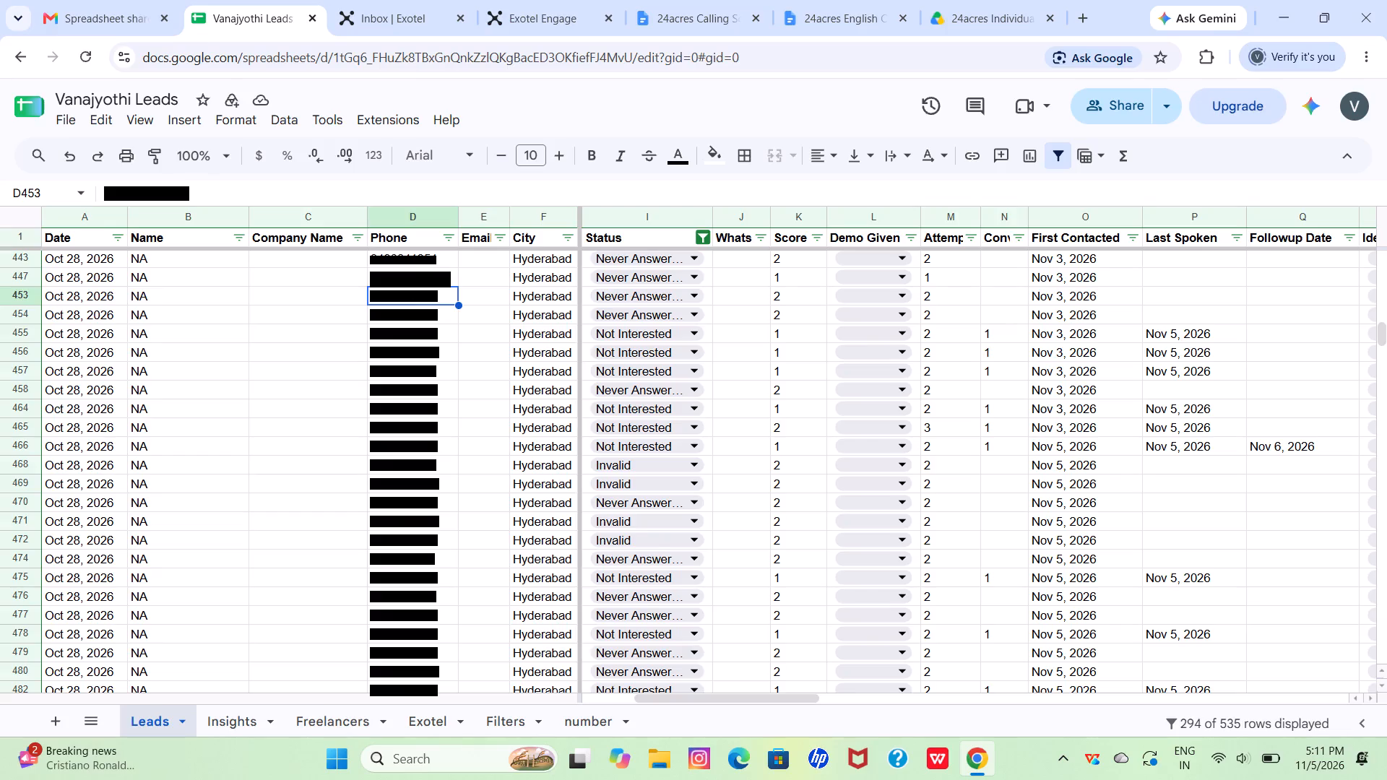
{"action": "left_click", "coordinate": [423, 274]}
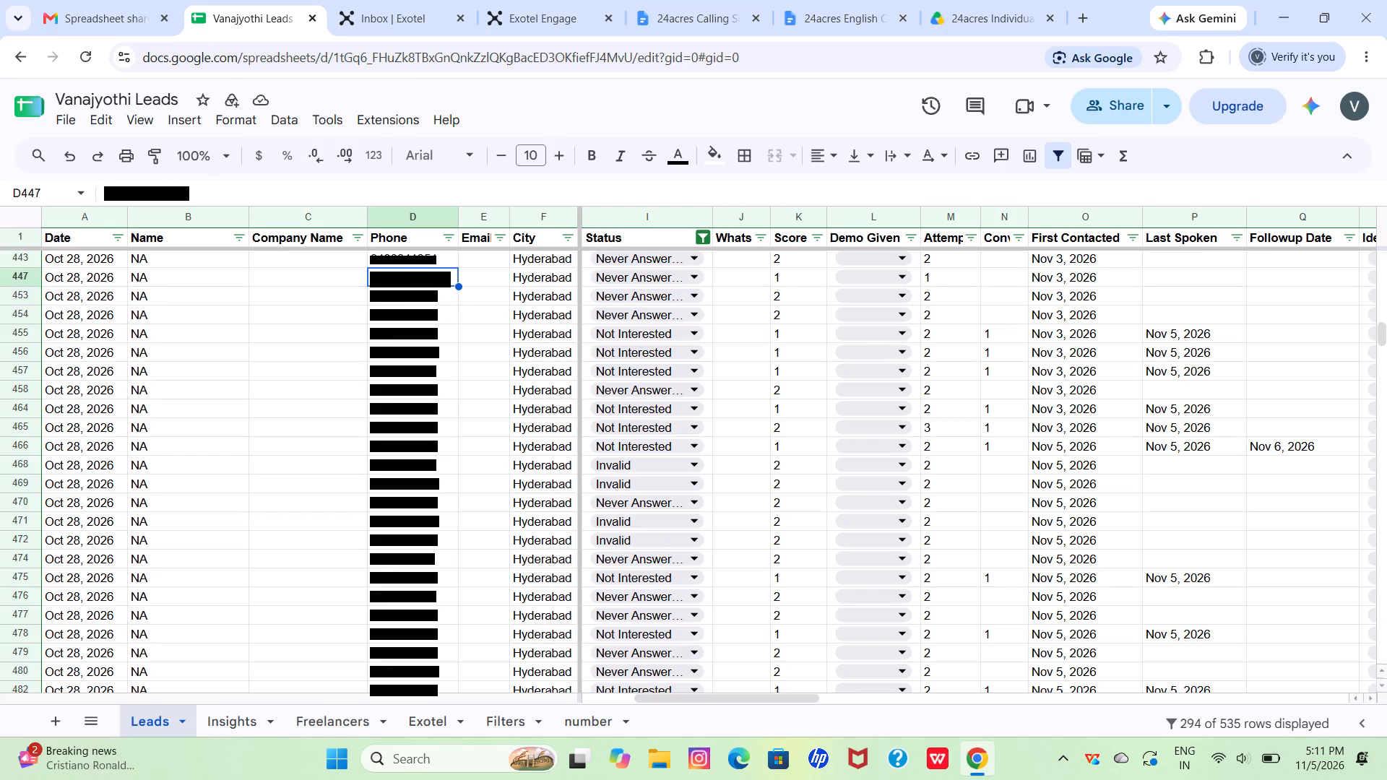
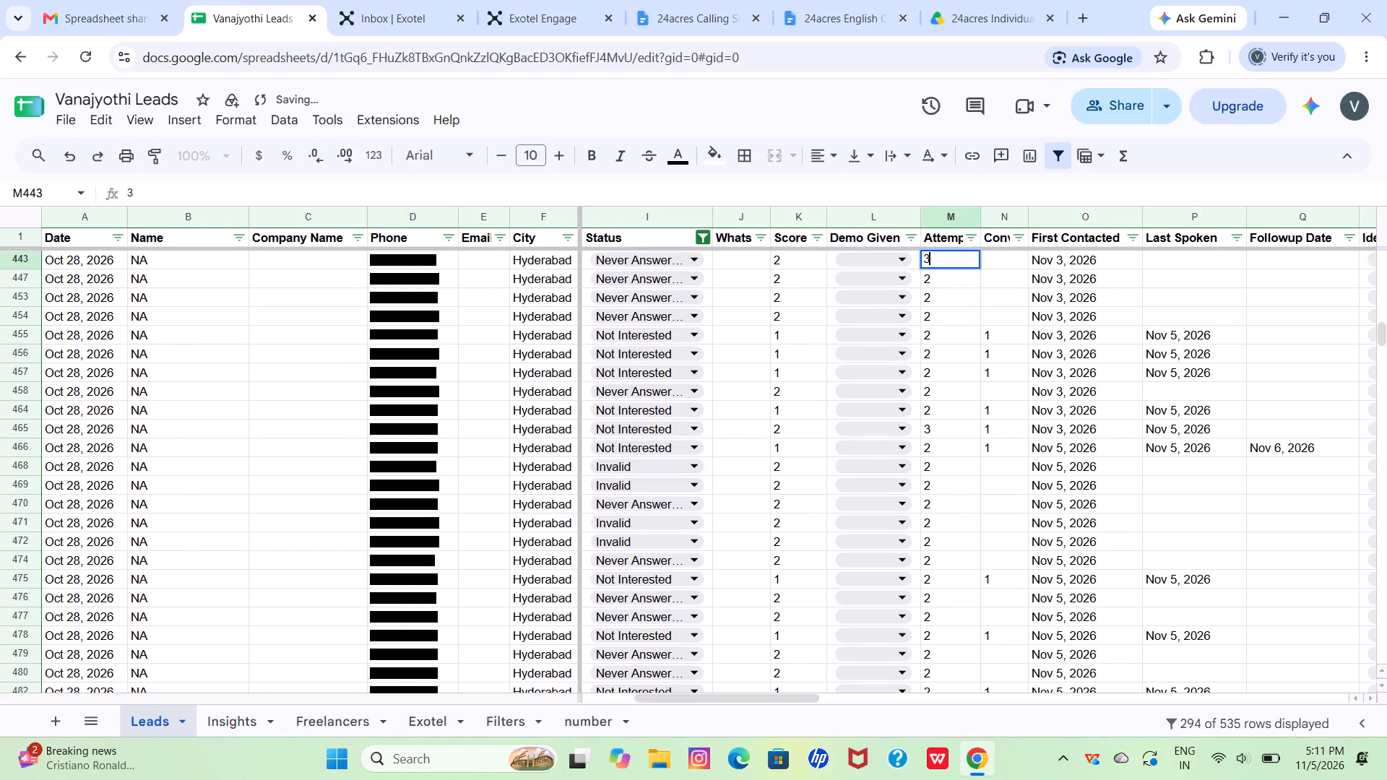
Commit the attempt count of 3 for the lead in row 443.
{"action": "left_click", "coordinate": [445, 262]}
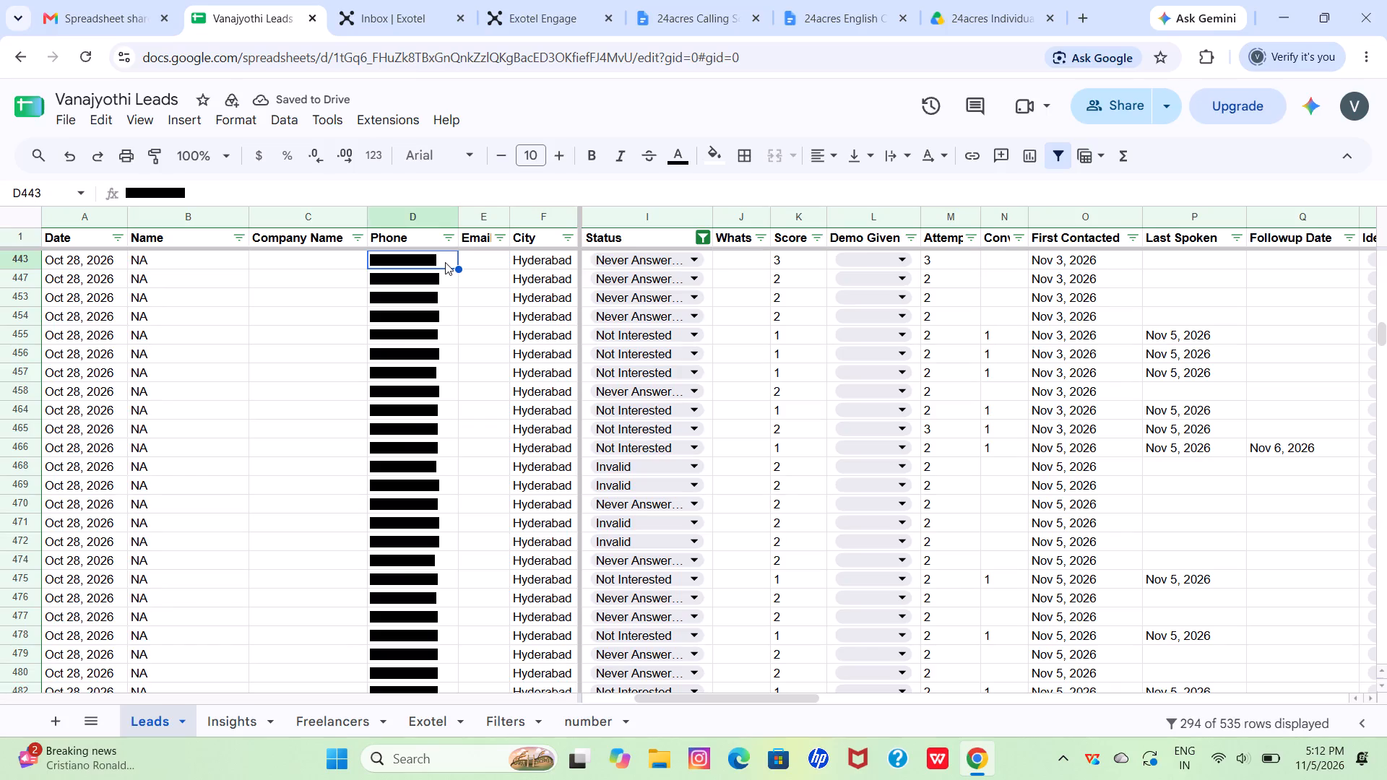
Select the phone number of the lead in row 447.
{"action": "left_click", "coordinate": [446, 277]}
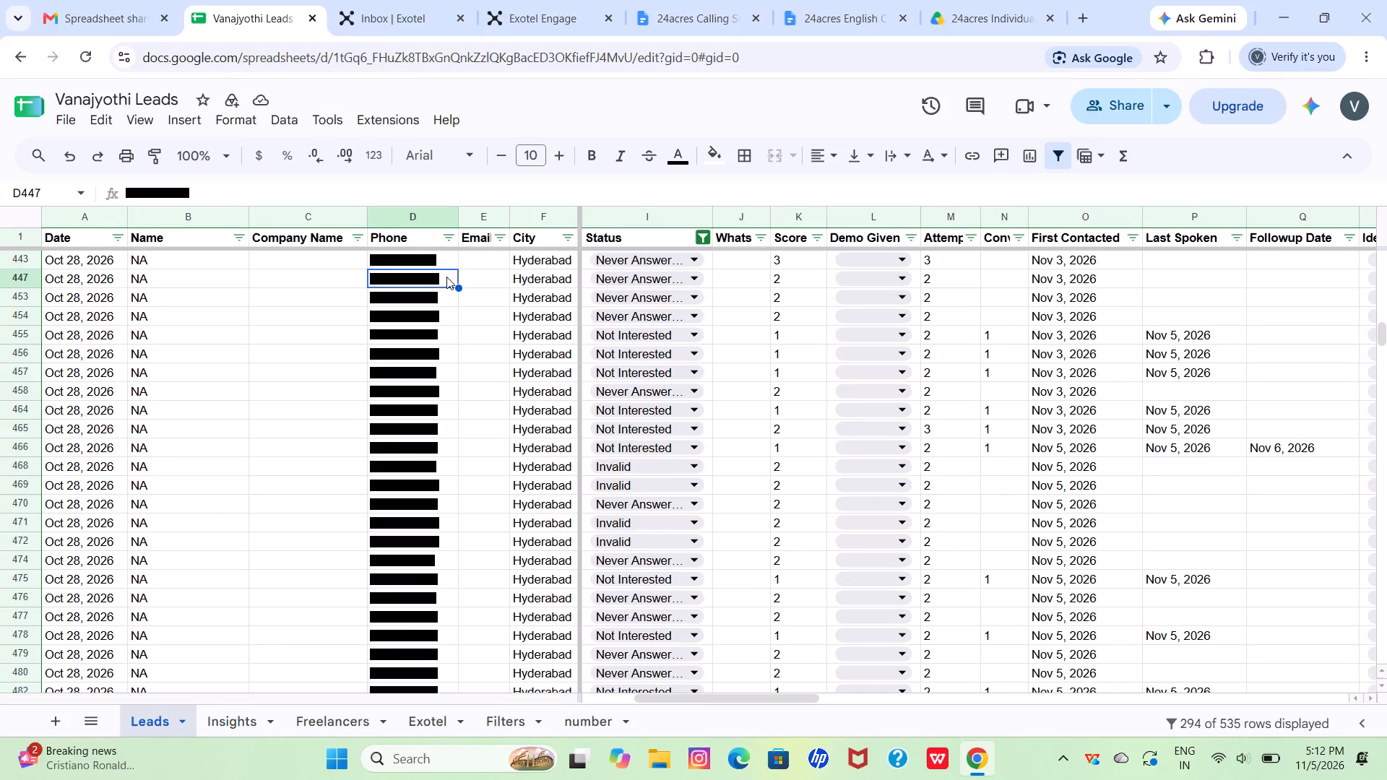
Switch to Exotel Engage and pause the in-progress call campaign navya NA nov05.
{"action": "left_click", "coordinate": [568, 0]}
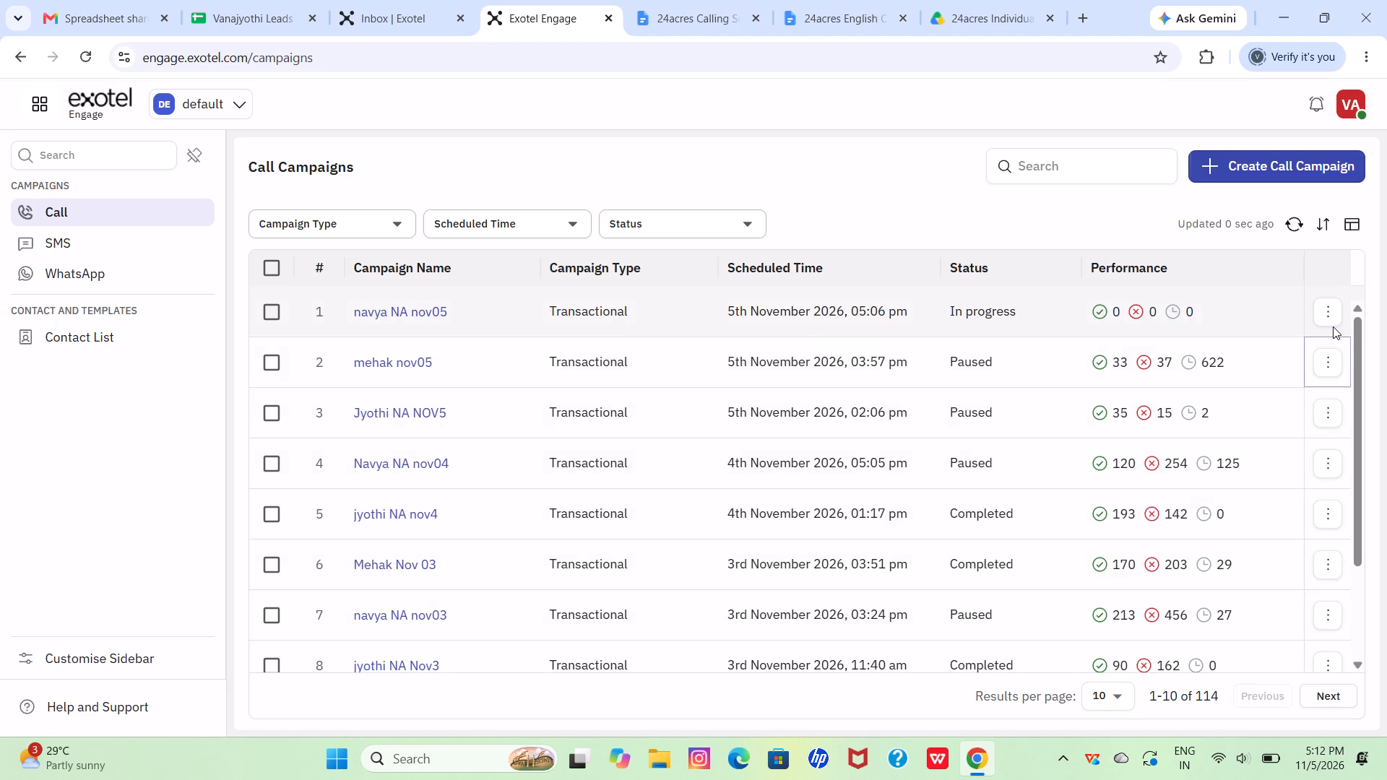
{"action": "left_click", "coordinate": [1329, 311]}
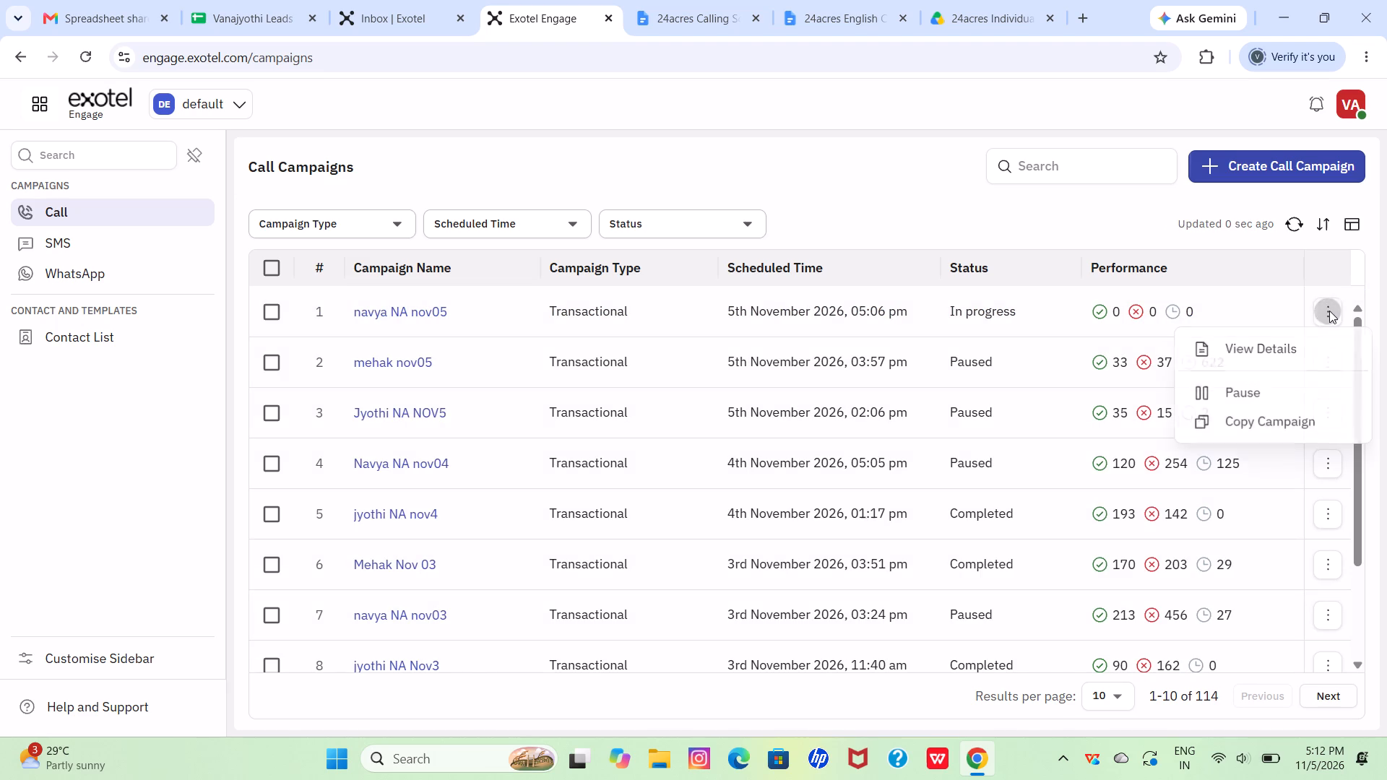
{"action": "left_click", "coordinate": [1271, 390]}
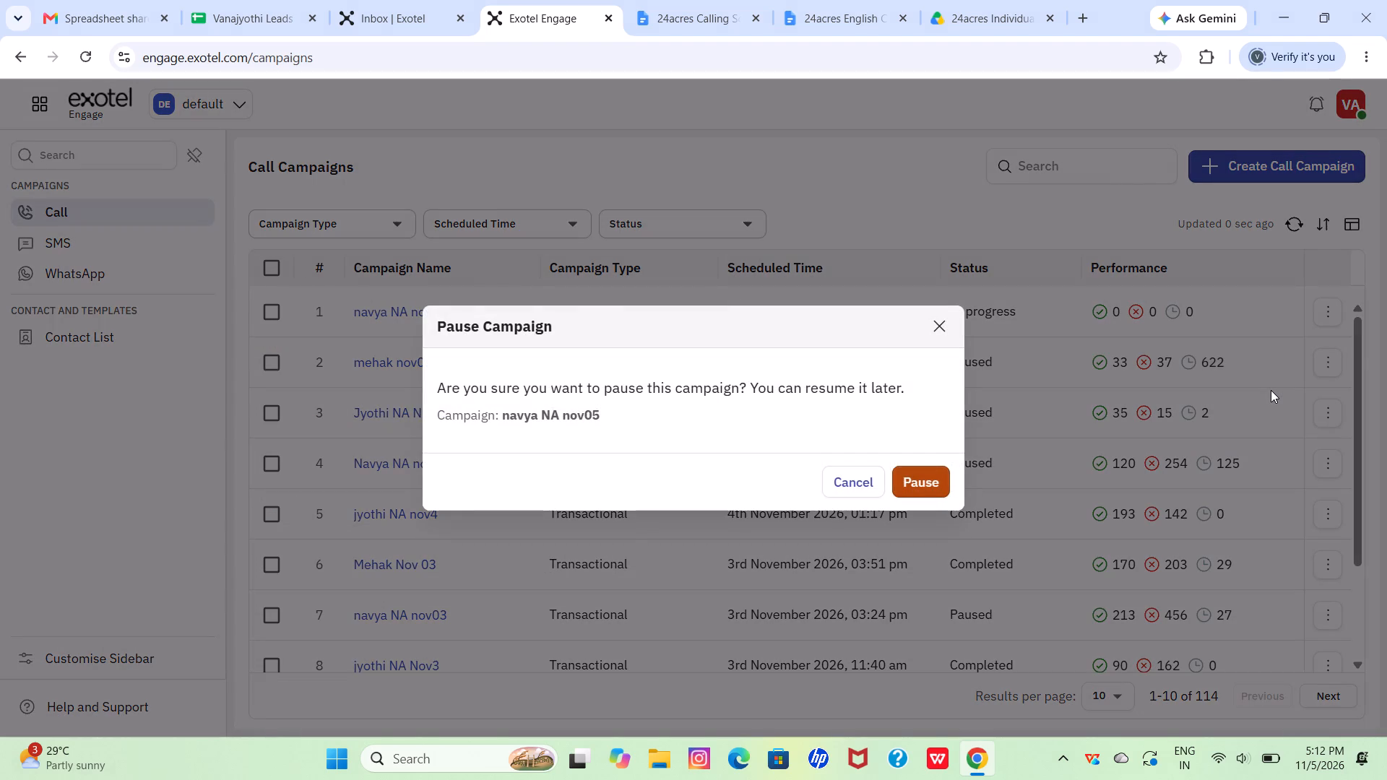
{"action": "left_click", "coordinate": [934, 474]}
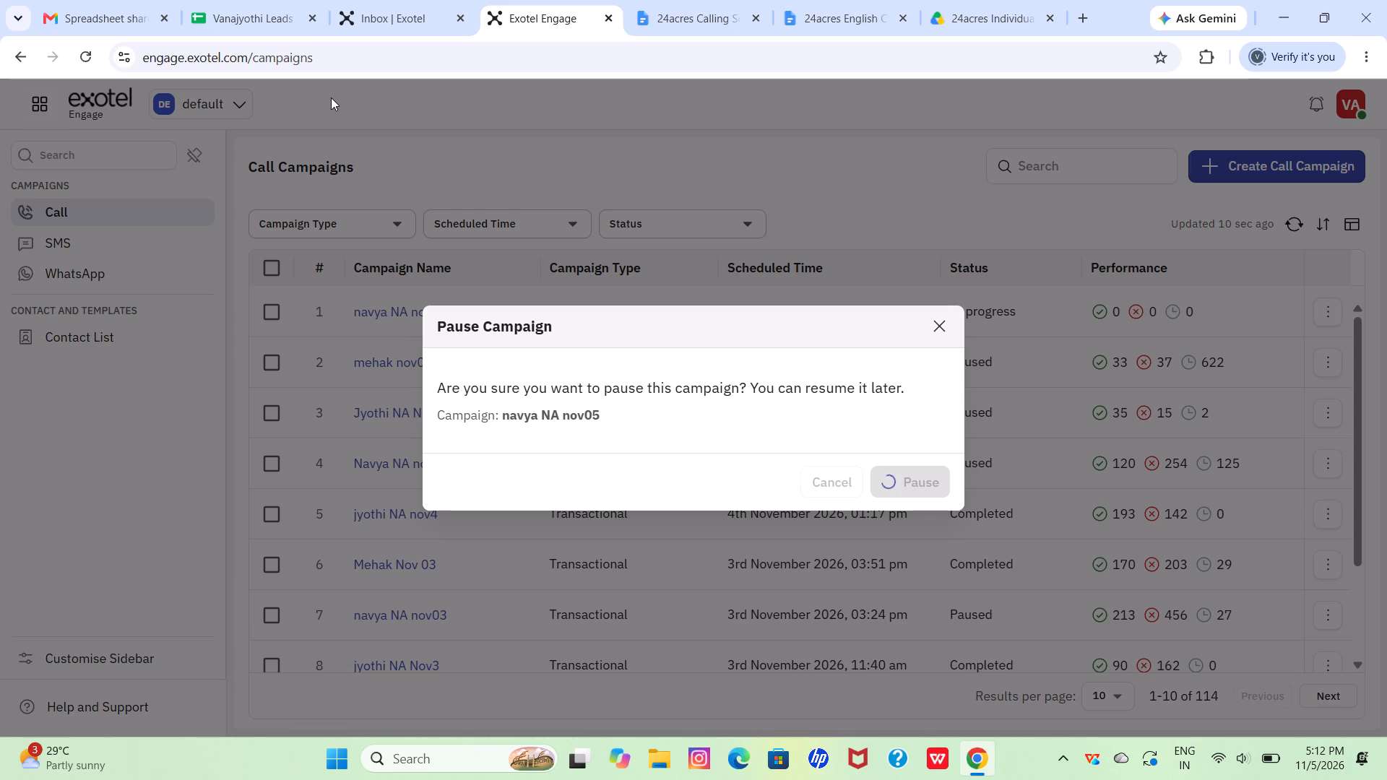
Return to the Vanajyothi Leads spreadsheet.
{"action": "left_click", "coordinate": [293, 14]}
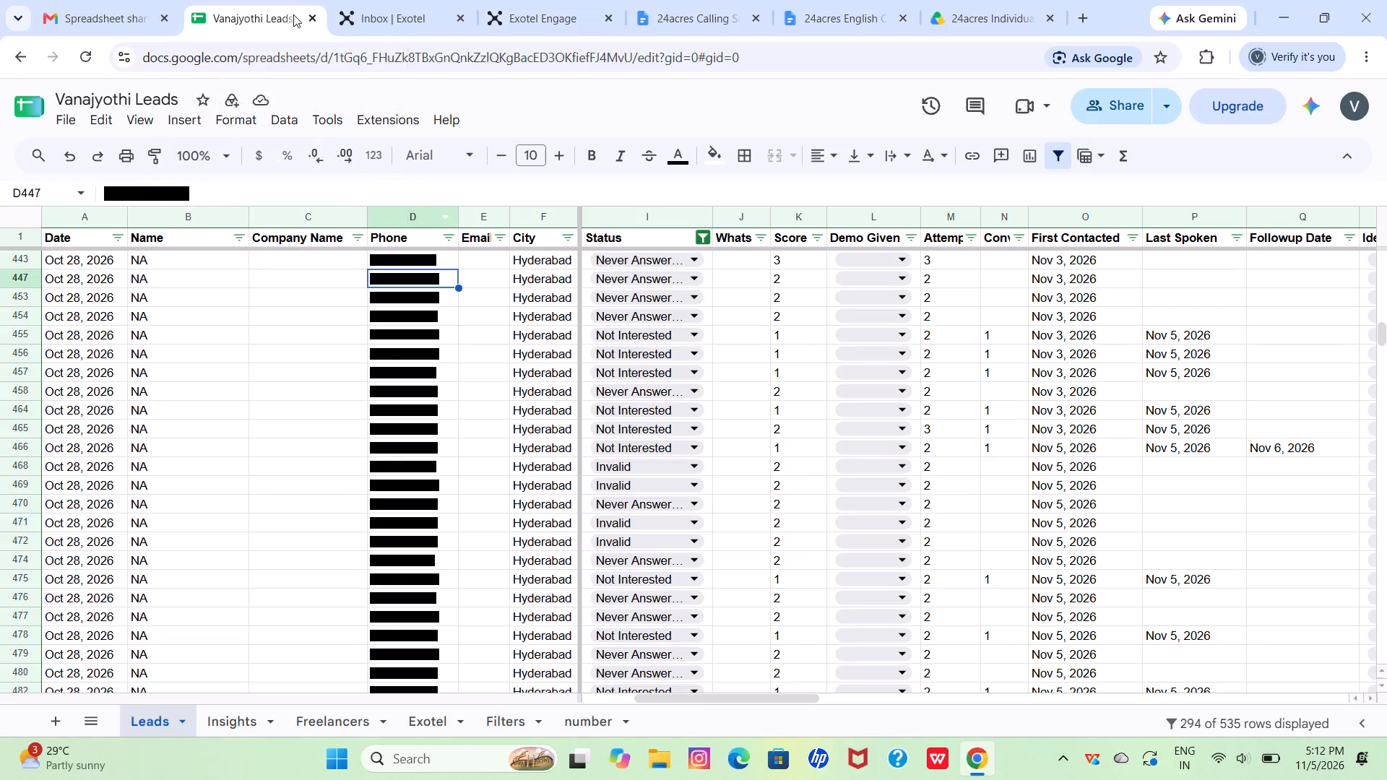
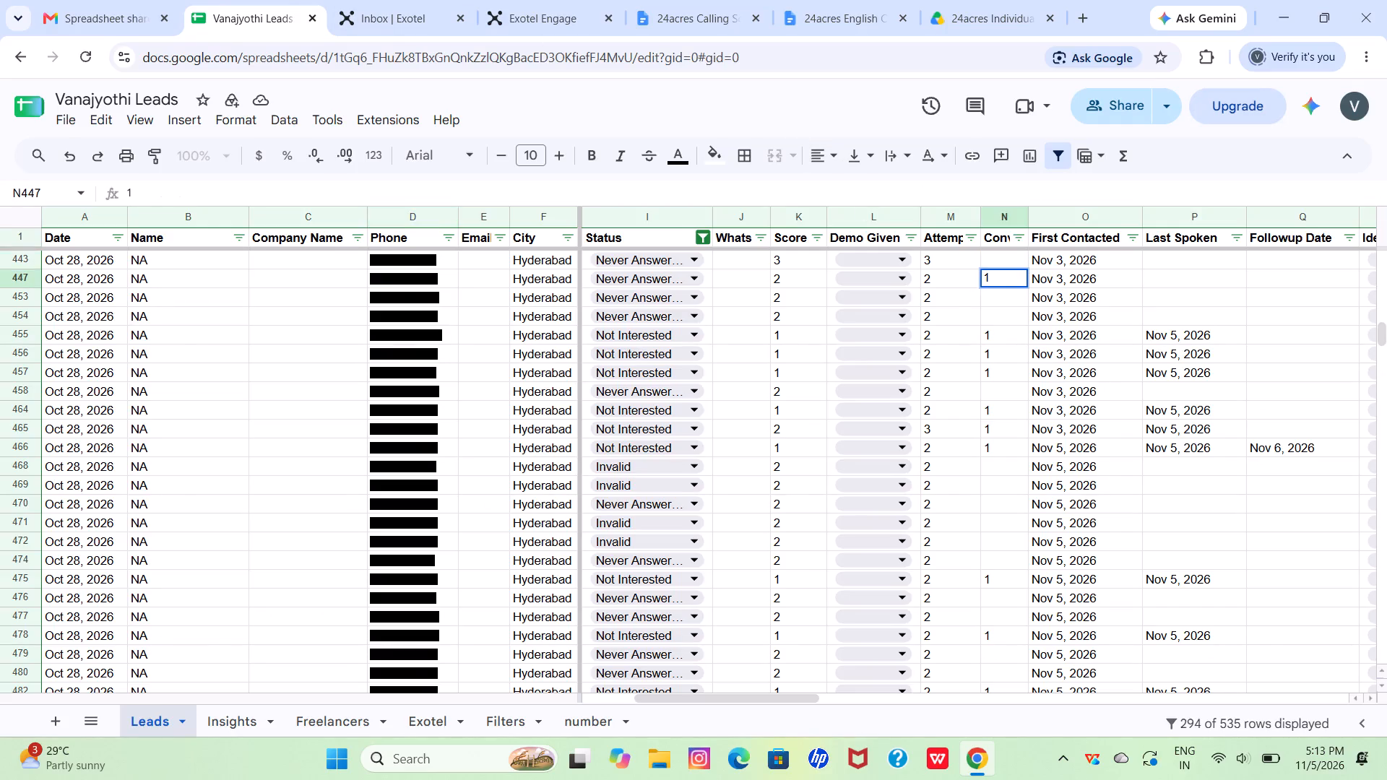
Copy row 447's First Contacted date, Nov 3, 2026, into its Last Spoken cell.
{"action": "left_click", "coordinate": [1061, 277]}
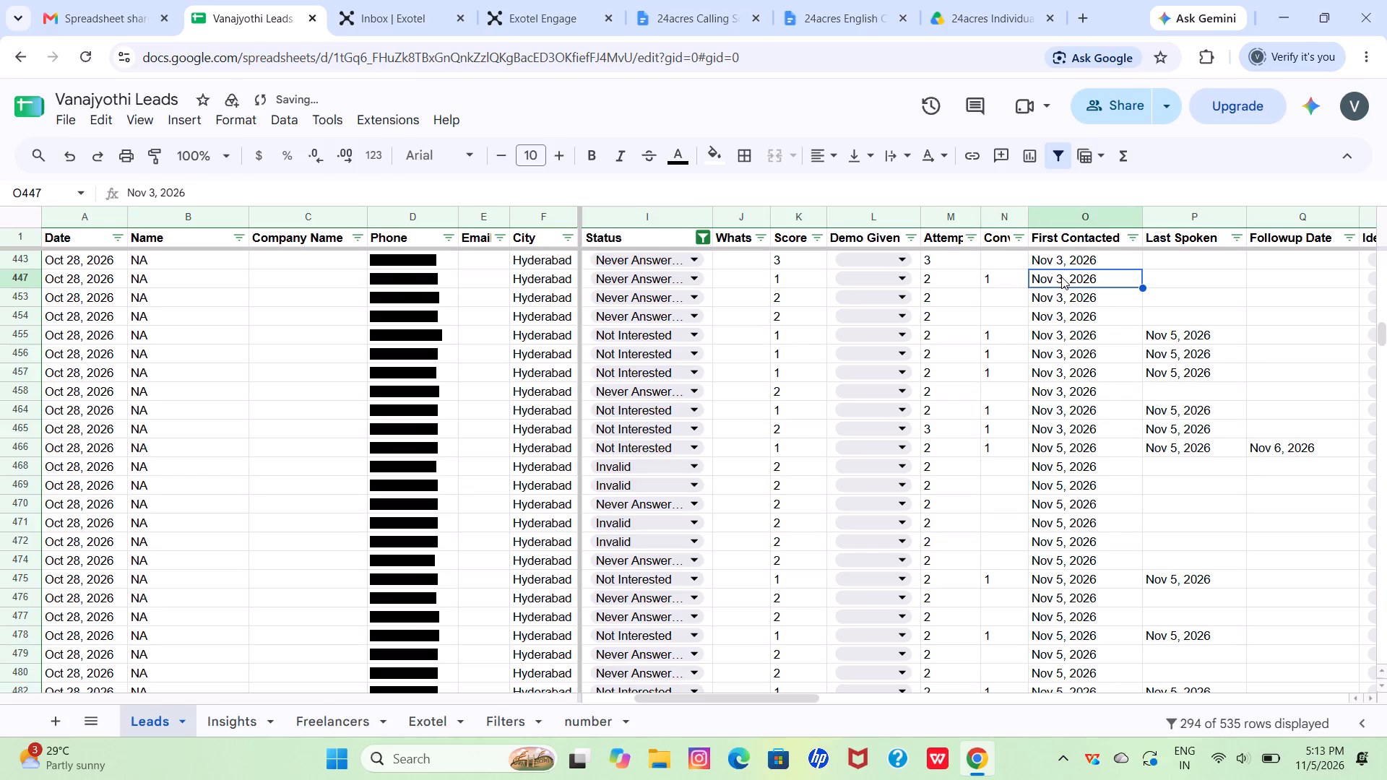
{"action": "key", "text": "ctrl+c"}
{"action": "left_click", "coordinate": [1199, 282]}
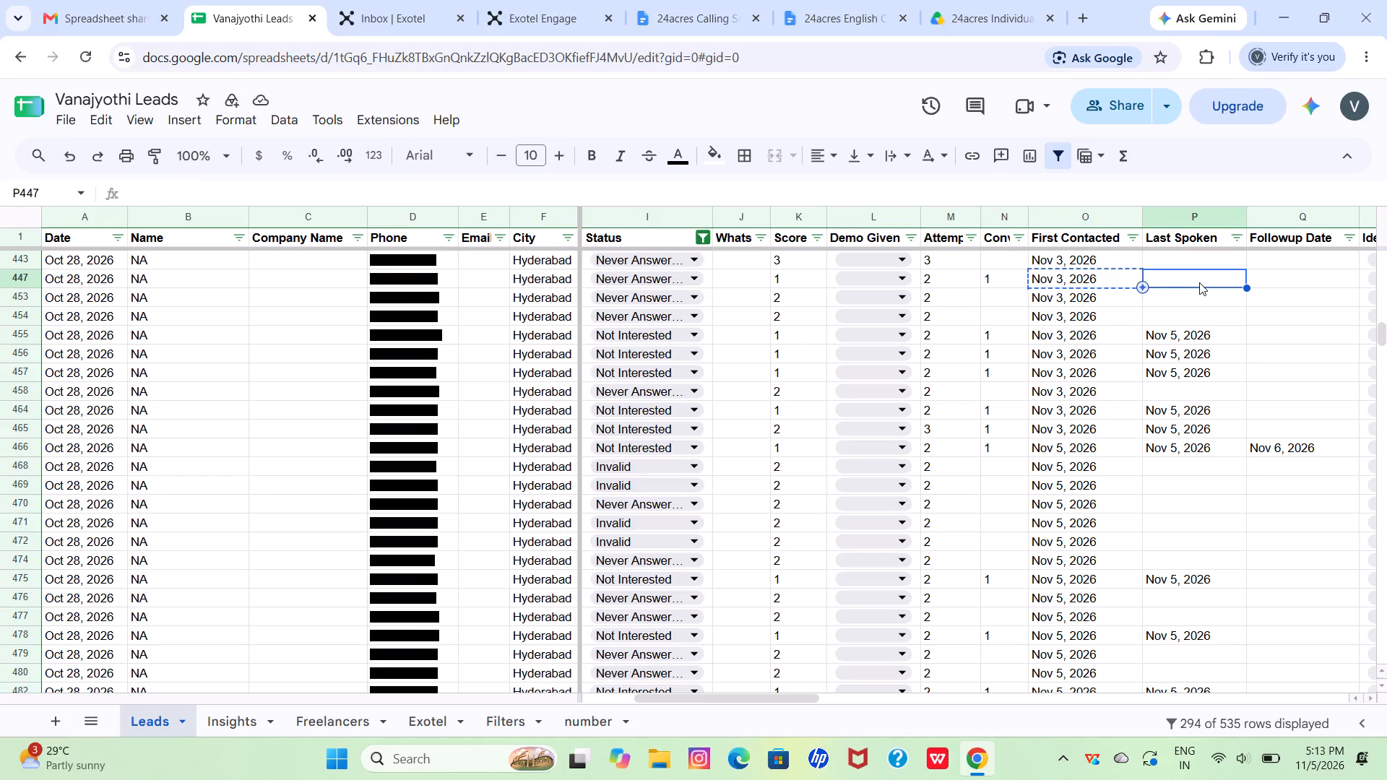
{"action": "key", "text": "ctrl+v"}
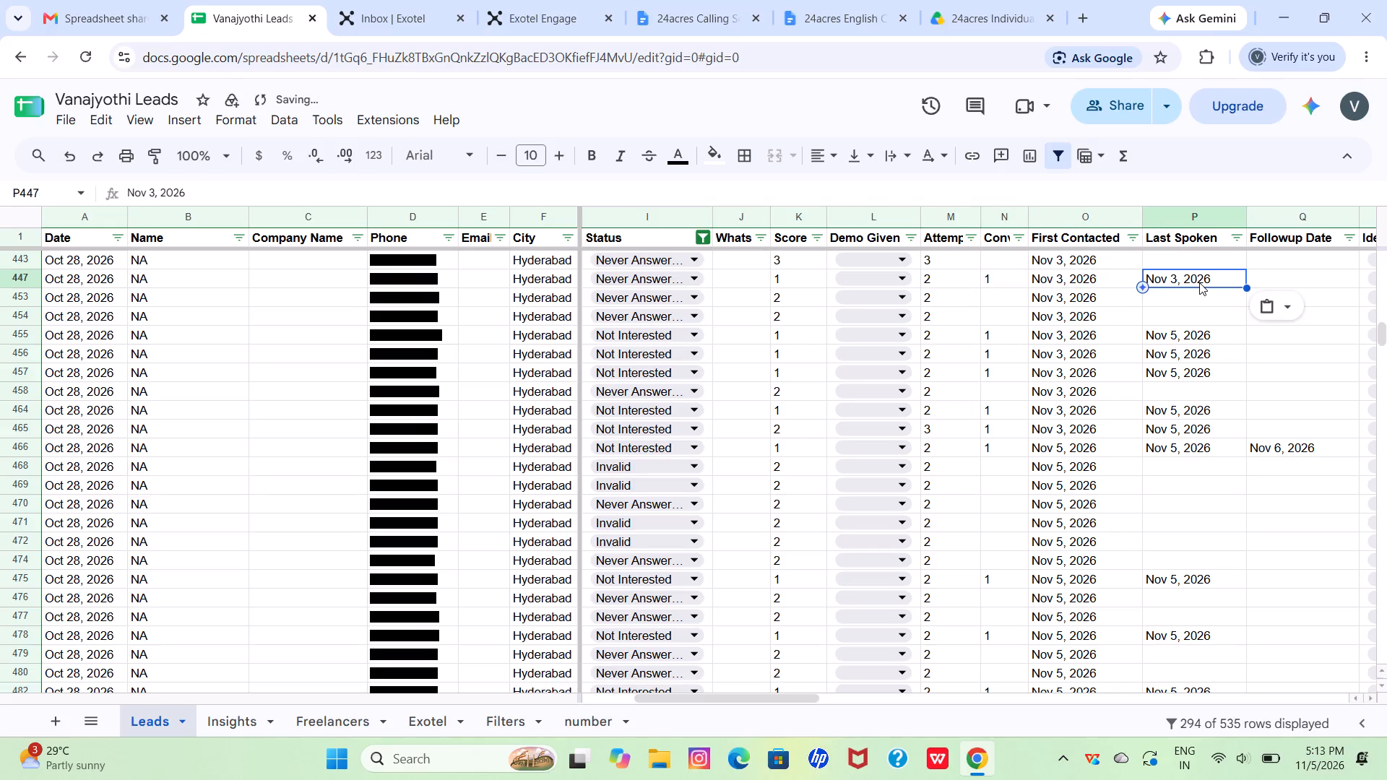
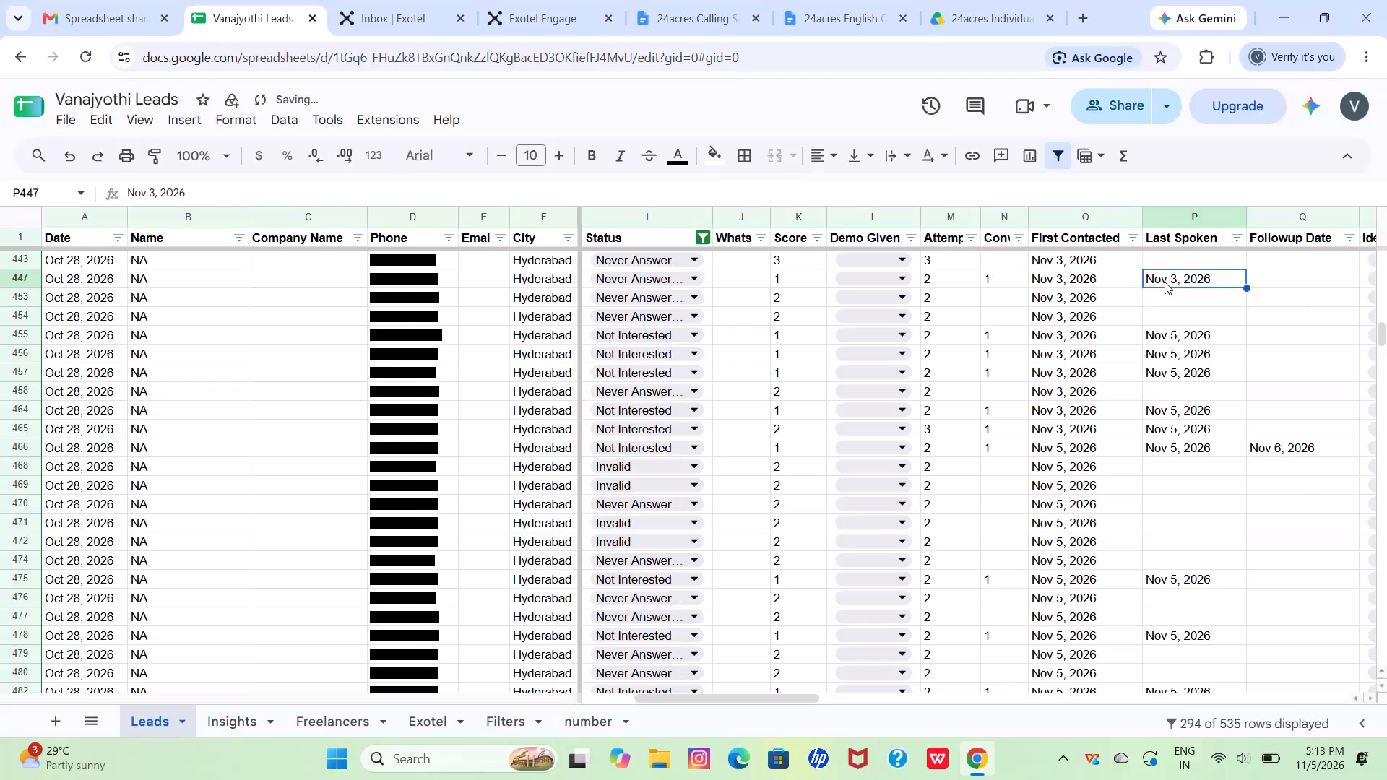
Set row 447's Last Spoken date to Nov 5, 2026.
{"action": "left_click", "coordinate": [1215, 357]}
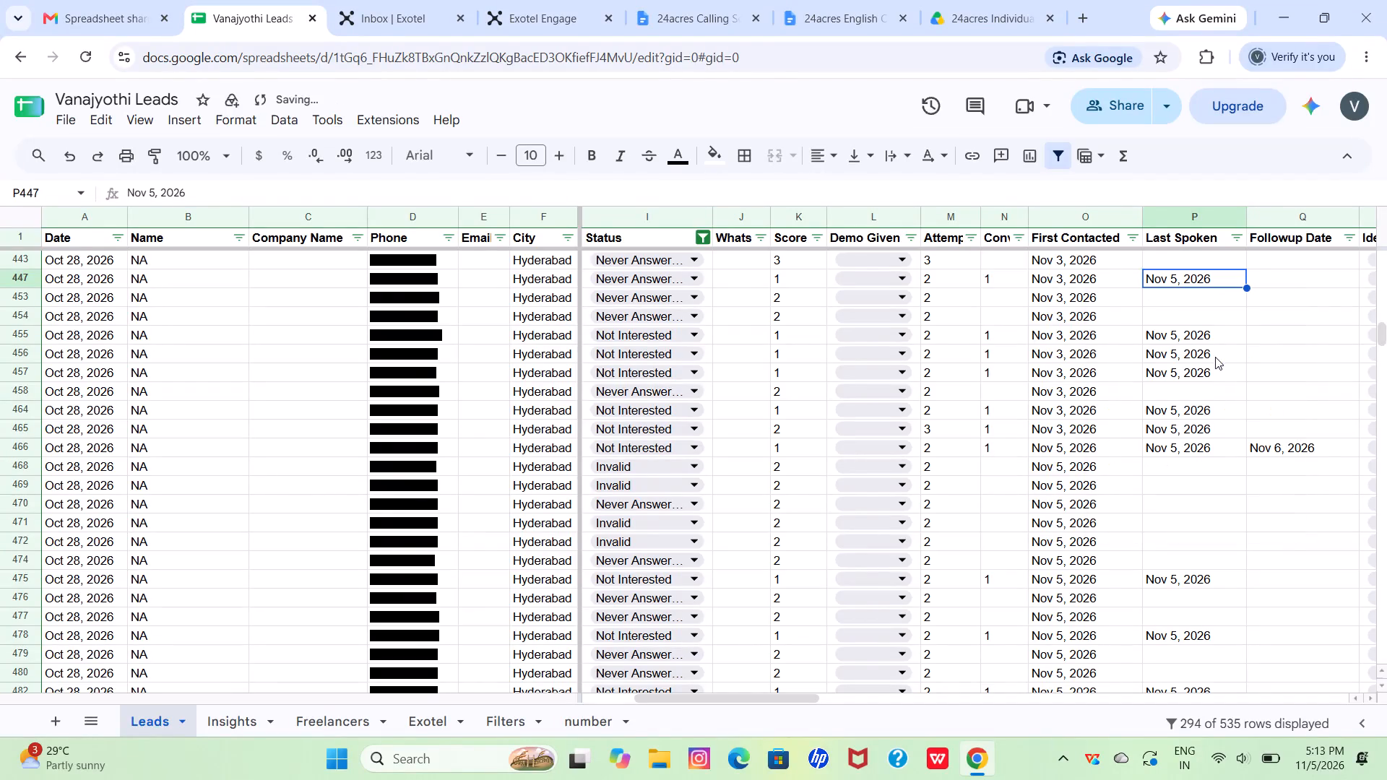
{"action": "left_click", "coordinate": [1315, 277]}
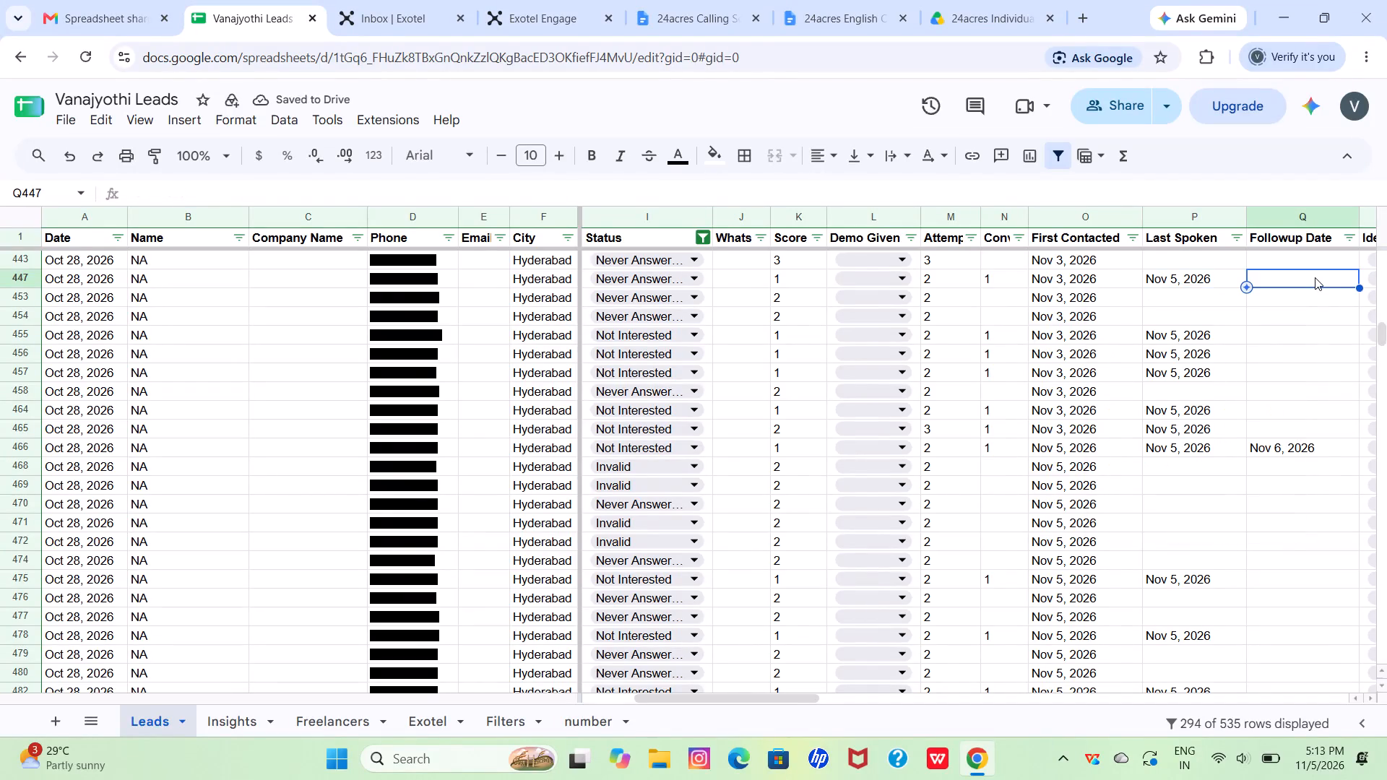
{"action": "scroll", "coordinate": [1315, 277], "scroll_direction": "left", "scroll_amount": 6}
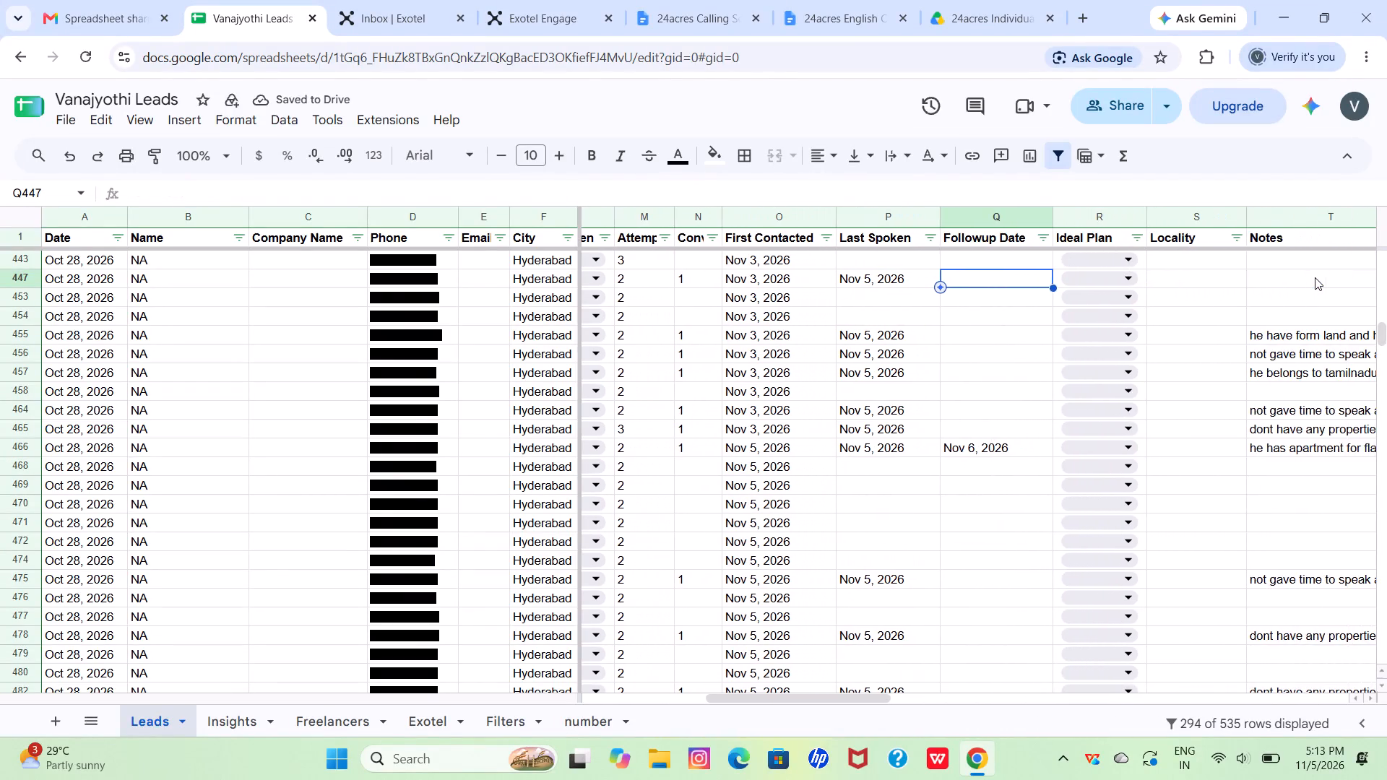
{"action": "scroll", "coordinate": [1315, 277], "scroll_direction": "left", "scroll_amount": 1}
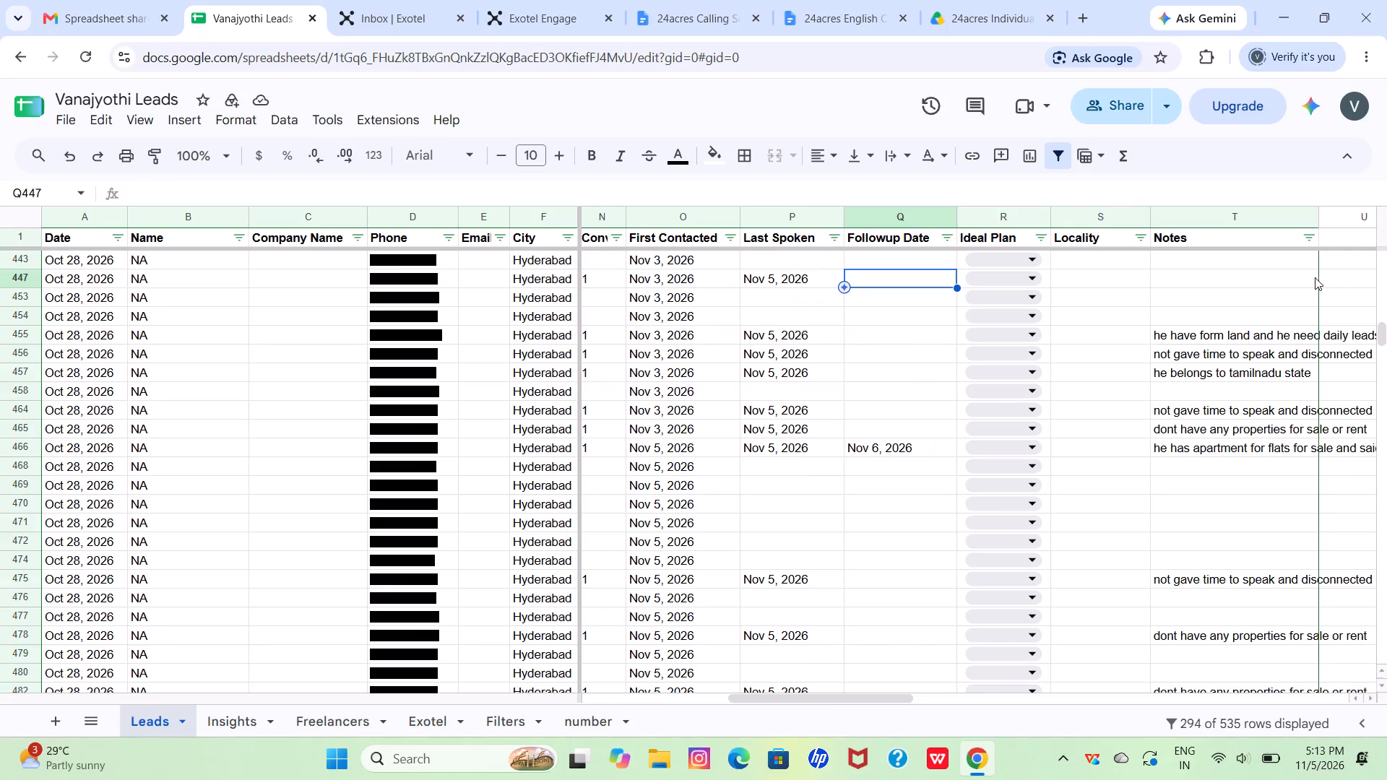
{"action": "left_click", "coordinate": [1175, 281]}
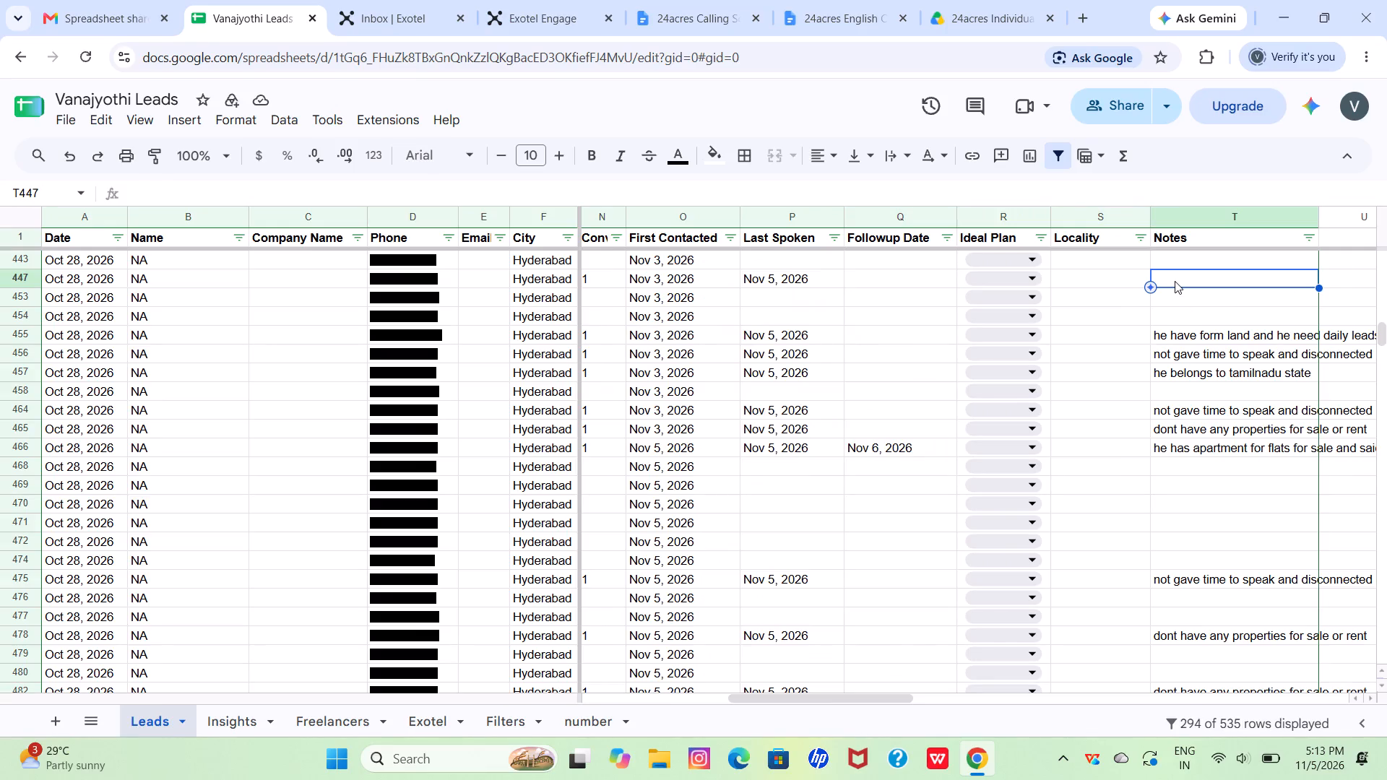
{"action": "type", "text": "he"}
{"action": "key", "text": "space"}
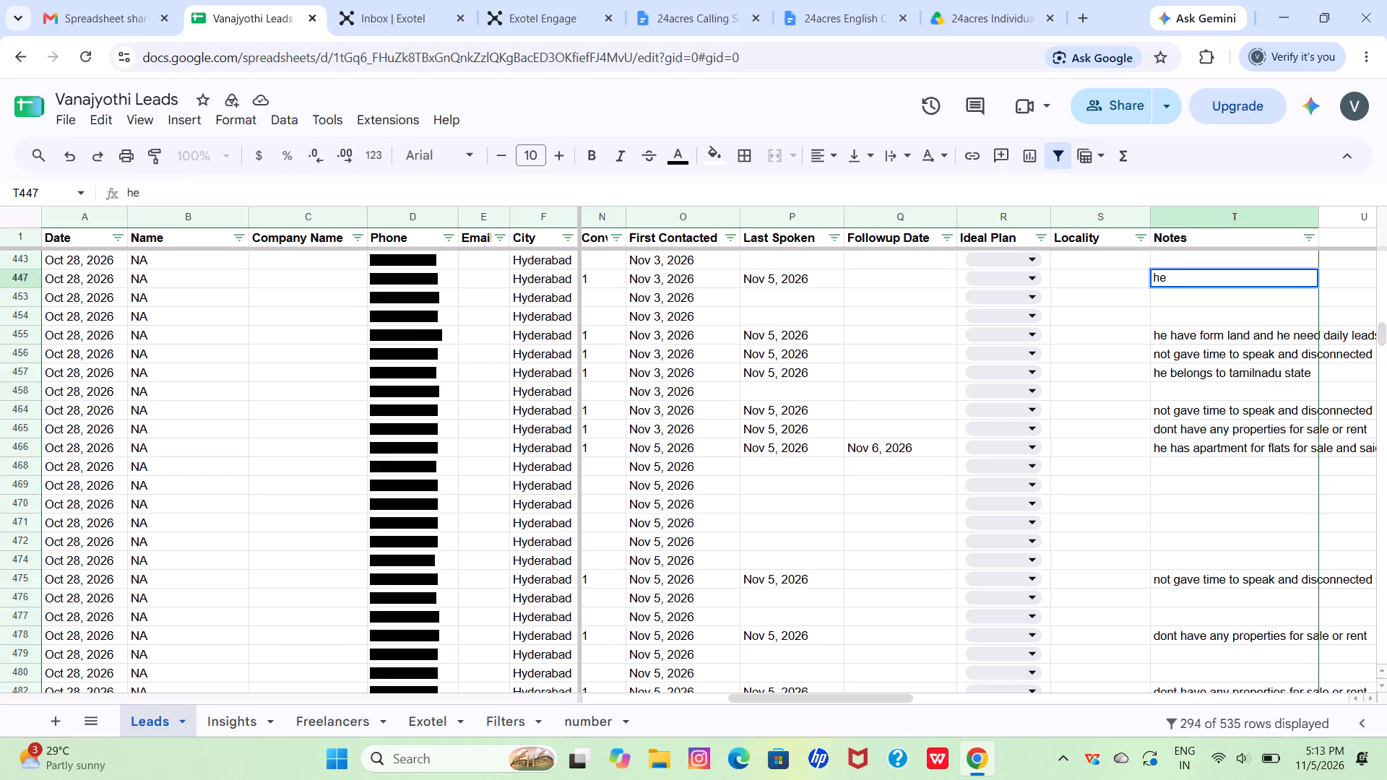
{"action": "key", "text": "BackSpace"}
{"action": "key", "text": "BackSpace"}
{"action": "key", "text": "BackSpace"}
Copy row 465's note "dont have any properties for sale or rent" into row 447's Notes cell.
{"action": "left_click", "coordinate": [1169, 422]}
{"action": "key", "text": "ctrl+c"}
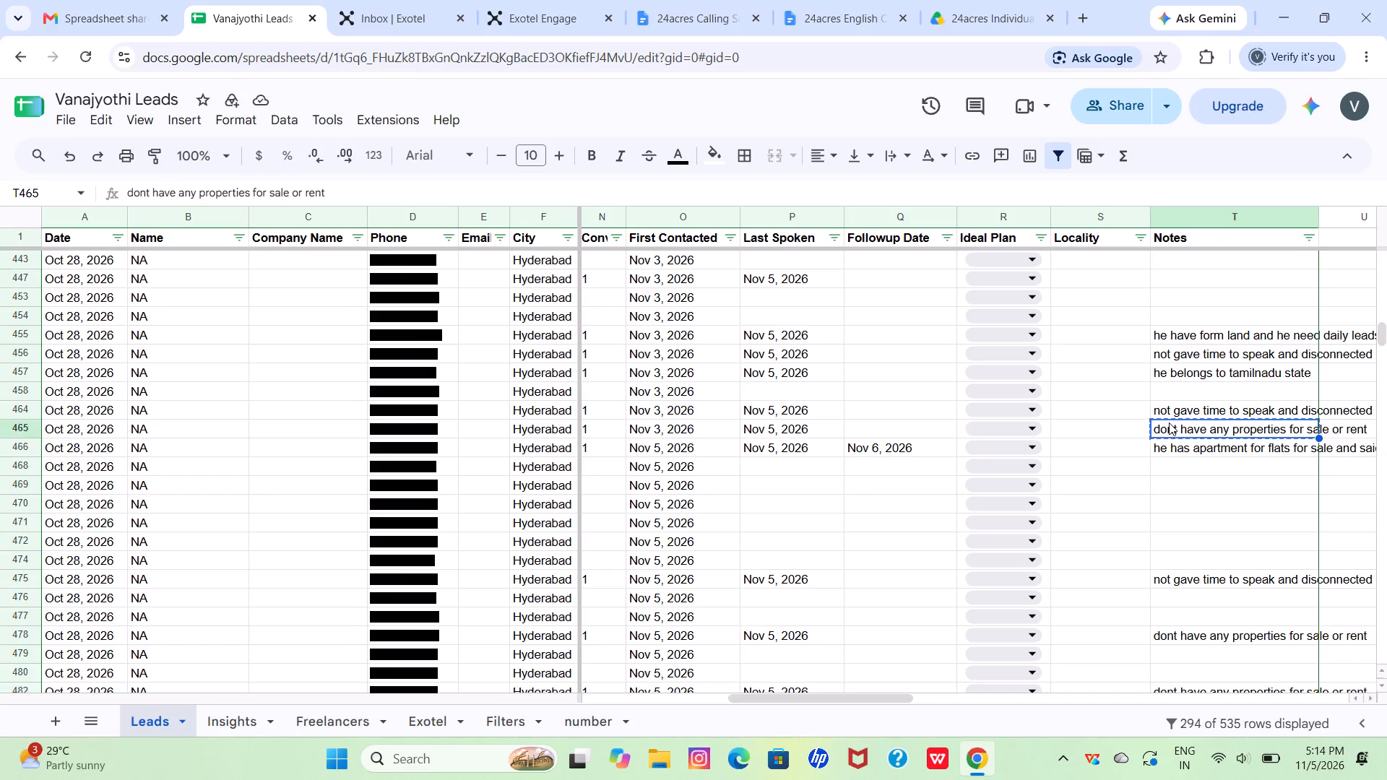
{"action": "left_click", "coordinate": [1159, 272]}
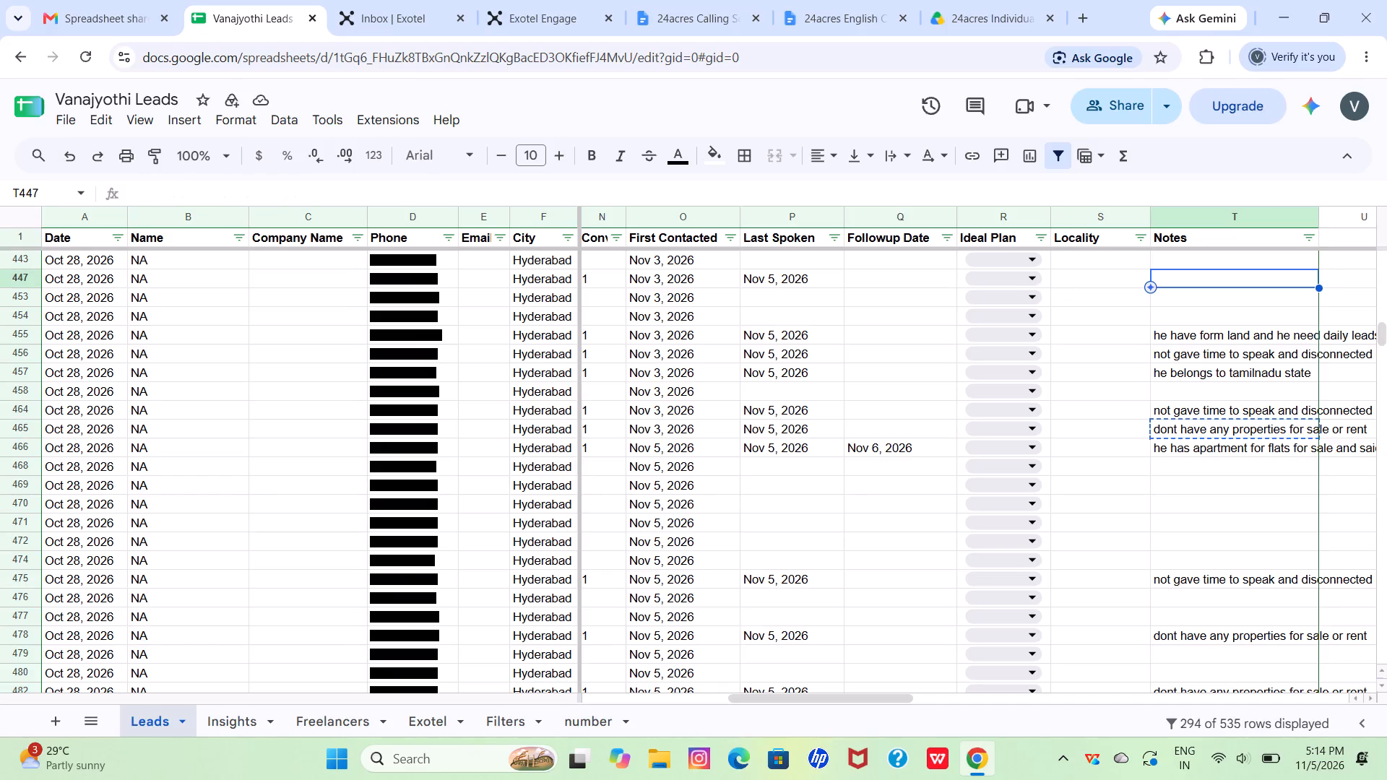
{"action": "key", "text": "ctrl+v"}
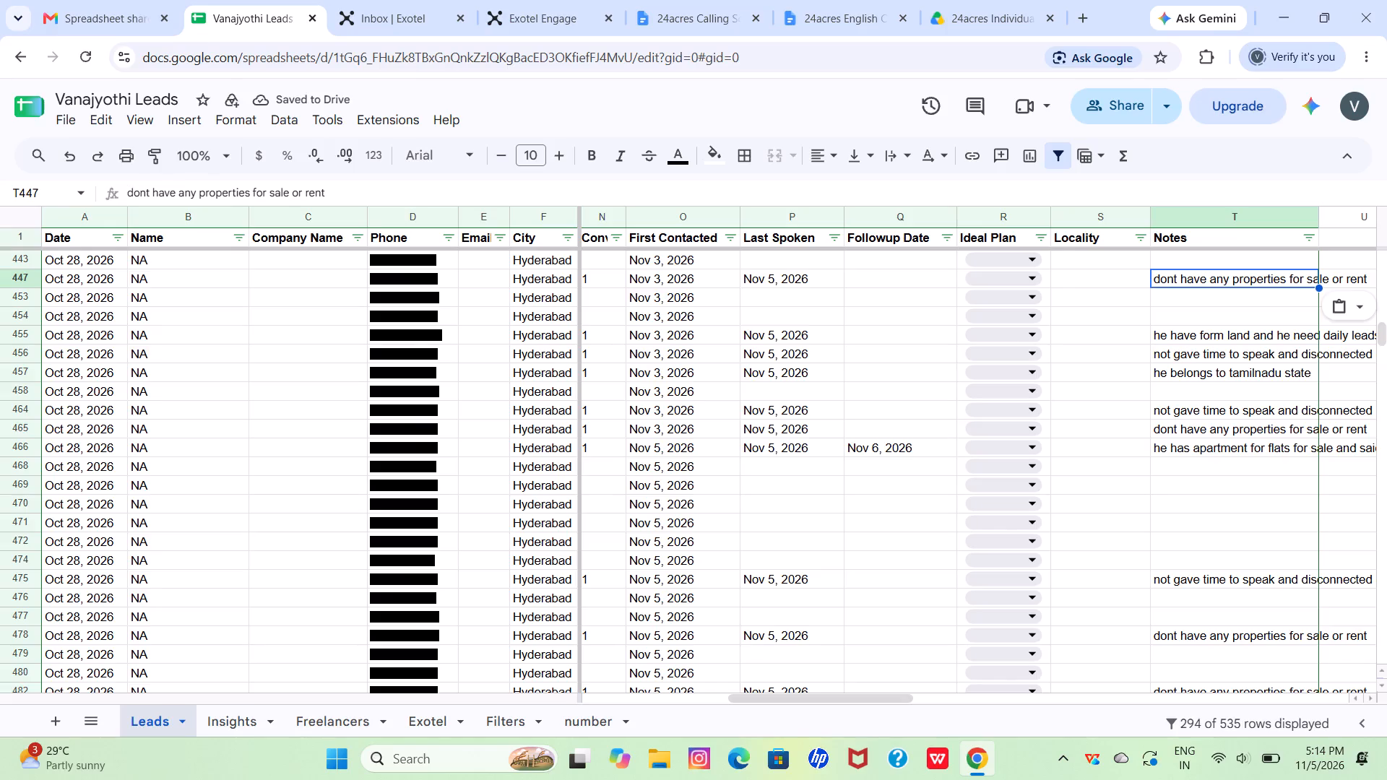
Change row 447's Status to Not Interested.
{"action": "left_click", "coordinate": [912, 275]}
{"action": "scroll", "coordinate": [912, 275], "scroll_direction": "right", "scroll_amount": 4}
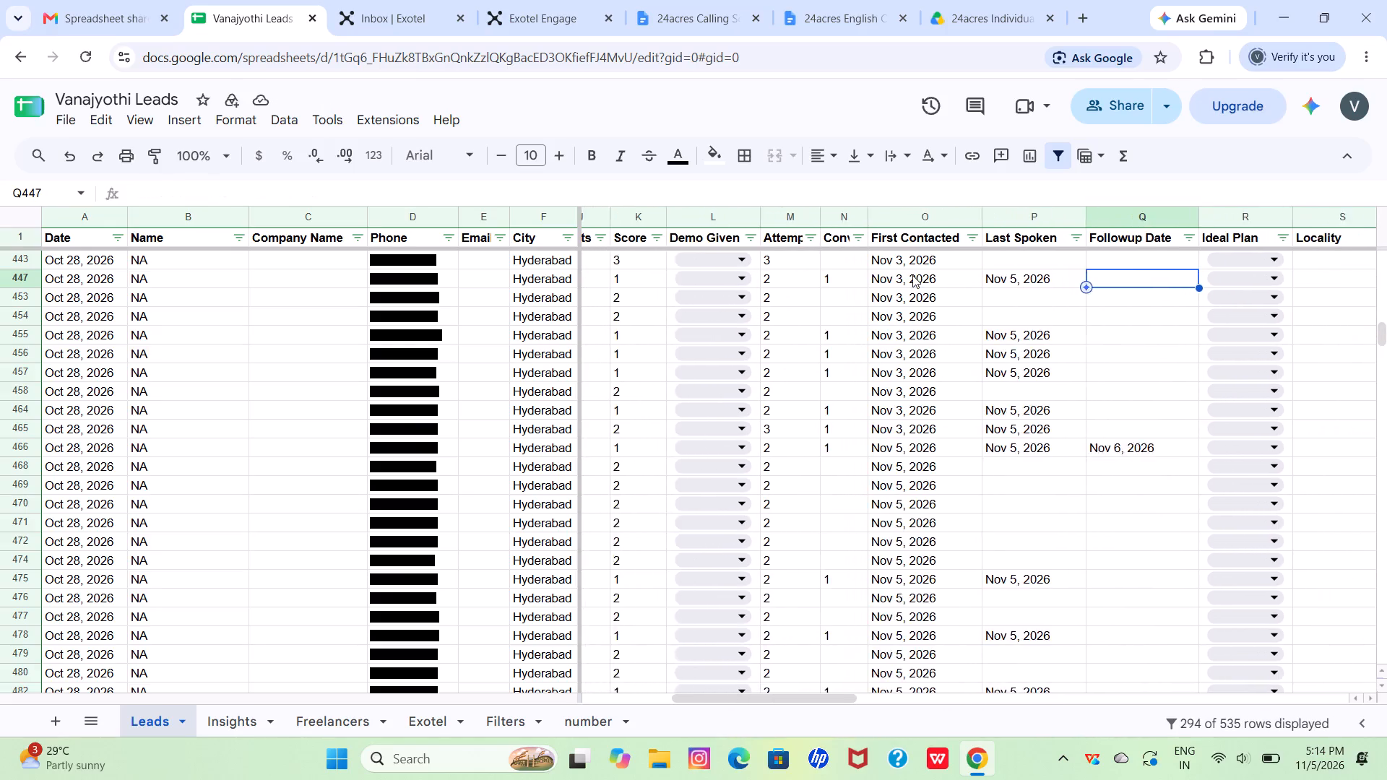
{"action": "scroll", "coordinate": [912, 275], "scroll_direction": "right", "scroll_amount": 4}
{"action": "left_click", "coordinate": [731, 277]}
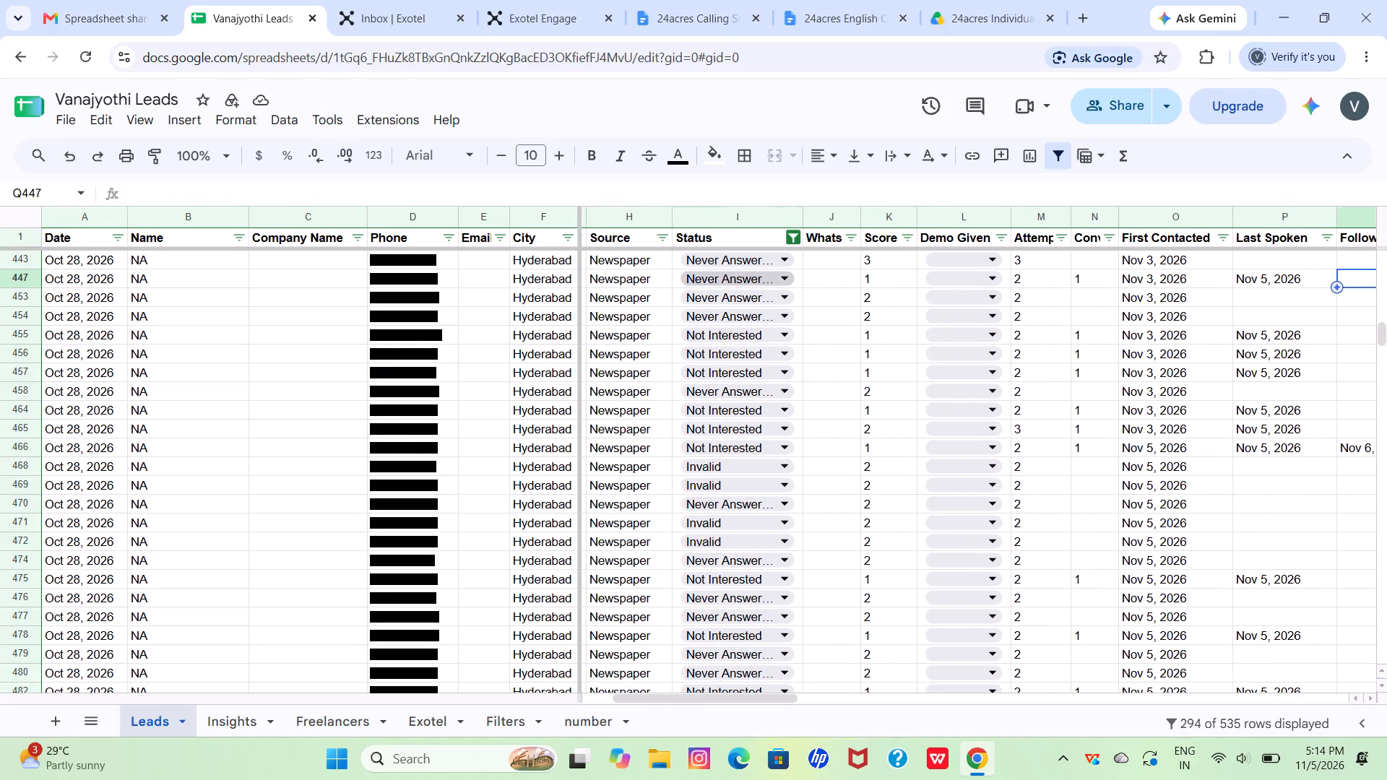
{"action": "left_click", "coordinate": [714, 383]}
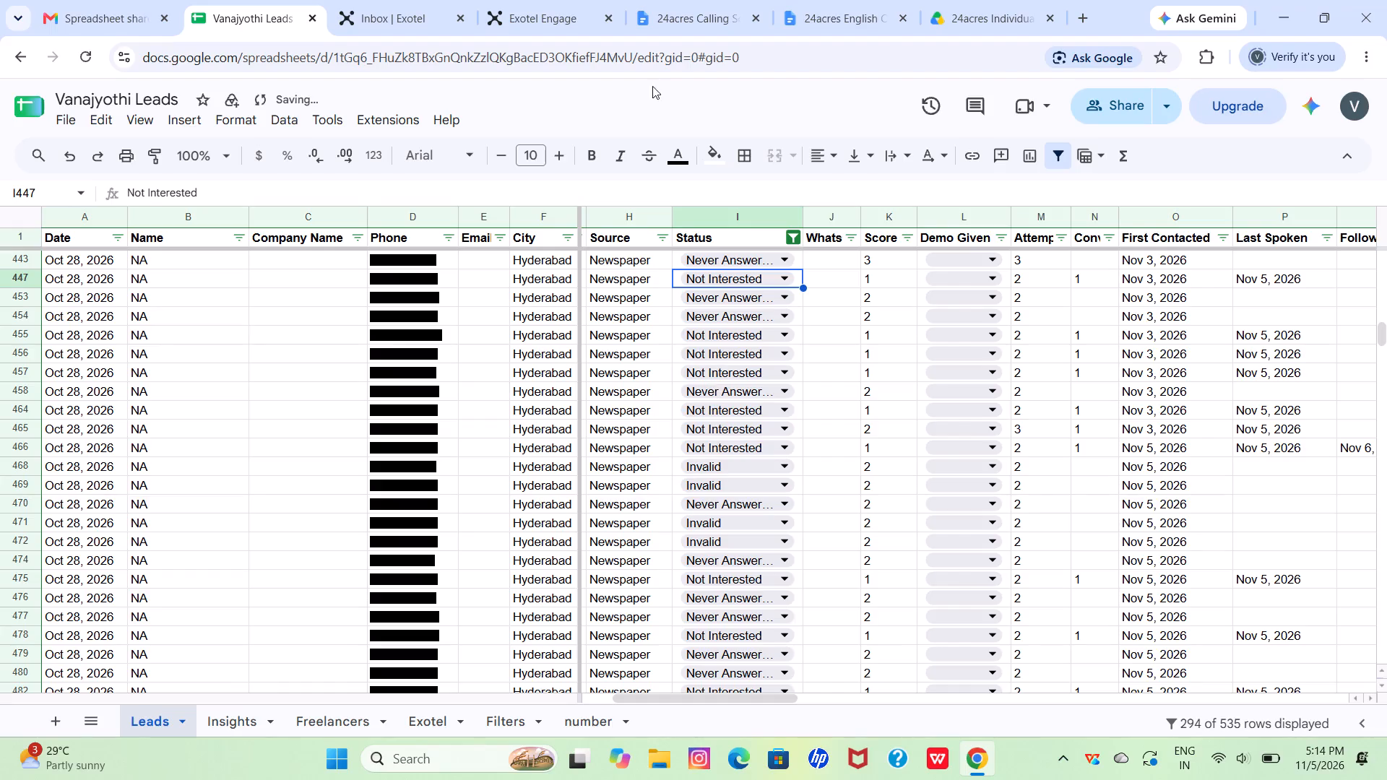
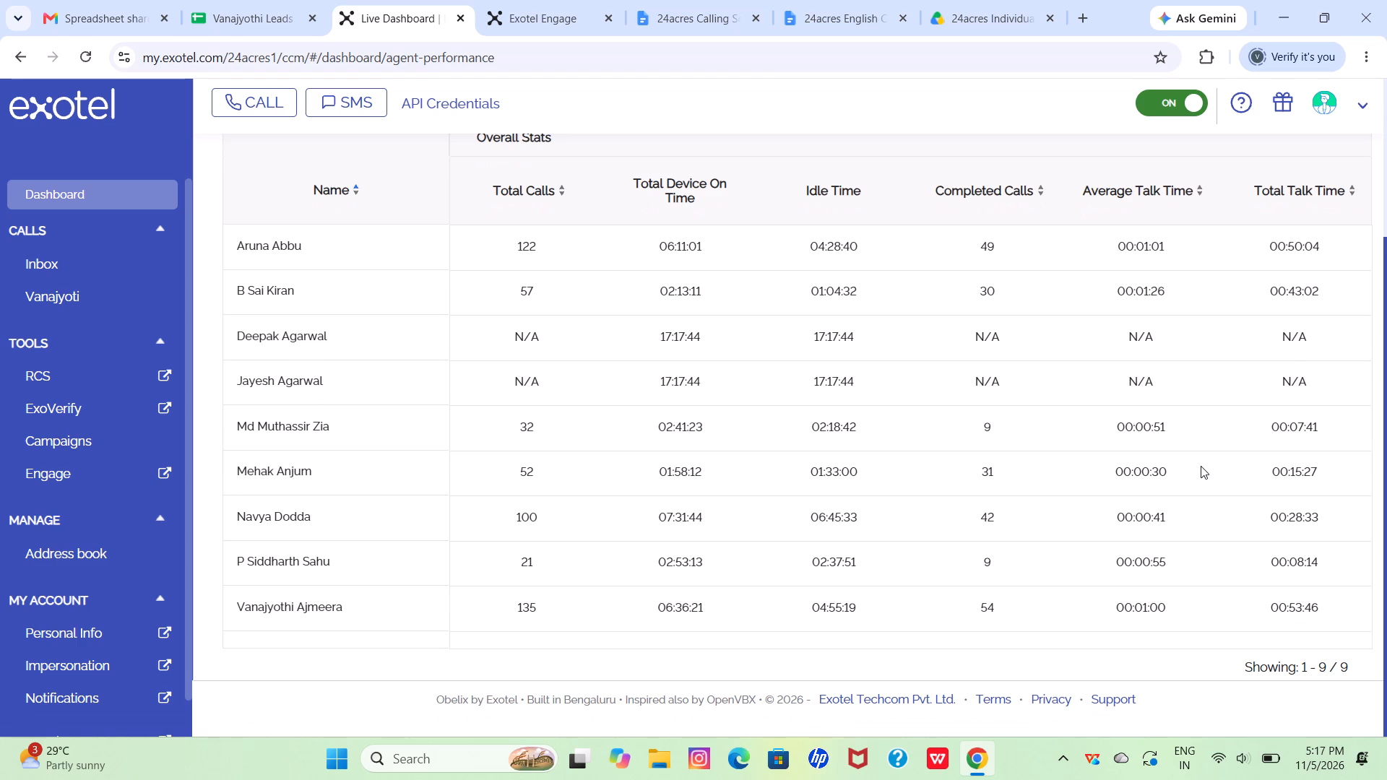
Review the agents' overall call statistics on the agent performance dashboard.
{"action": "scroll", "coordinate": [912, 602], "scroll_direction": "down", "scroll_amount": 6}
{"action": "scroll", "coordinate": [912, 602], "scroll_direction": "right", "scroll_amount": 1}
{"action": "scroll", "coordinate": [912, 602], "scroll_direction": "down", "scroll_amount": 5}
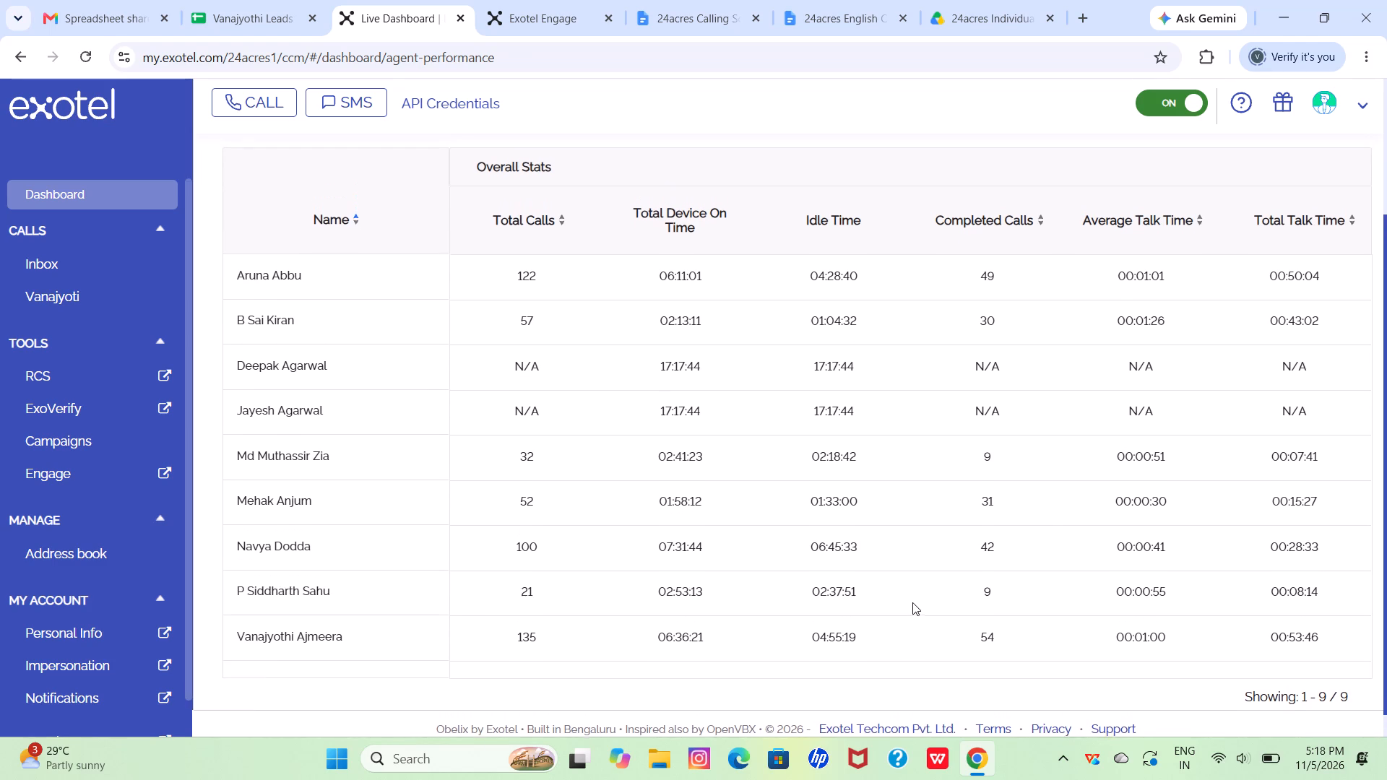
{"action": "scroll", "coordinate": [912, 602], "scroll_direction": "down", "scroll_amount": 1}
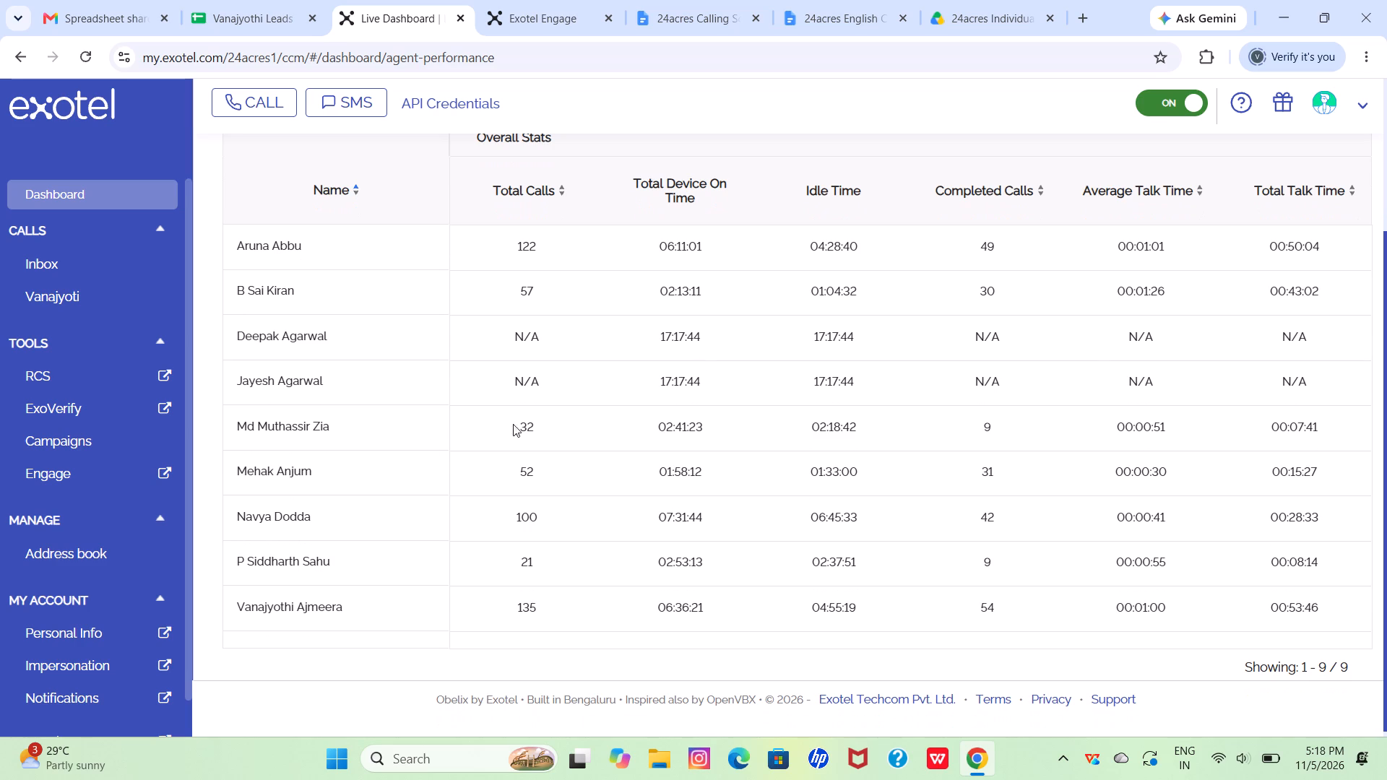
Switch to the Vanajyothi Leads spreadsheet and check the Attempts values in row 443 and the rows above it.
{"action": "left_click", "coordinate": [245, 0]}
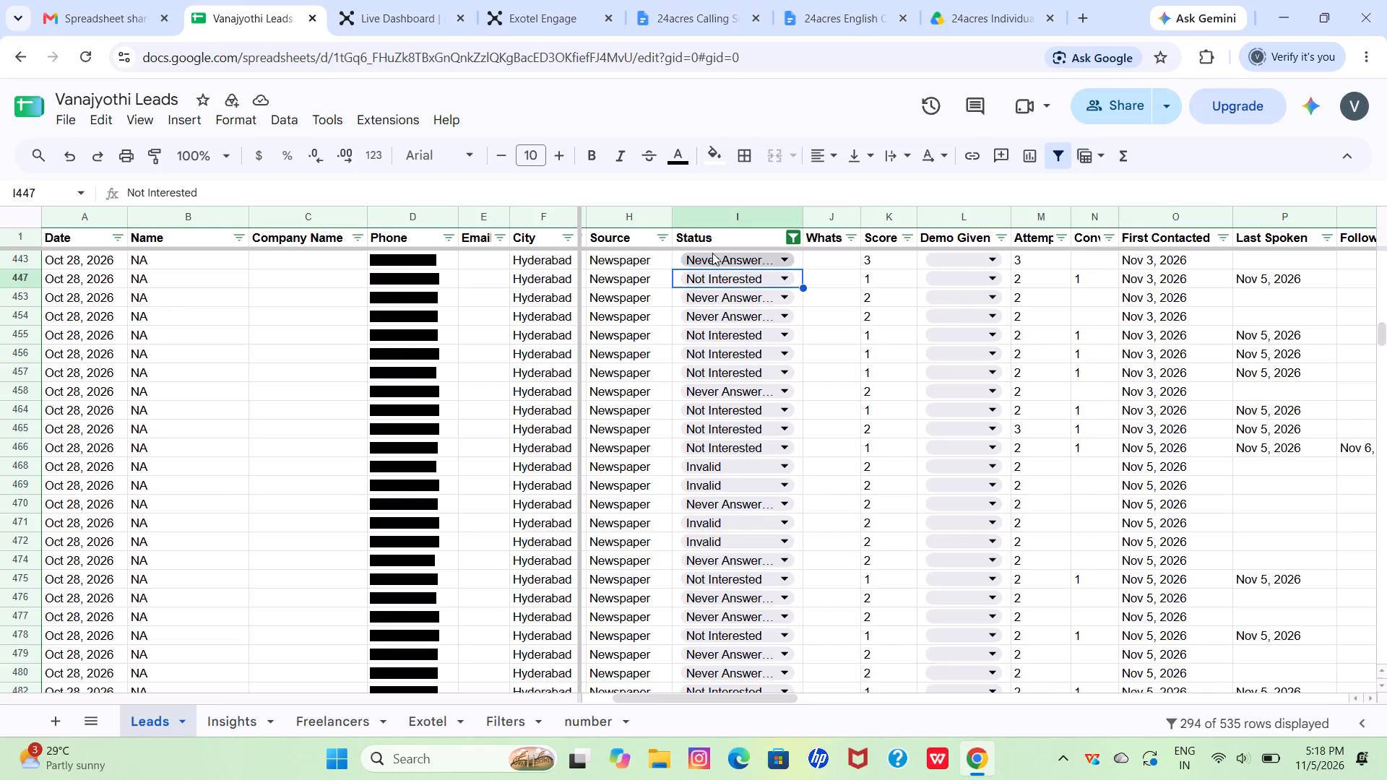
{"action": "left_click", "coordinate": [713, 253]}
{"action": "left_click", "coordinate": [1066, 262]}
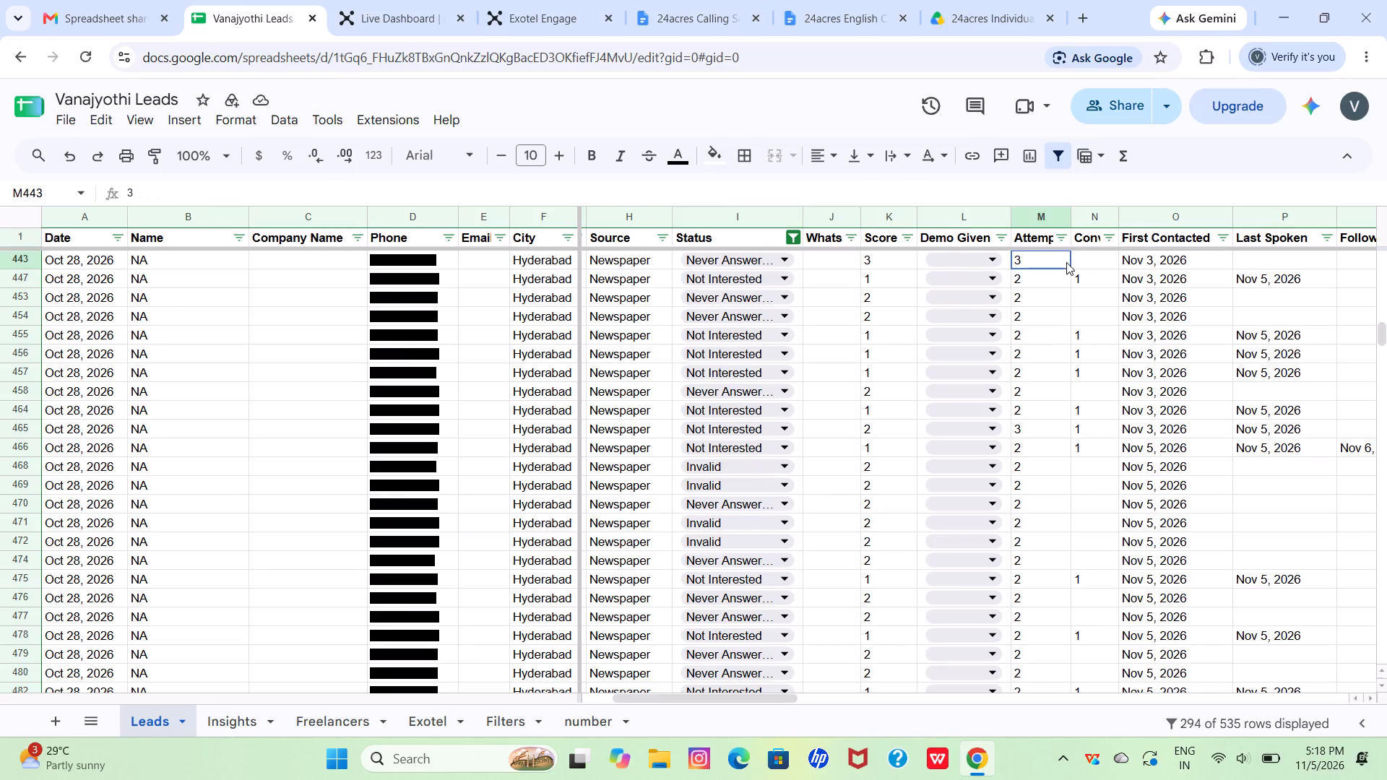
{"action": "scroll", "coordinate": [1066, 262], "scroll_direction": "up", "scroll_amount": 2}
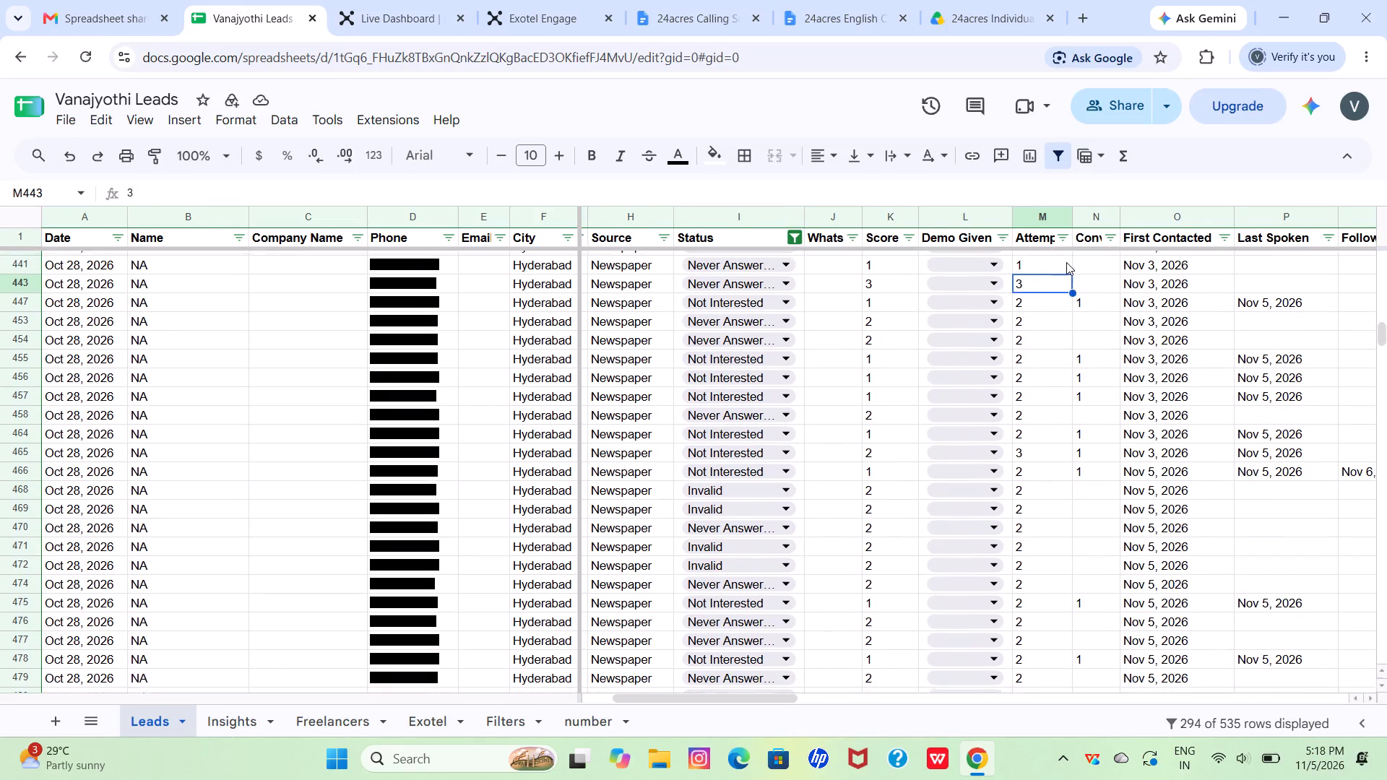
{"action": "scroll", "coordinate": [1066, 262], "scroll_direction": "up", "scroll_amount": 2}
Switch back to the Exotel Live Dashboard to view the agent performance statistics.
{"action": "left_click", "coordinate": [384, 0]}
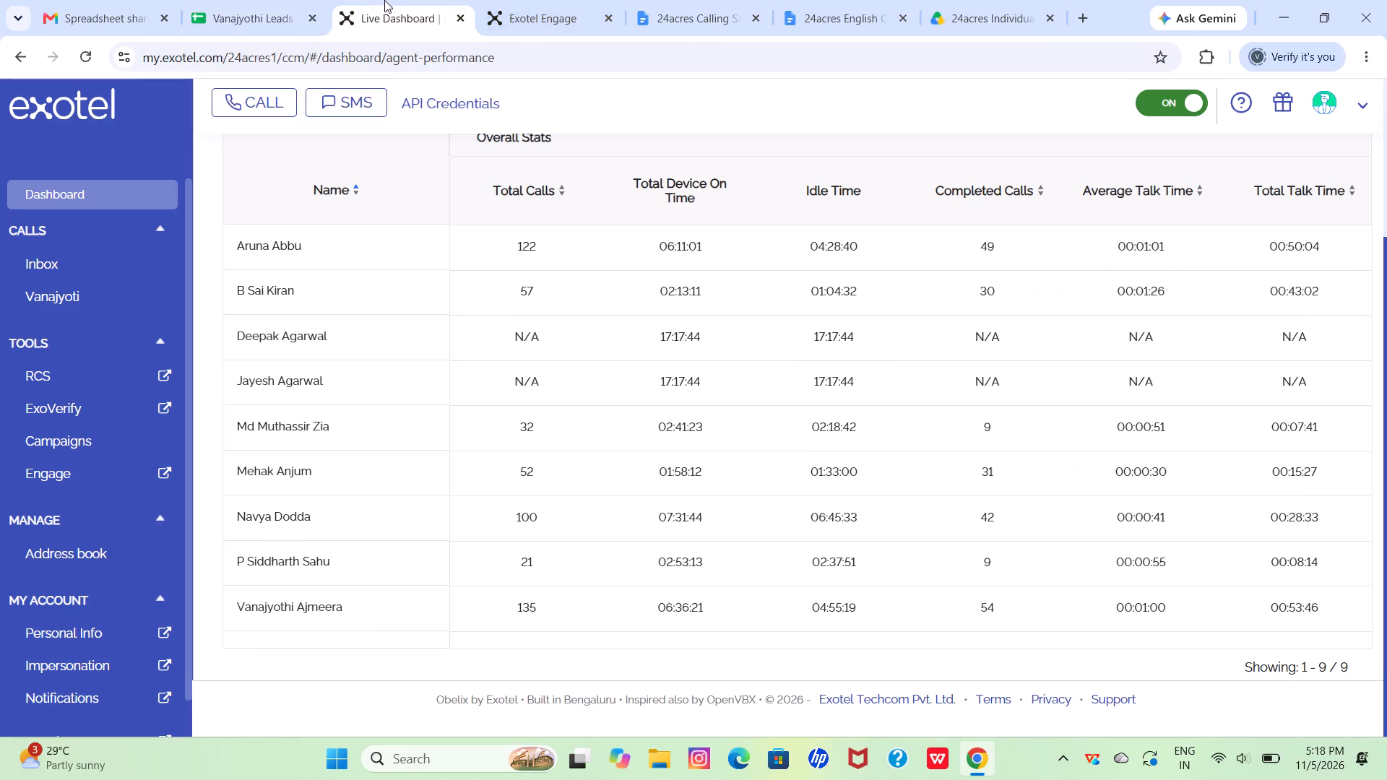
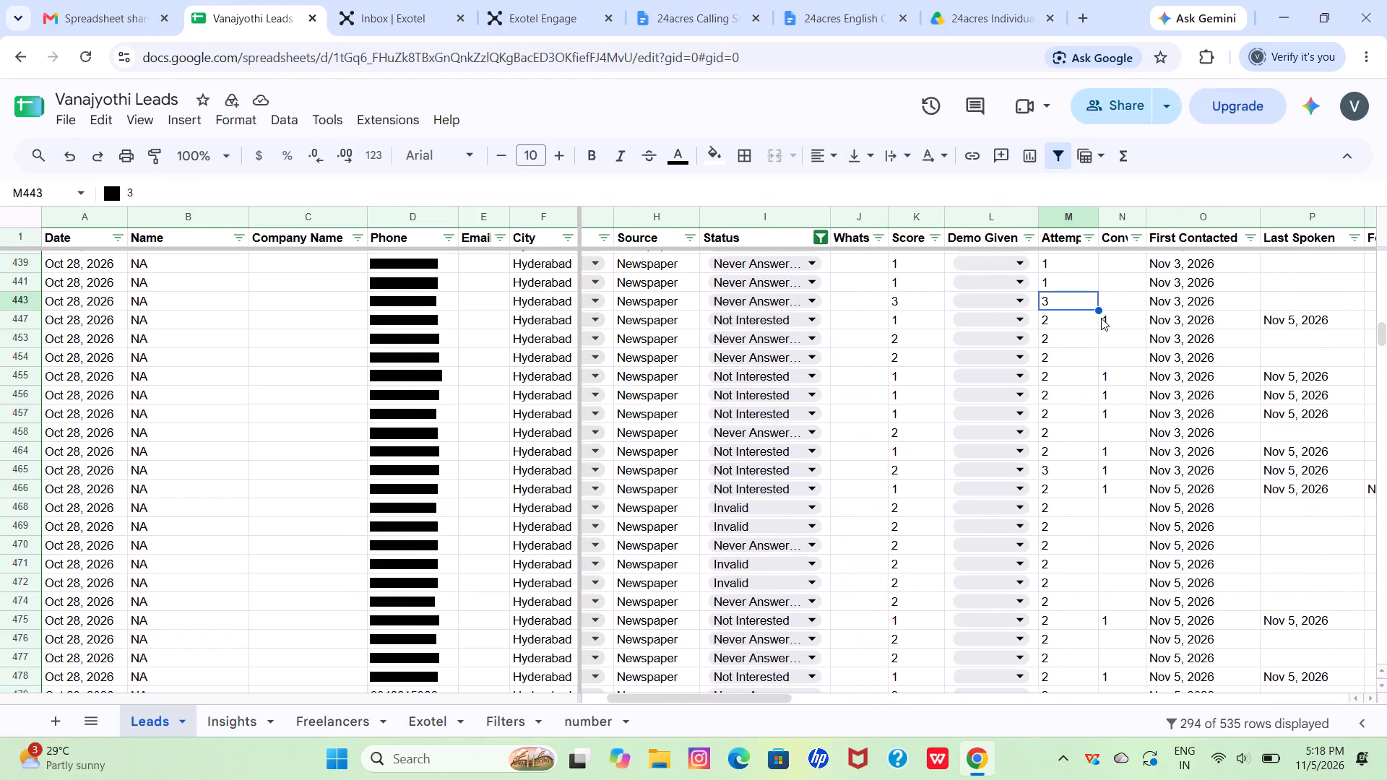
Copy the lead's phone number from row 443 of the Leads sheet.
{"action": "left_click", "coordinate": [433, 293]}
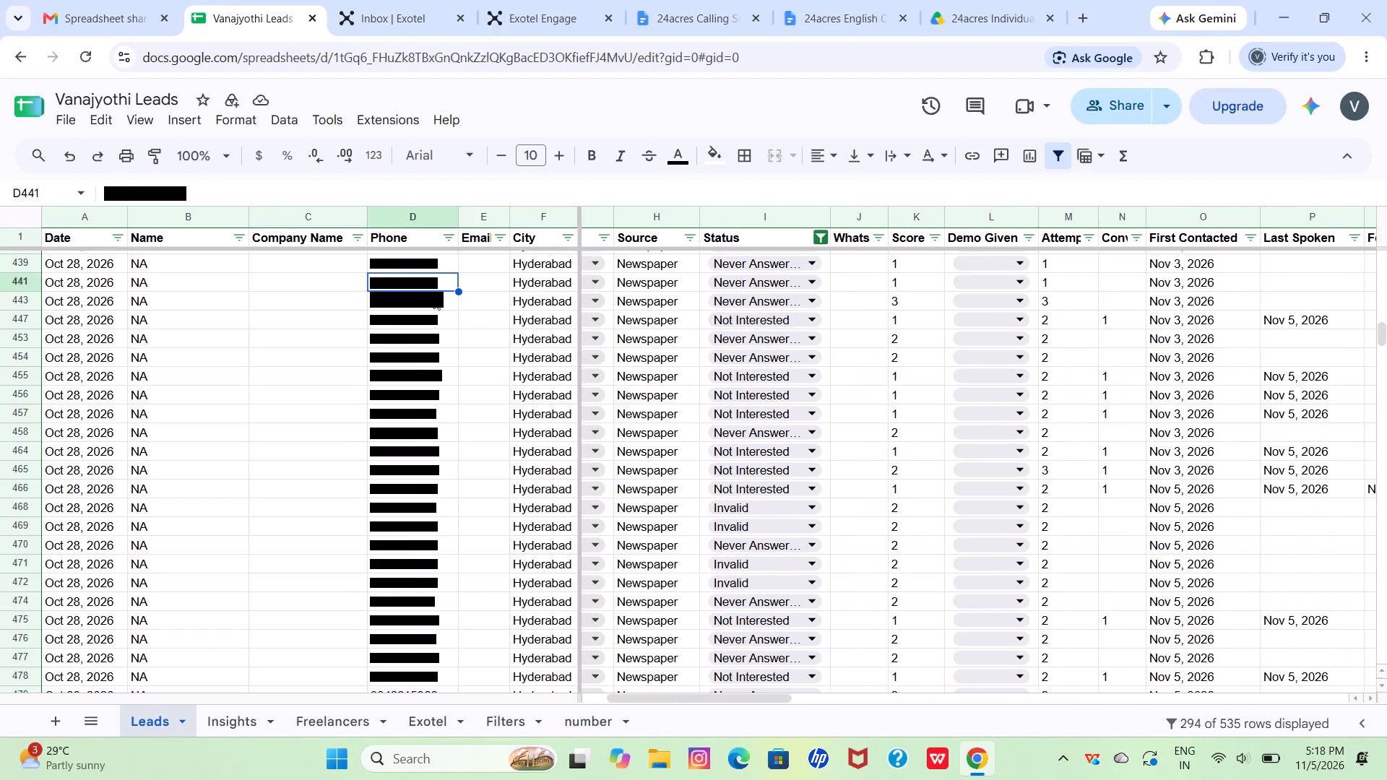
{"action": "double_click", "coordinate": [433, 308]}
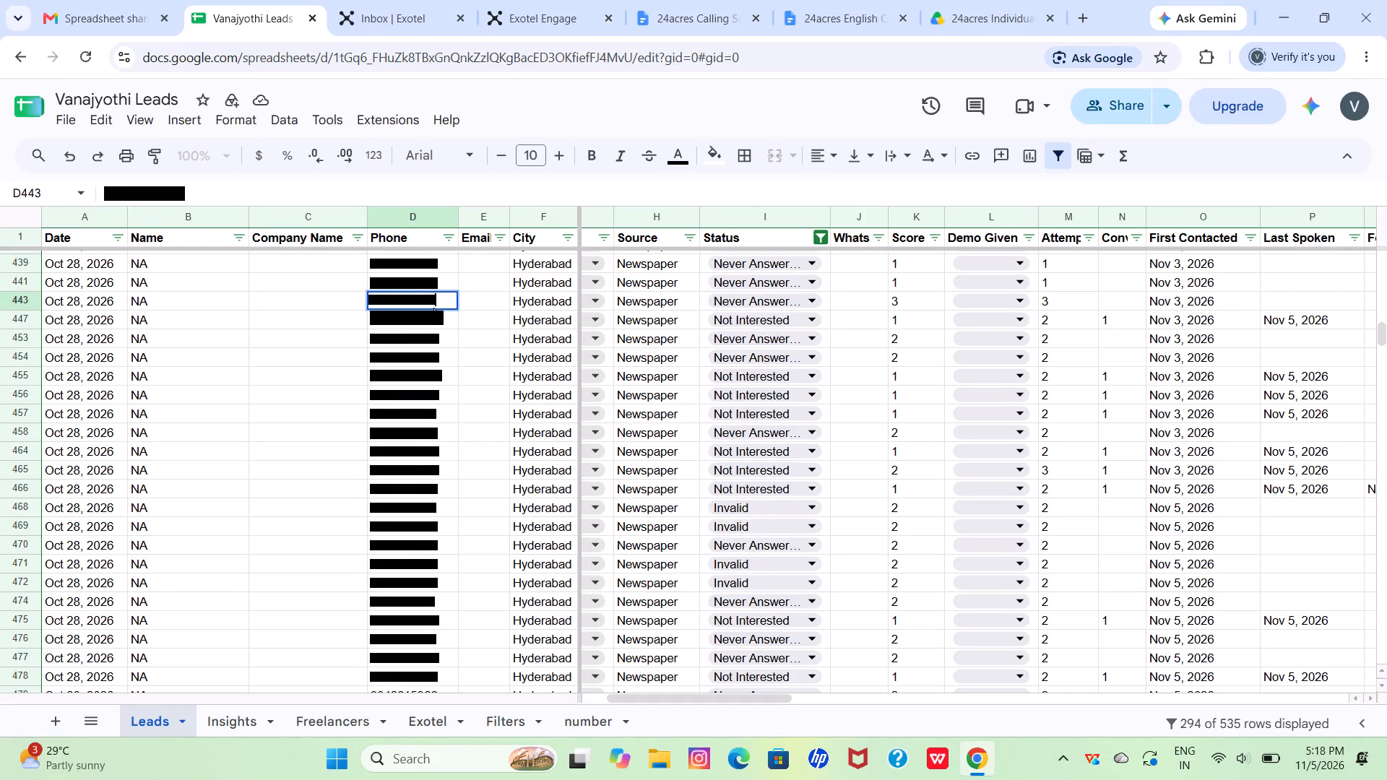
{"action": "key", "text": "ctrl+c"}
{"action": "left_click", "coordinate": [469, 312]}
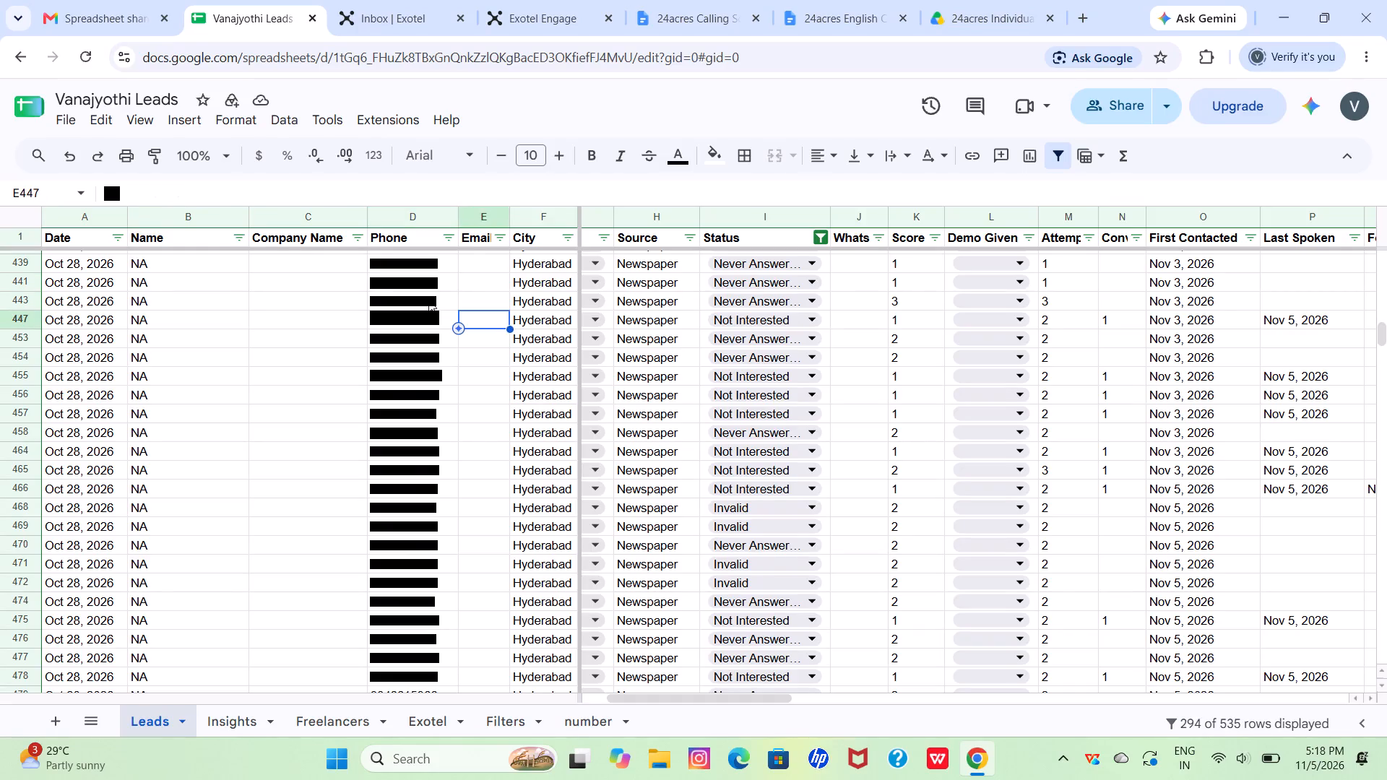
{"action": "left_click", "coordinate": [426, 300]}
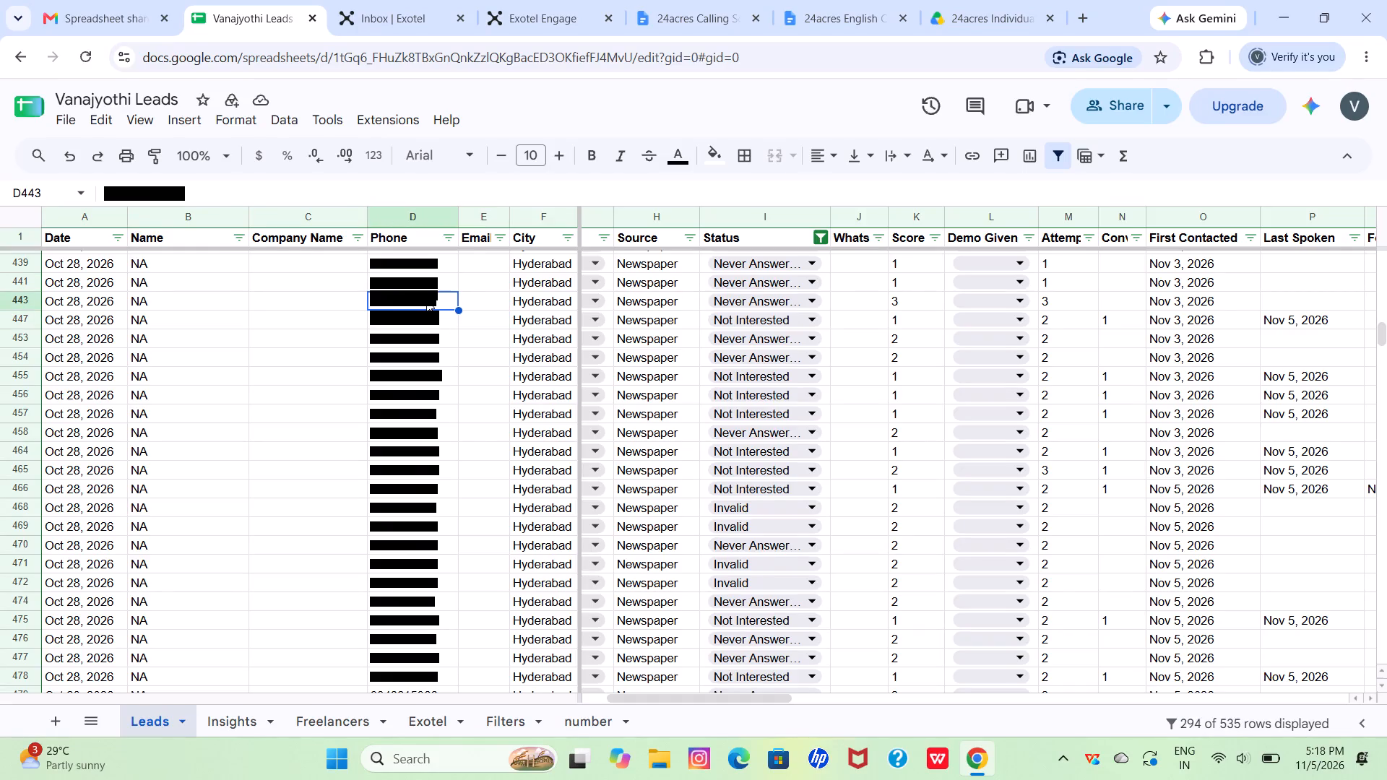
{"action": "key", "text": "ctrl+c"}
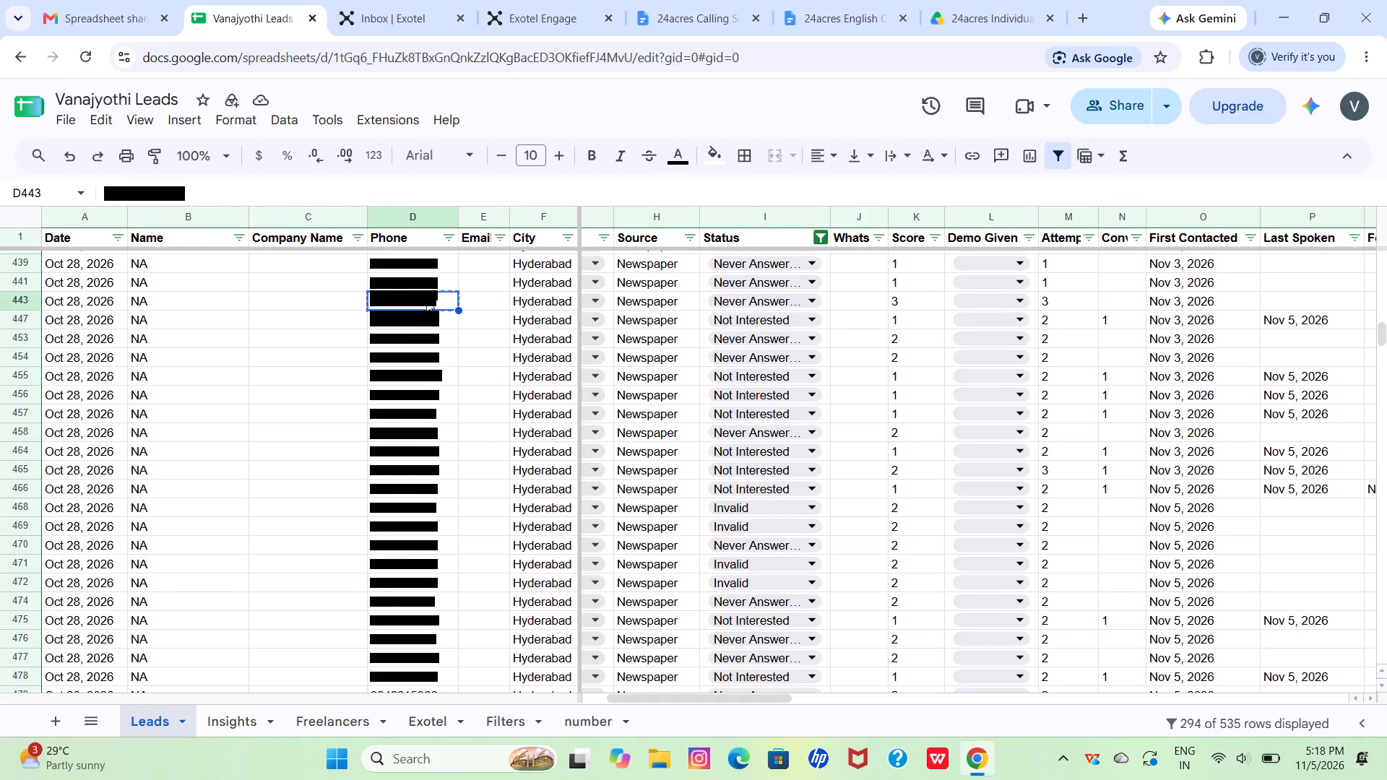
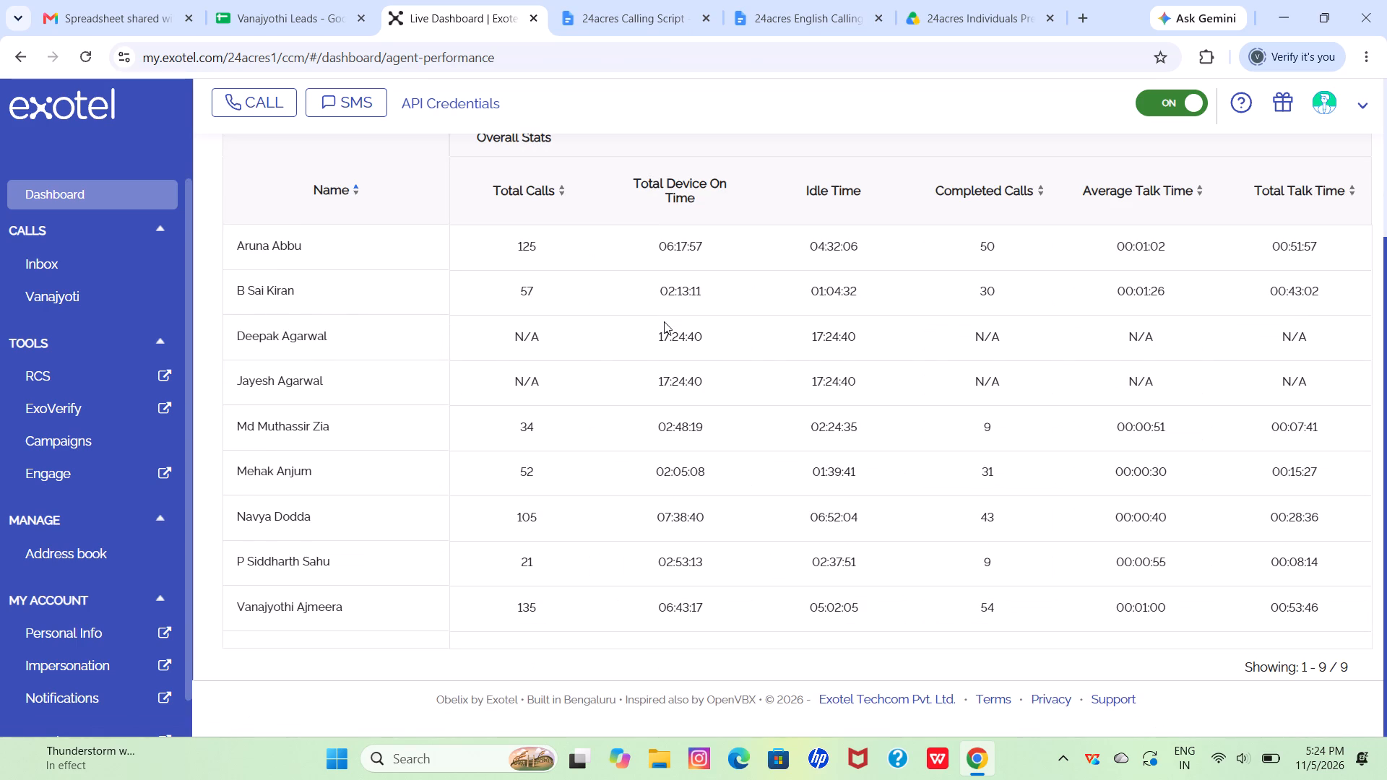
In the Vanajyothi Leads spreadsheet, set row 443's Status to Not Interested and enter 1 in its Conv column.
{"action": "left_click", "coordinate": [329, 0]}
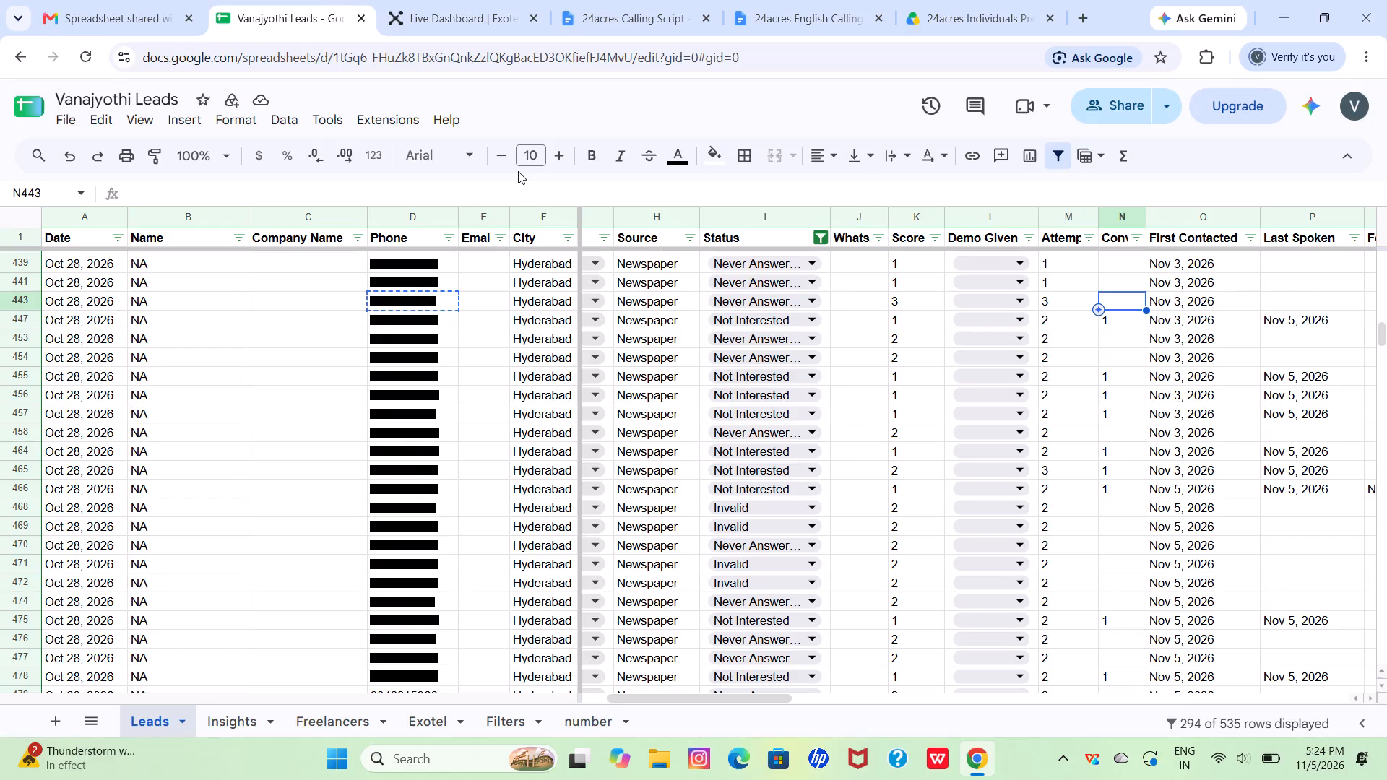
{"action": "left_click", "coordinate": [779, 300]}
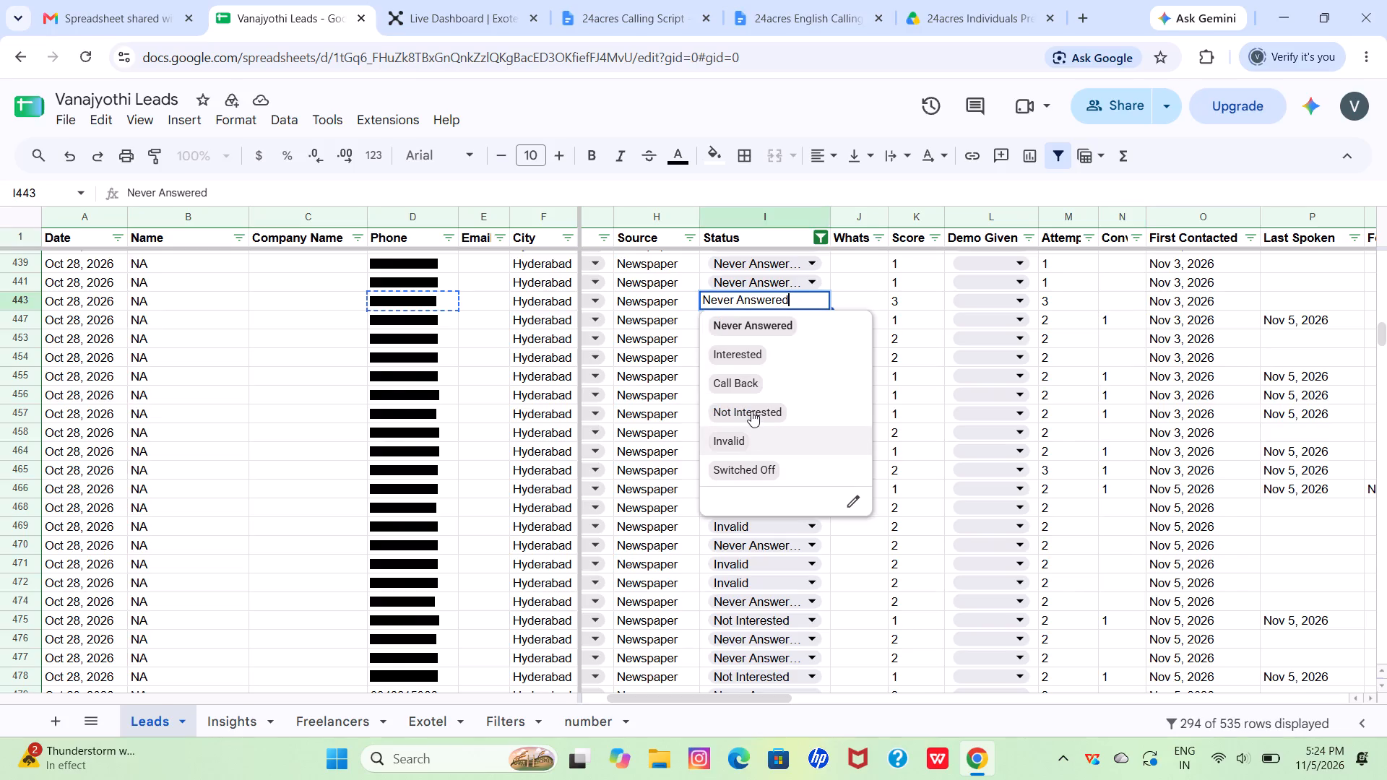
{"action": "left_click", "coordinate": [751, 411]}
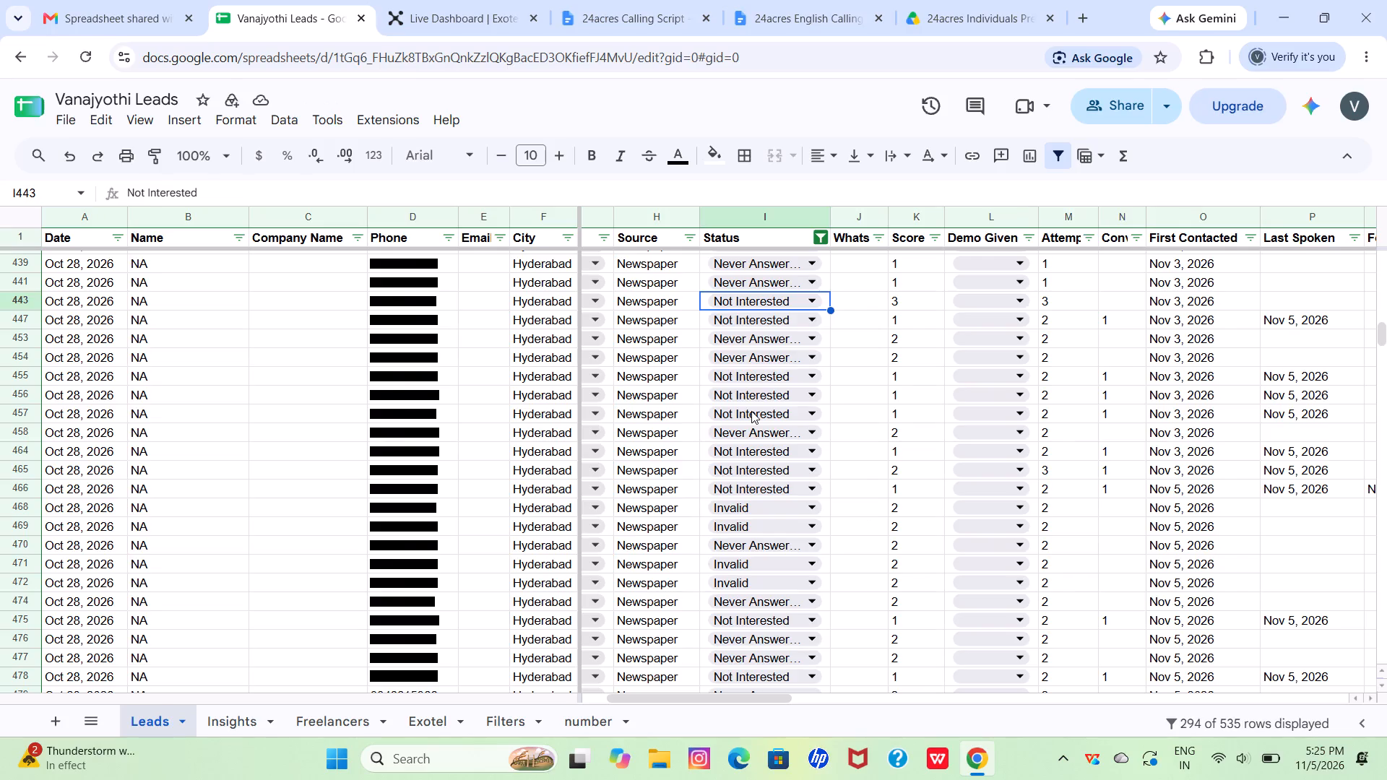
{"action": "left_click", "coordinate": [1134, 304]}
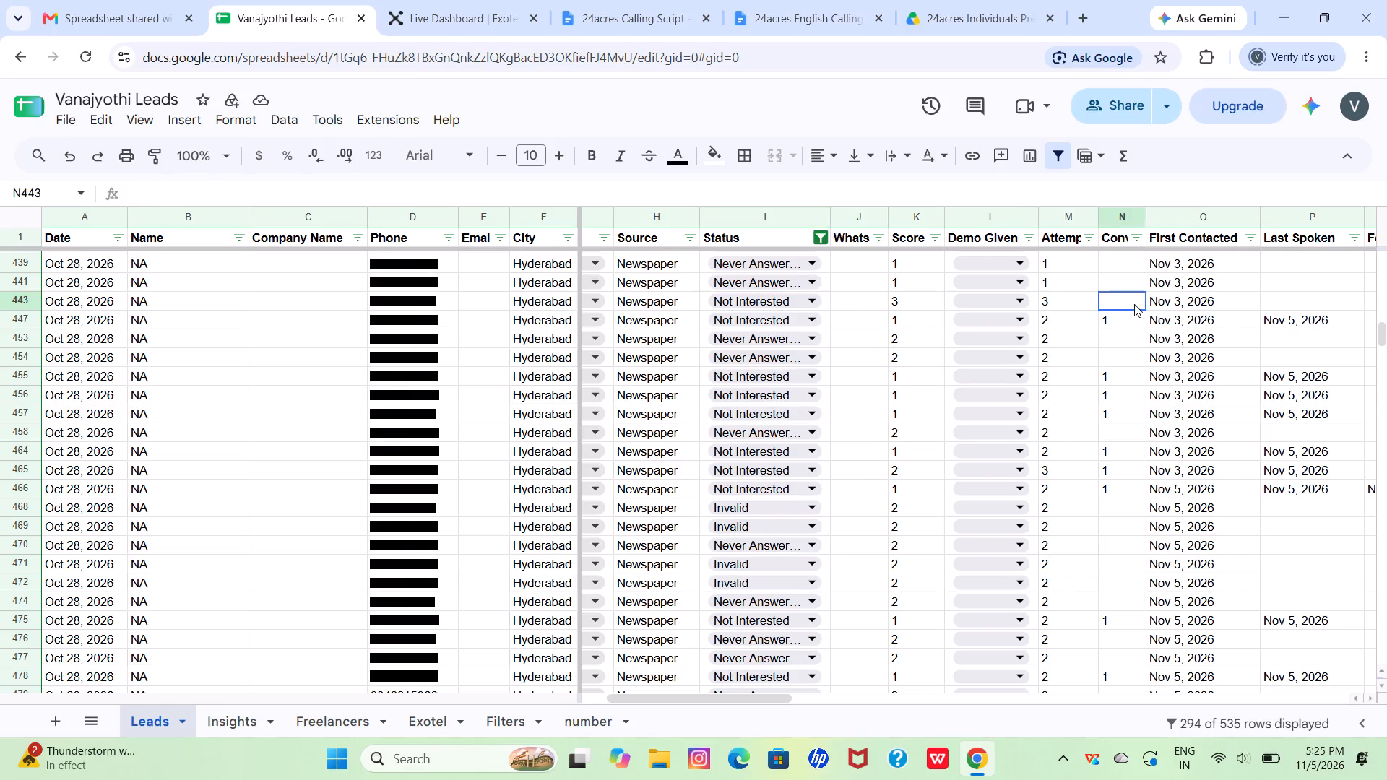
{"action": "key", "text": "1"}
Fill row 443's Last Spoken date with Nov 5, 2026, copied from row 447.
{"action": "left_click", "coordinate": [1202, 301]}
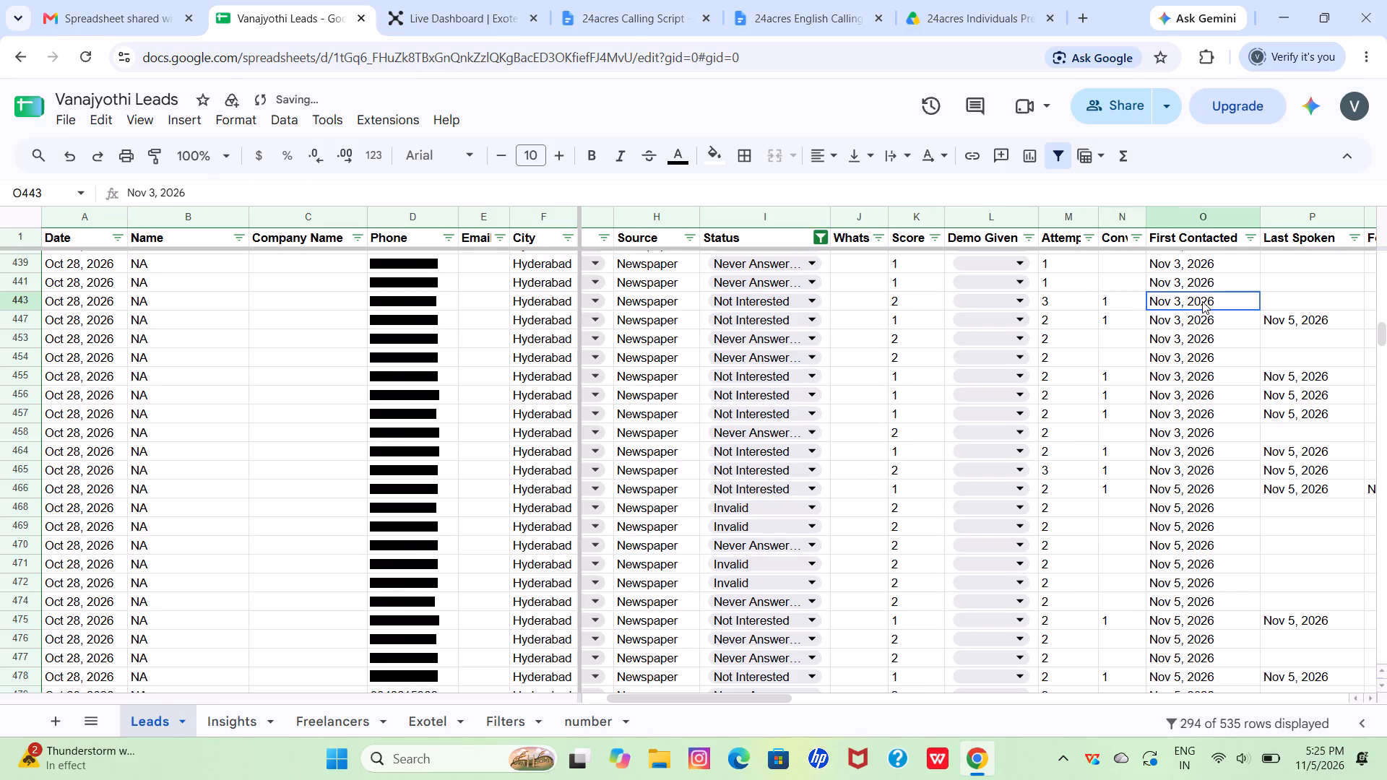
{"action": "left_click", "coordinate": [1265, 311]}
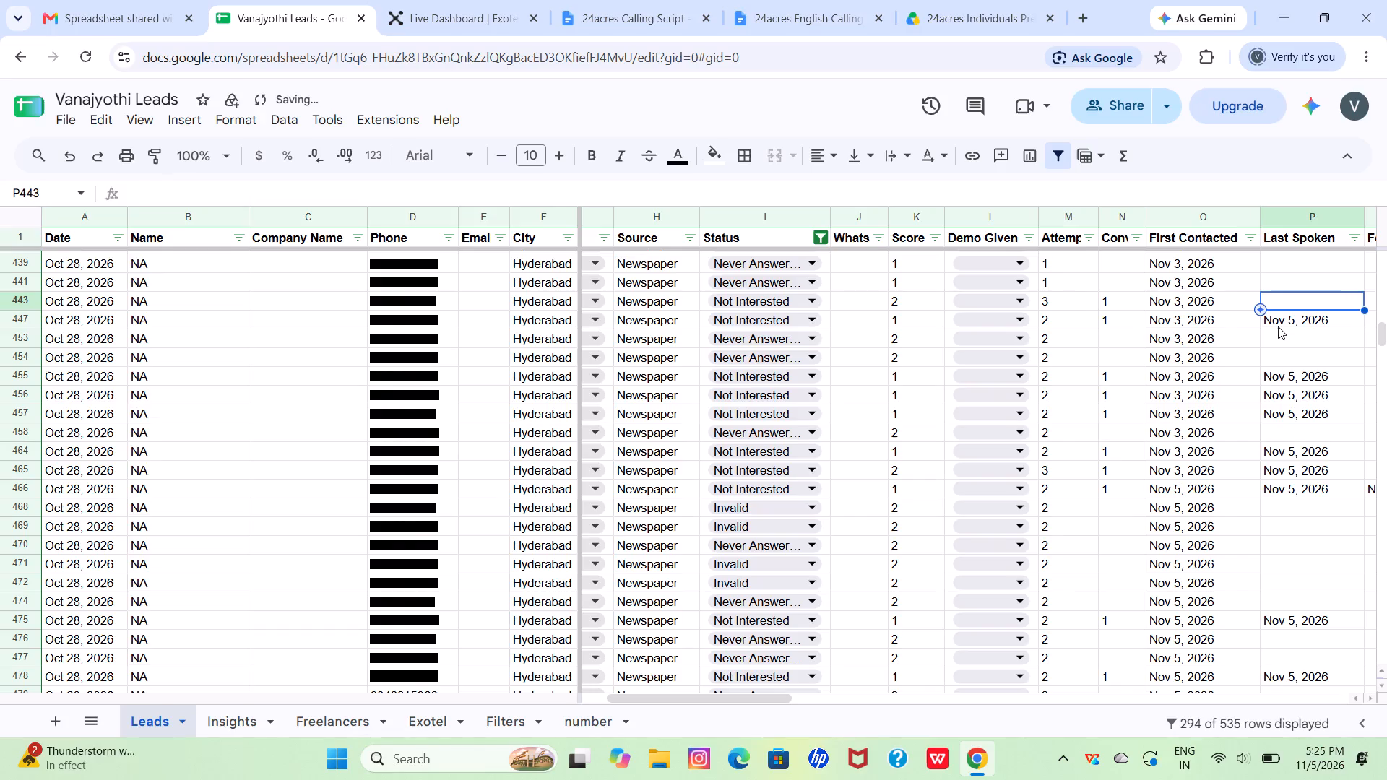
{"action": "left_click", "coordinate": [1278, 327]}
{"action": "key", "text": "ctrl+c"}
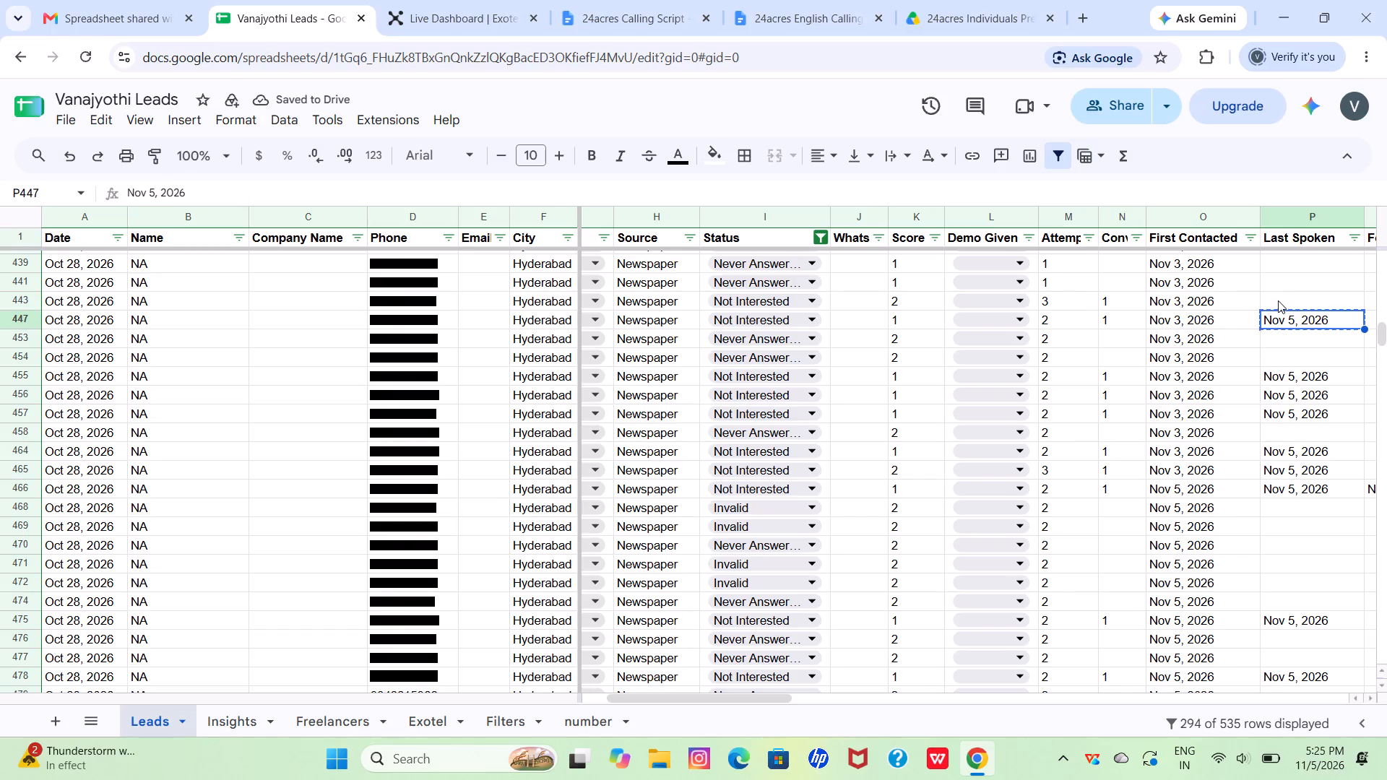
{"action": "left_click", "coordinate": [1278, 300]}
{"action": "key", "text": "ctrl+v"}
Copy the note "dont have any properties for sale or rent" from row 447 into row 443's Notes cell.
{"action": "scroll", "coordinate": [1278, 300], "scroll_direction": "left", "scroll_amount": 4}
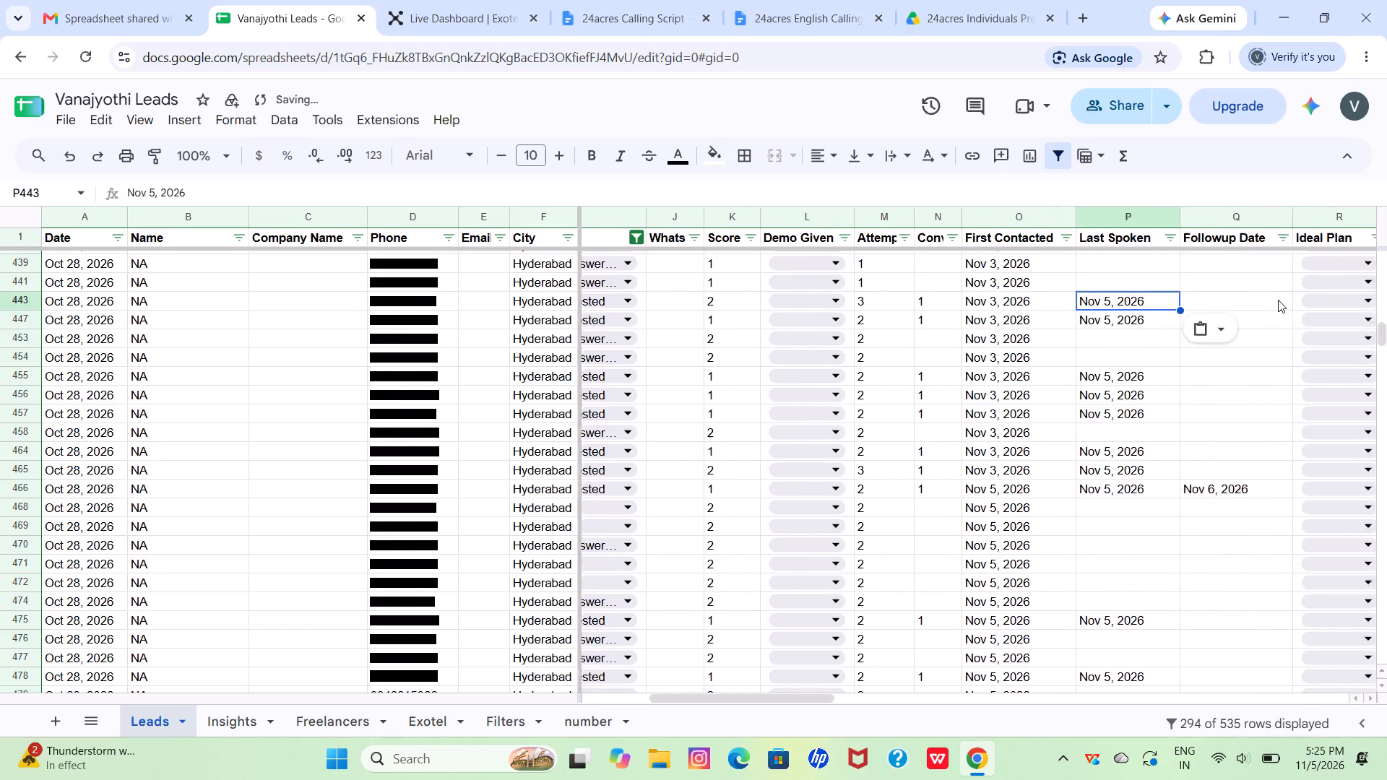
{"action": "scroll", "coordinate": [1278, 300], "scroll_direction": "left", "scroll_amount": 4}
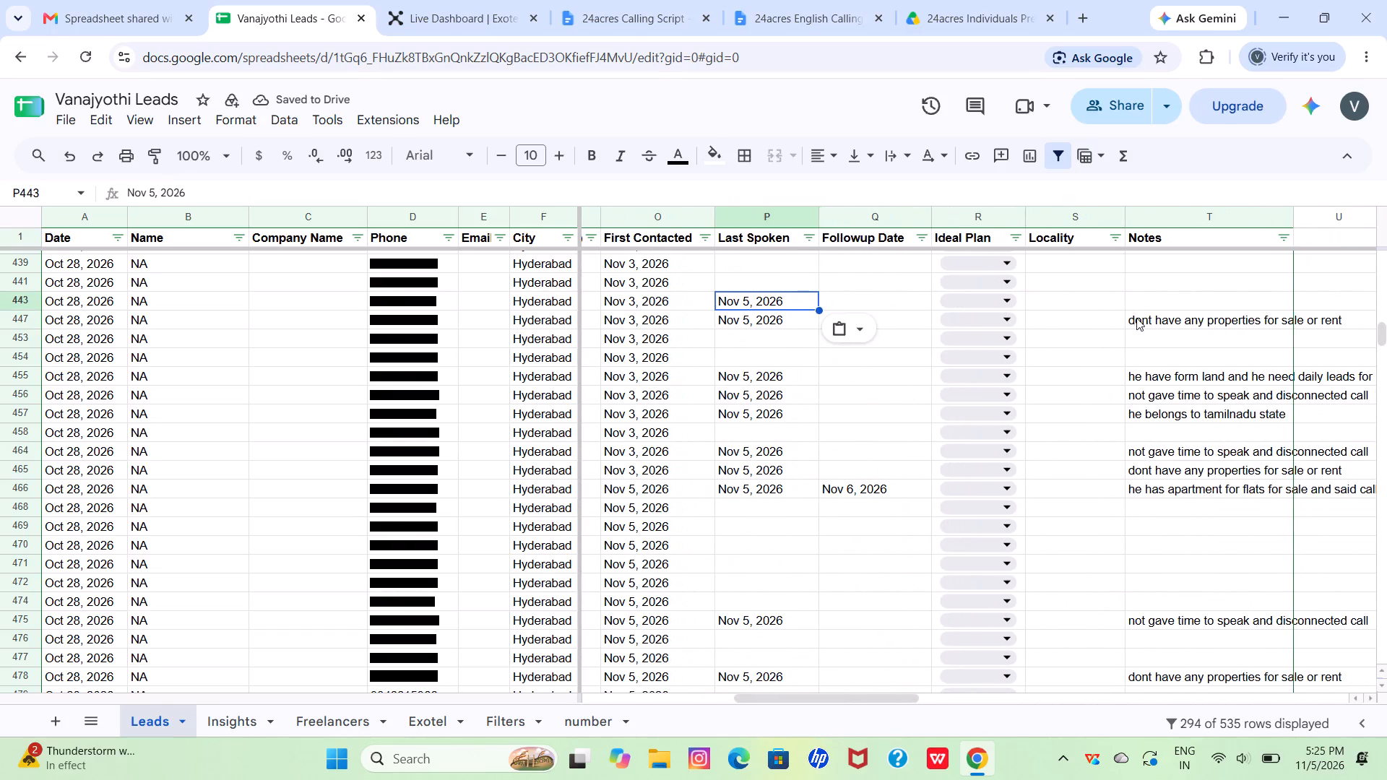
{"action": "left_click", "coordinate": [1138, 318]}
{"action": "key", "text": "ctrl+c"}
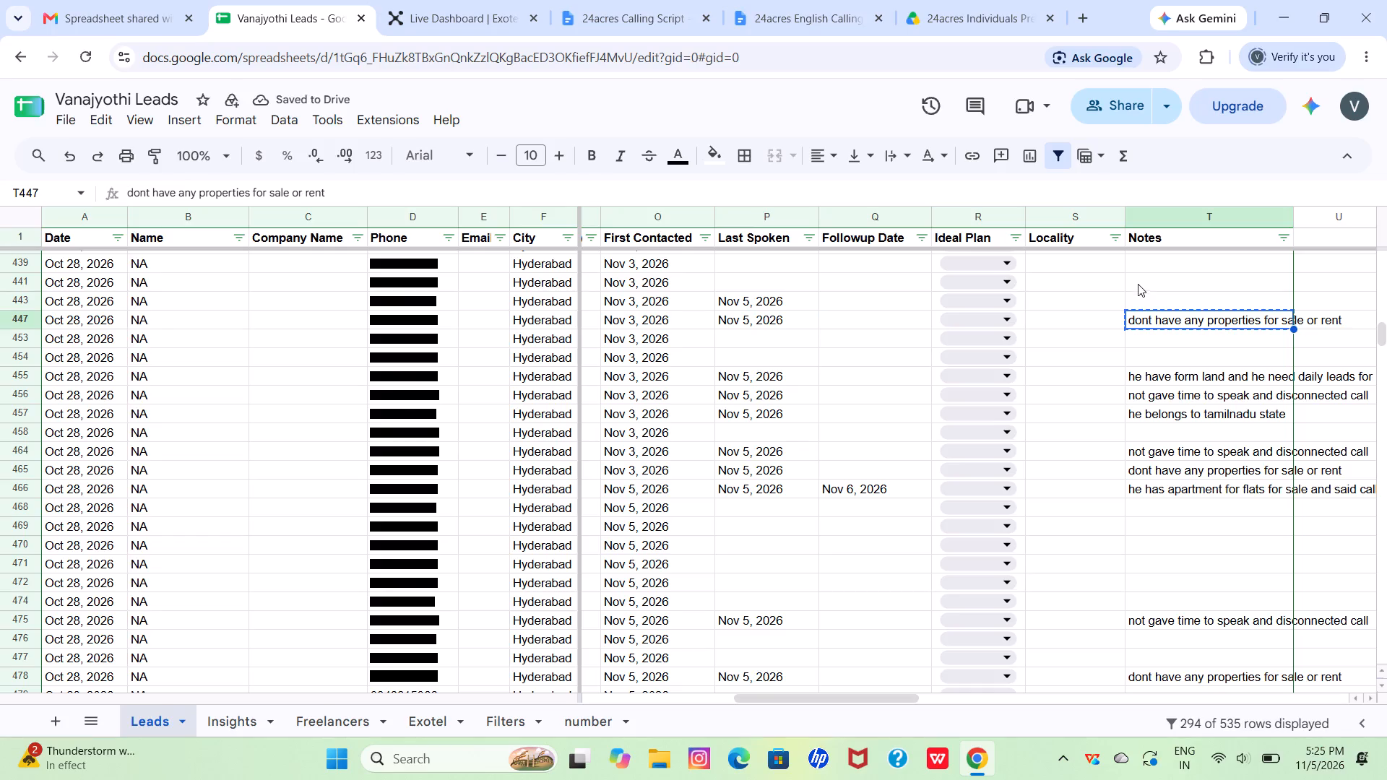
{"action": "left_click", "coordinate": [1139, 293]}
{"action": "left_click", "coordinate": [1141, 299]}
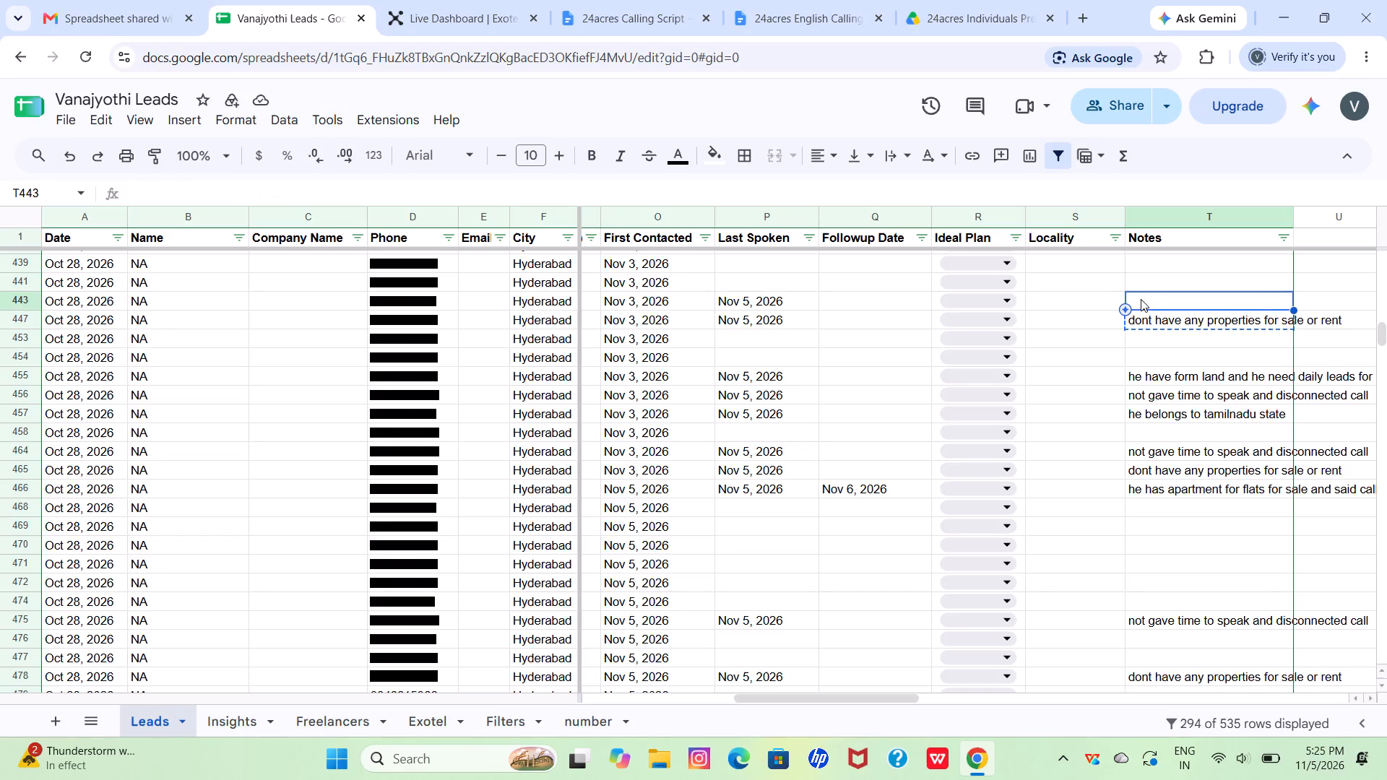
{"action": "key", "text": "ctrl+v"}
Copy the lead's phone number from row 441 of the Leads sheet.
{"action": "left_click", "coordinate": [1053, 287]}
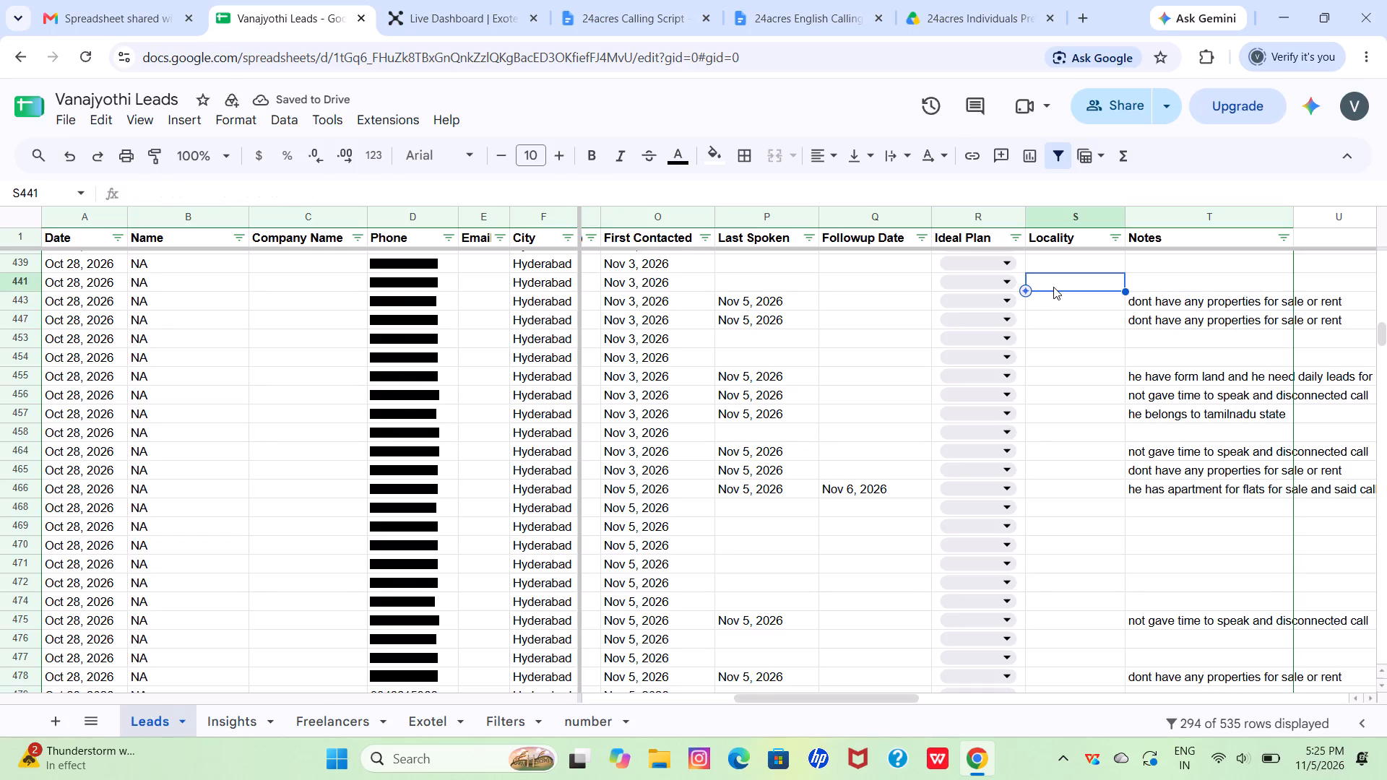
{"action": "scroll", "coordinate": [1053, 287], "scroll_direction": "right", "scroll_amount": 6}
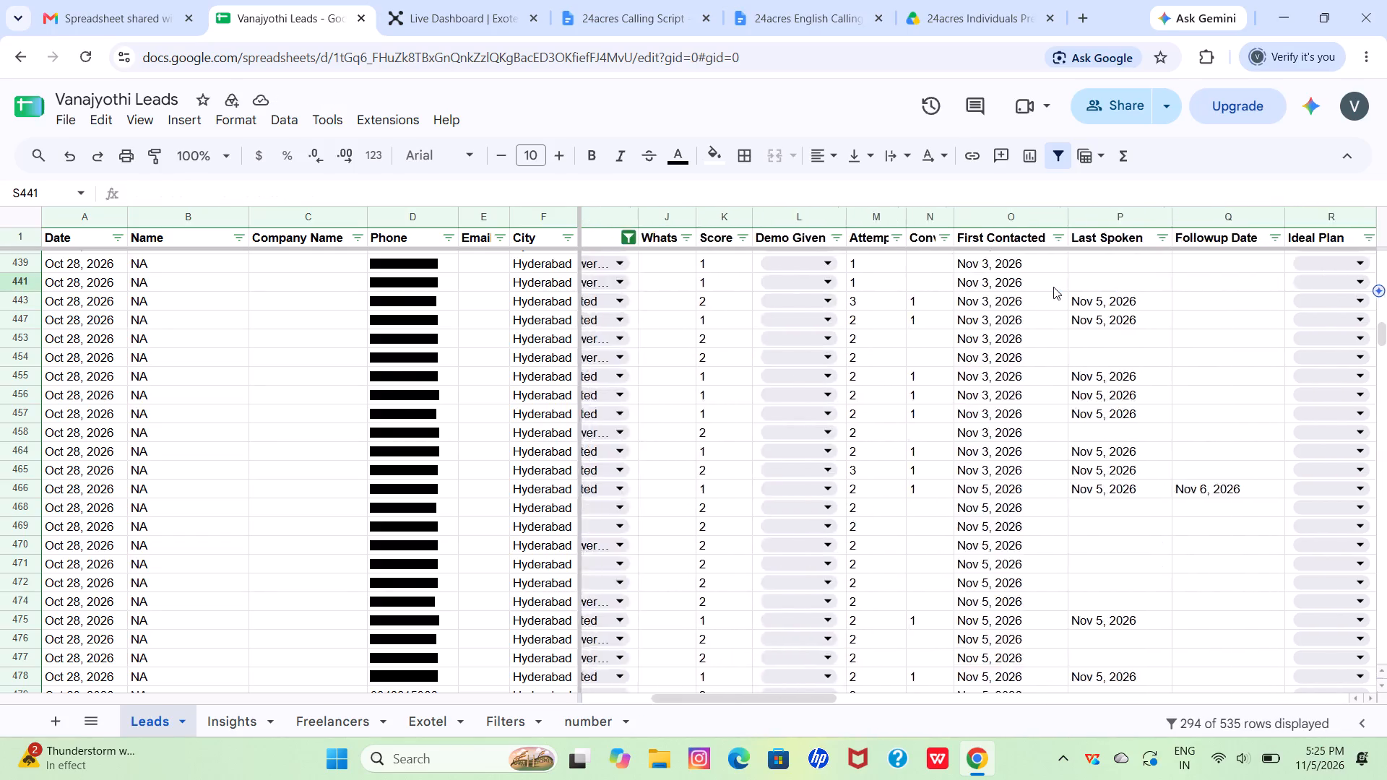
{"action": "scroll", "coordinate": [1053, 287], "scroll_direction": "right", "scroll_amount": 4}
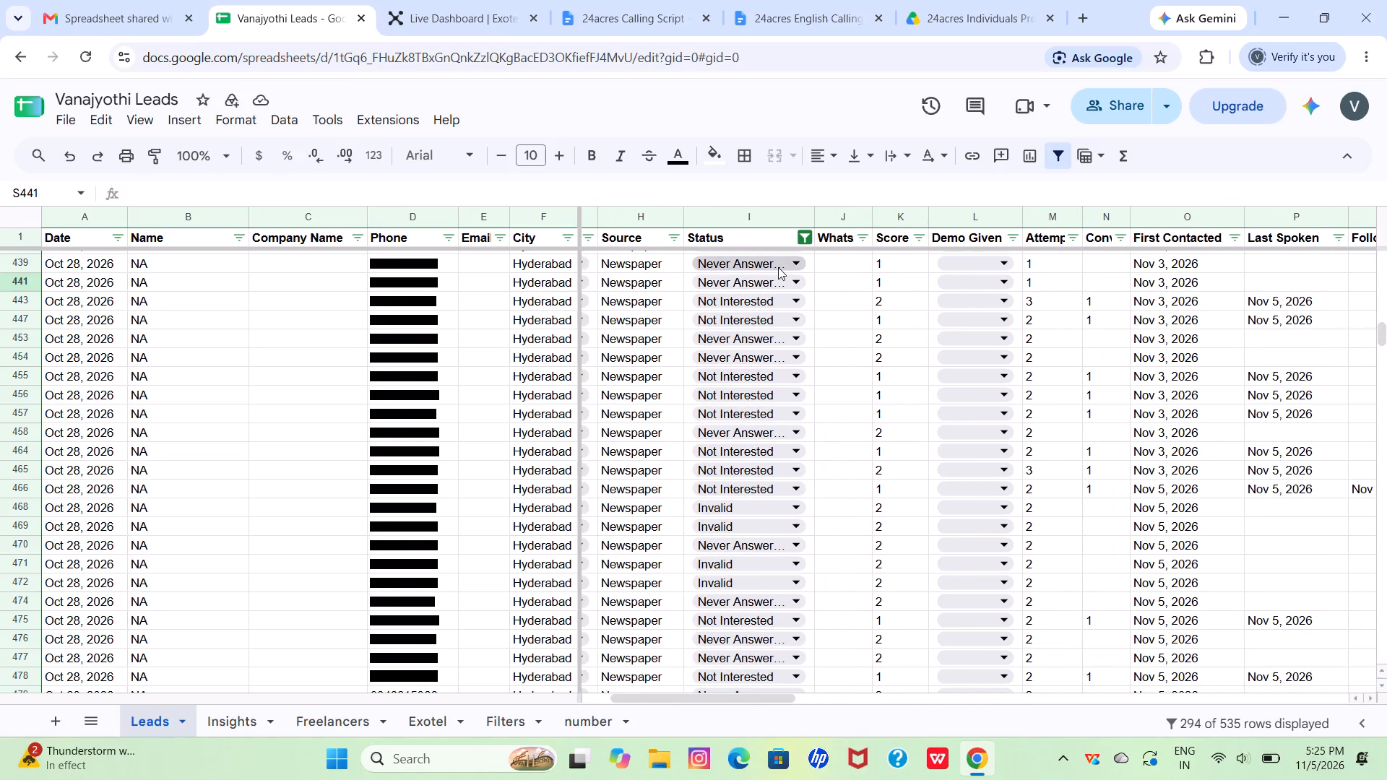
{"action": "left_click", "coordinate": [428, 287]}
{"action": "key", "text": "ctrl+c"}
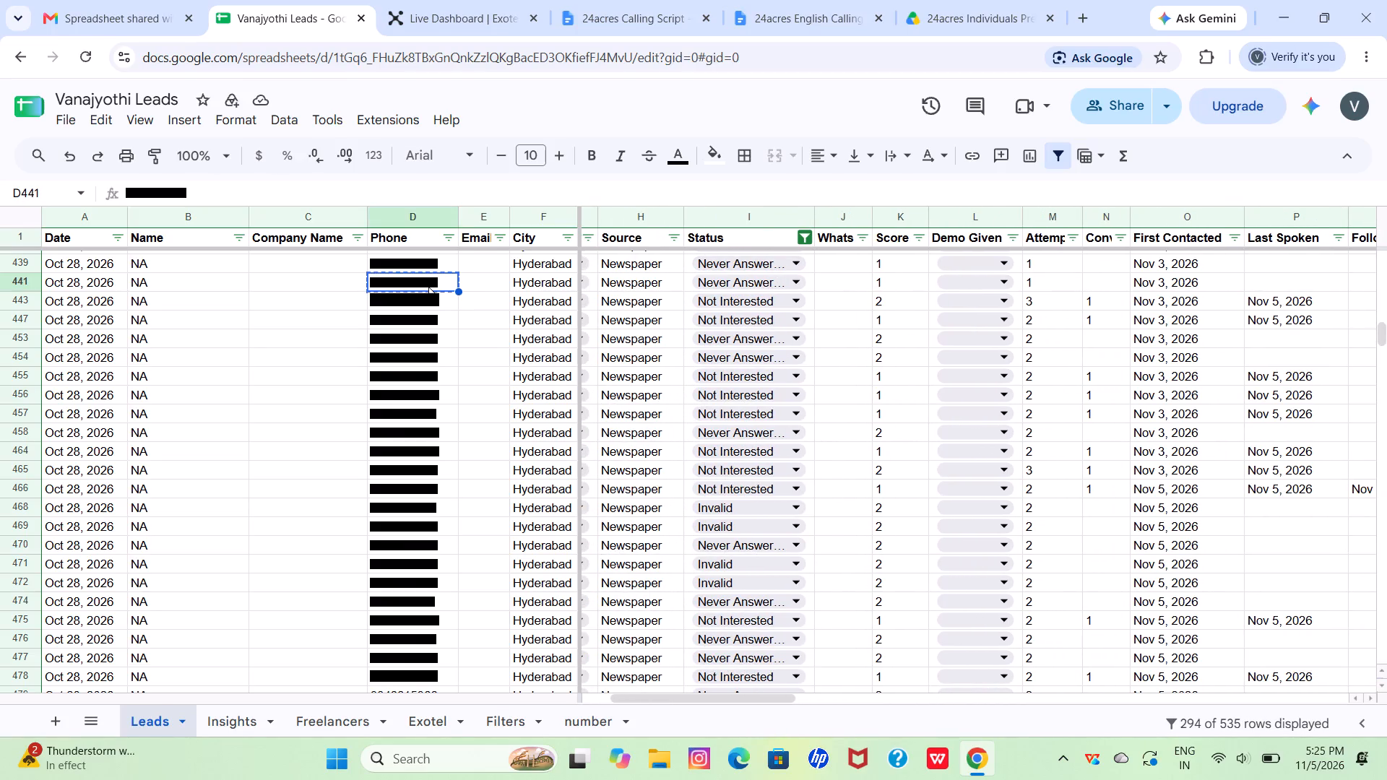
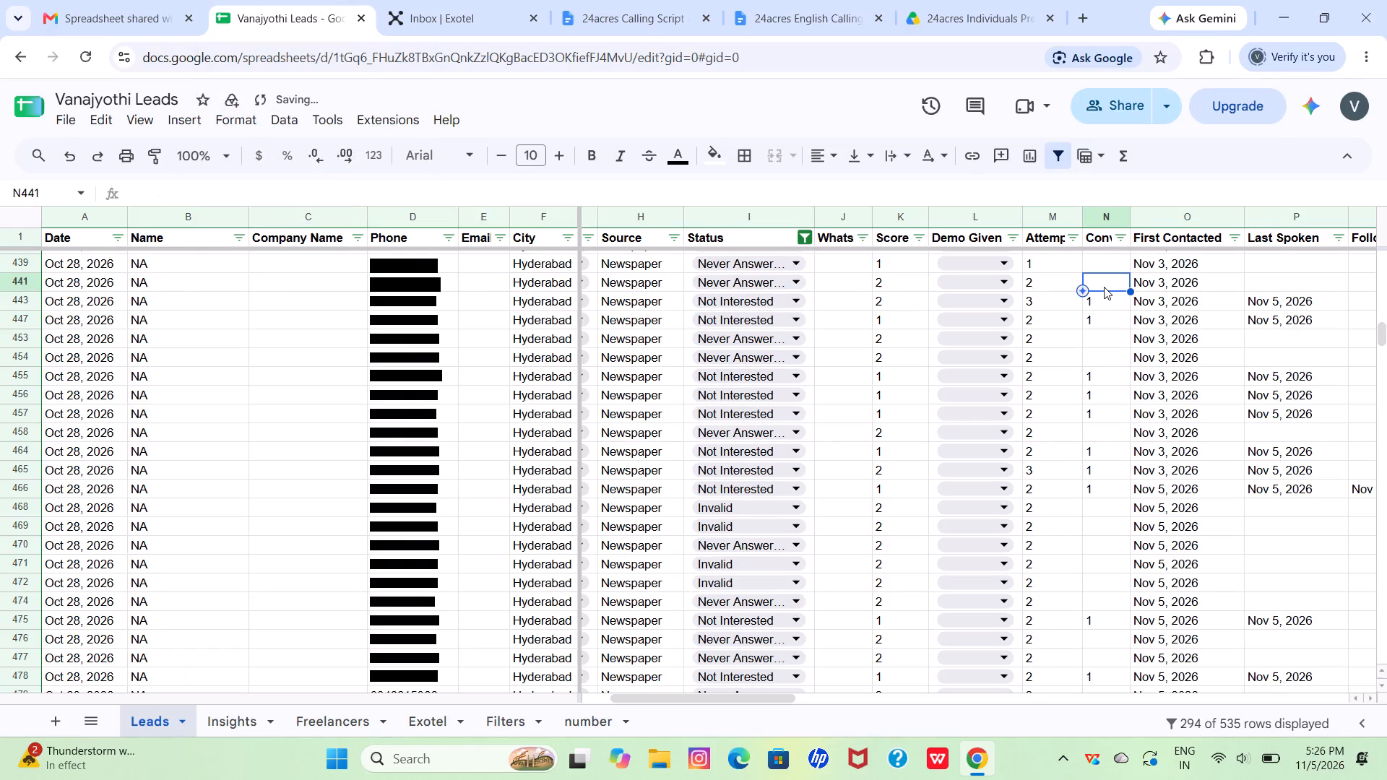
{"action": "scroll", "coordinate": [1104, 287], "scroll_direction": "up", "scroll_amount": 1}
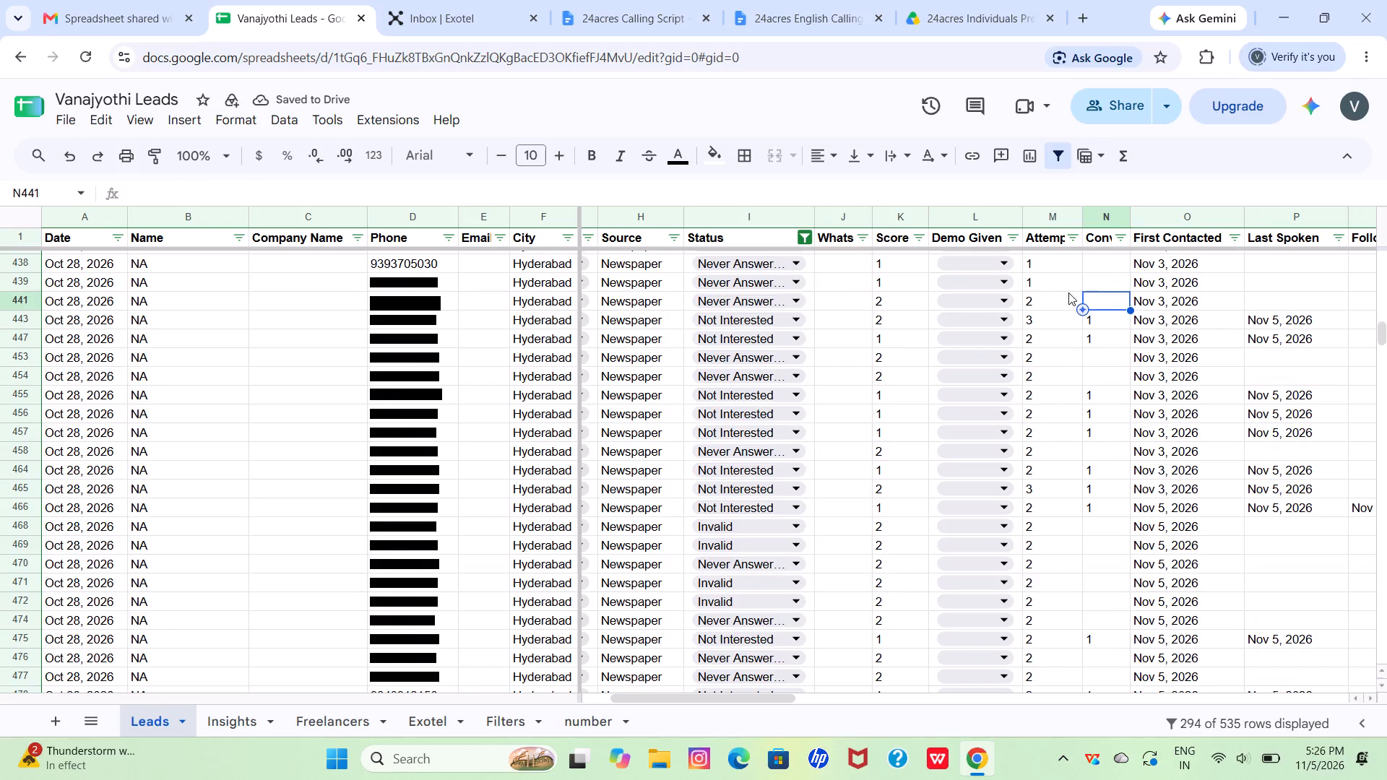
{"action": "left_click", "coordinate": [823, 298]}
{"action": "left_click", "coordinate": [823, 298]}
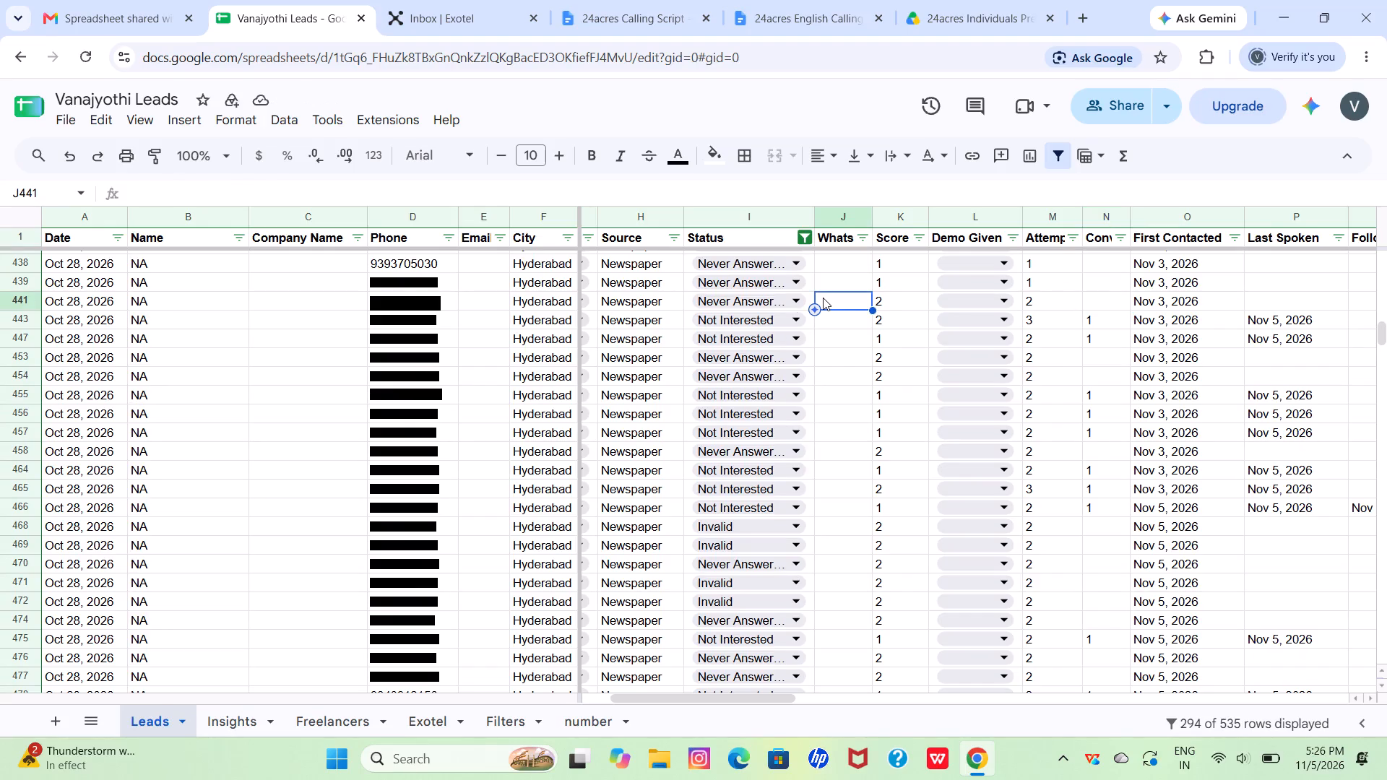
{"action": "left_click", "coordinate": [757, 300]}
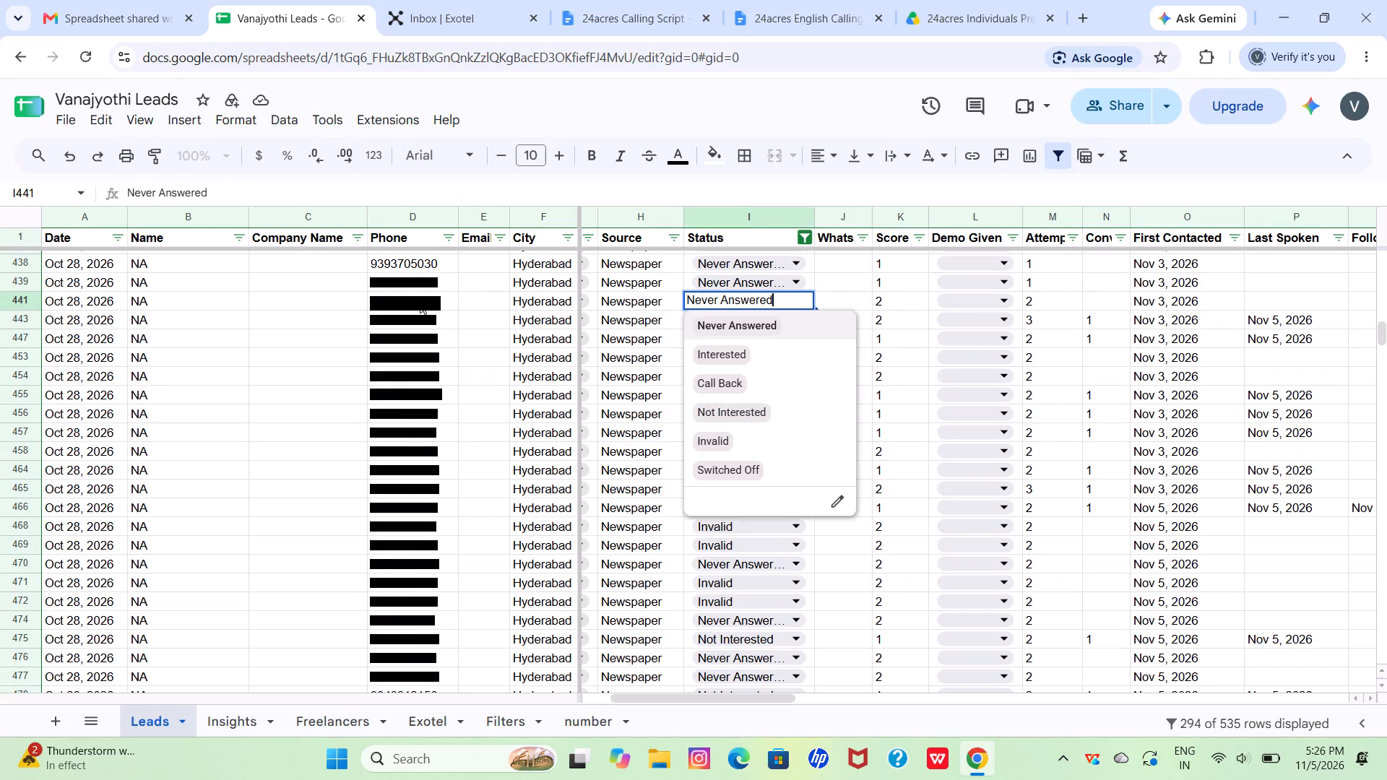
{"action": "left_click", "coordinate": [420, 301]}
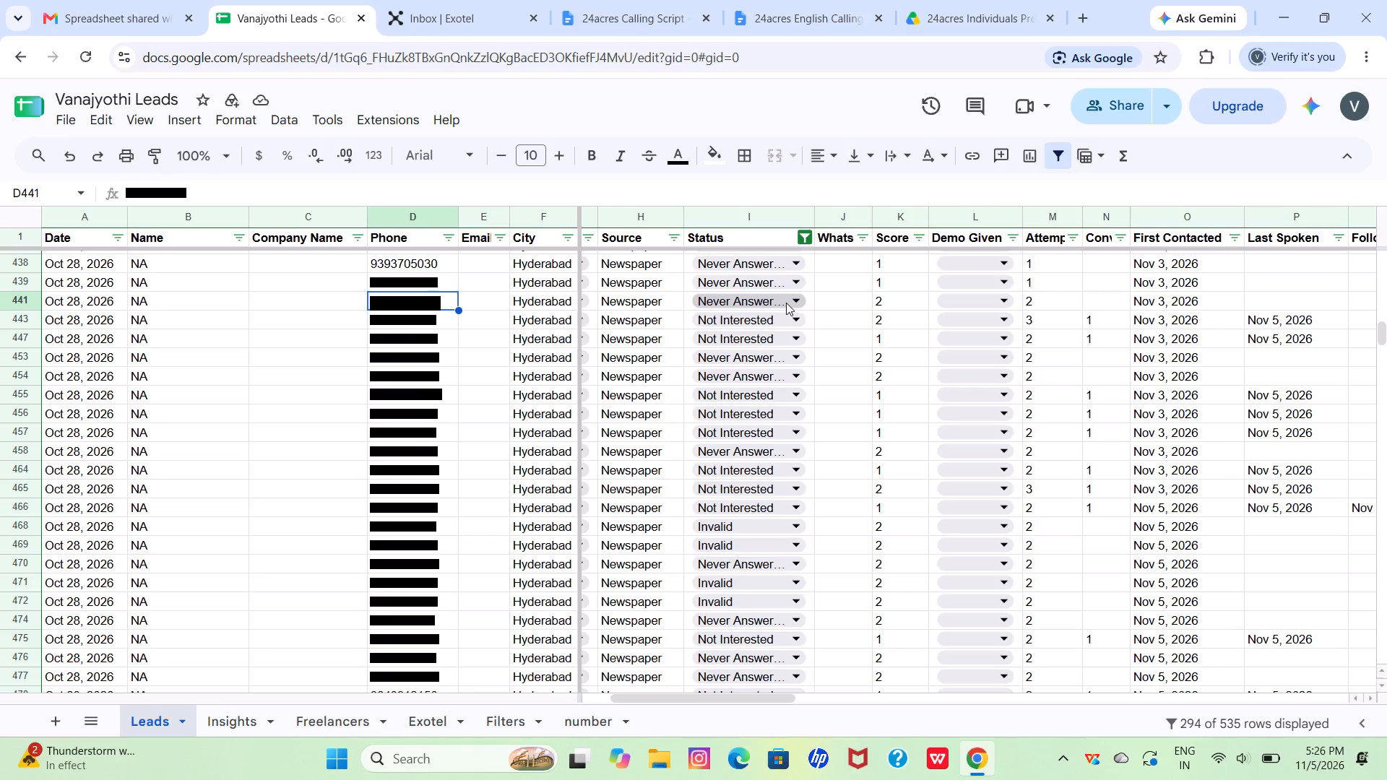
Select the lead's phone number in row 439 of the Leads sheet.
{"action": "left_click", "coordinate": [424, 282]}
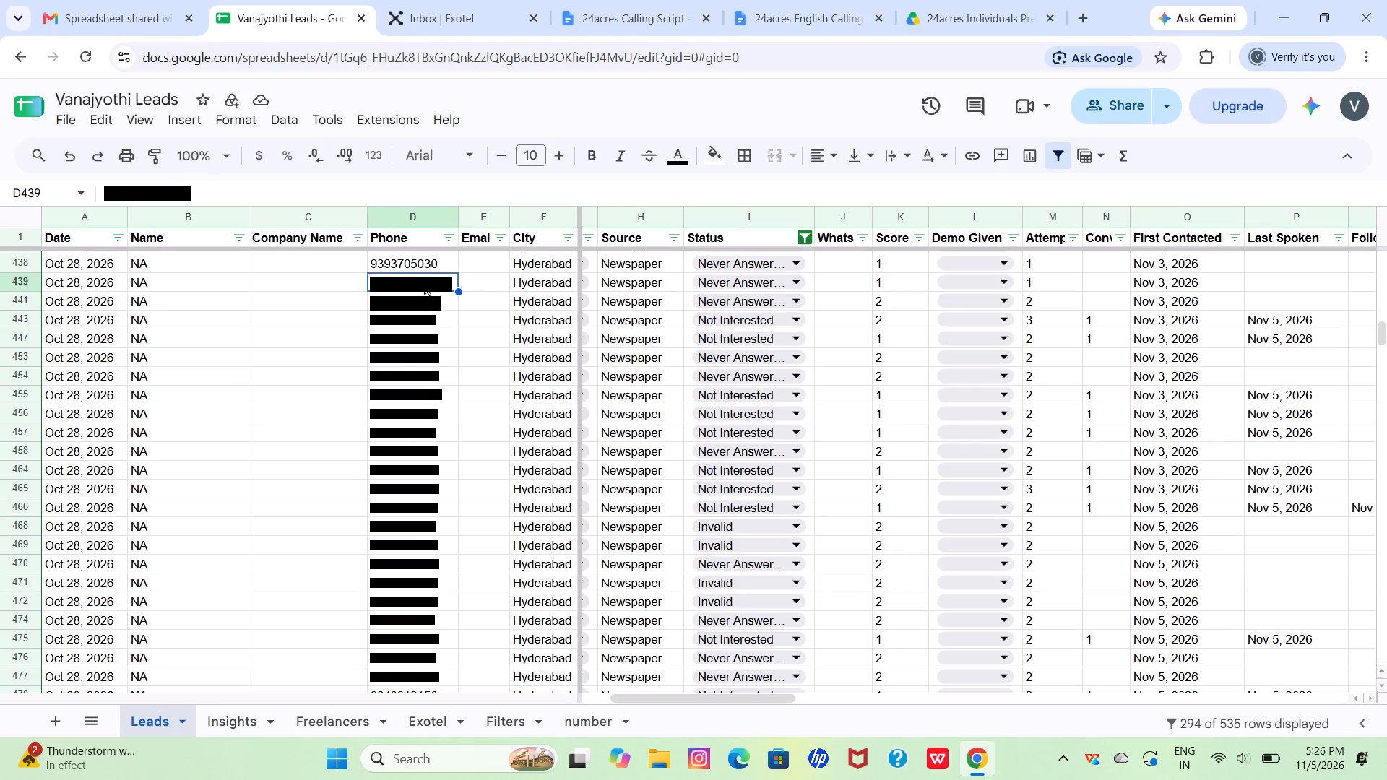
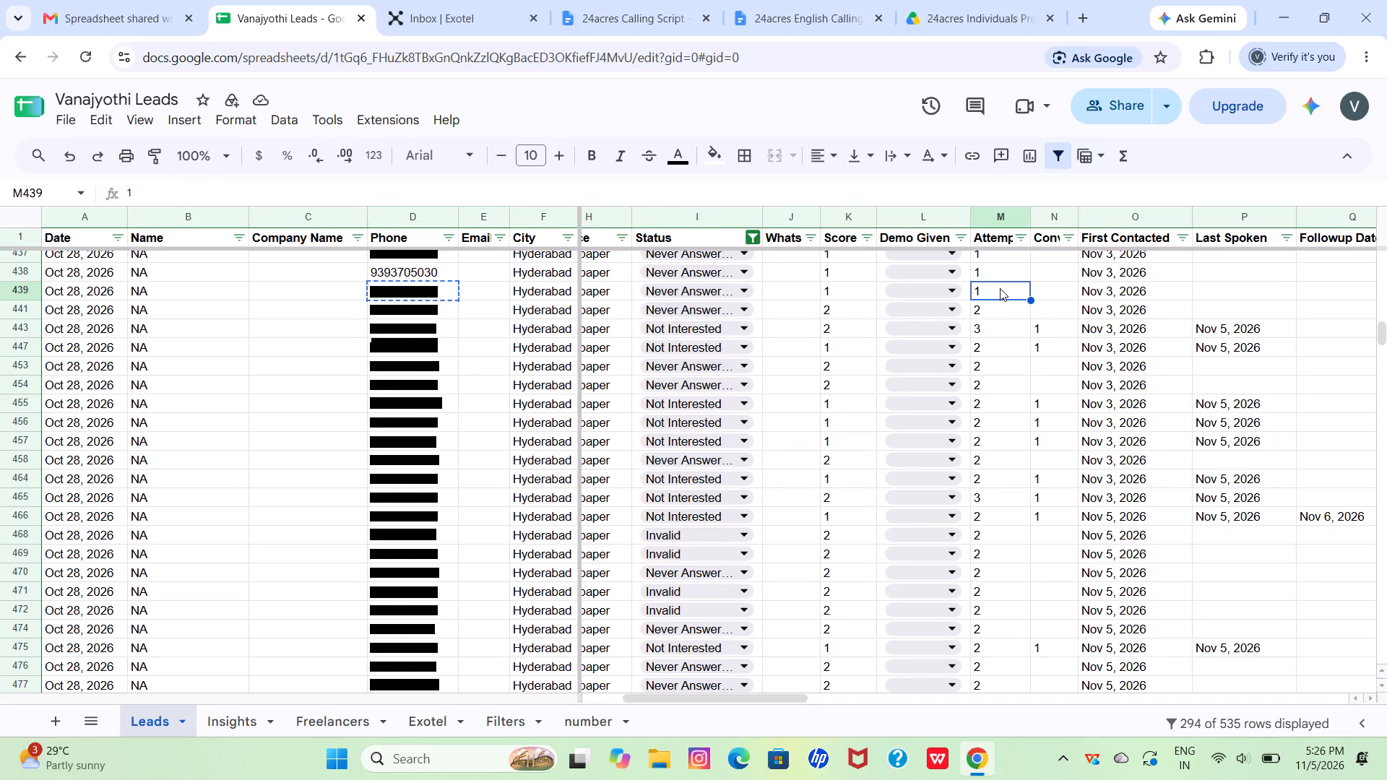
Set the attempts count for the lead in row 439 to 2.
{"action": "scroll", "coordinate": [1000, 288], "scroll_direction": "right", "scroll_amount": 1}
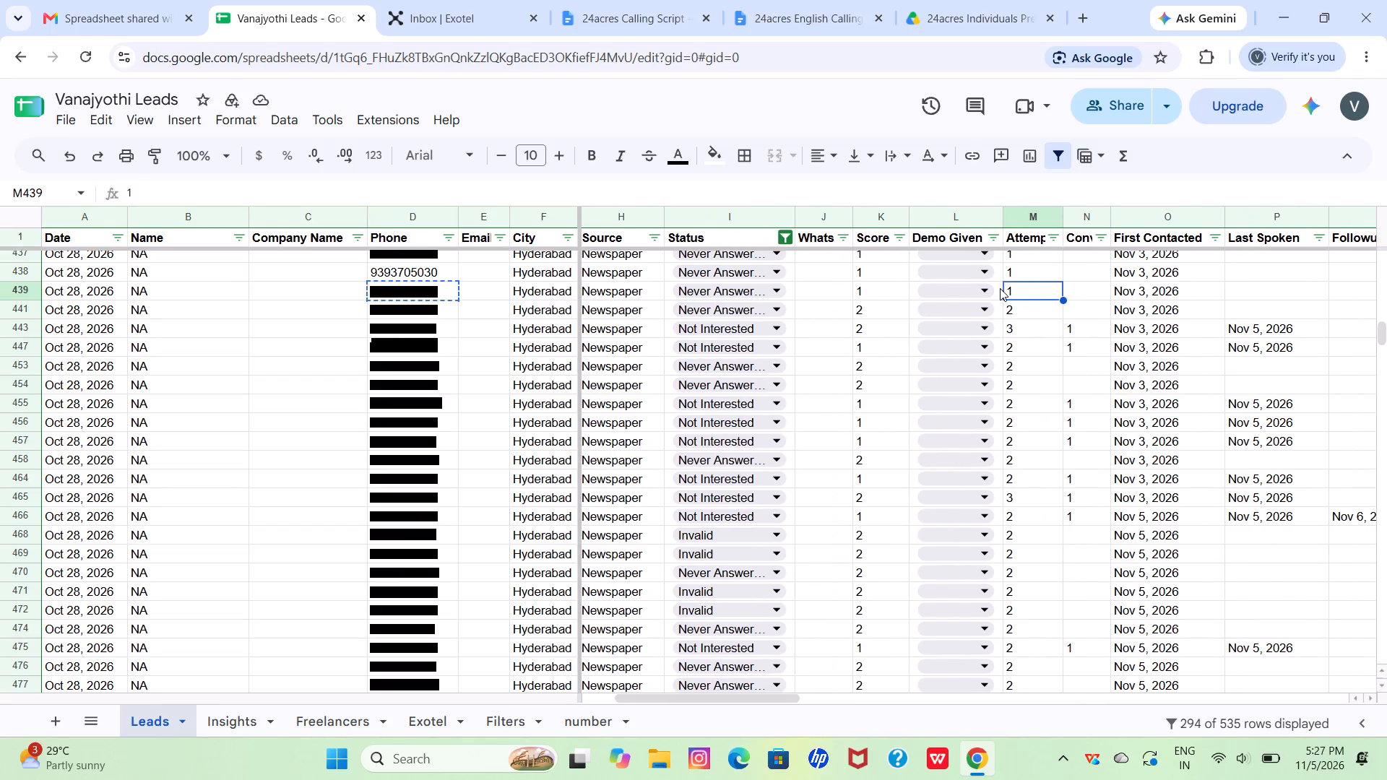
{"action": "scroll", "coordinate": [1000, 288], "scroll_direction": "right", "scroll_amount": 1}
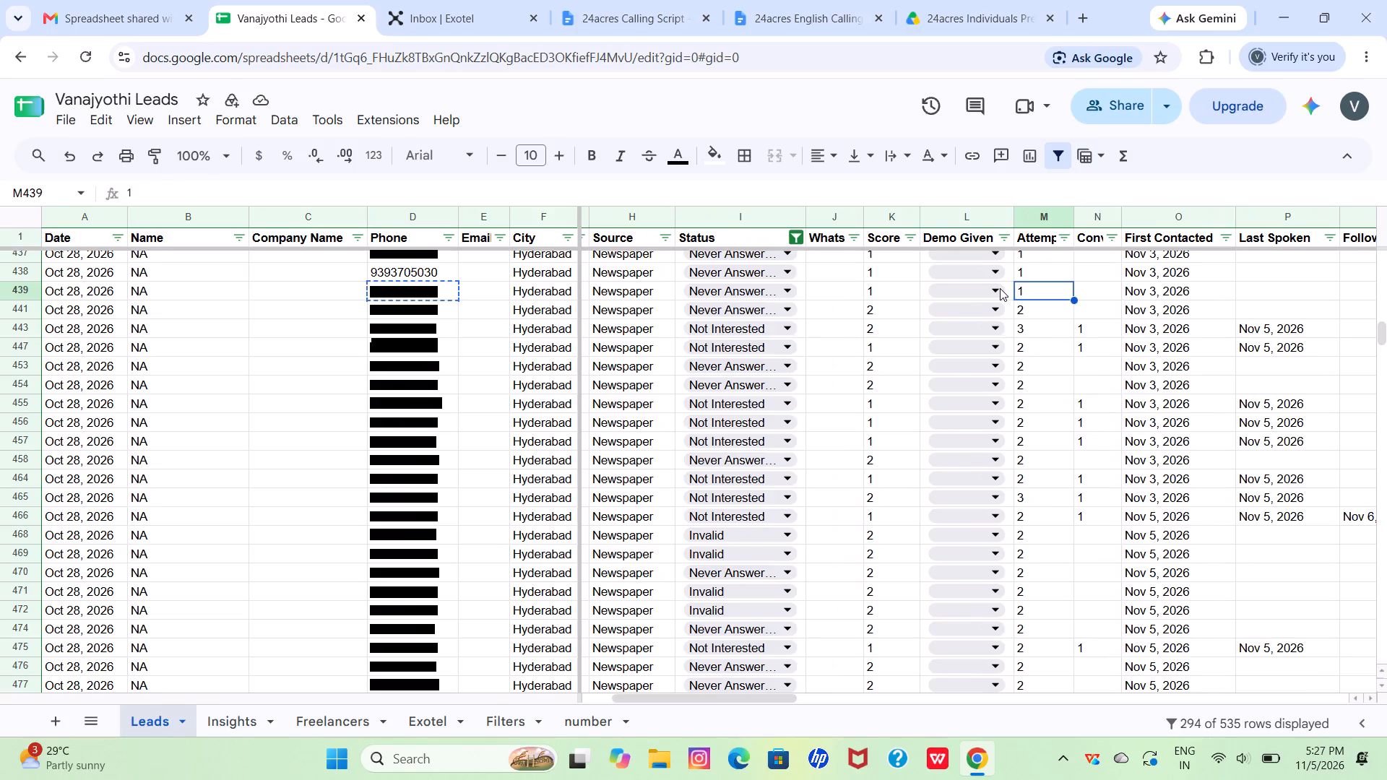
{"action": "key", "text": "2"}
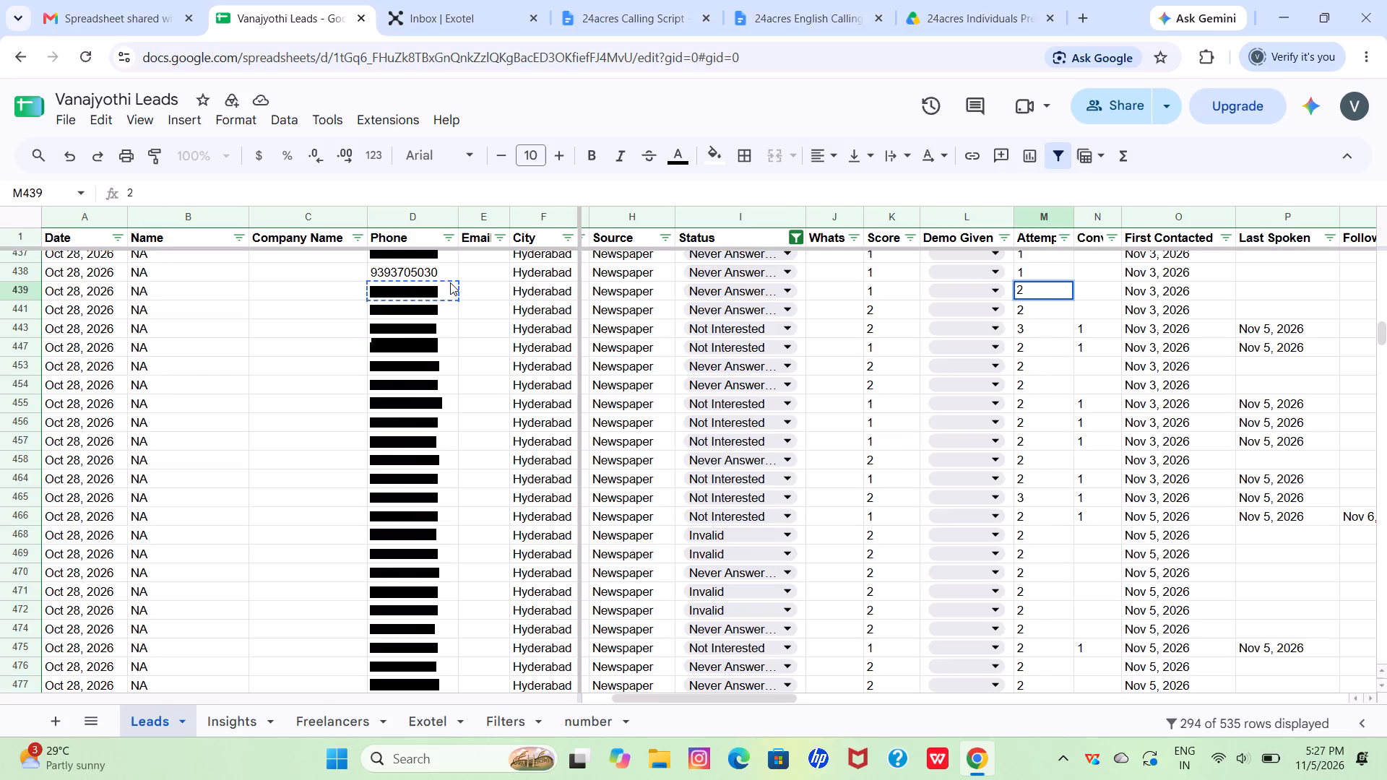
{"action": "left_click", "coordinate": [448, 275]}
Remove the existing filter from the Leads sheet.
{"action": "scroll", "coordinate": [690, 318], "scroll_direction": "up", "scroll_amount": 5}
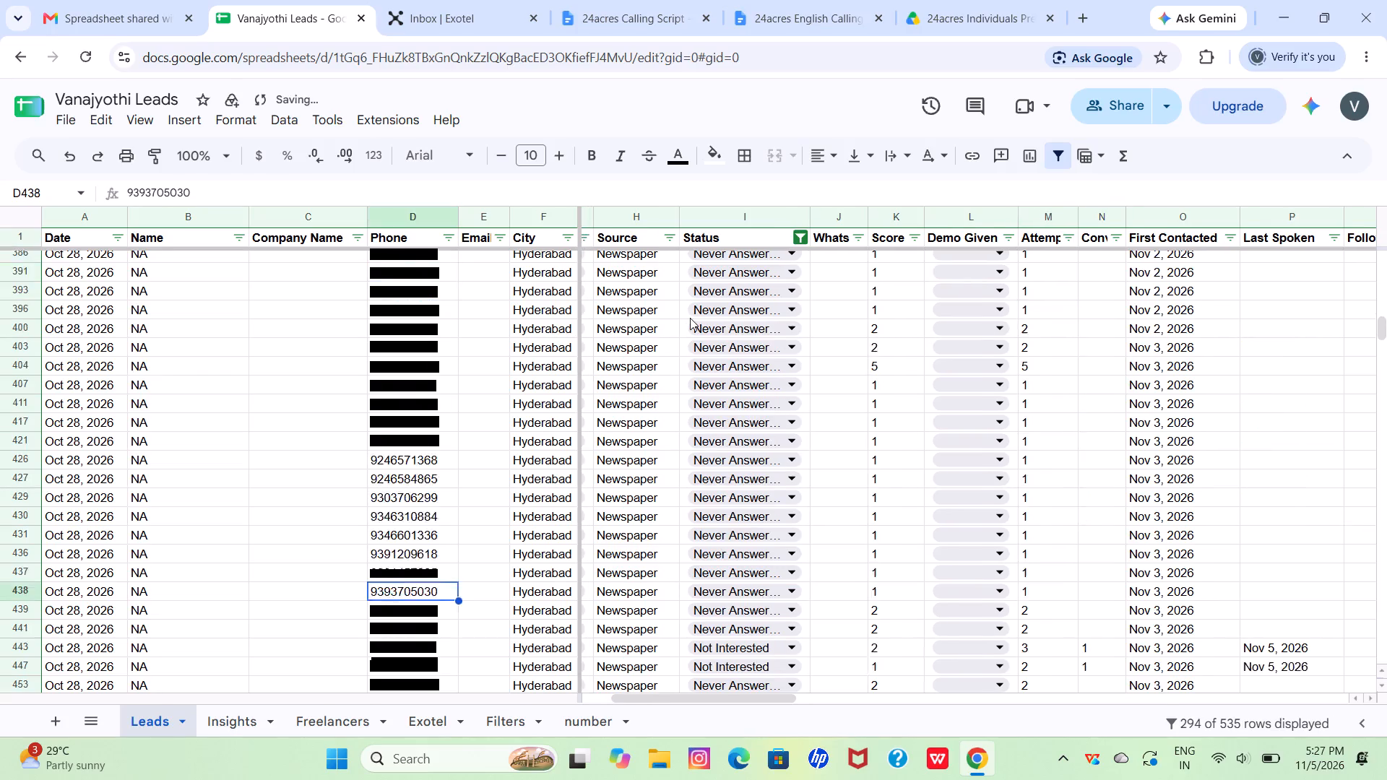
{"action": "scroll", "coordinate": [690, 318], "scroll_direction": "up", "scroll_amount": 15}
{"action": "scroll", "coordinate": [690, 318], "scroll_direction": "up", "scroll_amount": 8}
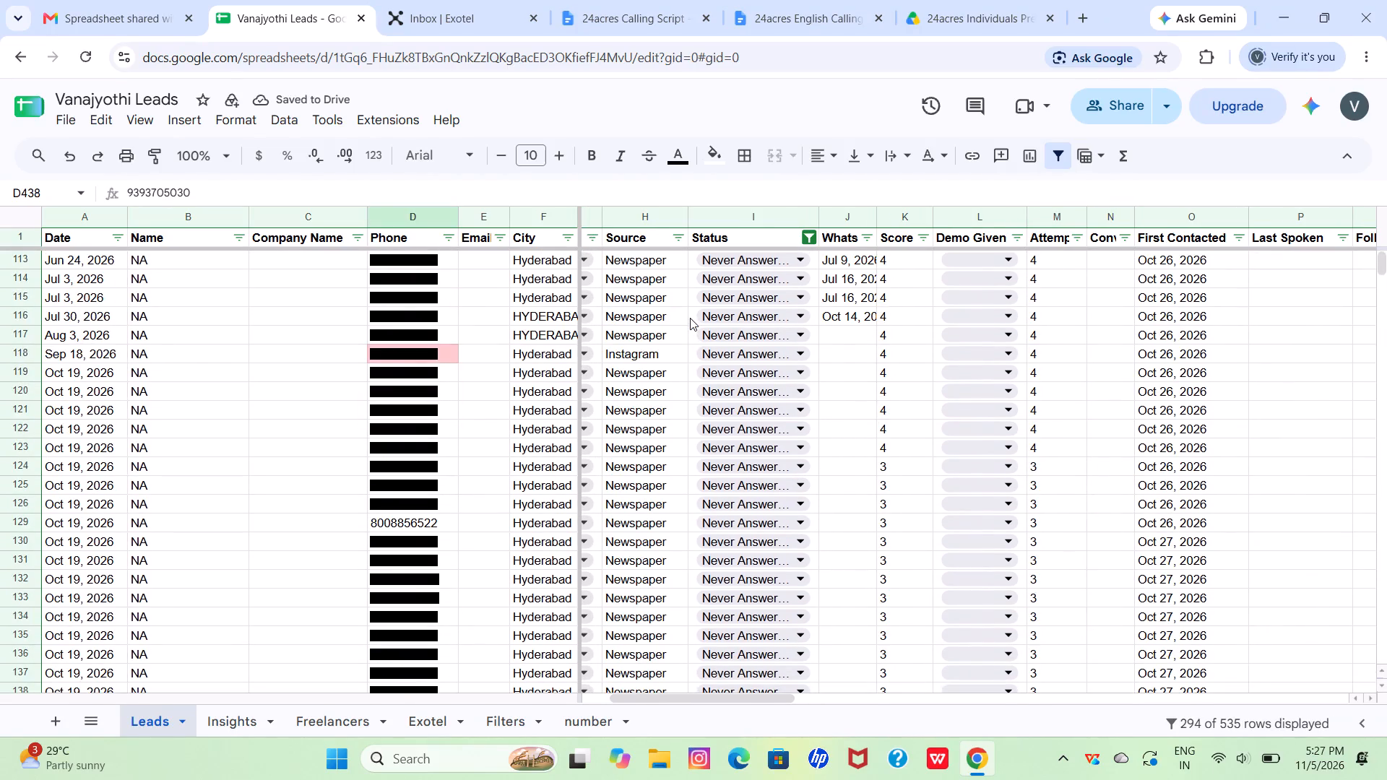
{"action": "left_click", "coordinate": [1055, 160]}
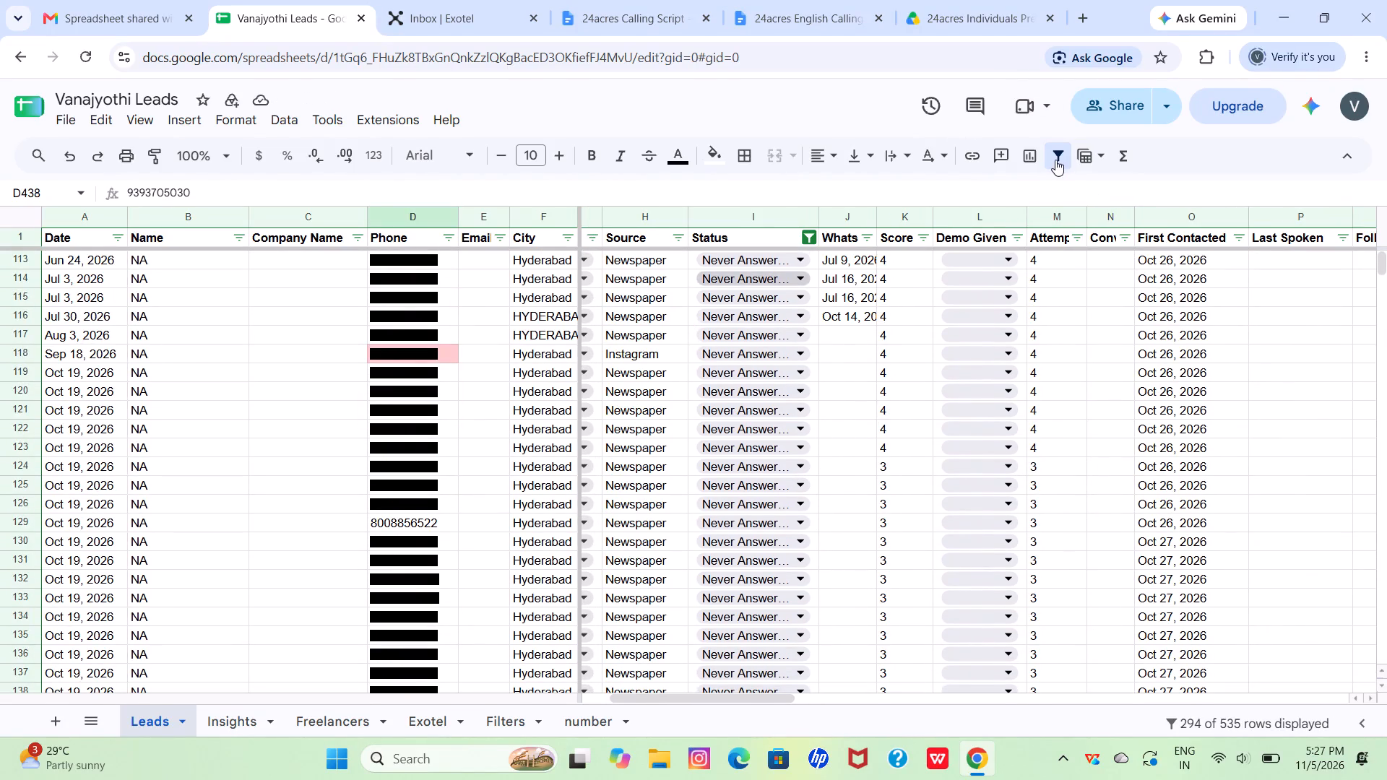
Create a new filter on the Leads sheet that shows only rows with the Status value Never Answered.
{"action": "scroll", "coordinate": [952, 385], "scroll_direction": "up", "scroll_amount": 16}
{"action": "scroll", "coordinate": [952, 385], "scroll_direction": "up", "scroll_amount": 14}
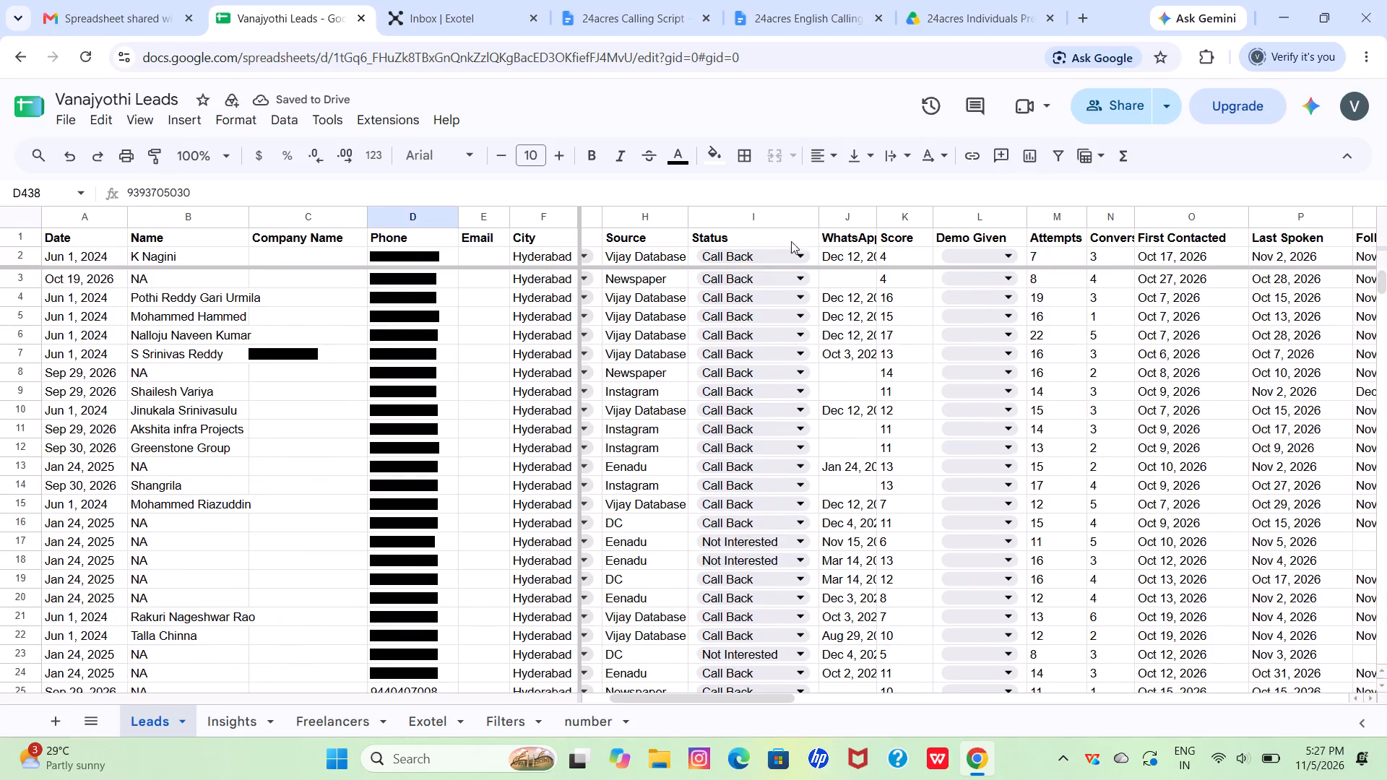
{"action": "scroll", "coordinate": [1296, 229], "scroll_direction": "right", "scroll_amount": 6}
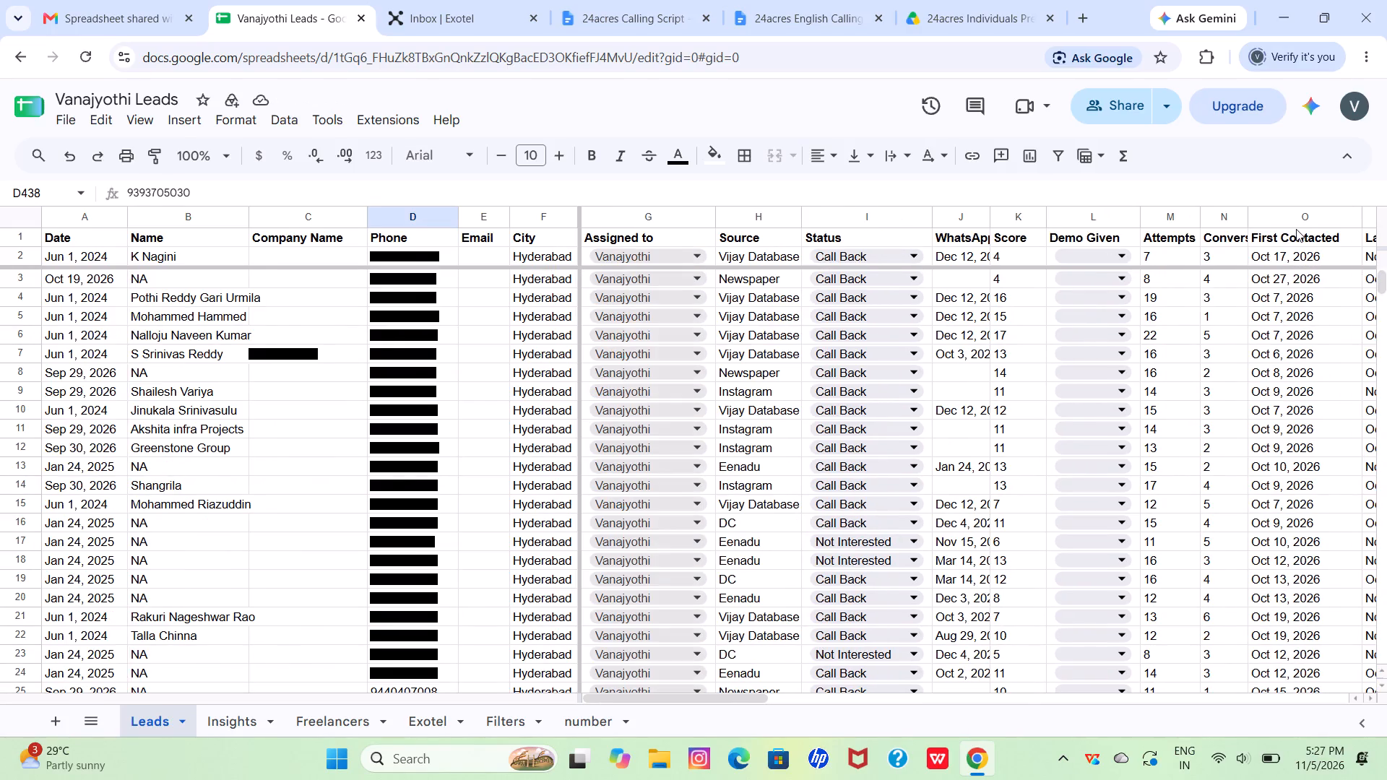
{"action": "left_click", "coordinate": [925, 234]}
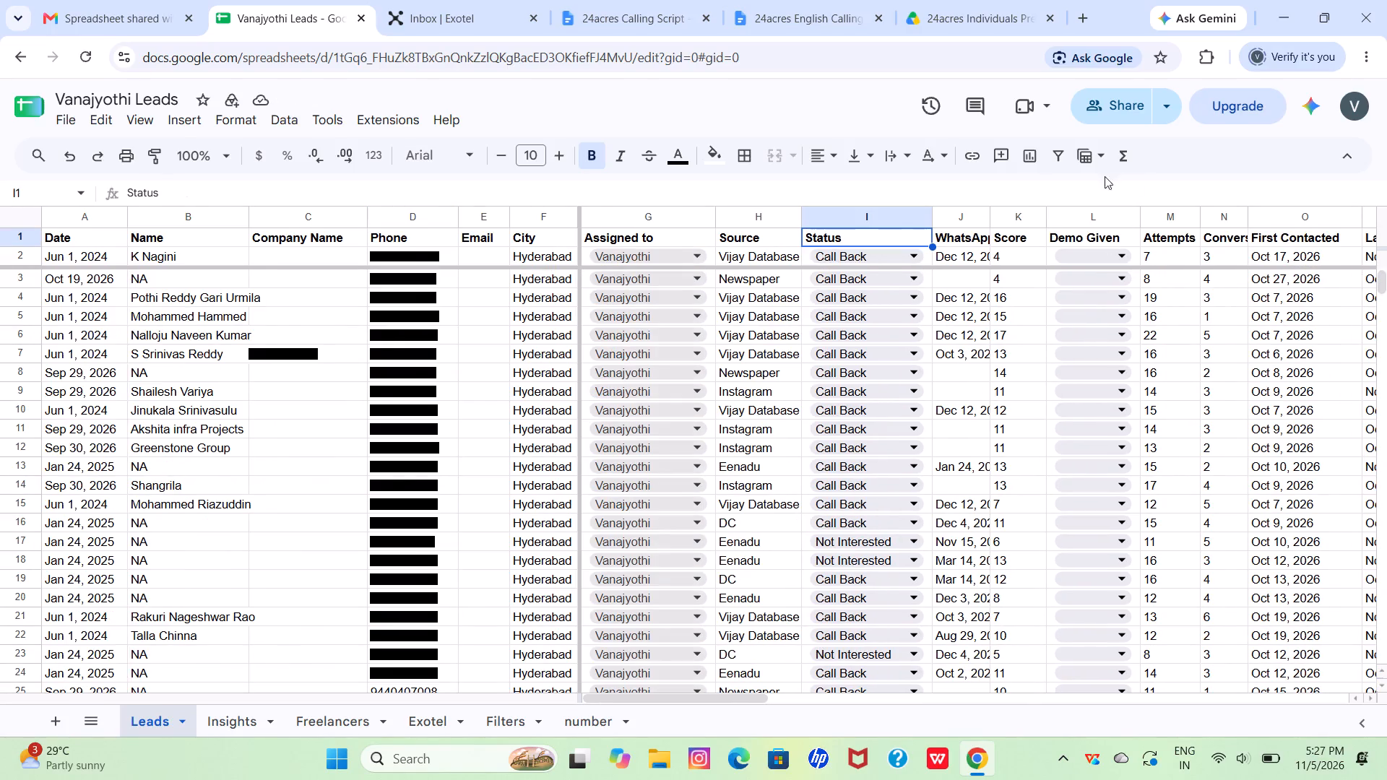
{"action": "left_click", "coordinate": [1060, 159]}
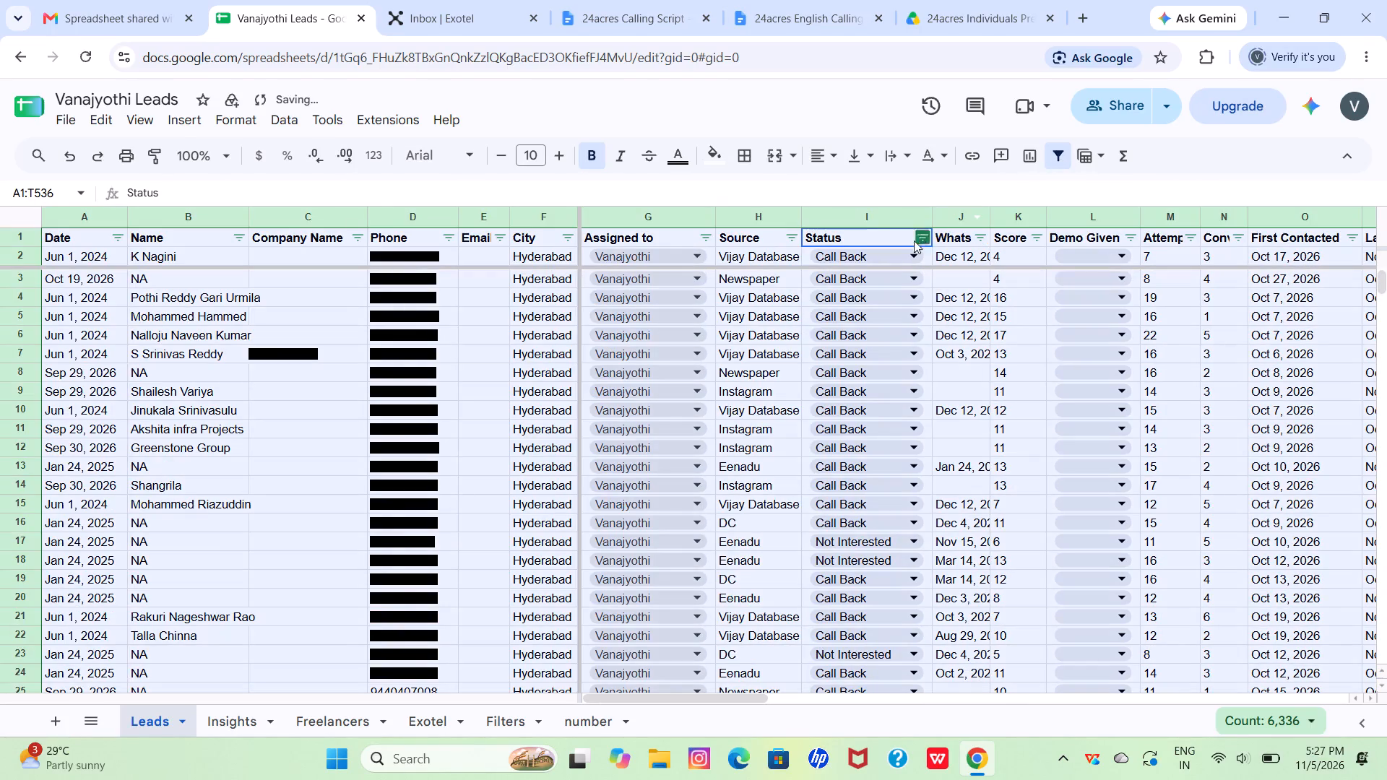
{"action": "left_click", "coordinate": [922, 240]}
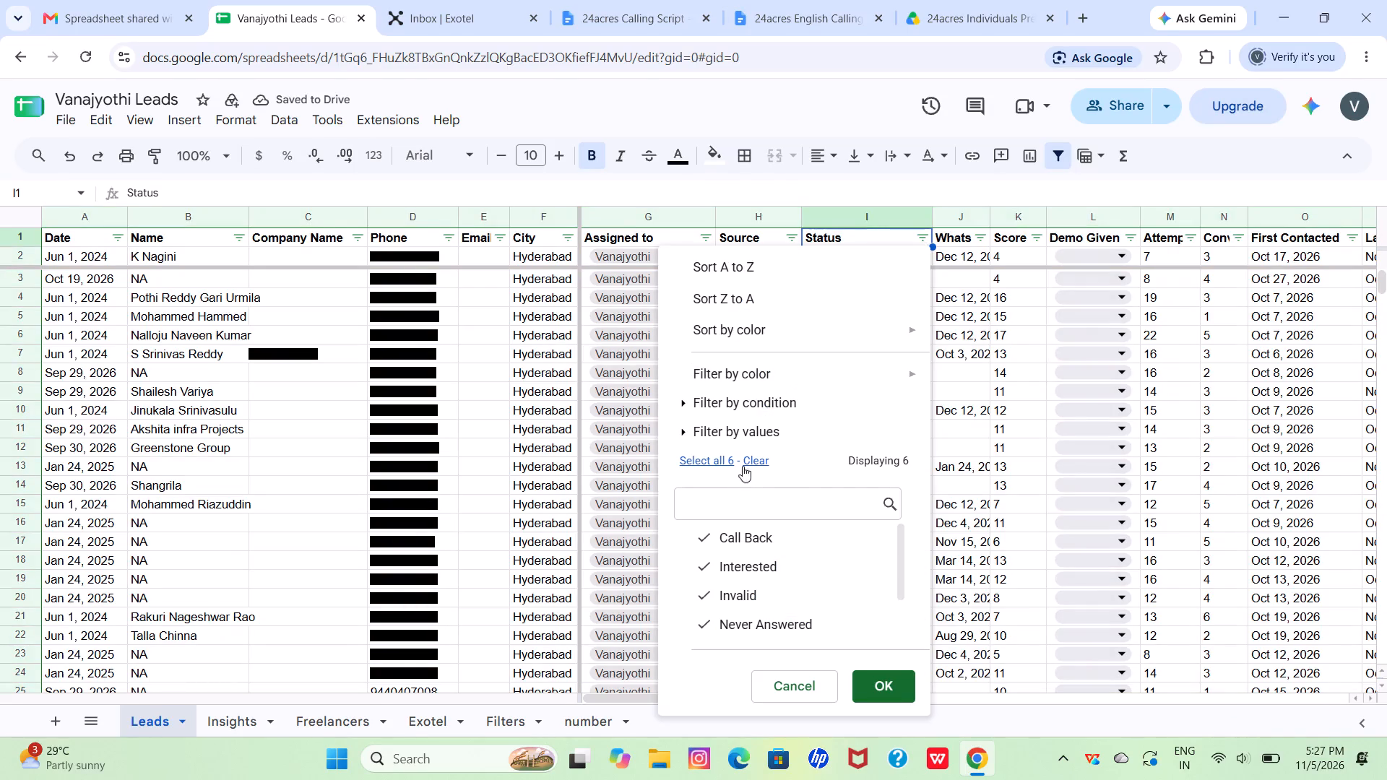
{"action": "left_click", "coordinate": [751, 456]}
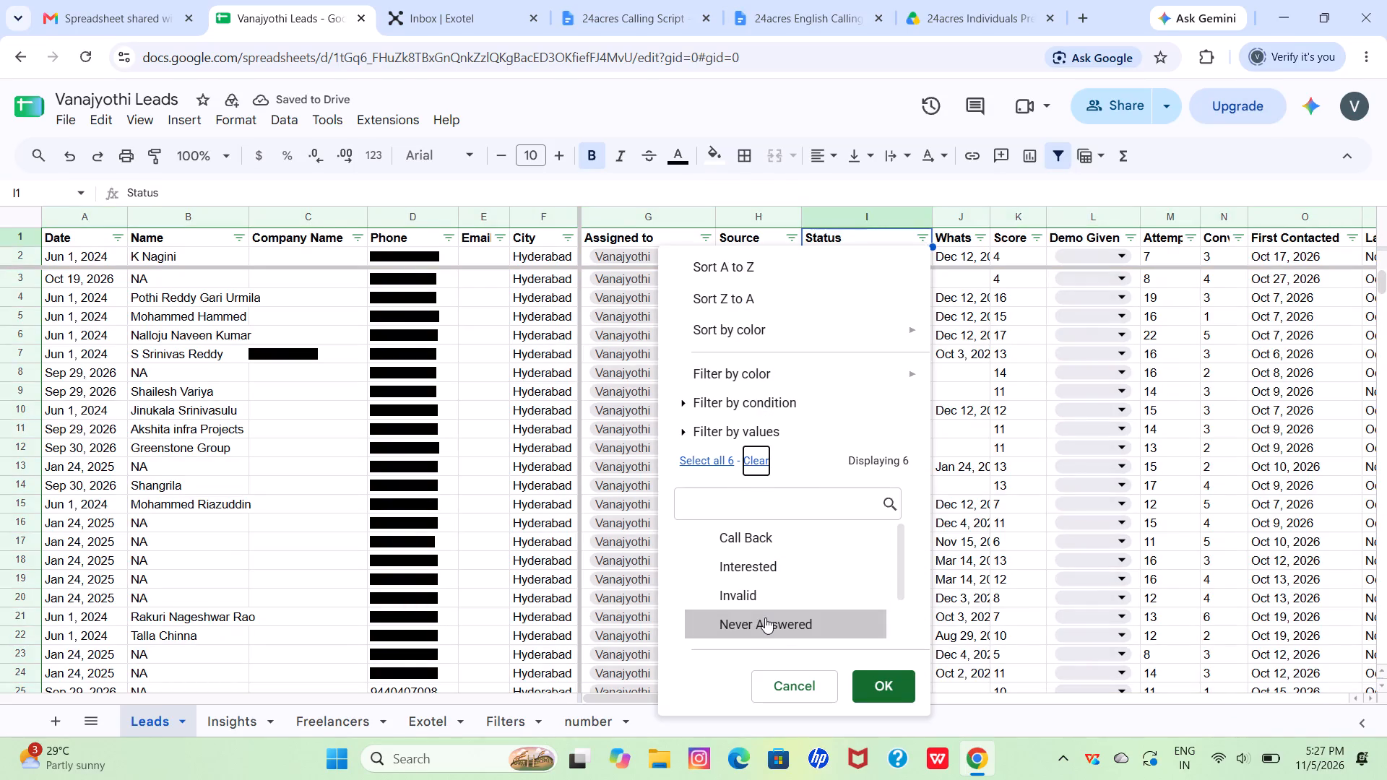
{"action": "left_click", "coordinate": [765, 618]}
{"action": "left_click", "coordinate": [891, 694]}
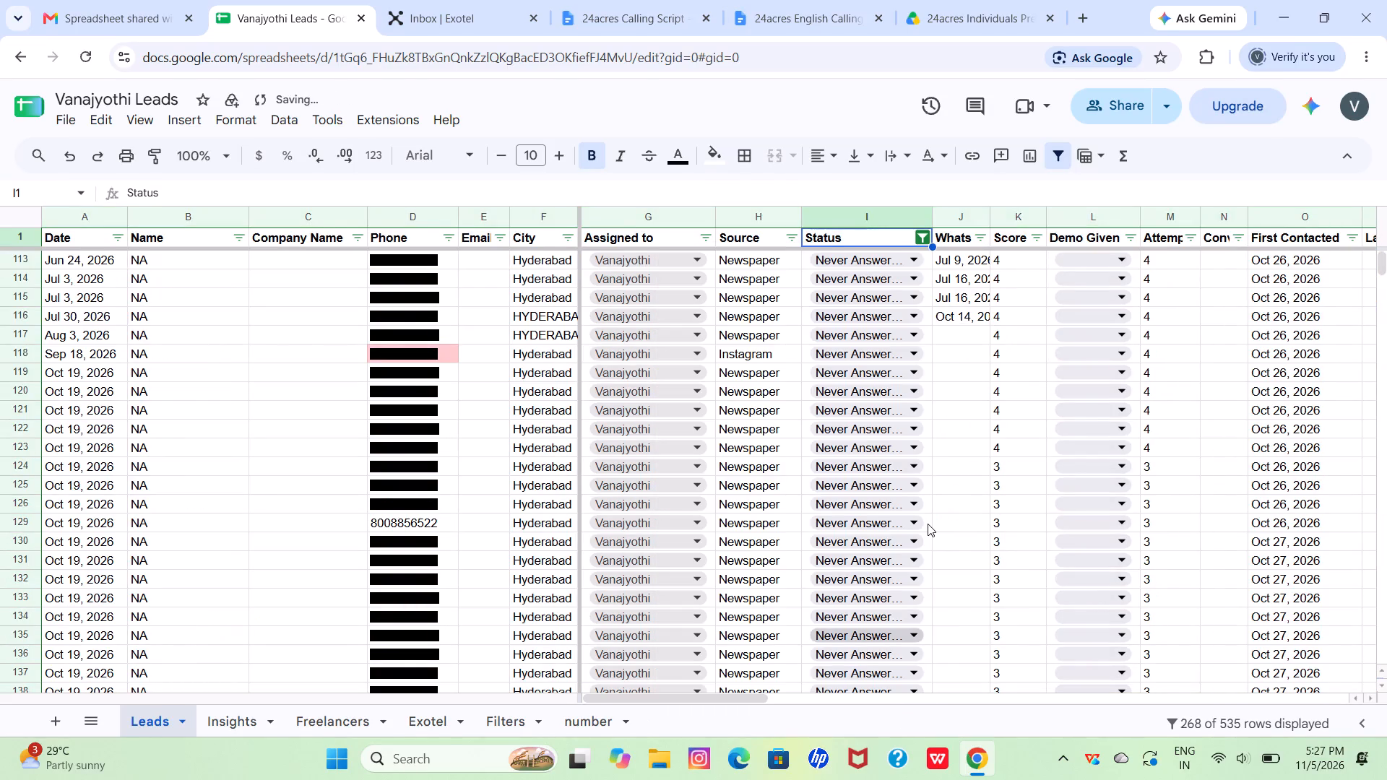
Look through the filtered Never Answered leads down to the most recent entries at the end of the list.
{"action": "scroll", "coordinate": [928, 524], "scroll_direction": "down", "scroll_amount": 14}
{"action": "scroll", "coordinate": [928, 524], "scroll_direction": "up", "scroll_amount": 2}
{"action": "scroll", "coordinate": [928, 524], "scroll_direction": "down", "scroll_amount": 1}
{"action": "scroll", "coordinate": [928, 524], "scroll_direction": "up", "scroll_amount": 3}
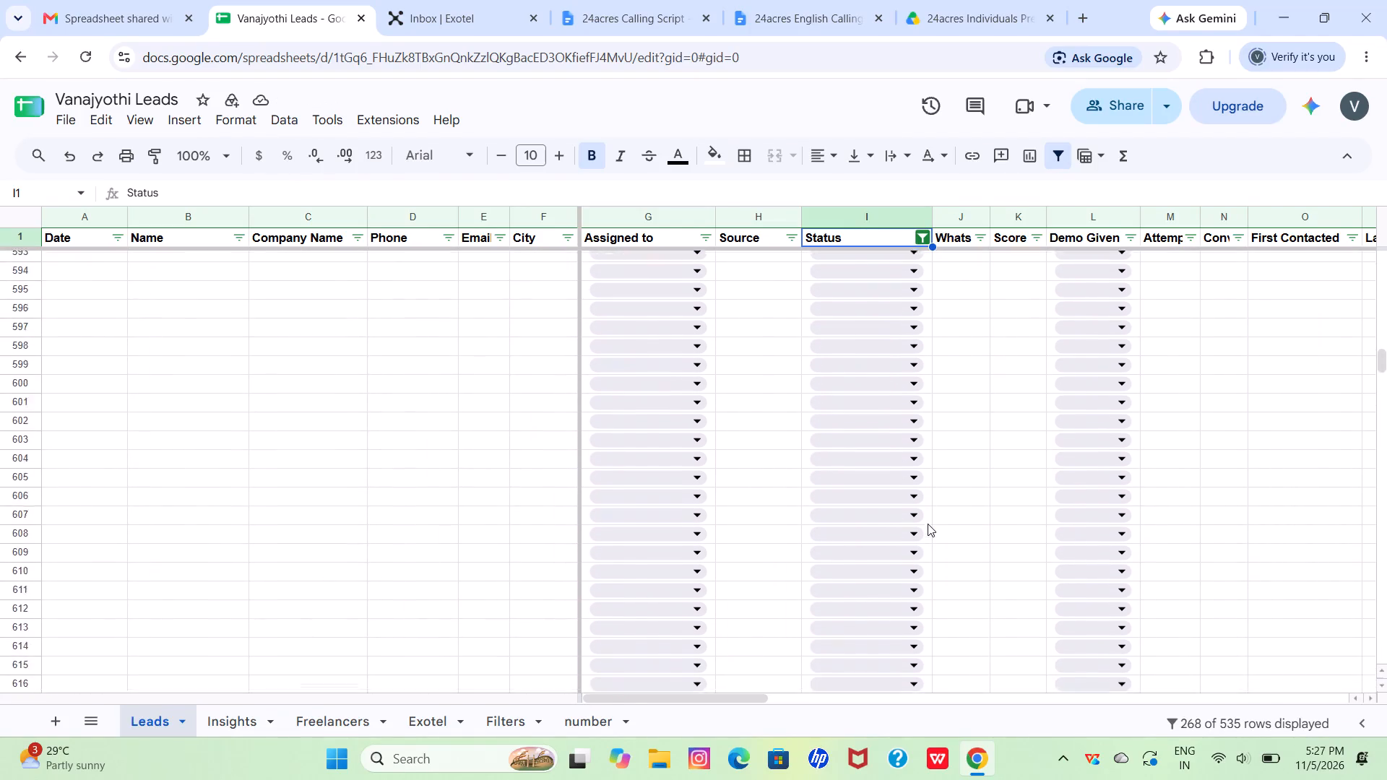
{"action": "scroll", "coordinate": [928, 524], "scroll_direction": "up", "scroll_amount": 6}
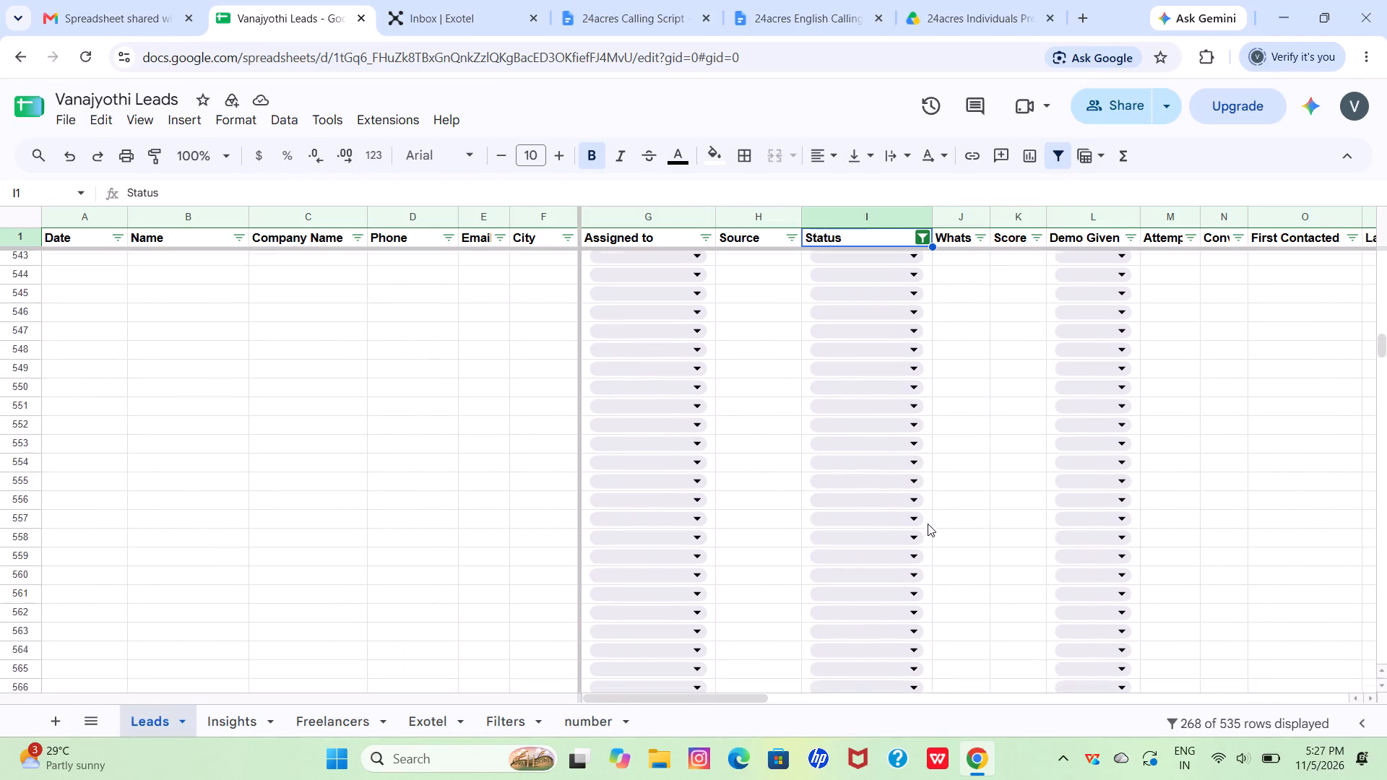
{"action": "scroll", "coordinate": [928, 524], "scroll_direction": "up", "scroll_amount": 6}
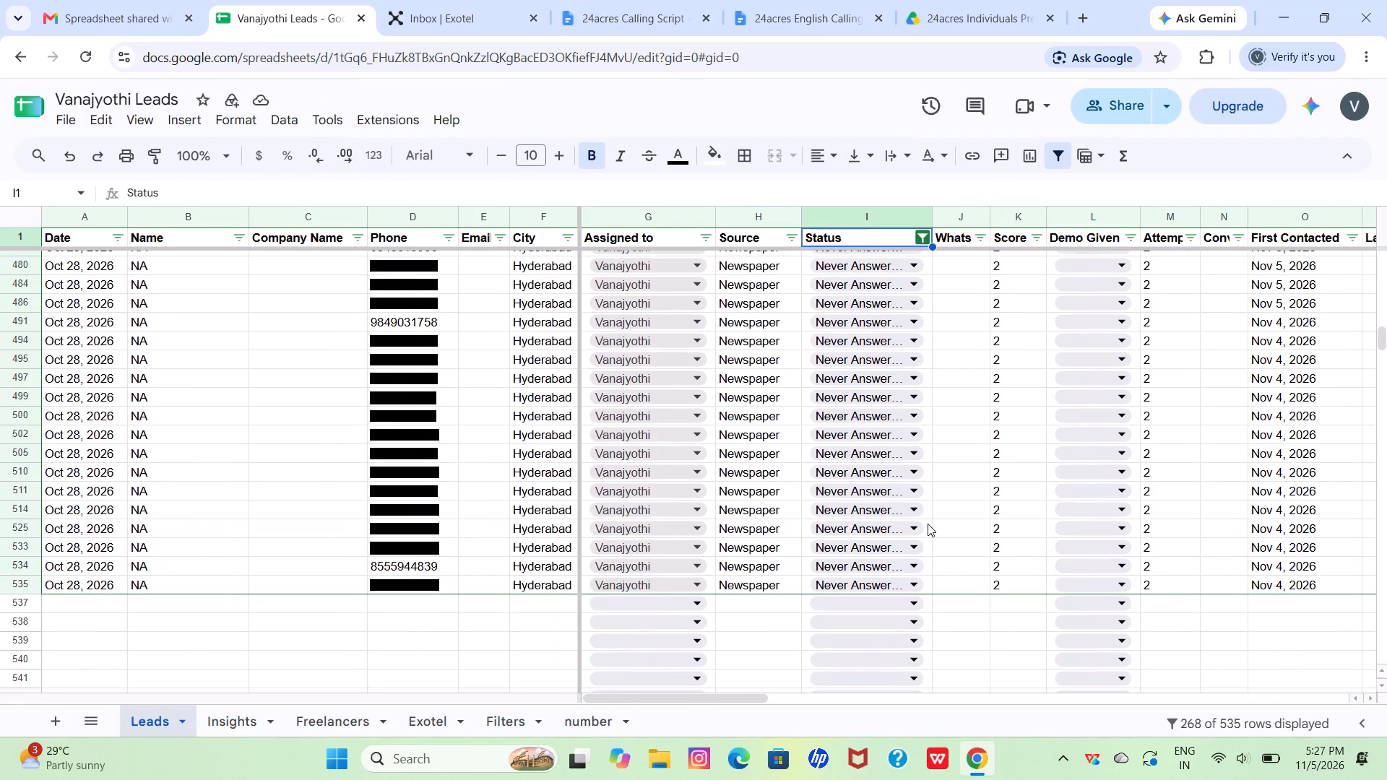
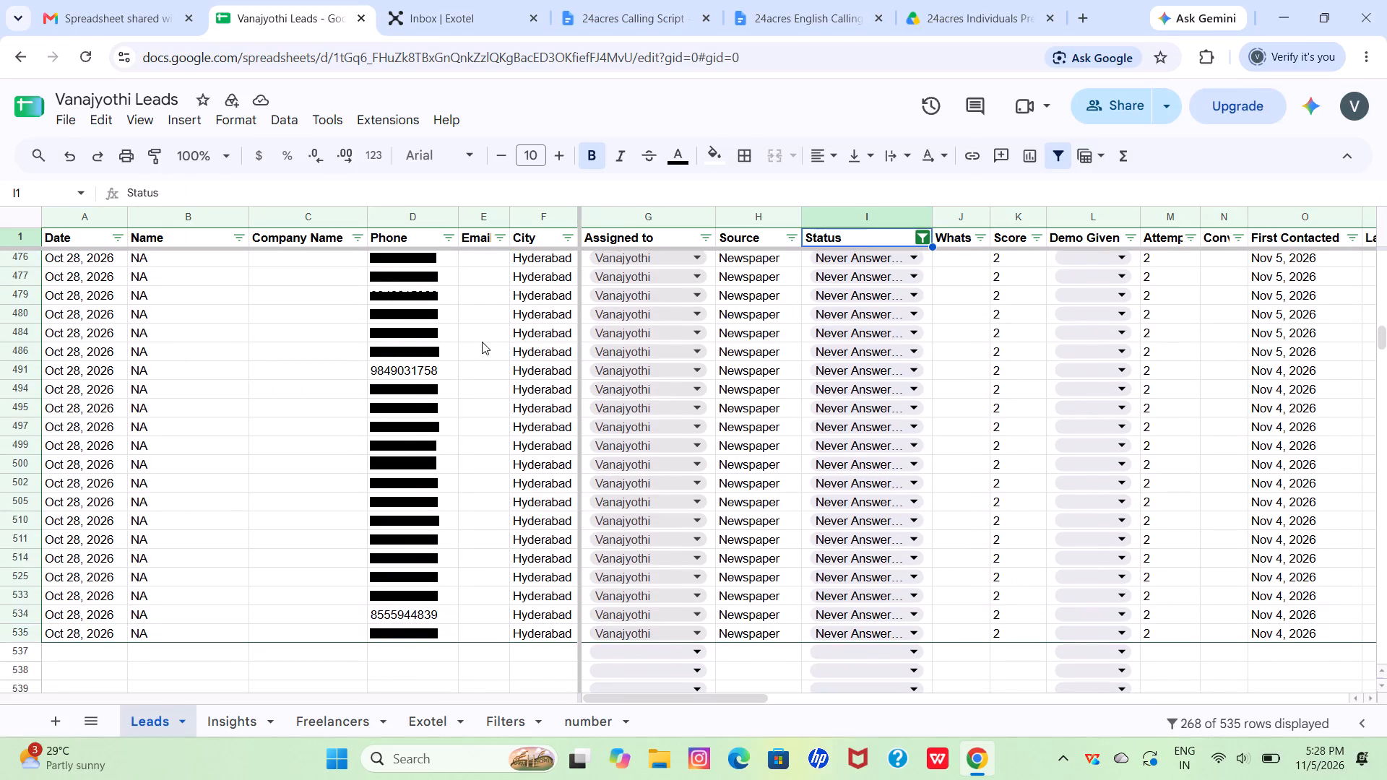
Review the filtered Never Answered leads back up from the end of the list, checking their attempts and first contacted dates.
{"action": "scroll", "coordinate": [482, 342], "scroll_direction": "up", "scroll_amount": 3}
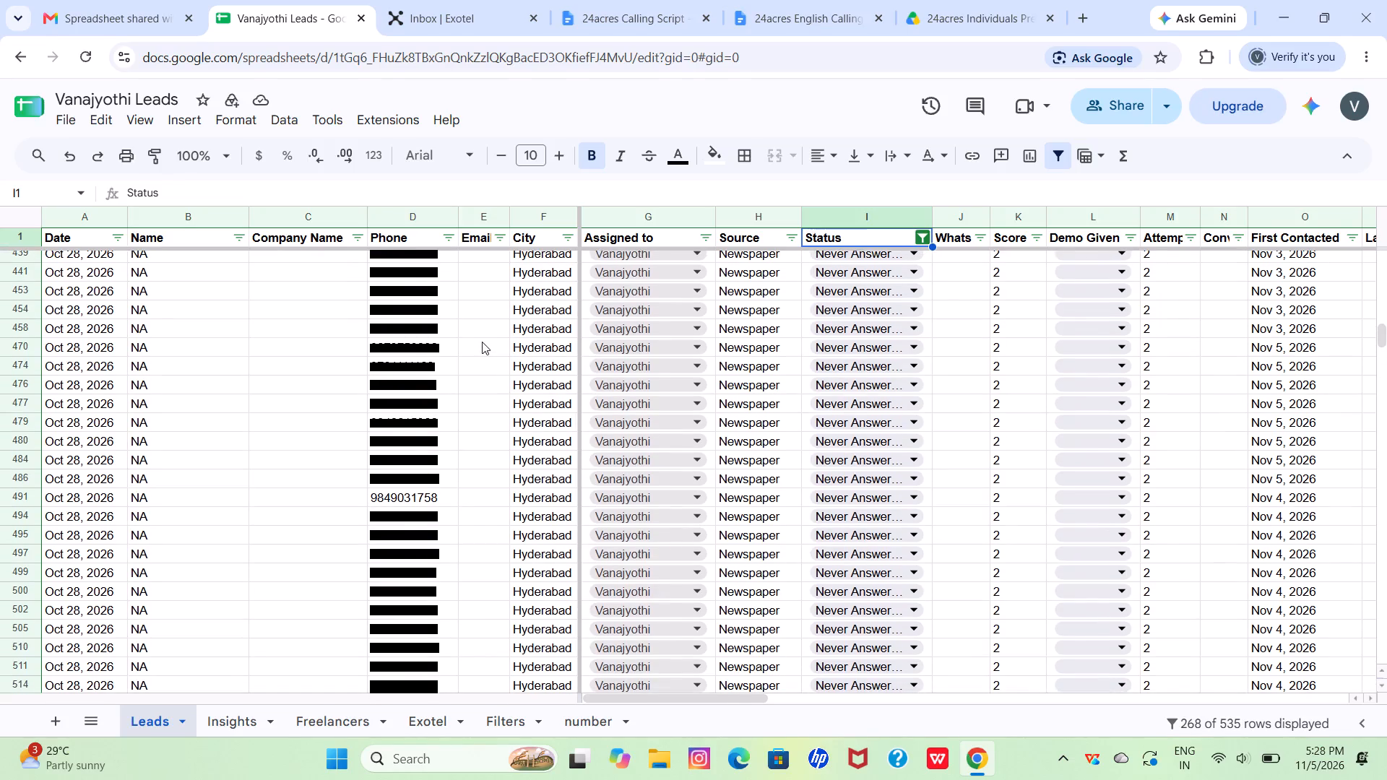
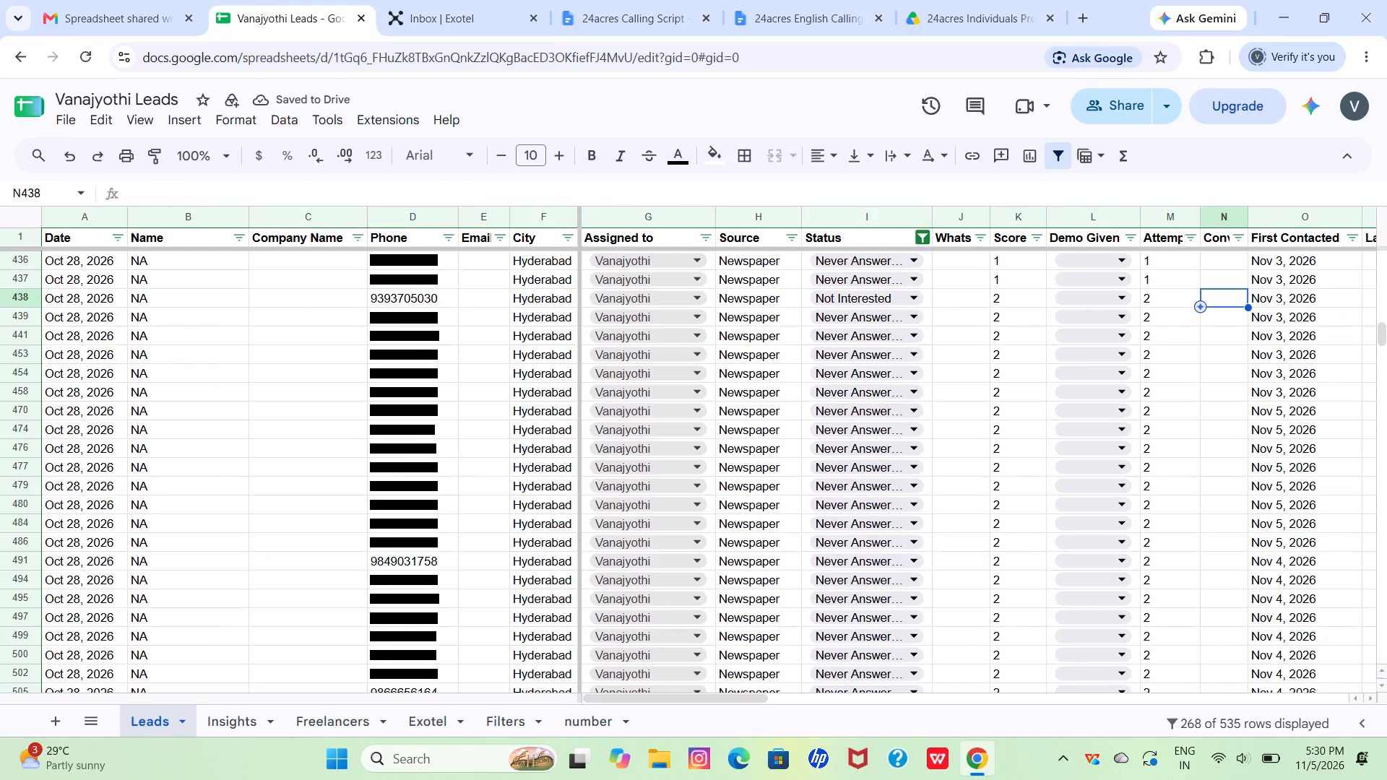
Copy the First Contacted date into Last Spoken for the lead in row 438 and change it to Nov 5, 2026.
{"action": "left_click", "coordinate": [1288, 294]}
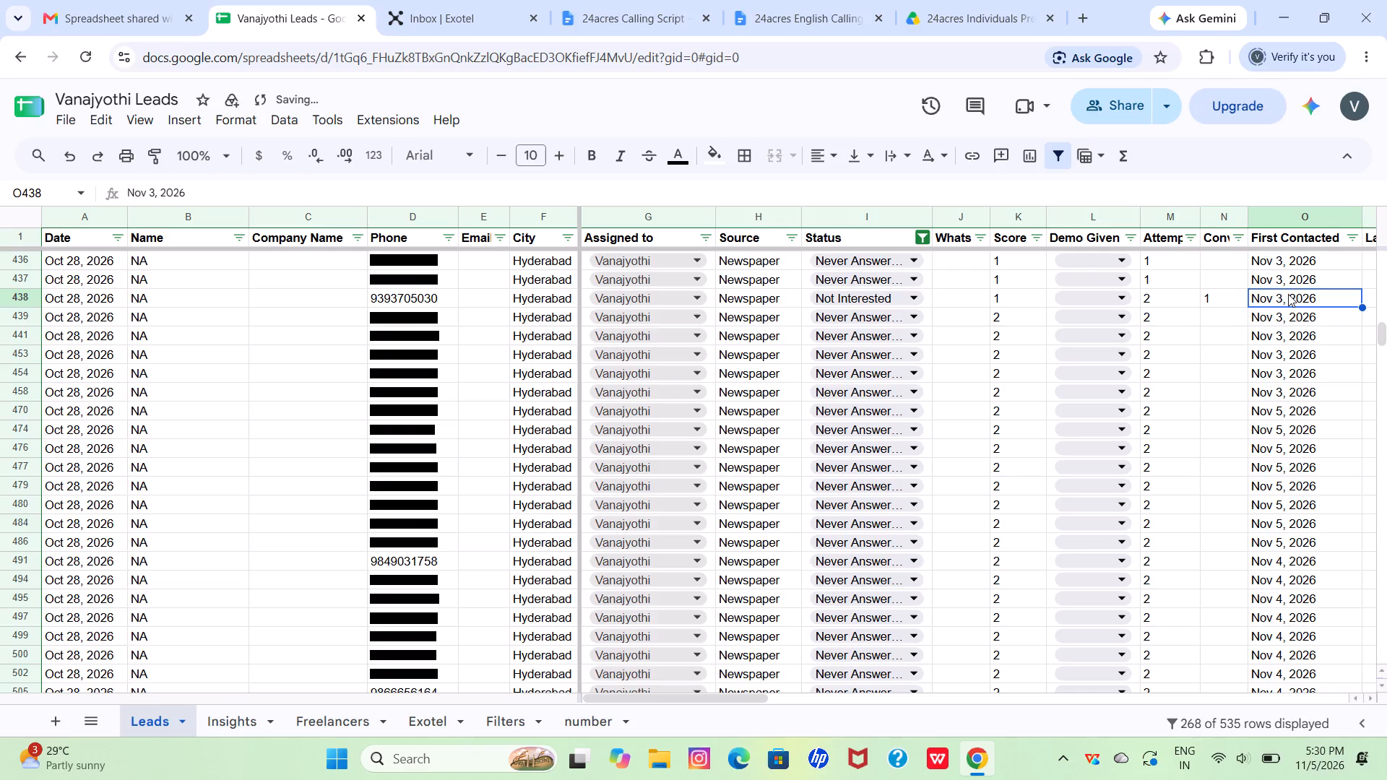
{"action": "key", "text": "ctrl+c"}
{"action": "scroll", "coordinate": [1288, 294], "scroll_direction": "left", "scroll_amount": 1}
{"action": "left_click", "coordinate": [1288, 294]}
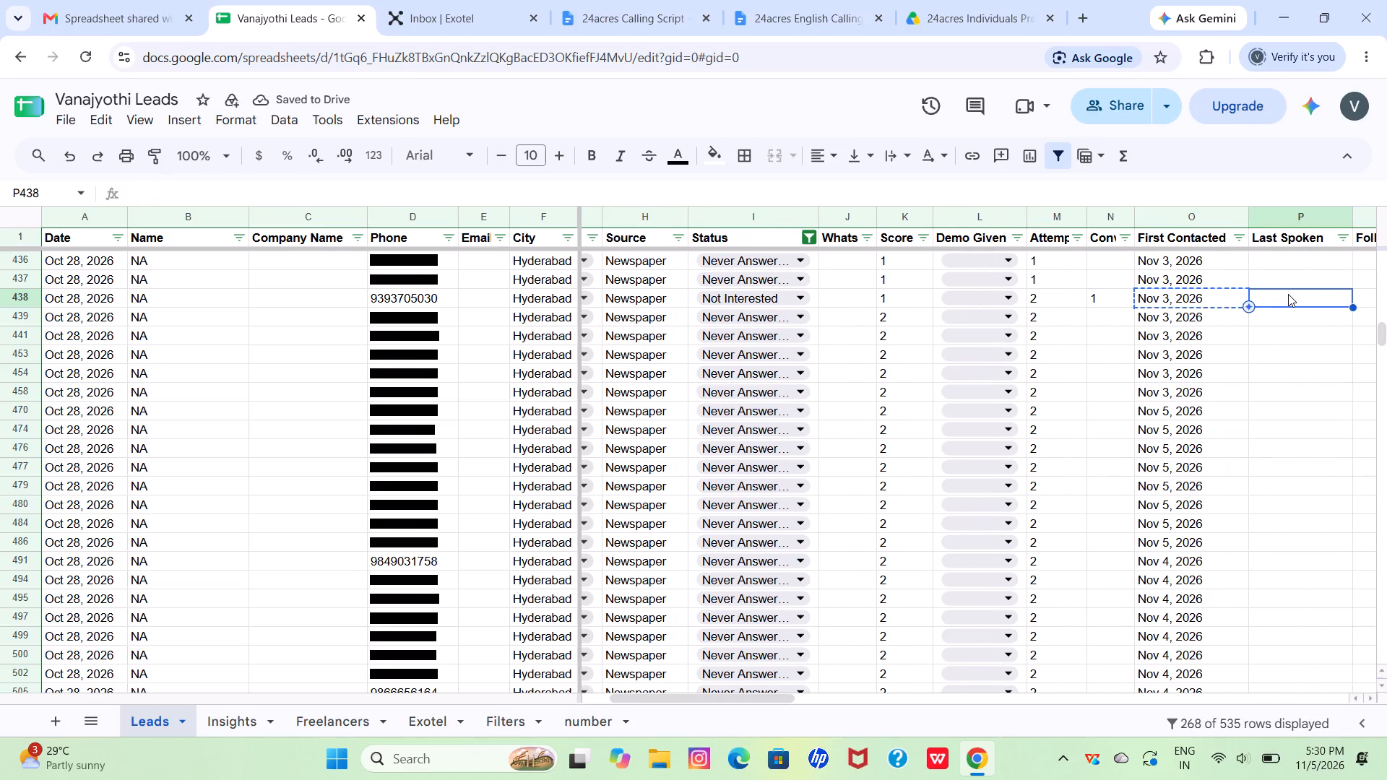
{"action": "key", "text": "ctrl+v"}
{"action": "double_click", "coordinate": [1285, 293]}
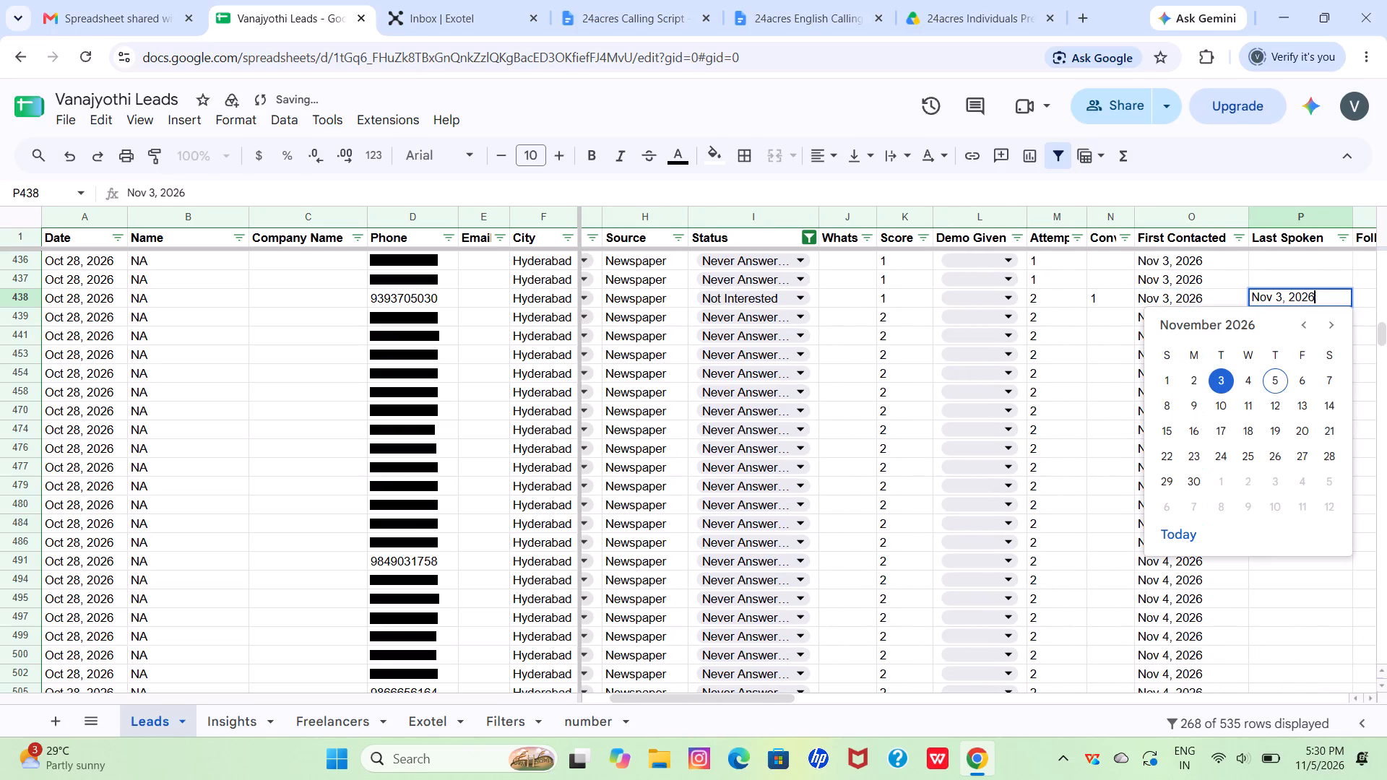
{"action": "left_click", "coordinate": [1278, 374]}
Enter the note "dont have any properties for sale or rent" for the Not Interested lead in row 438.
{"action": "scroll", "coordinate": [1278, 374], "scroll_direction": "left", "scroll_amount": 6}
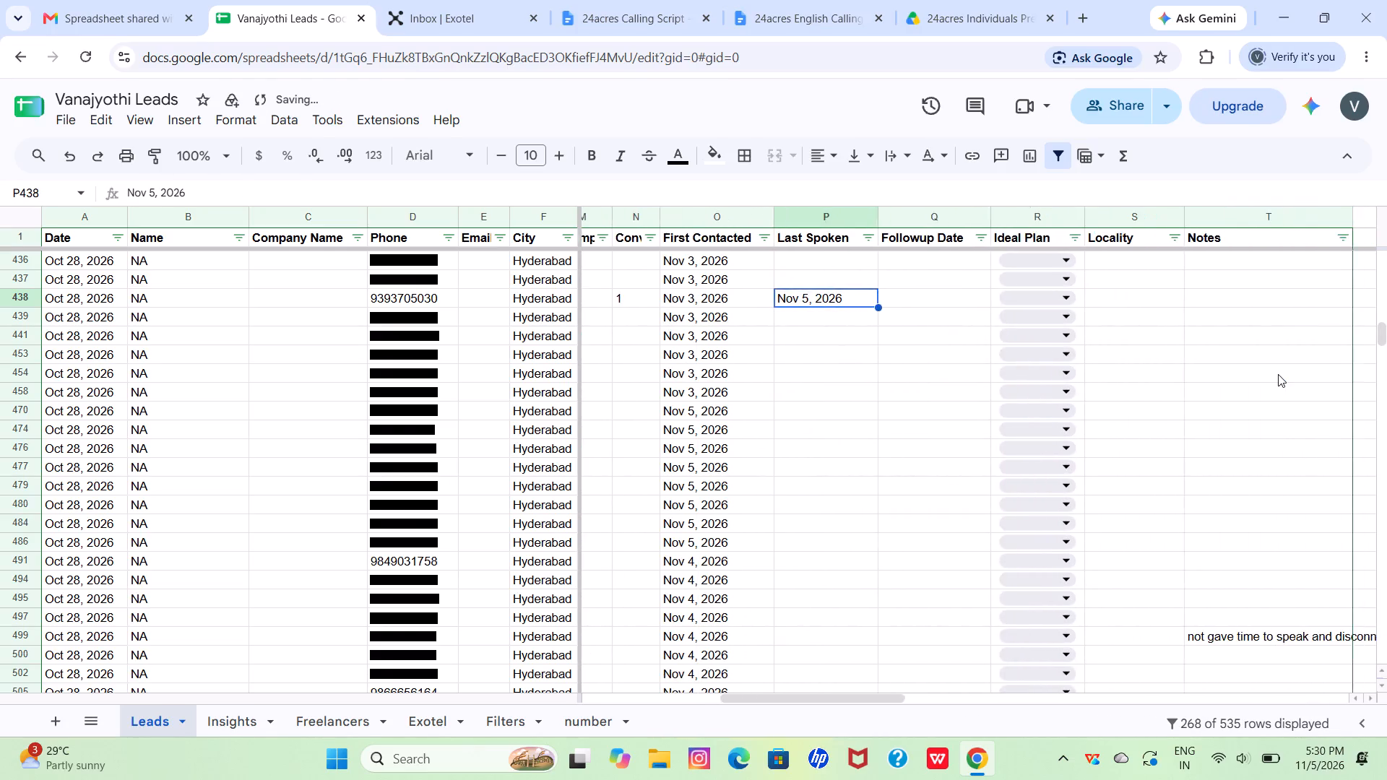
{"action": "scroll", "coordinate": [1278, 374], "scroll_direction": "left", "scroll_amount": 1}
{"action": "scroll", "coordinate": [1237, 635], "scroll_direction": "down", "scroll_amount": 1}
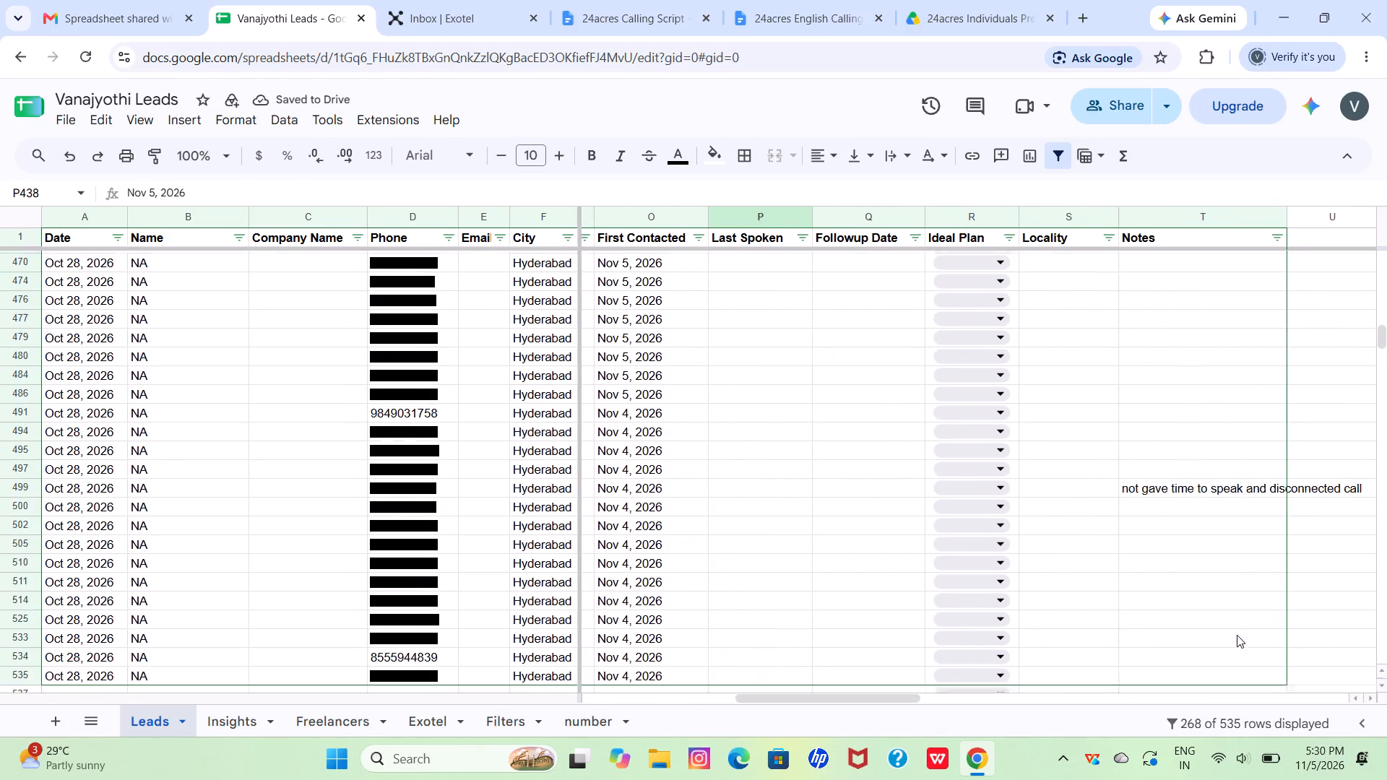
{"action": "scroll", "coordinate": [1237, 635], "scroll_direction": "down", "scroll_amount": 1}
{"action": "scroll", "coordinate": [1237, 635], "scroll_direction": "right", "scroll_amount": 4}
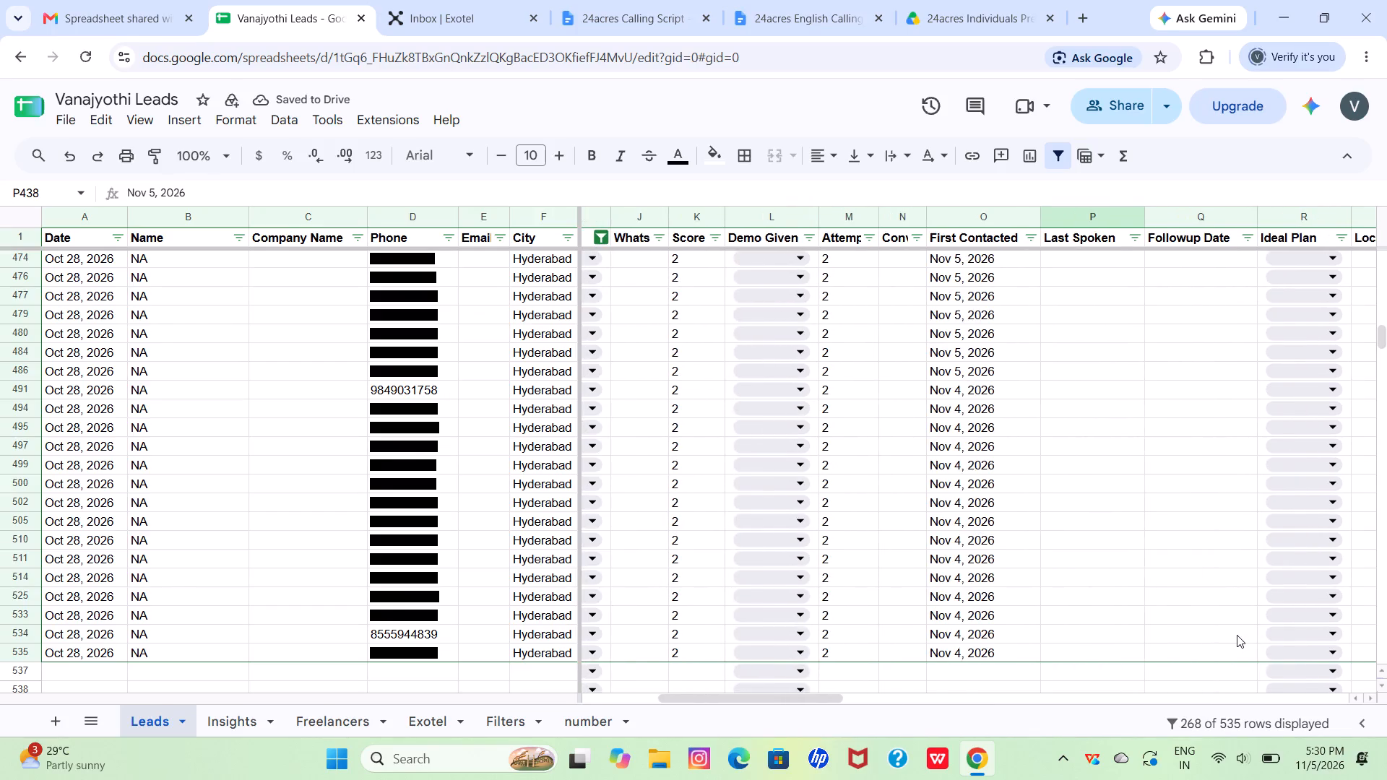
{"action": "scroll", "coordinate": [1237, 635], "scroll_direction": "left", "scroll_amount": 3}
{"action": "scroll", "coordinate": [1237, 635], "scroll_direction": "up", "scroll_amount": 3}
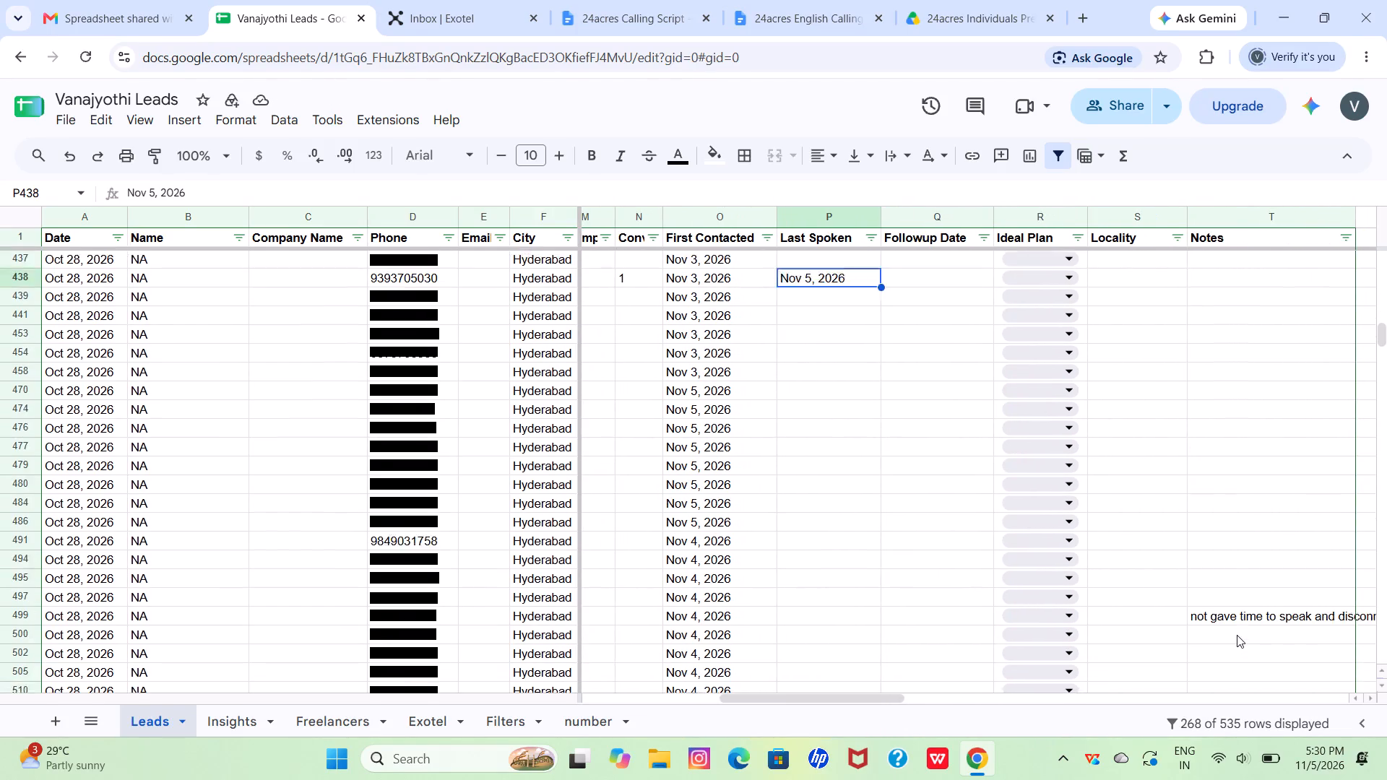
{"action": "scroll", "coordinate": [1237, 635], "scroll_direction": "left", "scroll_amount": 3}
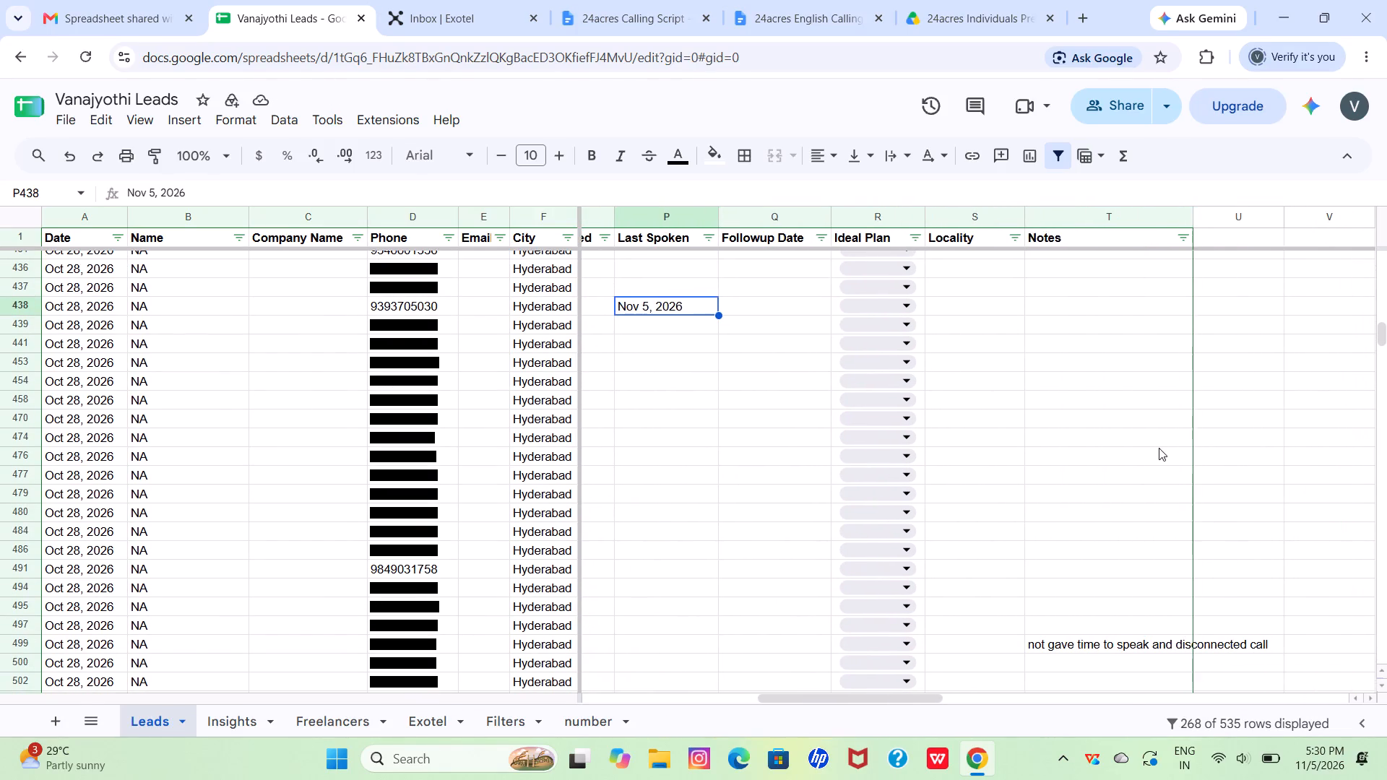
{"action": "left_click", "coordinate": [1050, 300]}
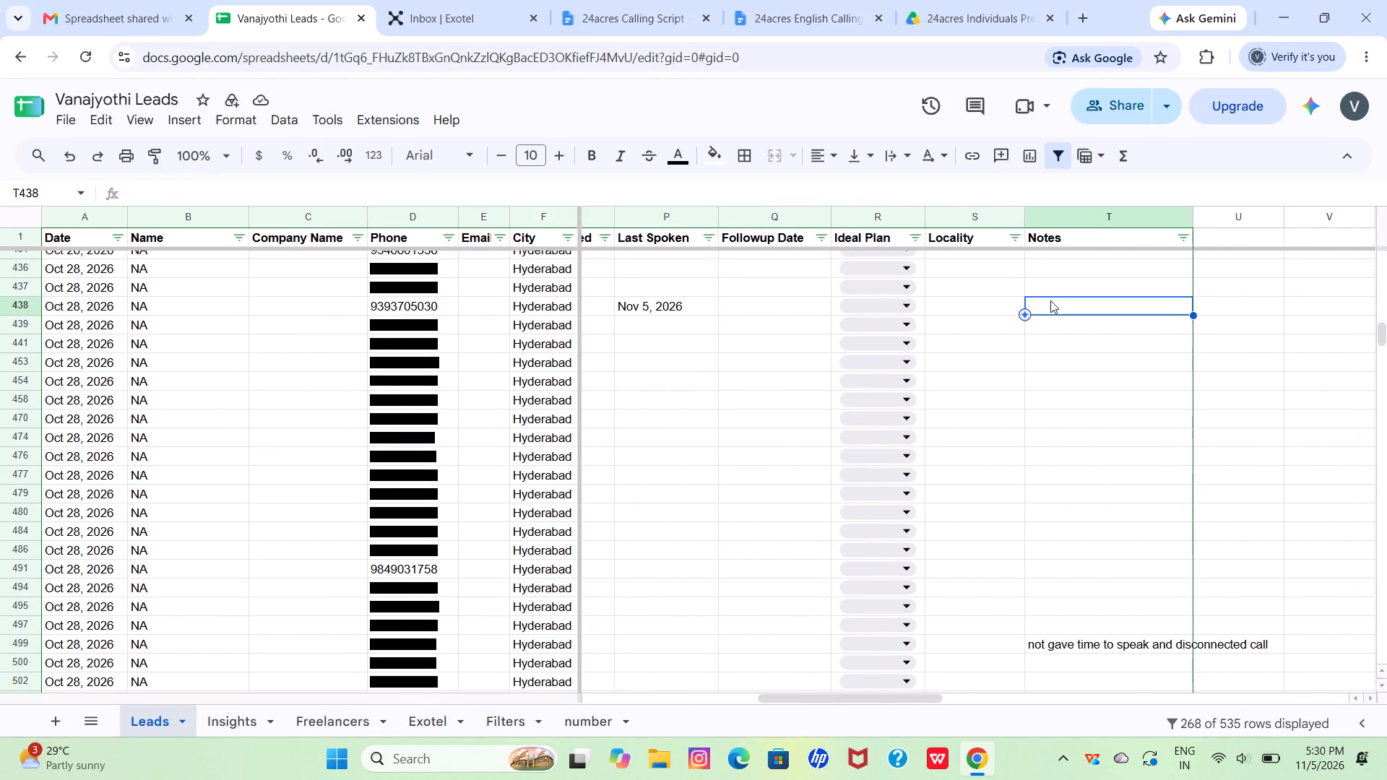
{"action": "type", "text": "dont"}
{"action": "key", "text": "space"}
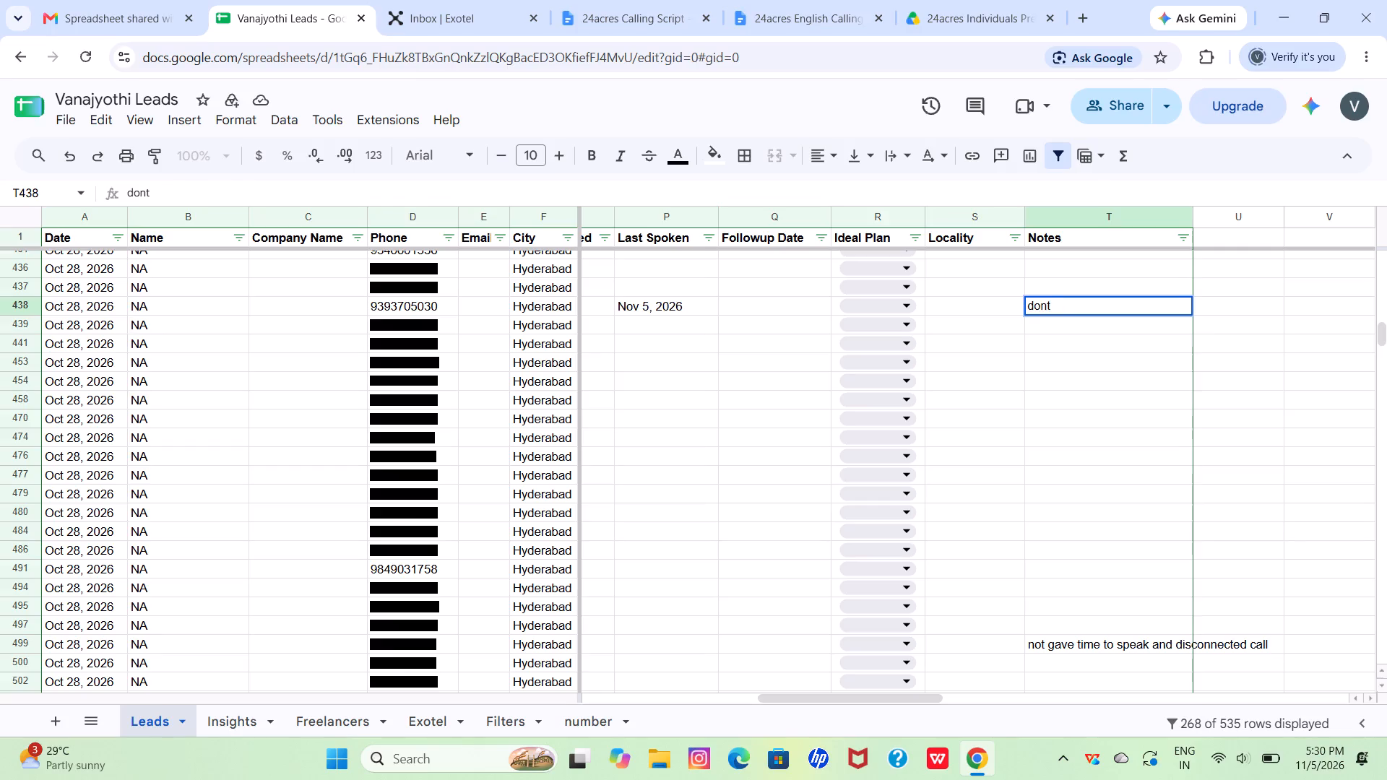
{"action": "type", "text": "have any properties for sale or"}
{"action": "key", "text": "space"}
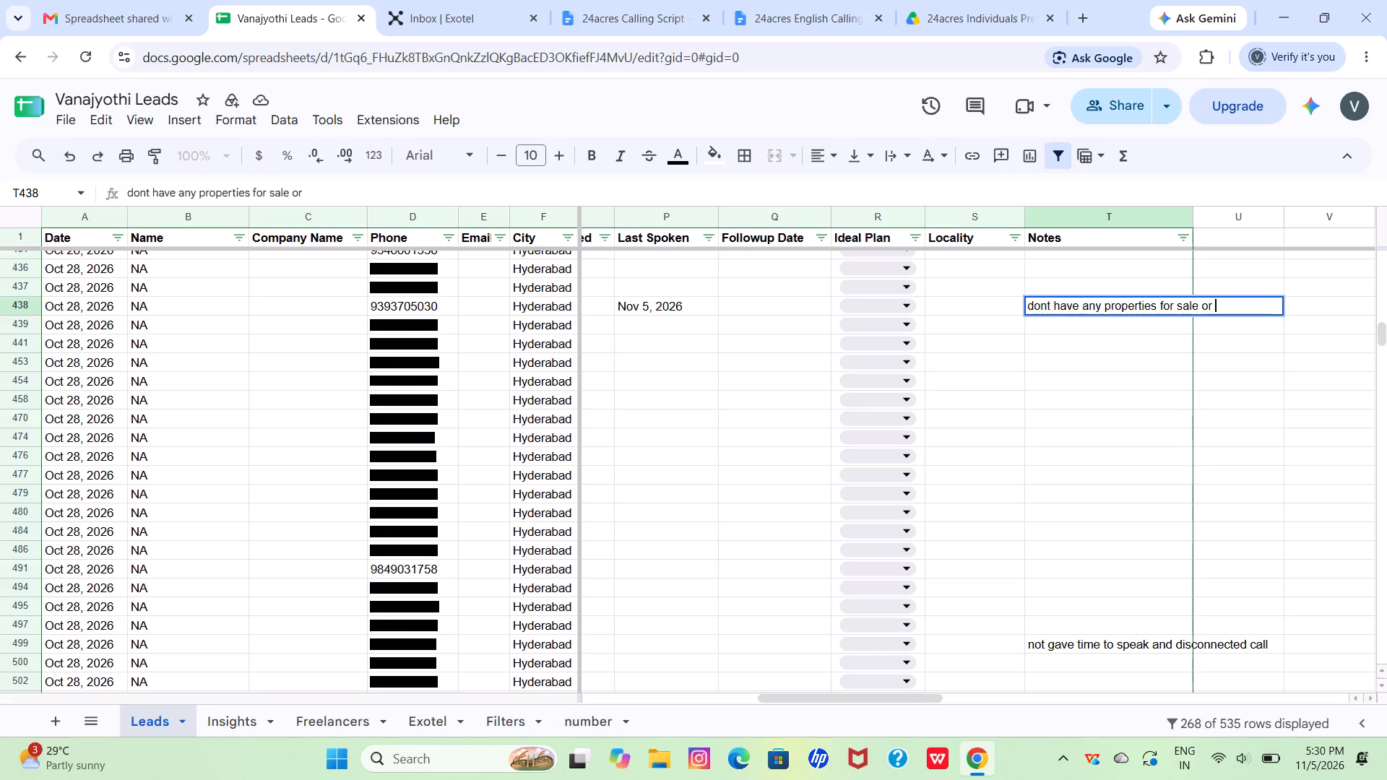
{"action": "type", "text": "rent"}
{"action": "key", "text": "Return"}
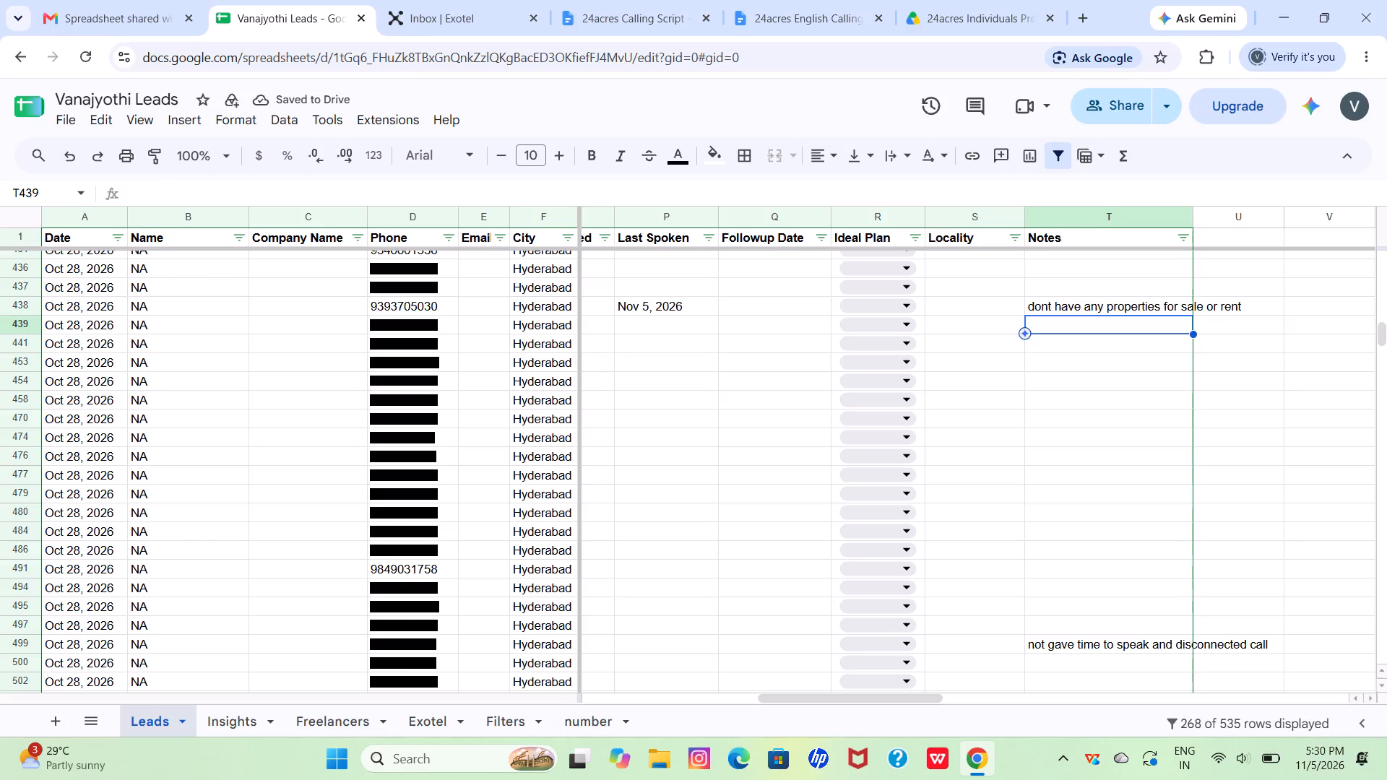
Return to the call-tracking columns and select the phone number of the lead in row 437.
{"action": "left_click", "coordinate": [735, 313]}
{"action": "scroll", "coordinate": [735, 313], "scroll_direction": "right", "scroll_amount": 3}
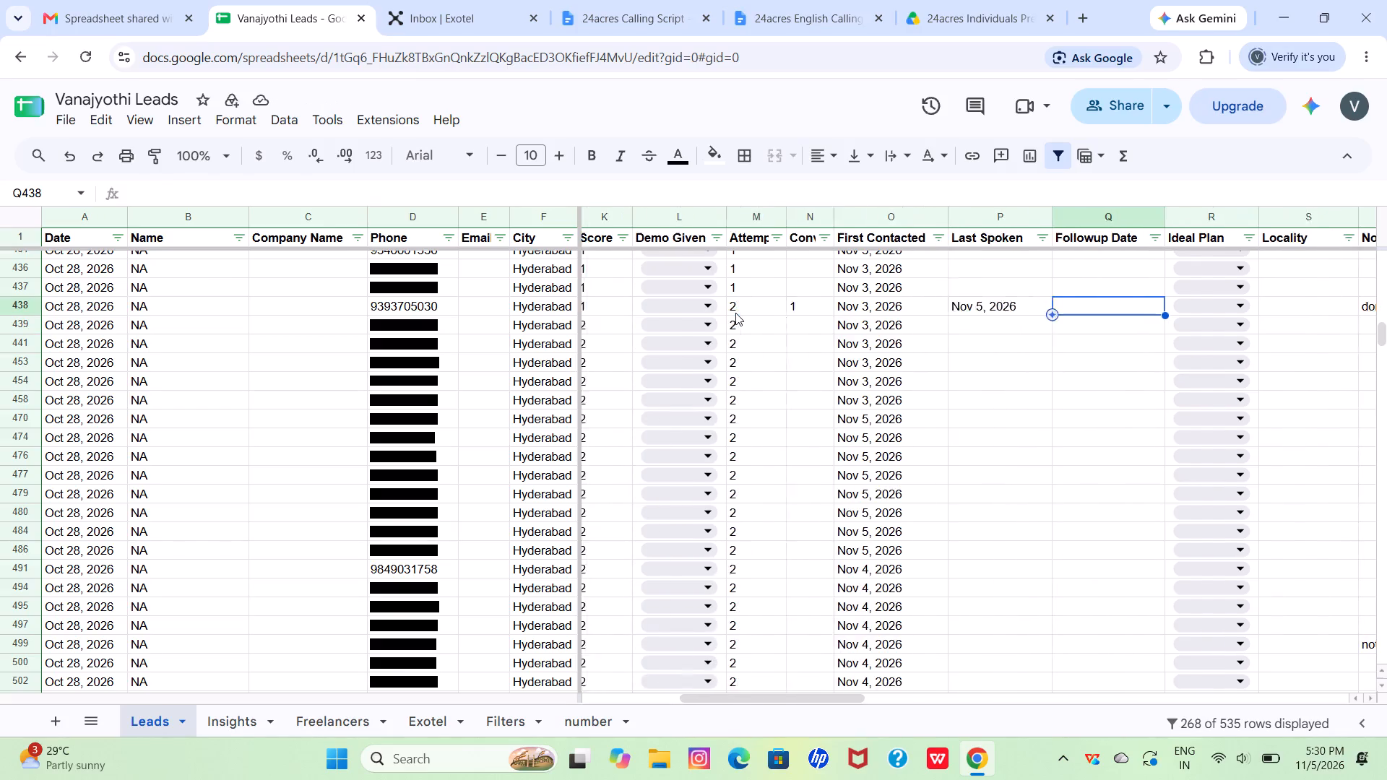
{"action": "scroll", "coordinate": [735, 313], "scroll_direction": "right", "scroll_amount": 1}
{"action": "left_click", "coordinate": [446, 294]}
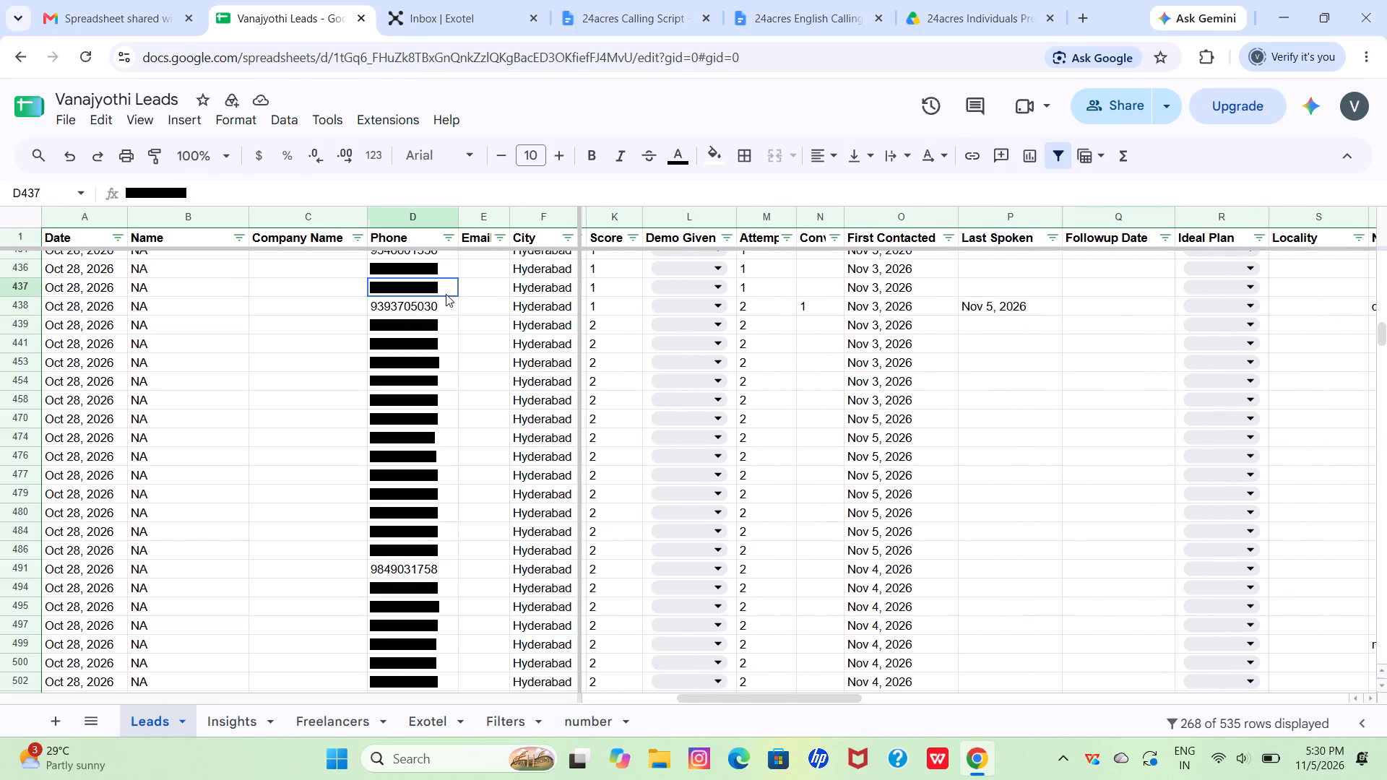
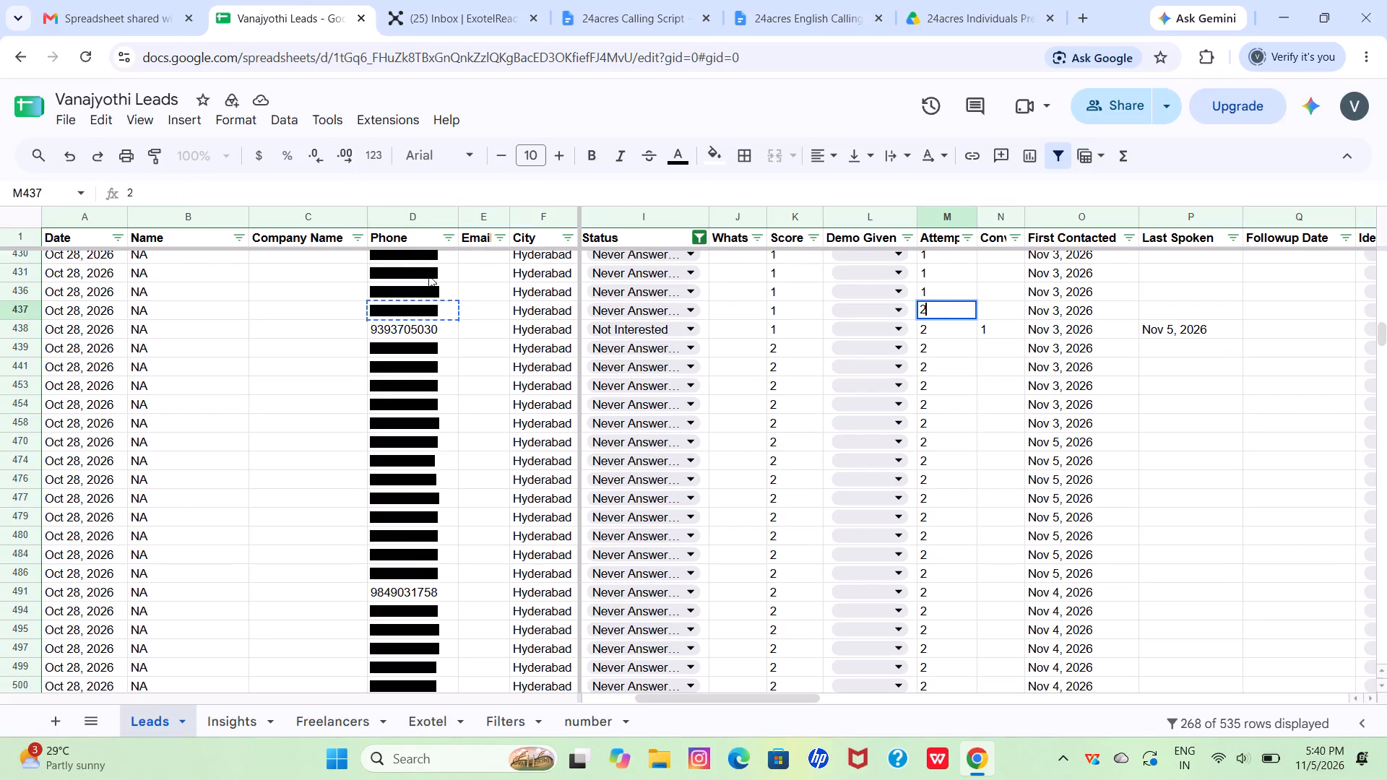
Commit 2 as the attempts count for the lead in row 437 by moving to the phone number in row 436.
{"action": "left_click", "coordinate": [440, 295]}
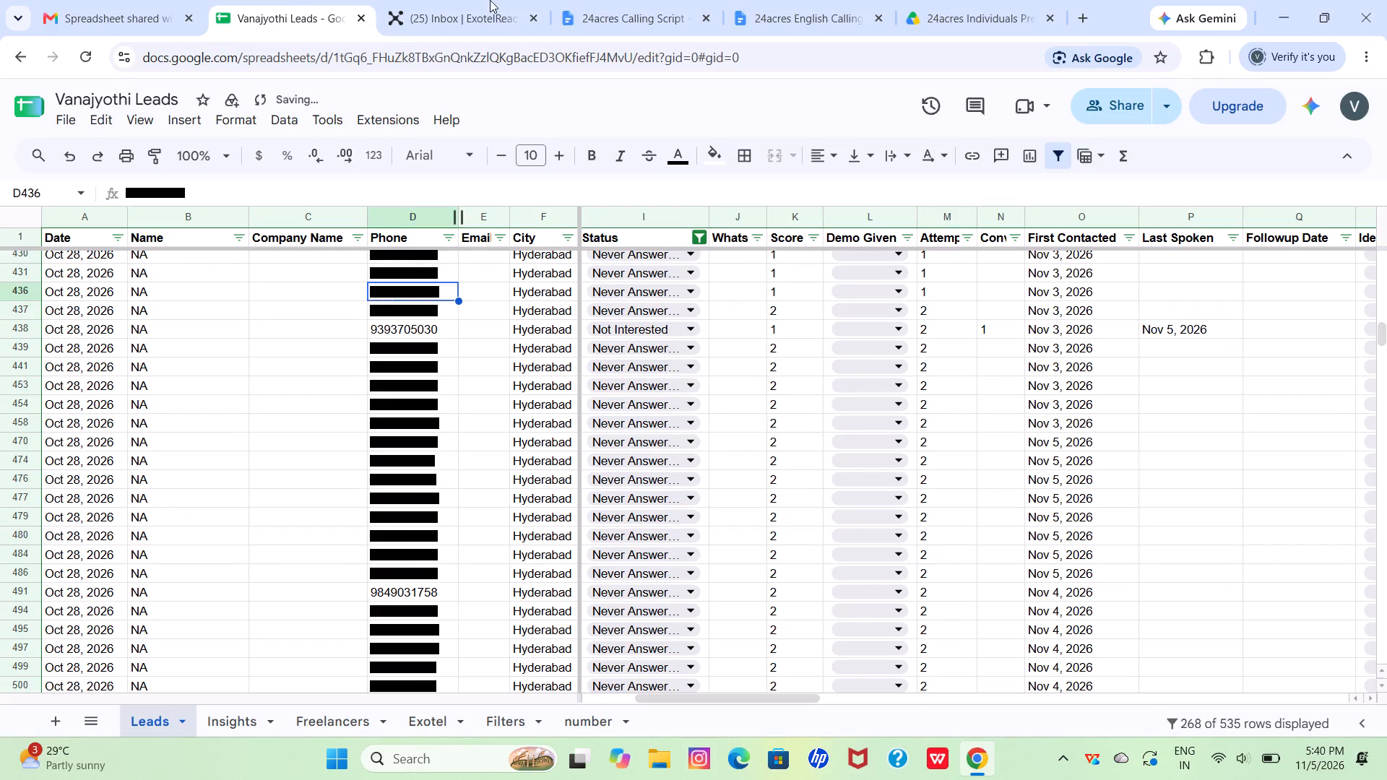
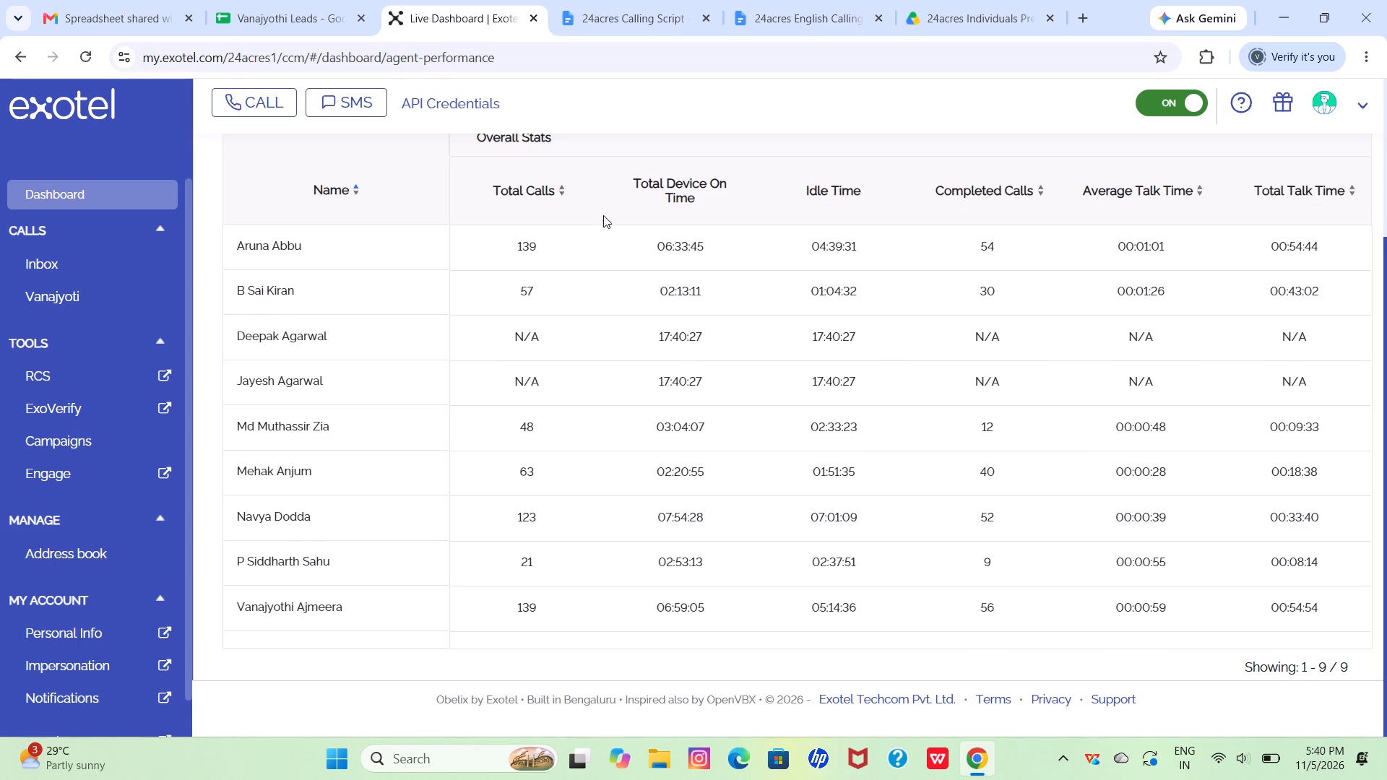
Review all agents' overall call statistics for today so far in the Exotel Agent Performance dashboard.
{"action": "scroll", "coordinate": [524, 220], "scroll_direction": "up", "scroll_amount": 2}
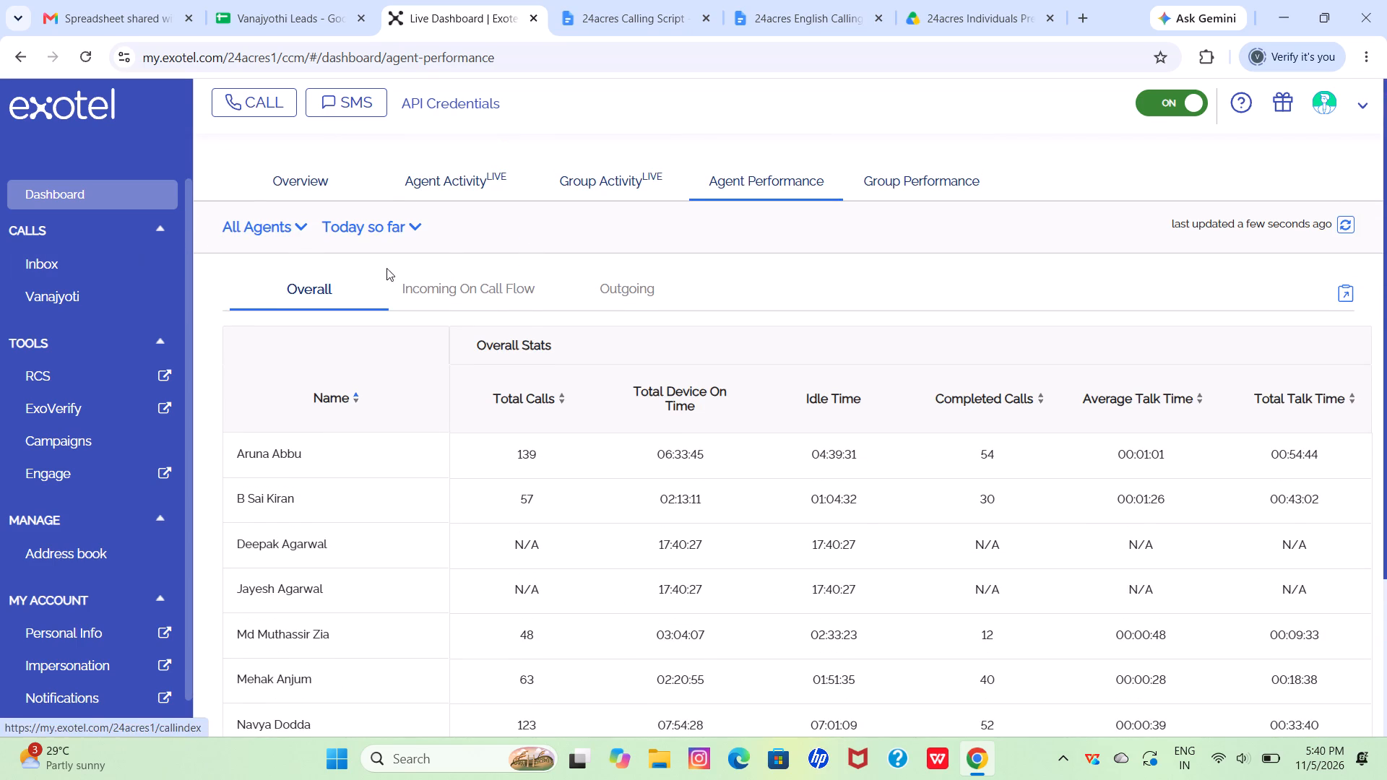
{"action": "scroll", "coordinate": [580, 345], "scroll_direction": "down", "scroll_amount": 2}
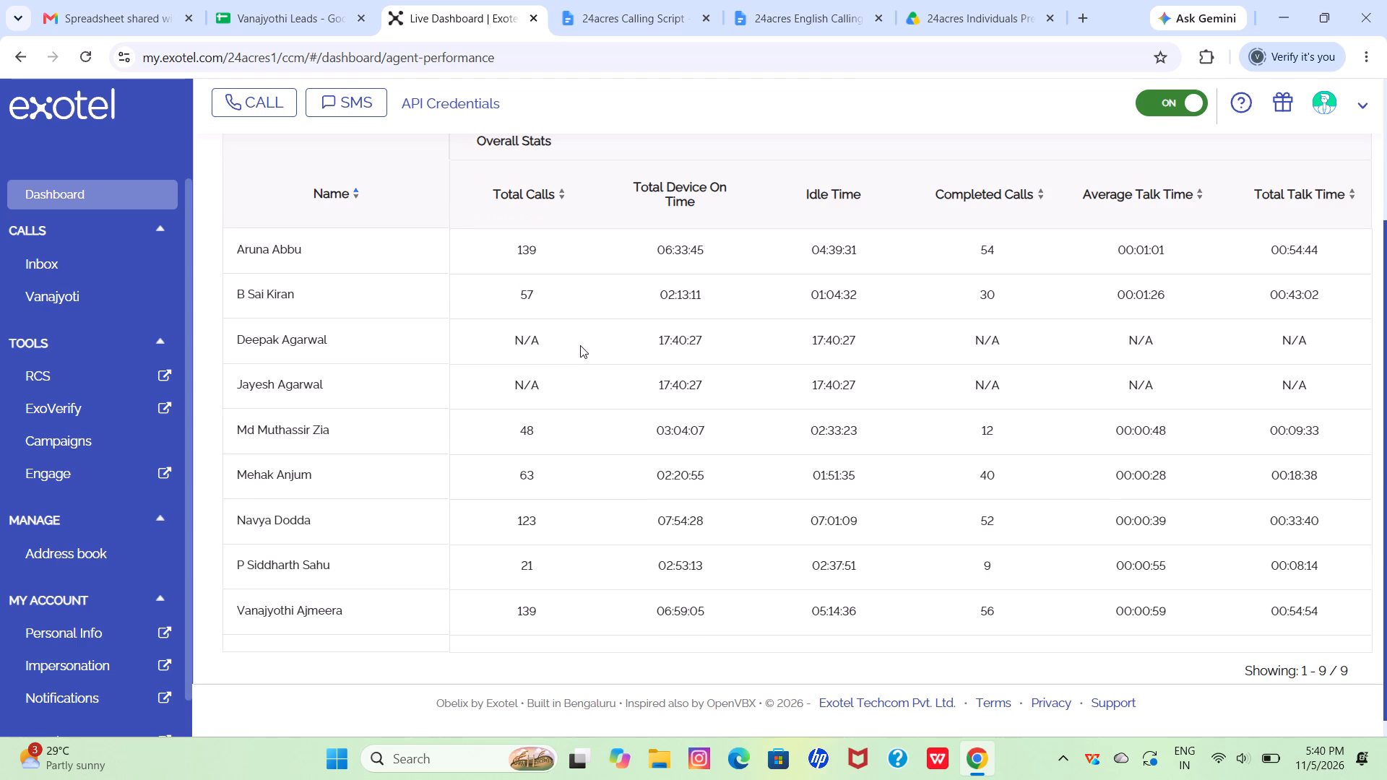
{"action": "scroll", "coordinate": [580, 345], "scroll_direction": "up", "scroll_amount": 4}
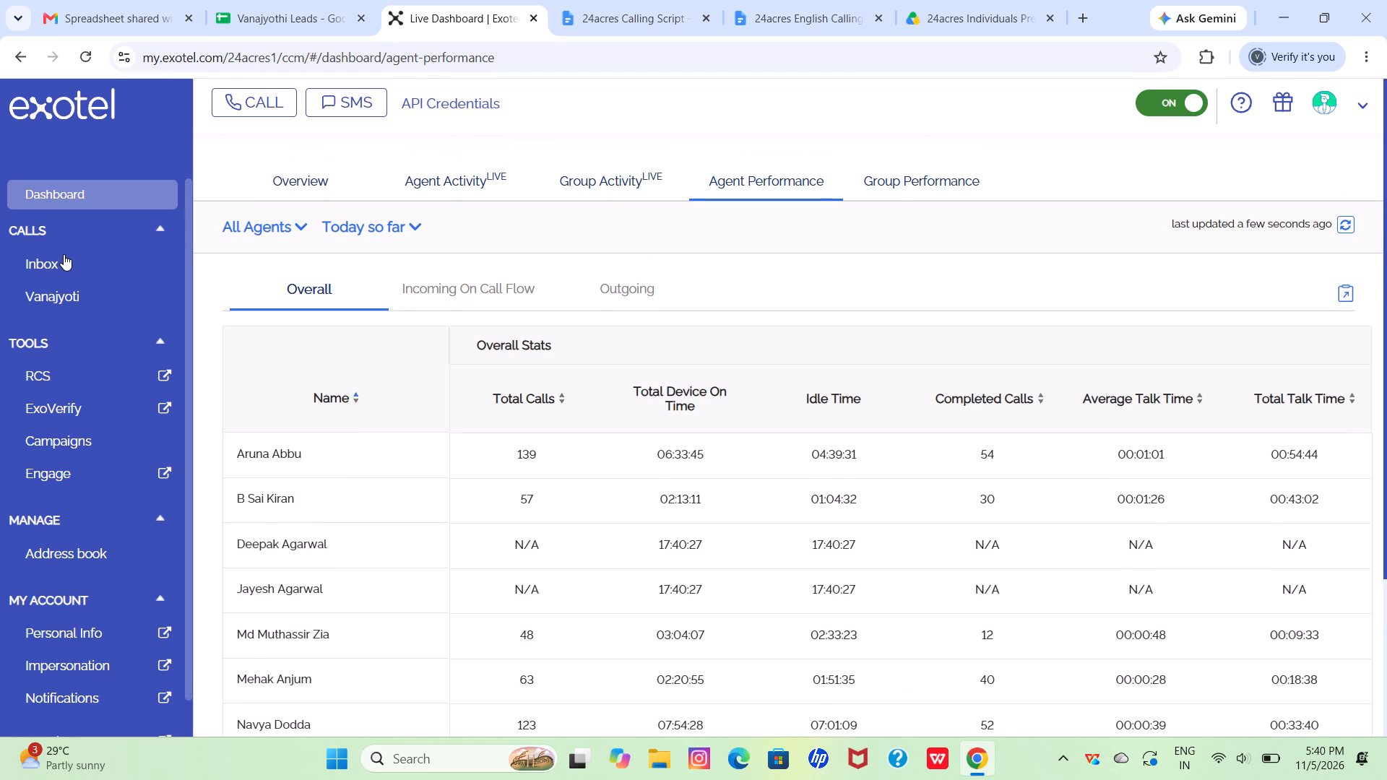
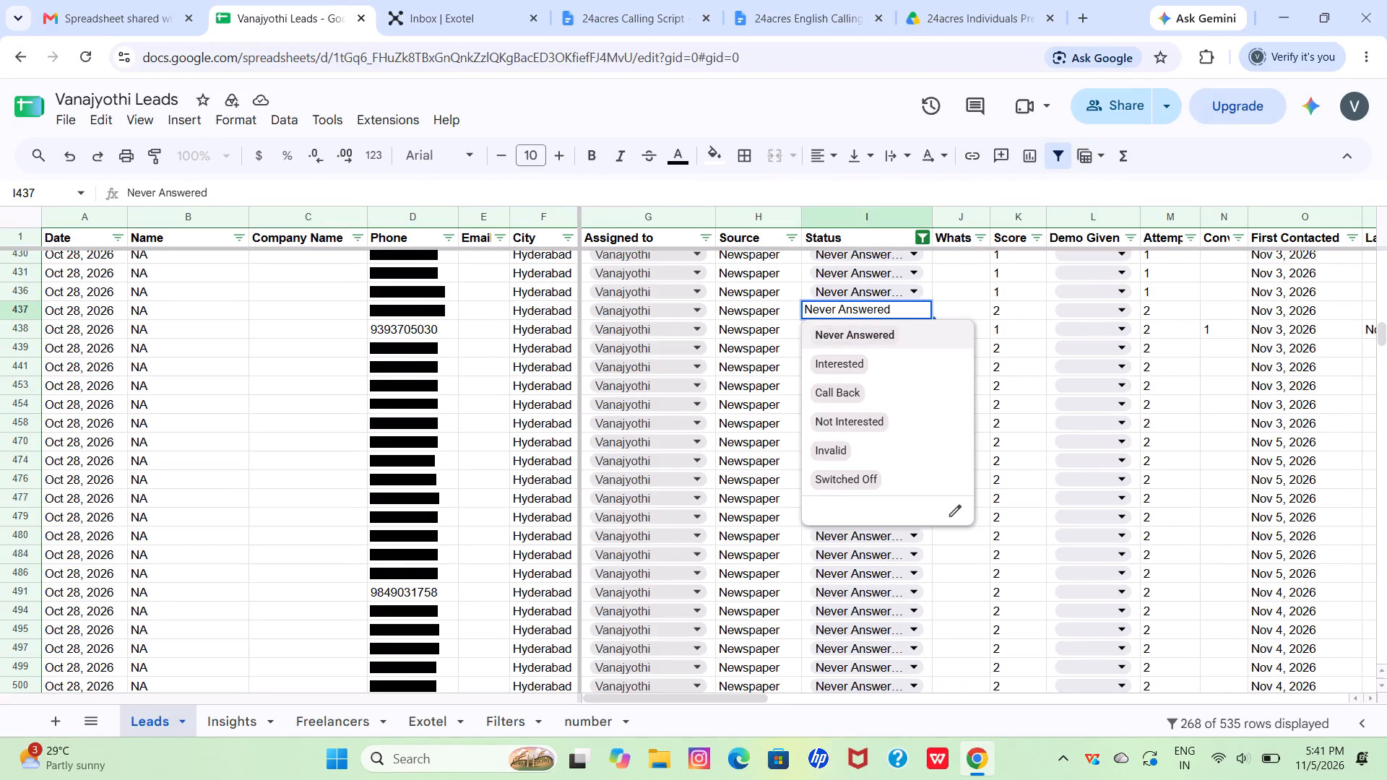
Set the status of the lead in row 437 to Invalid and enter "voicemail" in its Notes cell.
{"action": "left_click", "coordinate": [837, 436]}
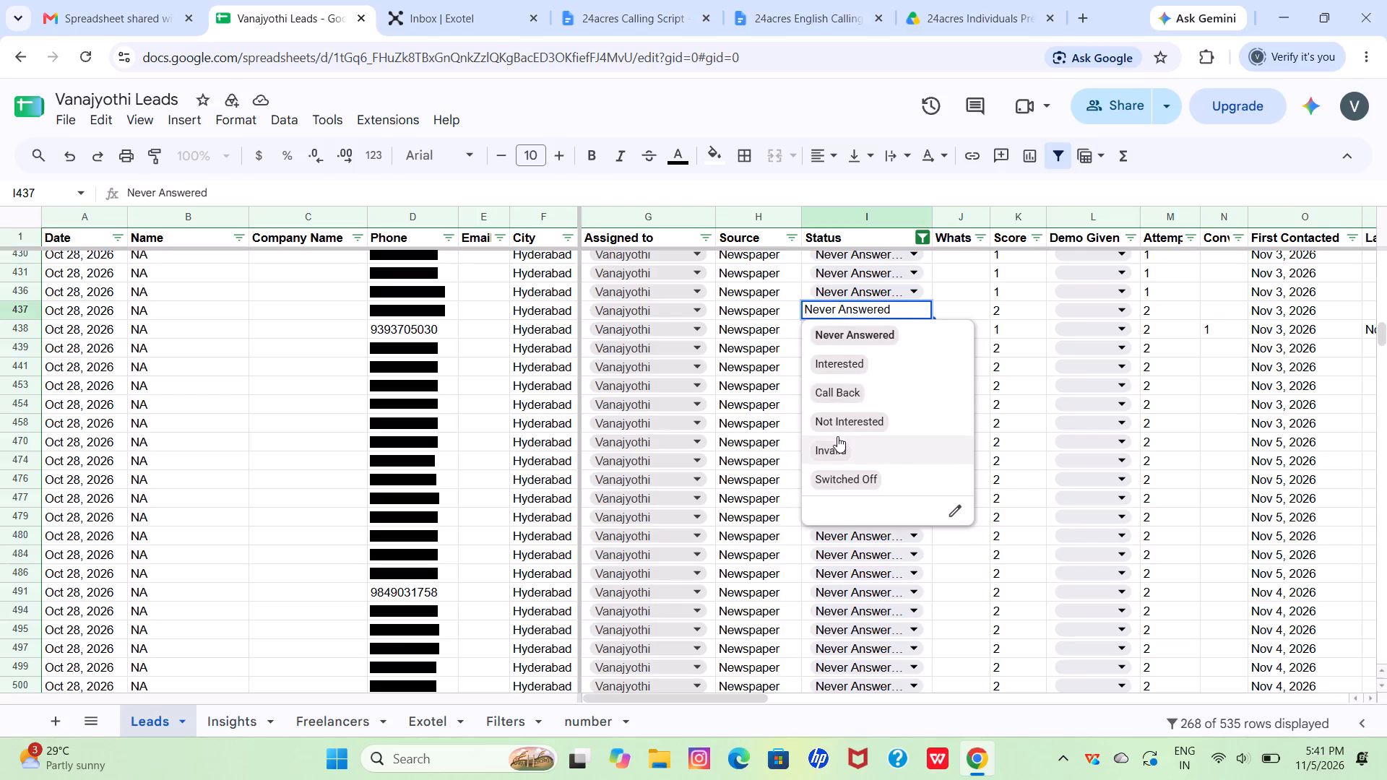
{"action": "scroll", "coordinate": [1213, 297], "scroll_direction": "left", "scroll_amount": 5}
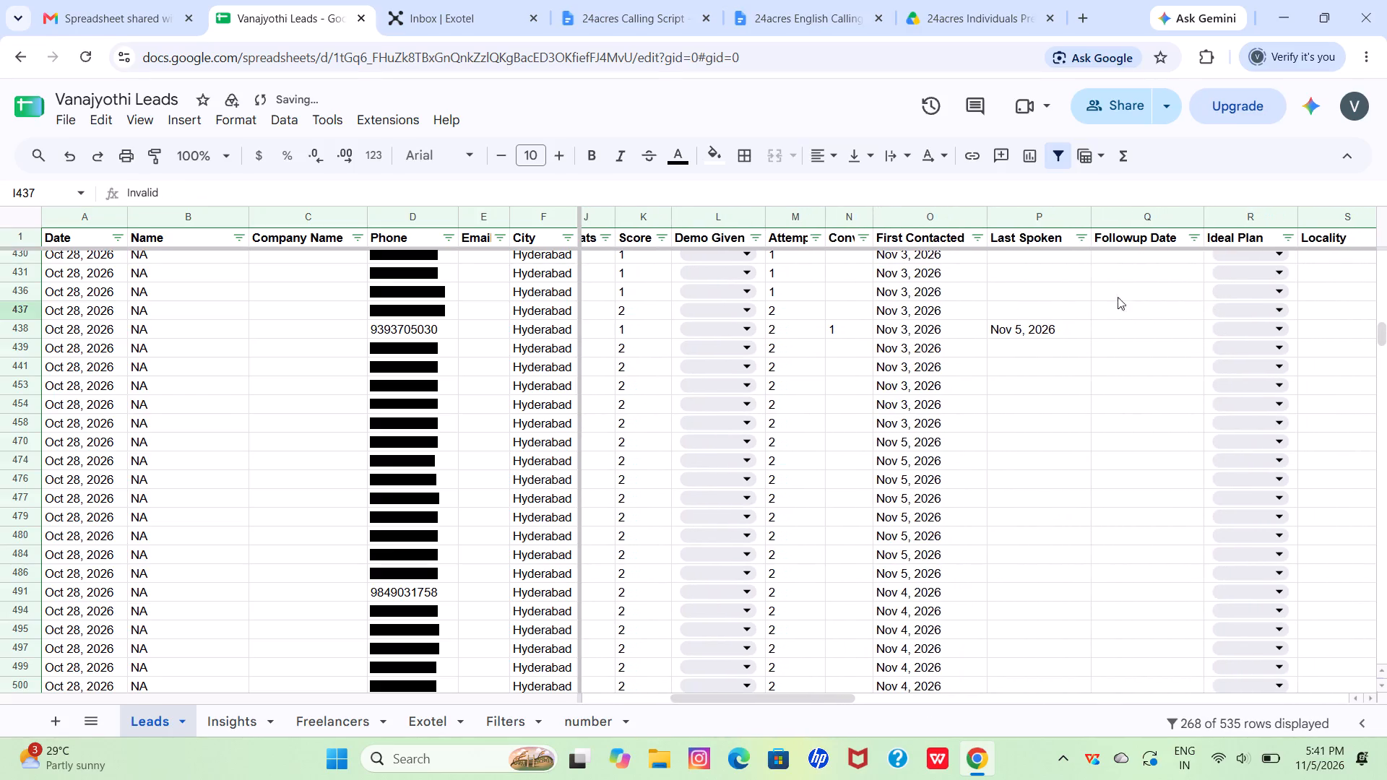
{"action": "scroll", "coordinate": [1055, 308], "scroll_direction": "left", "scroll_amount": 4}
{"action": "left_click", "coordinate": [1042, 310]}
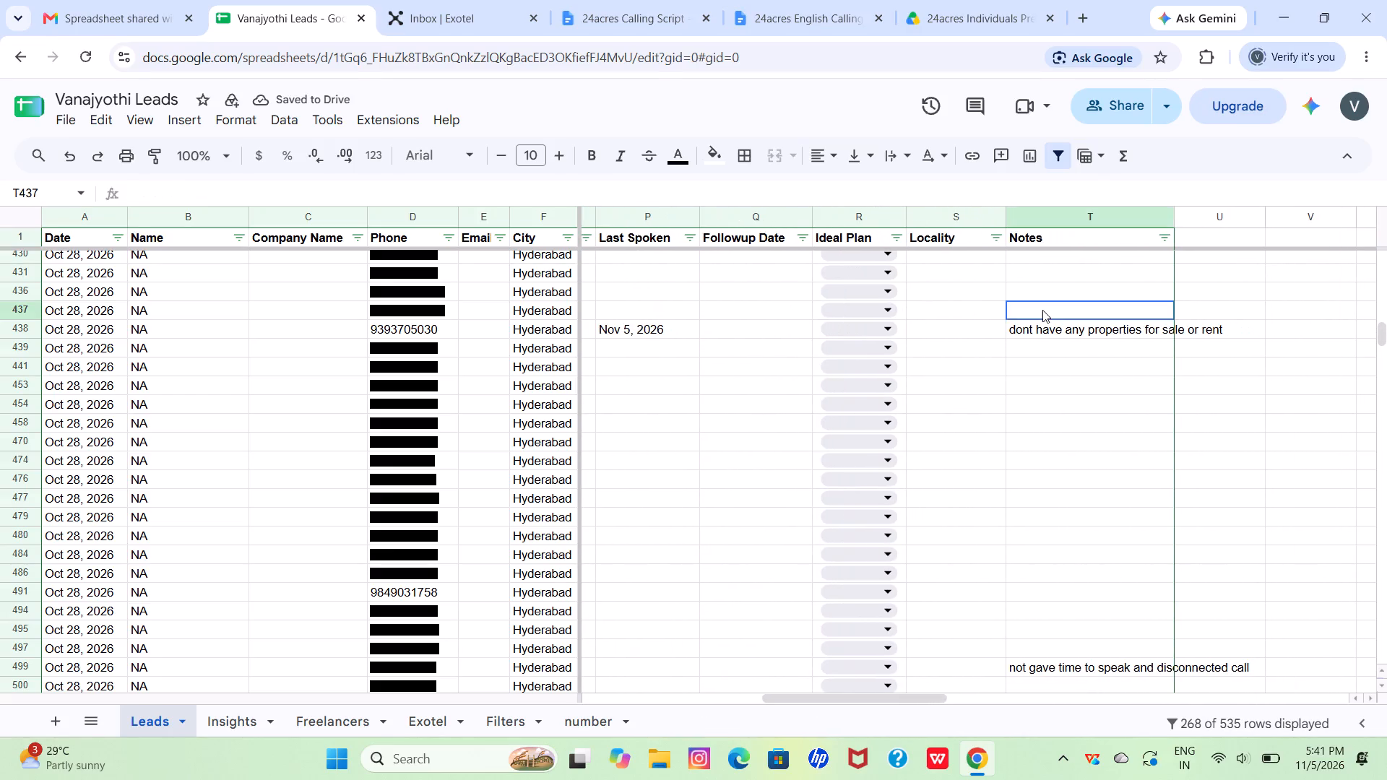
{"action": "type", "text": "voicemail"}
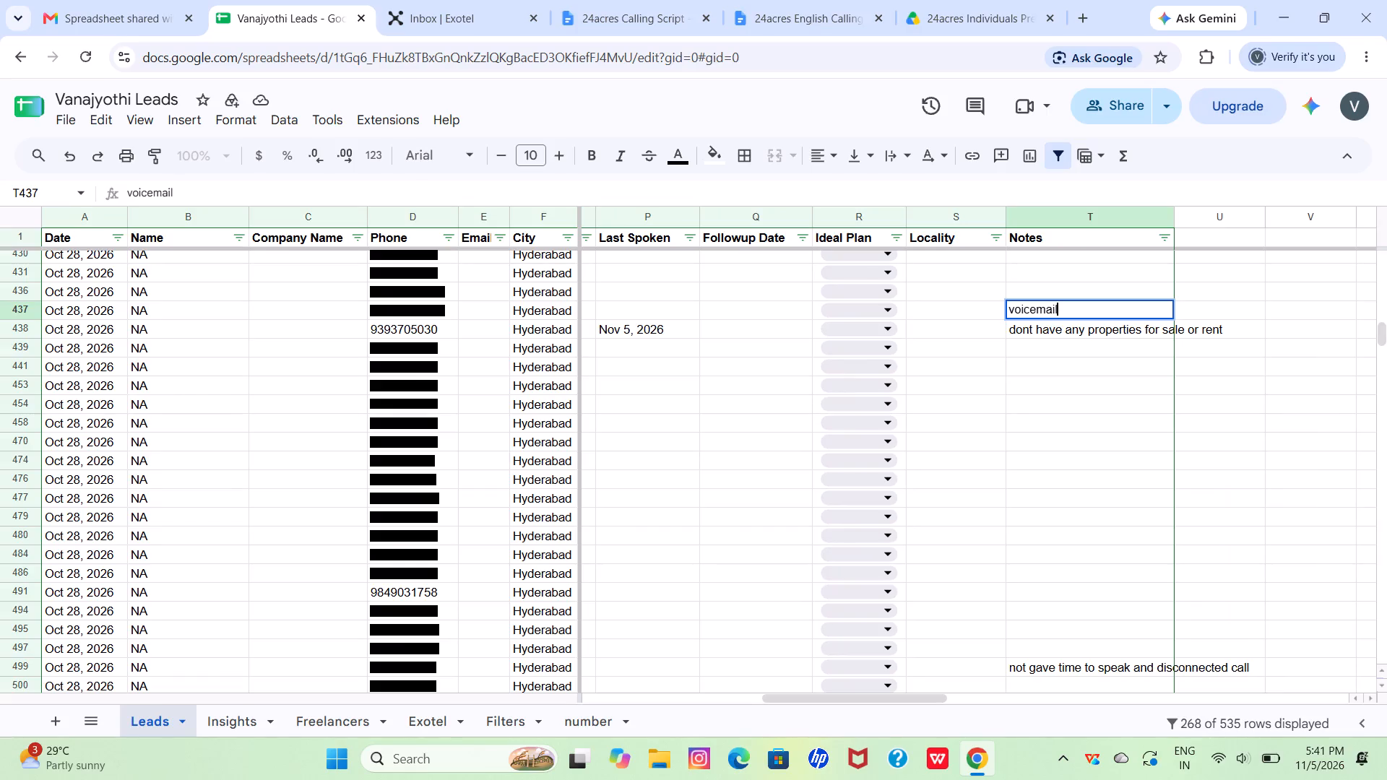
{"action": "key", "text": "Return"}
Select the phone number of the lead in row 436.
{"action": "scroll", "coordinate": [1042, 310], "scroll_direction": "right", "scroll_amount": 7}
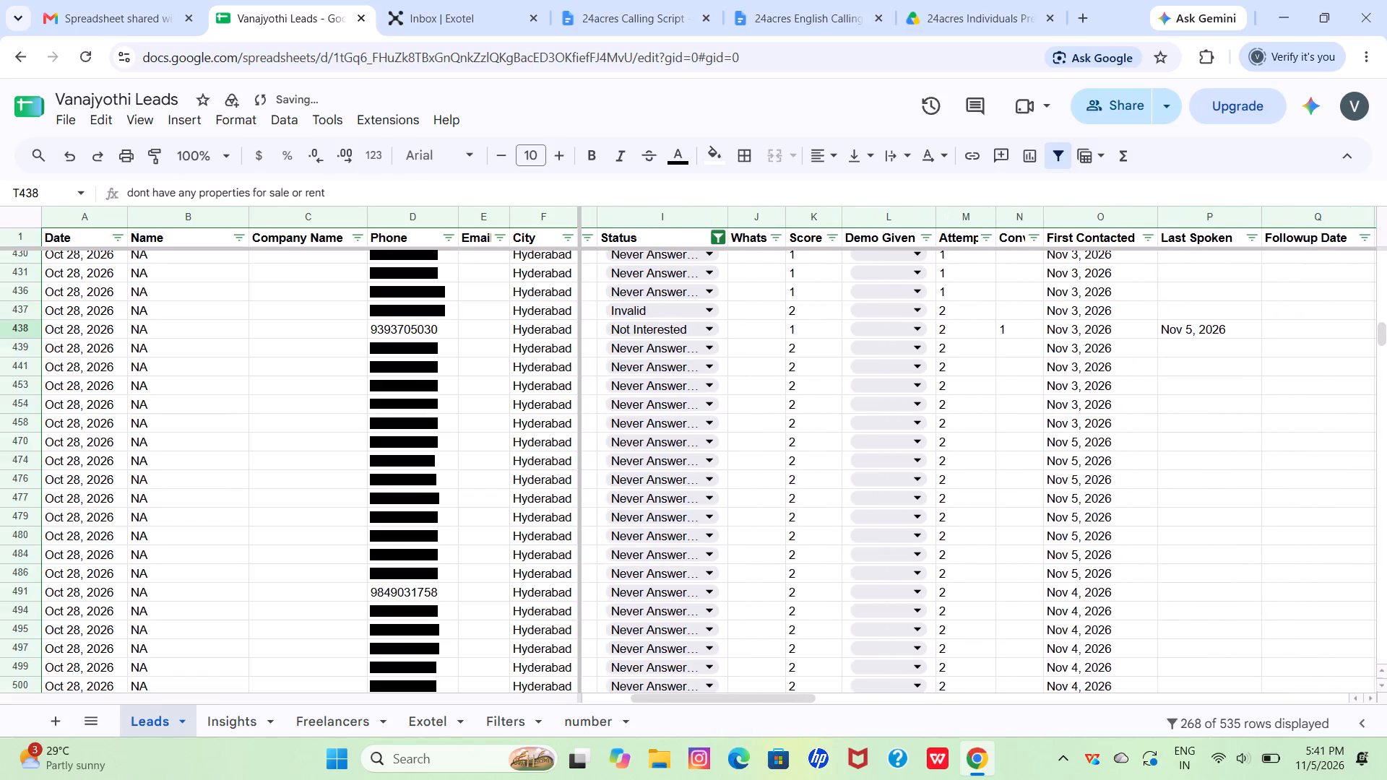
{"action": "left_click", "coordinate": [435, 289]}
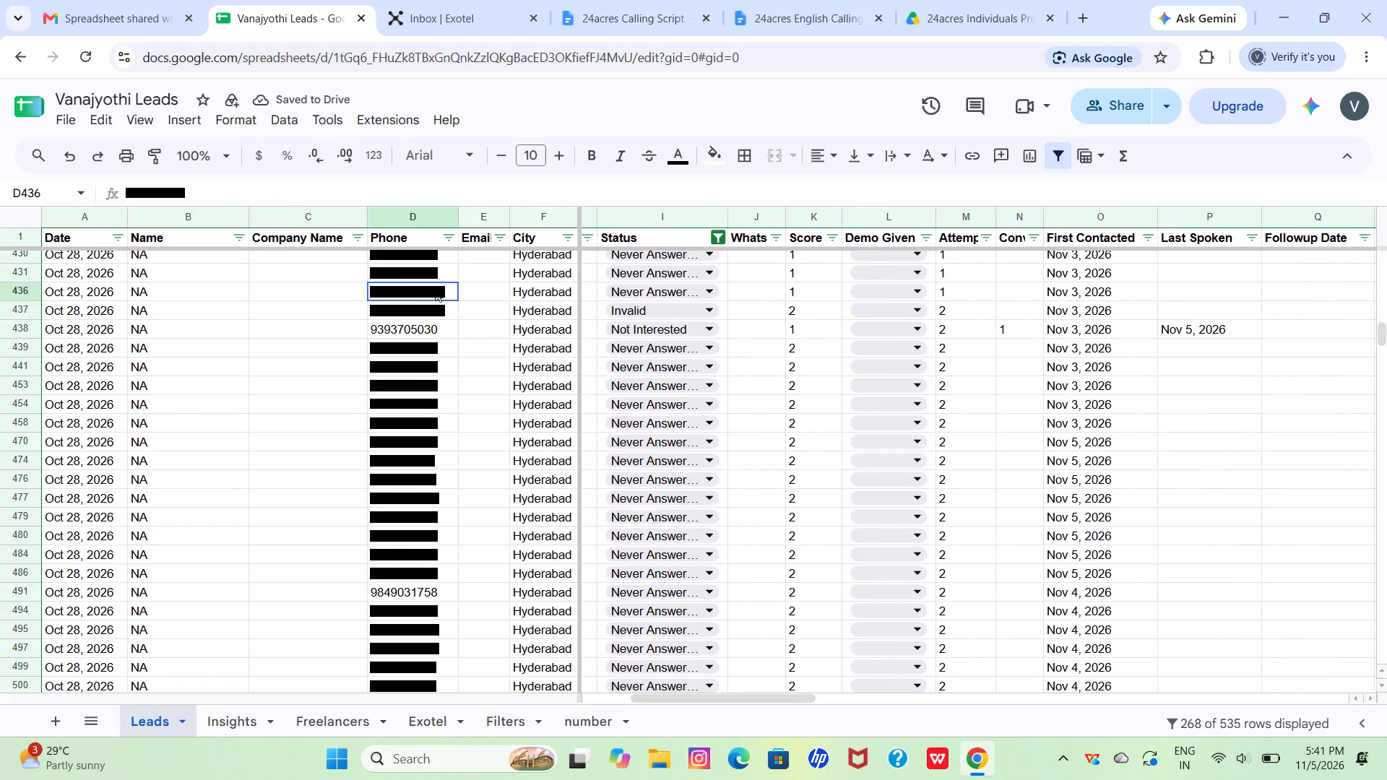
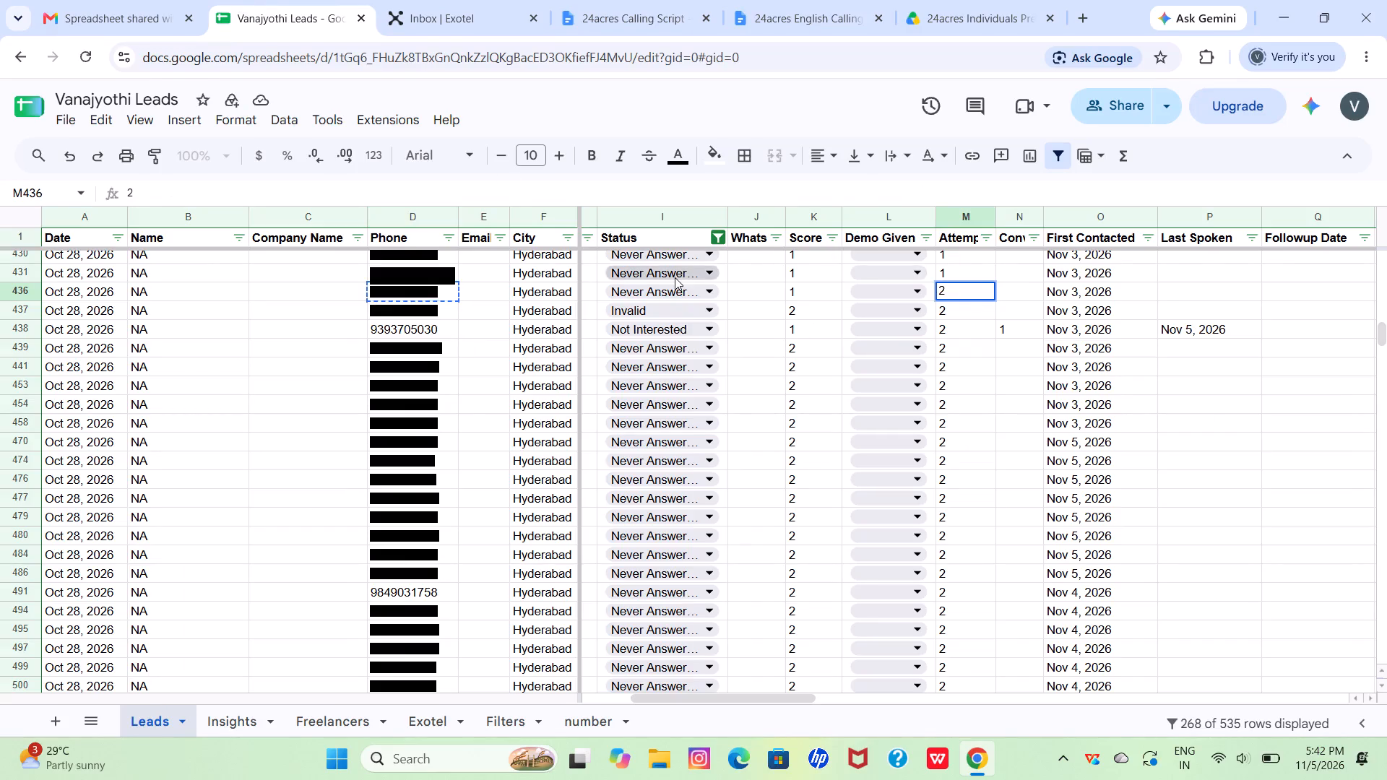
Copy the phone number of the lead in row 431.
{"action": "left_click", "coordinate": [446, 270]}
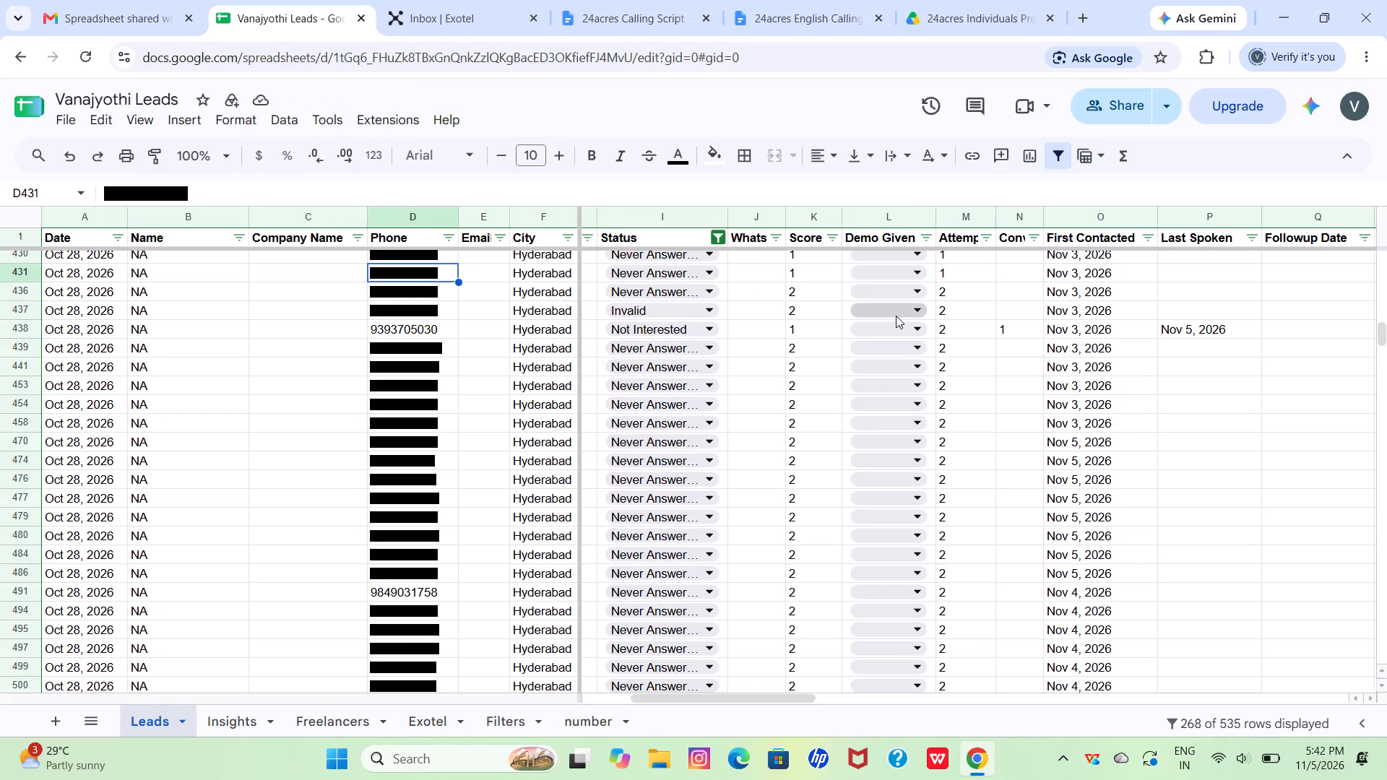
{"action": "key", "text": "ctrl+c"}
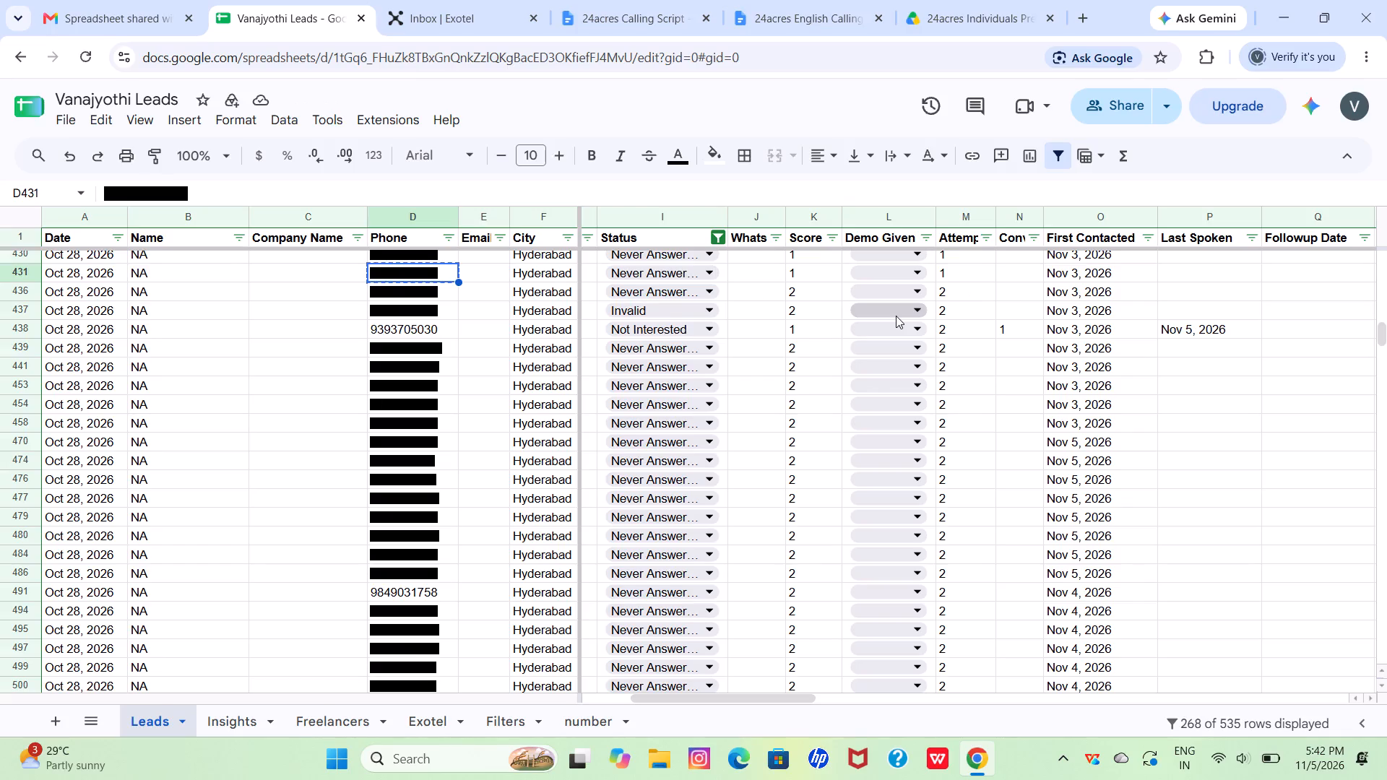
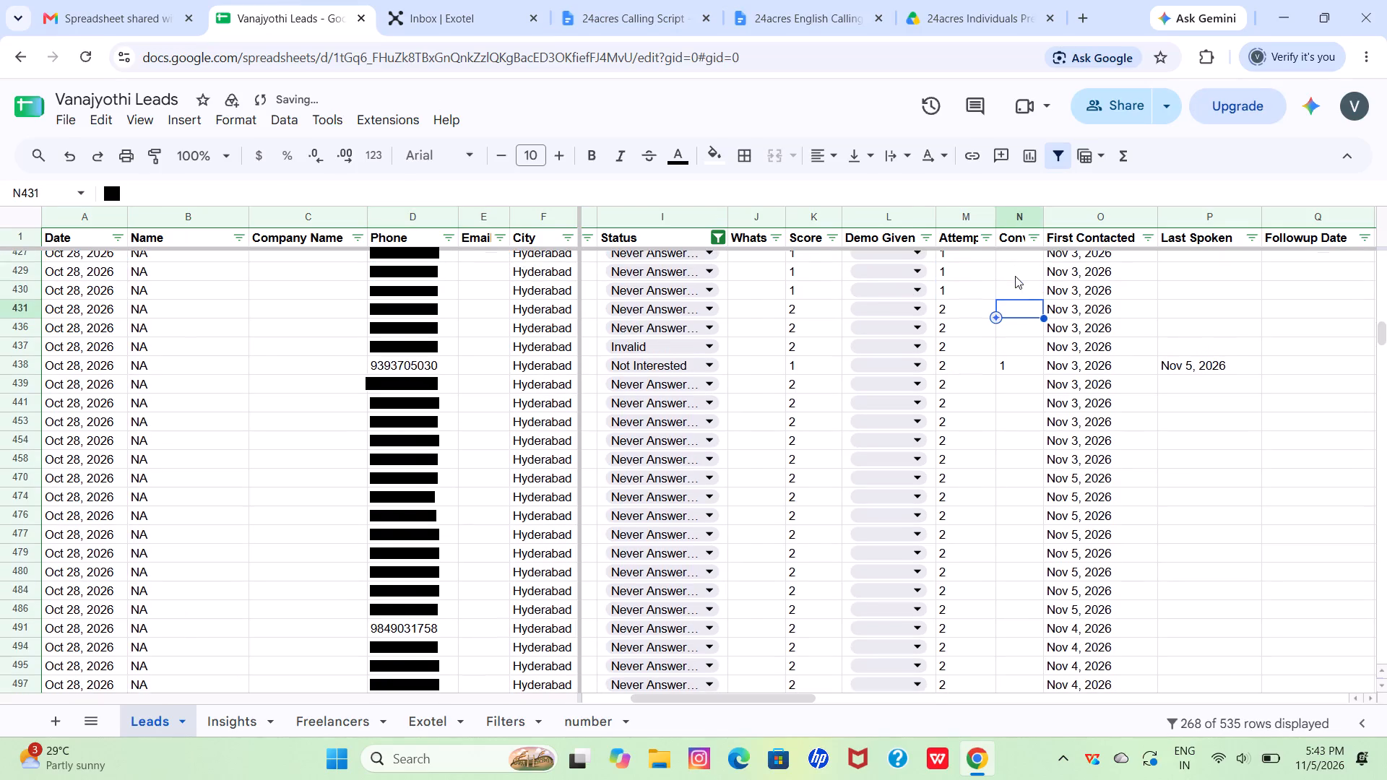
Copy the phone number of the lead in row 430.
{"action": "scroll", "coordinate": [1015, 276], "scroll_direction": "up", "scroll_amount": 1}
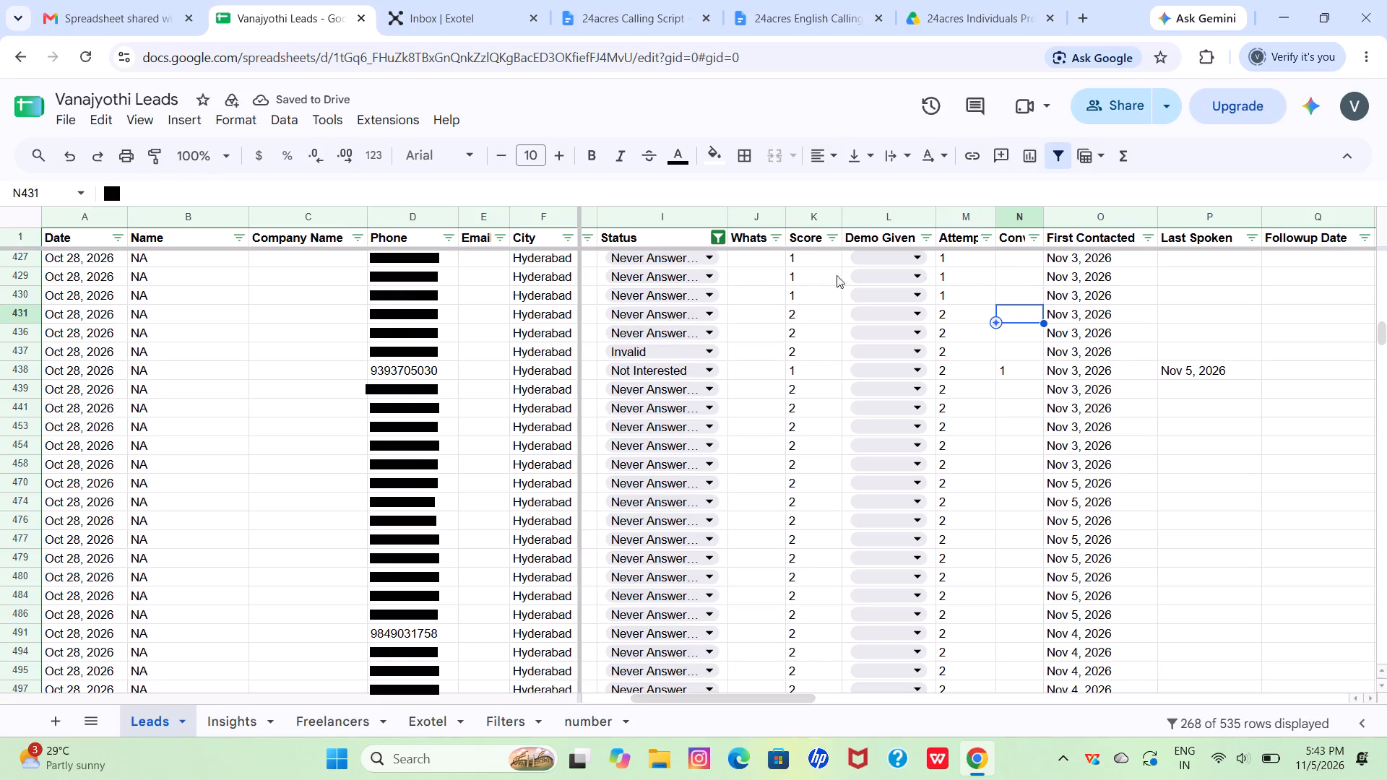
{"action": "left_click", "coordinate": [444, 287]}
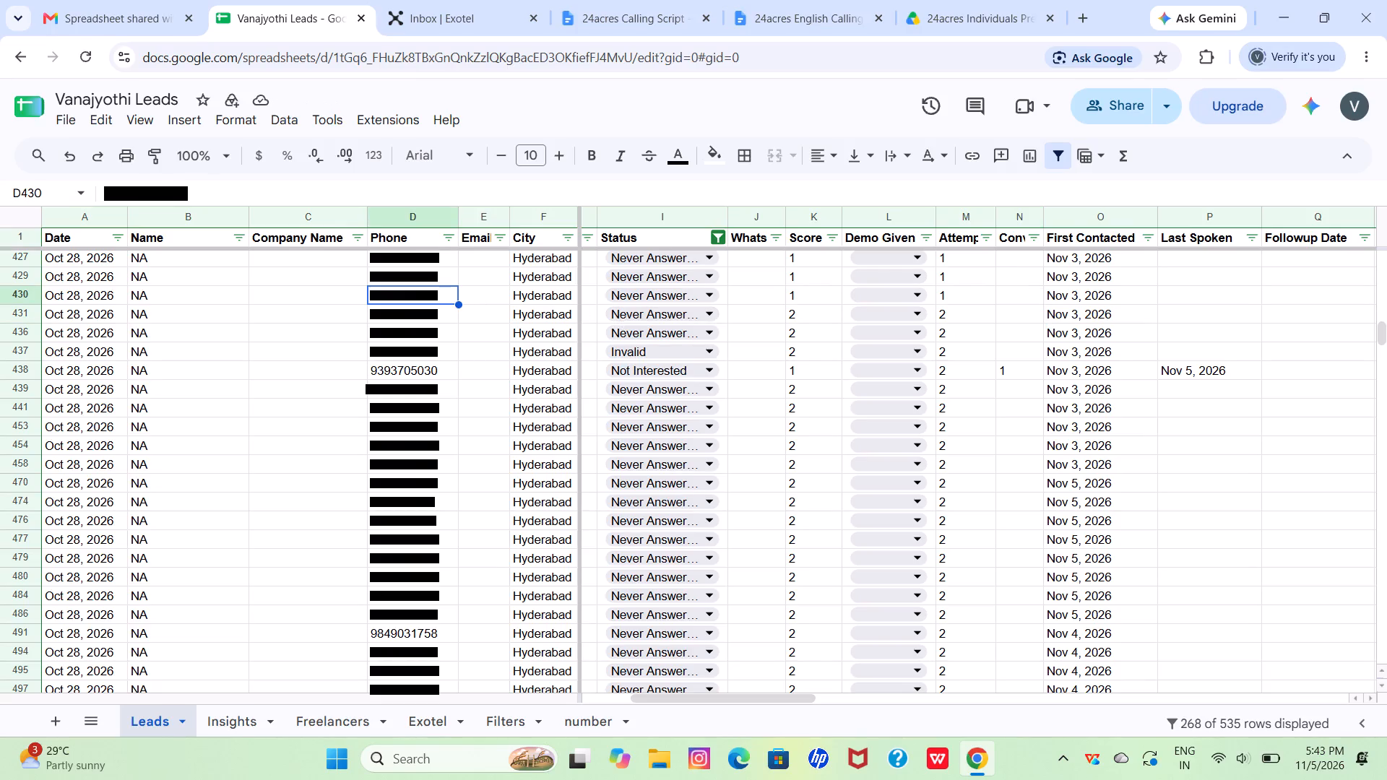
{"action": "key", "text": "ctrl+c"}
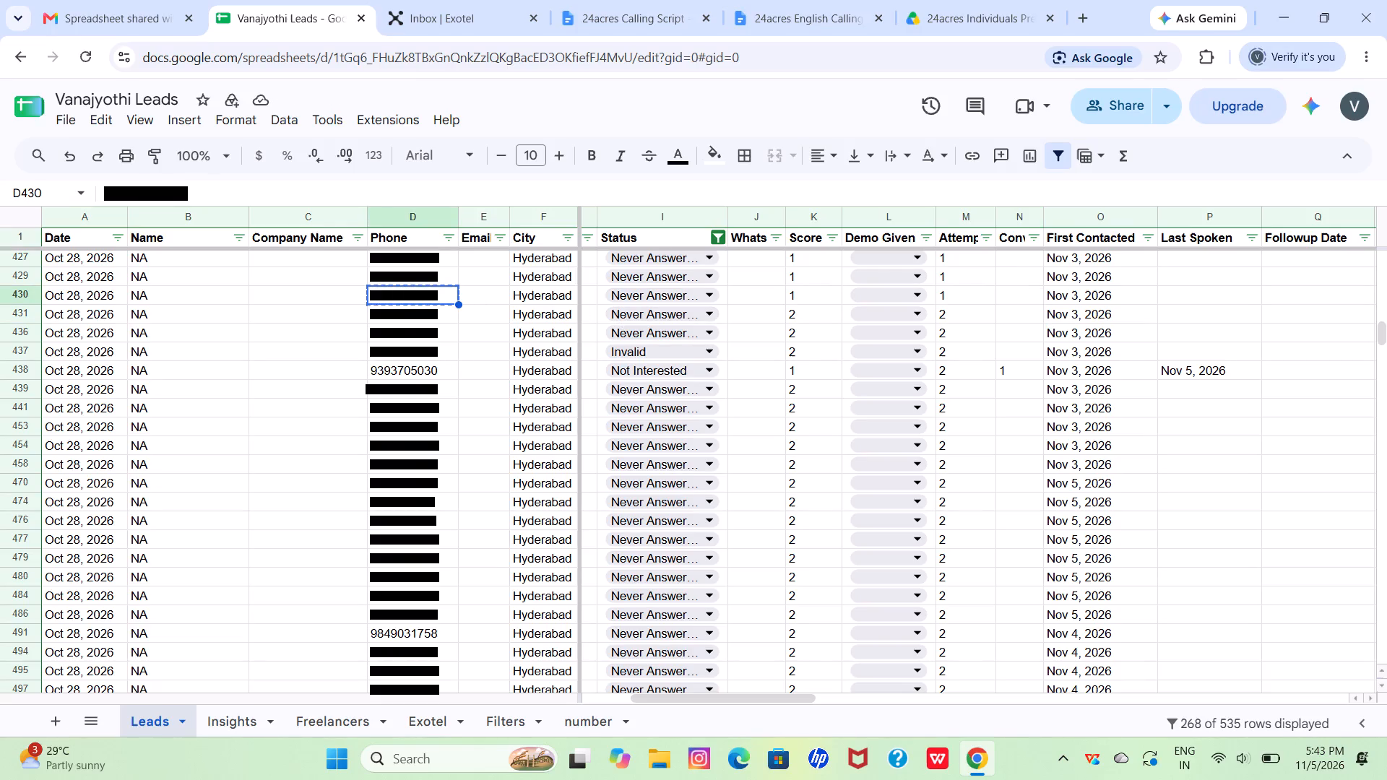
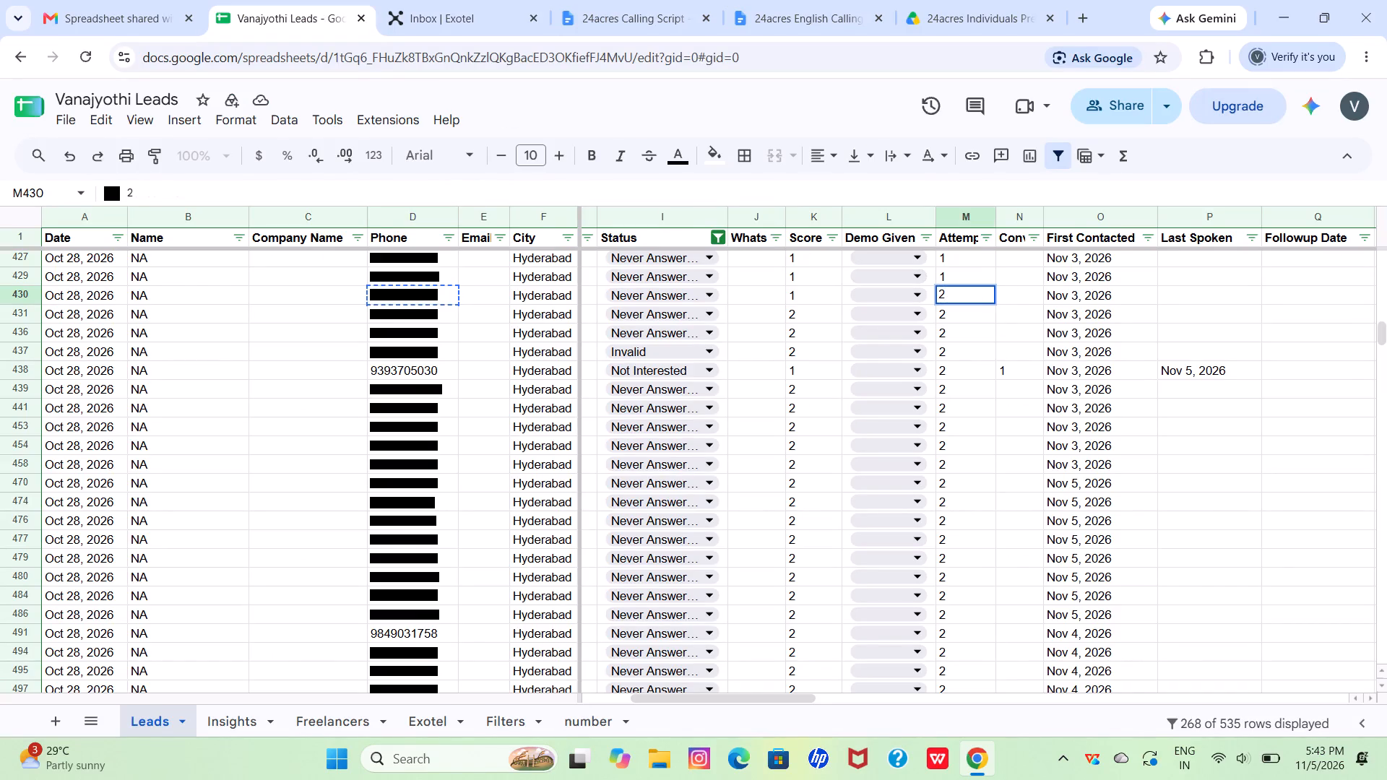
Record 2 call attempts for the lead in row 430.
{"action": "left_click", "coordinate": [1029, 291]}
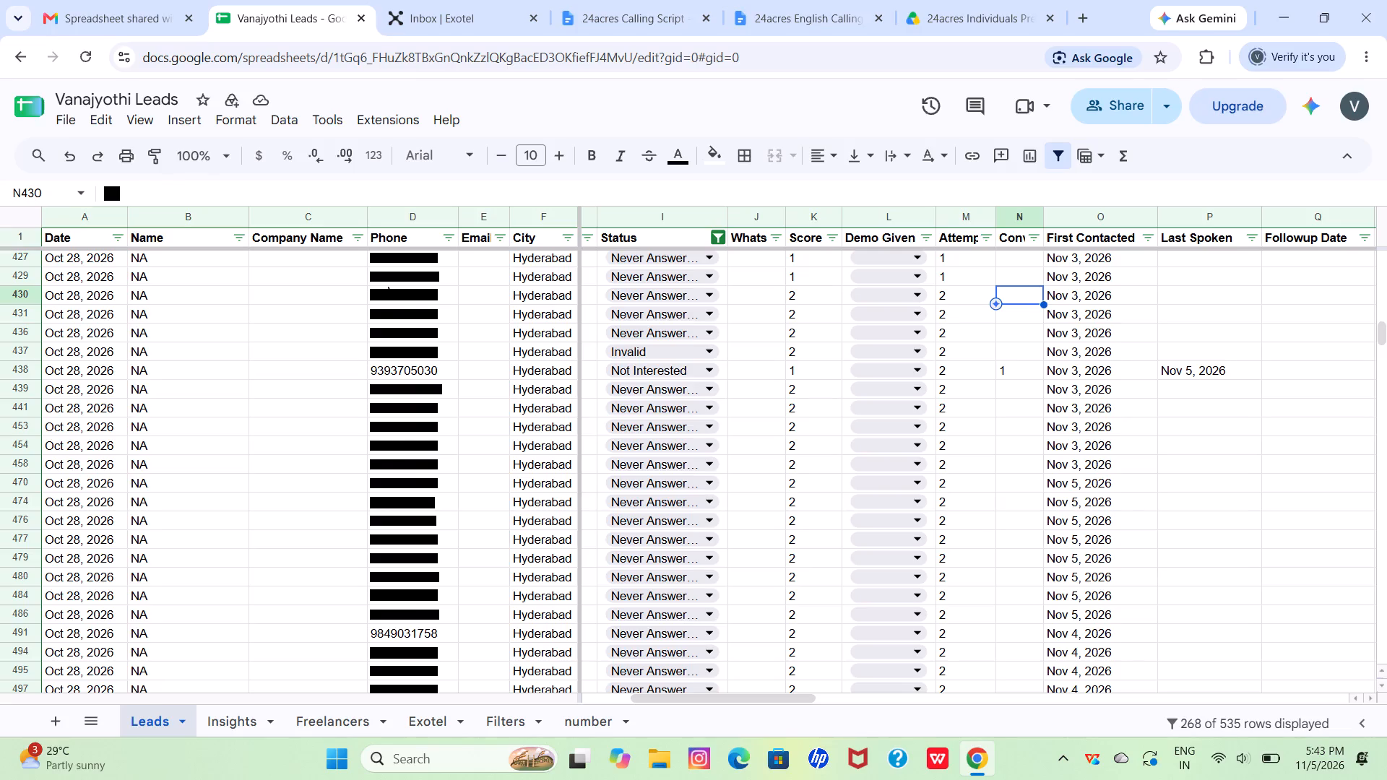
Select the phone number of the lead in row 430.
{"action": "left_click", "coordinate": [407, 293]}
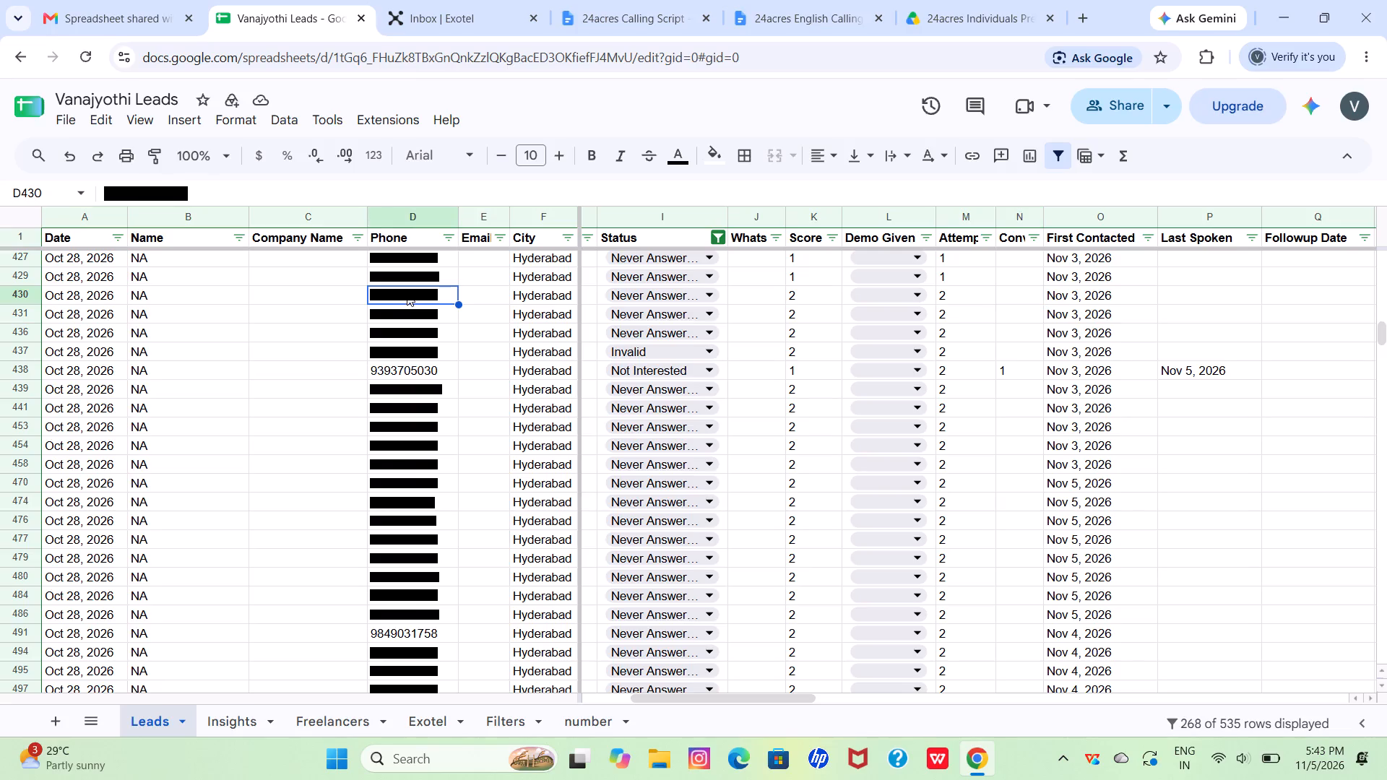
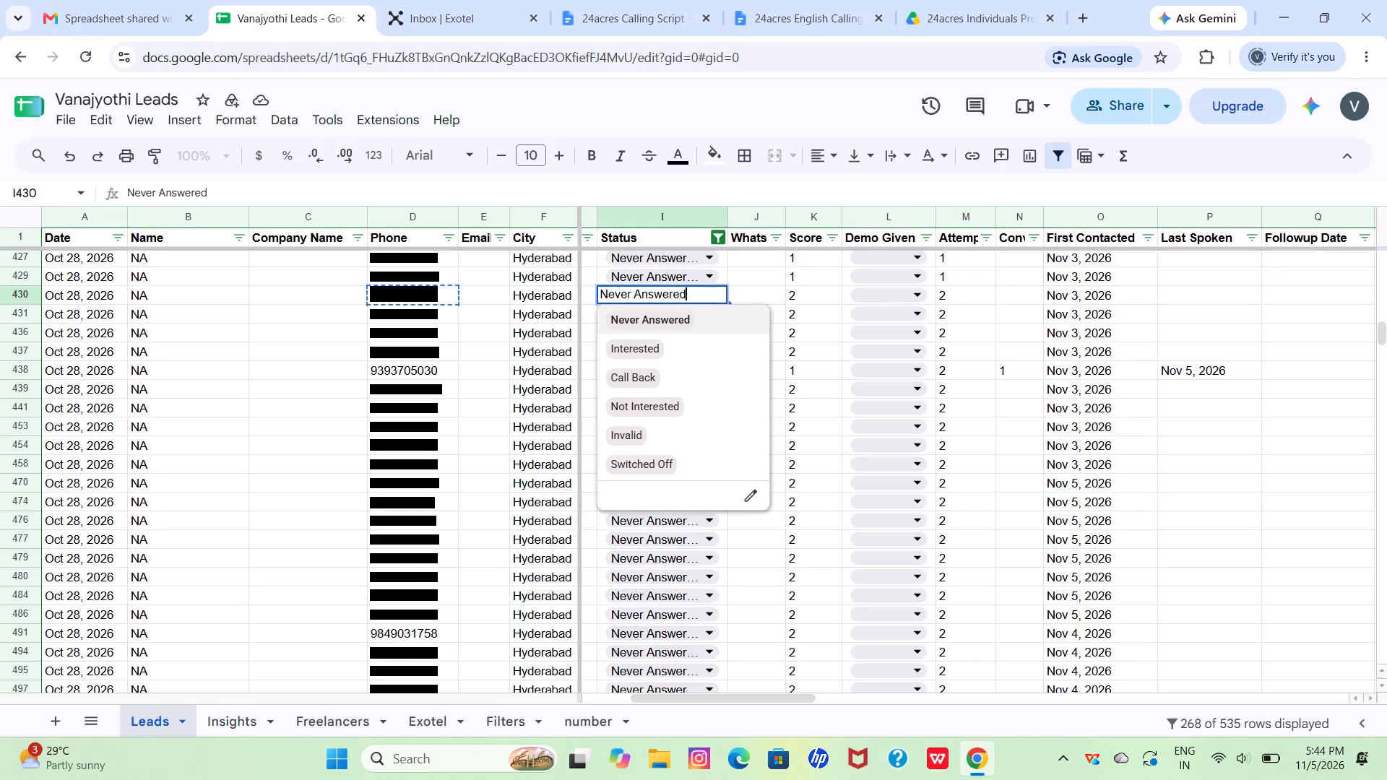
Set the status of the lead in row 430 to Switched Off.
{"action": "left_click", "coordinate": [649, 462]}
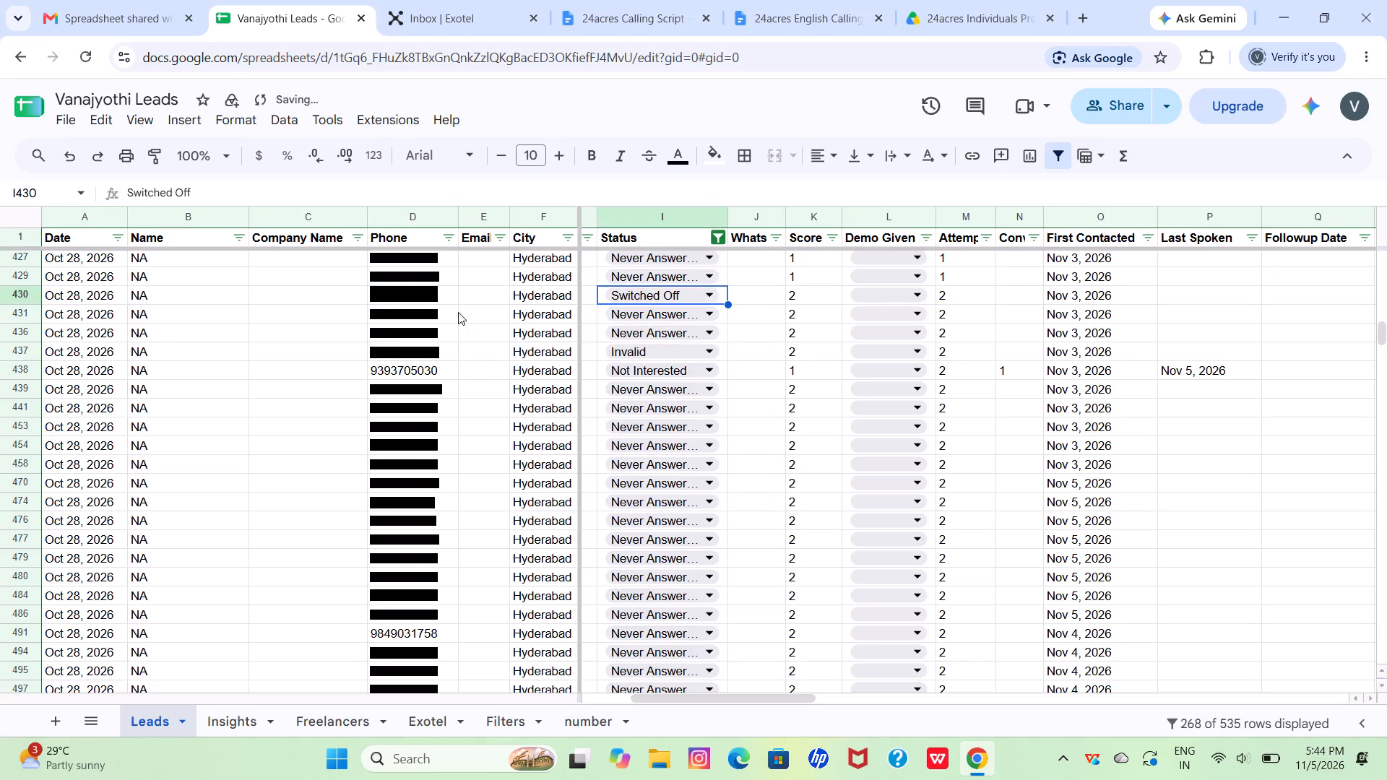
Copy the phone number of the lead in row 429.
{"action": "left_click", "coordinate": [448, 276]}
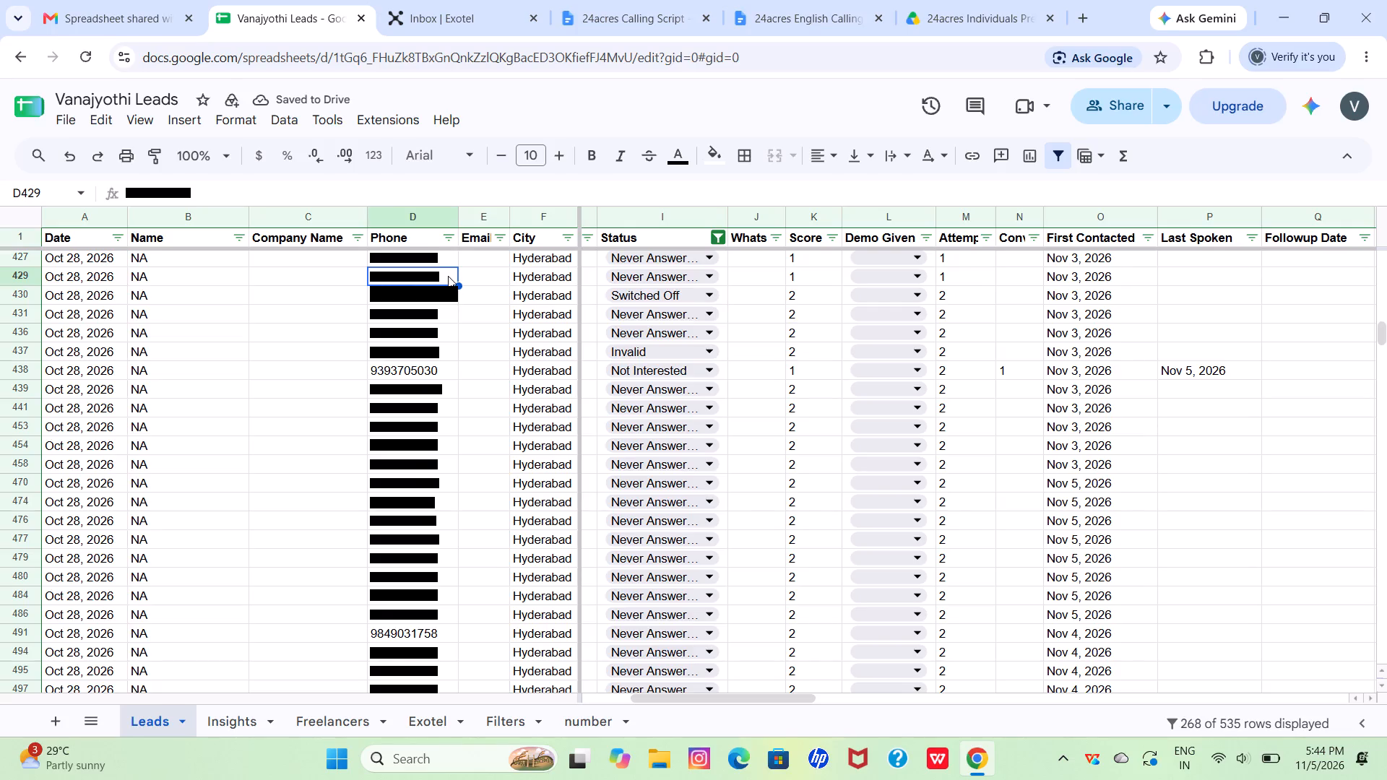
{"action": "key", "text": "ctrl+c"}
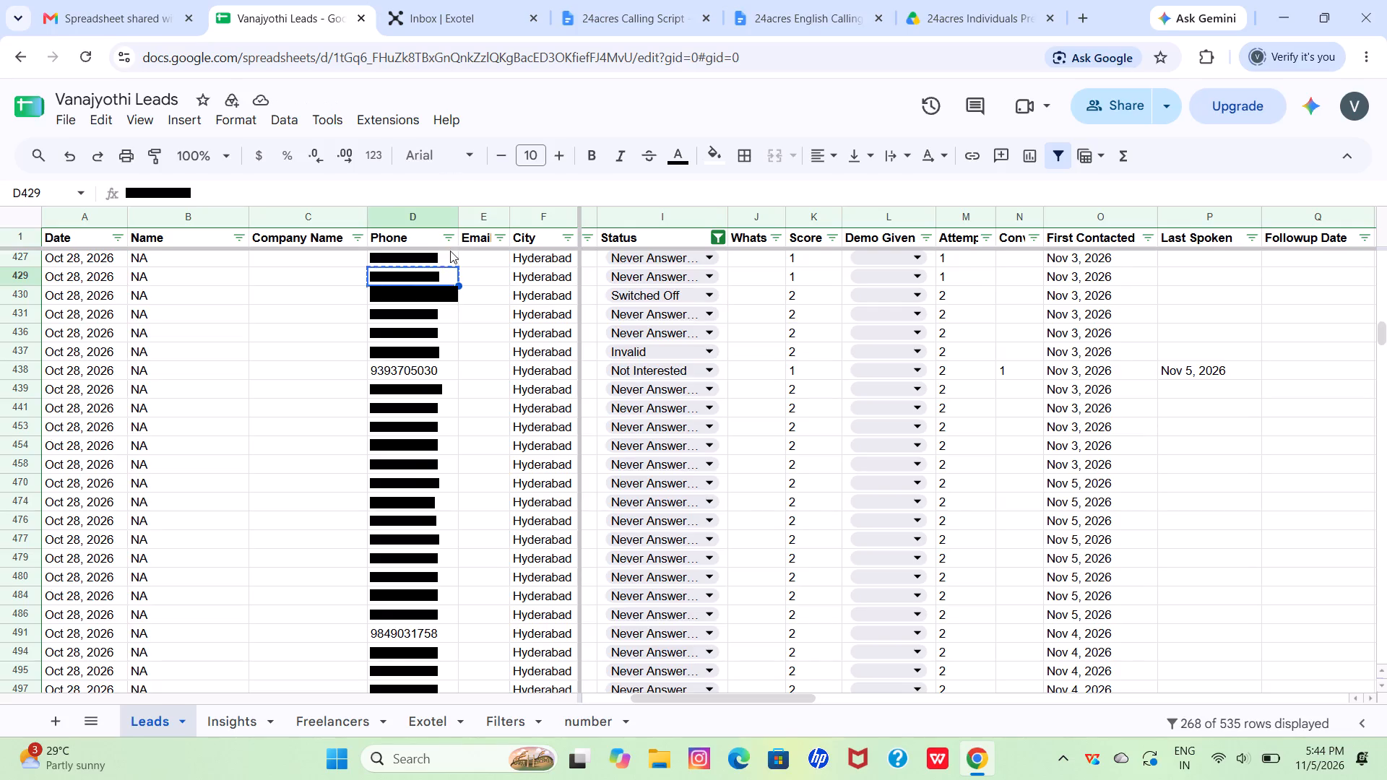
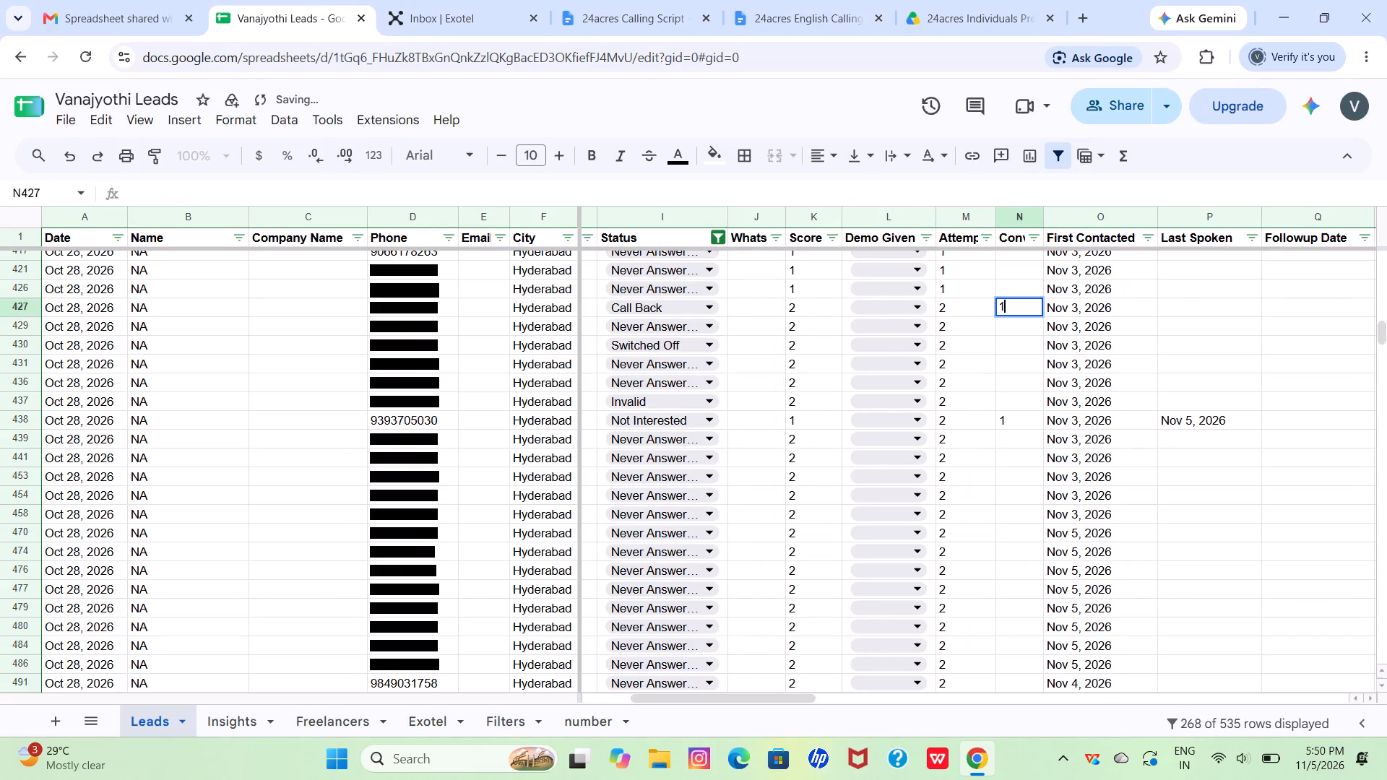
Set the Last Spoken date of the lead in row 427 to Nov 5, 2026.
{"action": "left_click", "coordinate": [1054, 308]}
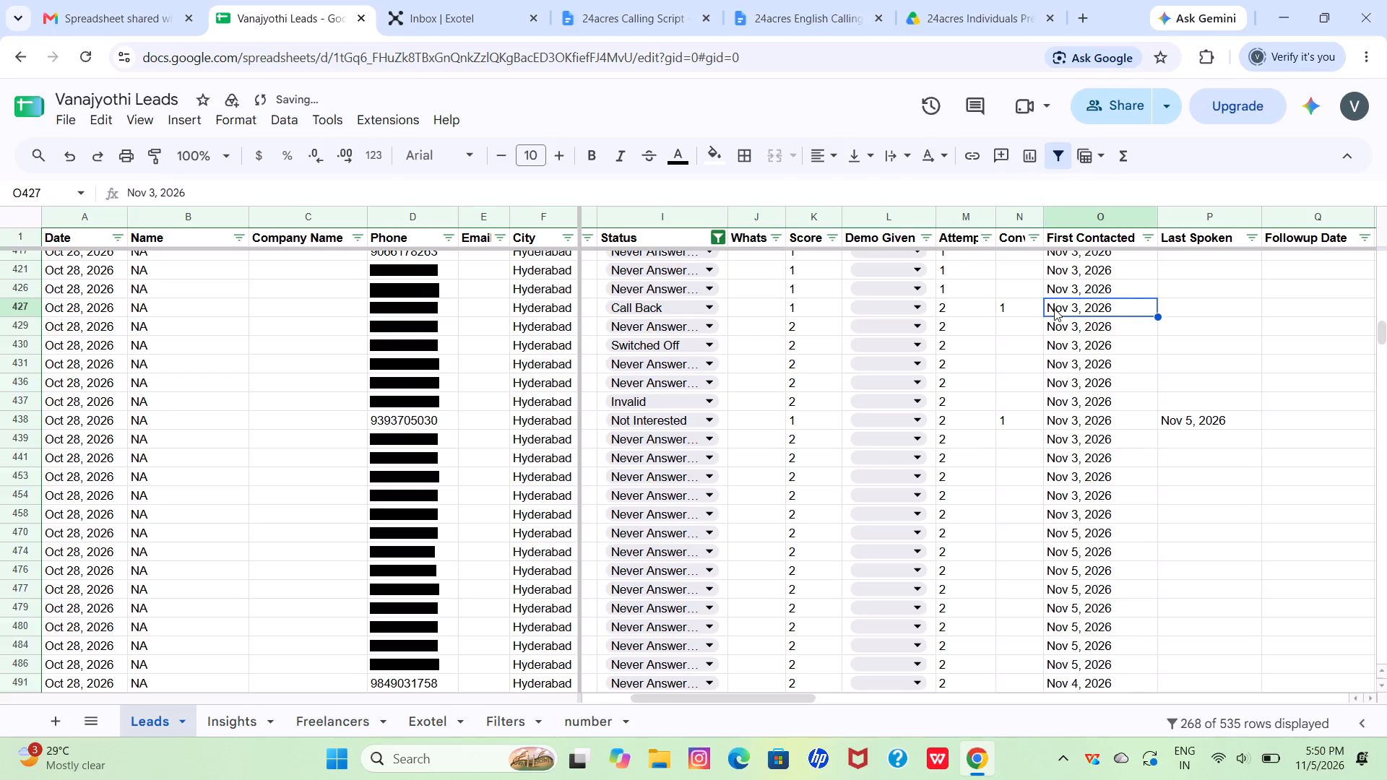
{"action": "key", "text": "ctrl+c"}
{"action": "left_click", "coordinate": [1206, 304]}
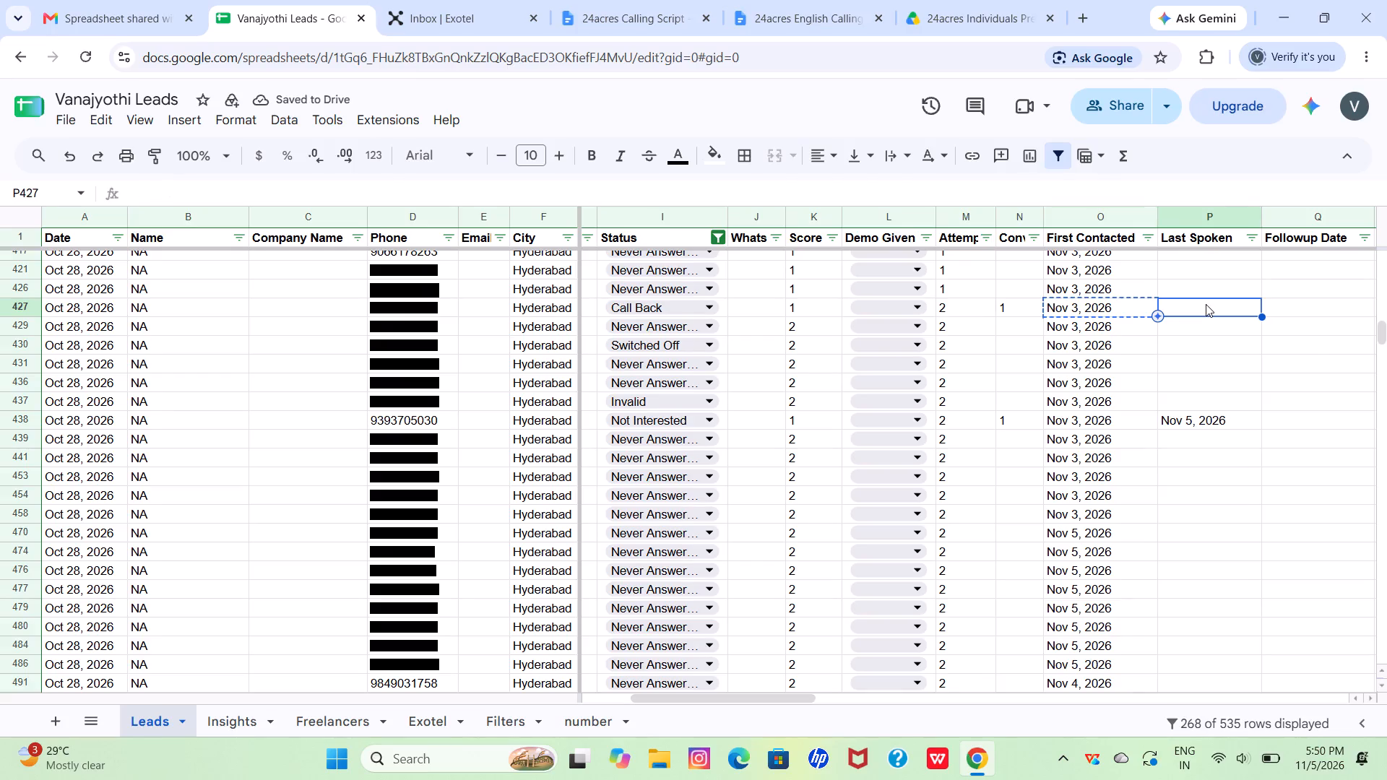
{"action": "key", "text": "ctrl+v"}
{"action": "double_click", "coordinate": [1206, 304]}
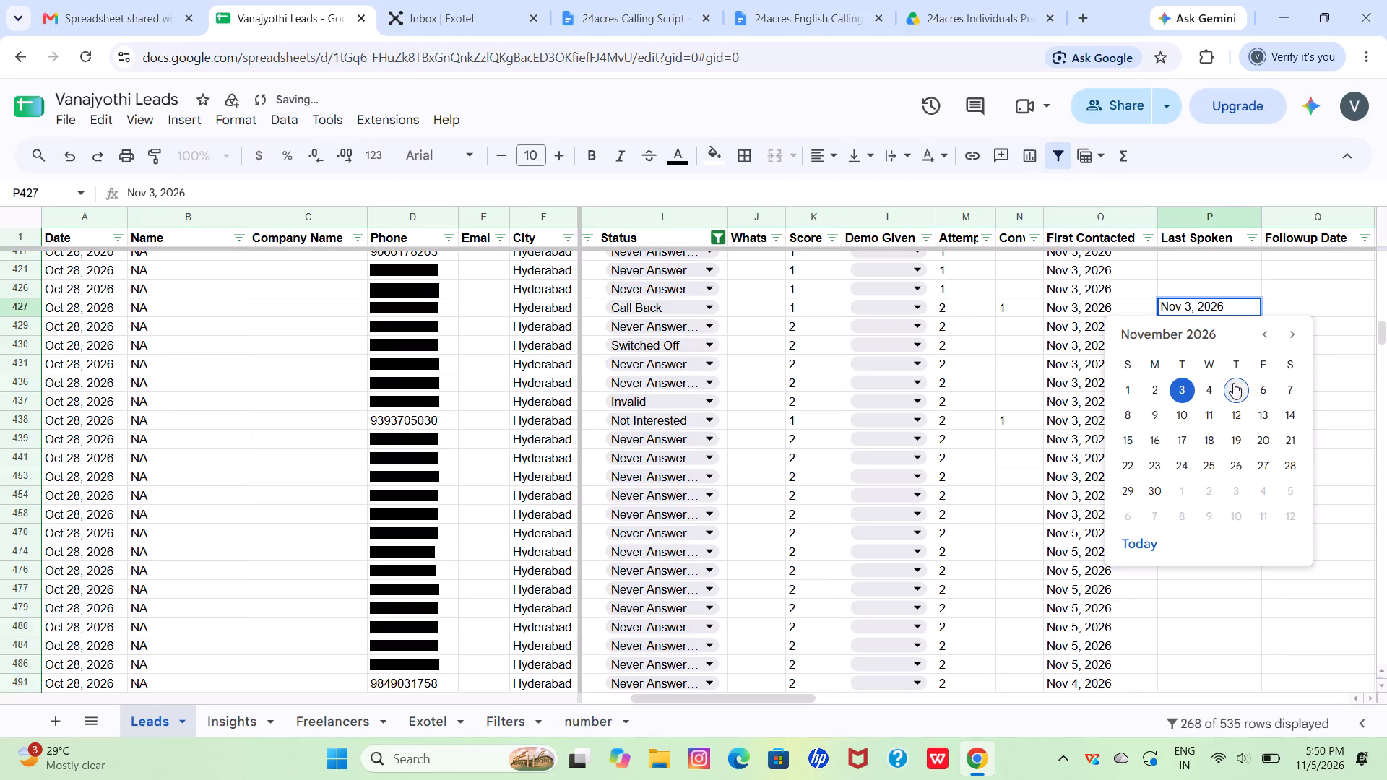
{"action": "left_click", "coordinate": [1233, 383]}
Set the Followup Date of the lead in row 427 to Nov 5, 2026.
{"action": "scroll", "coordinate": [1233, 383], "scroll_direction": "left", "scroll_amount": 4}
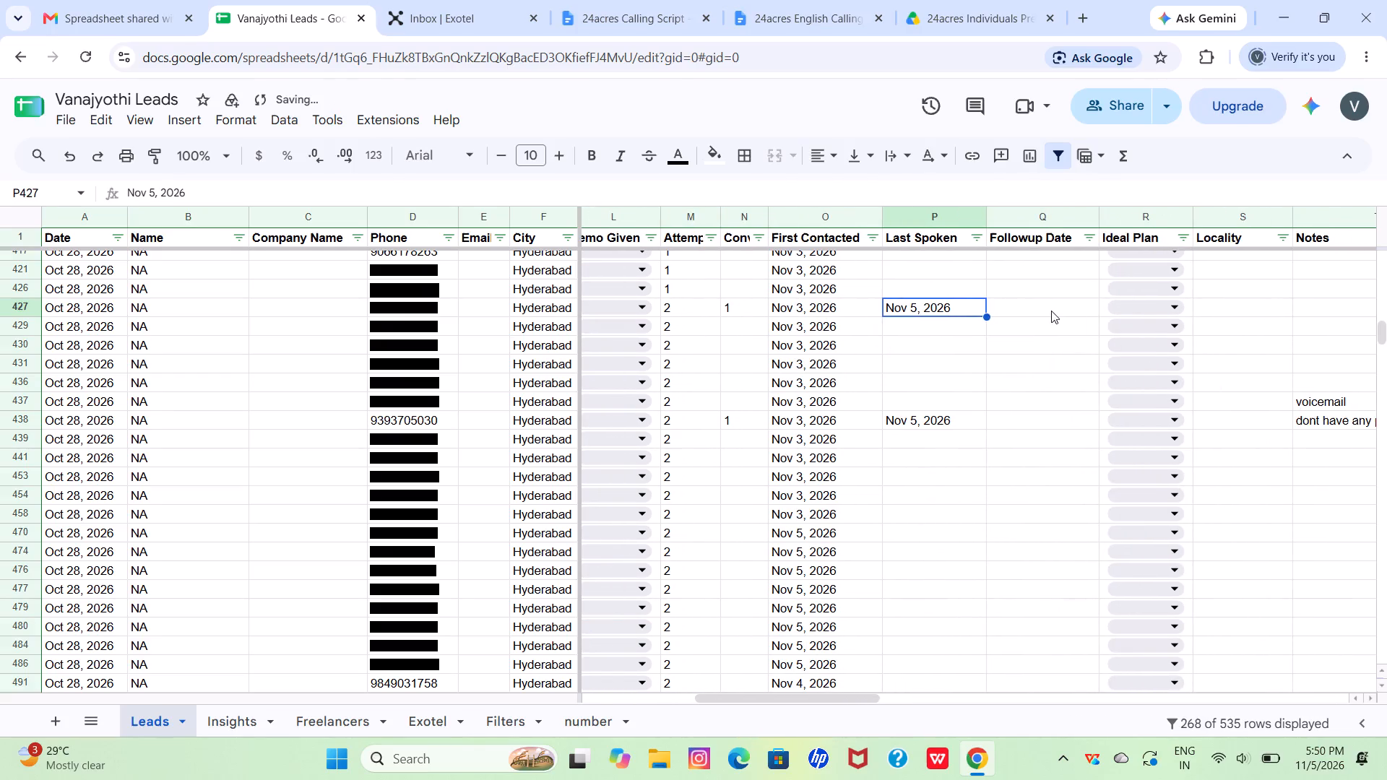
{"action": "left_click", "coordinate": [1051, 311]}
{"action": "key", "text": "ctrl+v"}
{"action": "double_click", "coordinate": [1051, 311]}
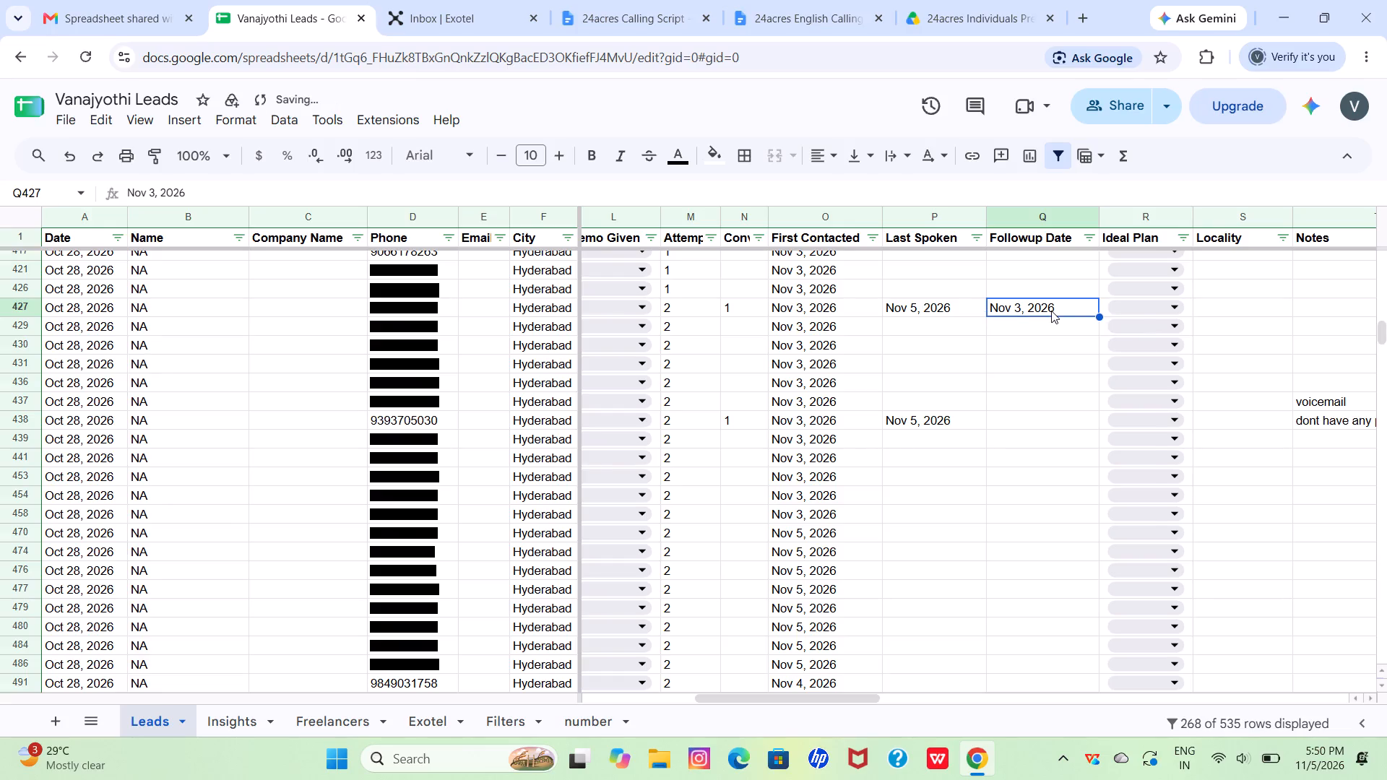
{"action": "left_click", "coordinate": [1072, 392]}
Enter the note "said to call me later" for the lead in row 427.
{"action": "scroll", "coordinate": [1072, 392], "scroll_direction": "left", "scroll_amount": 3}
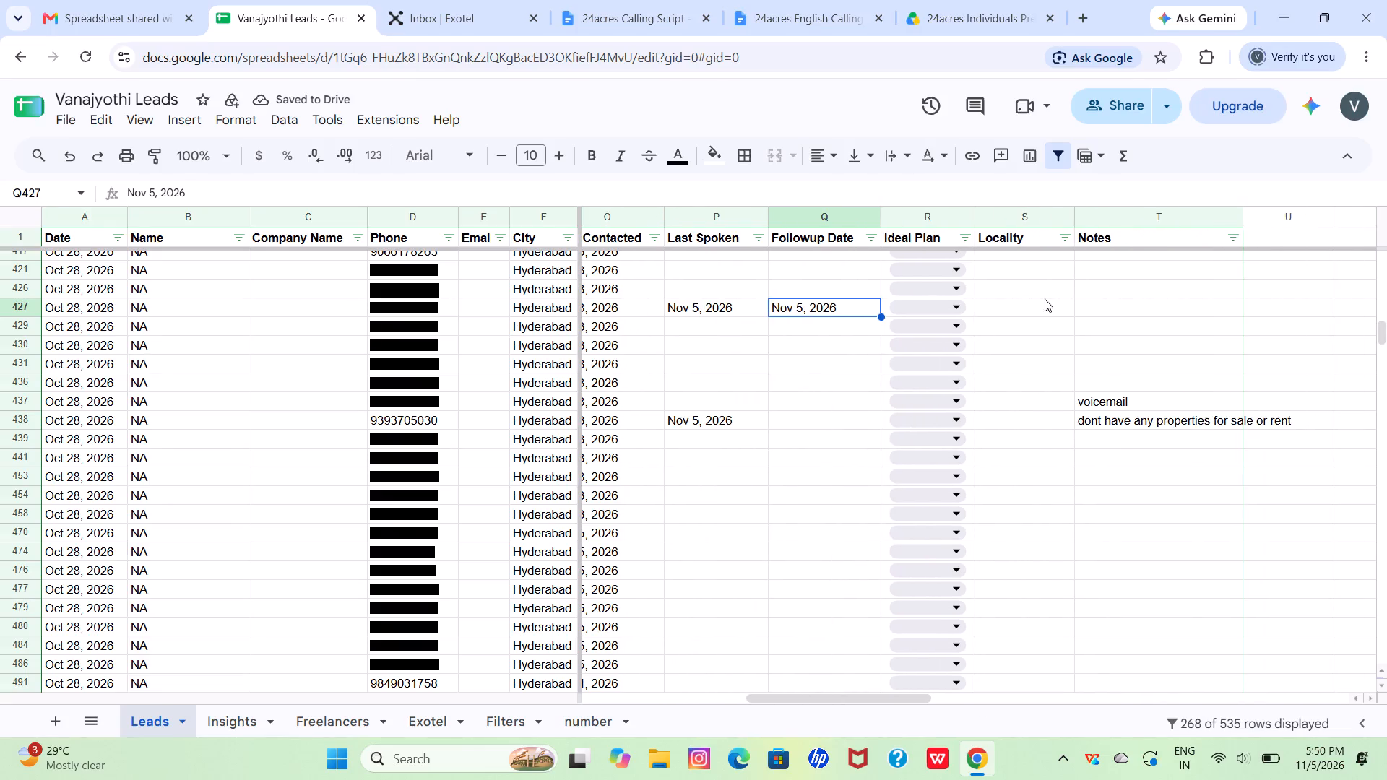
{"action": "left_click", "coordinate": [1097, 316]}
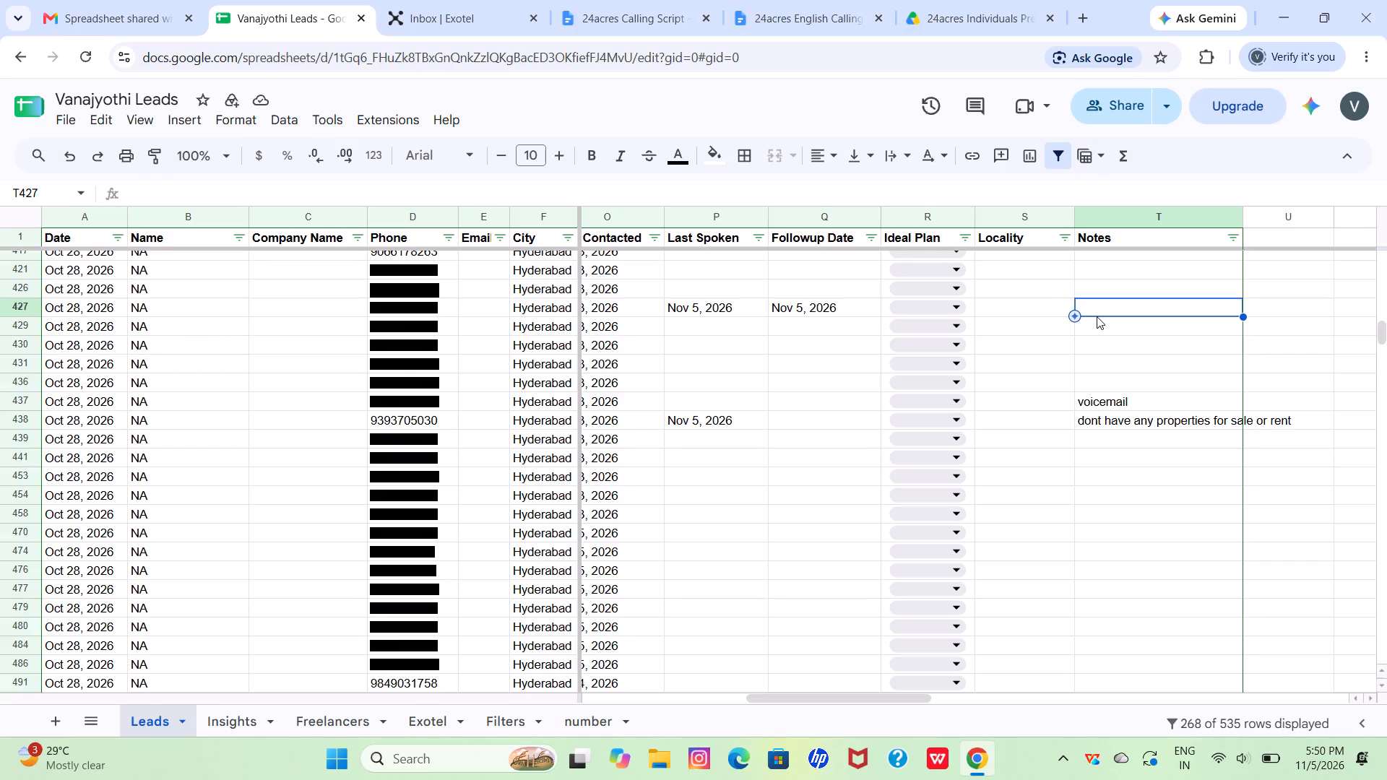
{"action": "type", "text": "if"}
{"action": "key", "text": "BackSpace"}
{"action": "key", "text": "BackSpace"}
{"action": "key", "text": "BackSpace"}
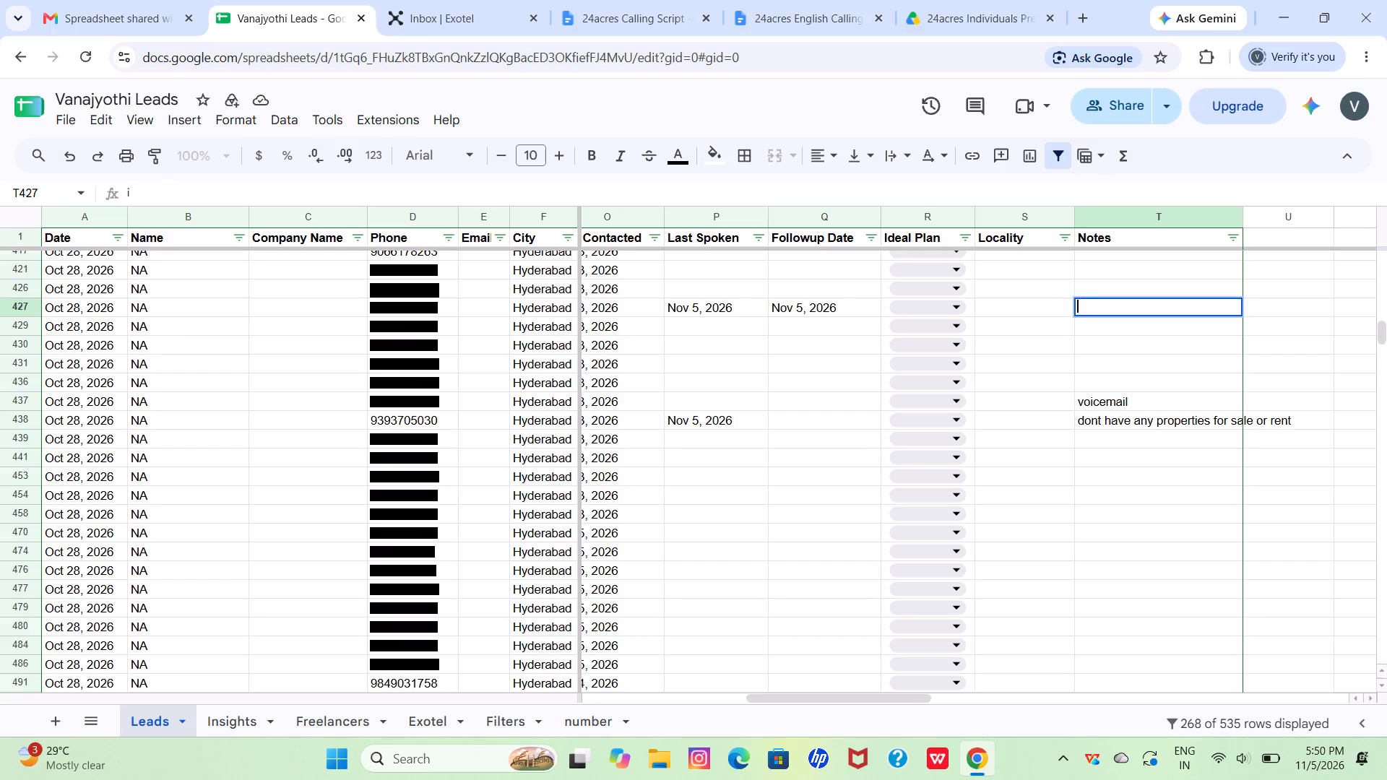
{"action": "type", "text": "he"}
{"action": "key", "text": "space"}
{"action": "type", "text": "do"}
{"action": "key", "text": "BackSpace"}
{"action": "key", "text": "BackSpace"}
{"action": "key", "text": "BackSpace"}
{"action": "key", "text": "BackSpace"}
{"action": "key", "text": "BackSpace"}
{"action": "type", "text": "said to call me later"}
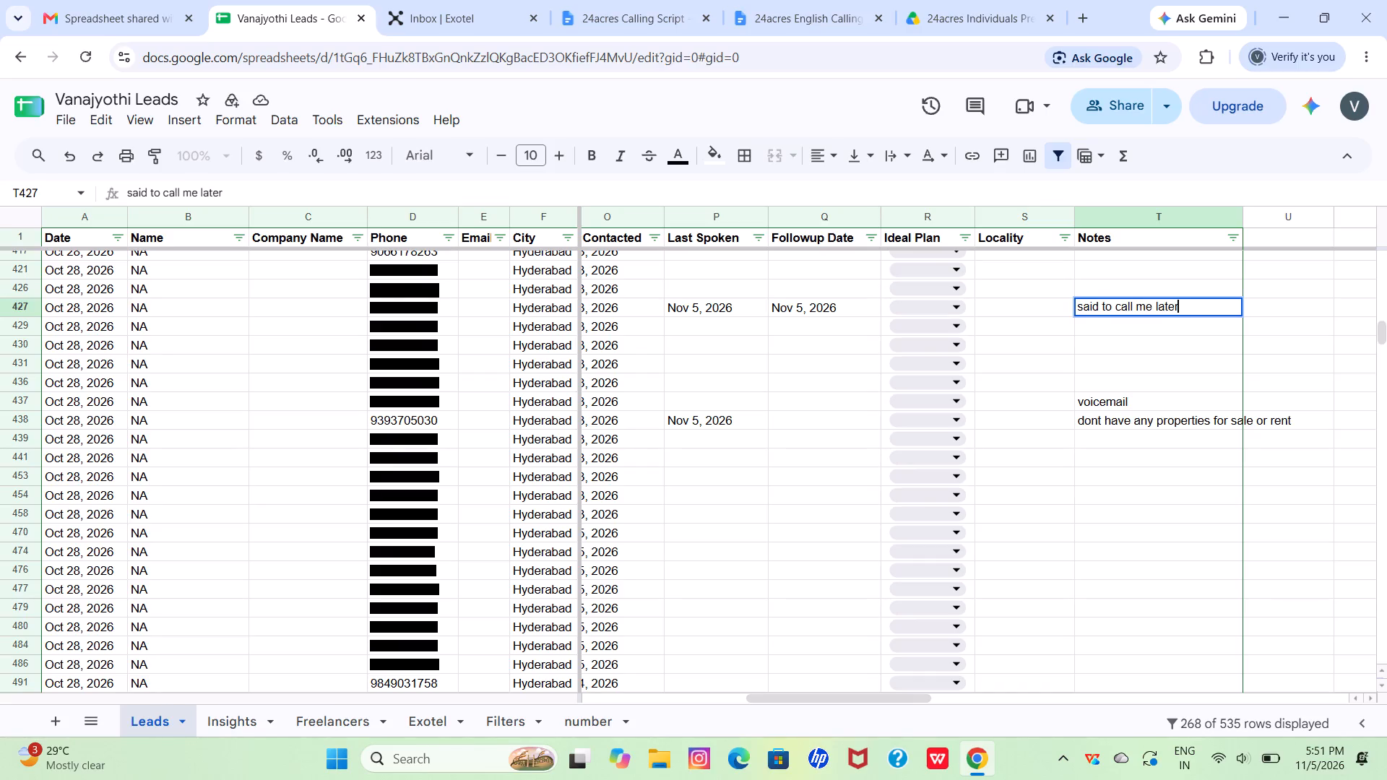
{"action": "key", "text": "Return"}
Set the Followup Date of the lead in row 427 to Nov 10, 2026.
{"action": "scroll", "coordinate": [1097, 316], "scroll_direction": "right", "scroll_amount": 4}
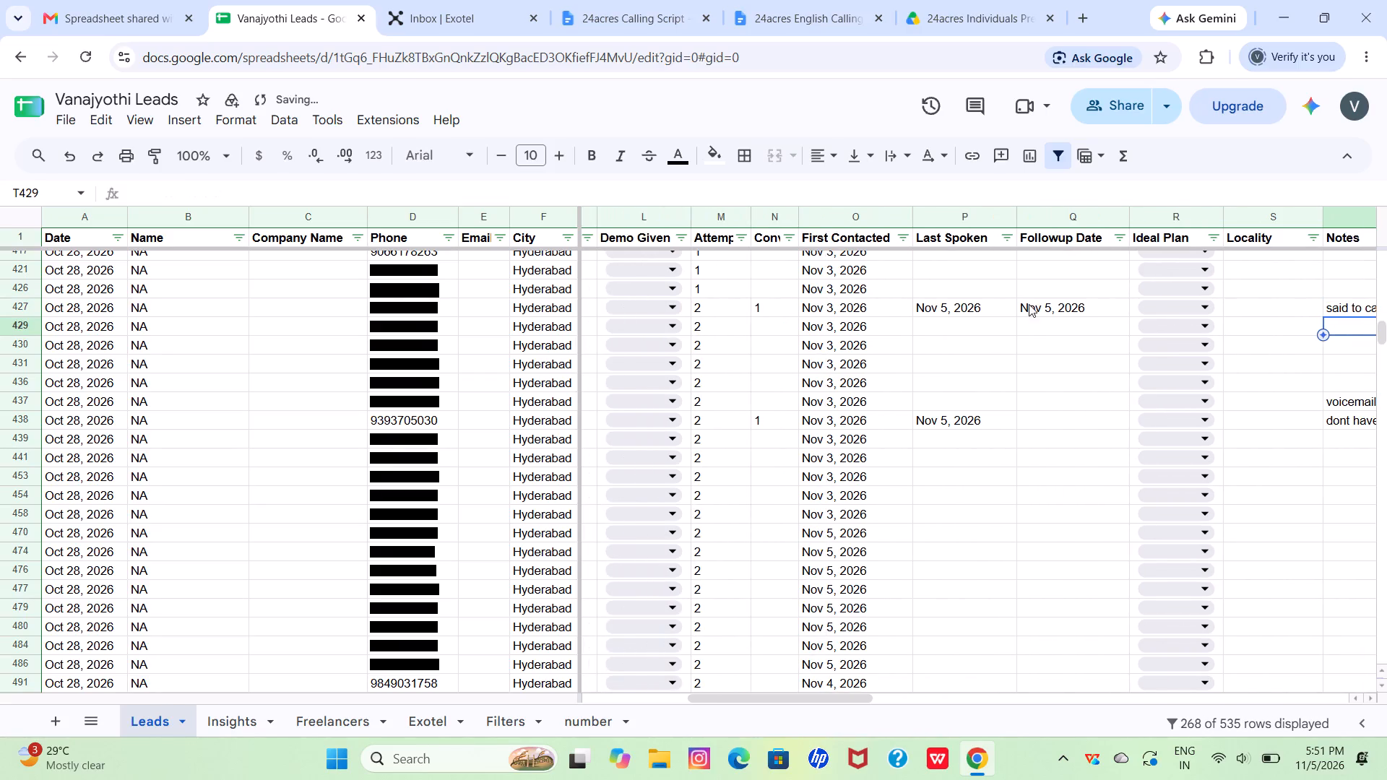
{"action": "double_click", "coordinate": [1078, 304]}
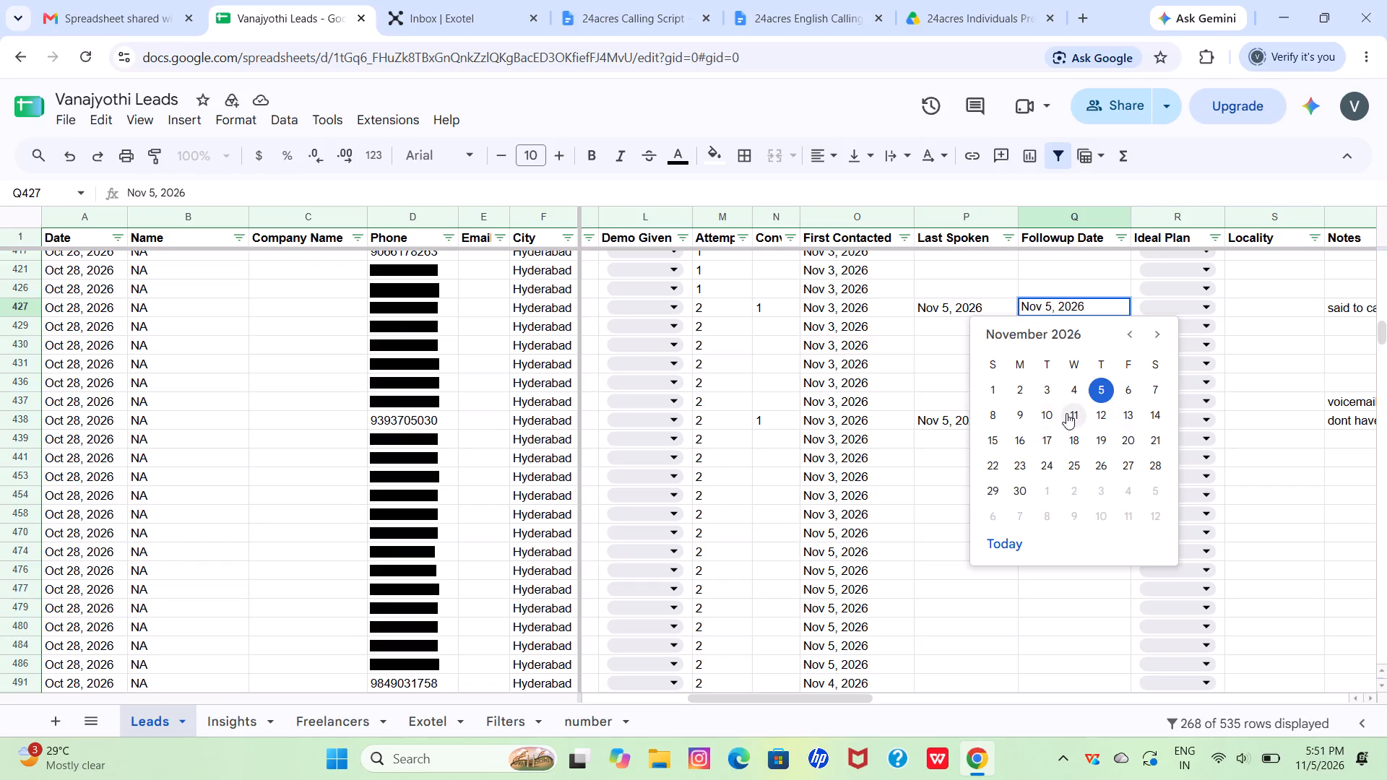
{"action": "left_click", "coordinate": [1050, 412]}
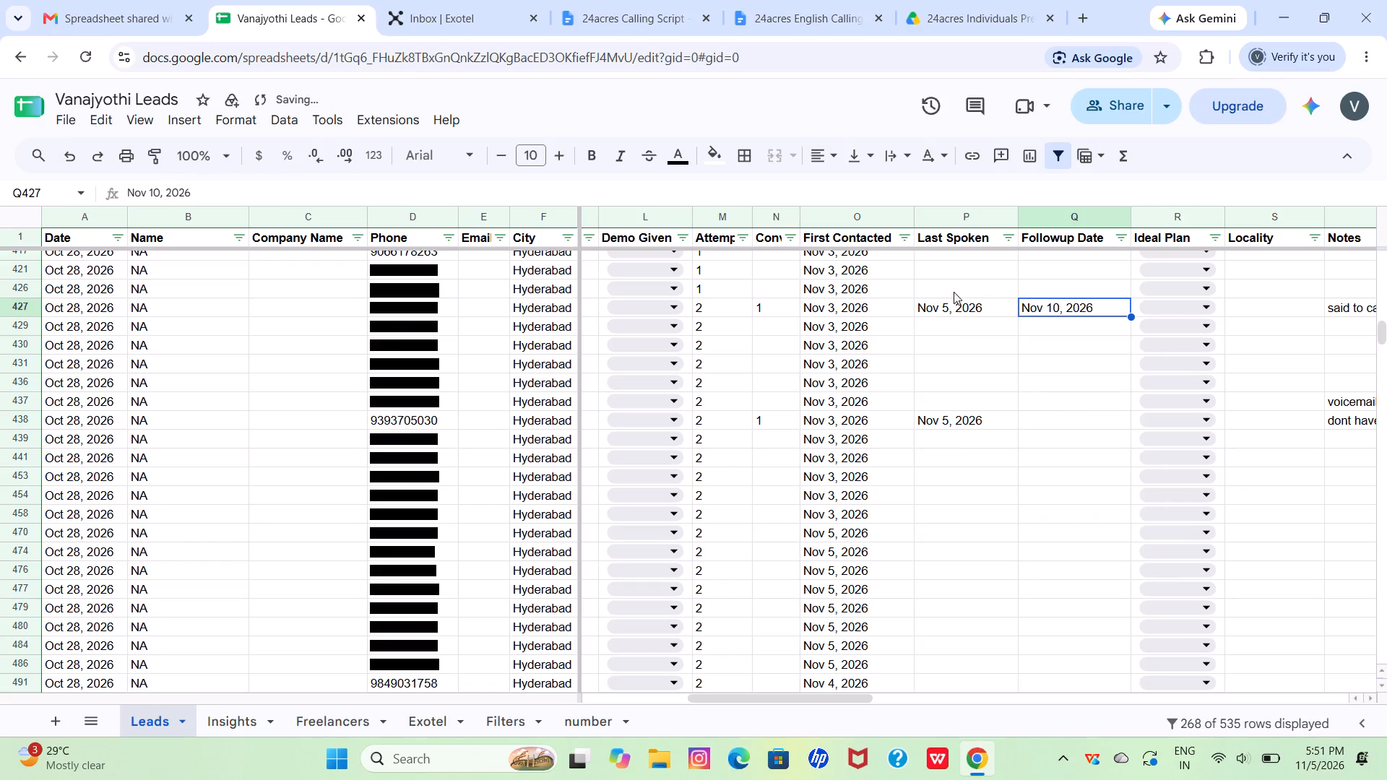
{"action": "left_click", "coordinate": [953, 288]}
Select the phone number of the lead in row 426.
{"action": "scroll", "coordinate": [953, 288], "scroll_direction": "right", "scroll_amount": 6}
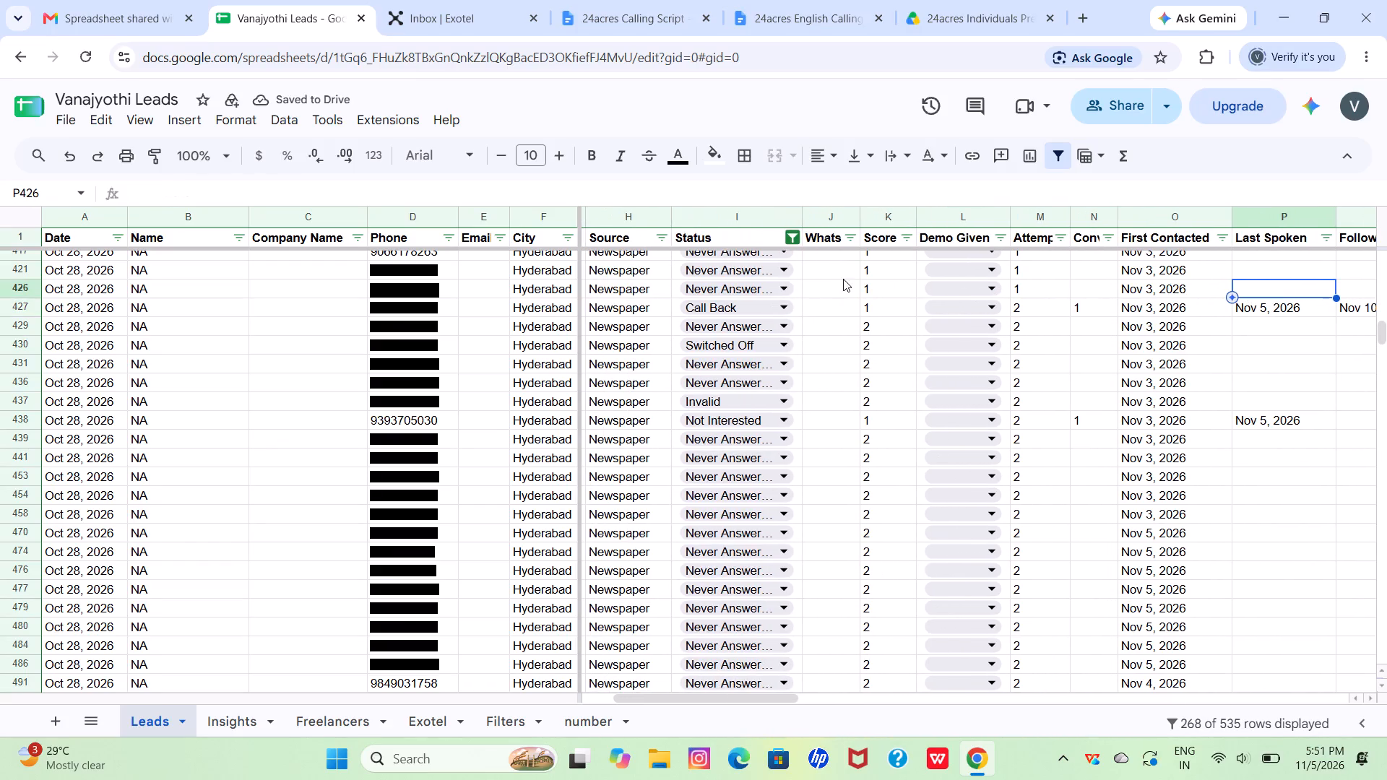
{"action": "left_click", "coordinate": [426, 280]}
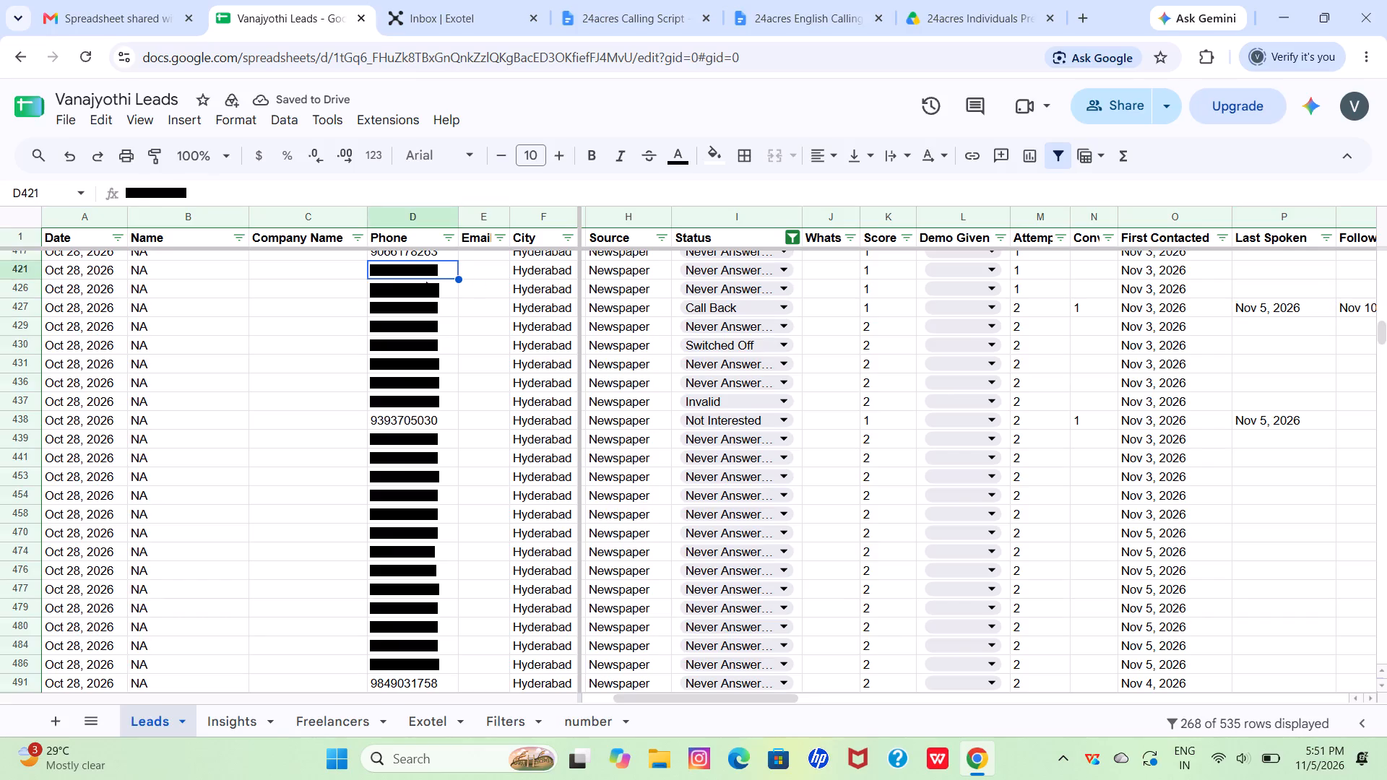
{"action": "left_click", "coordinate": [426, 290]}
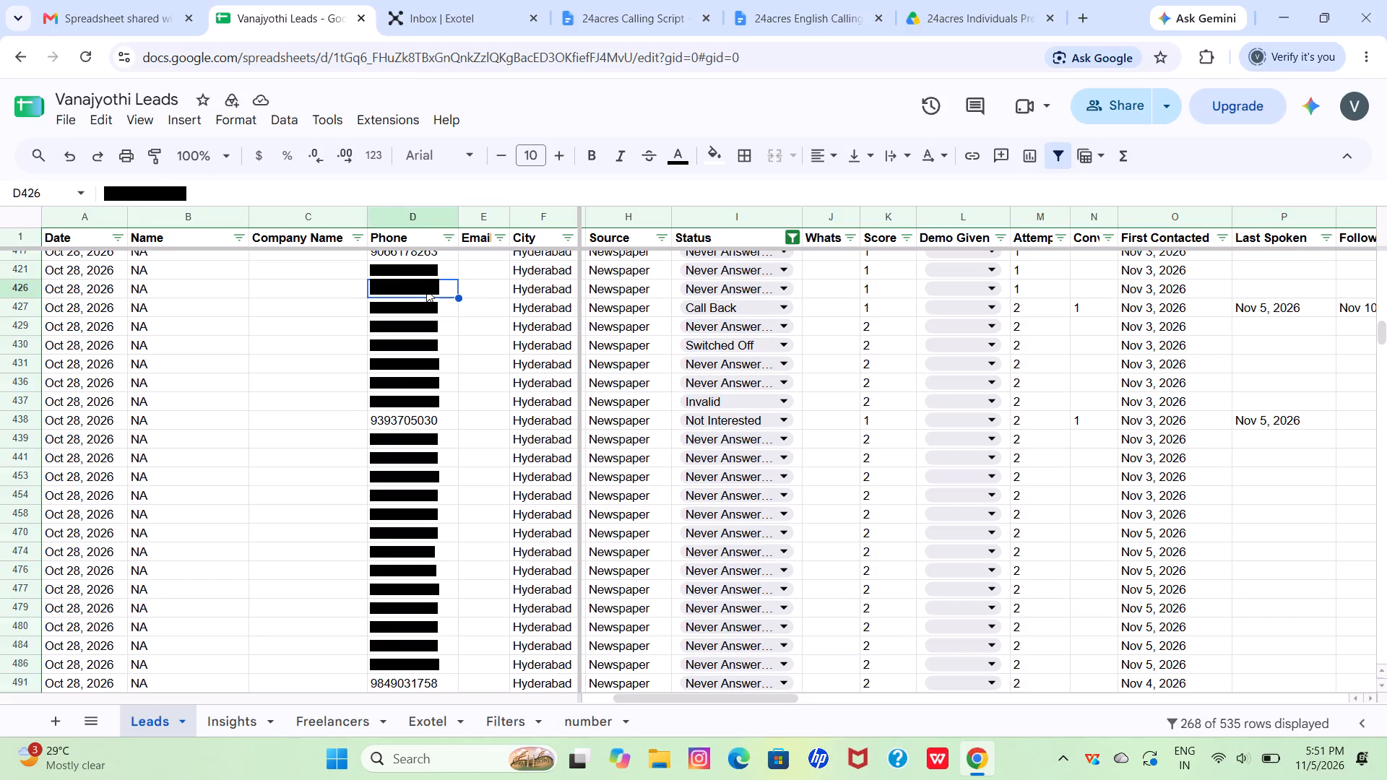
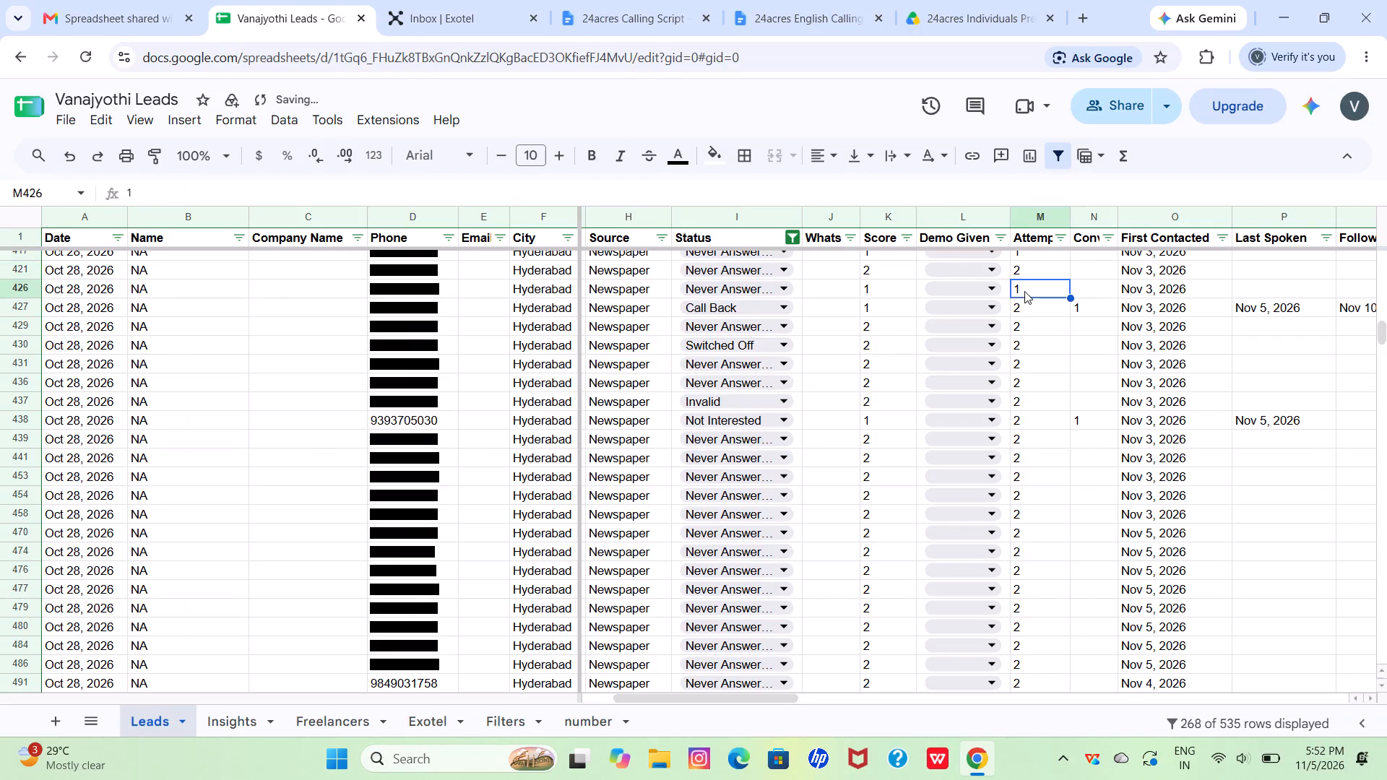
Set the Attempts value of the lead in row 426 to 2.
{"action": "key", "text": "2"}
{"action": "left_click", "coordinate": [1091, 274]}
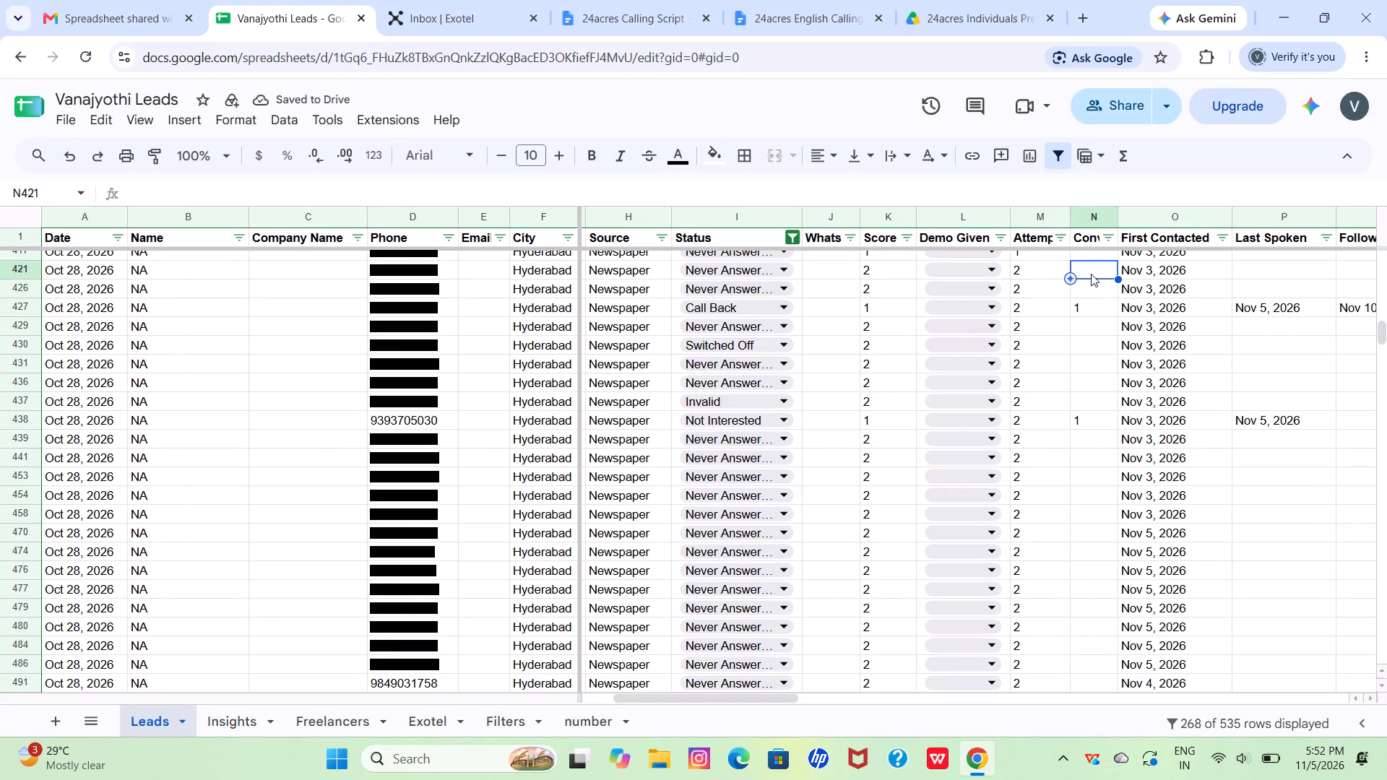
Select the phone number of the lead in row 417.
{"action": "scroll", "coordinate": [1091, 274], "scroll_direction": "up", "scroll_amount": 1}
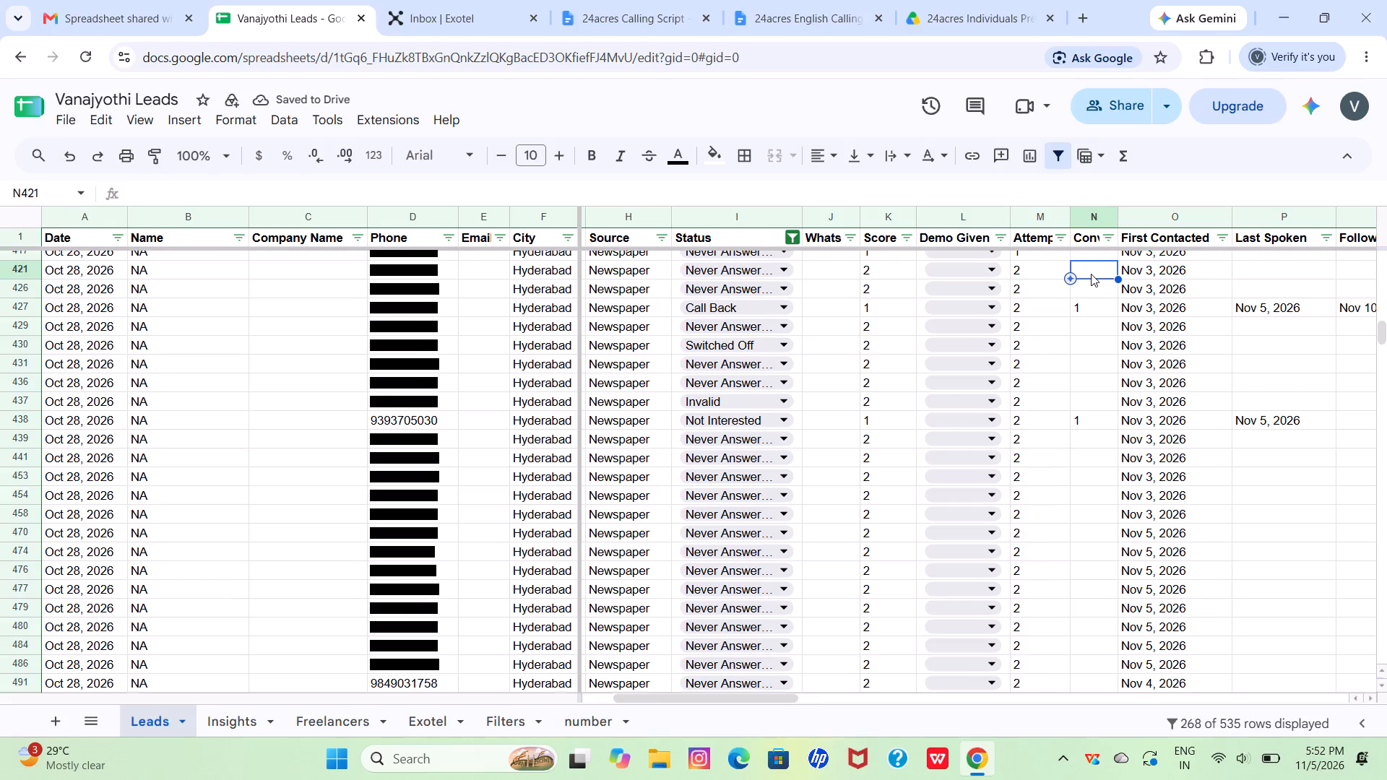
{"action": "scroll", "coordinate": [1091, 274], "scroll_direction": "up", "scroll_amount": 1}
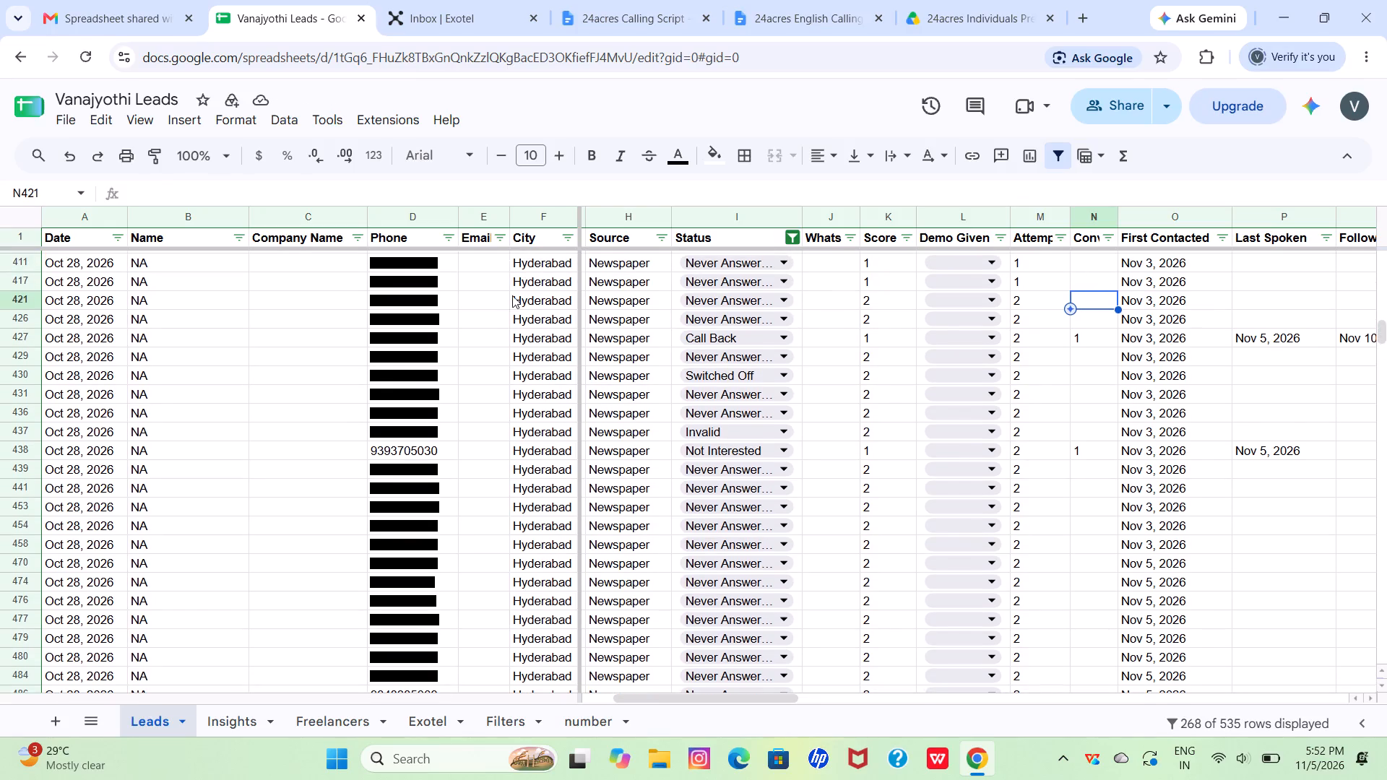
{"action": "left_click", "coordinate": [439, 282]}
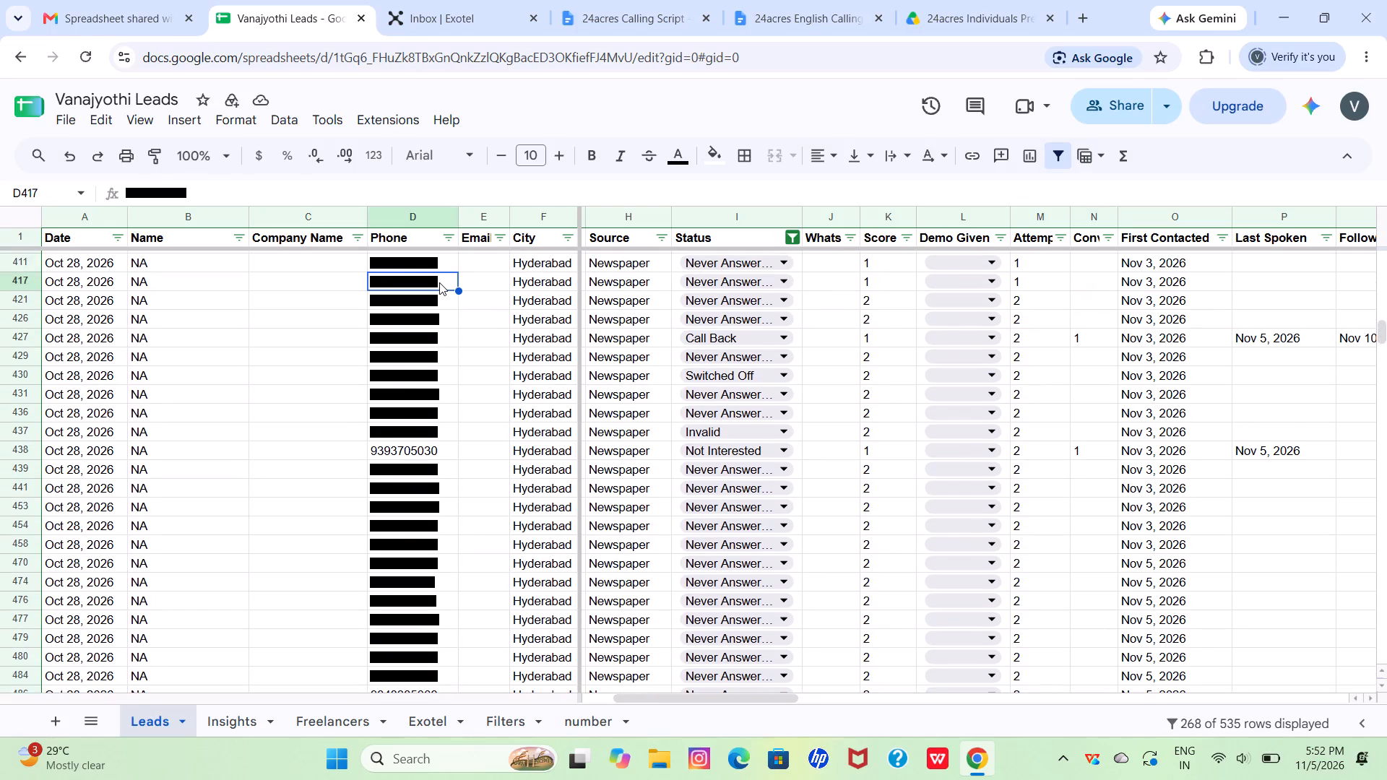
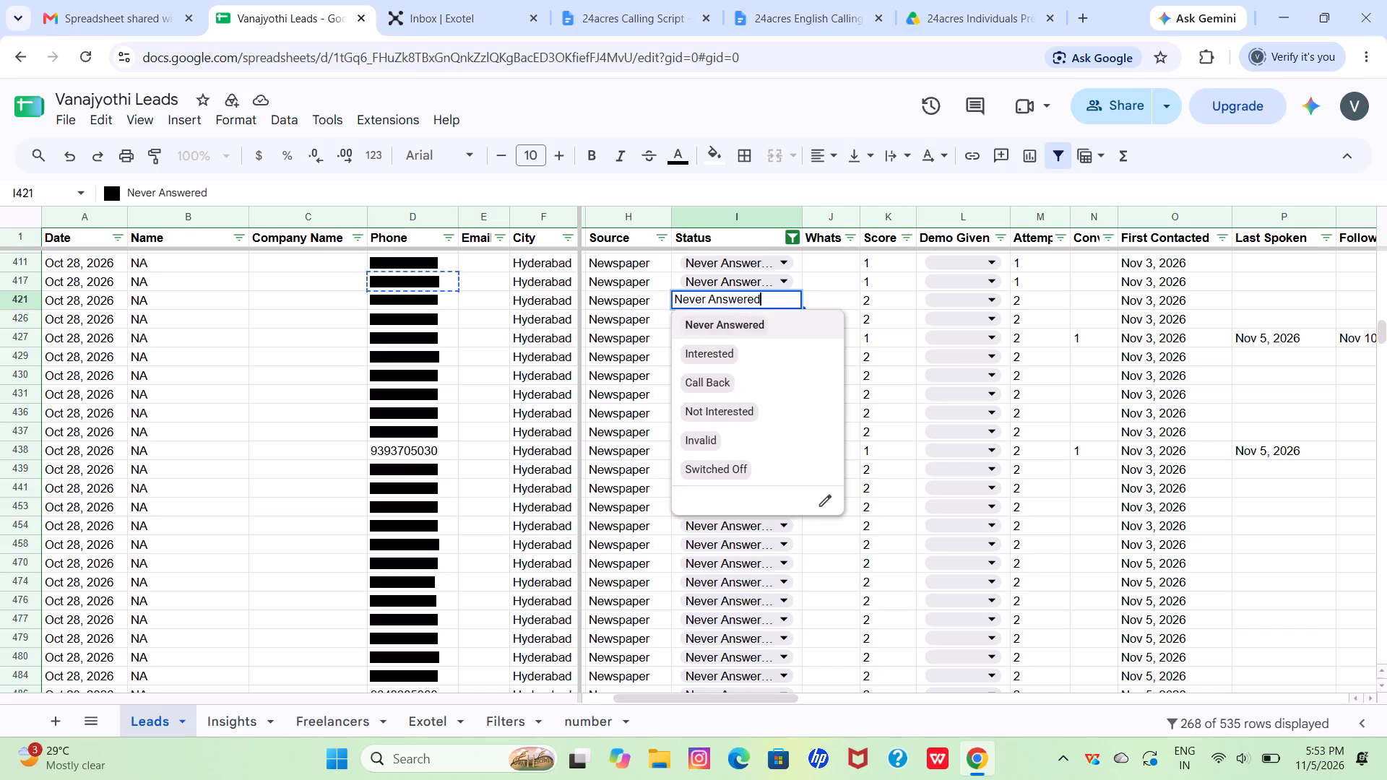
Mark the lead in row 421 as Not Interested and enter 1 in its Conversations column.
{"action": "left_click", "coordinate": [726, 402]}
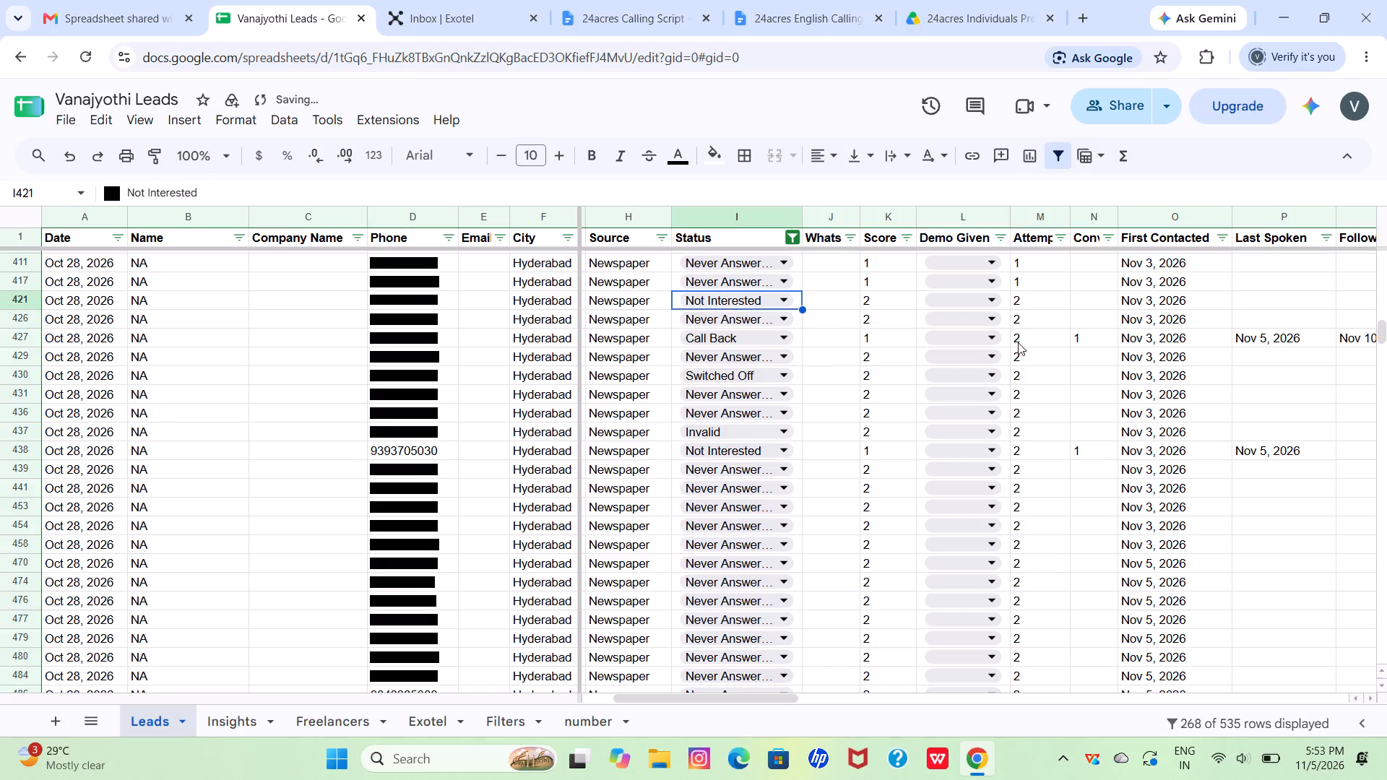
{"action": "left_click", "coordinate": [1092, 302]}
{"action": "key", "text": "1"}
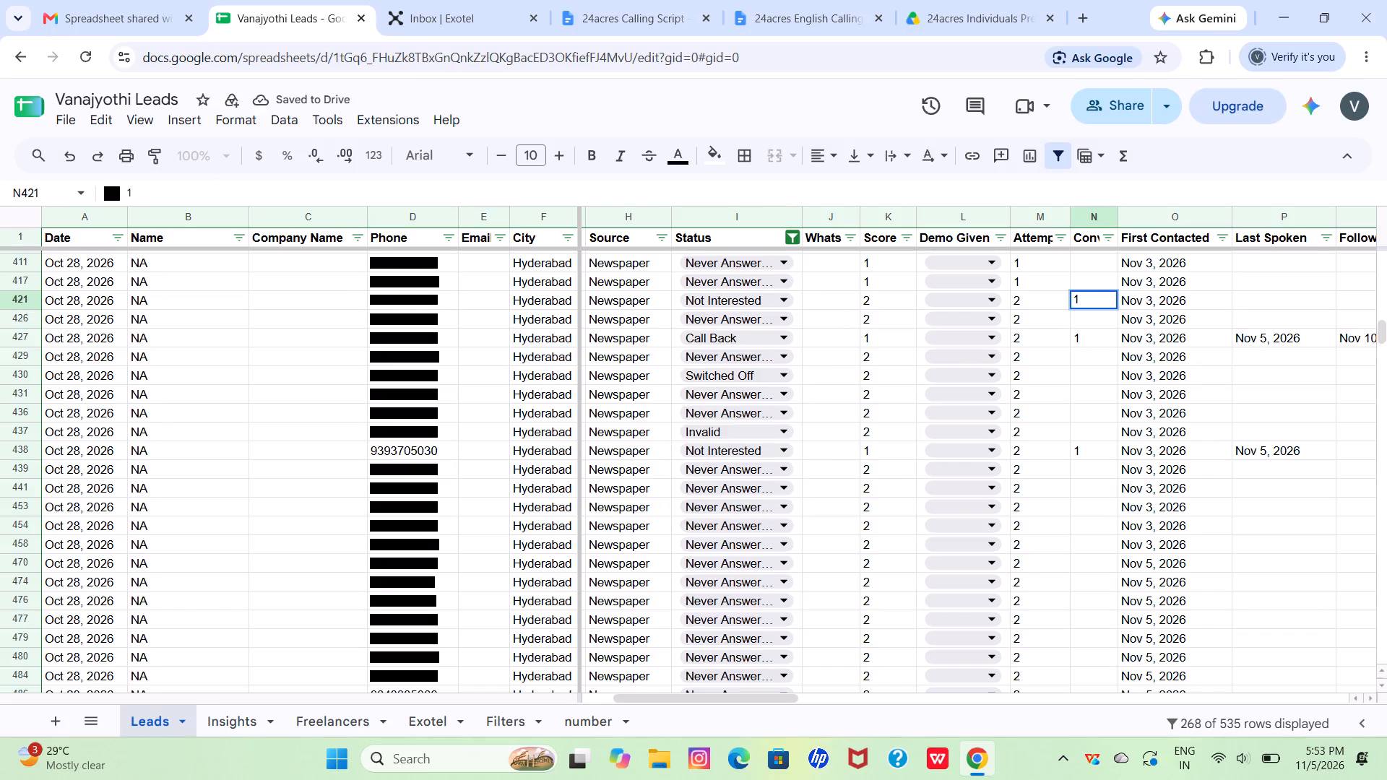
{"action": "left_click", "coordinate": [1149, 305]}
Copy the Last Spoken date Nov 5, 2026 from row 427 into the Last Spoken cell of row 421.
{"action": "left_click", "coordinate": [1268, 347]}
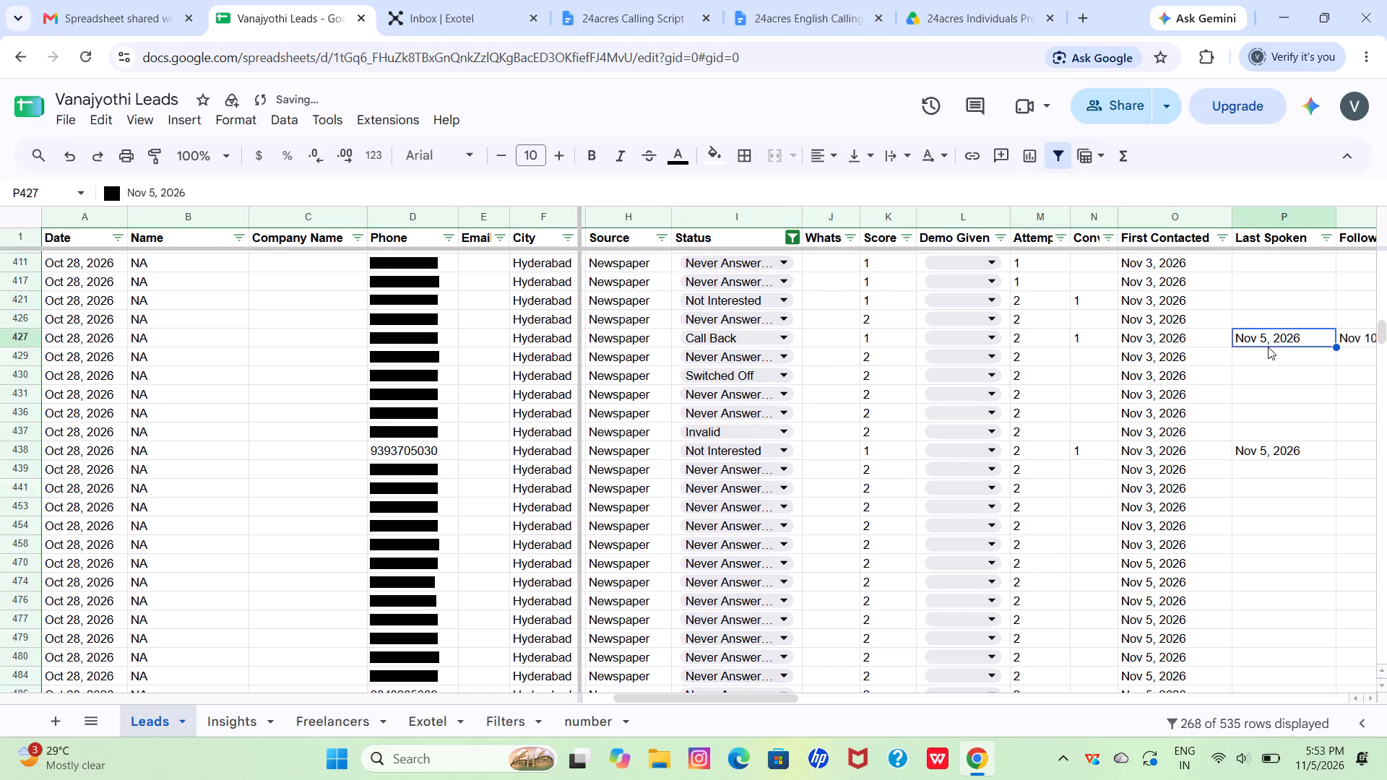
{"action": "key", "text": "ctrl+c"}
{"action": "left_click", "coordinate": [1266, 299]}
{"action": "key", "text": "ctrl+v"}
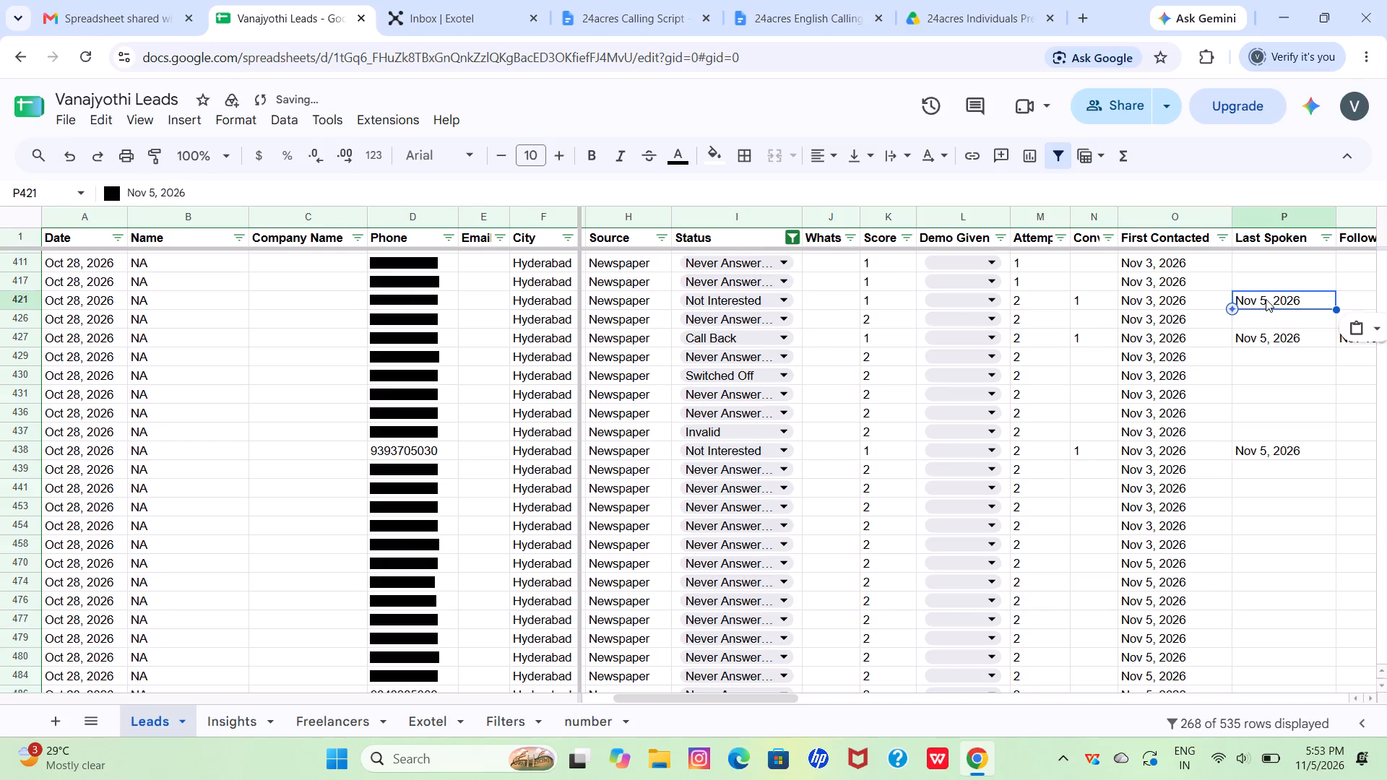
Enter the note "not gave to speak and disconnected call" for the lead in row 421.
{"action": "scroll", "coordinate": [1266, 299], "scroll_direction": "left", "scroll_amount": 6}
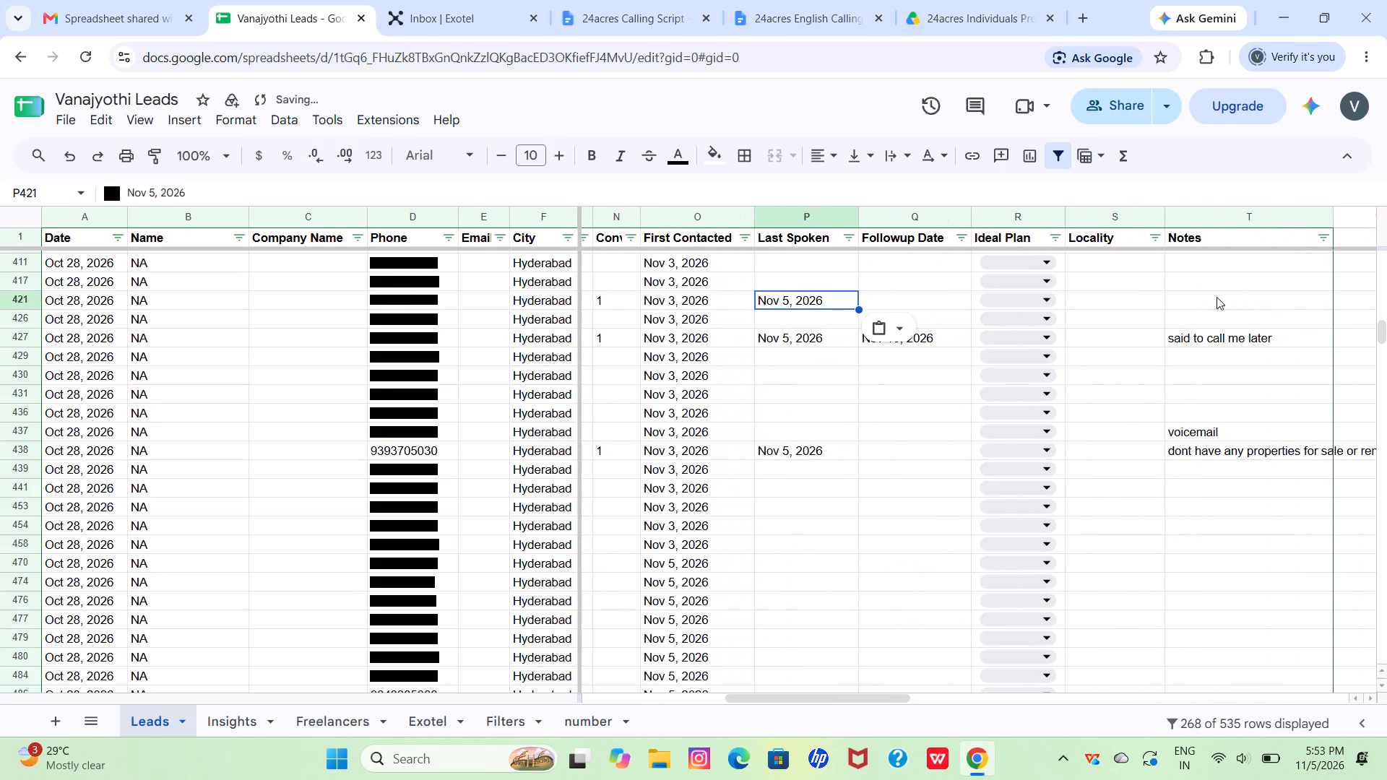
{"action": "left_click", "coordinate": [1202, 297]}
{"action": "type", "text": "not gave to speak and disconnected ca"}
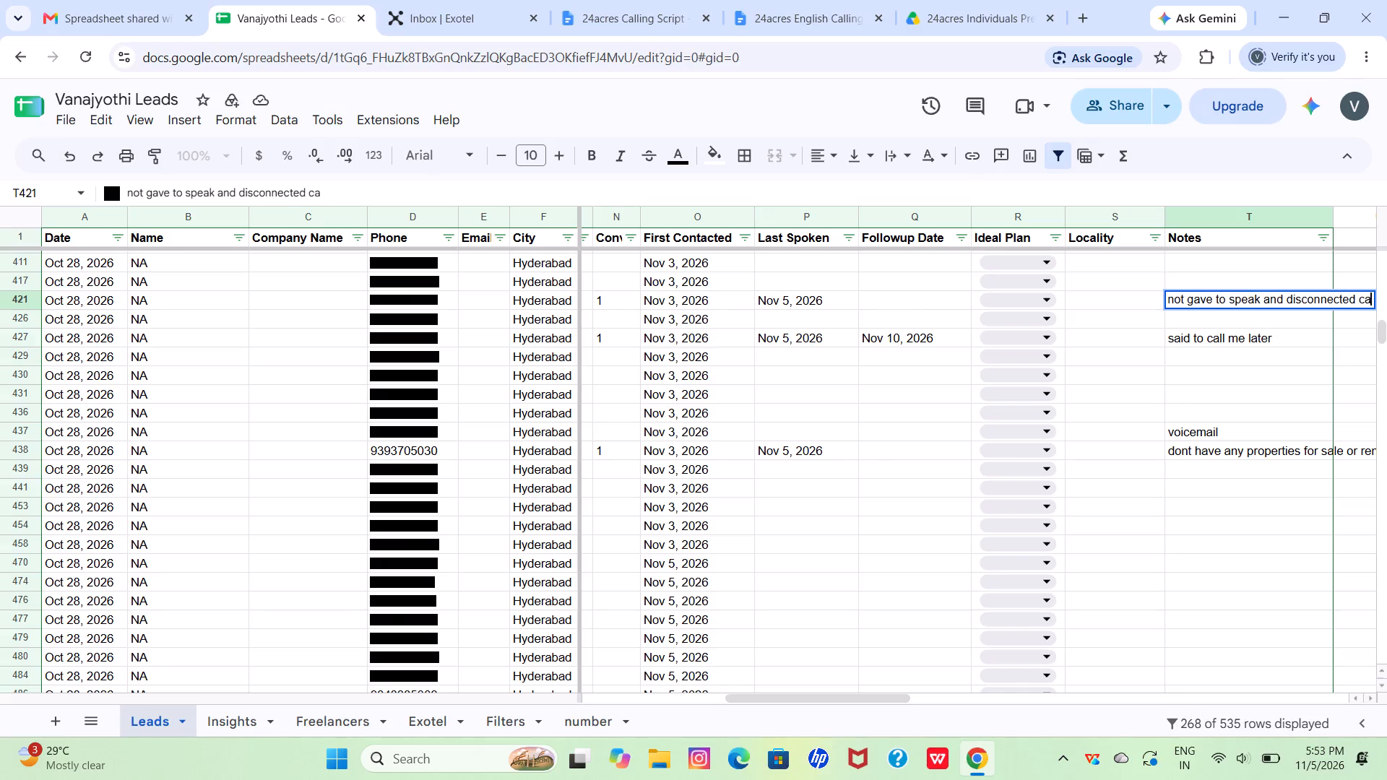
{"action": "type", "text": "ll"}
{"action": "key", "text": "Return"}
Copy the phone number of the lead in row 417.
{"action": "scroll", "coordinate": [1202, 297], "scroll_direction": "right", "scroll_amount": 5}
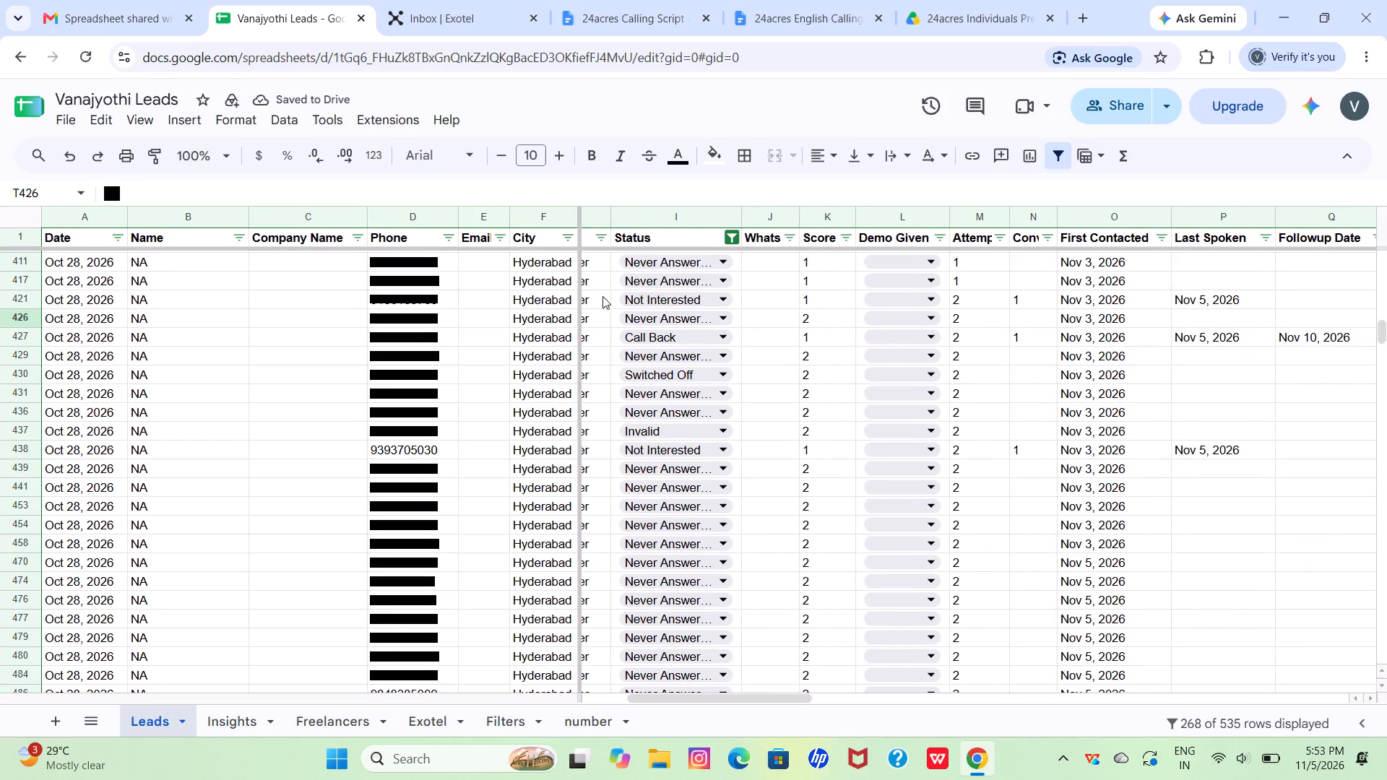
{"action": "left_click", "coordinate": [447, 277]}
{"action": "key", "text": "ctrl+c"}
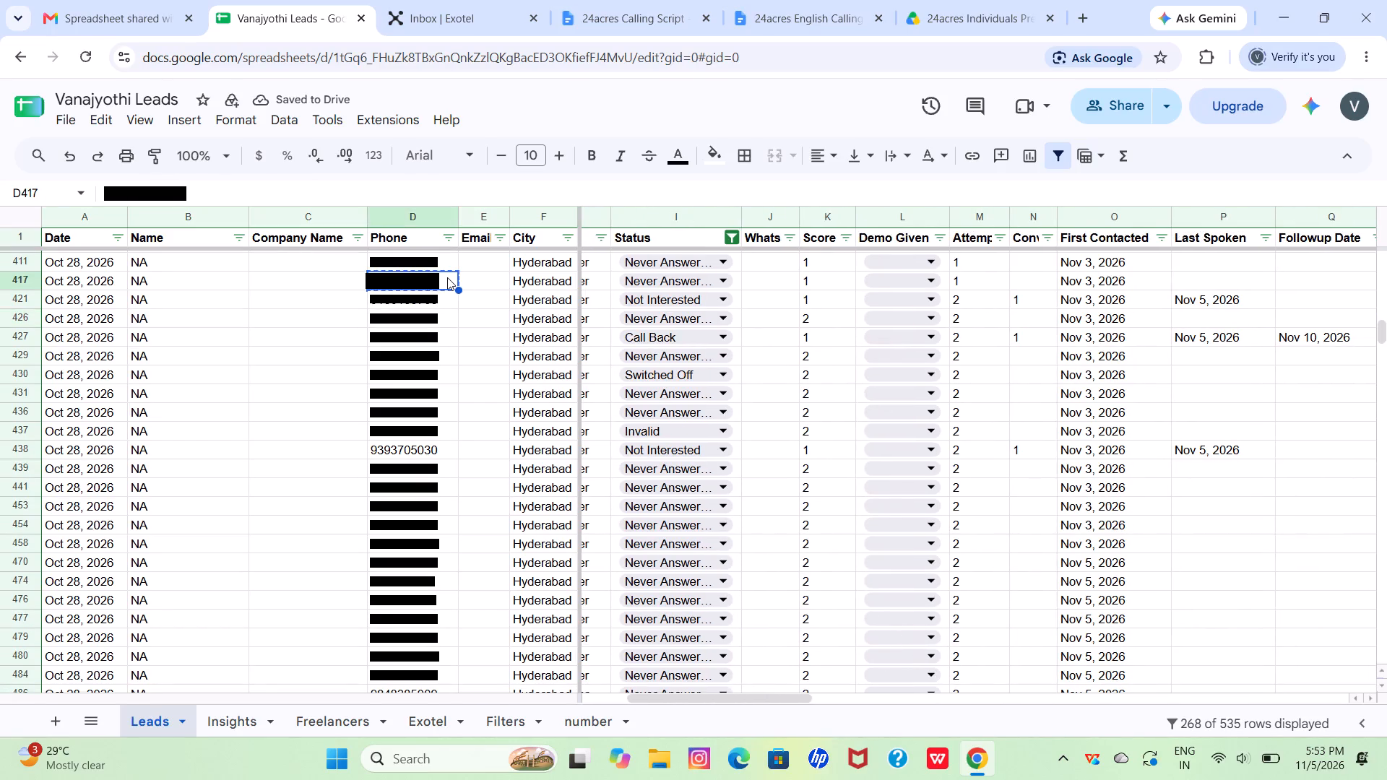
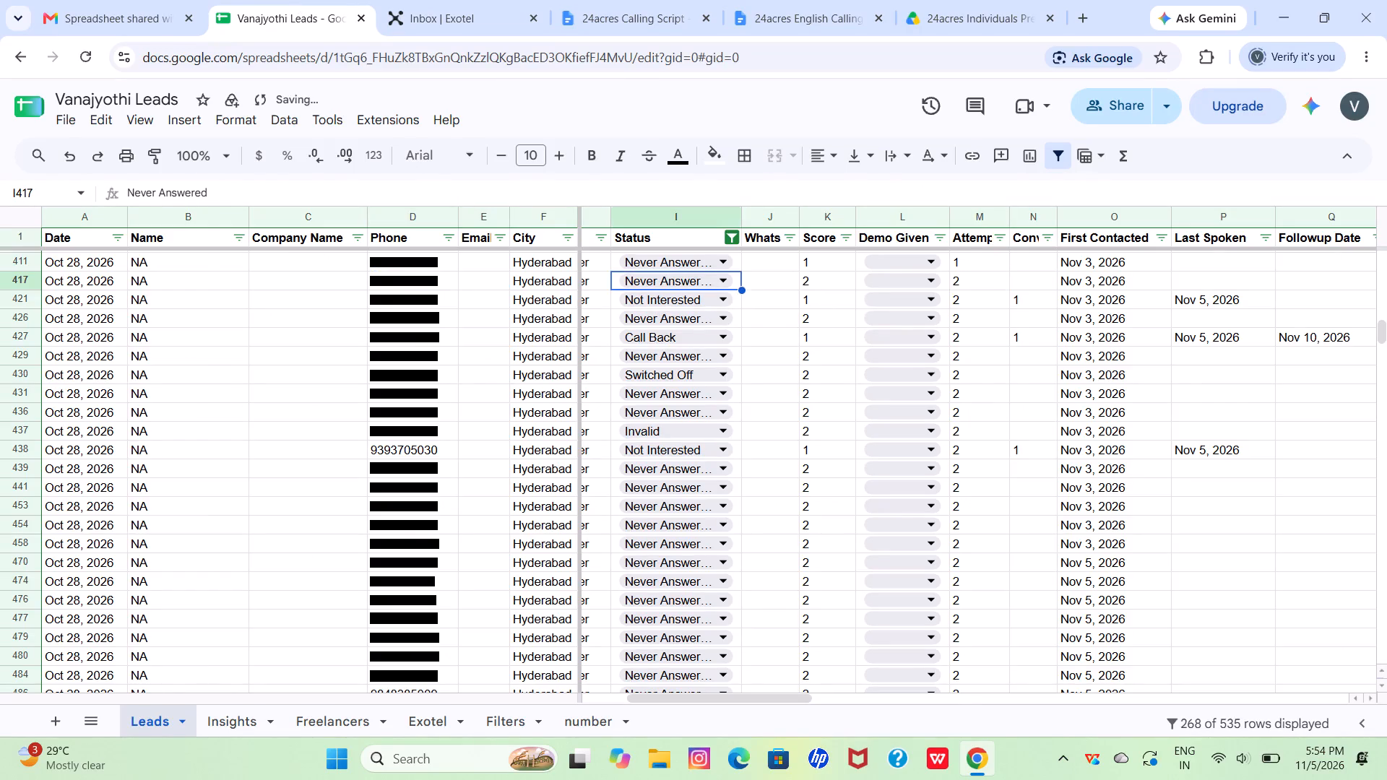
Set the status of the lead in row 417 to Invalid.
{"action": "left_click", "coordinate": [670, 283]}
{"action": "left_click", "coordinate": [639, 425]}
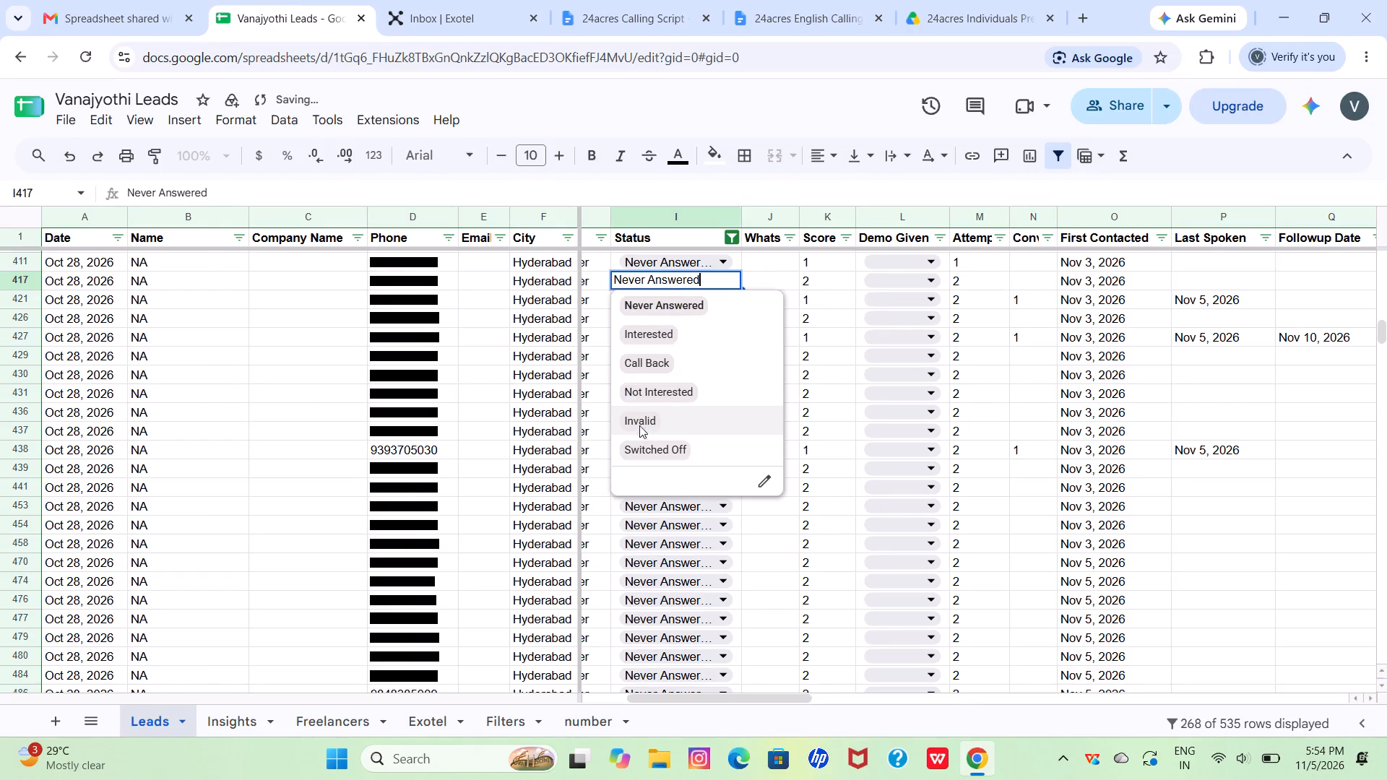
Select the phone number of the lead in row 411.
{"action": "scroll", "coordinate": [639, 425], "scroll_direction": "up", "scroll_amount": 1}
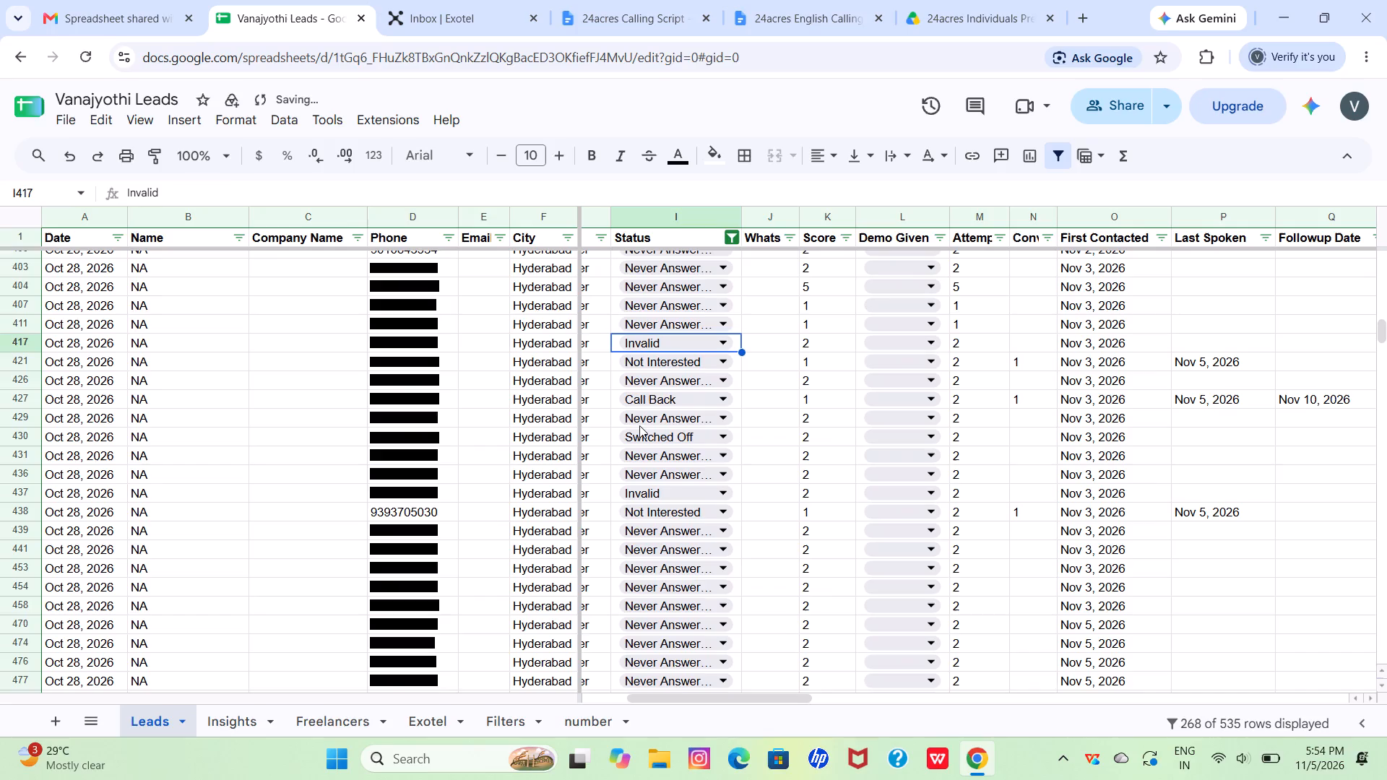
{"action": "scroll", "coordinate": [639, 425], "scroll_direction": "up", "scroll_amount": 1}
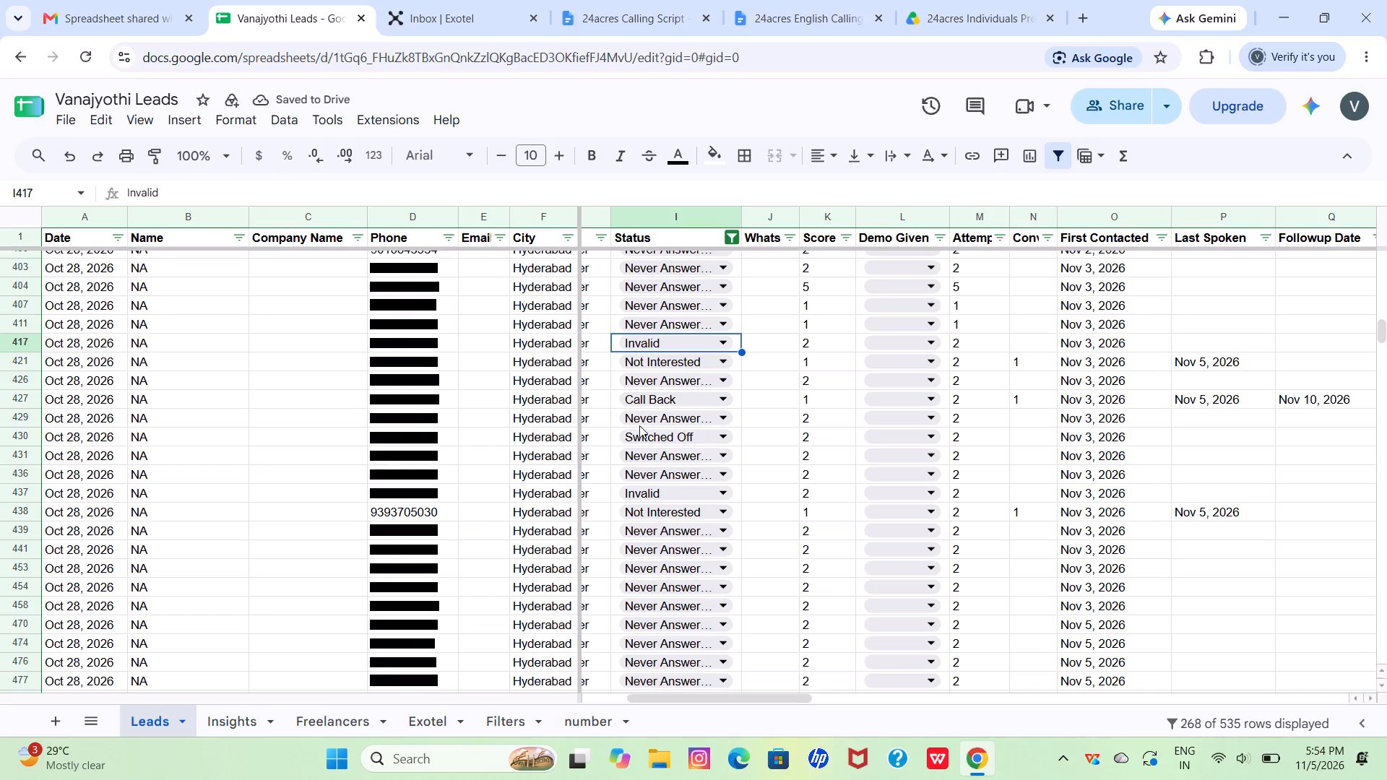
{"action": "left_click", "coordinate": [428, 329]}
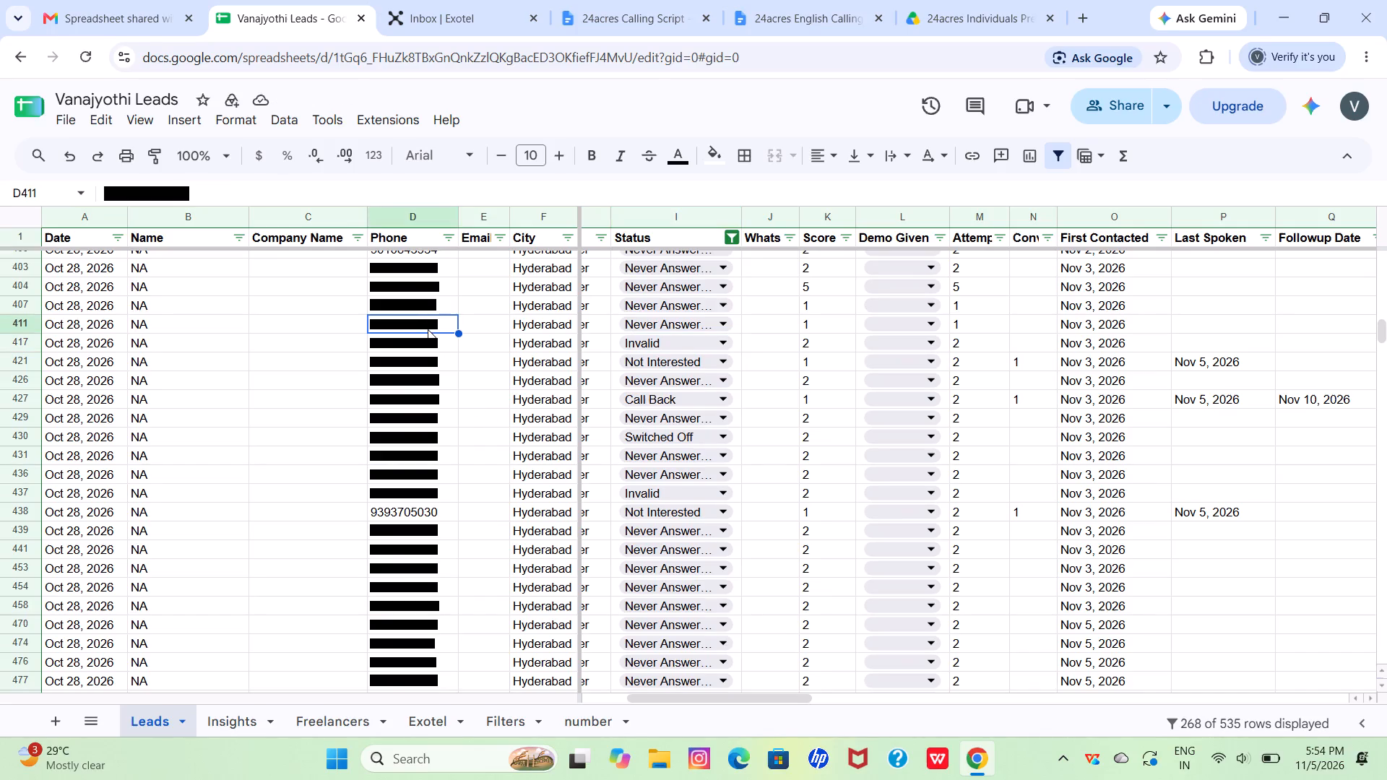
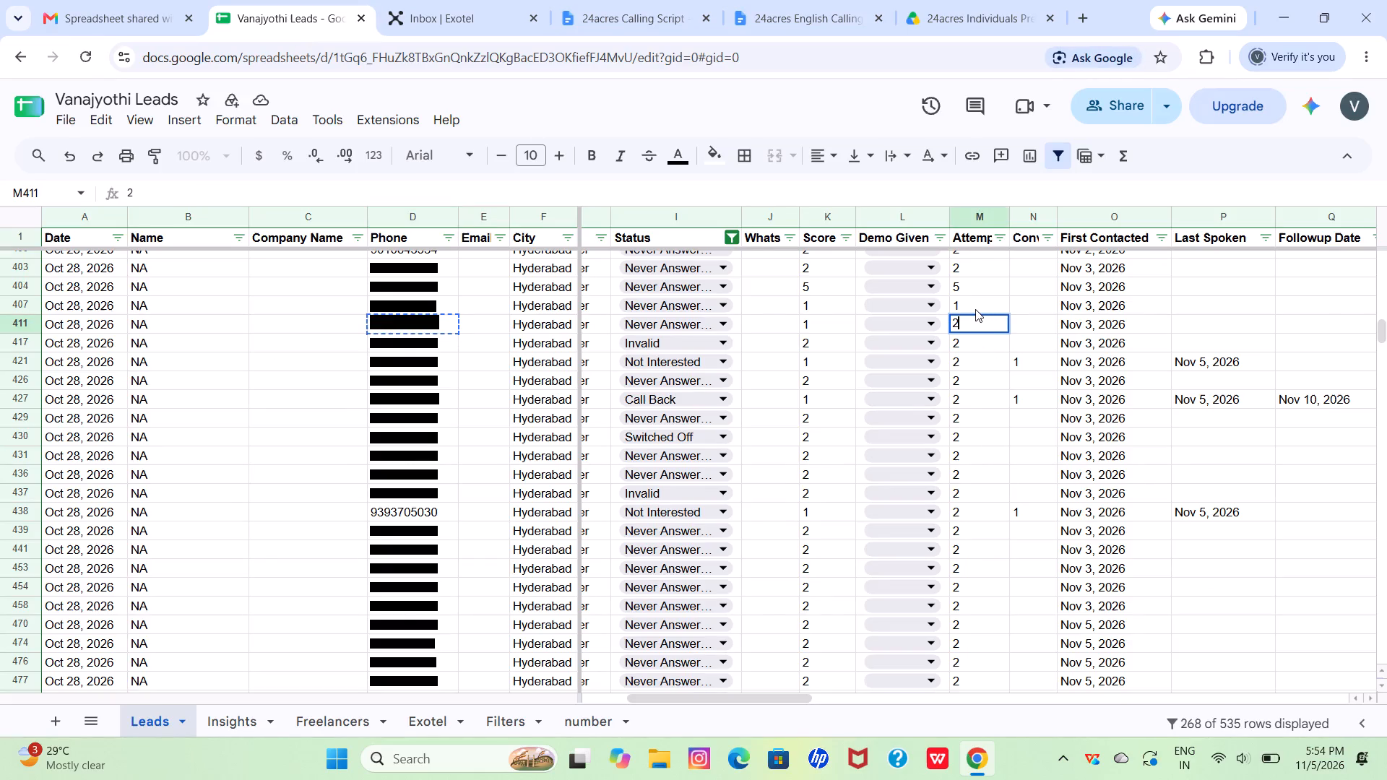
Commit 2 as the attempt count of the lead in row 411.
{"action": "left_click", "coordinate": [1042, 318]}
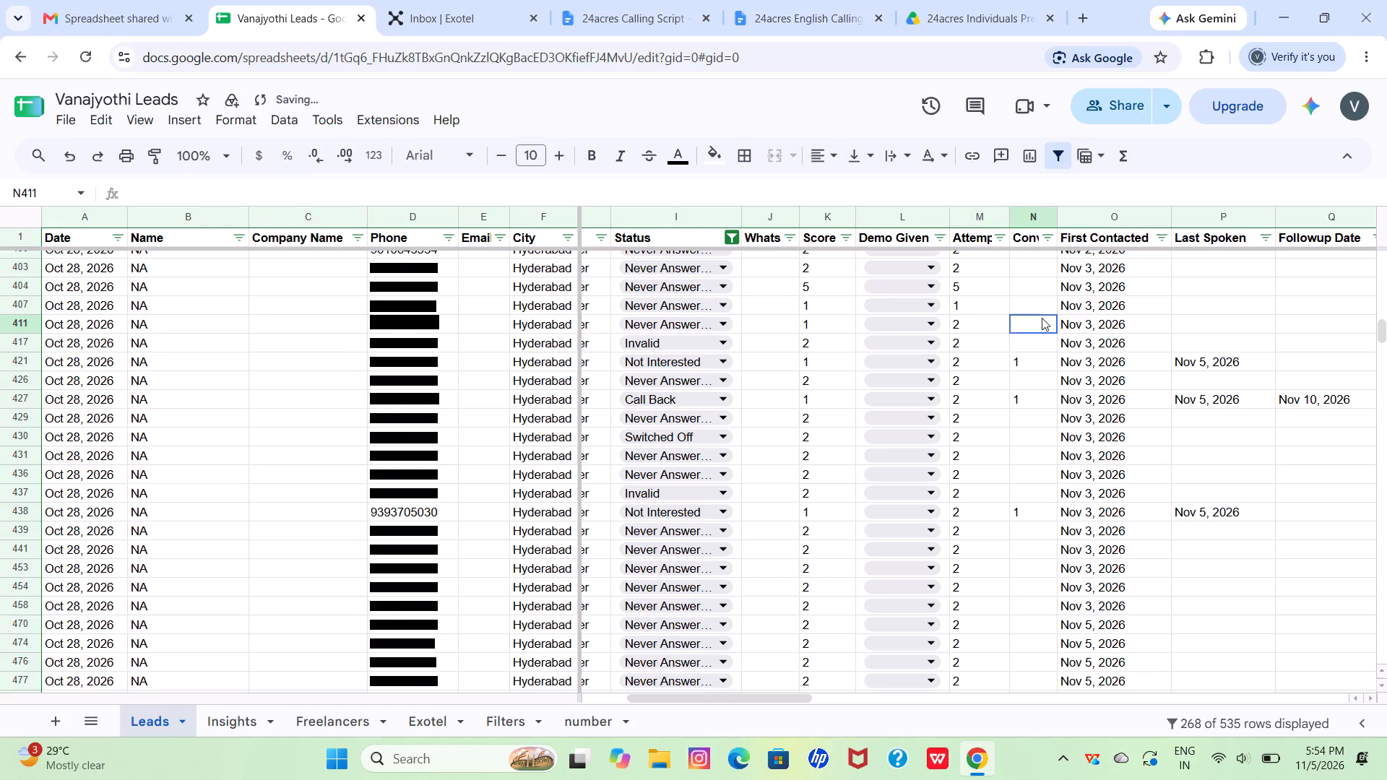
Set the attempt count of the lead in row 407 to 2 and select that lead's phone number.
{"action": "left_click", "coordinate": [976, 307]}
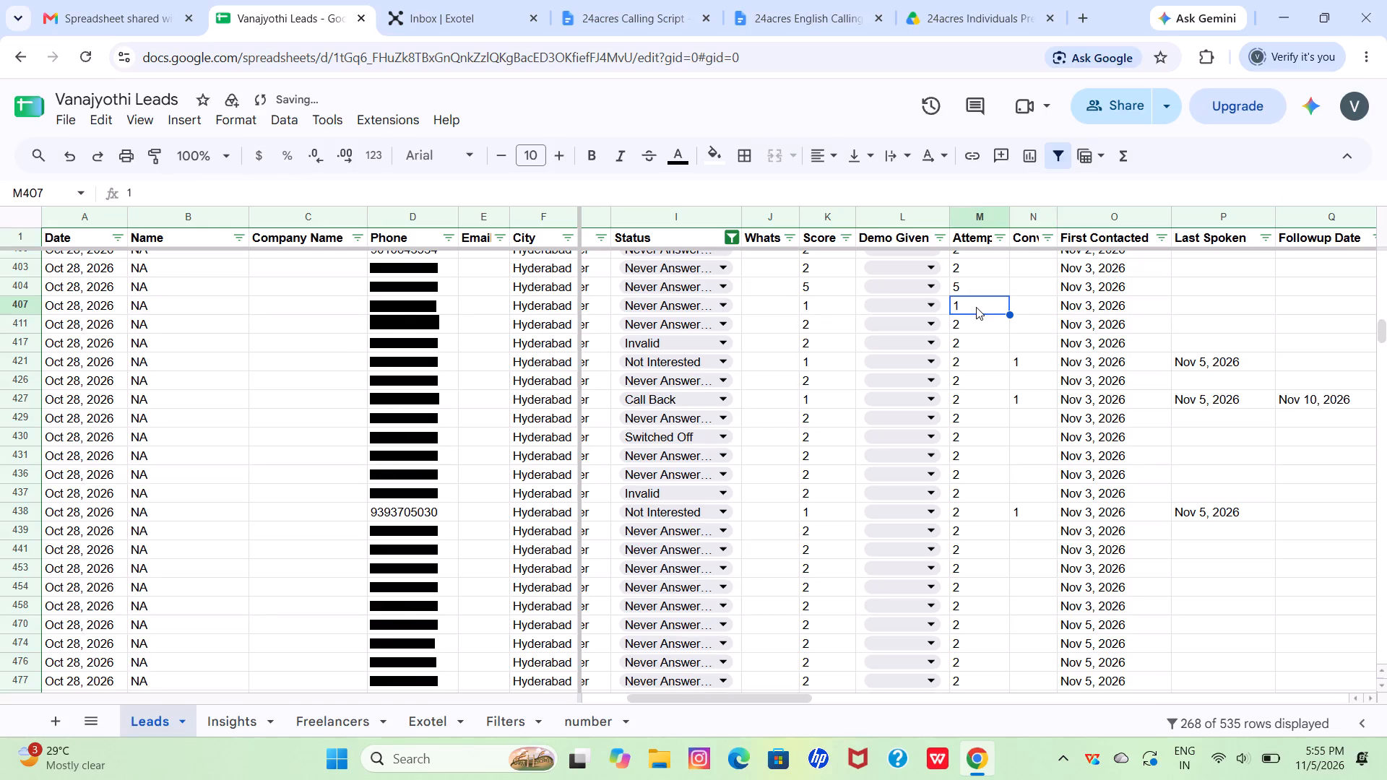
{"action": "key", "text": "2"}
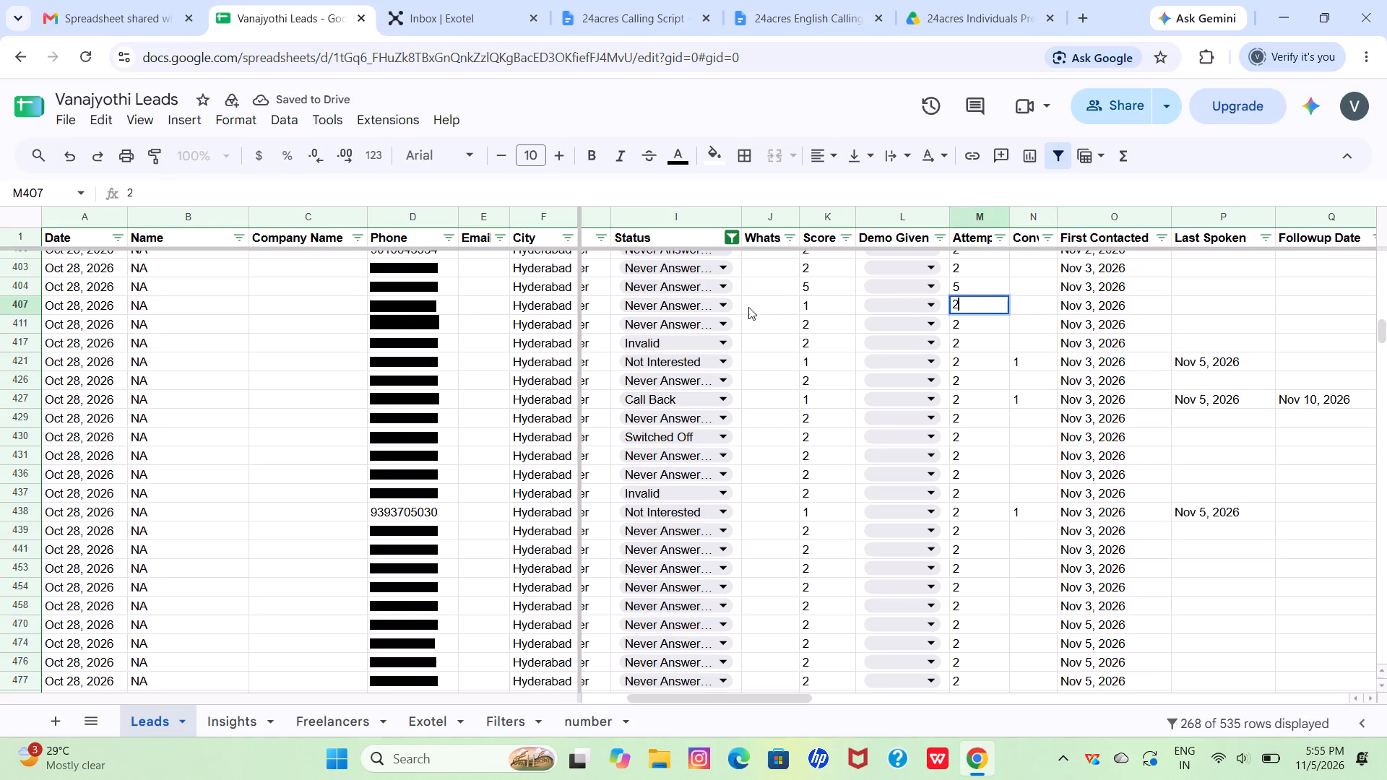
{"action": "left_click", "coordinate": [420, 308]}
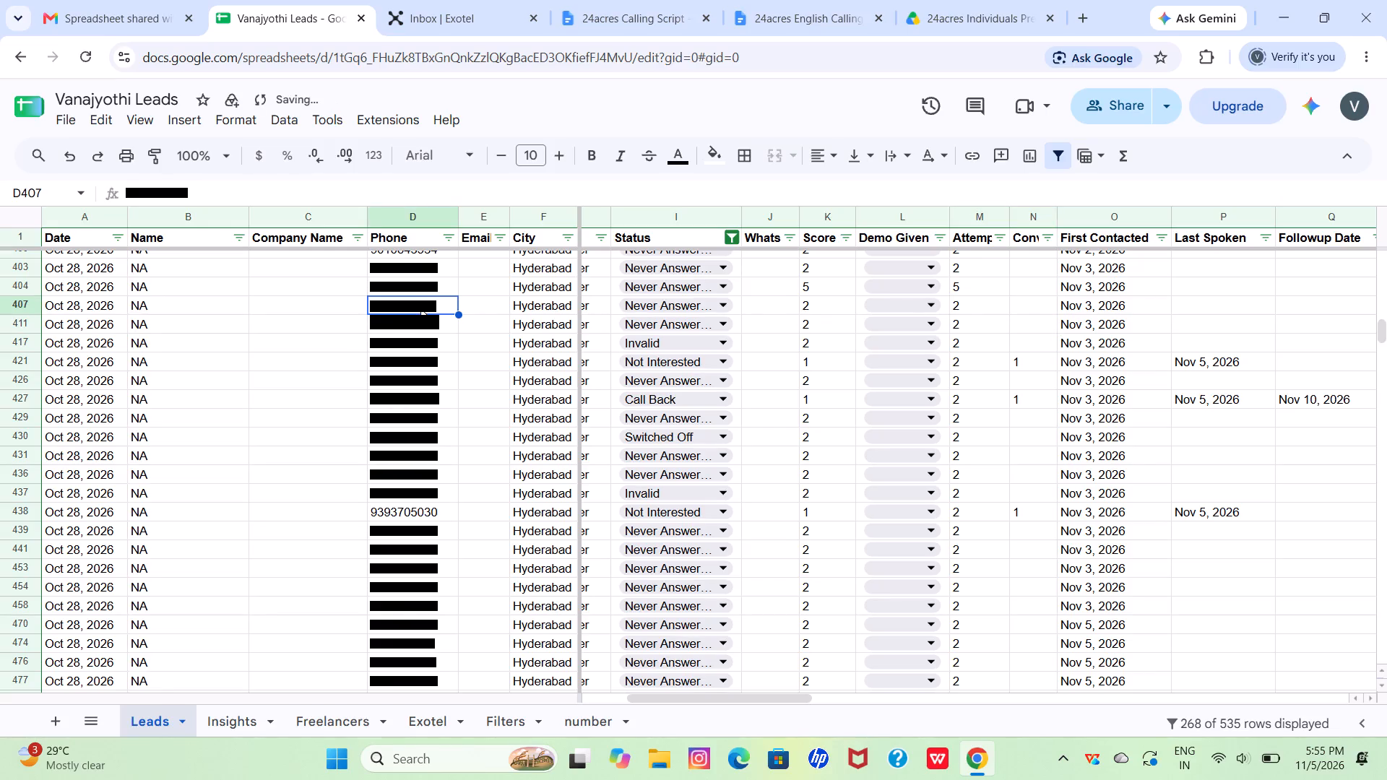
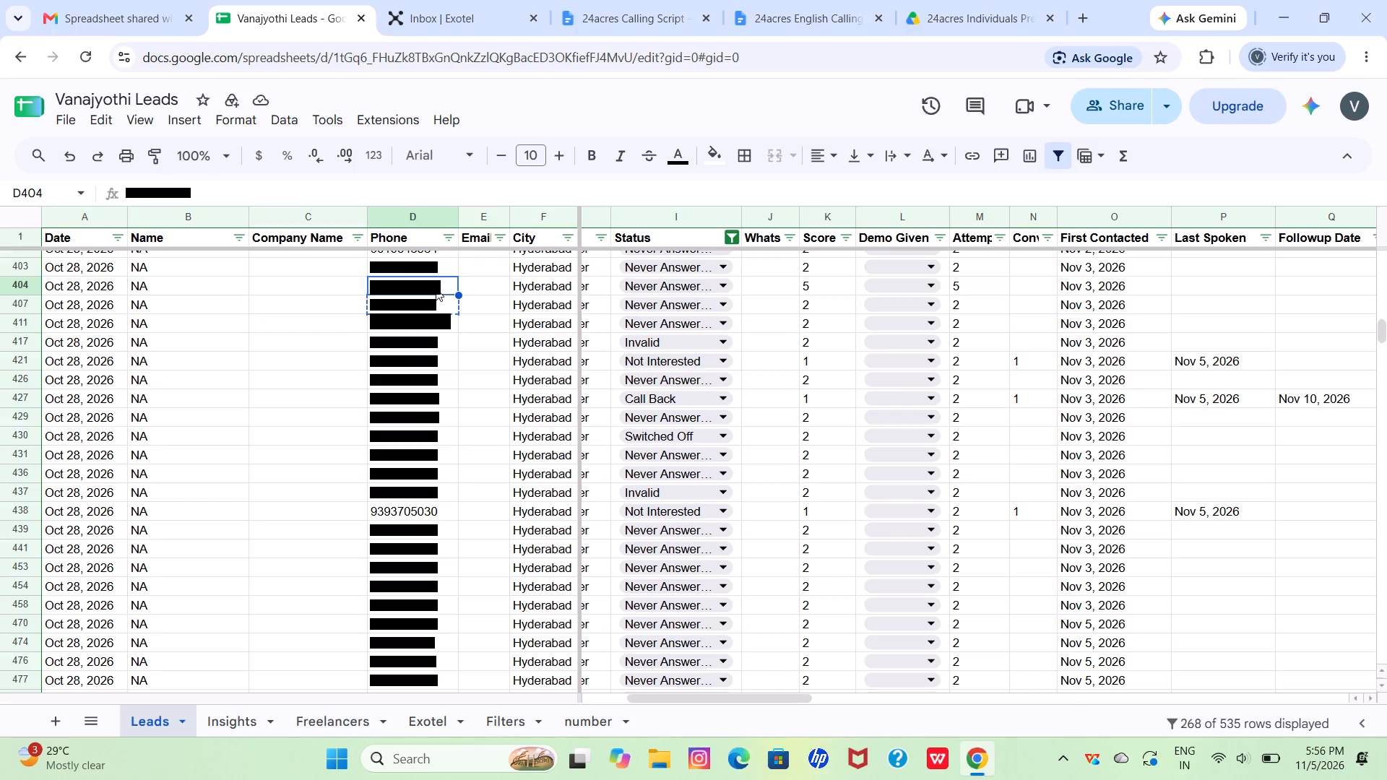
Set the status of the lead in row 407 to Not Interested.
{"action": "left_click", "coordinate": [437, 312]}
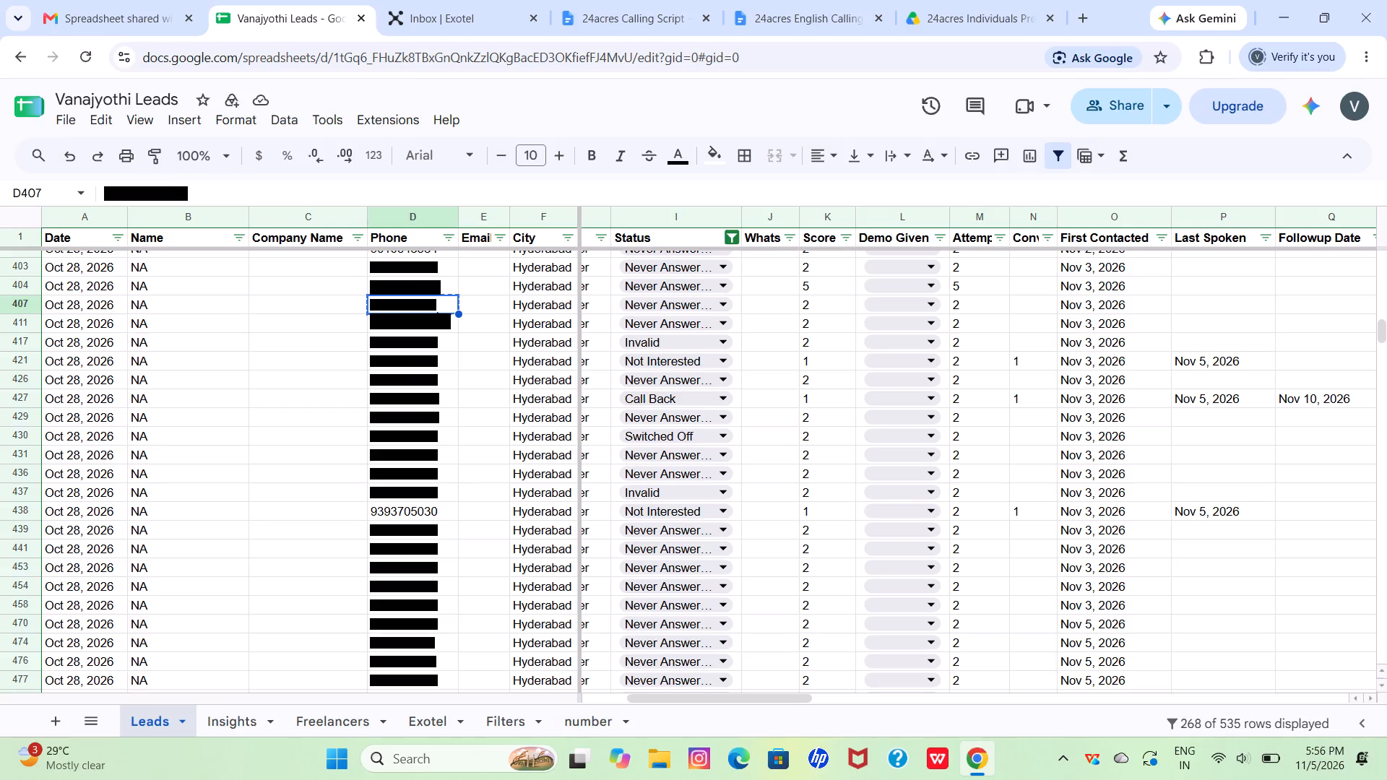
{"action": "left_click", "coordinate": [699, 301]}
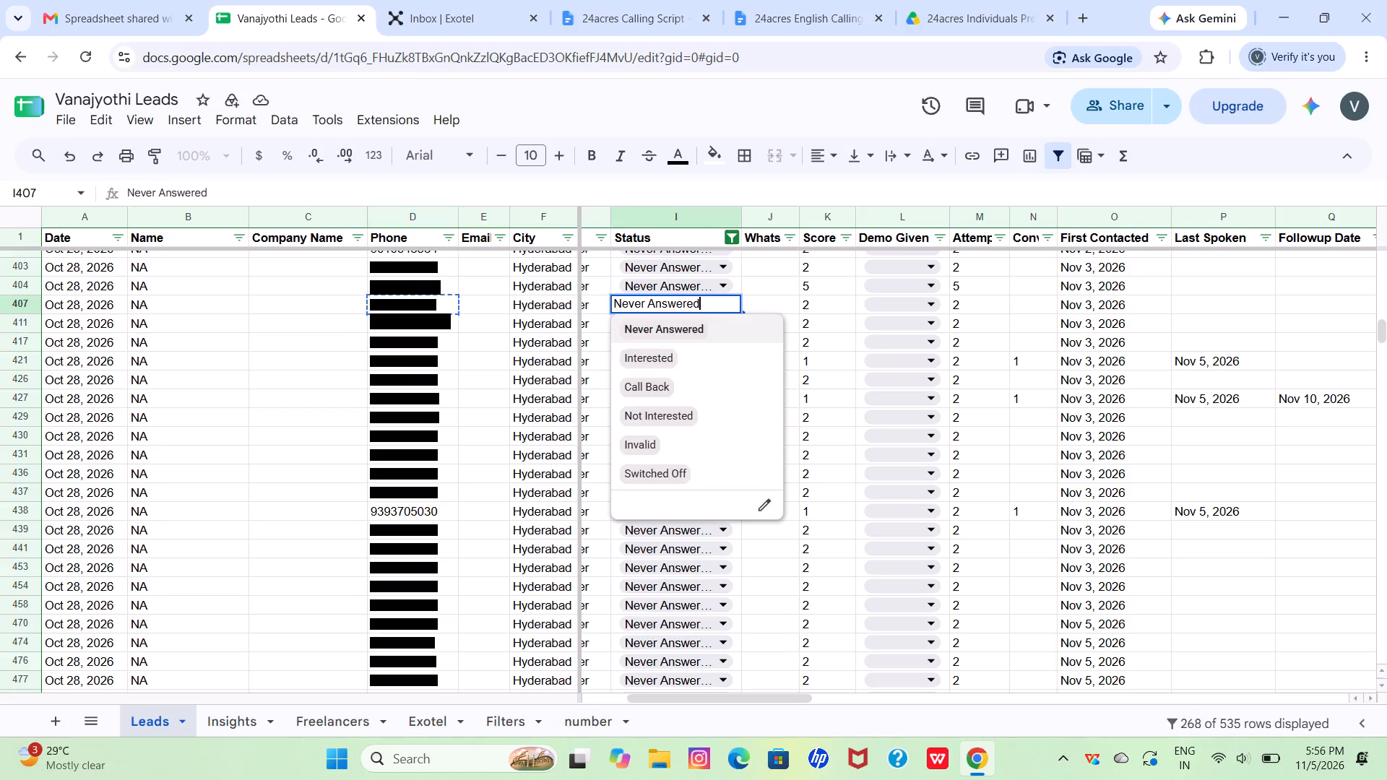
{"action": "left_click", "coordinate": [664, 415]}
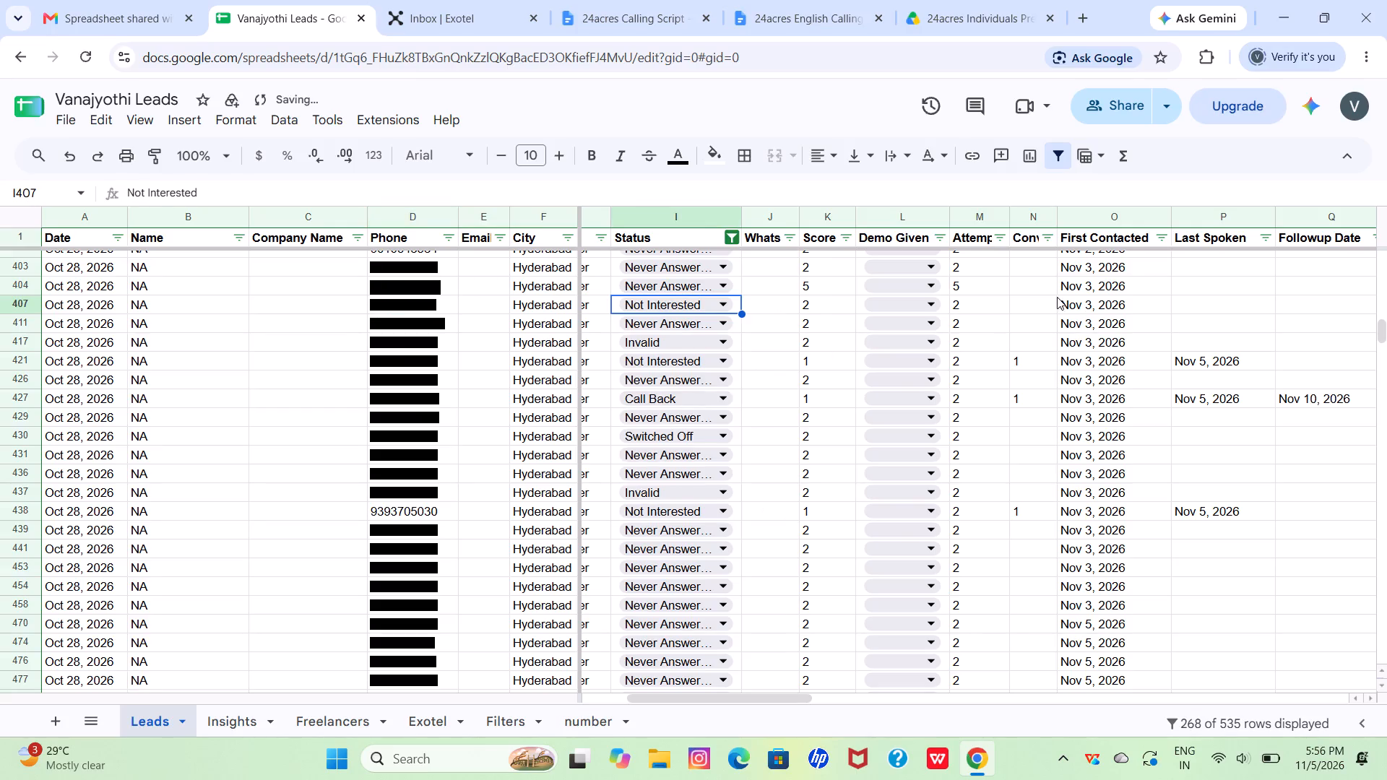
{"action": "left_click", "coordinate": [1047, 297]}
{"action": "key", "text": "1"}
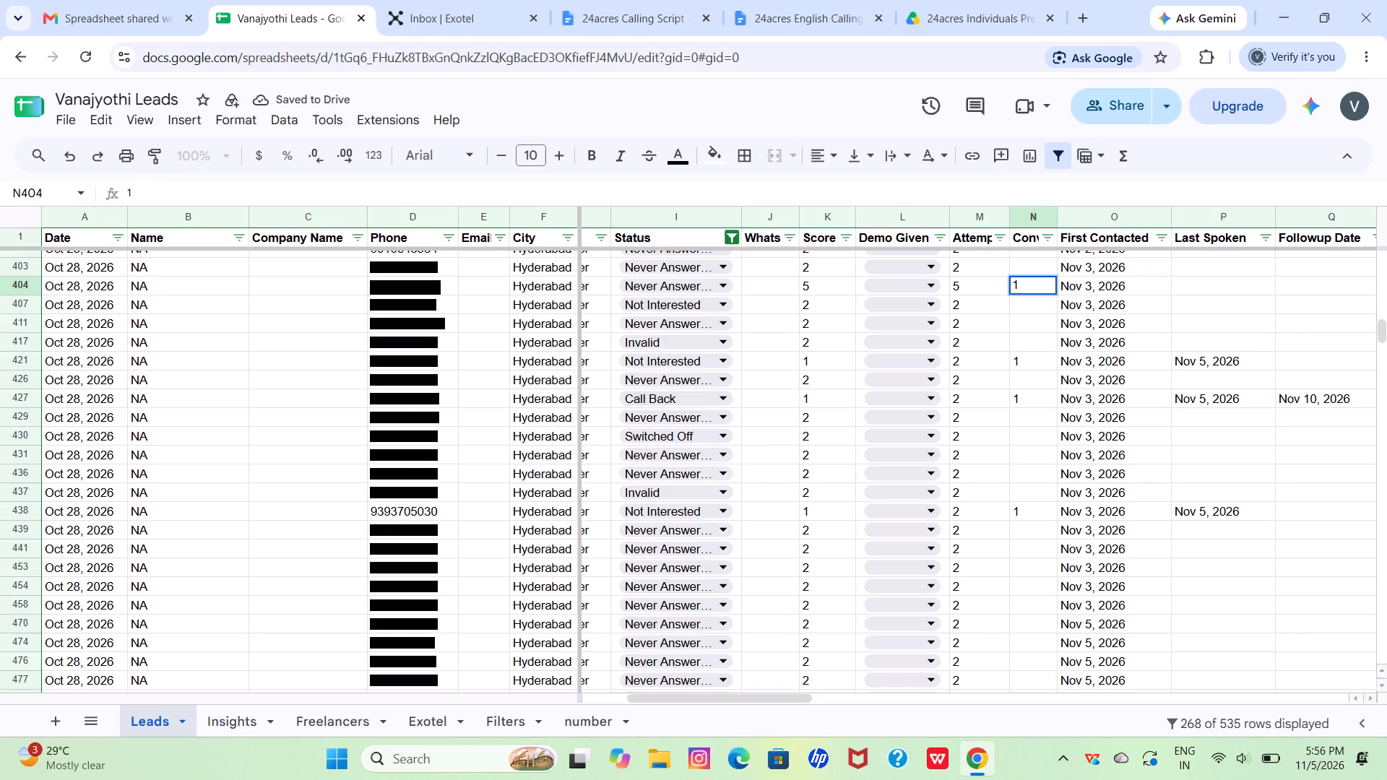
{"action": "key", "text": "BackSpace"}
Enter 1 as the conversation count of the lead in row 407.
{"action": "left_click", "coordinate": [1035, 311]}
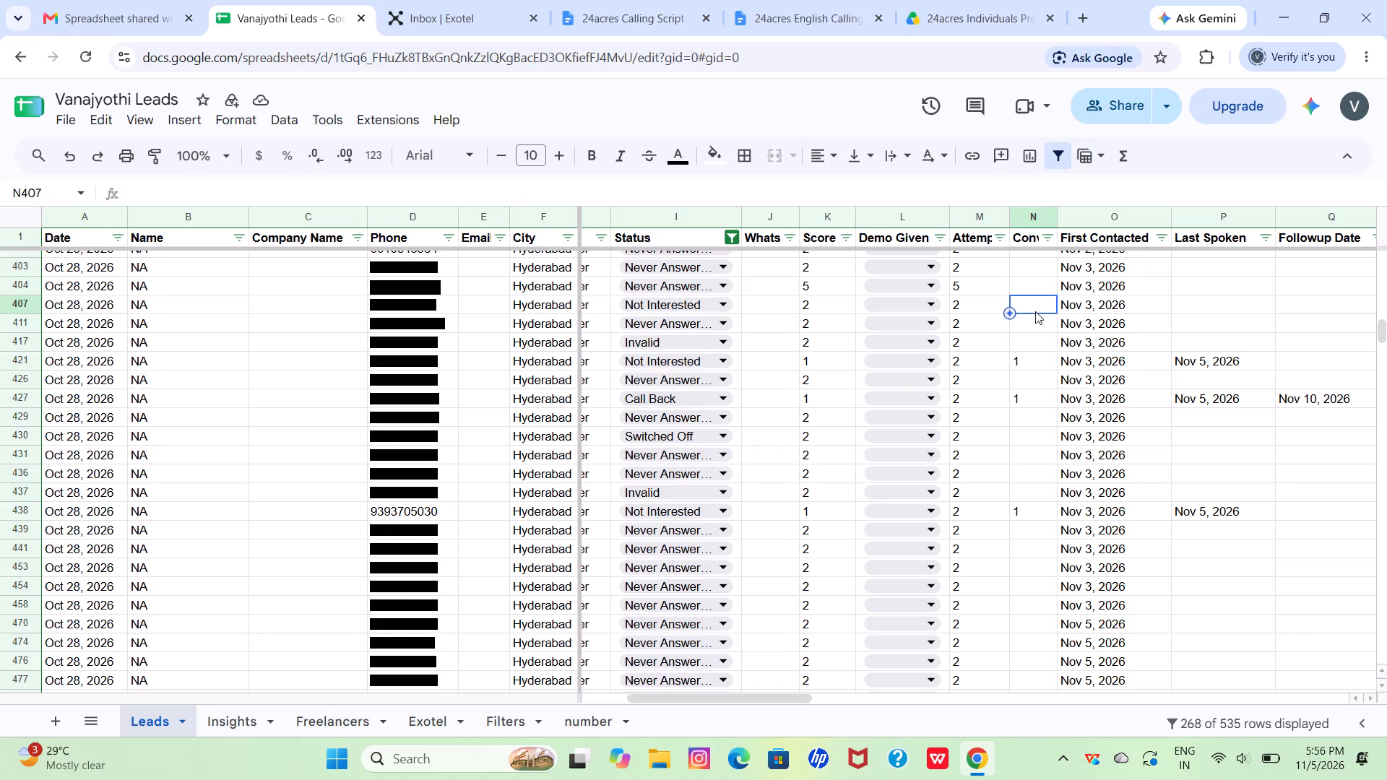
{"action": "key", "text": "1"}
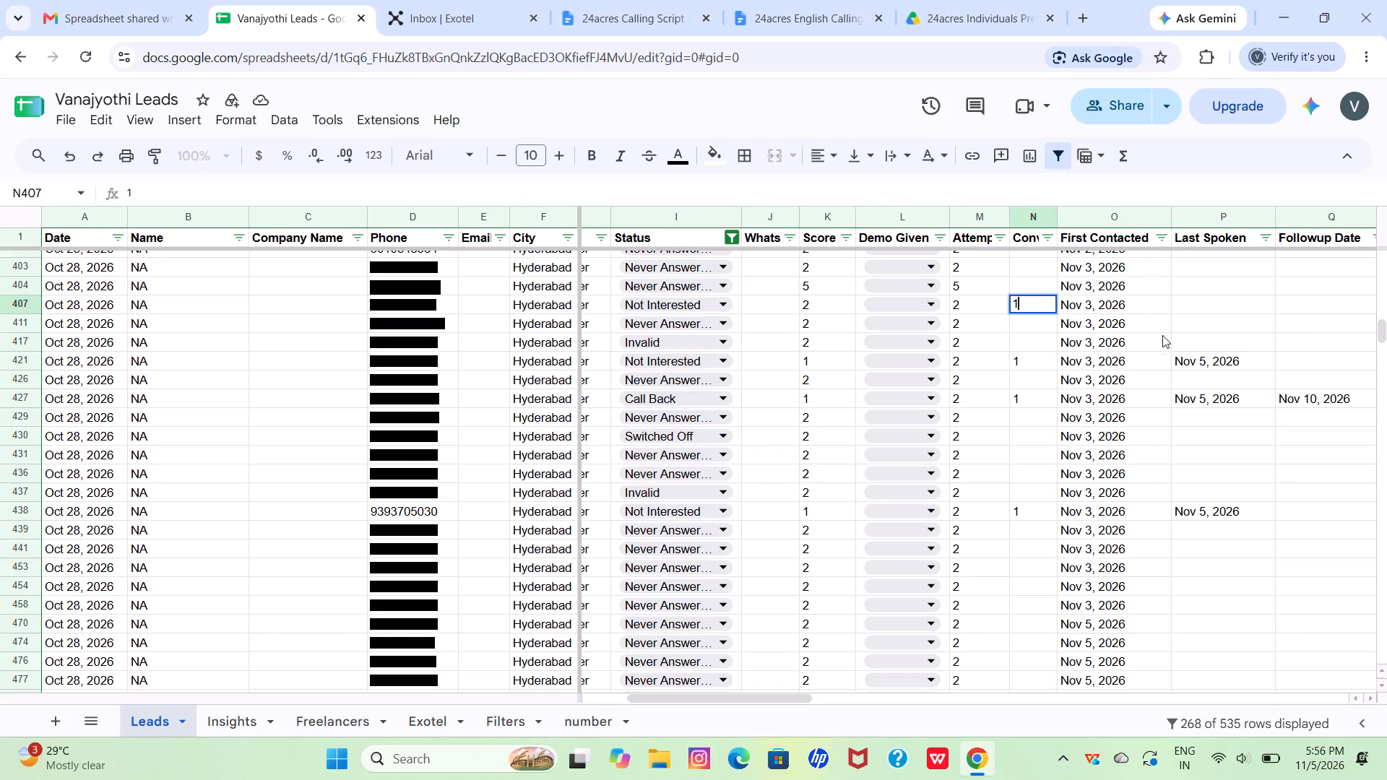
Copy the Last Spoken date Nov 5, 2026 from row 421 to the lead in row 407.
{"action": "left_click", "coordinate": [1182, 363]}
{"action": "key", "text": "ctrl+c"}
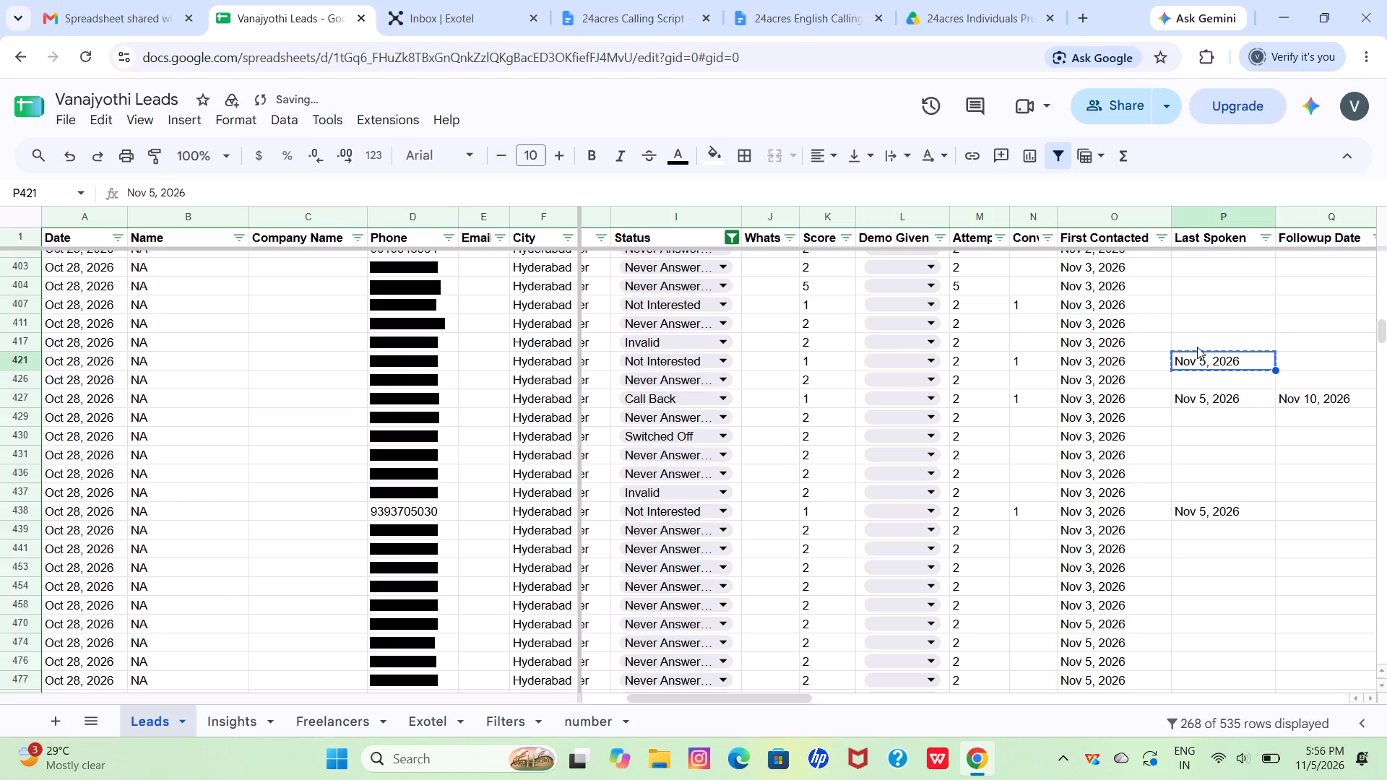
{"action": "left_click", "coordinate": [1201, 308]}
{"action": "key", "text": "ctrl+v"}
Copy the note "not gave to speak and disconnected call" from row 421 to the Notes of row 407.
{"action": "scroll", "coordinate": [1201, 308], "scroll_direction": "left", "scroll_amount": 1}
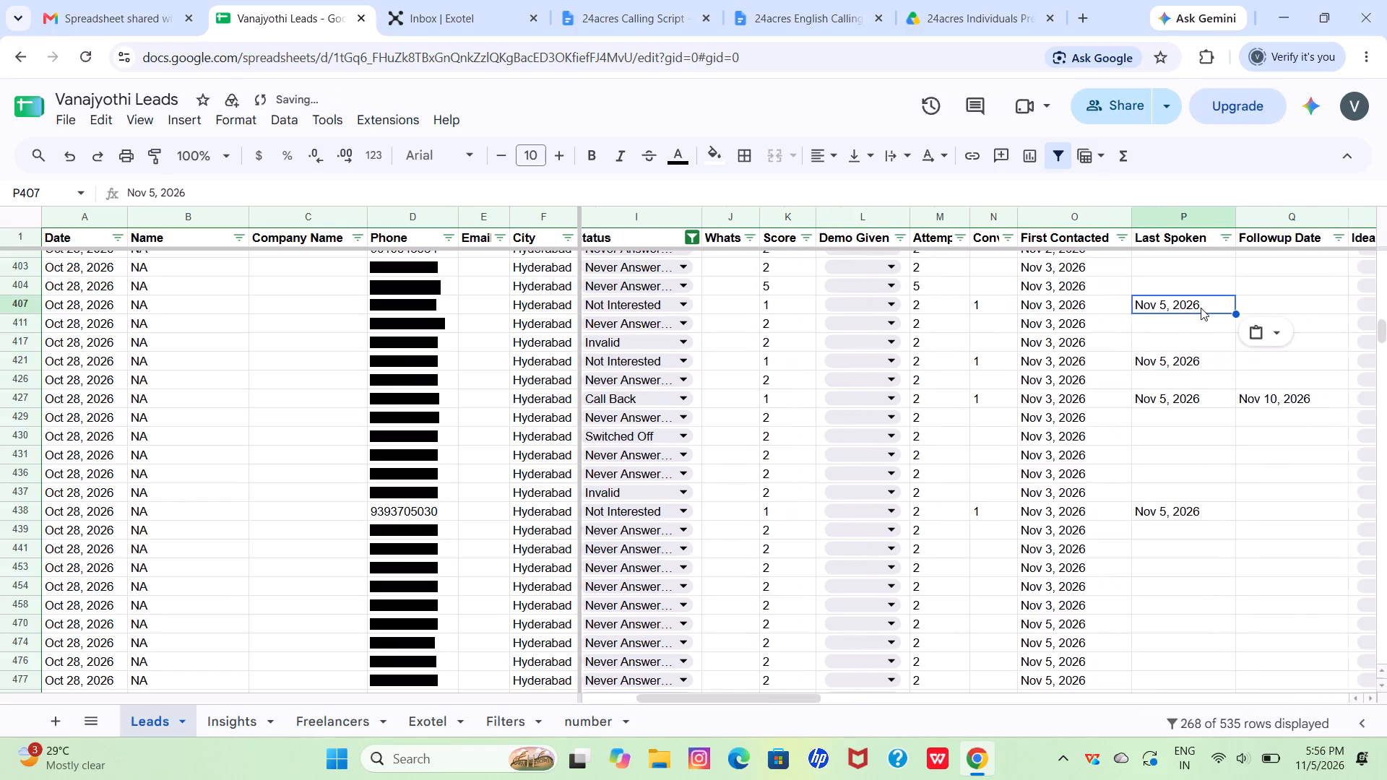
{"action": "scroll", "coordinate": [1201, 308], "scroll_direction": "left", "scroll_amount": 4}
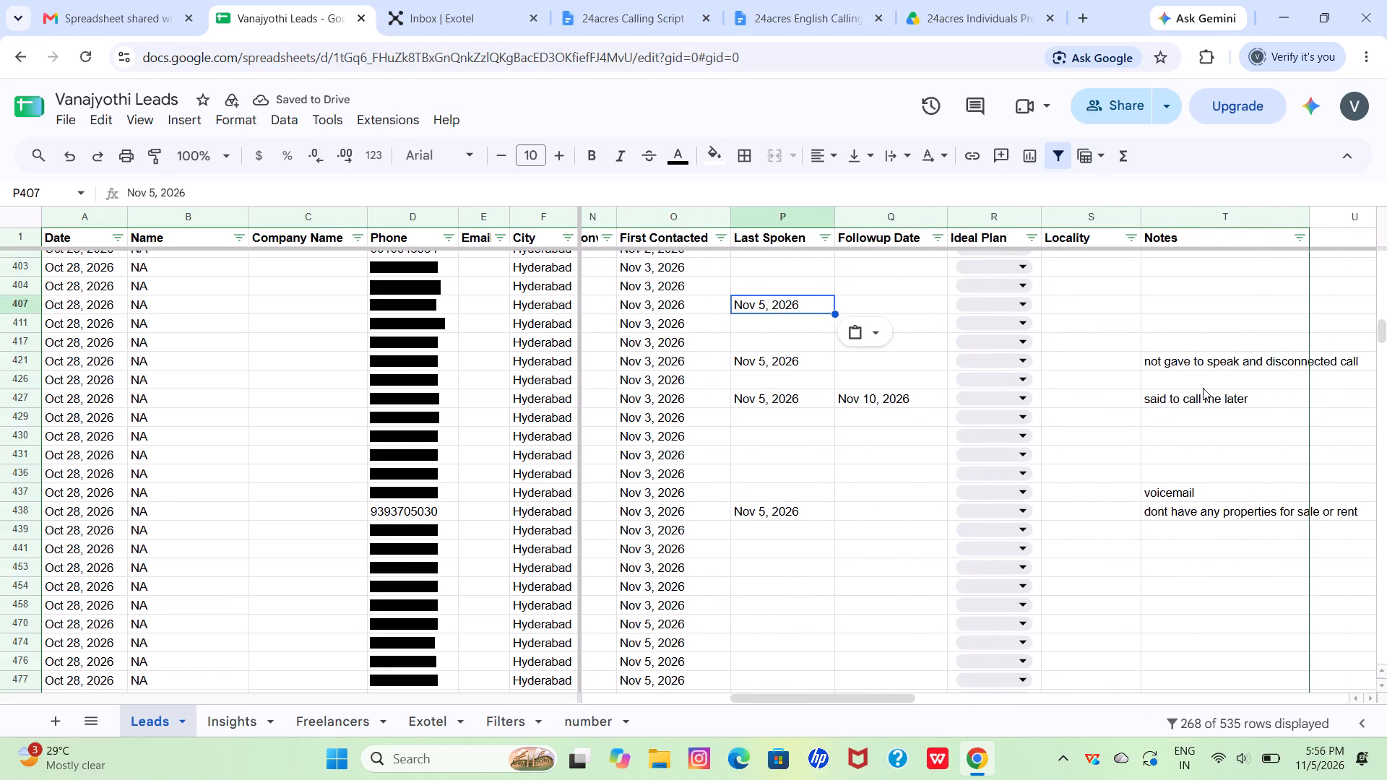
{"action": "left_click", "coordinate": [1177, 363]}
{"action": "key", "text": "ctrl+c"}
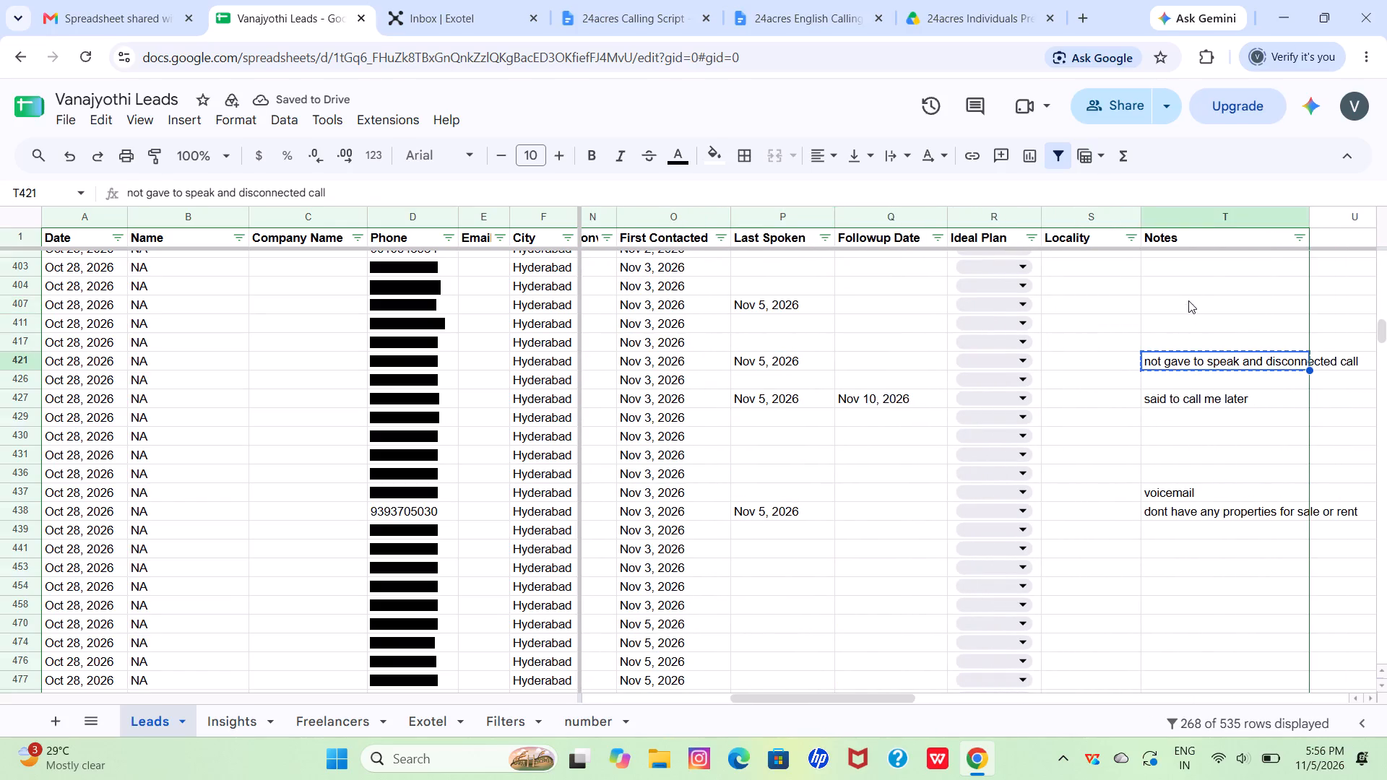
{"action": "left_click", "coordinate": [1187, 290]}
{"action": "left_click", "coordinate": [1185, 298]}
{"action": "key", "text": "ctrl+v"}
{"action": "right_click", "coordinate": [1185, 298], "text": "ctrl"}
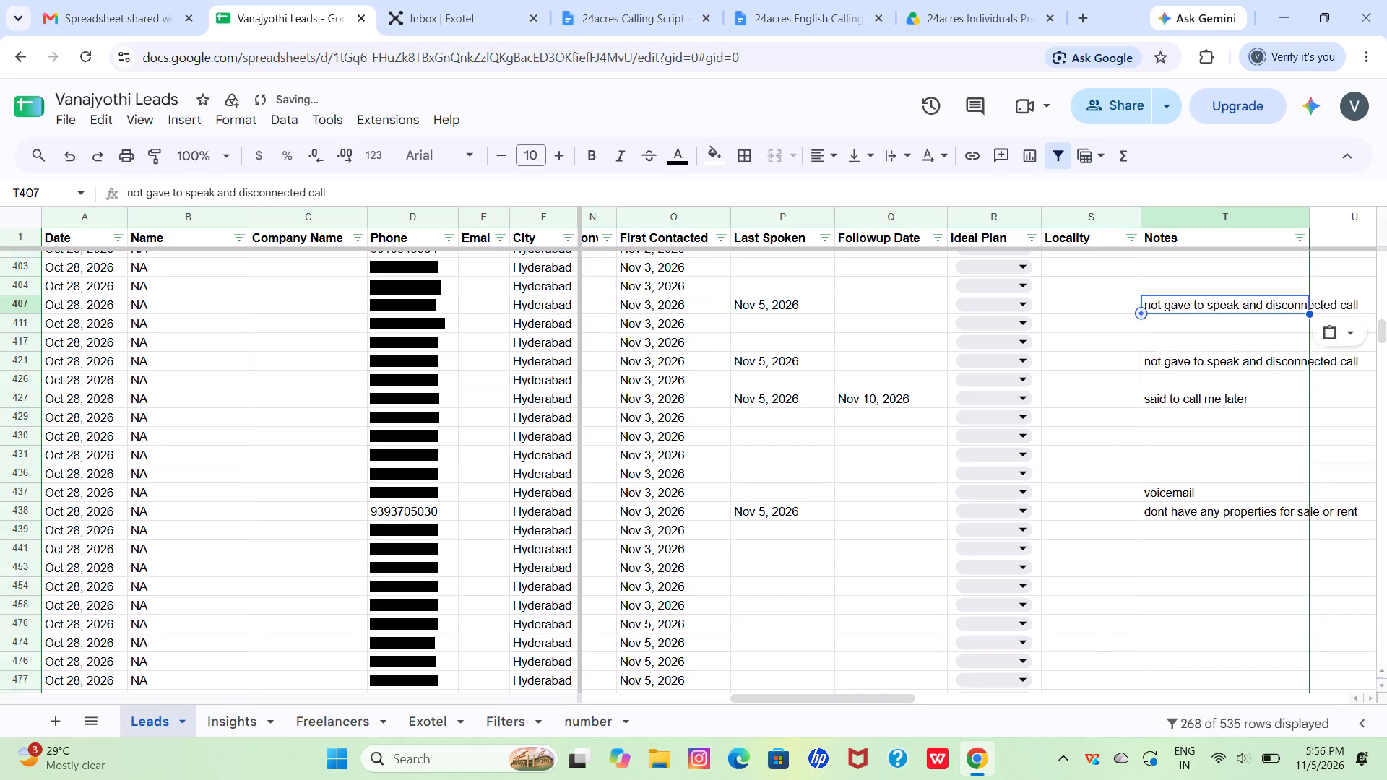
{"action": "left_click", "coordinate": [1060, 302]}
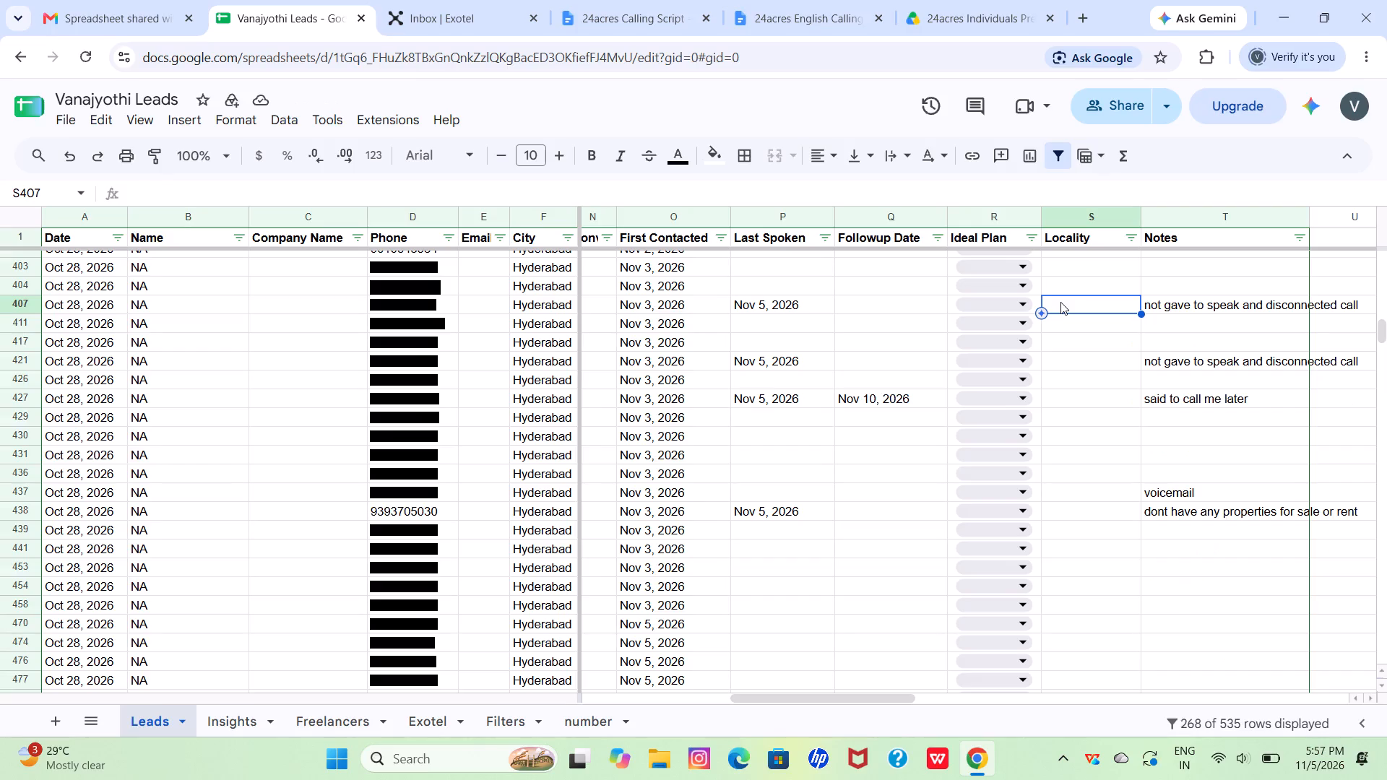
Set the attempt count of the lead in row 404 to 6 and select that lead's phone number.
{"action": "left_click", "coordinate": [847, 269]}
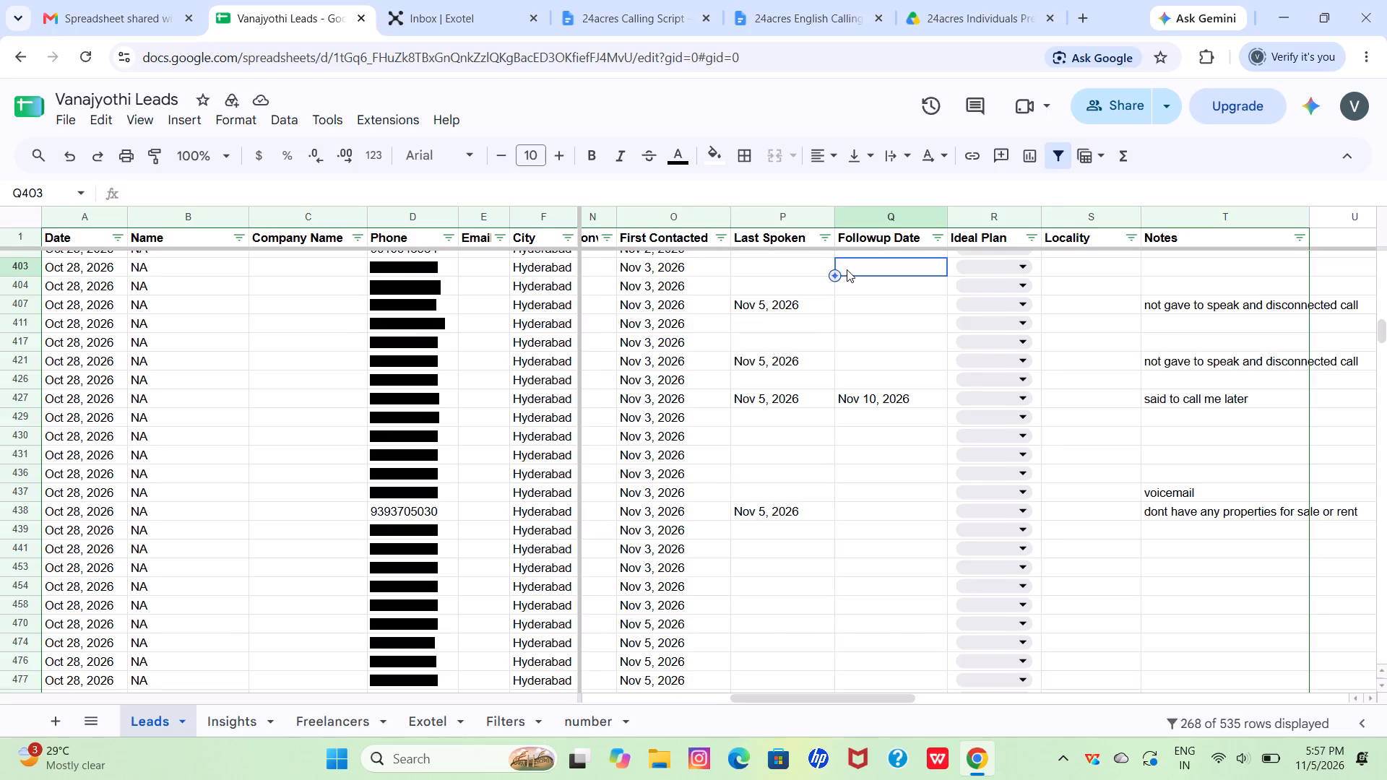
{"action": "scroll", "coordinate": [847, 269], "scroll_direction": "right", "scroll_amount": 6}
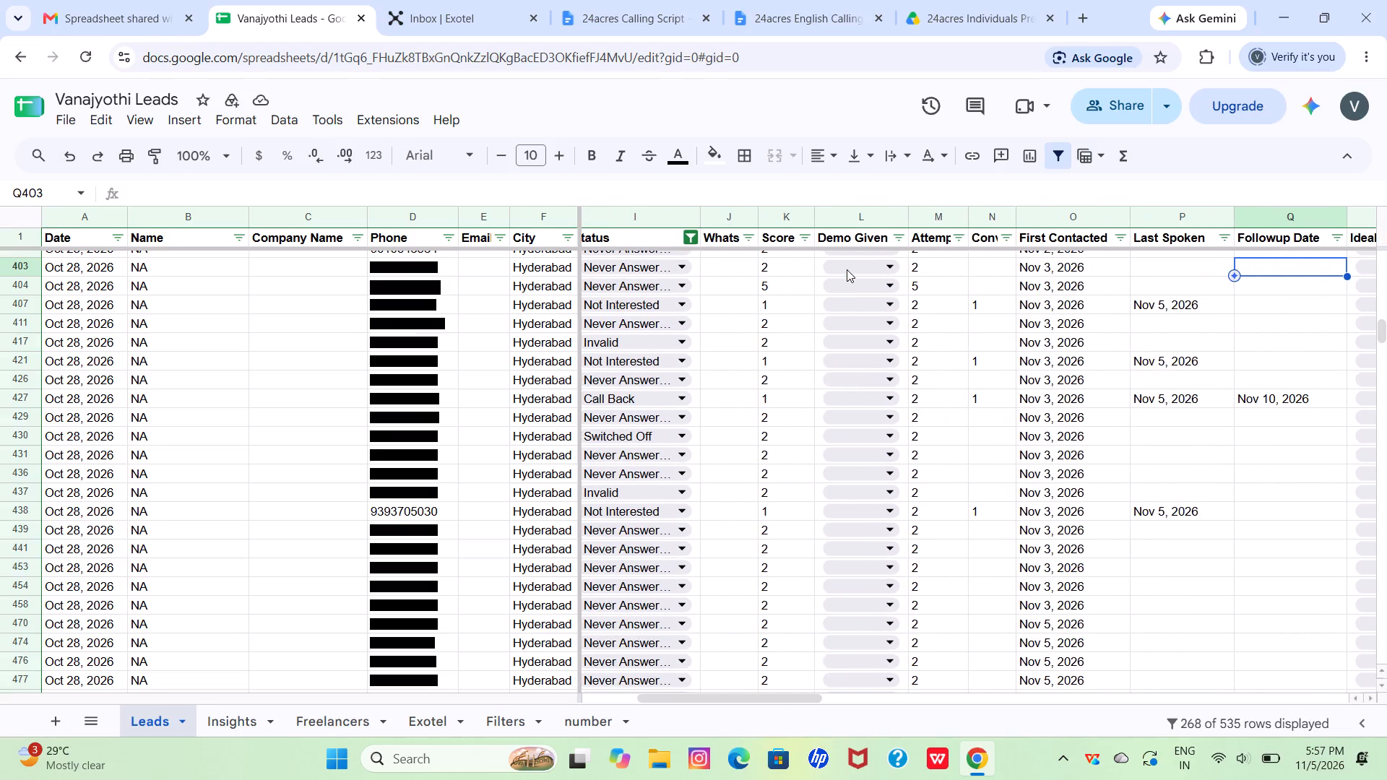
{"action": "left_click", "coordinate": [426, 277]}
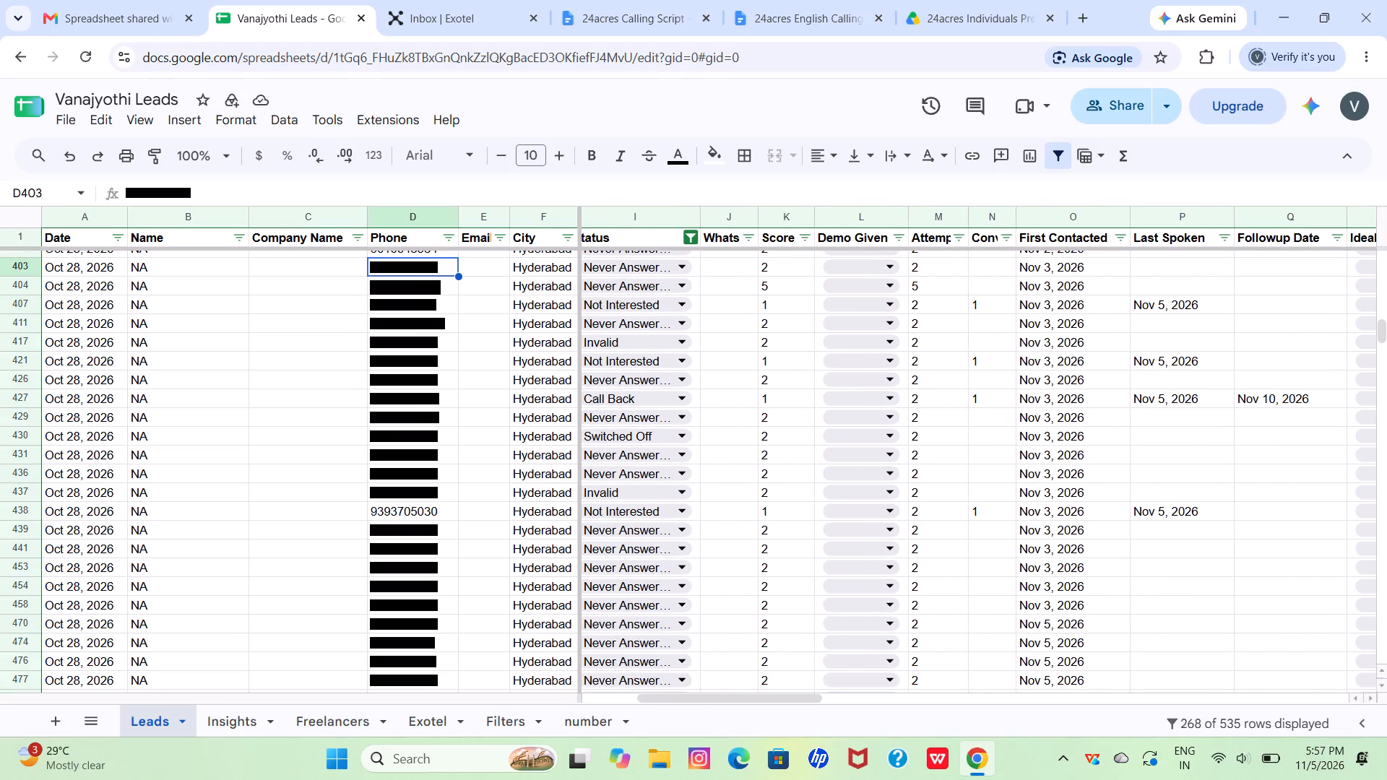
{"action": "left_click", "coordinate": [426, 292]}
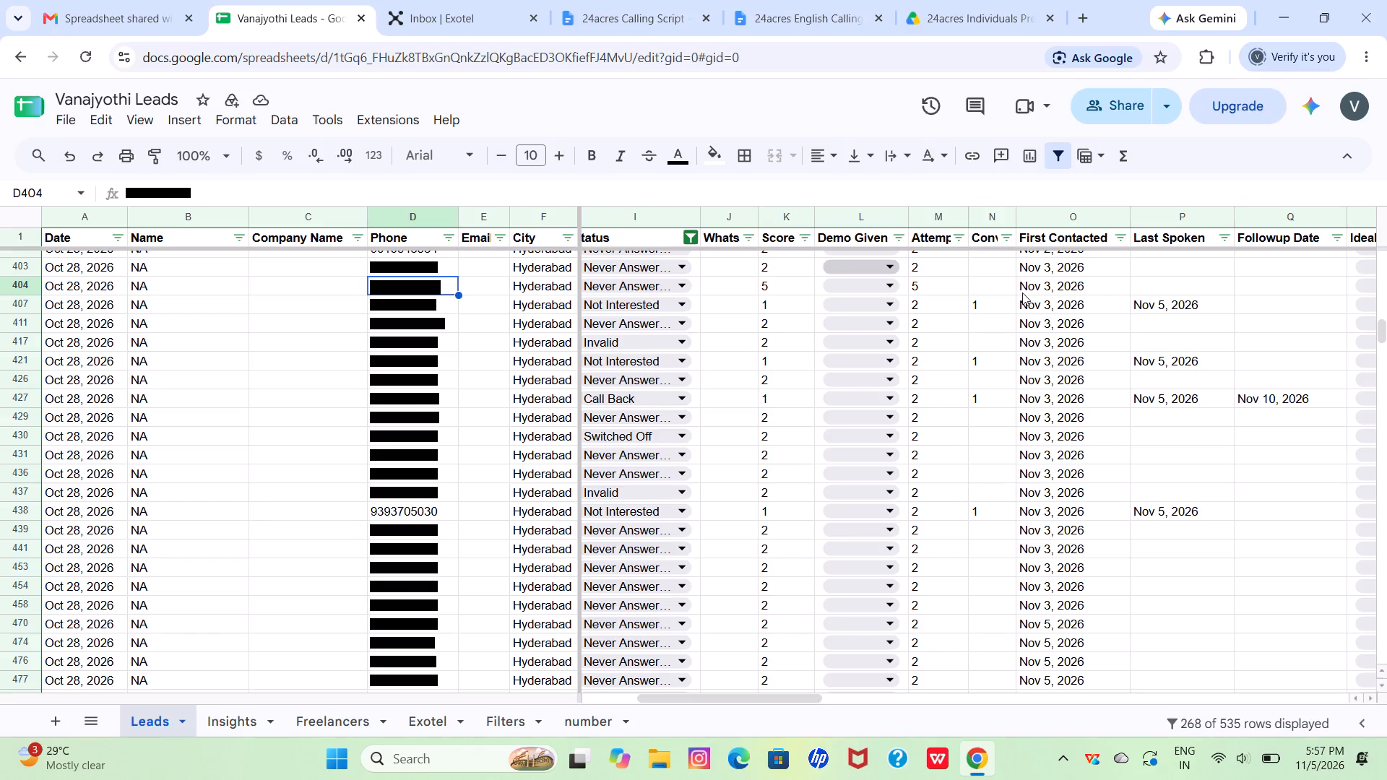
{"action": "left_click", "coordinate": [932, 285]}
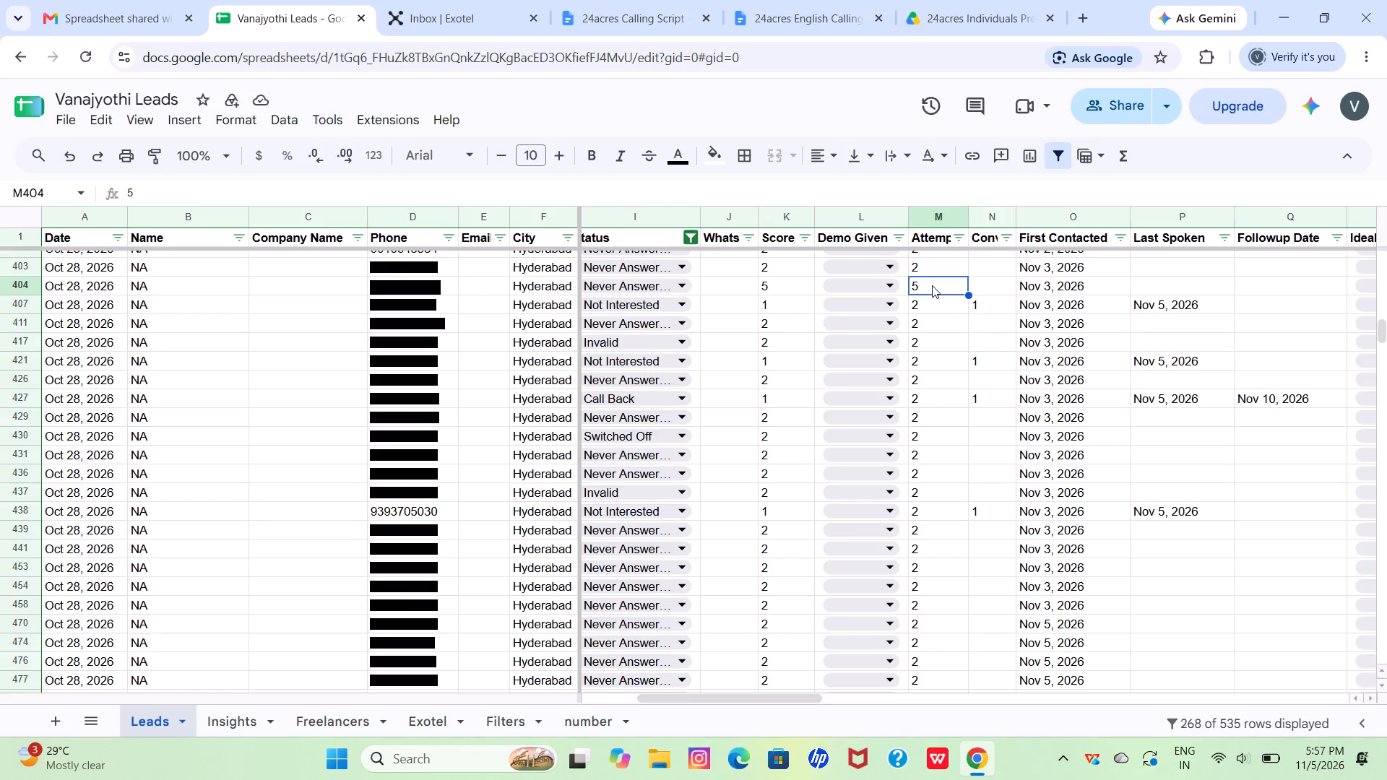
{"action": "key", "text": "6"}
{"action": "left_click", "coordinate": [438, 285]}
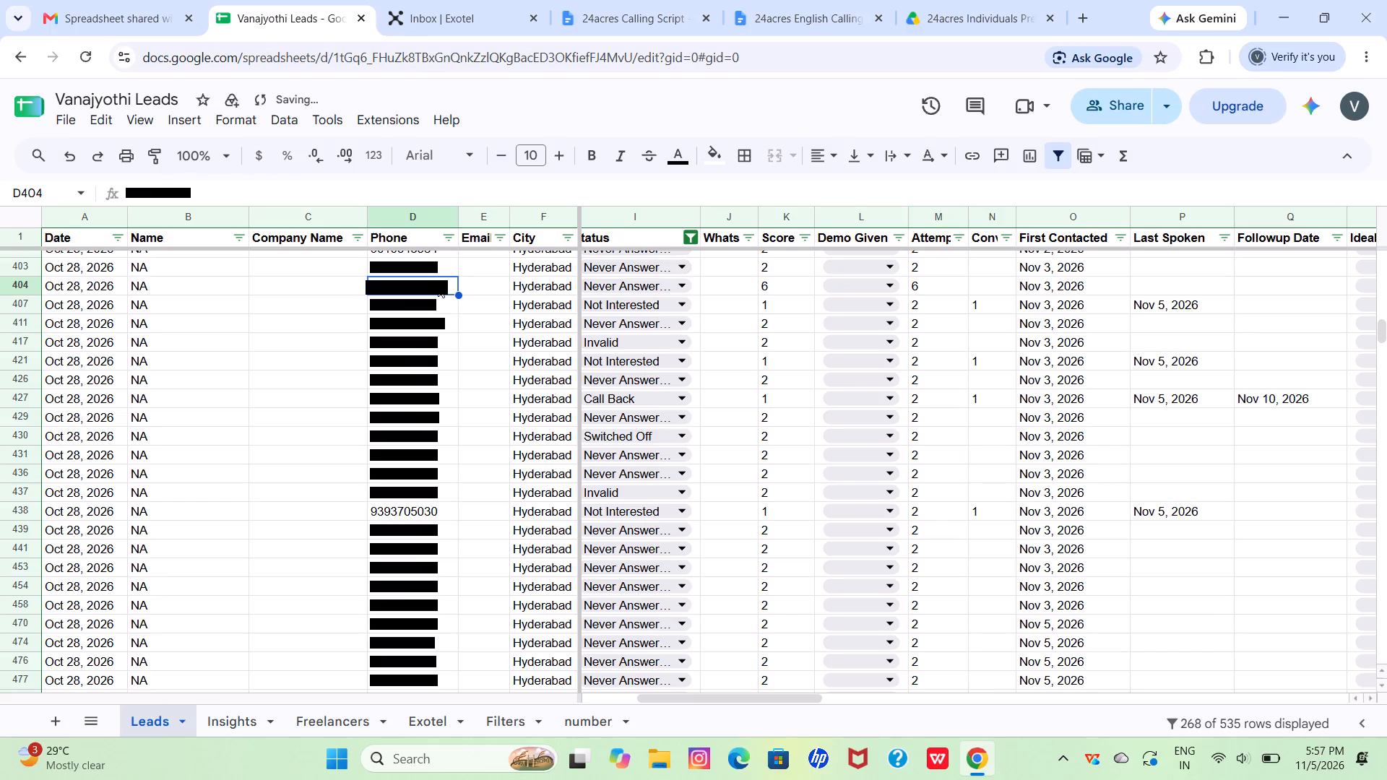
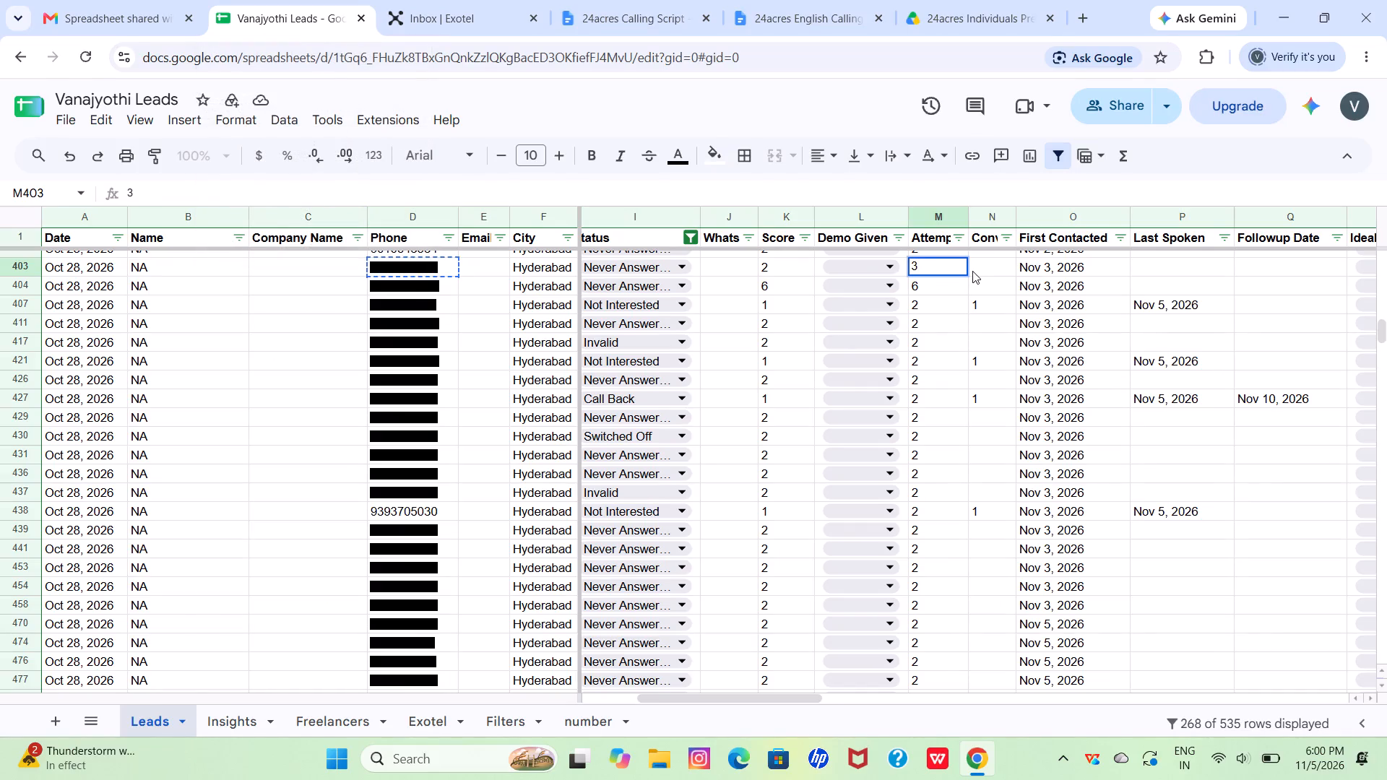
Set the attempt count of the lead in row 403 to 3.
{"action": "left_click", "coordinate": [978, 271]}
{"action": "scroll", "coordinate": [978, 271], "scroll_direction": "up", "scroll_amount": 2}
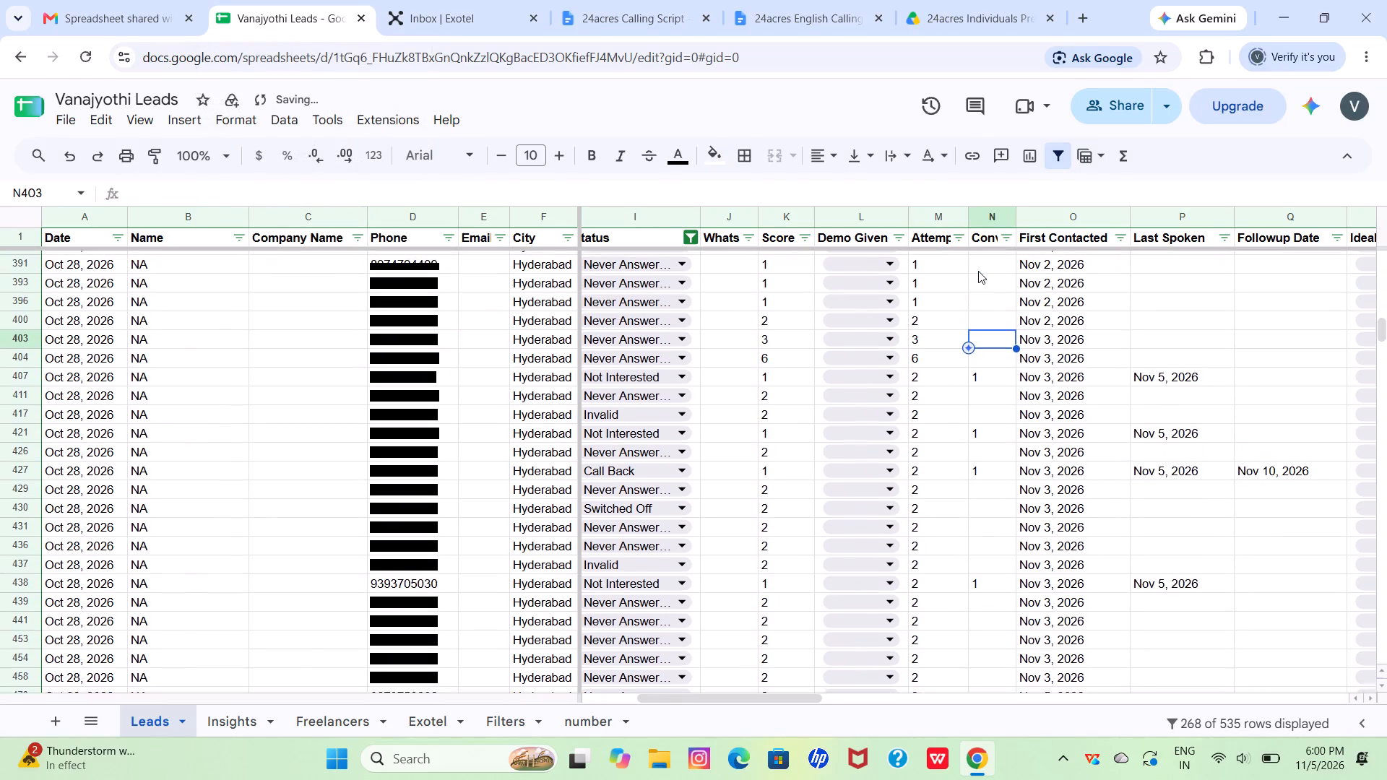
{"action": "scroll", "coordinate": [978, 271], "scroll_direction": "up", "scroll_amount": 1}
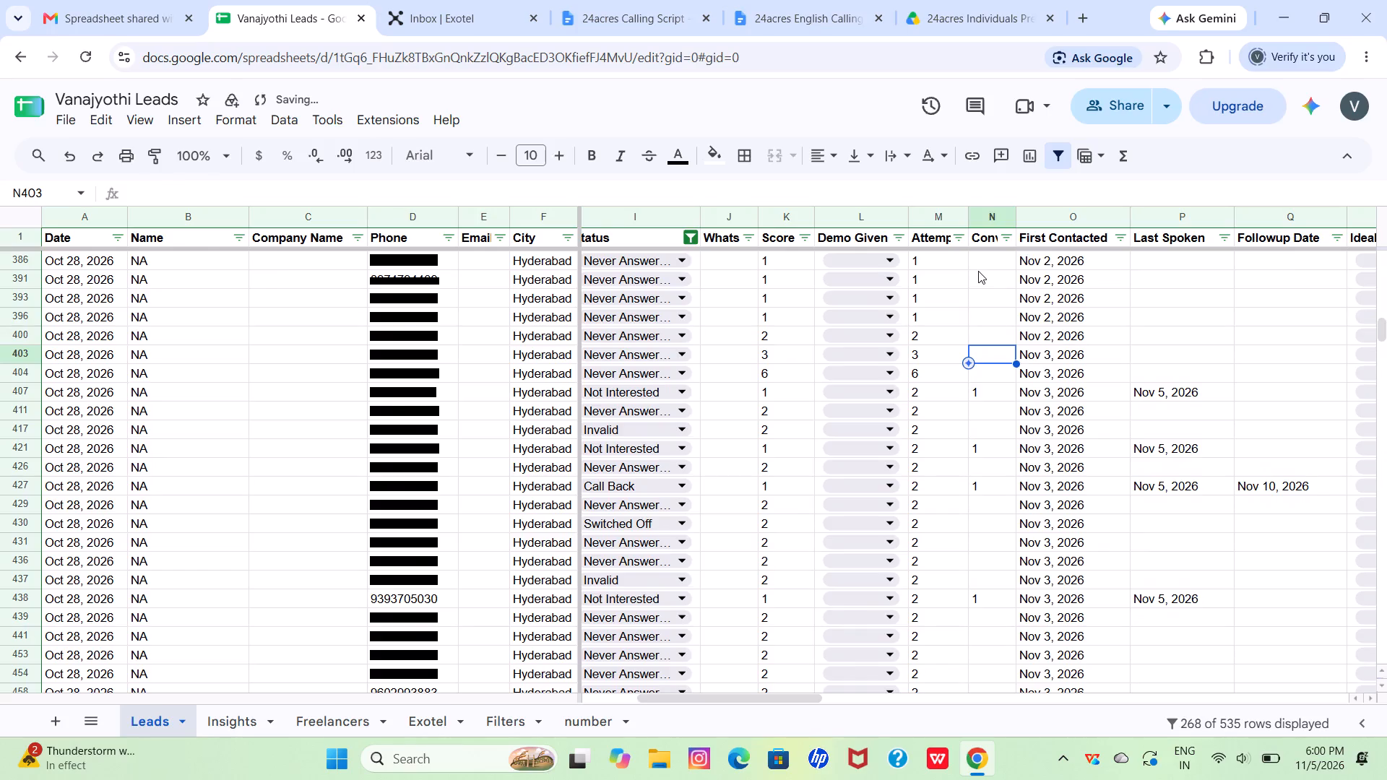
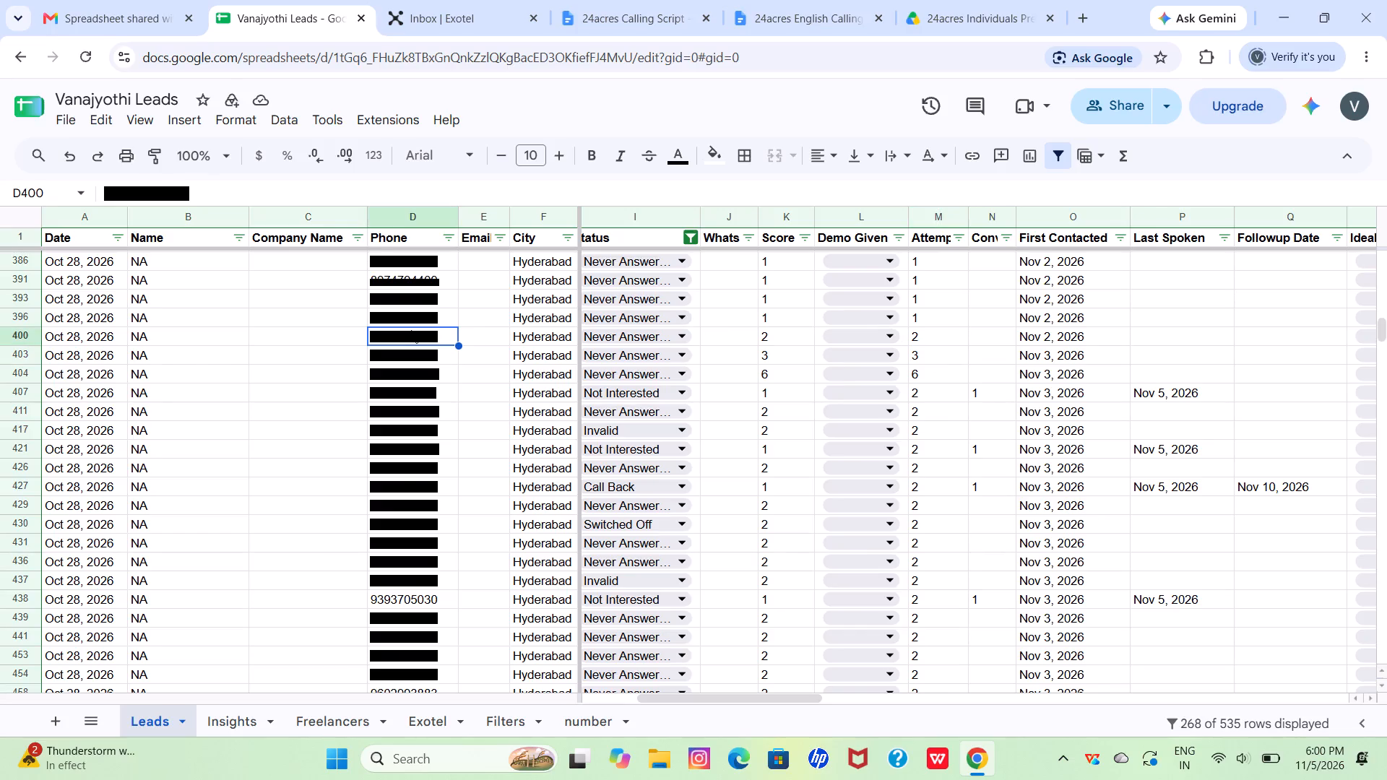
Copy the phone number of the lead in row 400.
{"action": "key", "text": "ctrl+c"}
Select the phone number of the lead in row 403.
{"action": "left_click", "coordinate": [425, 354]}
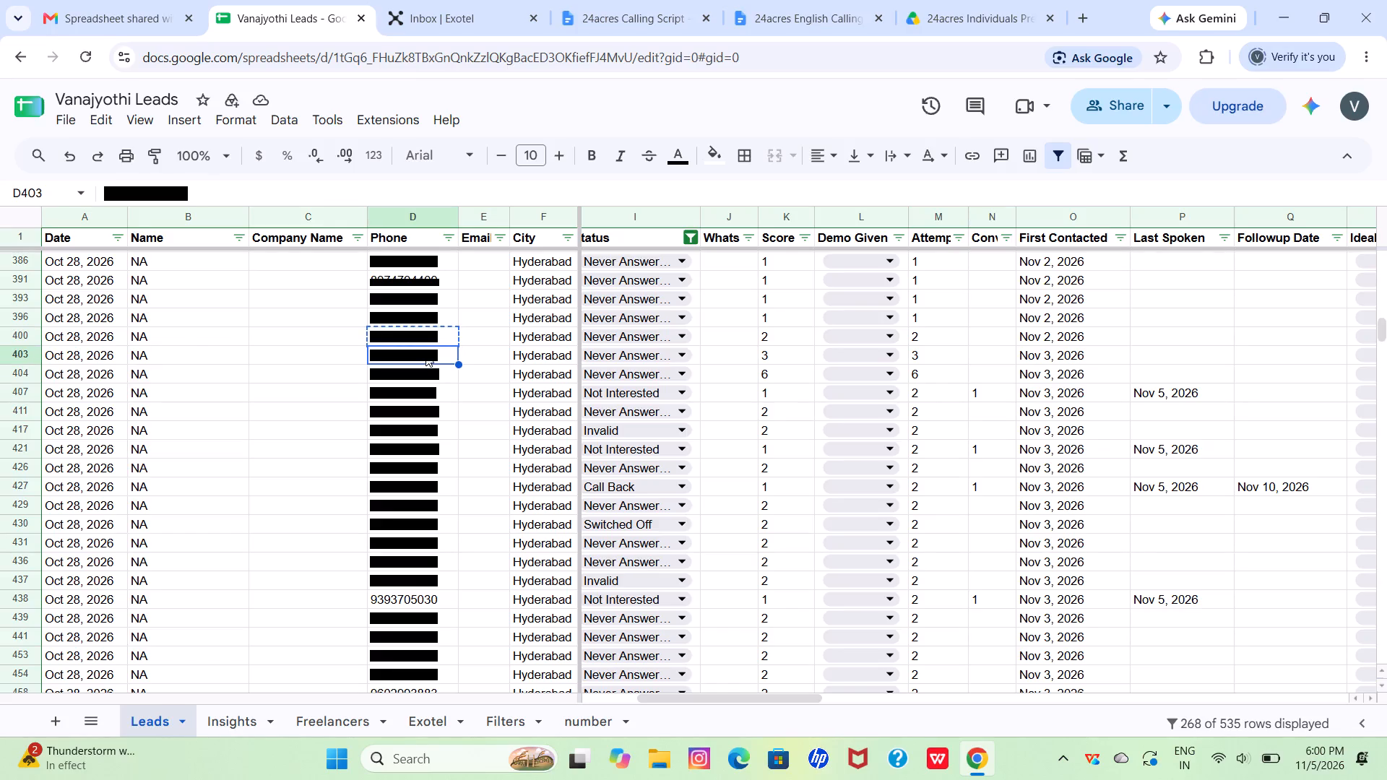
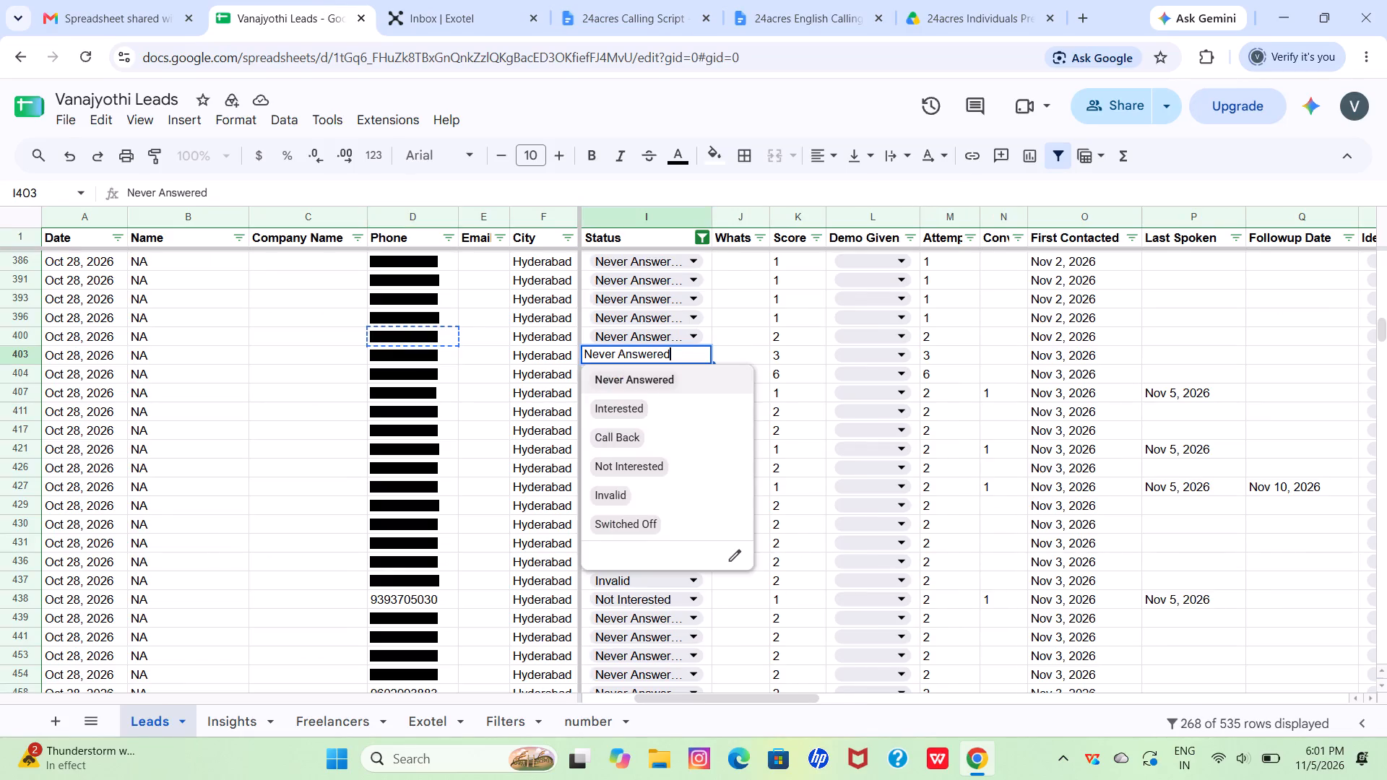
Set the status of the lead in row 403 to Call Back and log 1 conversation.
{"action": "left_click", "coordinate": [619, 436]}
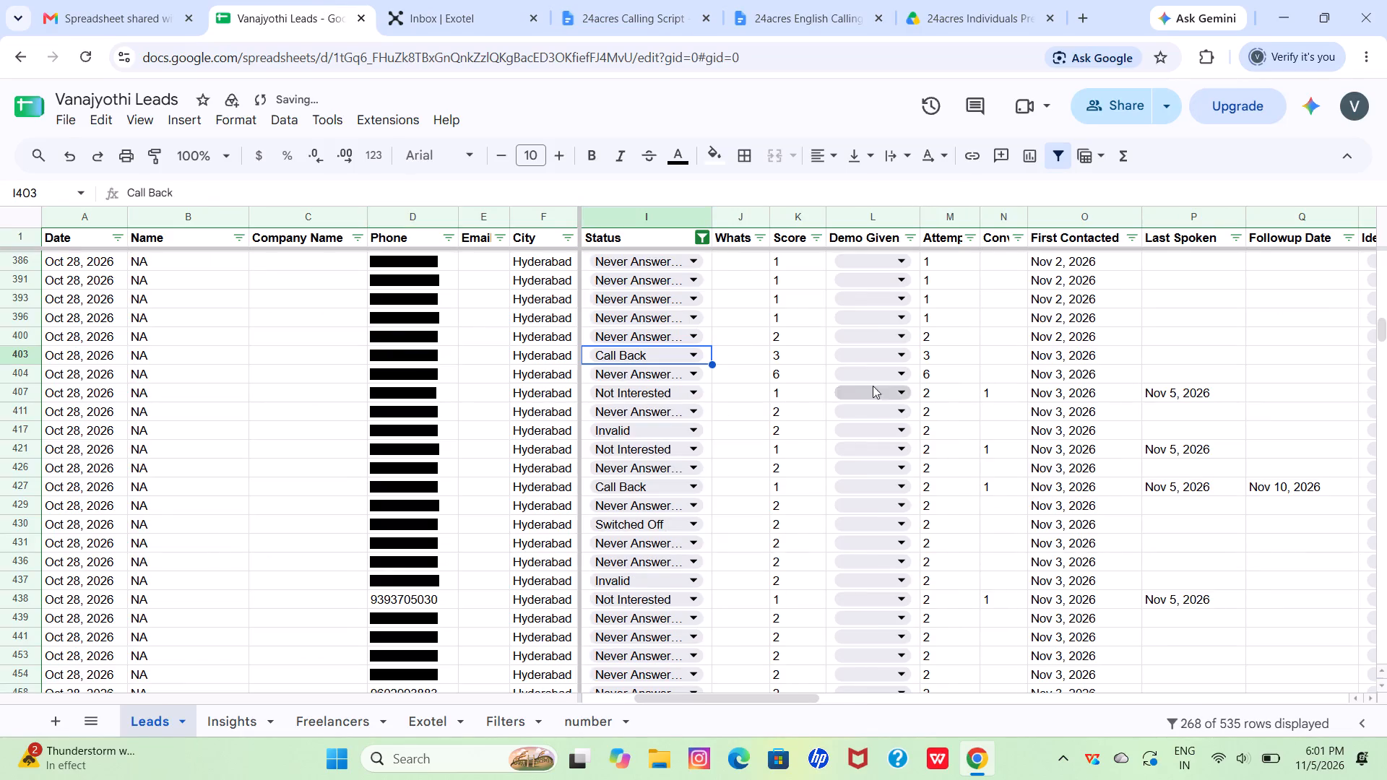
{"action": "left_click", "coordinate": [1000, 357]}
{"action": "key", "text": "1"}
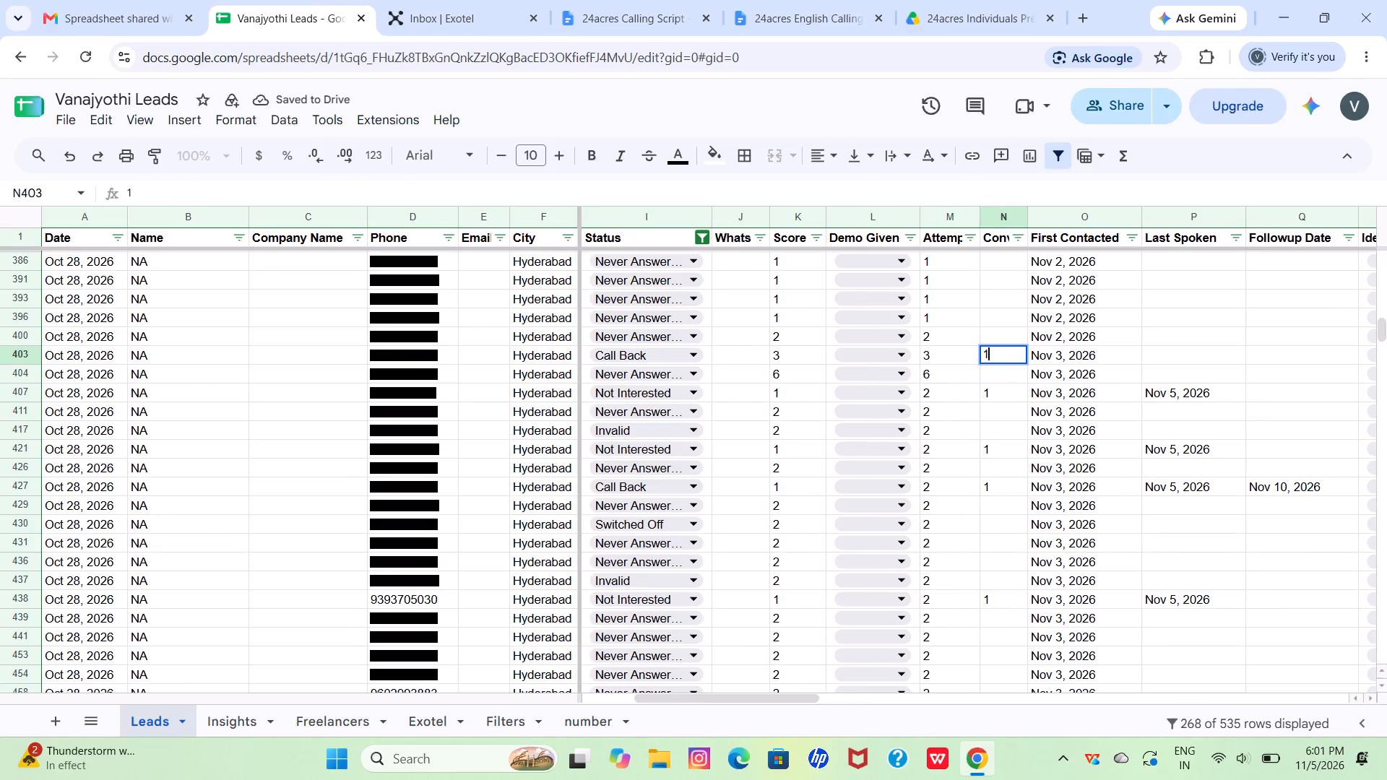
Fill row 403's Last Spoken cell using the copied First Contacted date, changing it to Nov 10, 2026.
{"action": "left_click", "coordinate": [1042, 360]}
{"action": "key", "text": "ctrl+c"}
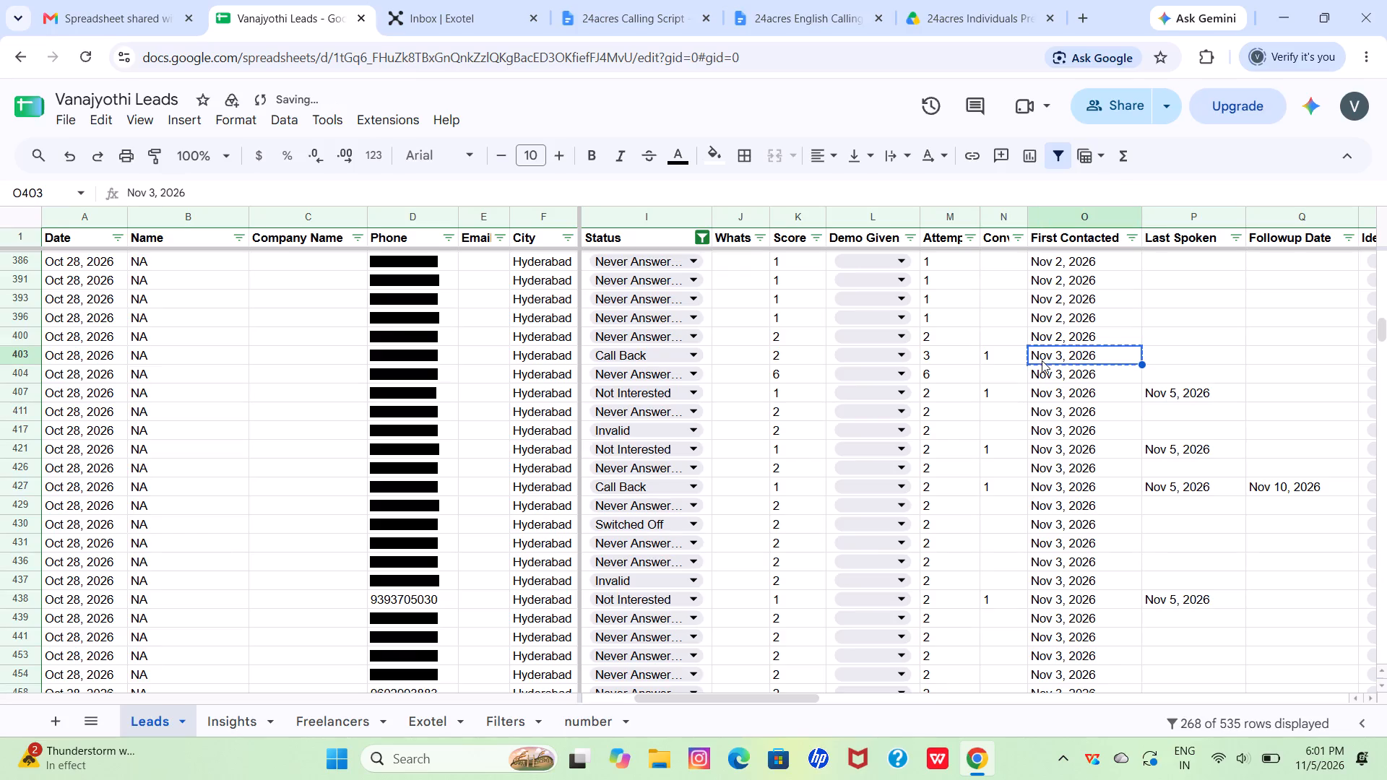
{"action": "left_click", "coordinate": [1169, 347]}
{"action": "left_click", "coordinate": [1169, 355]}
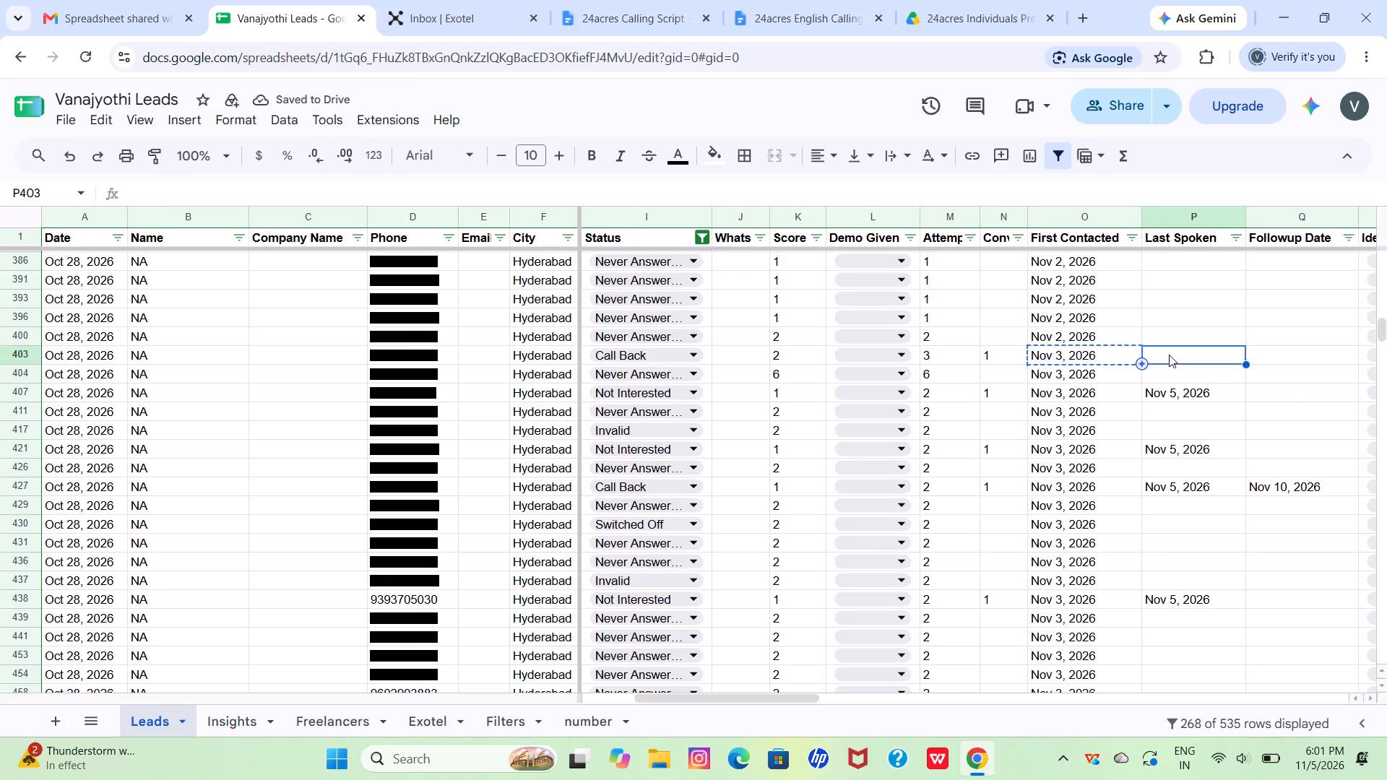
{"action": "key", "text": "ctrl+v"}
{"action": "double_click", "coordinate": [1169, 355]}
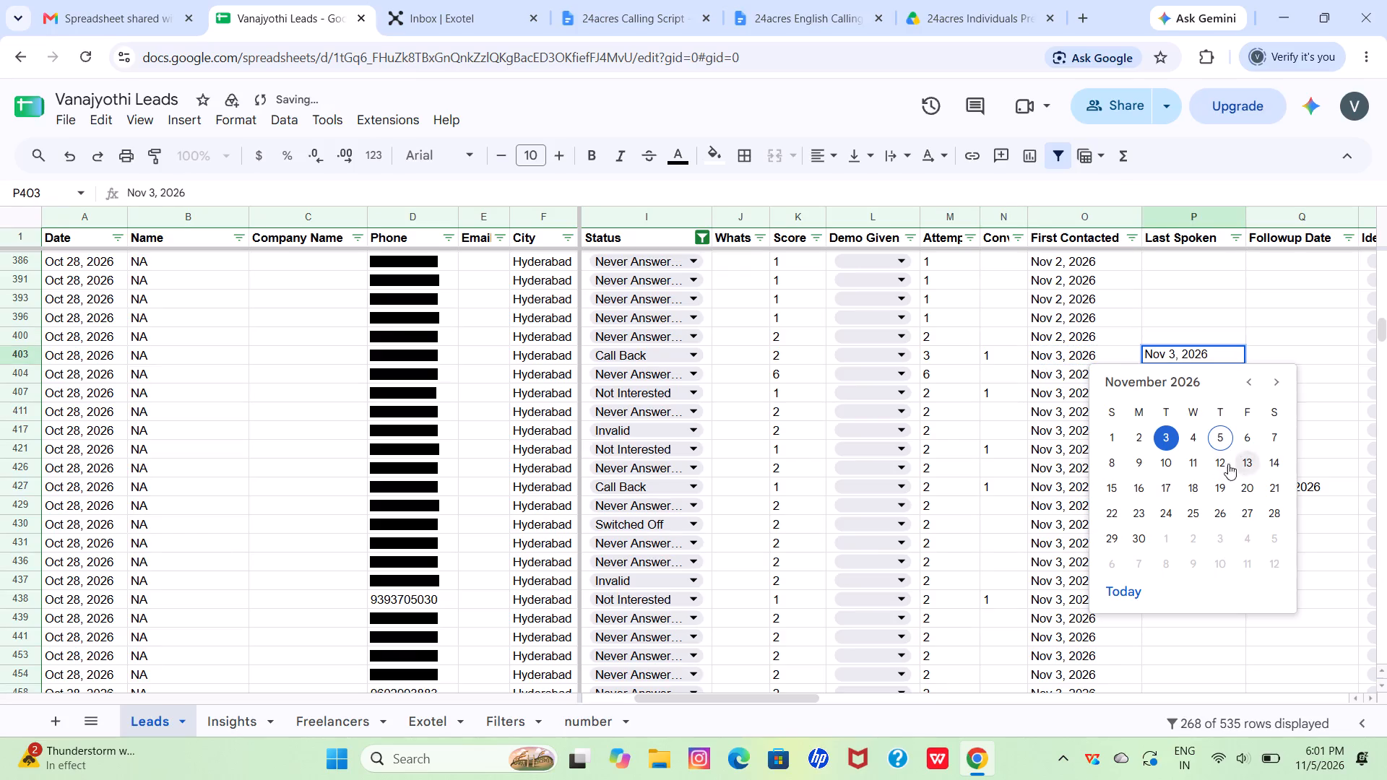
{"action": "left_click", "coordinate": [1168, 458]}
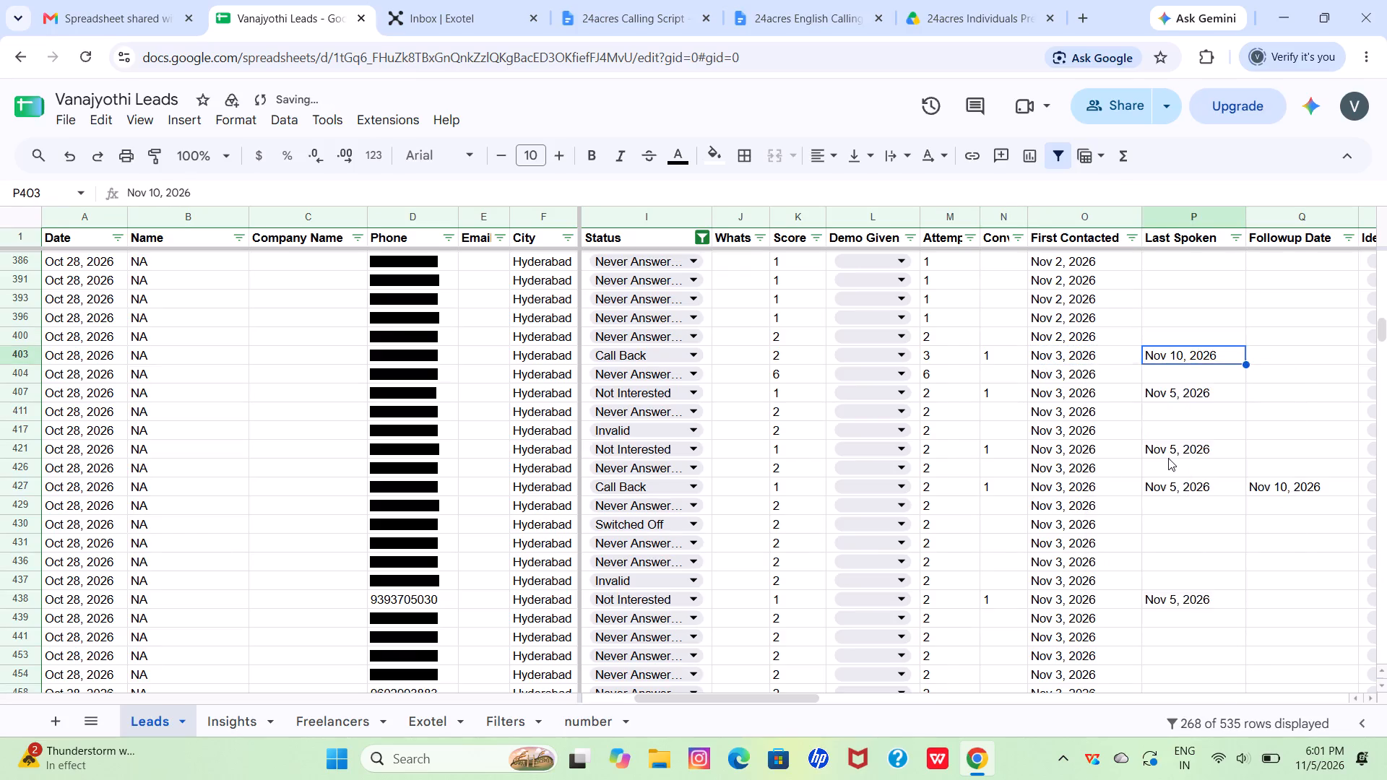
Add the note "call me back after diwali" to the lead in row 403.
{"action": "scroll", "coordinate": [1168, 458], "scroll_direction": "left", "scroll_amount": 6}
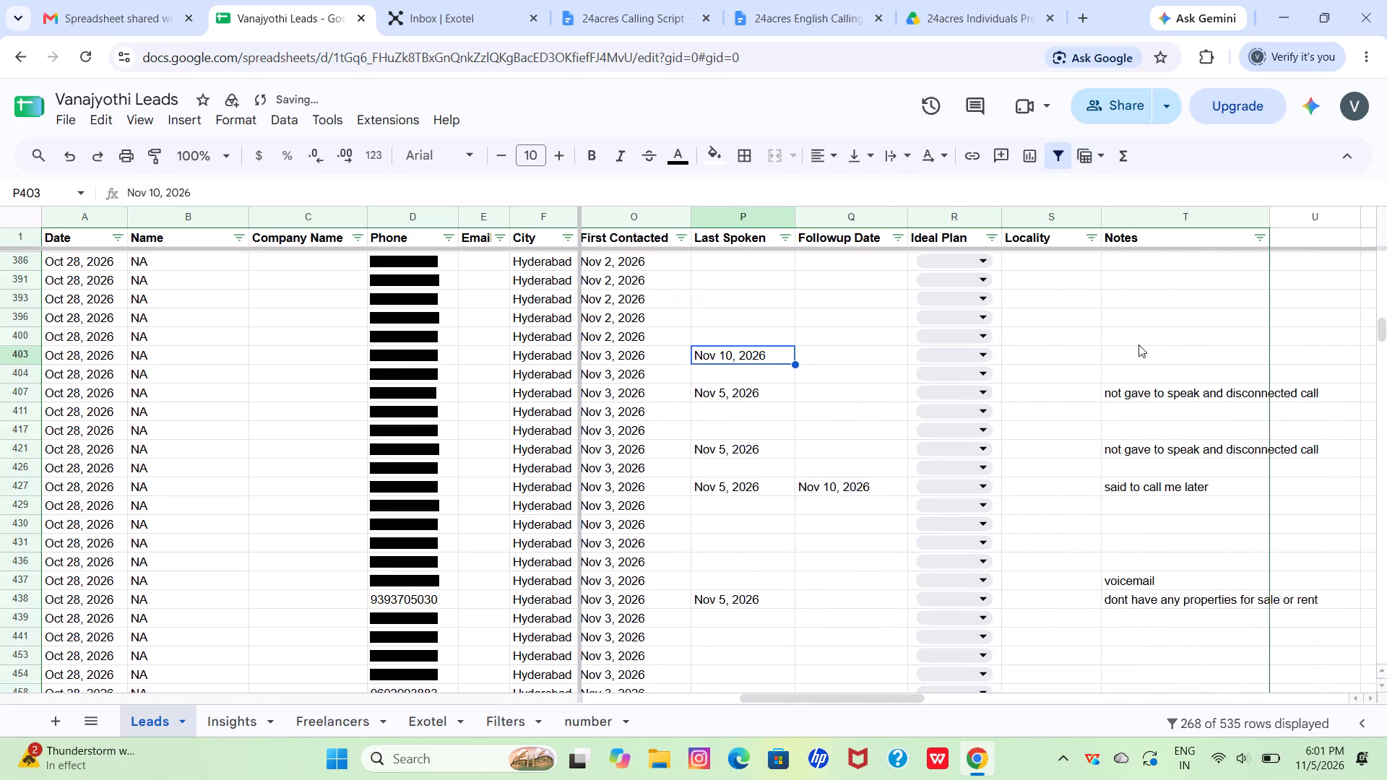
{"action": "left_click", "coordinate": [1138, 345]}
{"action": "left_click", "coordinate": [1133, 360]}
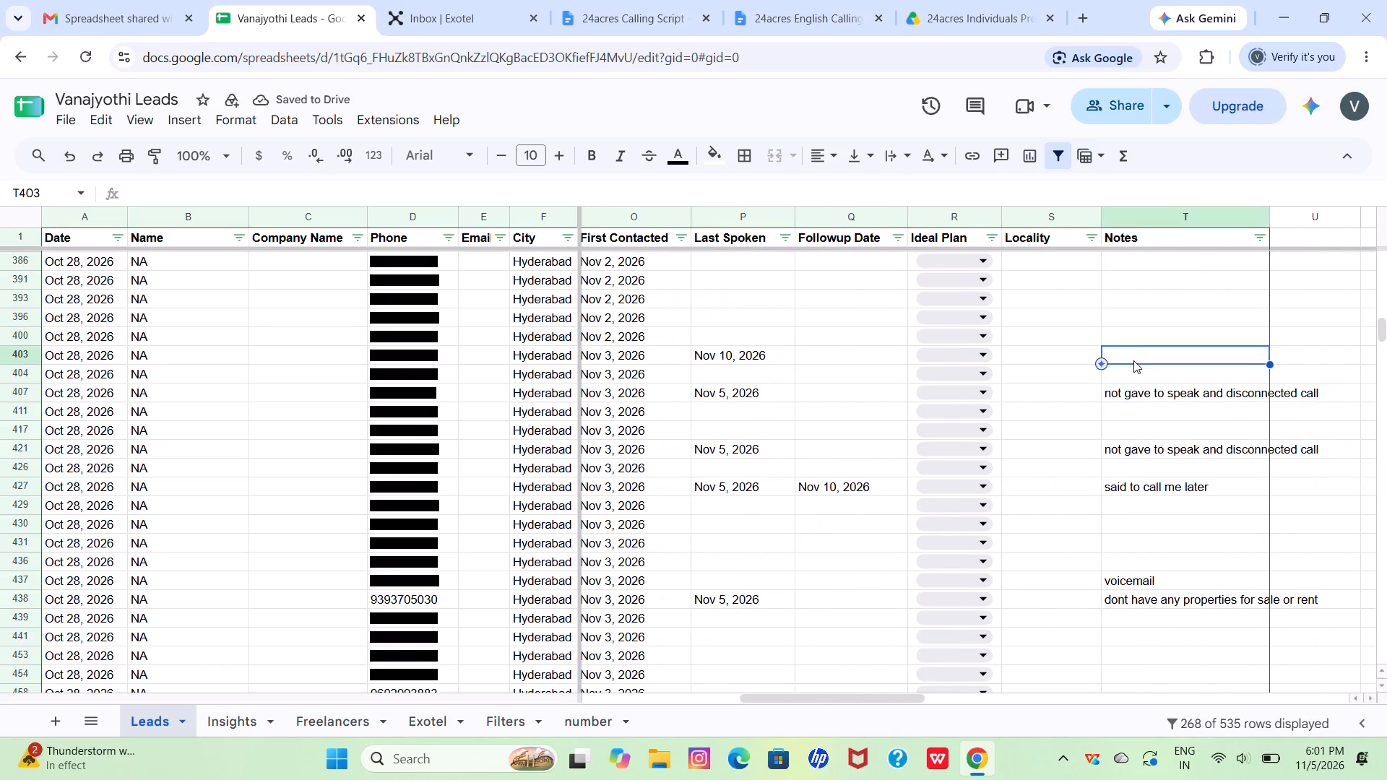
{"action": "type", "text": "call"}
{"action": "key", "text": "space"}
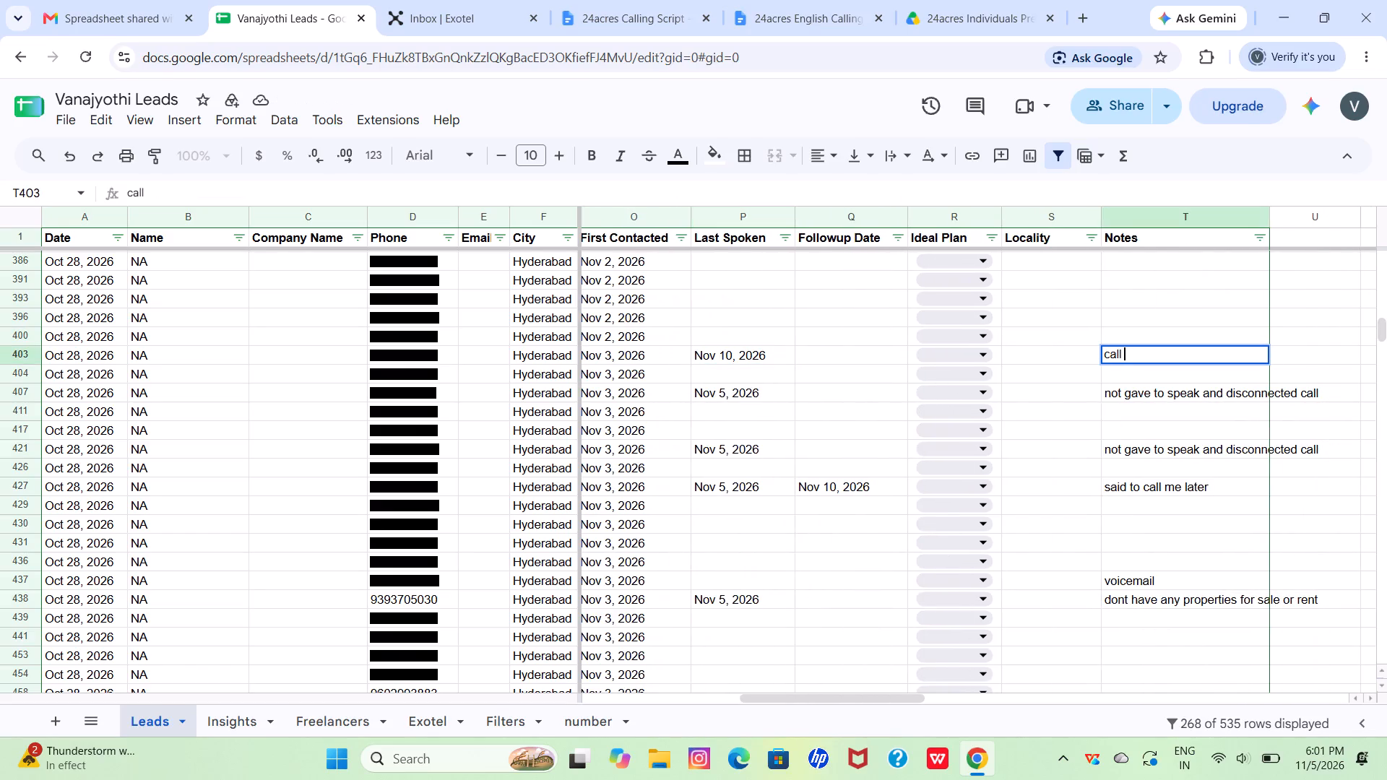
{"action": "type", "text": "me back at"}
{"action": "key", "text": "BackSpace"}
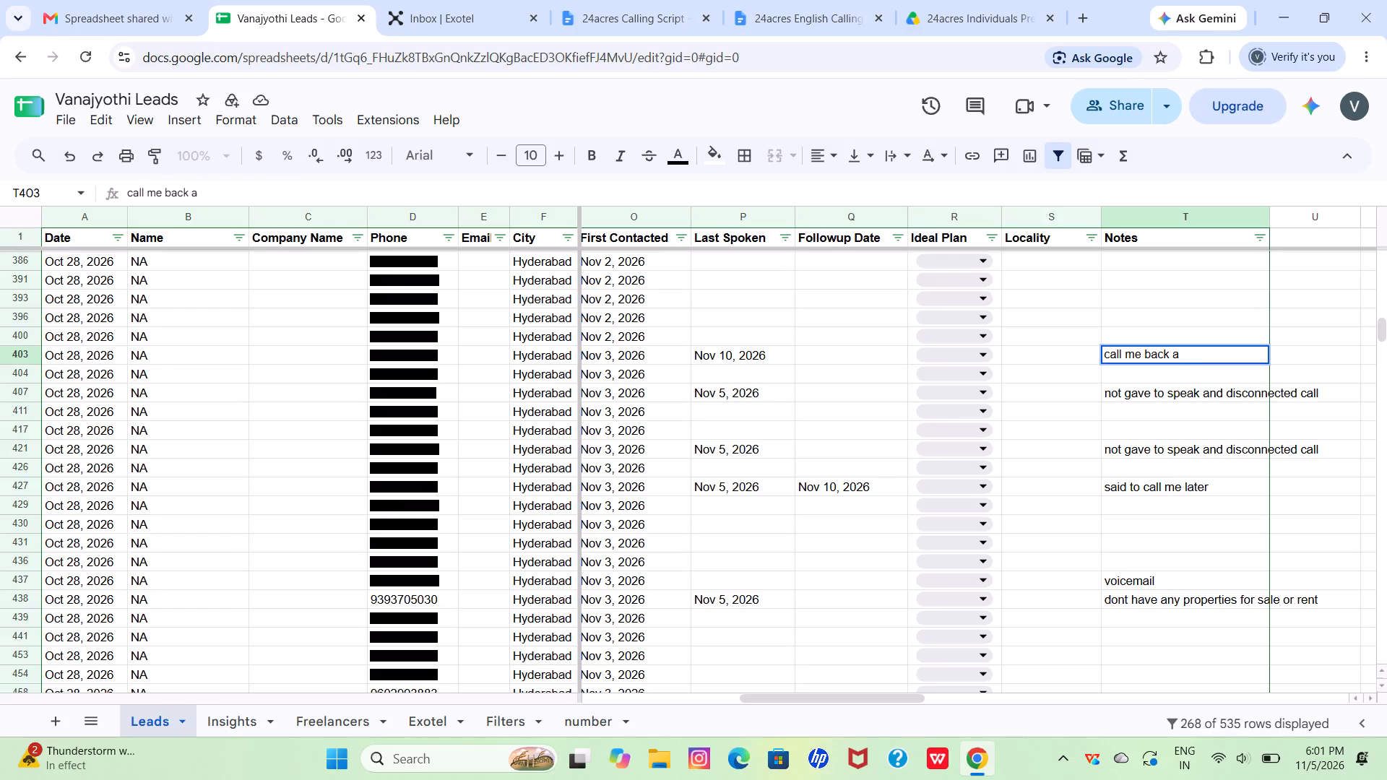
{"action": "key", "text": "BackSpace"}
{"action": "type", "text": "after diw"}
{"action": "type", "text": "ali"}
{"action": "key", "text": "space"}
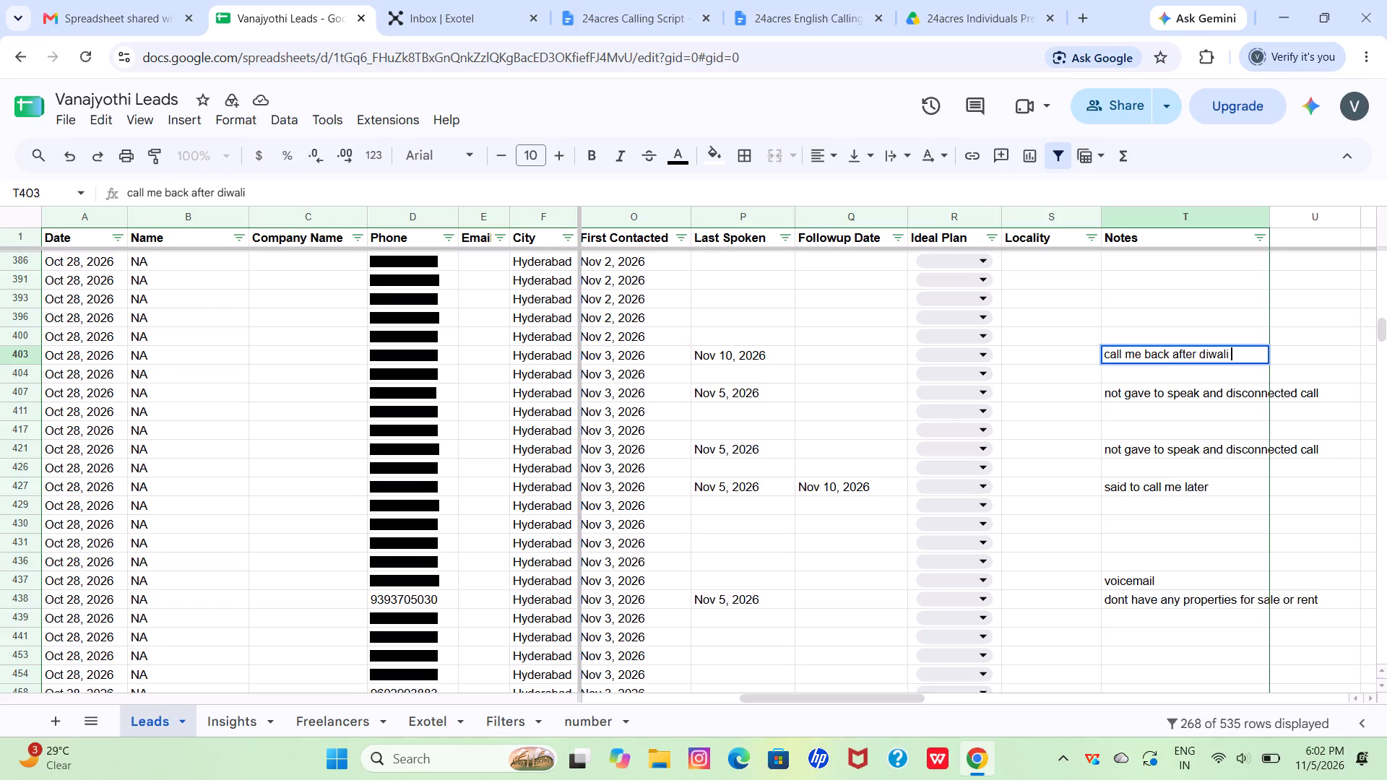
{"action": "left_click", "coordinate": [763, 350]}
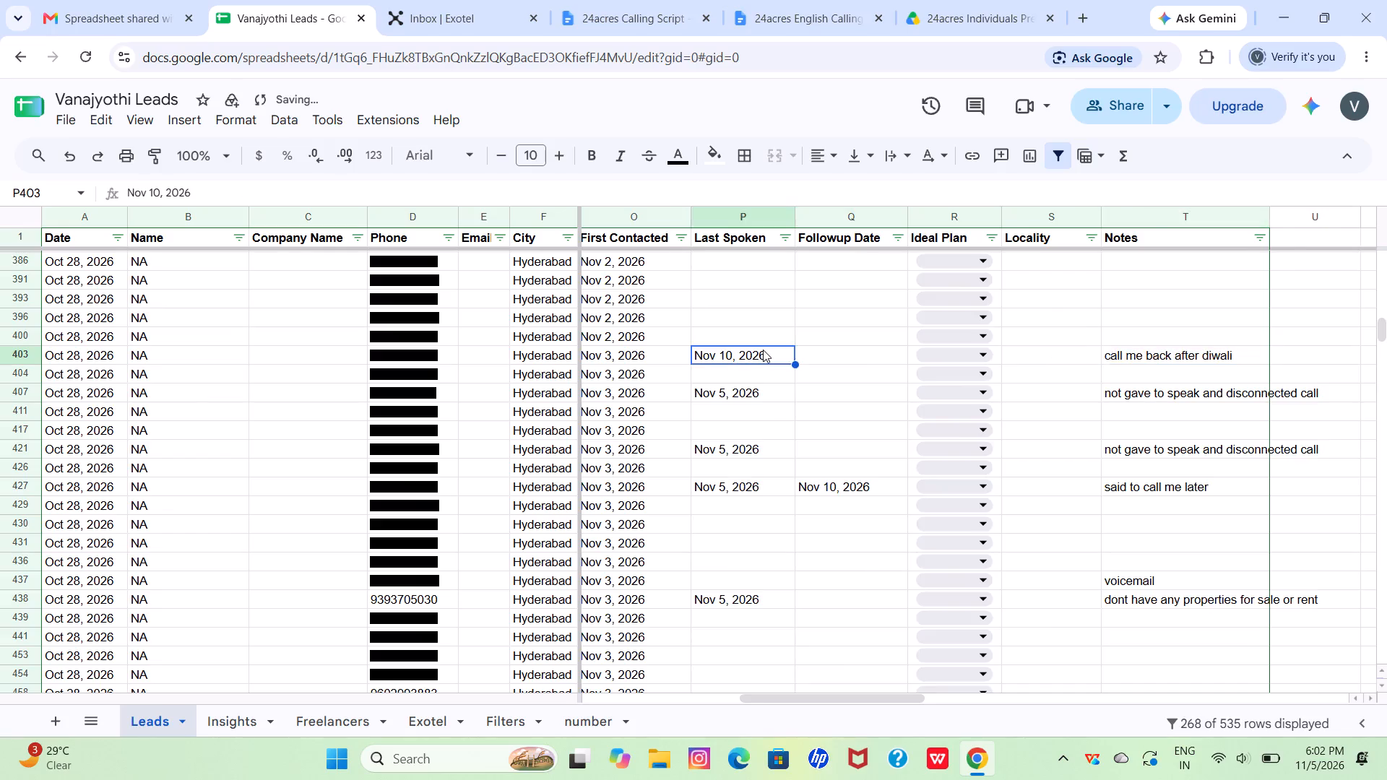
Select the phone number of the lead in row 400.
{"action": "scroll", "coordinate": [763, 350], "scroll_direction": "right", "scroll_amount": 6}
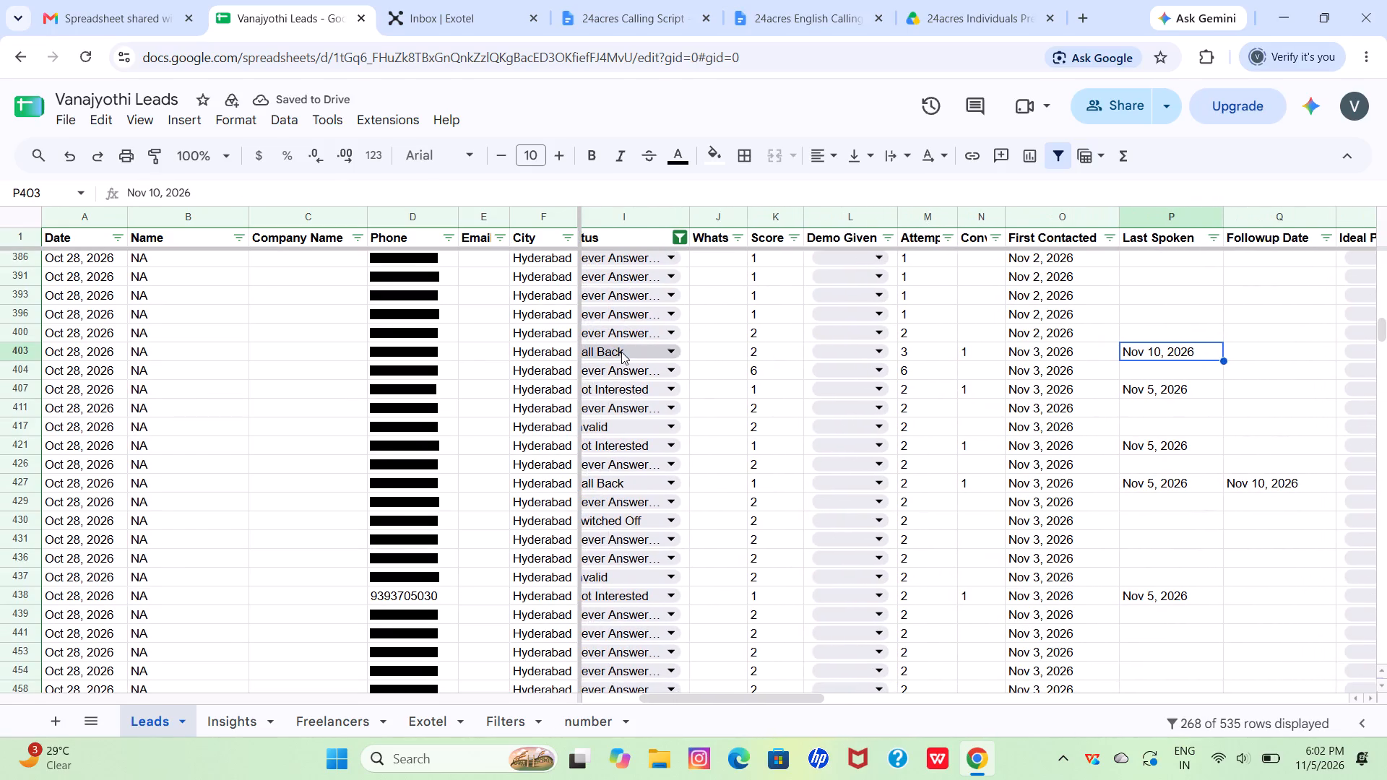
{"action": "left_click", "coordinate": [453, 337]}
{"action": "scroll", "coordinate": [453, 337], "scroll_direction": "right", "scroll_amount": 2}
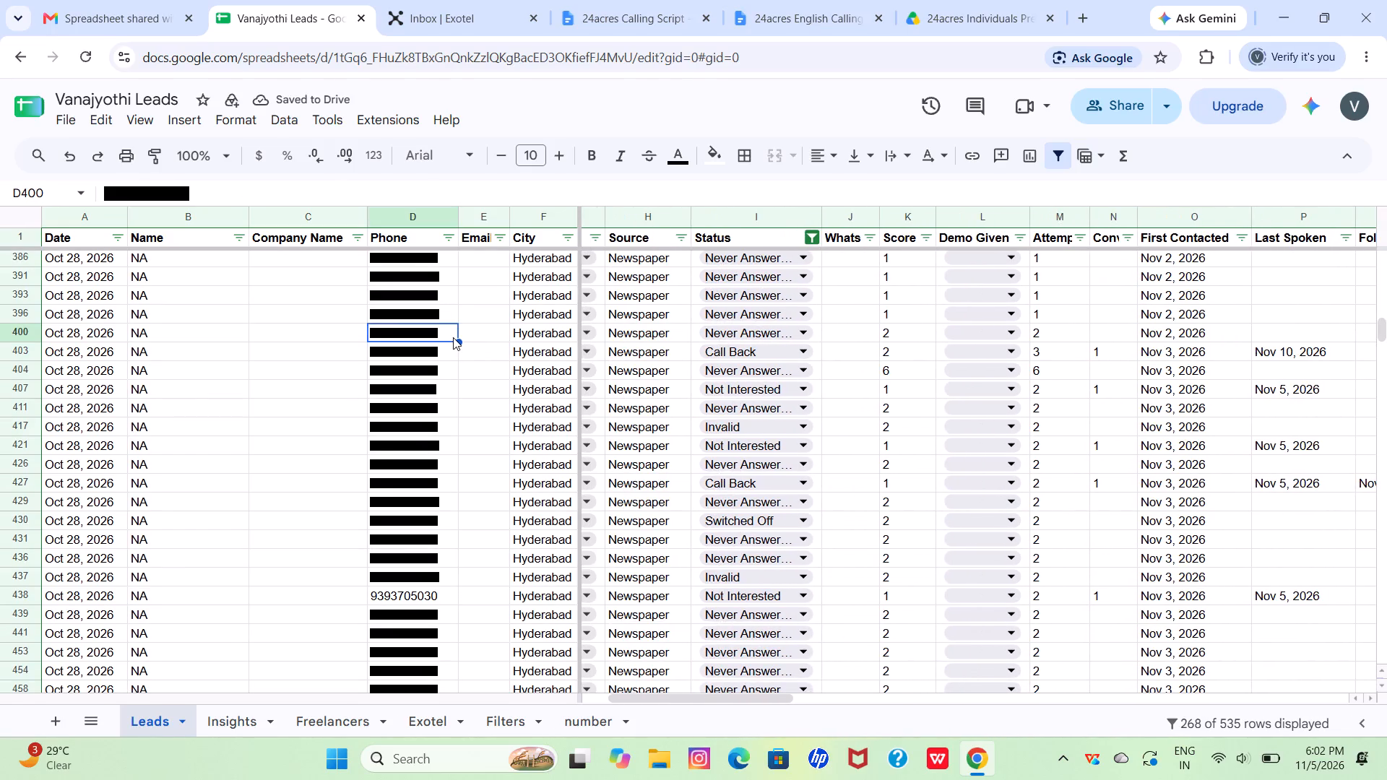
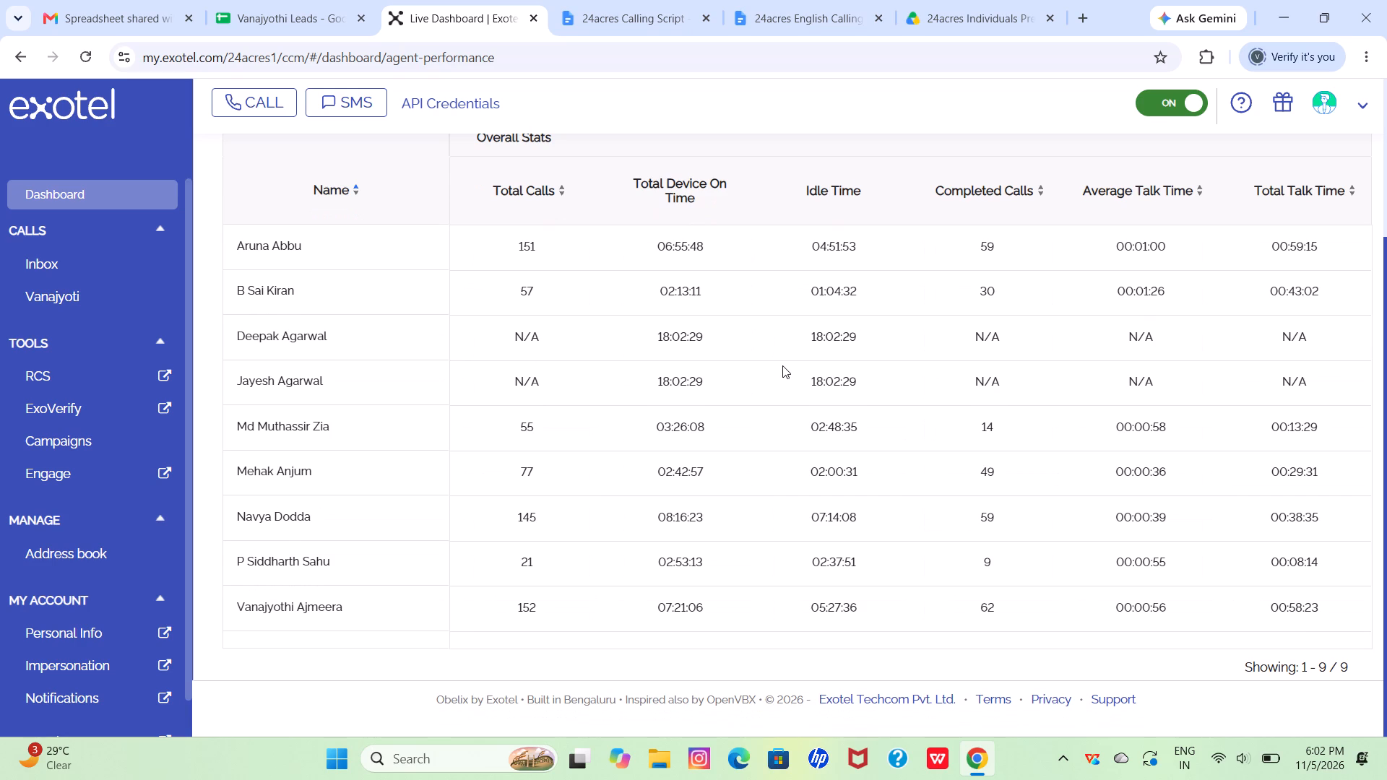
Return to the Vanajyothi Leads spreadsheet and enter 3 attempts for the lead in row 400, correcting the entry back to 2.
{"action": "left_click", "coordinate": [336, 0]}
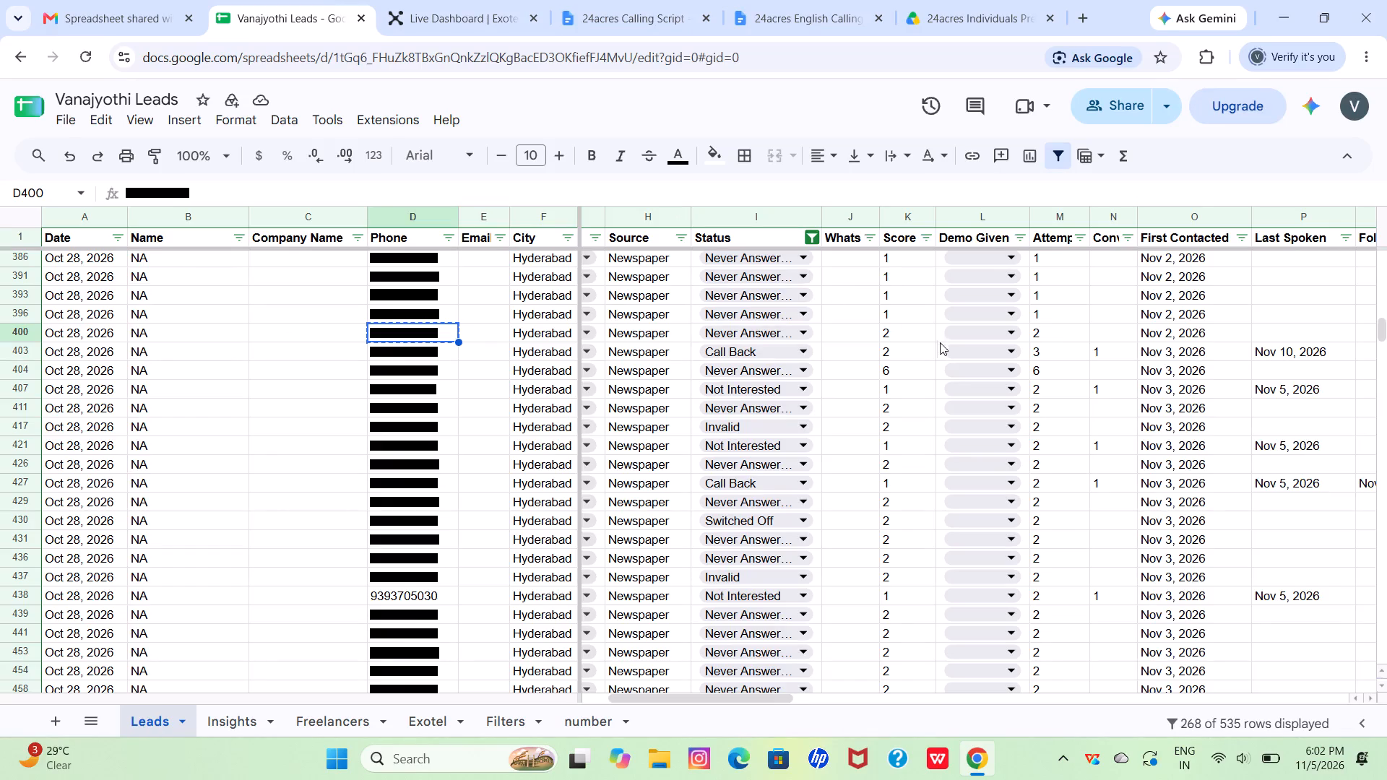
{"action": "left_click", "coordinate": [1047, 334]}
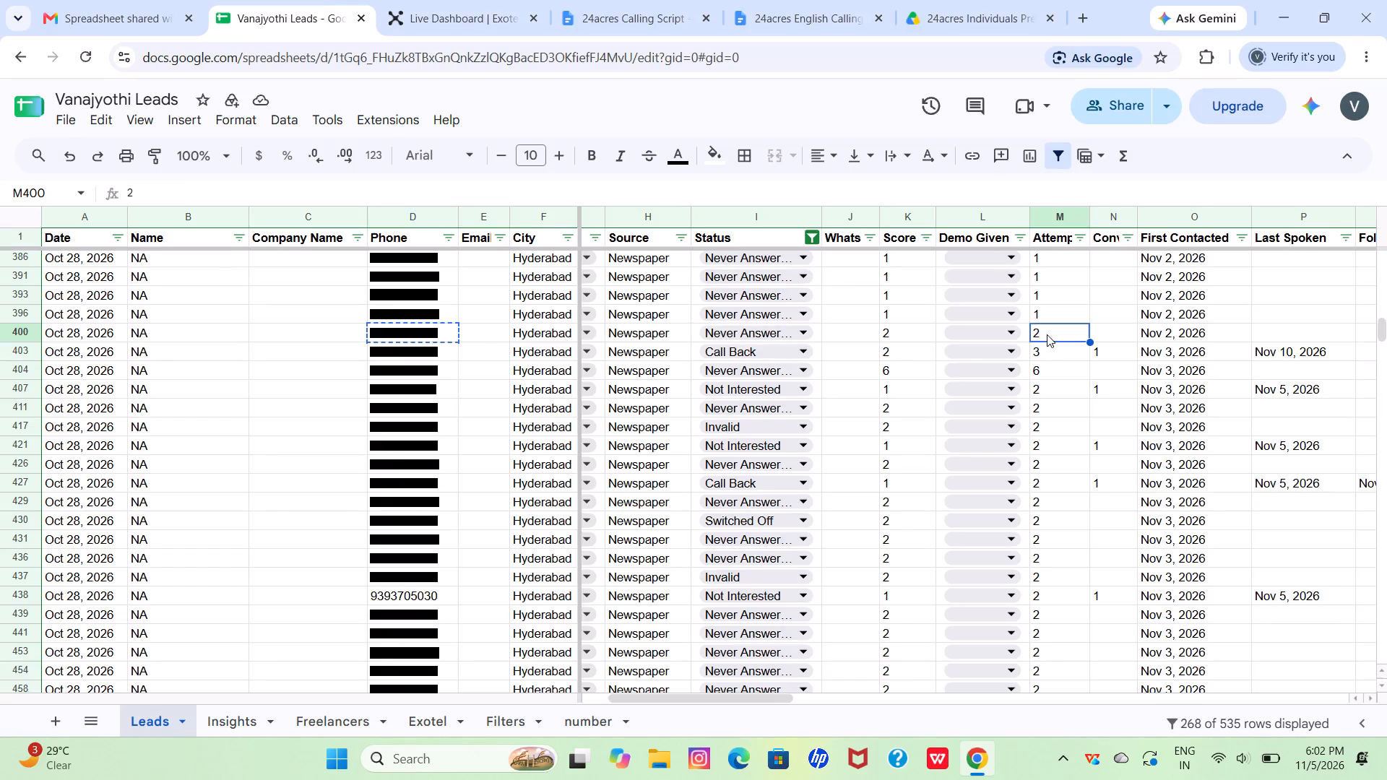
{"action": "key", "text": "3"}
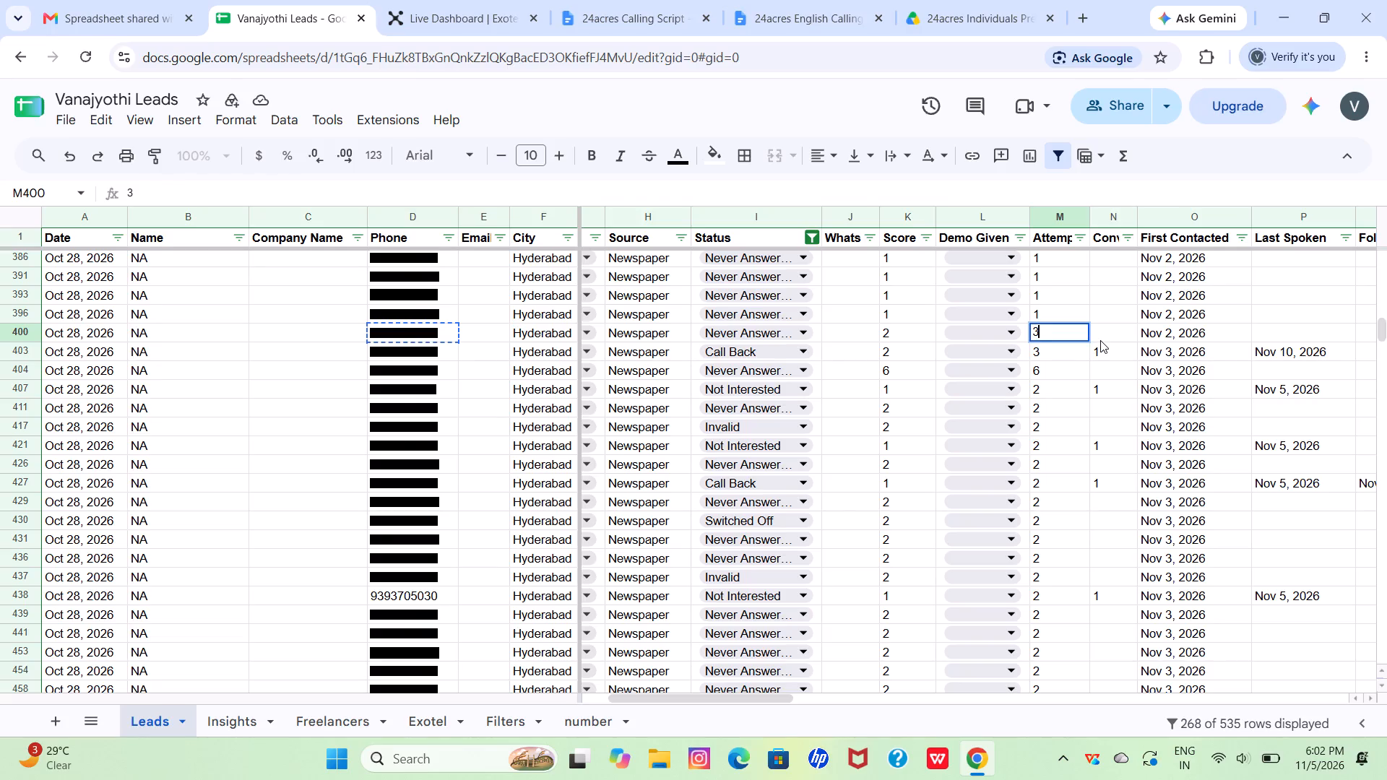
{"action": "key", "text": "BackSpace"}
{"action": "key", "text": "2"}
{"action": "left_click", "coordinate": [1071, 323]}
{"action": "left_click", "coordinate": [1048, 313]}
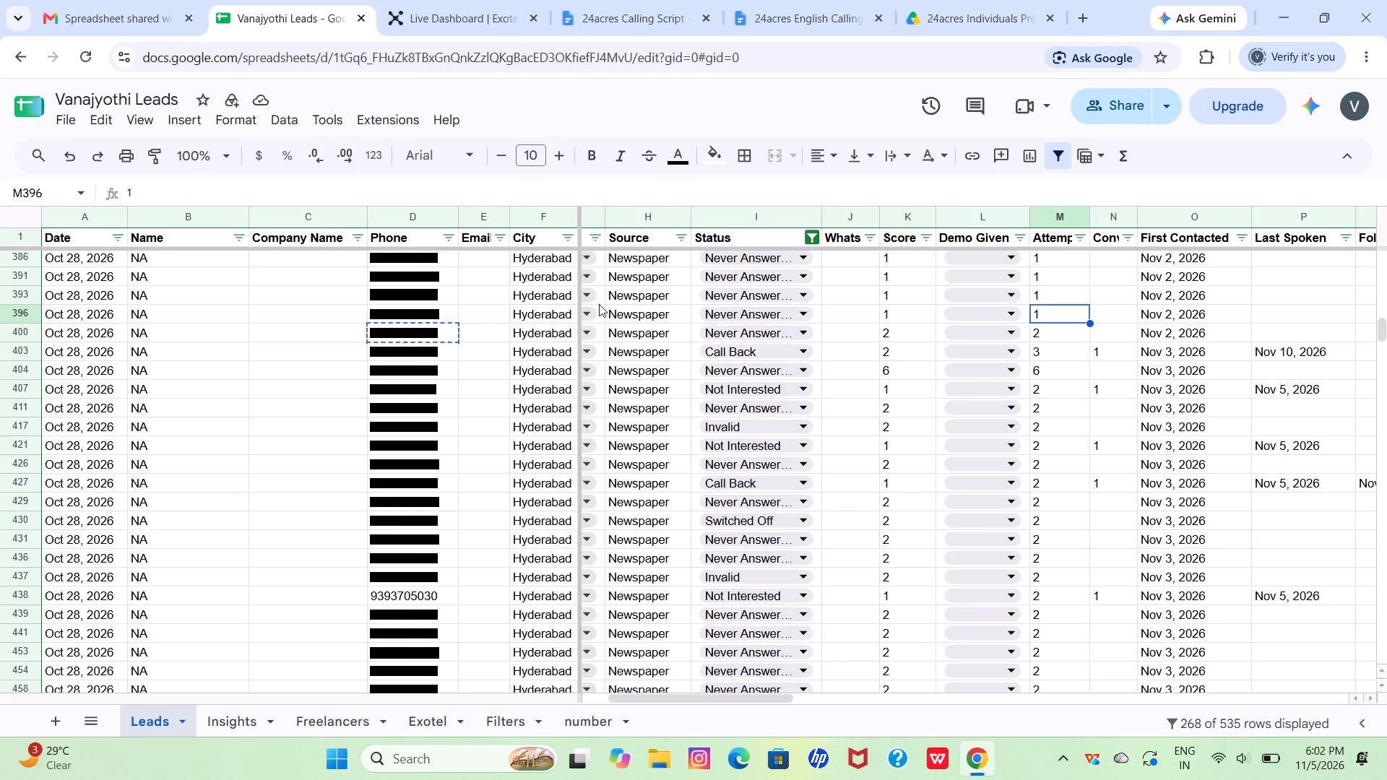
Copy the phone number of the lead in row 396 and switch to the Exotel dashboard.
{"action": "left_click", "coordinate": [438, 315]}
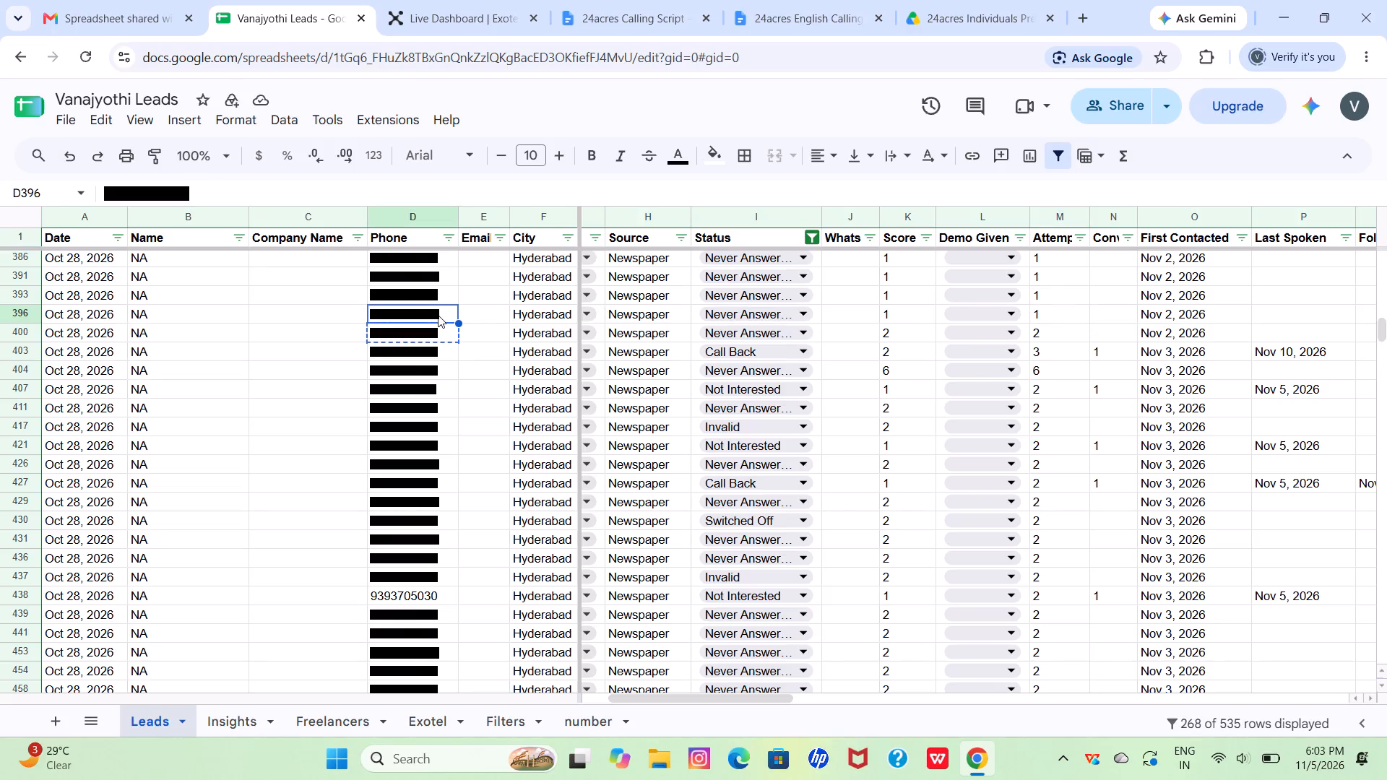
{"action": "key", "text": "ctrl+c"}
{"action": "left_click", "coordinate": [451, 0]}
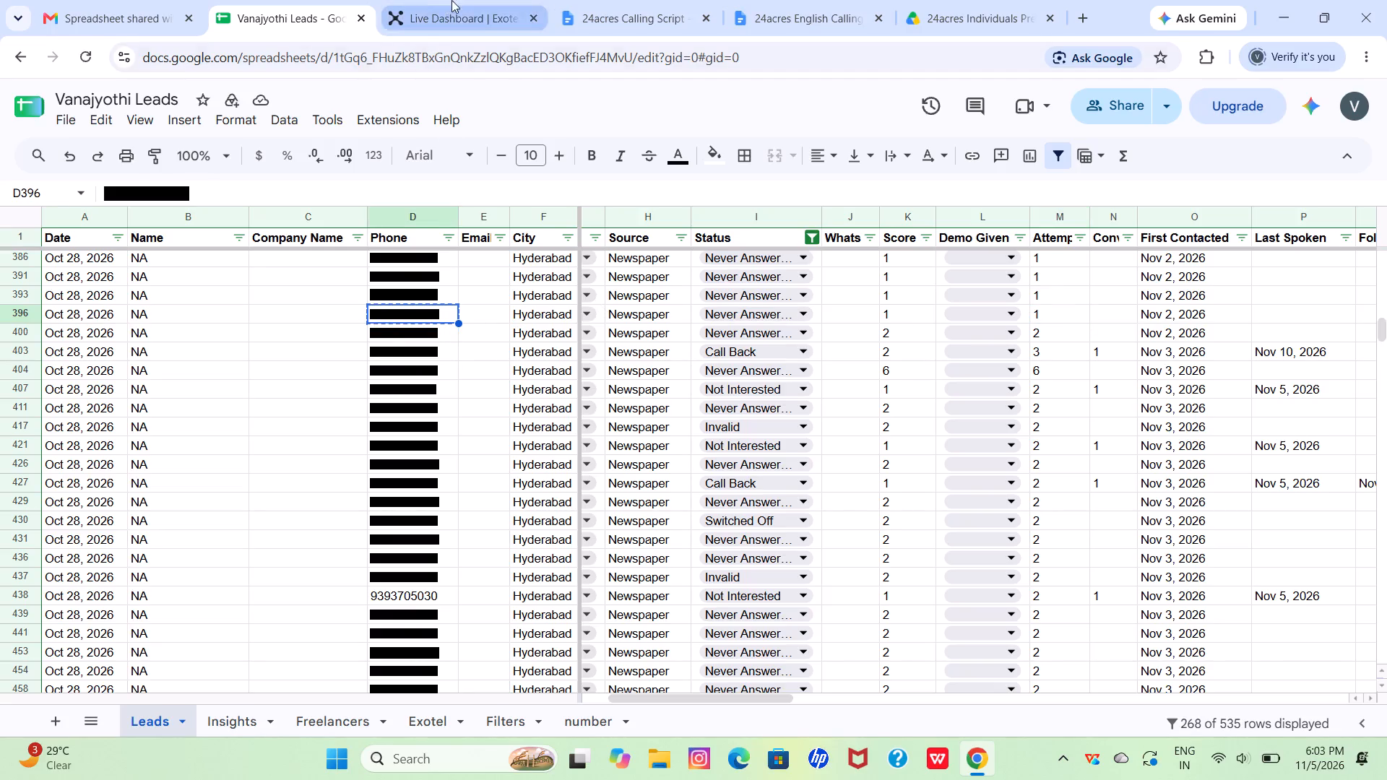
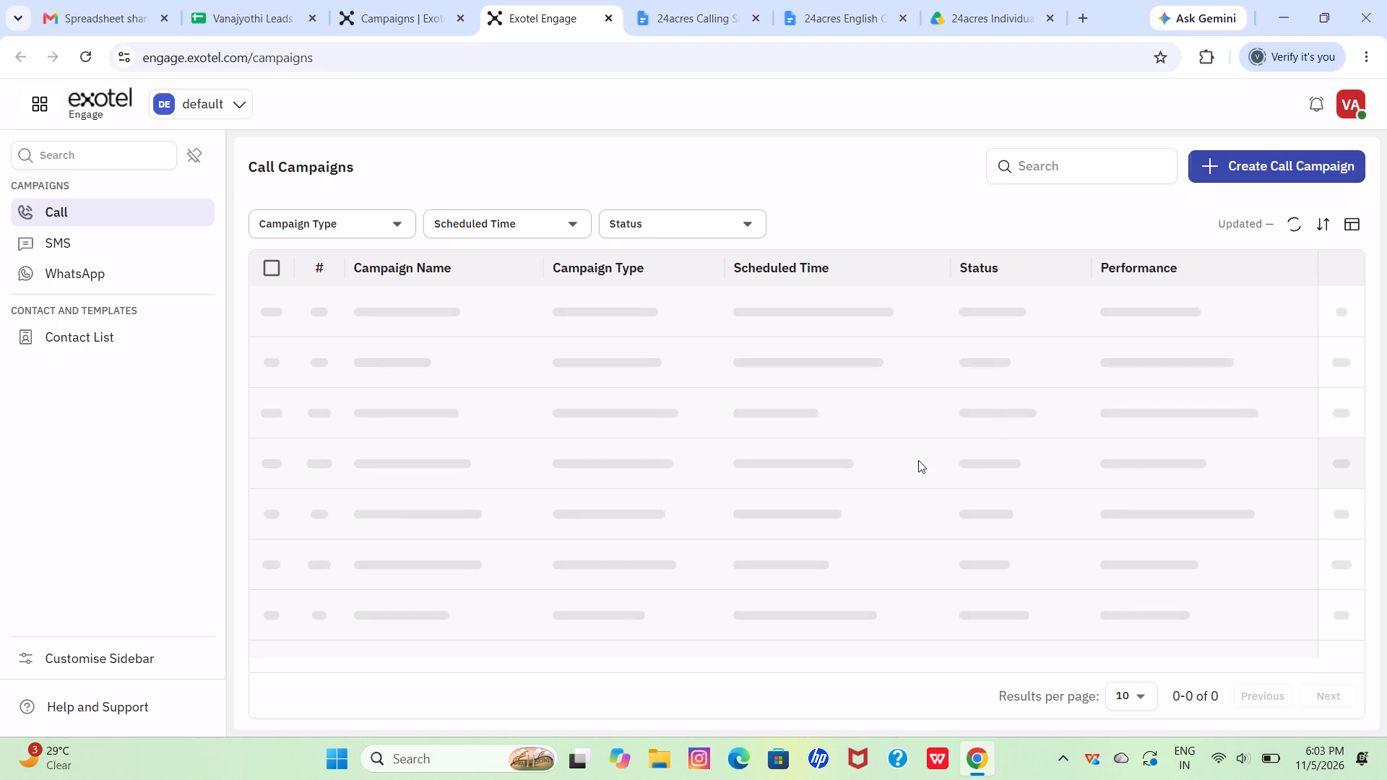
Return from the Engage call campaigns list to the main Exotel account's Campaigns page.
{"action": "scroll", "coordinate": [918, 460], "scroll_direction": "up", "scroll_amount": 1}
{"action": "left_click", "coordinate": [430, 0]}
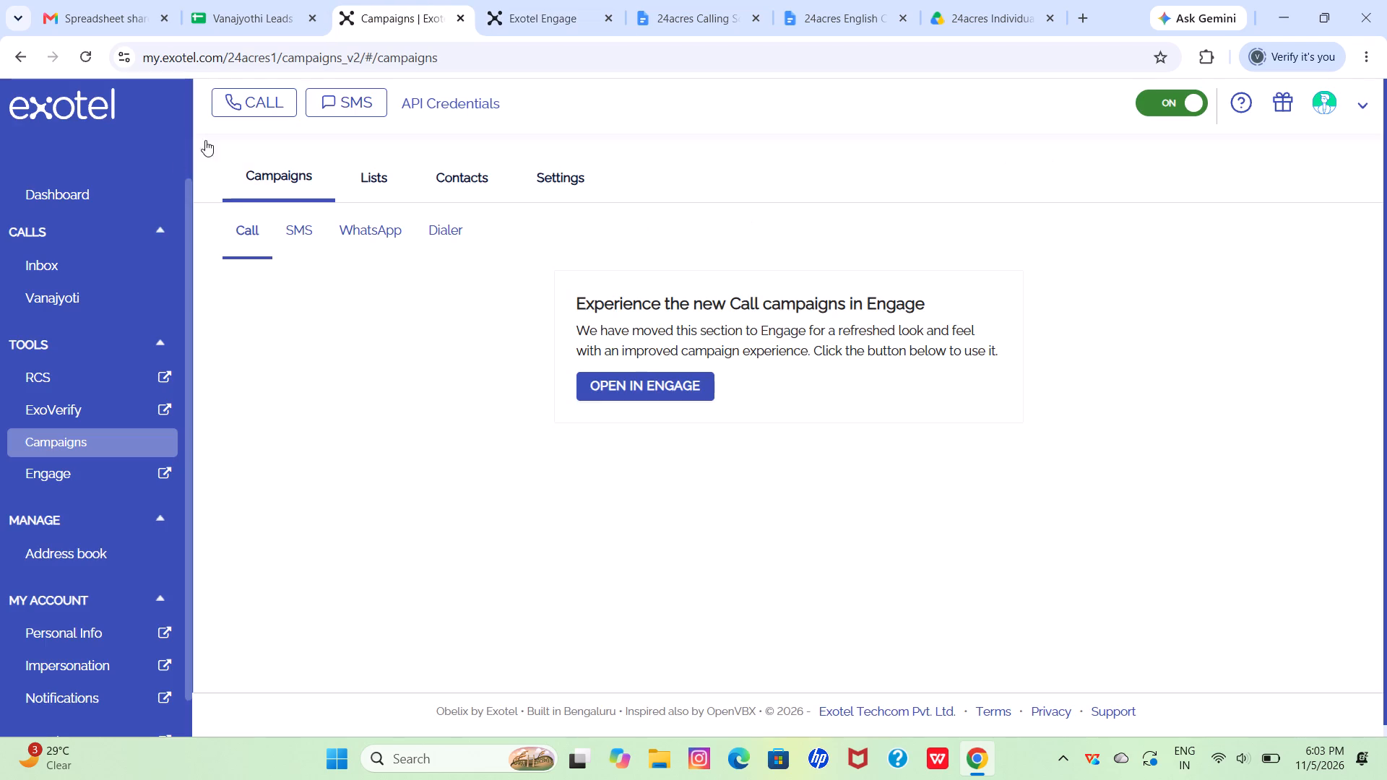
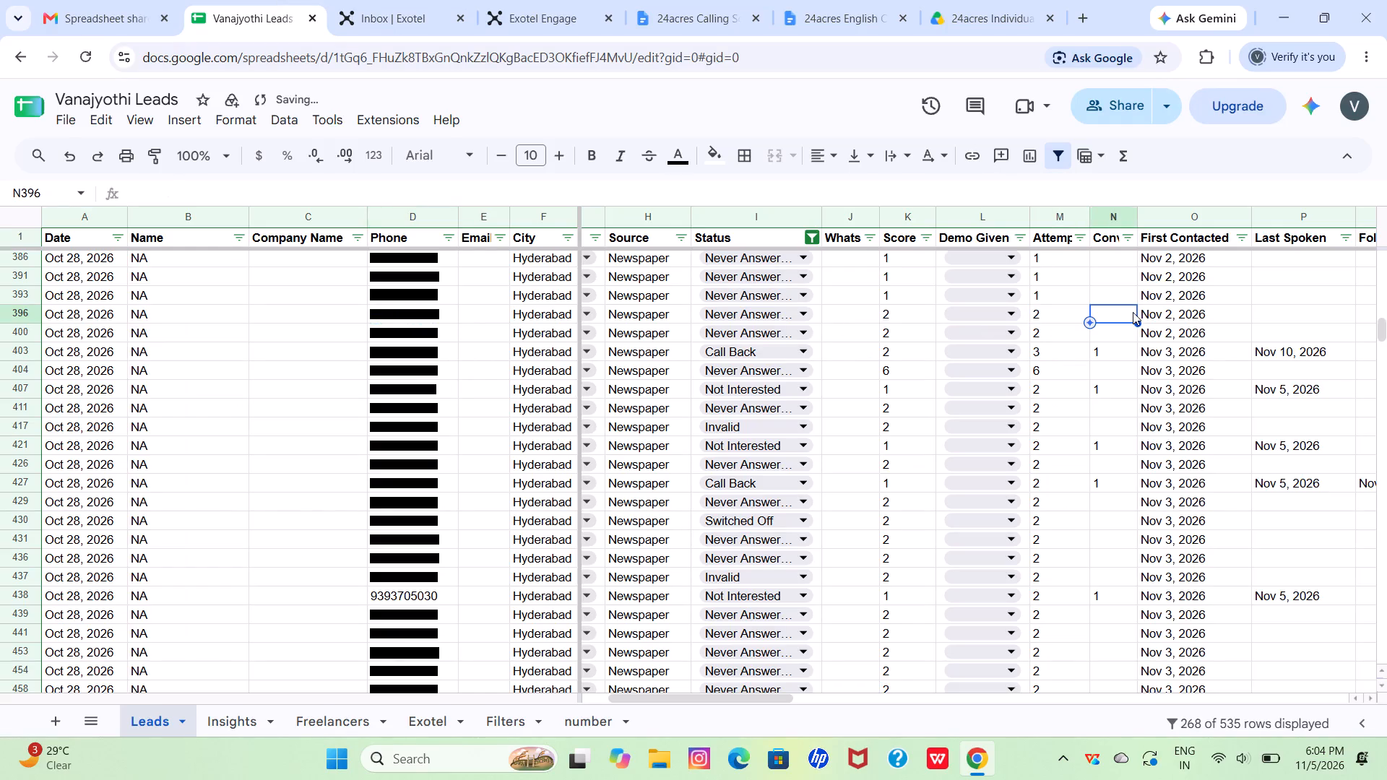
Close the Exotel Inbox tab and bring up the Exotel Engage call campaigns list.
{"action": "left_click", "coordinate": [457, 14]}
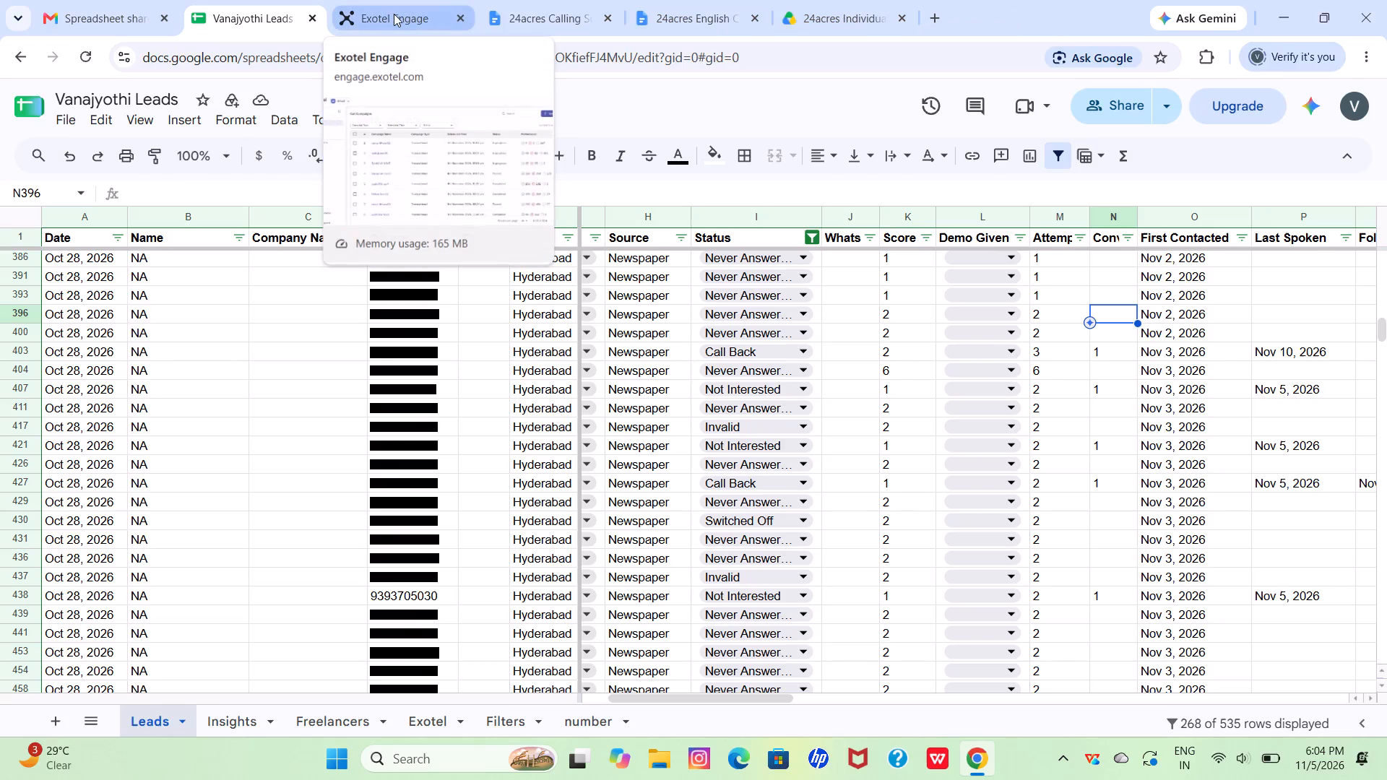
{"action": "left_click", "coordinate": [355, 6]}
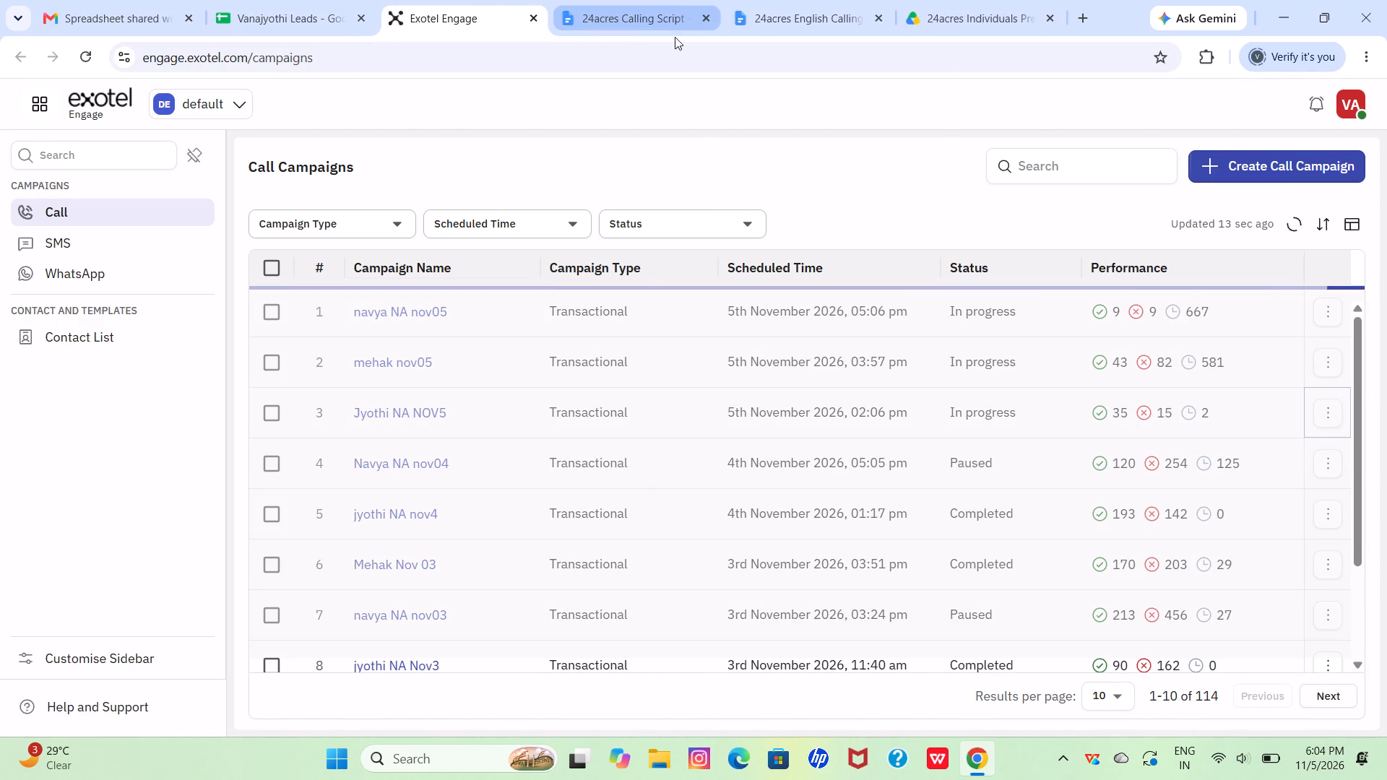
Open a new browser tab and start a Google search for the Exotel login page.
{"action": "left_click", "coordinate": [1086, 9]}
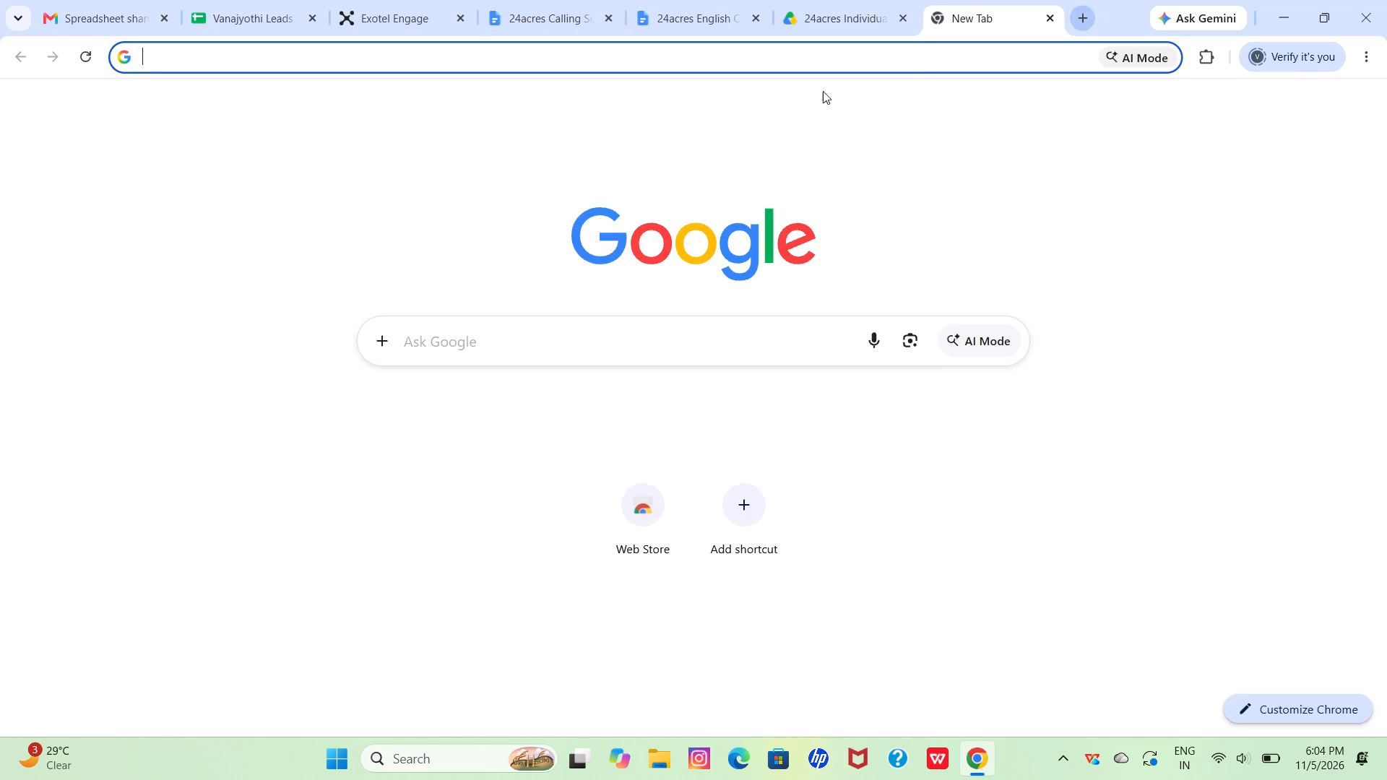
{"action": "left_click", "coordinate": [423, 332]}
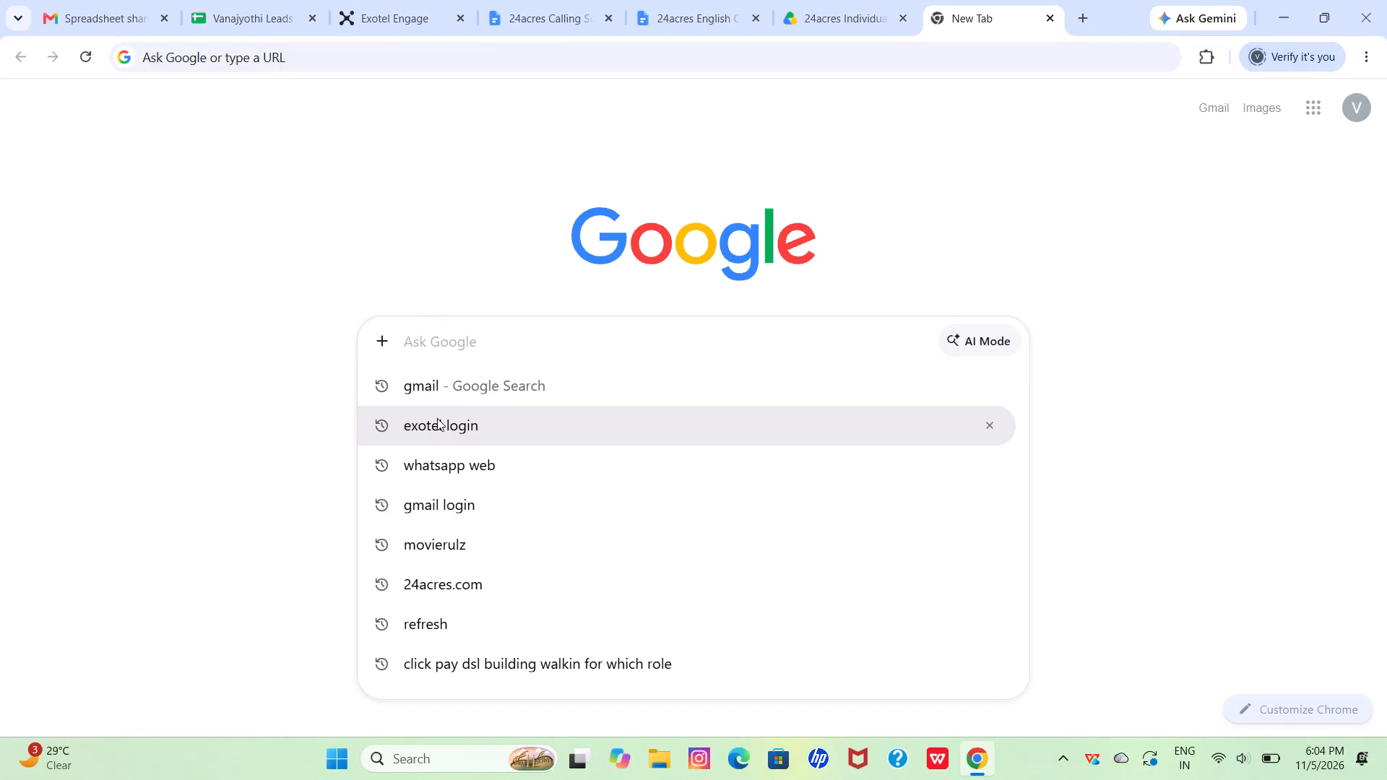
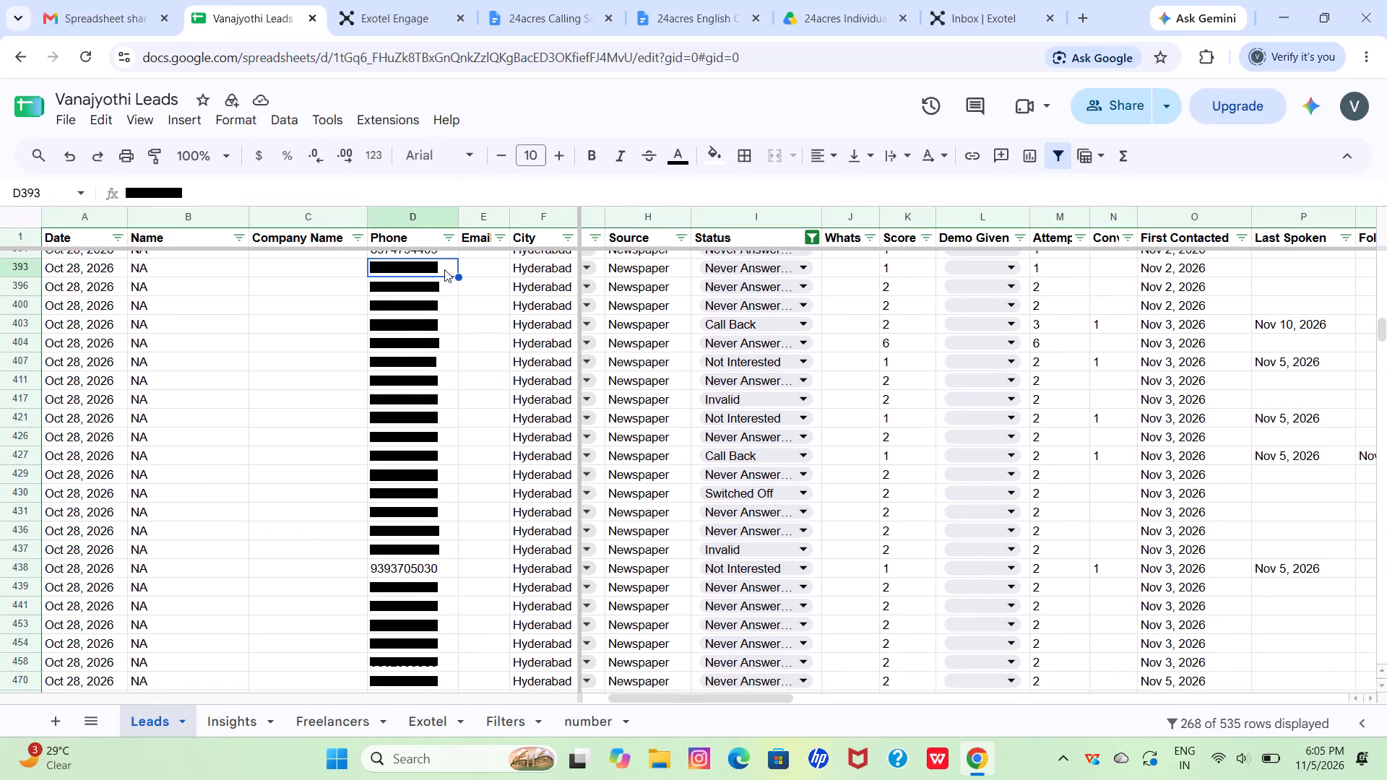
Copy the lead's phone number from row 393 of the Leads sheet and switch to the Exotel Engage call campaigns.
{"action": "key", "text": "ctrl+c"}
{"action": "left_click", "coordinate": [373, 0]}
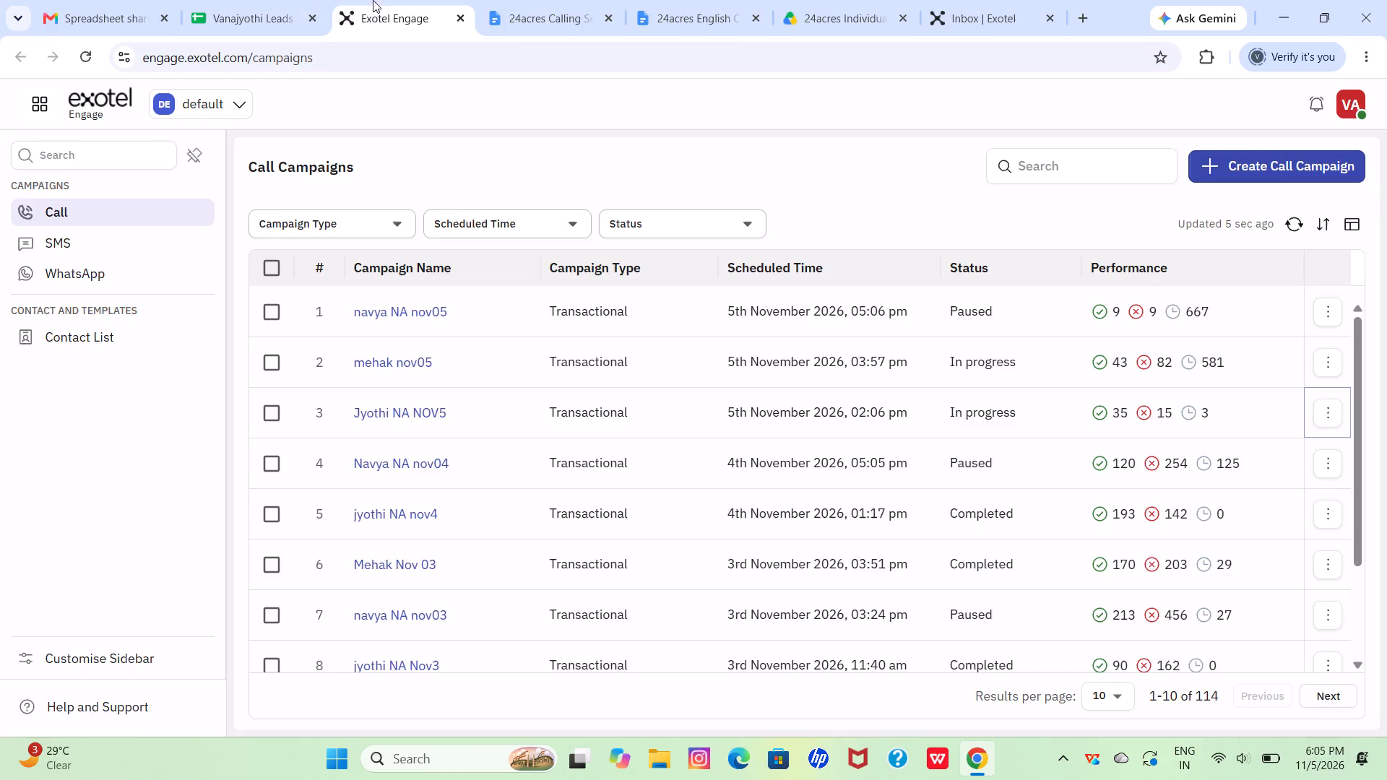
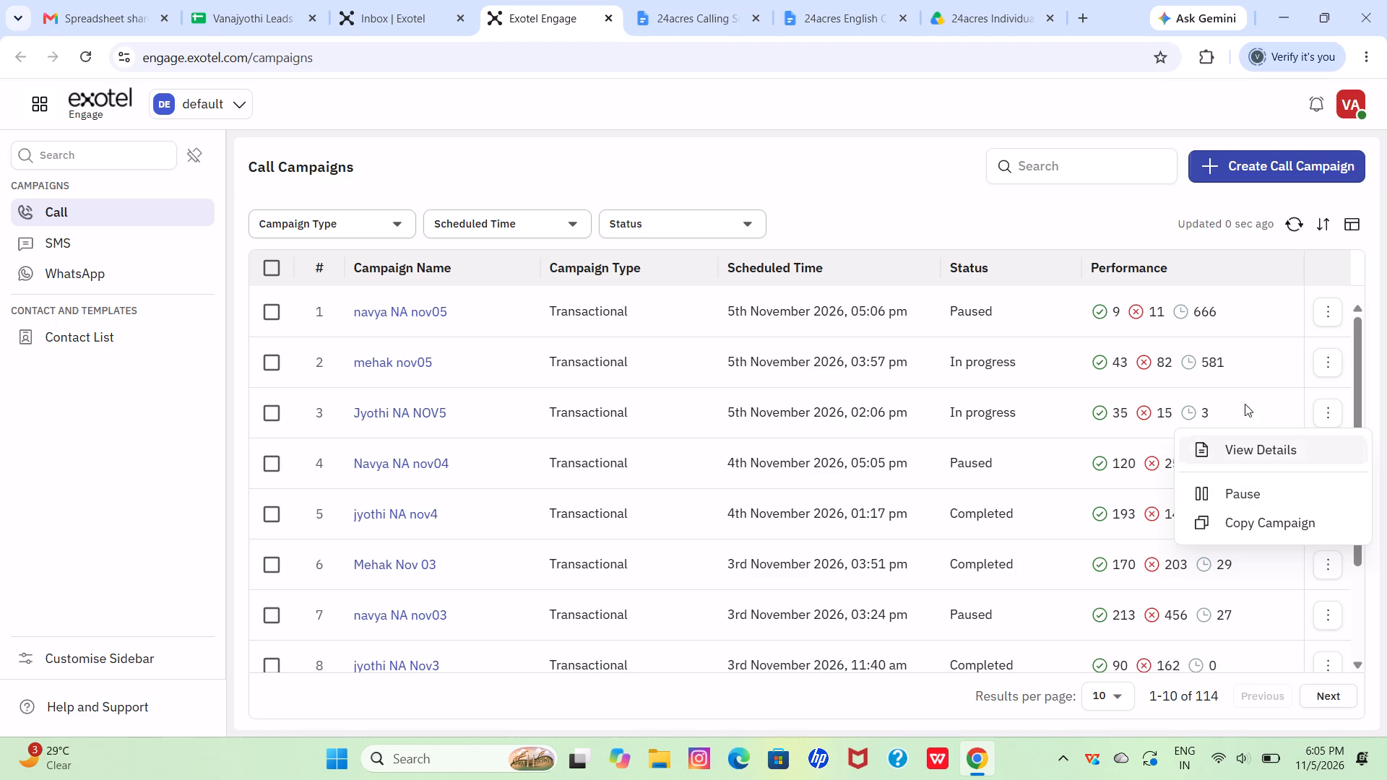
Pause the in-progress call campaign Jyothi NA NOV5.
{"action": "left_click", "coordinate": [1231, 495]}
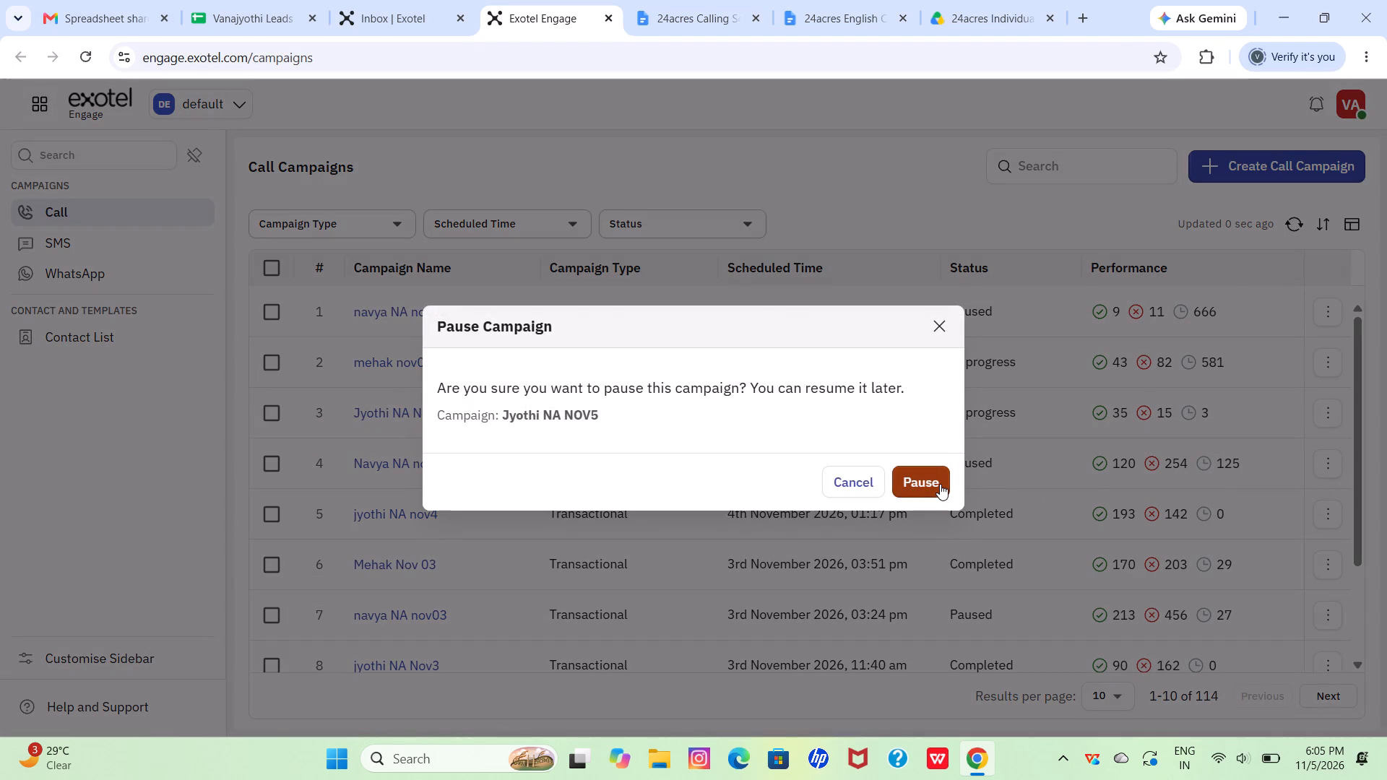
{"action": "left_click", "coordinate": [940, 484]}
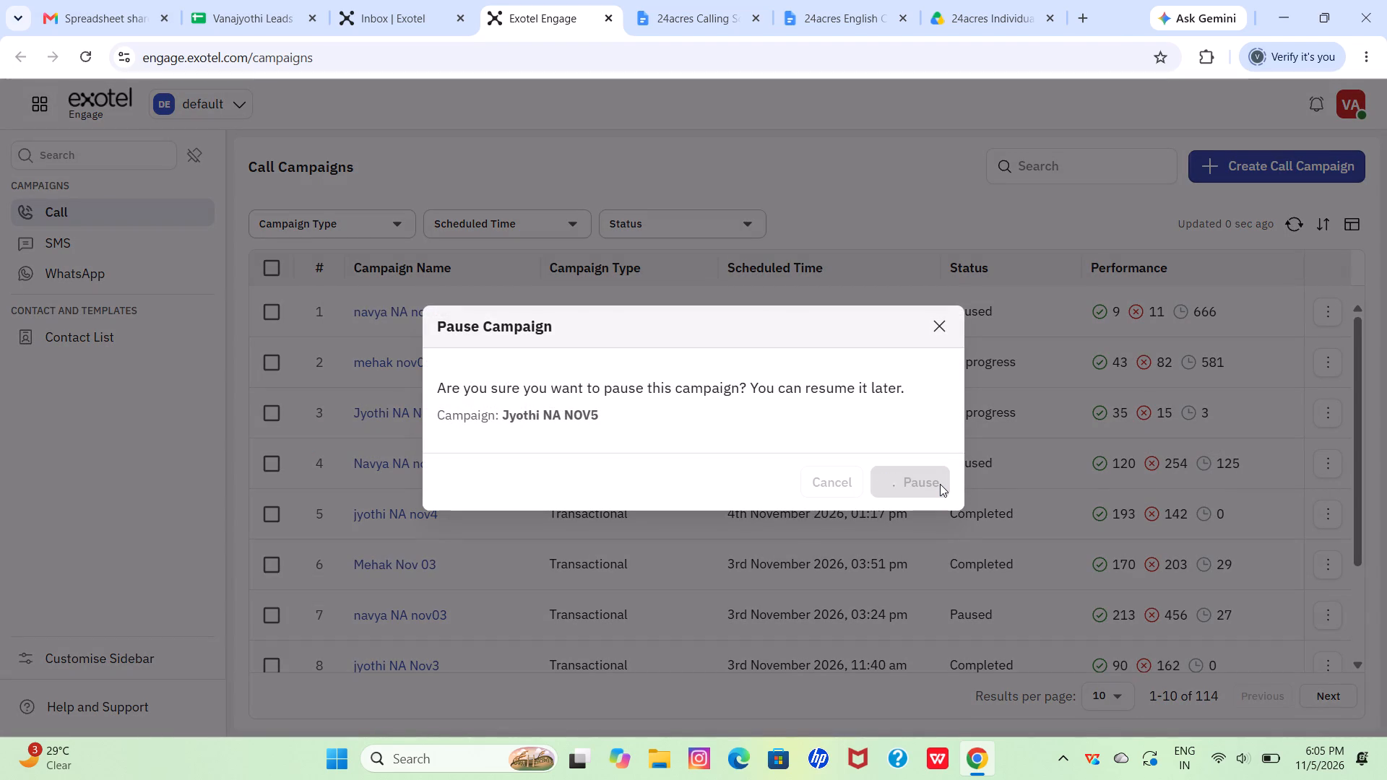
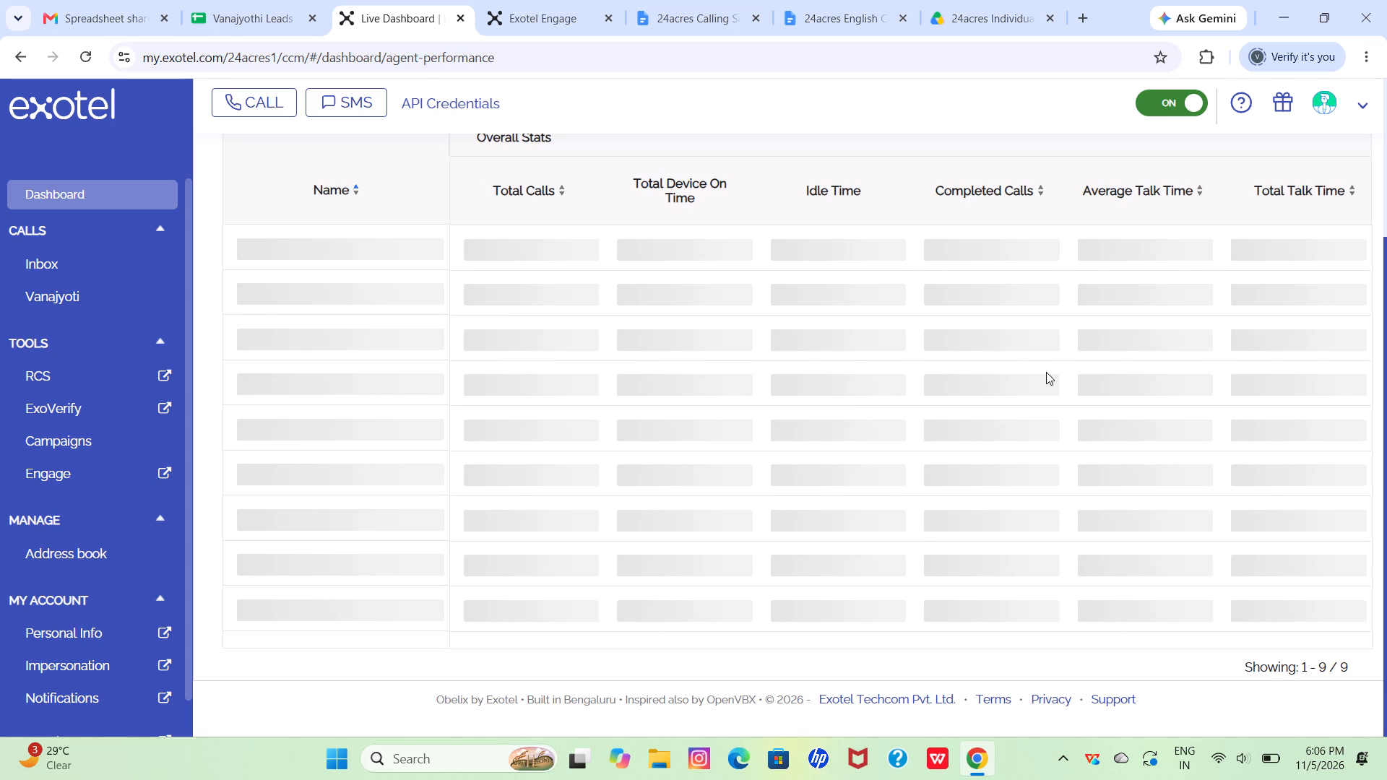
Review today's overall agent performance statistics for all agents on the live dashboard.
{"action": "scroll", "coordinate": [1046, 372], "scroll_direction": "down", "scroll_amount": 1}
{"action": "scroll", "coordinate": [1046, 372], "scroll_direction": "up", "scroll_amount": 2}
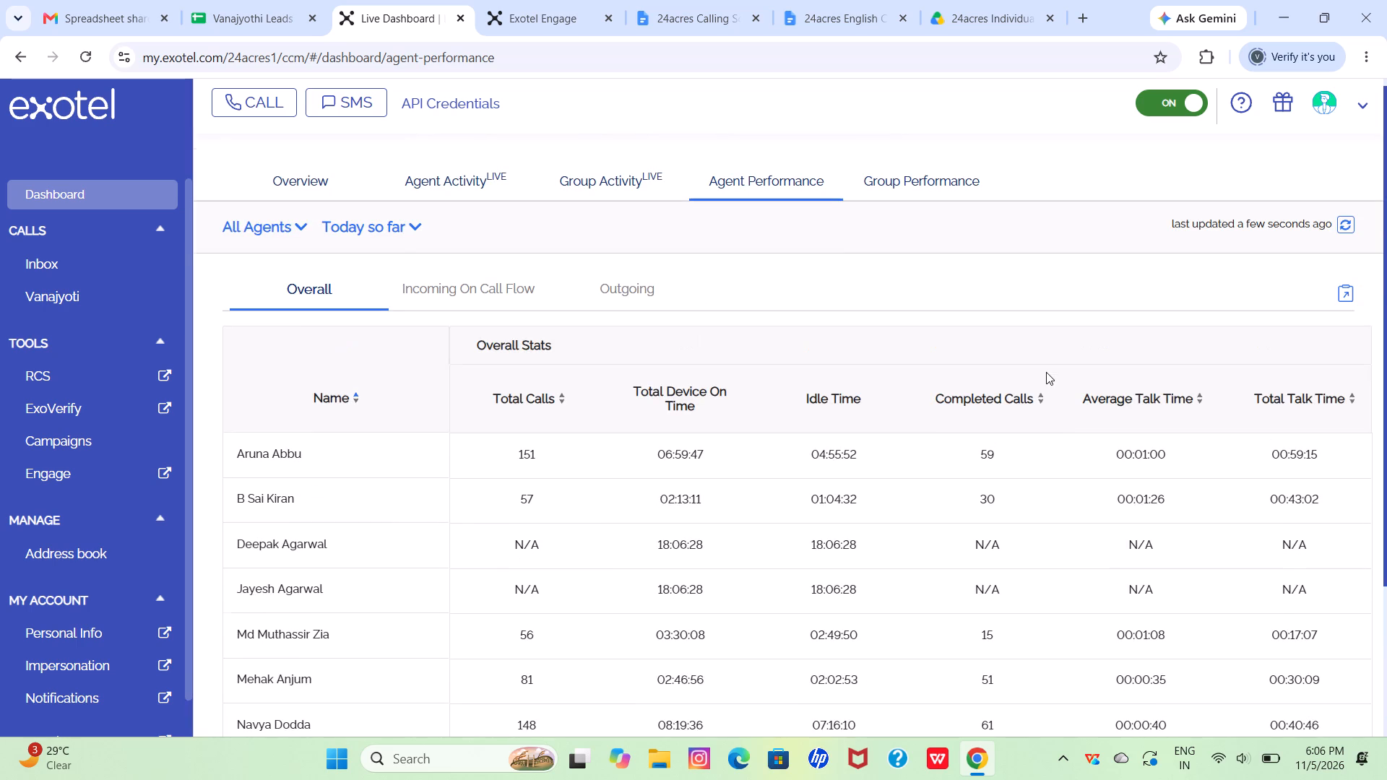
{"action": "scroll", "coordinate": [1046, 372], "scroll_direction": "up", "scroll_amount": 1}
Set the status of the lead in row 393 of the Vanajyothi Leads spreadsheet to Invalid.
{"action": "left_click", "coordinate": [228, 1]}
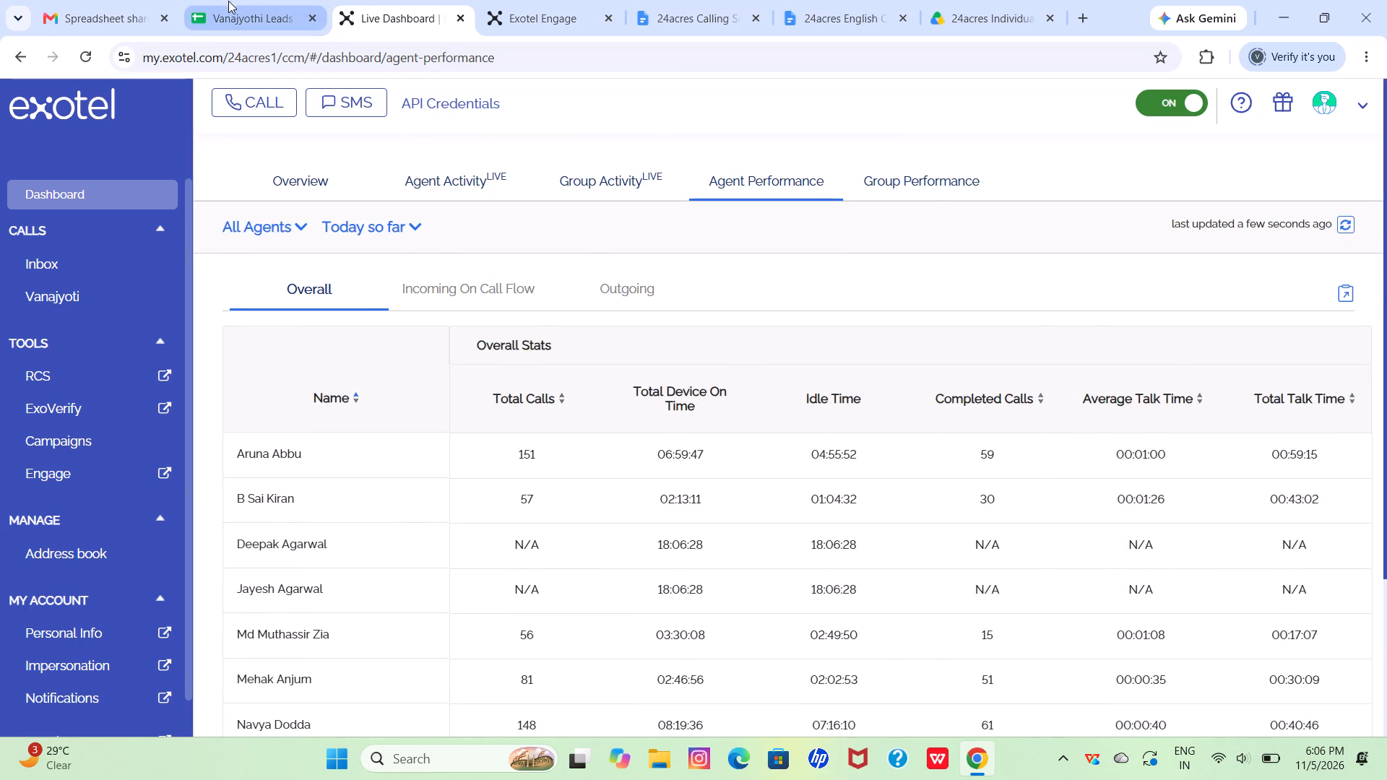
{"action": "left_click", "coordinate": [749, 270]}
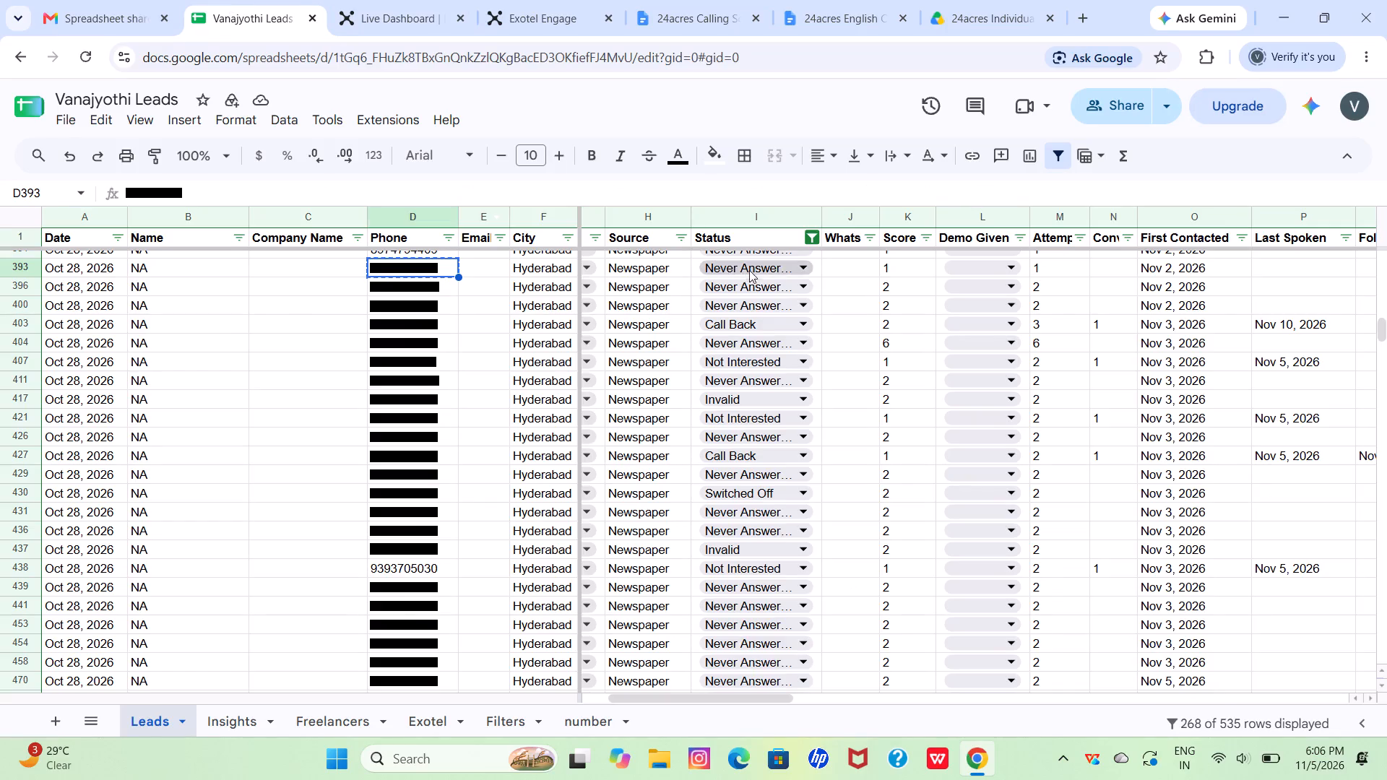
{"action": "left_click", "coordinate": [726, 409]}
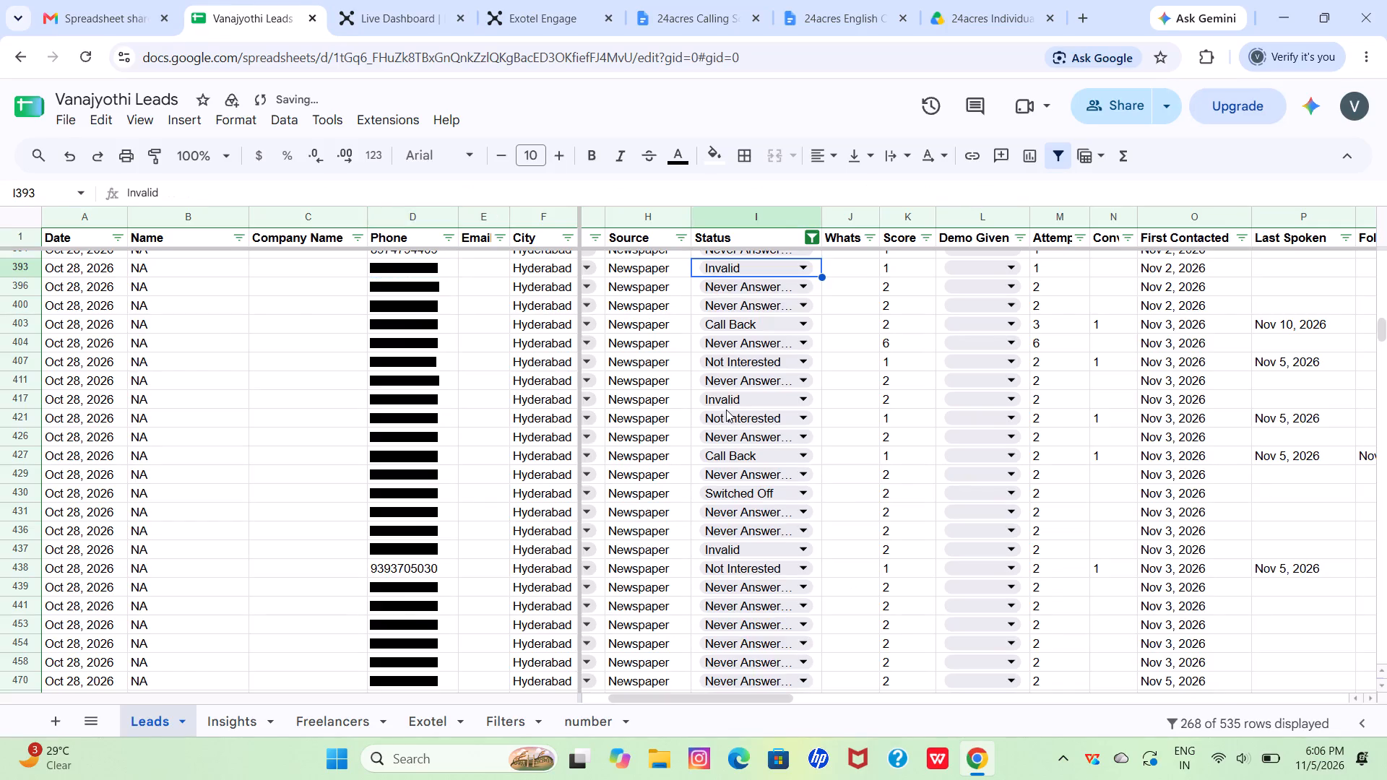
Copy the phone number of the lead in row 391 of the Leads sheet.
{"action": "scroll", "coordinate": [726, 409], "scroll_direction": "up", "scroll_amount": 1}
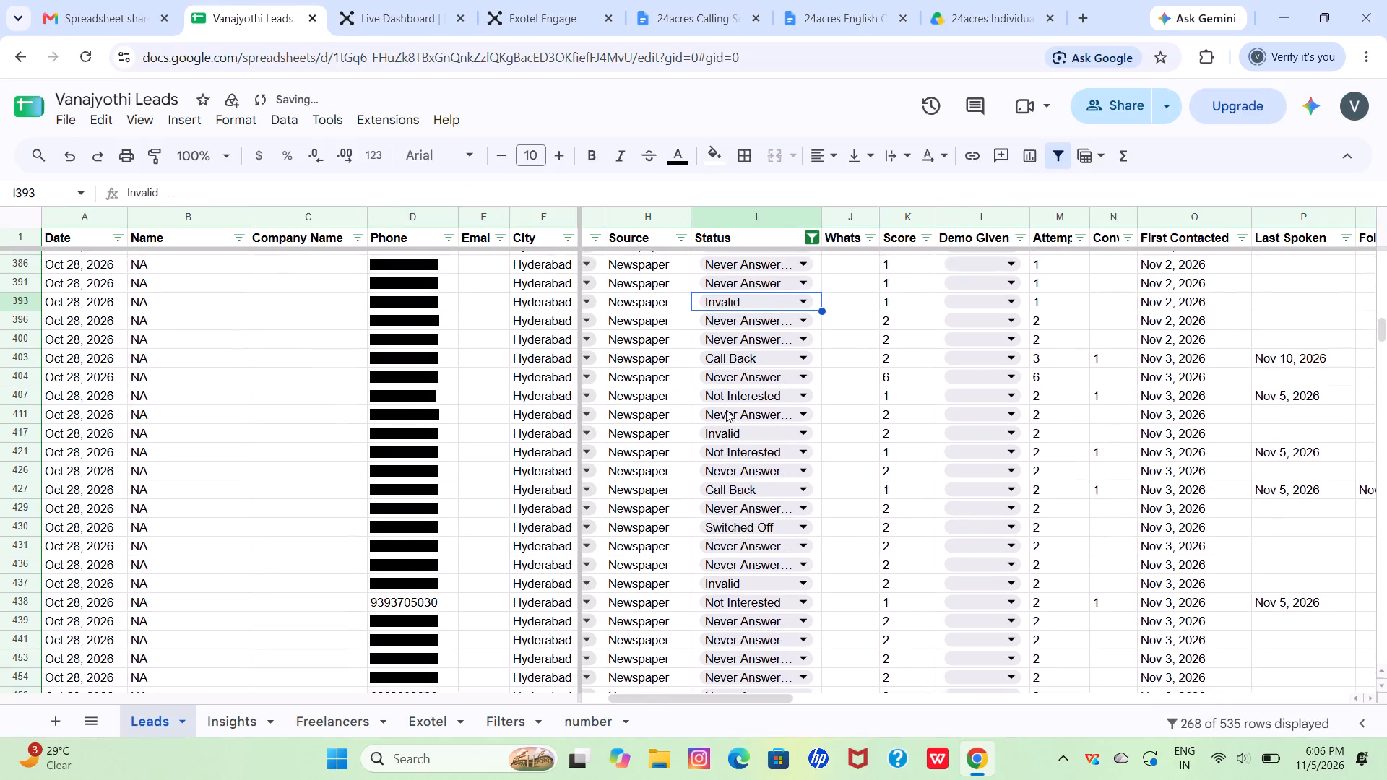
{"action": "scroll", "coordinate": [726, 409], "scroll_direction": "up", "scroll_amount": 1}
{"action": "left_click", "coordinate": [445, 305]}
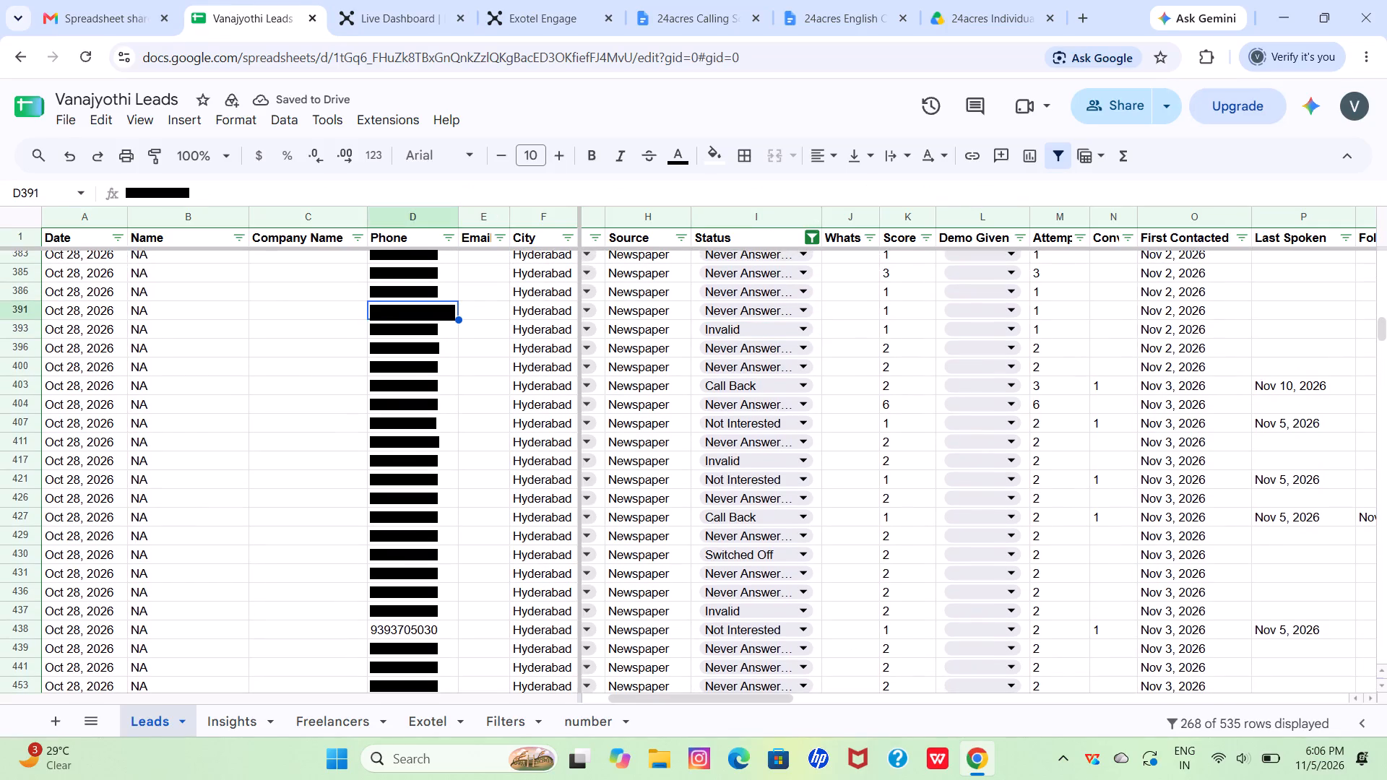
{"action": "key", "text": "ctrl+c"}
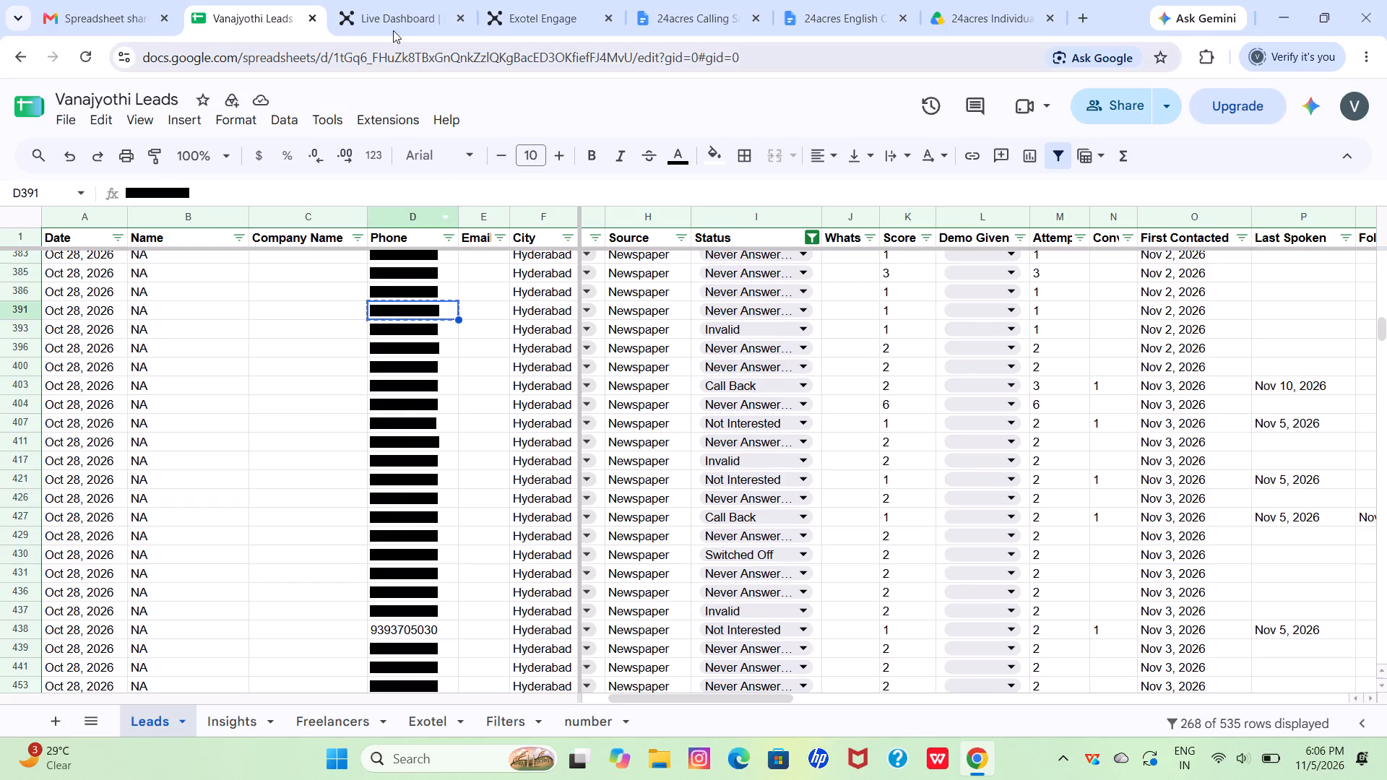
Return to the Exotel live dashboard and examine today's overall call statistics for all agents.
{"action": "left_click", "coordinate": [407, 11]}
{"action": "scroll", "coordinate": [650, 407], "scroll_direction": "down", "scroll_amount": 1}
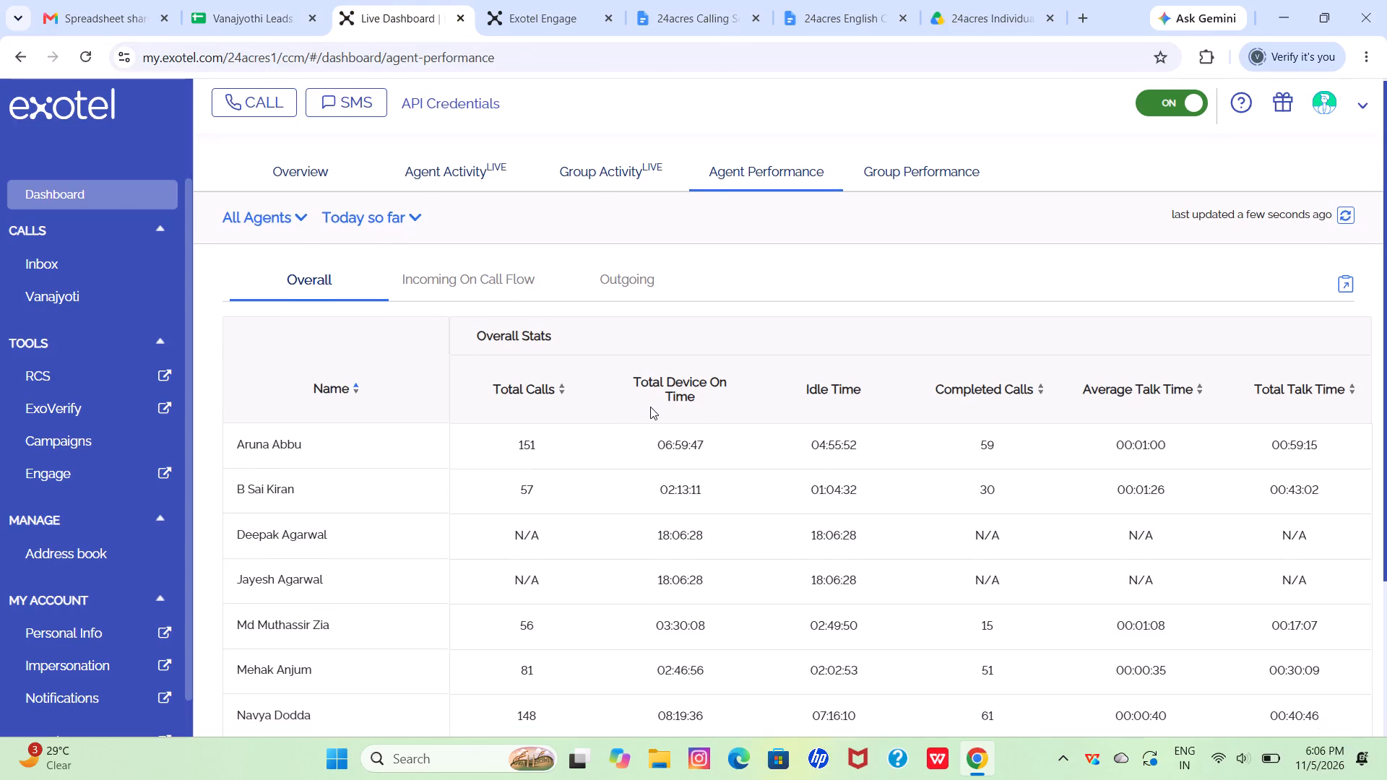
{"action": "scroll", "coordinate": [650, 407], "scroll_direction": "down", "scroll_amount": 1}
{"action": "scroll", "coordinate": [650, 407], "scroll_direction": "right", "scroll_amount": 4}
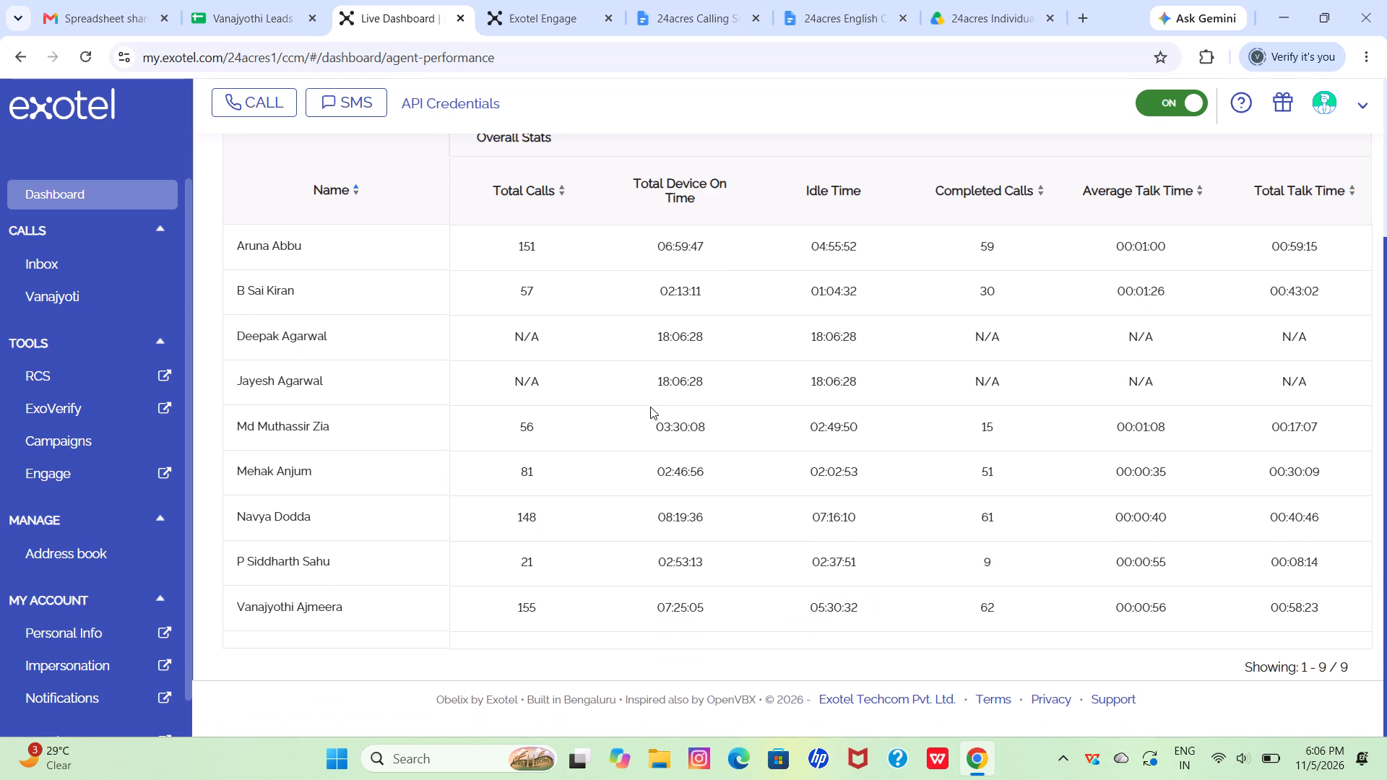
{"action": "scroll", "coordinate": [649, 435], "scroll_direction": "up", "scroll_amount": 3}
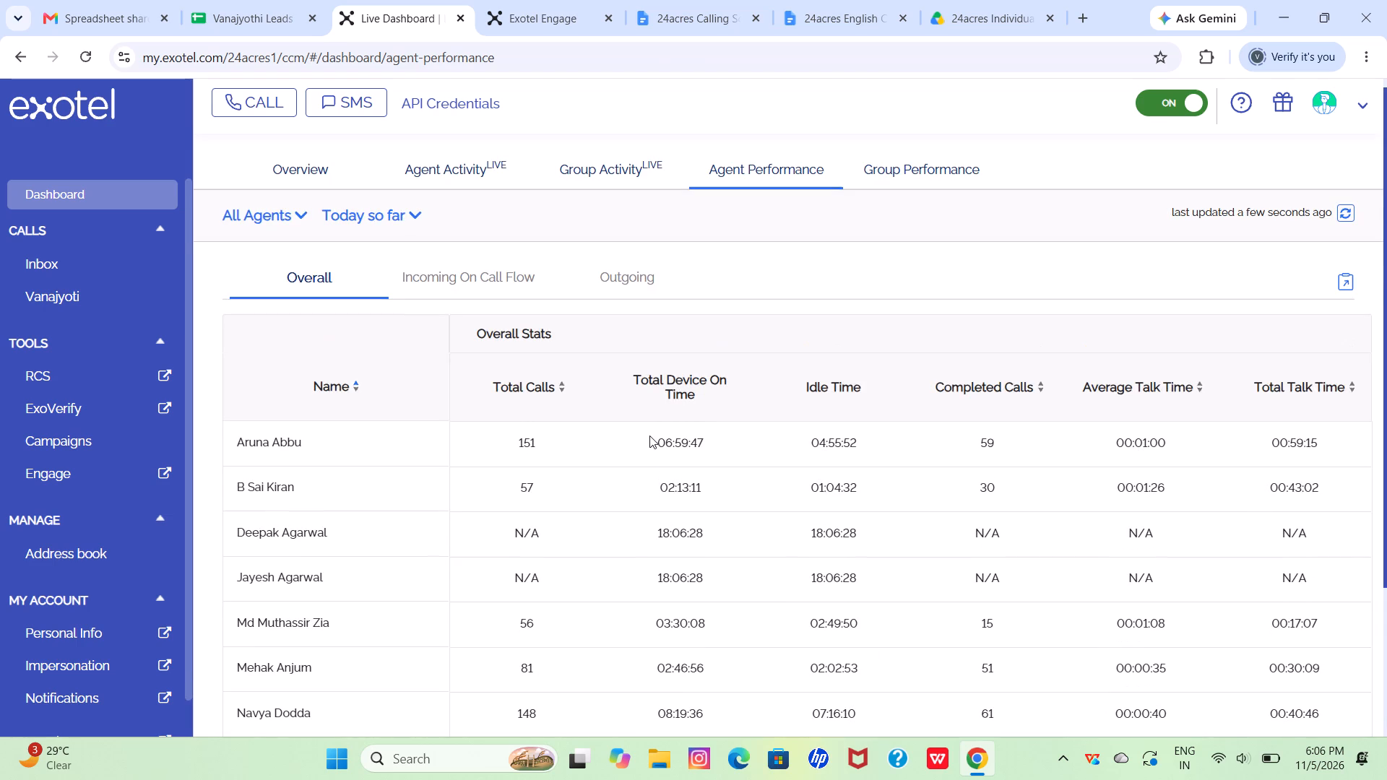
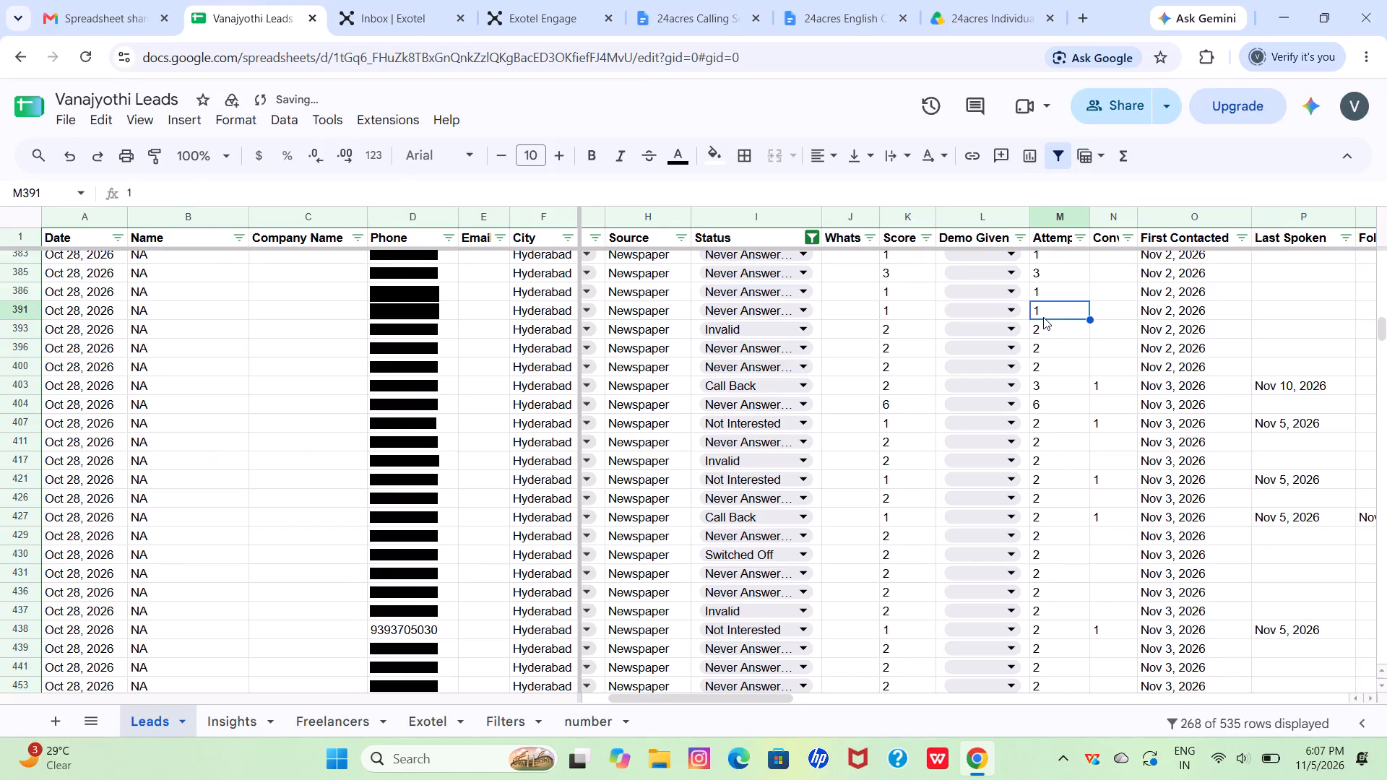
Set the attempts count to 2 for the lead in row 391 of the Leads sheet.
{"action": "key", "text": "2"}
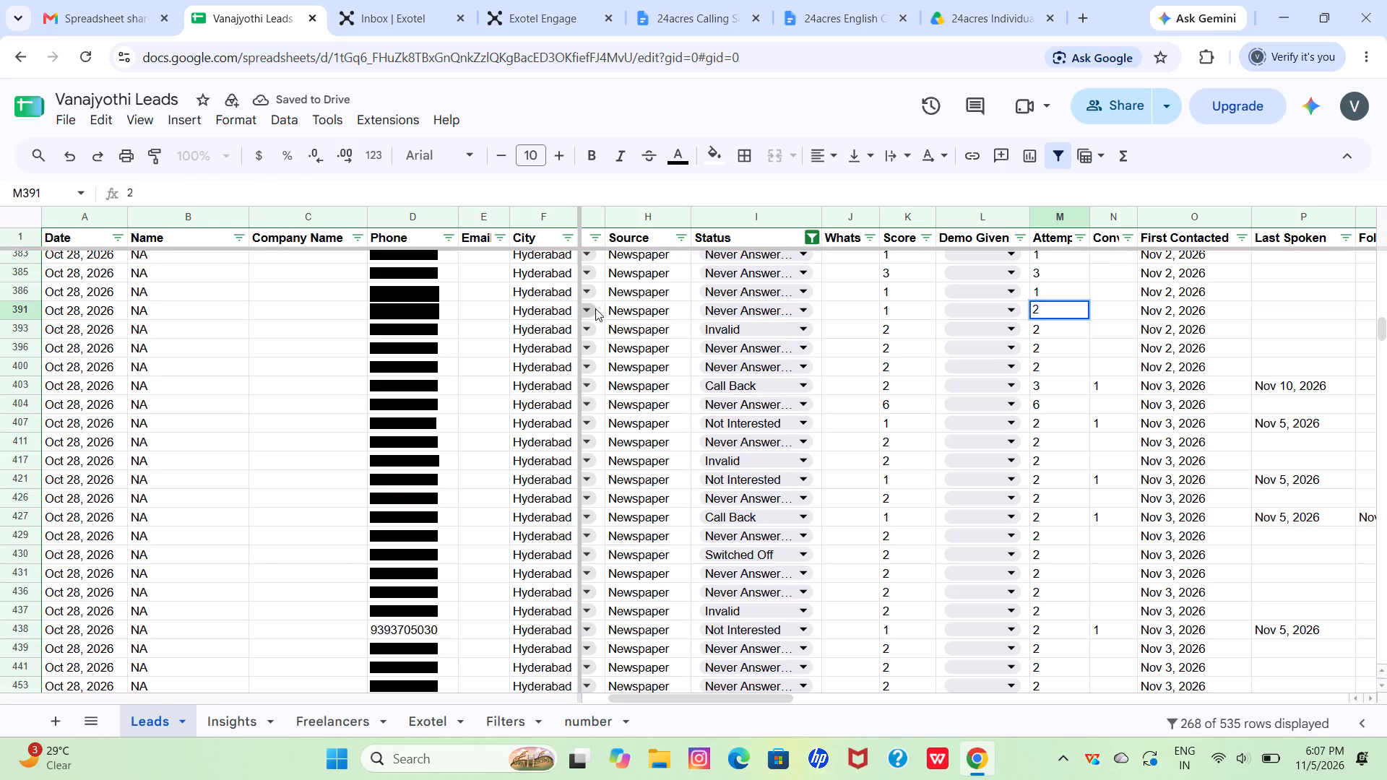
Copy the phone number of the lead in row 386 of the Leads sheet.
{"action": "left_click", "coordinate": [412, 292]}
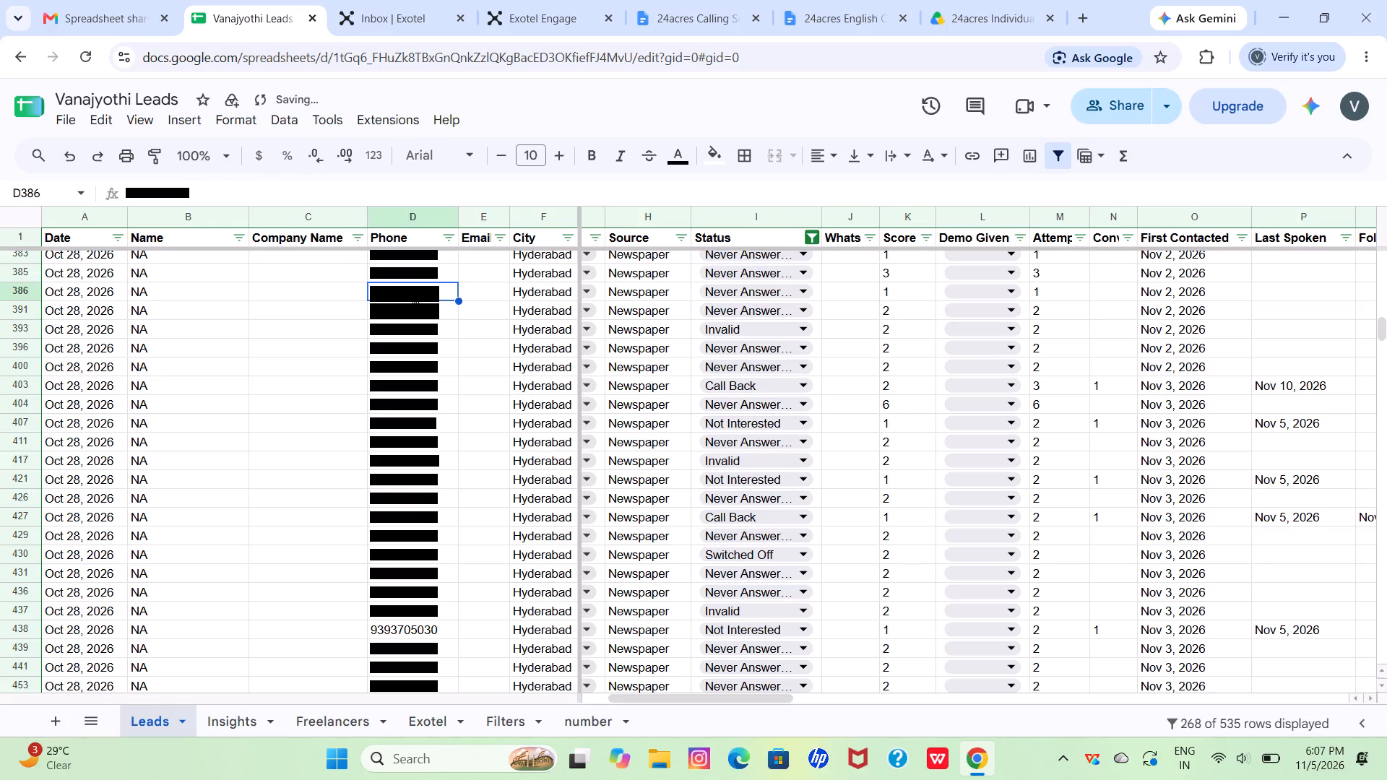
{"action": "key", "text": "ctrl+c"}
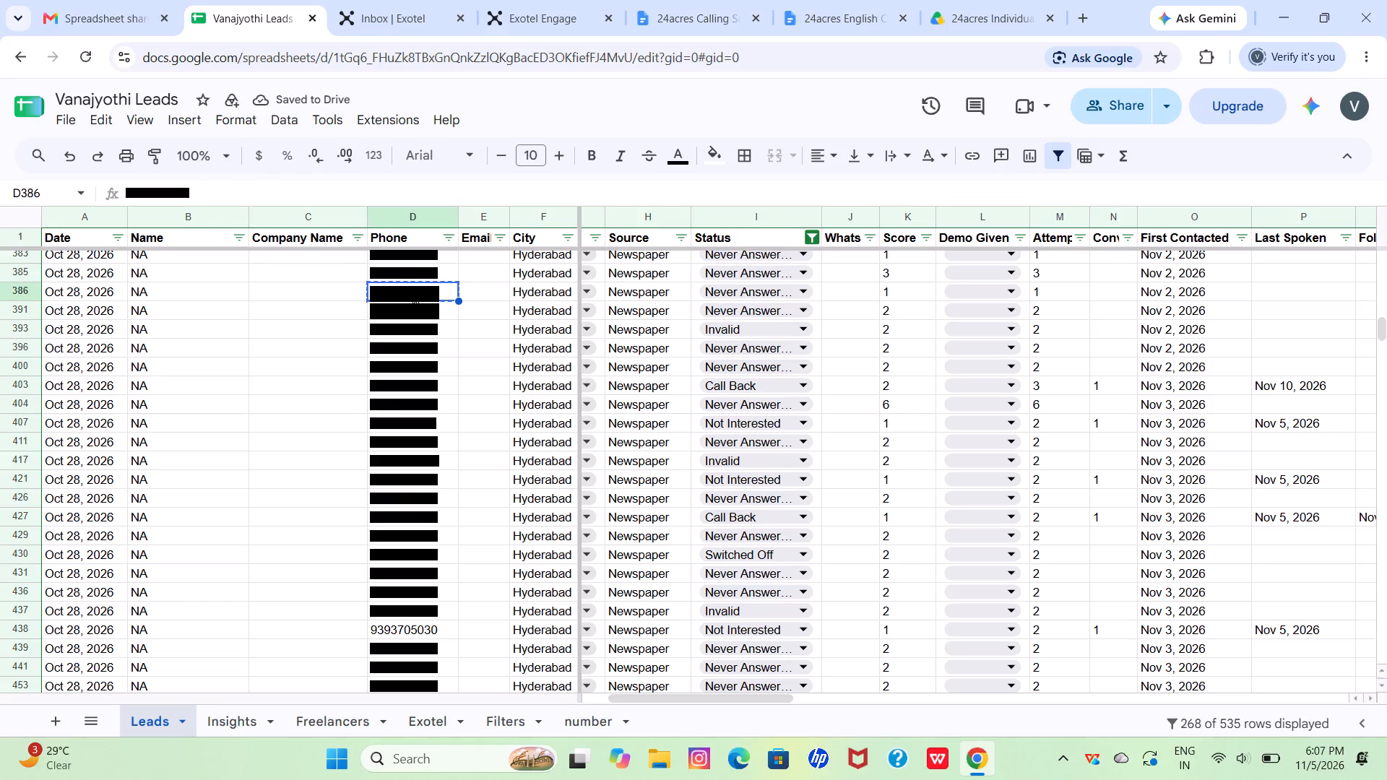
{"action": "left_click", "coordinate": [419, 304]}
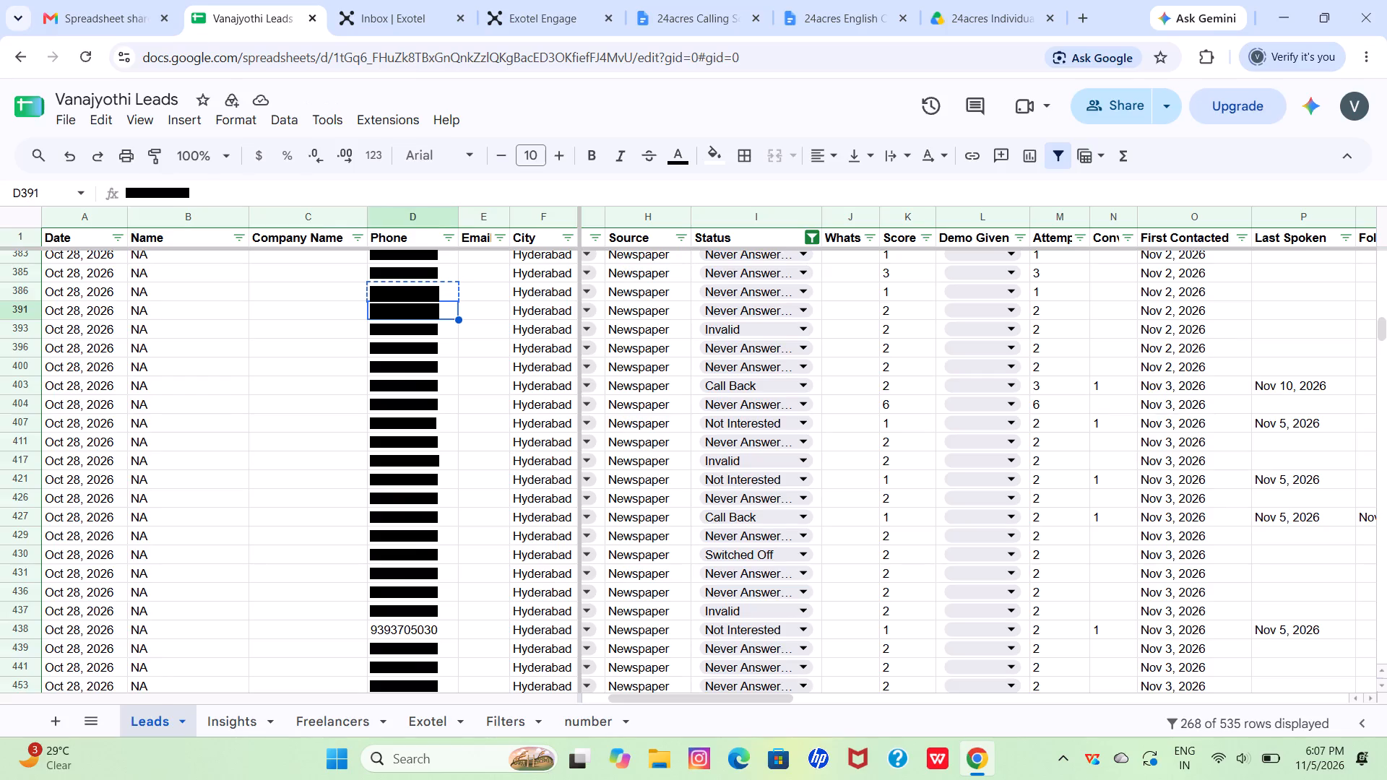
Set the attempts count to 2 for the lead in row 386 of the Leads sheet.
{"action": "left_click", "coordinate": [1051, 292]}
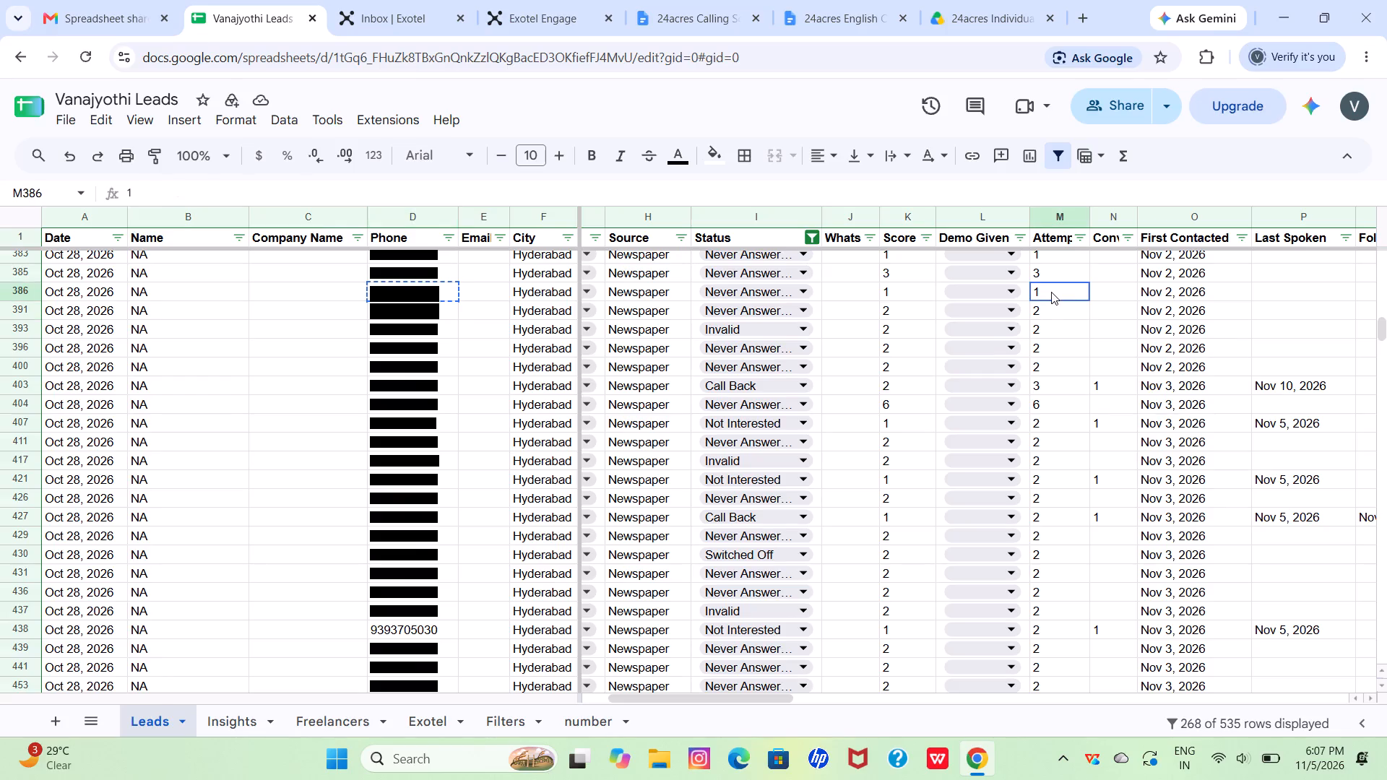
{"action": "key", "text": "2"}
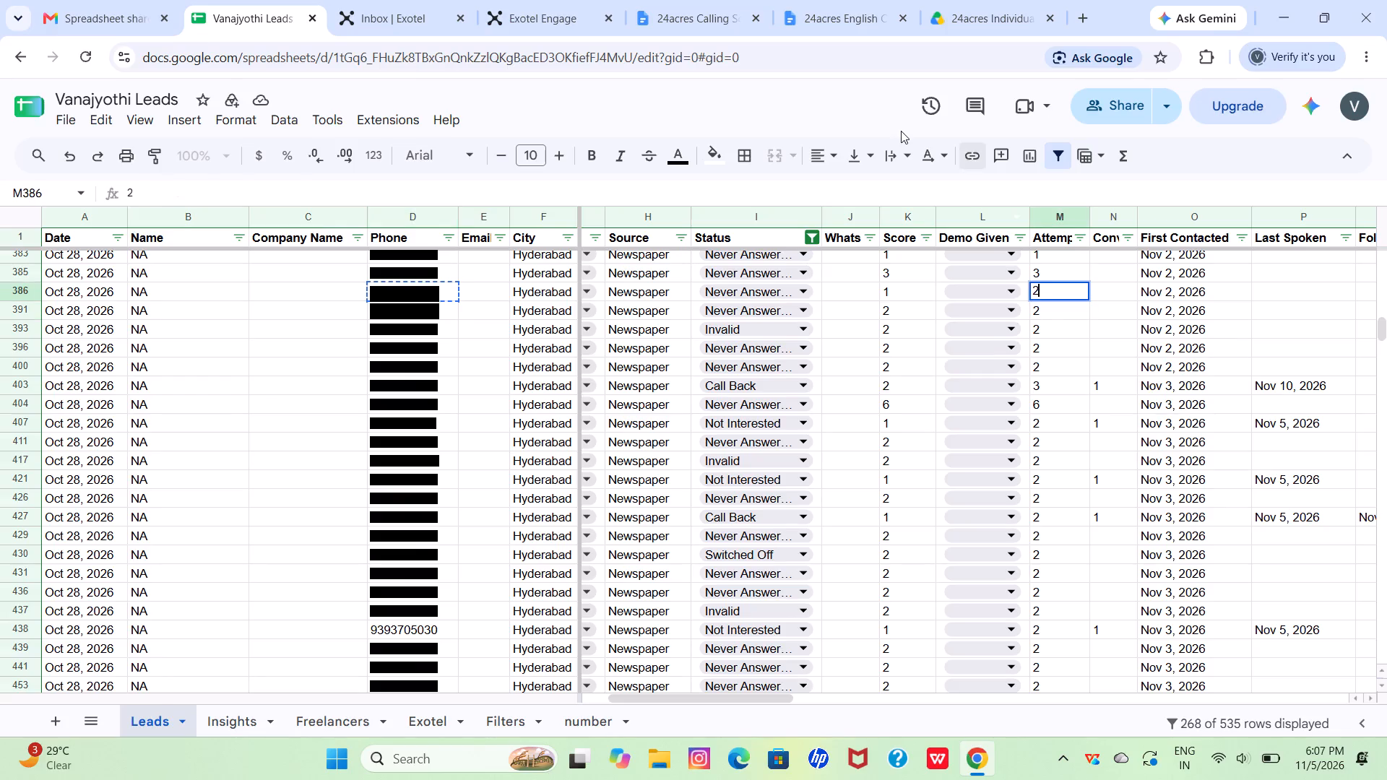
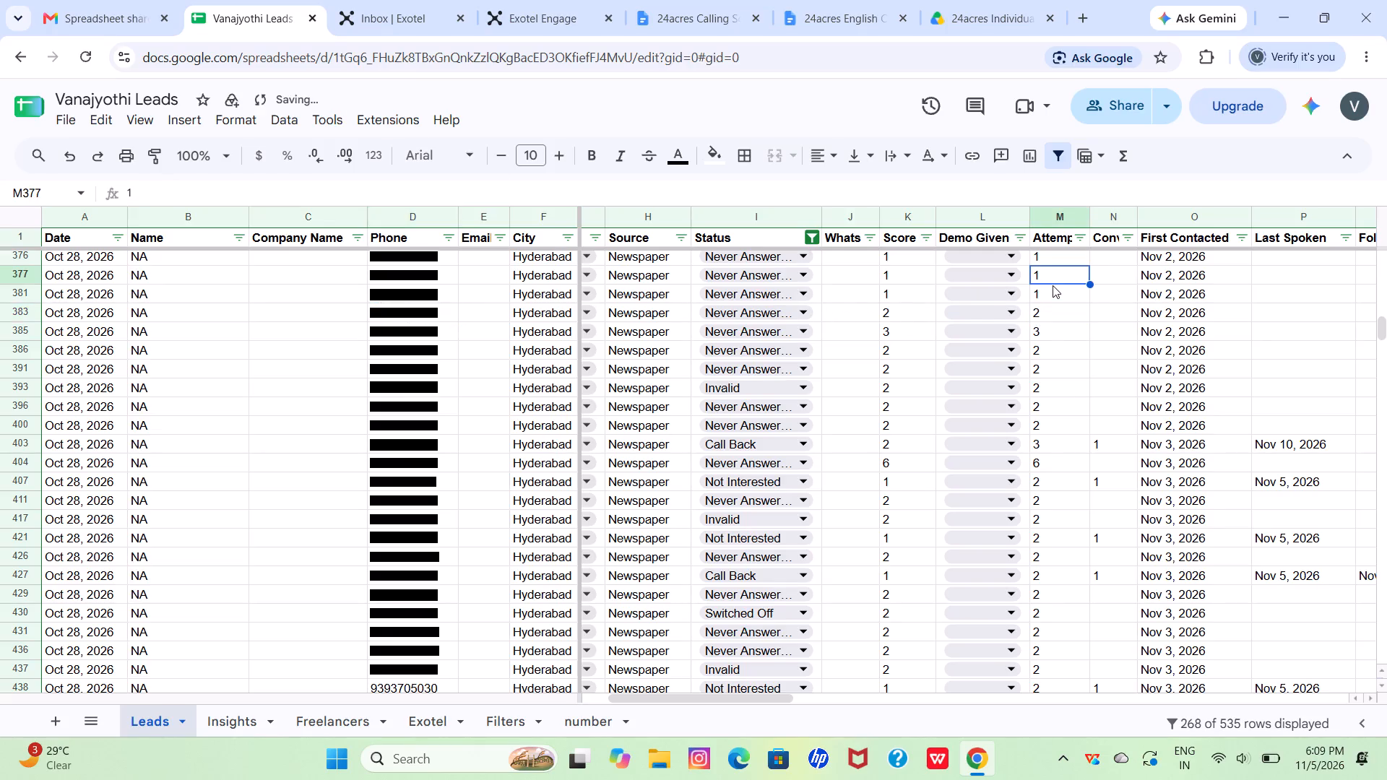
Select the phone number of the lead in row 381 of the Leads sheet.
{"action": "left_click", "coordinate": [1053, 296]}
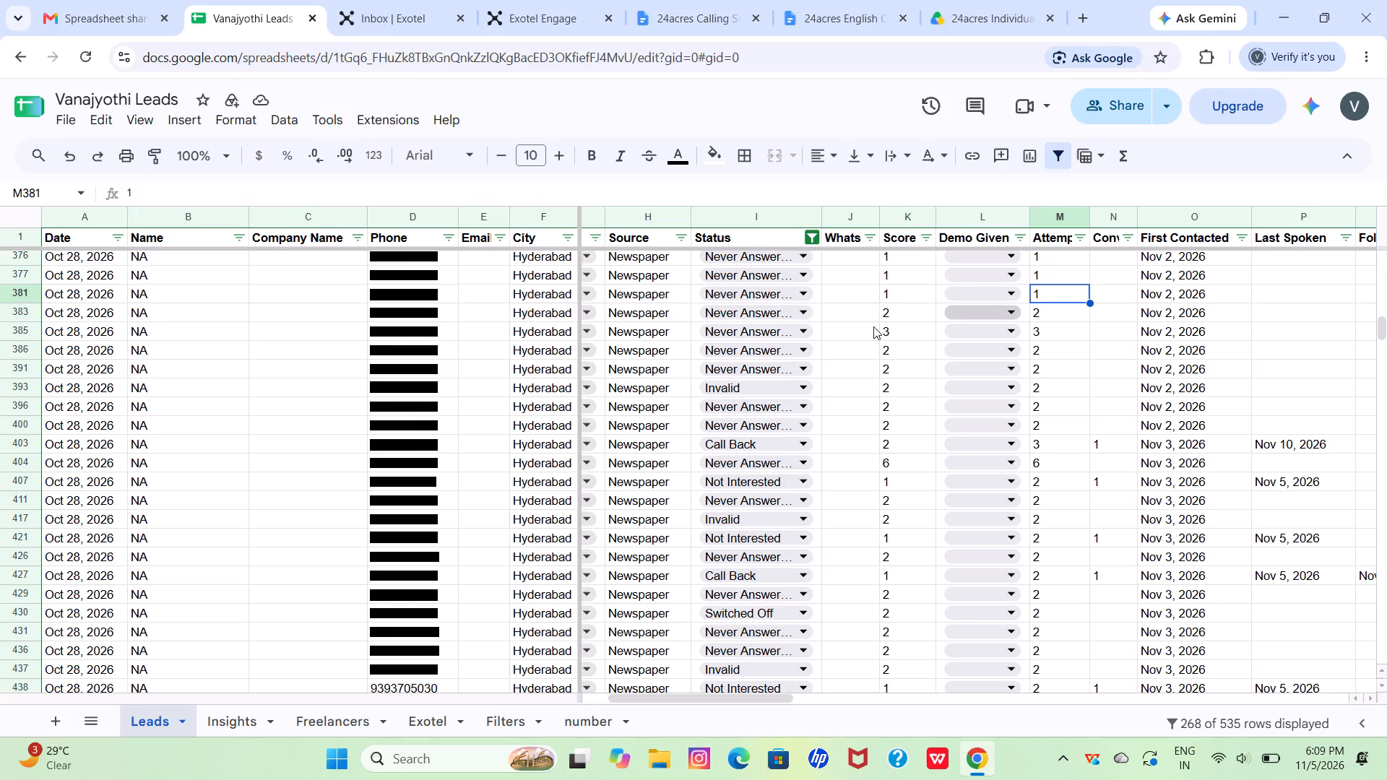
{"action": "left_click", "coordinate": [426, 298]}
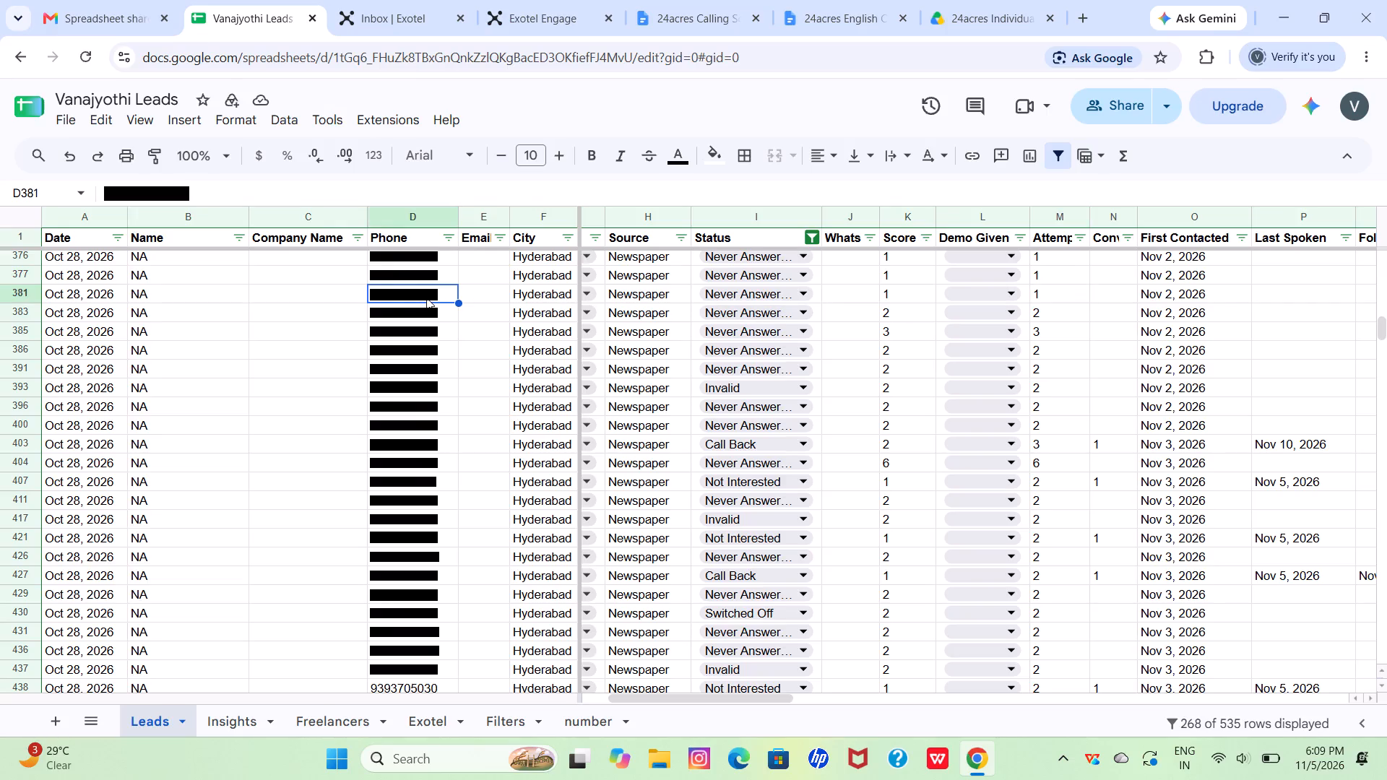
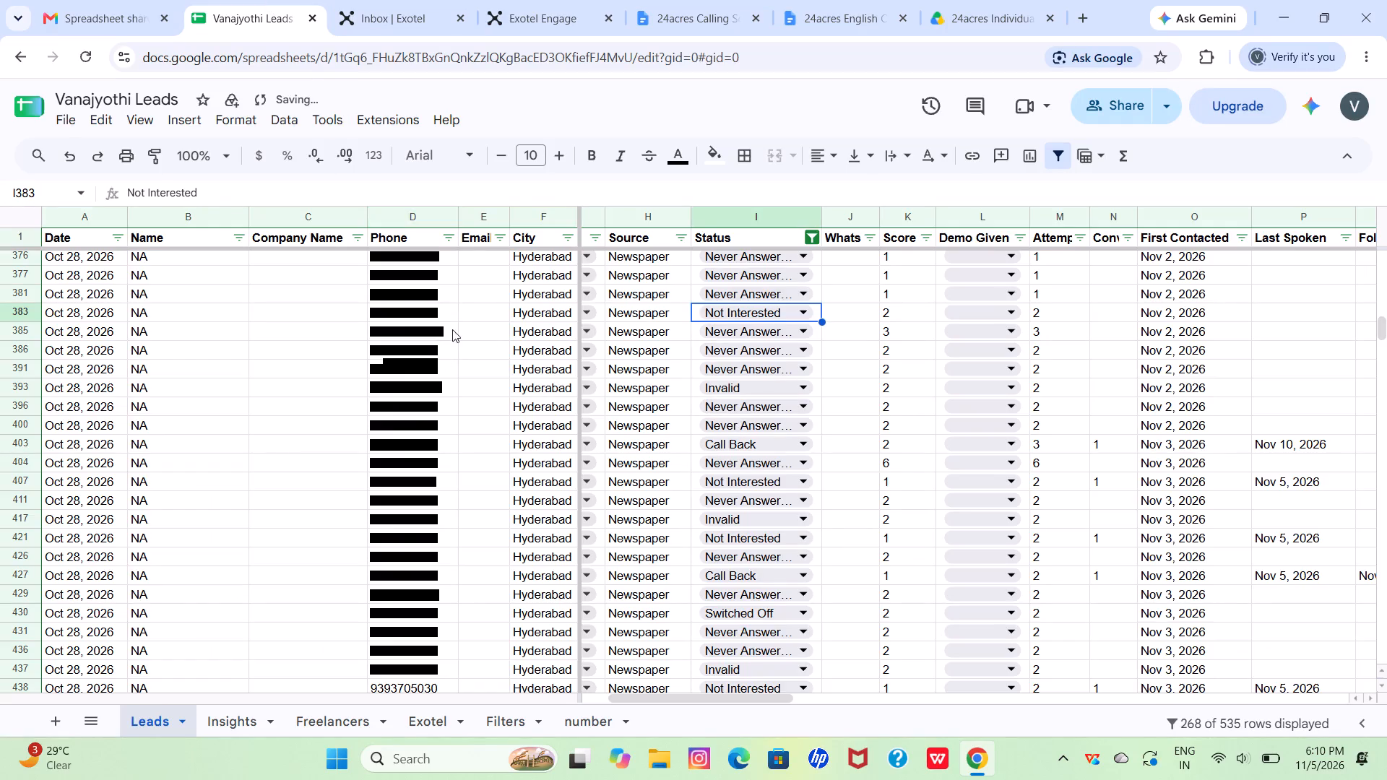
Copy the phone number of the lead in row 385 of the Leads sheet.
{"action": "left_click", "coordinate": [452, 329]}
{"action": "key", "text": "ctrl+c"}
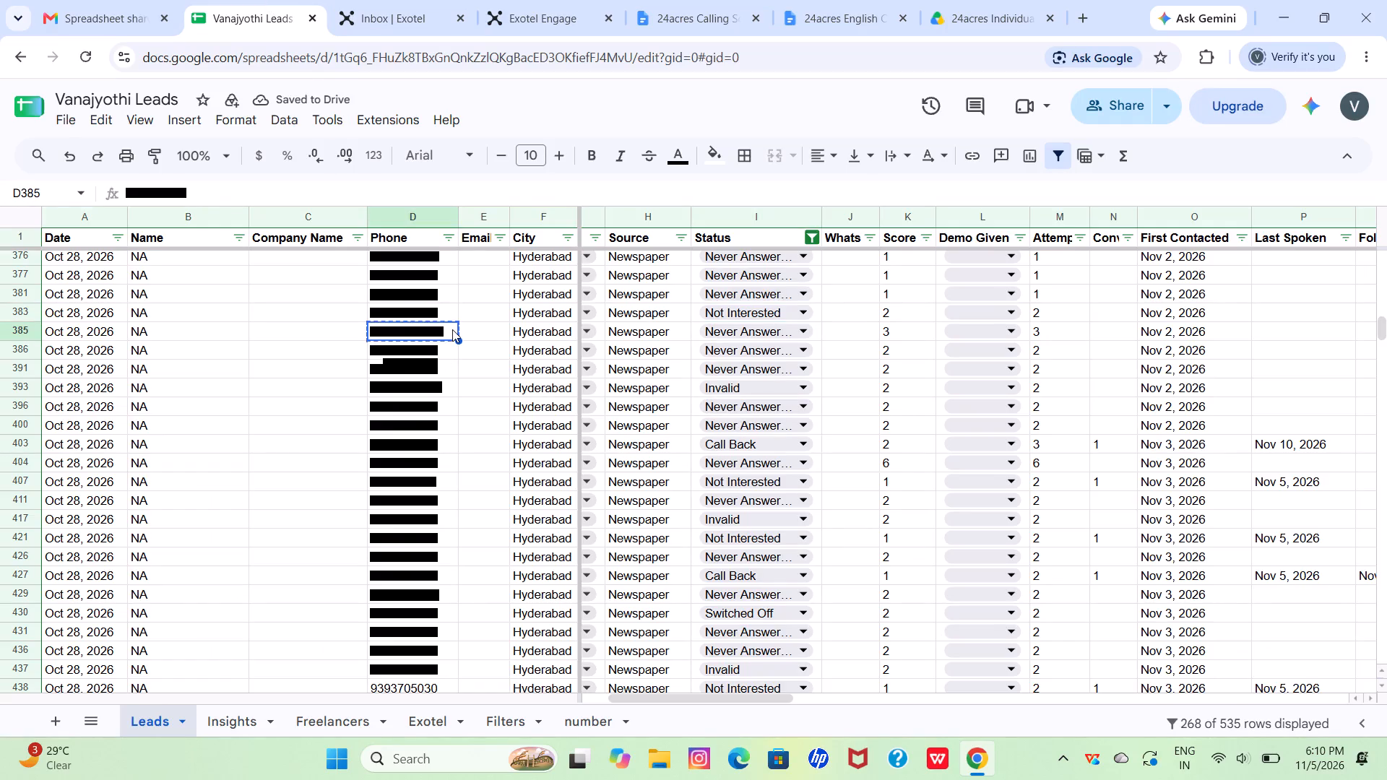
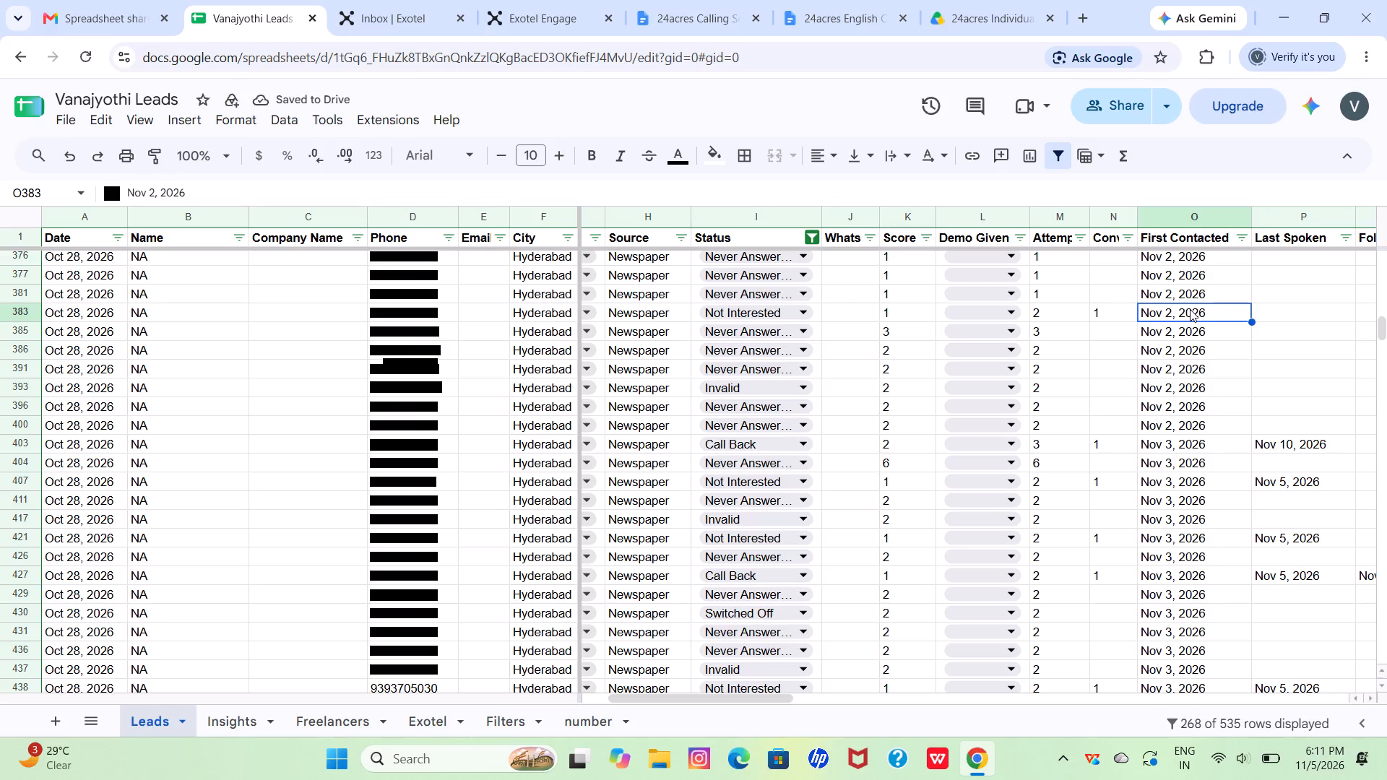
Fill in the Last Spoken date for the lead in row 383 as Nov 5, 2026, starting from its First Contacted date.
{"action": "key", "text": "ctrl+c"}
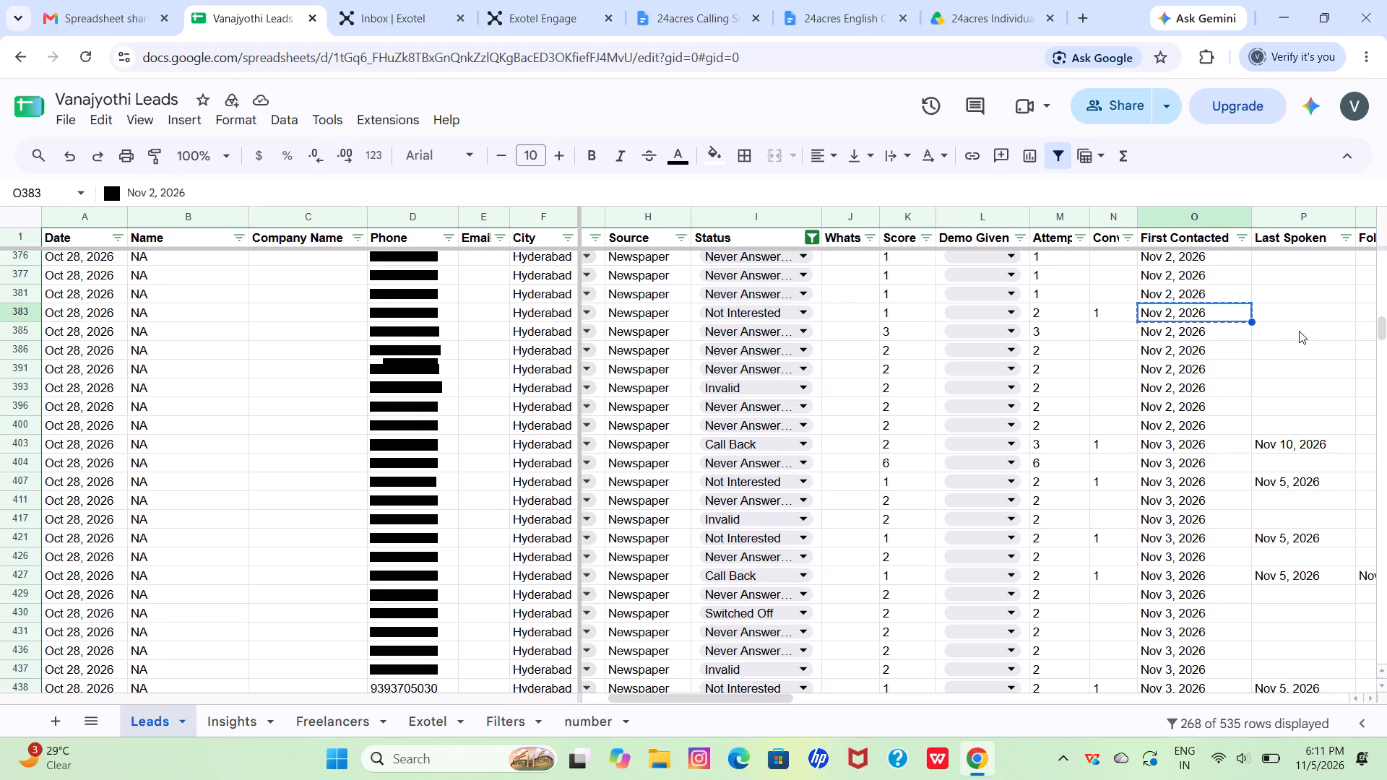
{"action": "left_click", "coordinate": [1294, 316]}
{"action": "key", "text": "ctrl+v"}
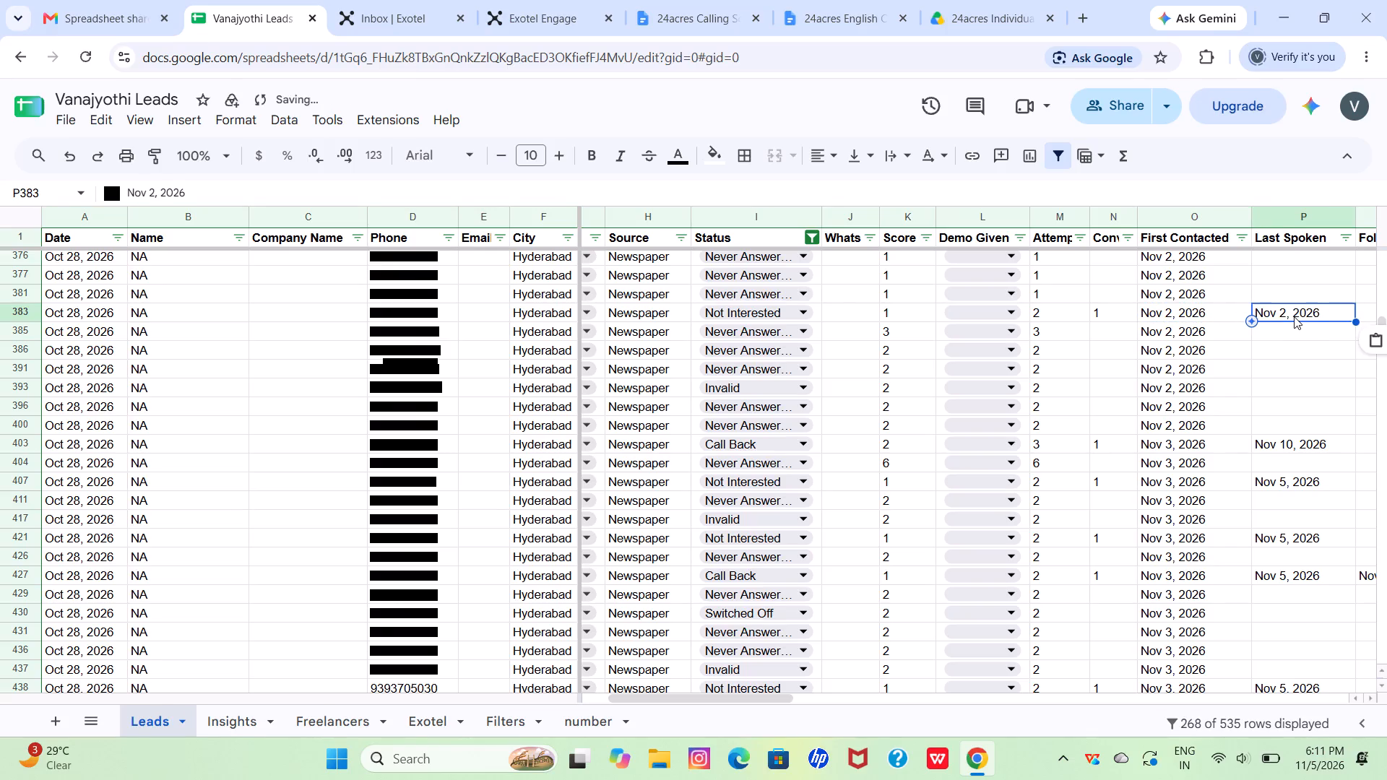
{"action": "double_click", "coordinate": [1294, 316]}
{"action": "left_click", "coordinate": [1282, 399]}
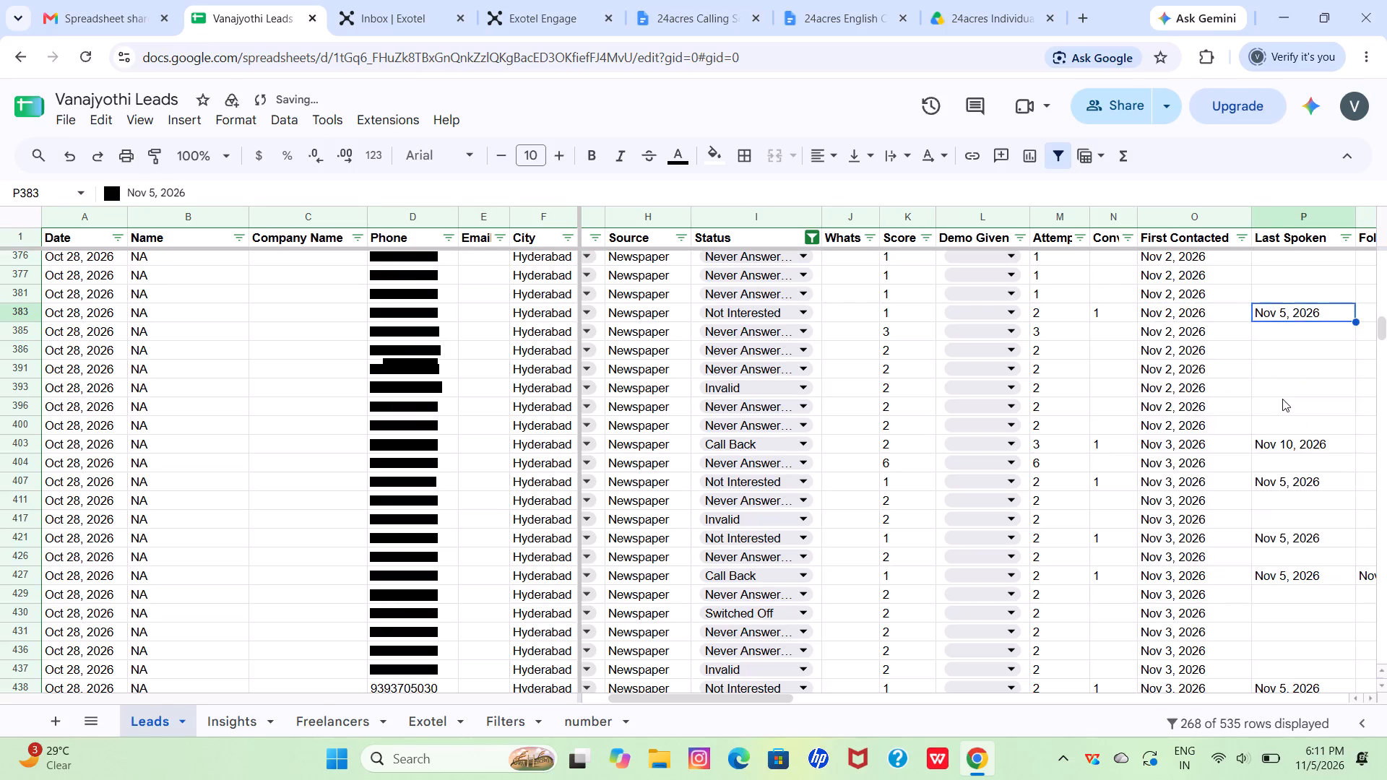
Copy the note "not gave to speak and disconnected call" from row 407 into the Notes cell of row 383.
{"action": "scroll", "coordinate": [1282, 399], "scroll_direction": "left", "scroll_amount": 5}
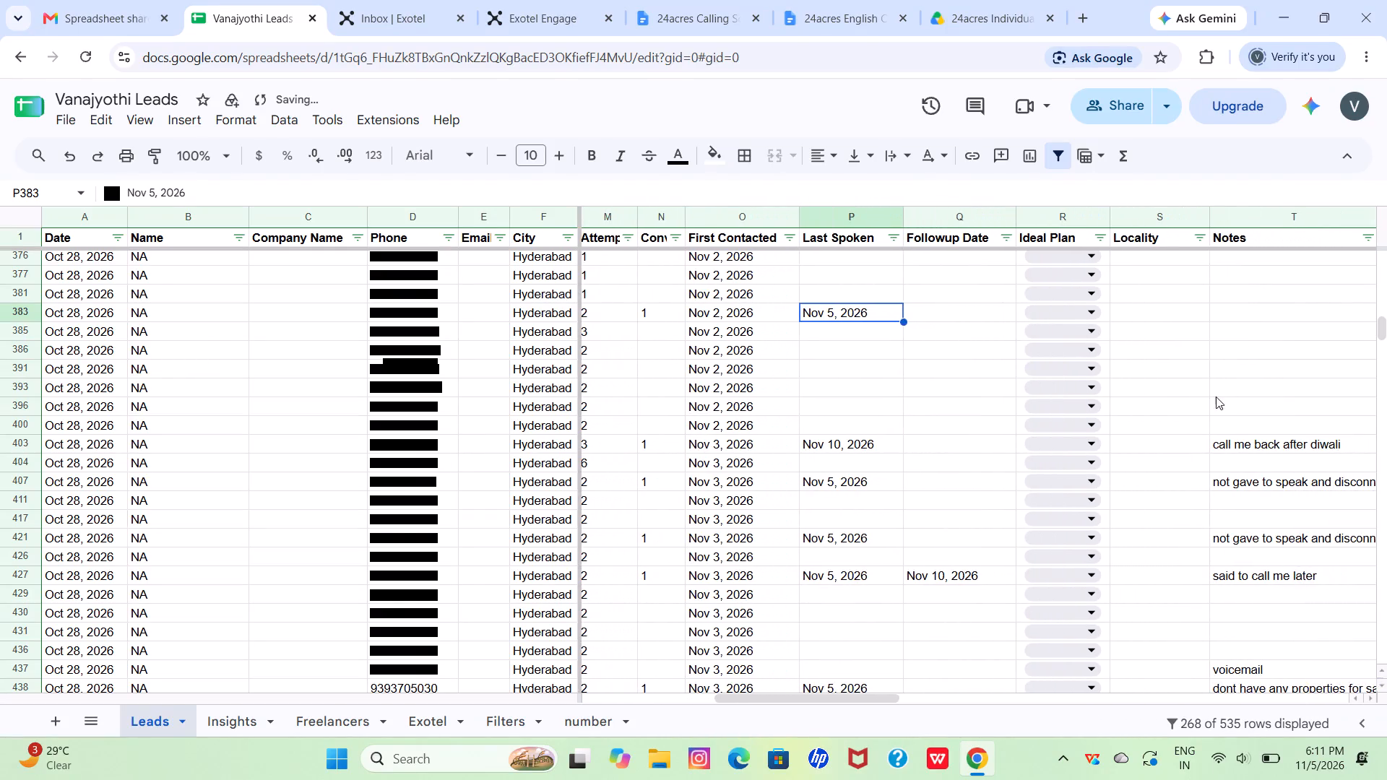
{"action": "left_click", "coordinate": [1250, 487]}
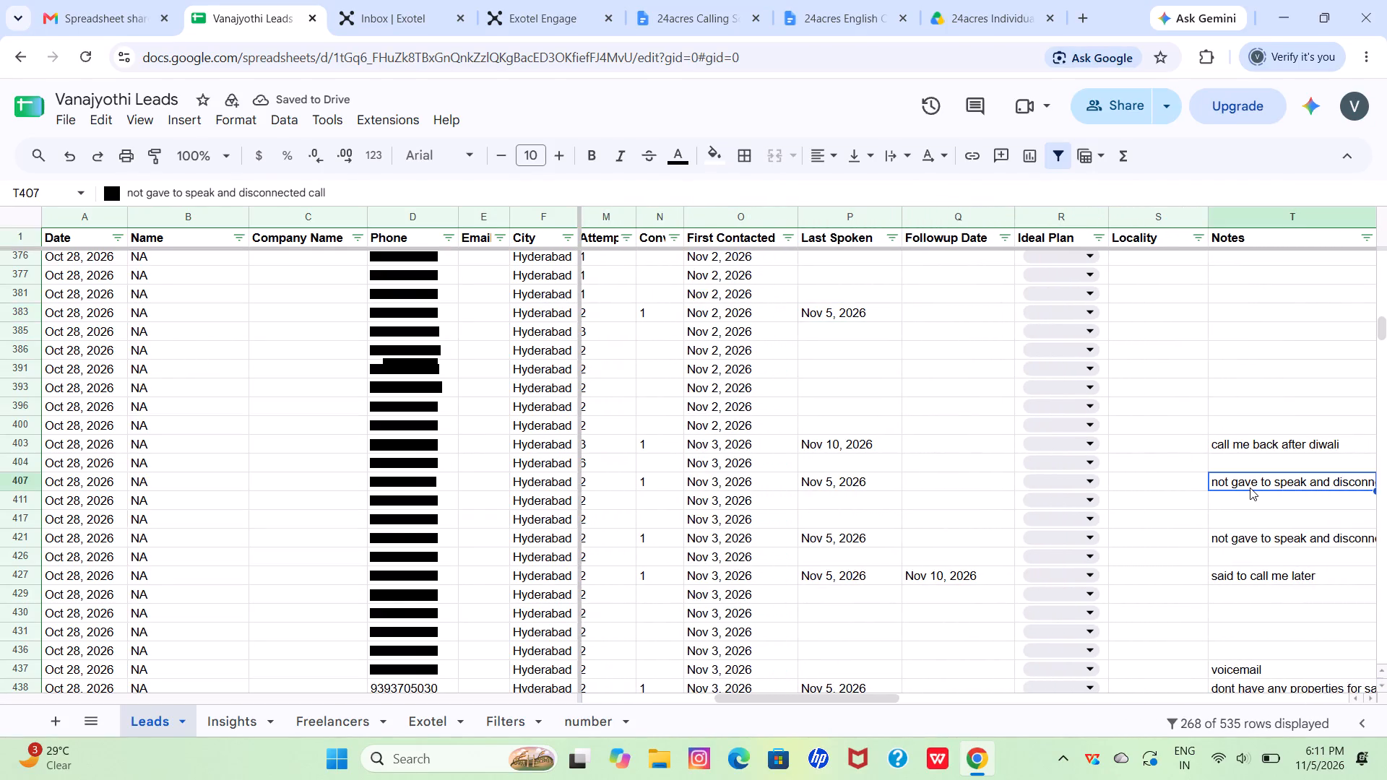
{"action": "key", "text": "ctrl+c"}
{"action": "left_click", "coordinate": [1260, 308]}
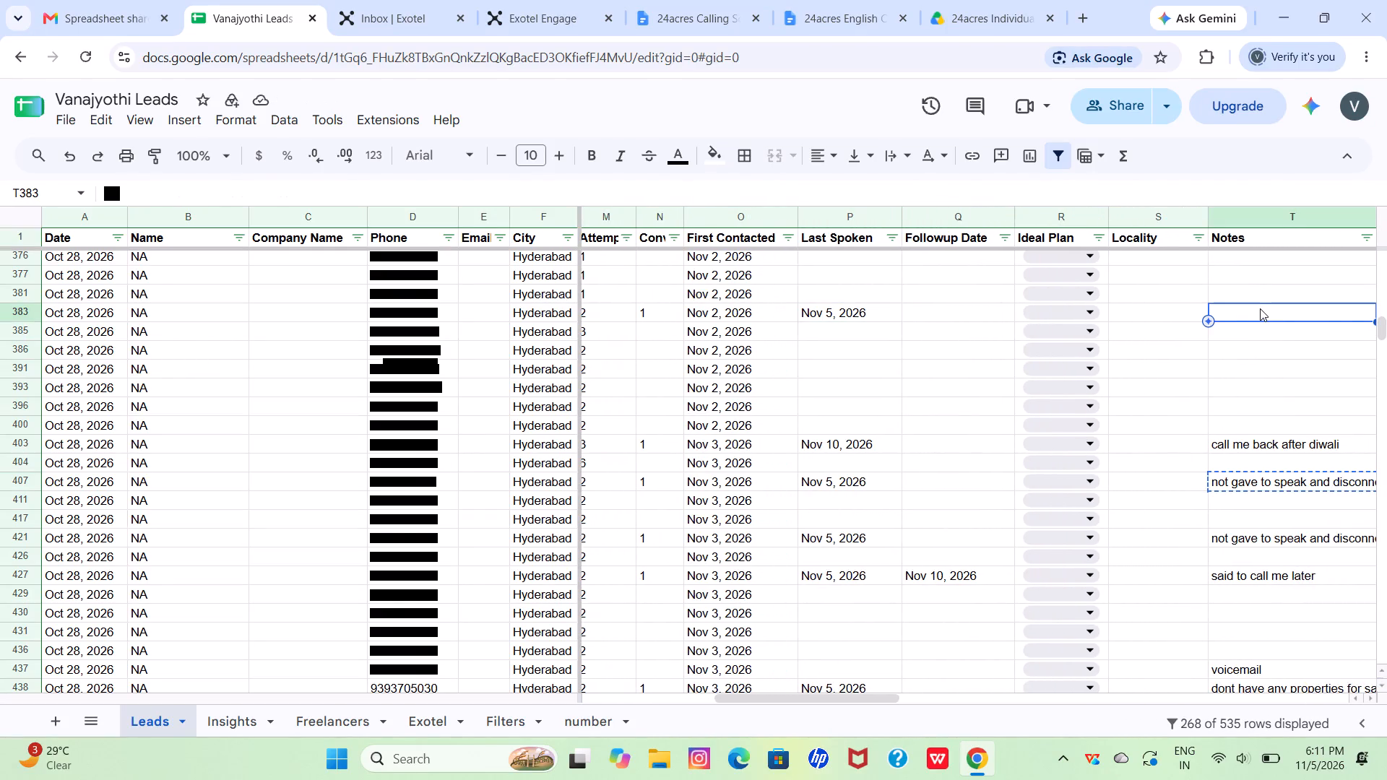
{"action": "key", "text": "ctrl+v"}
Copy the phone number of the lead in row 381 of the Leads sheet.
{"action": "left_click", "coordinate": [1141, 293]}
{"action": "scroll", "coordinate": [1141, 293], "scroll_direction": "right", "scroll_amount": 4}
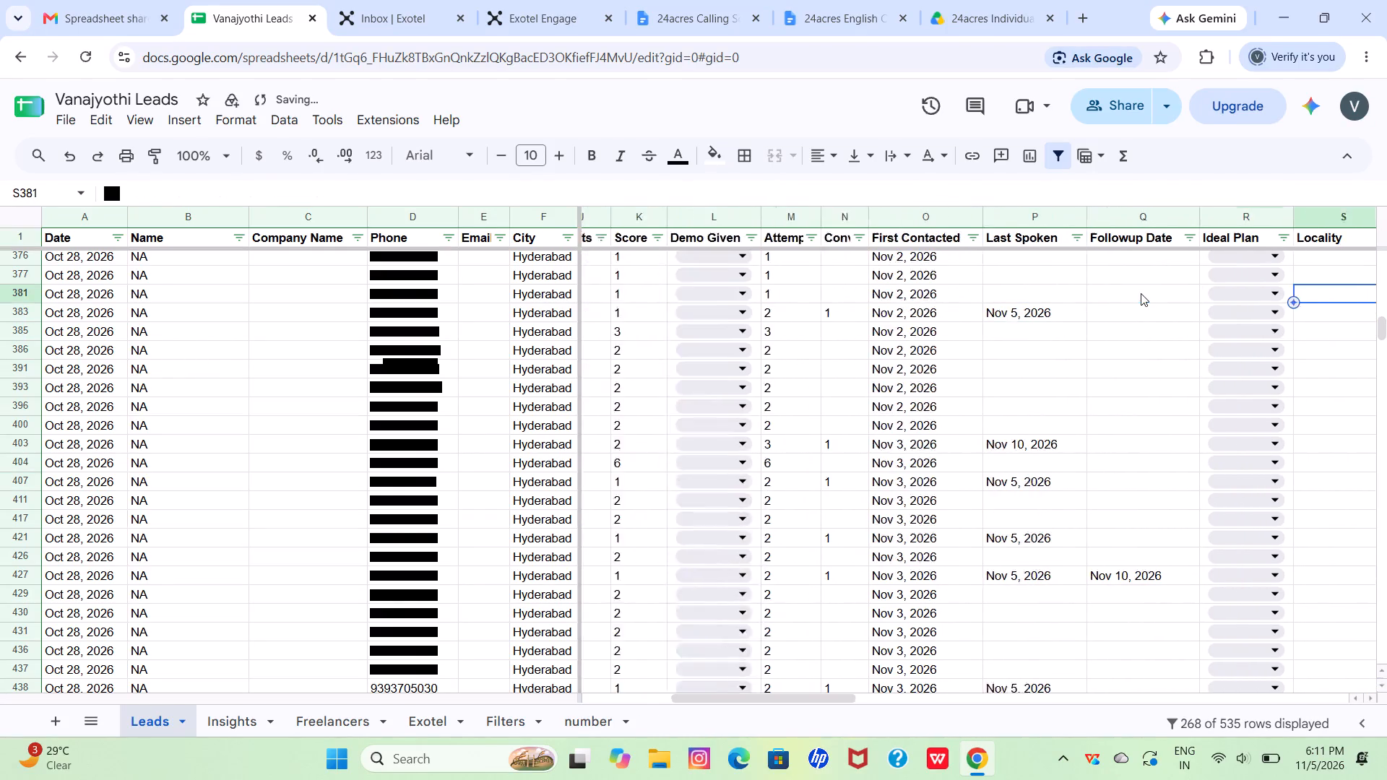
{"action": "scroll", "coordinate": [1141, 293], "scroll_direction": "right", "scroll_amount": 3}
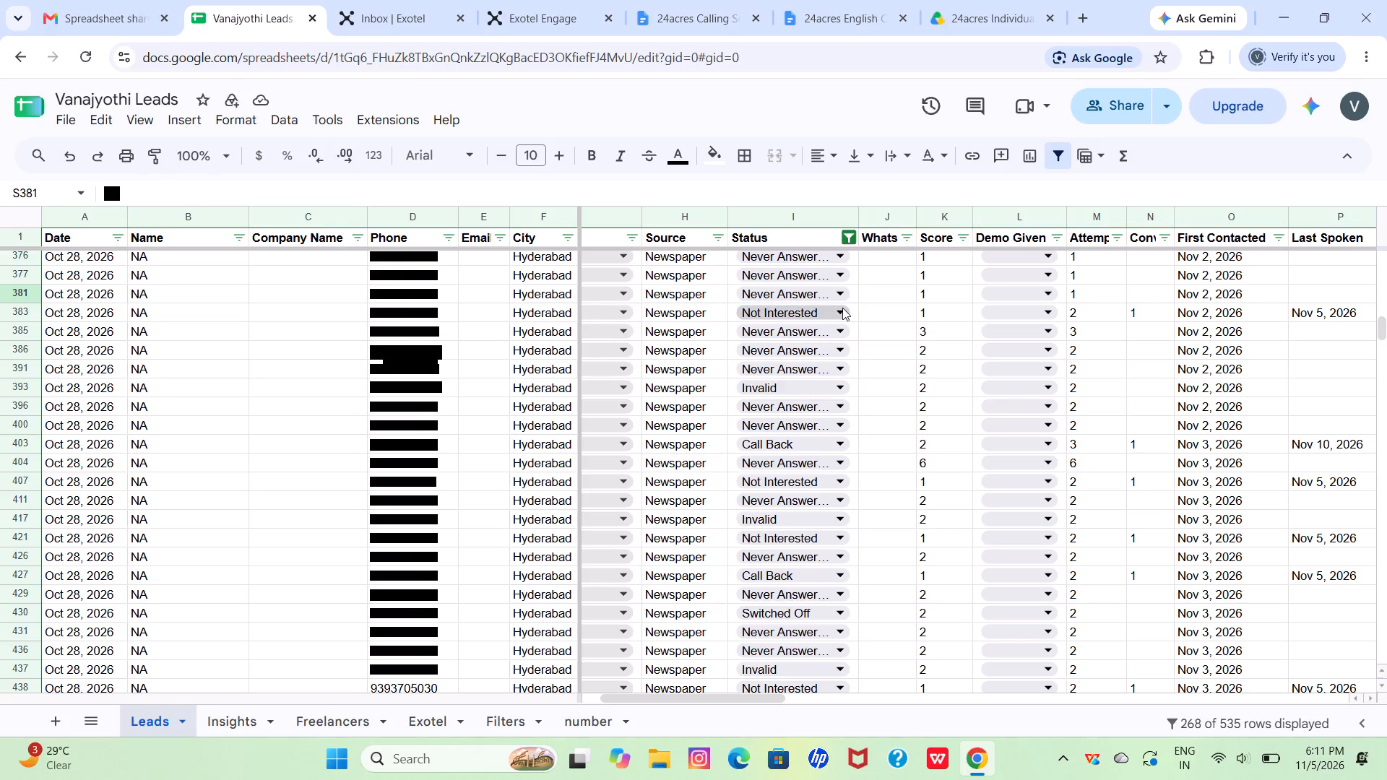
{"action": "left_click", "coordinate": [431, 296]}
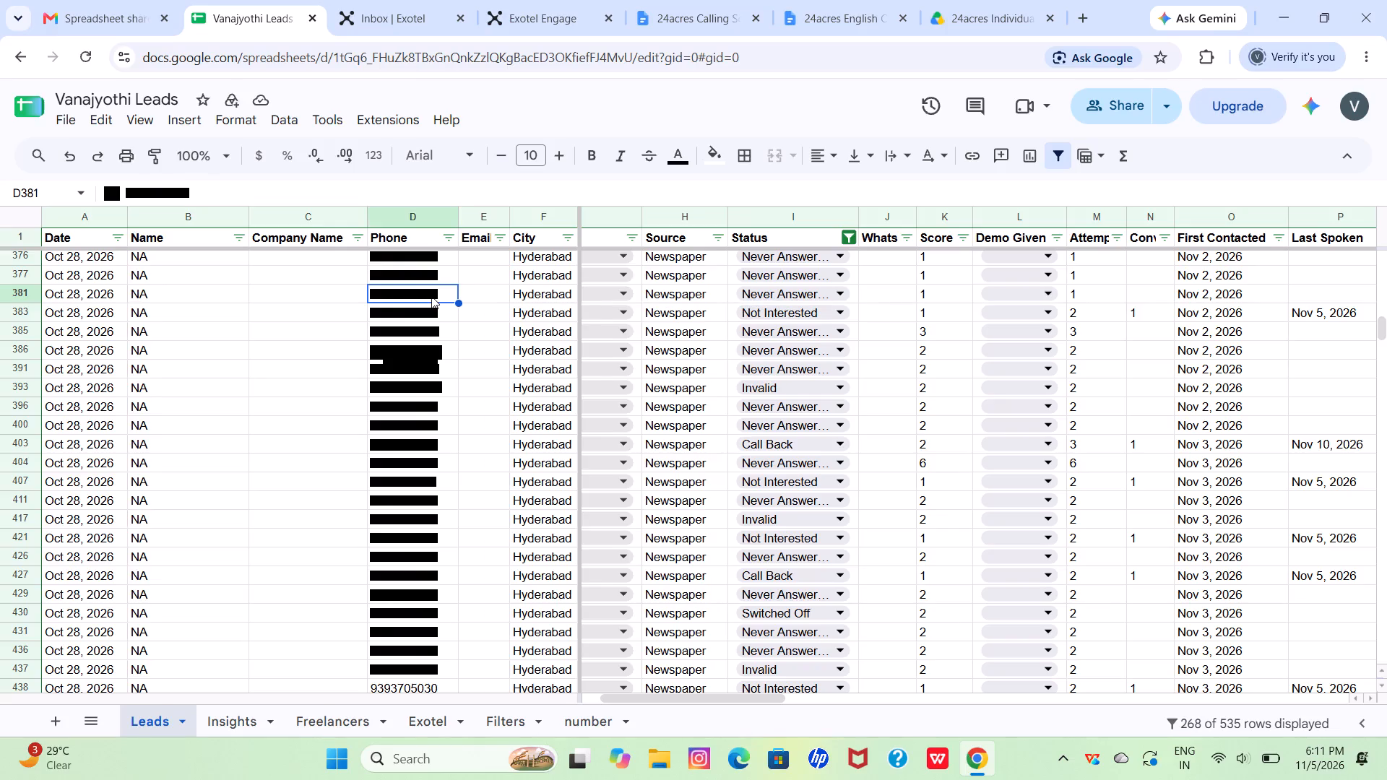
{"action": "key", "text": "ctrl+c"}
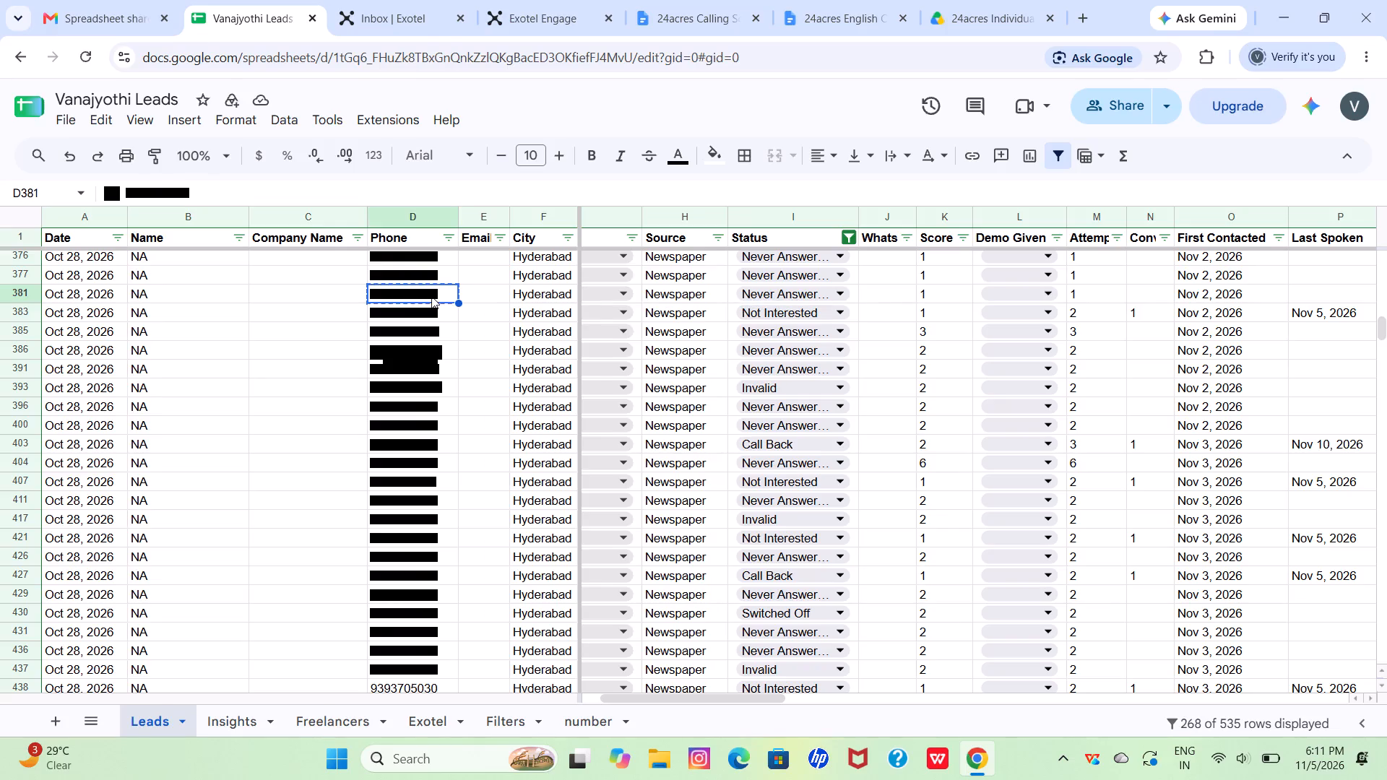
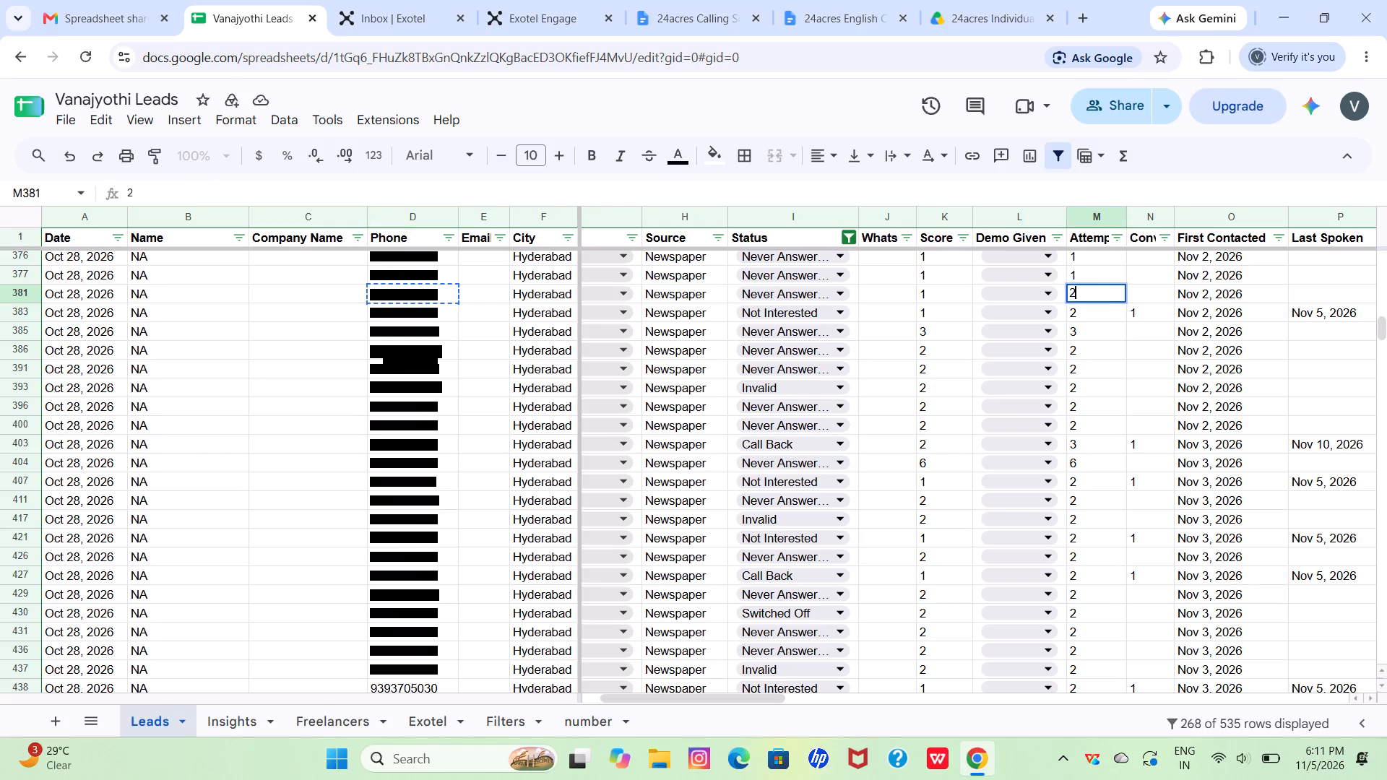
Set the number of attempts for the lead in row 381 to 2.
{"action": "left_click", "coordinate": [1151, 295]}
Select the phone number of the lead in row 377 of the Leads sheet.
{"action": "scroll", "coordinate": [1151, 295], "scroll_direction": "left", "scroll_amount": 6}
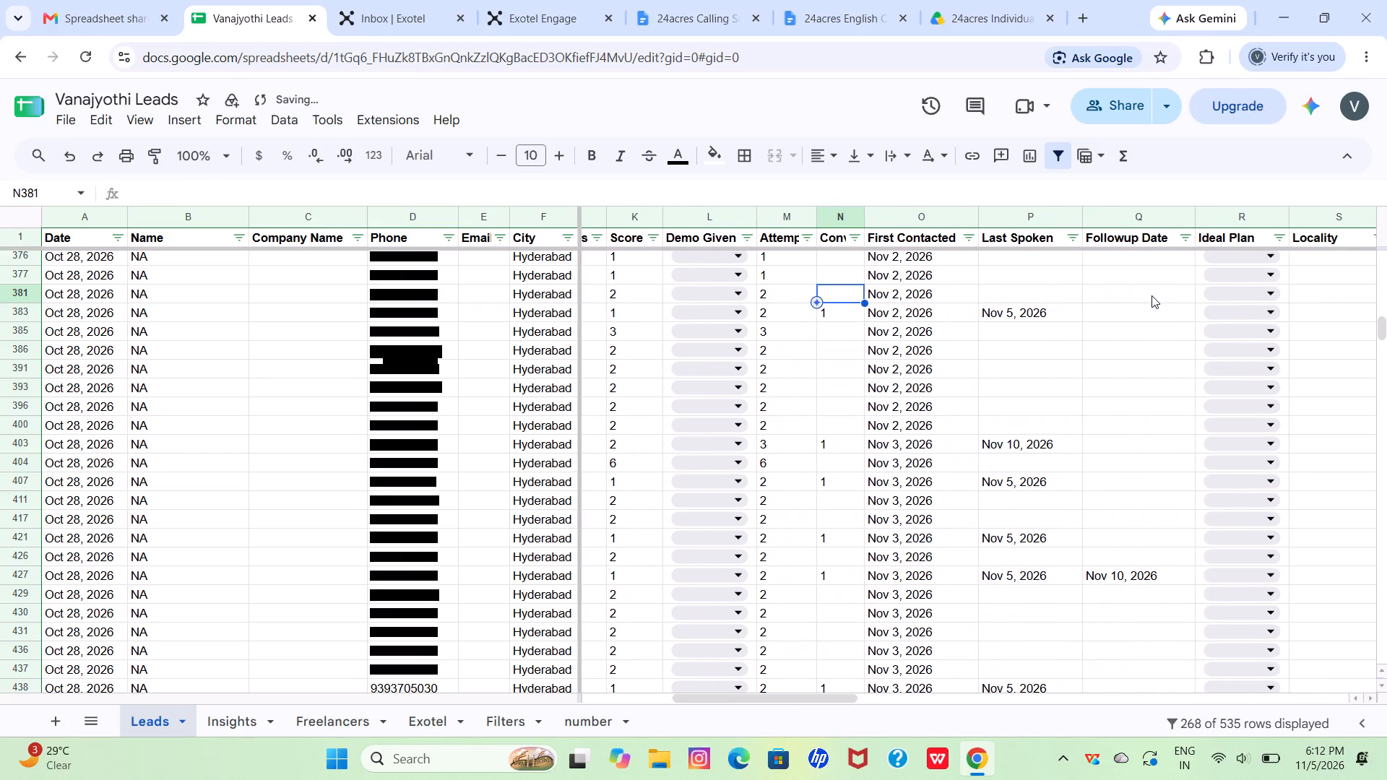
{"action": "left_click", "coordinate": [420, 276]}
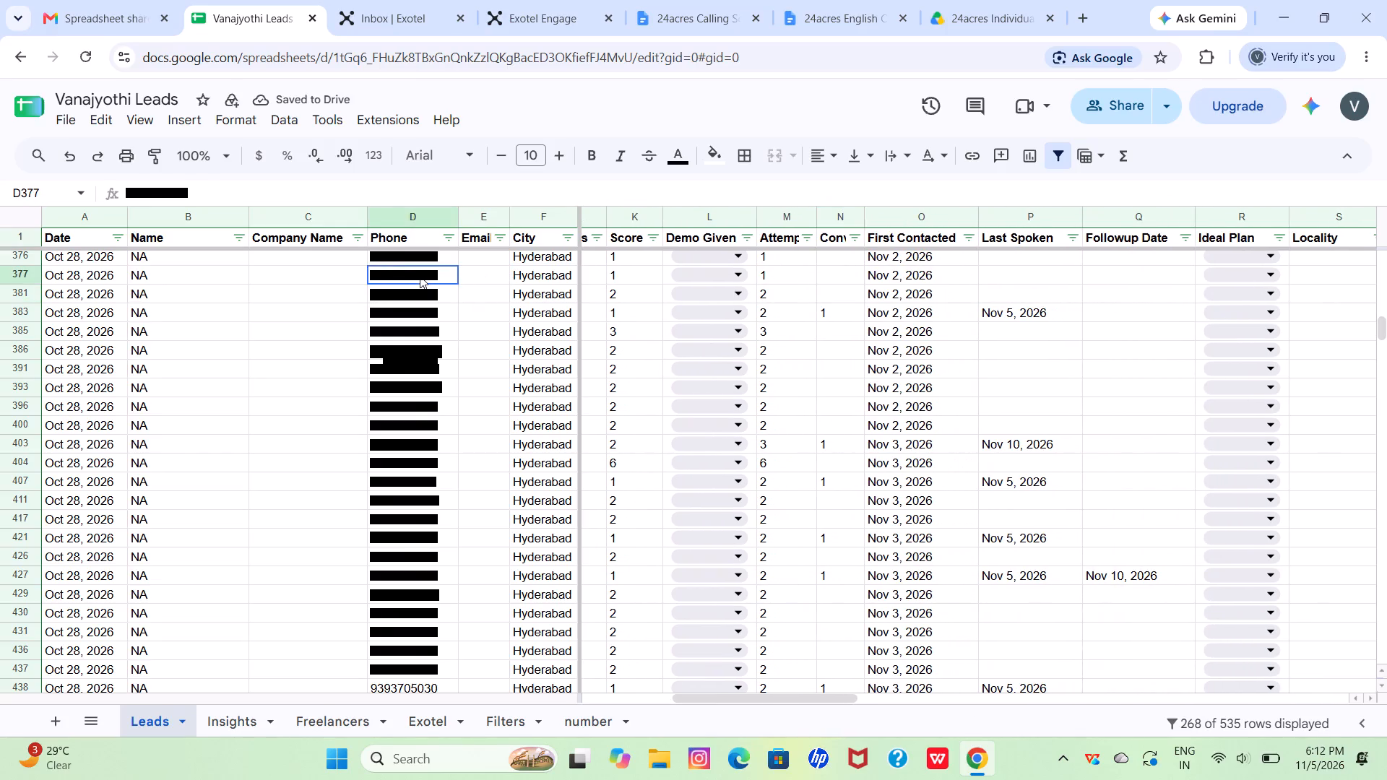
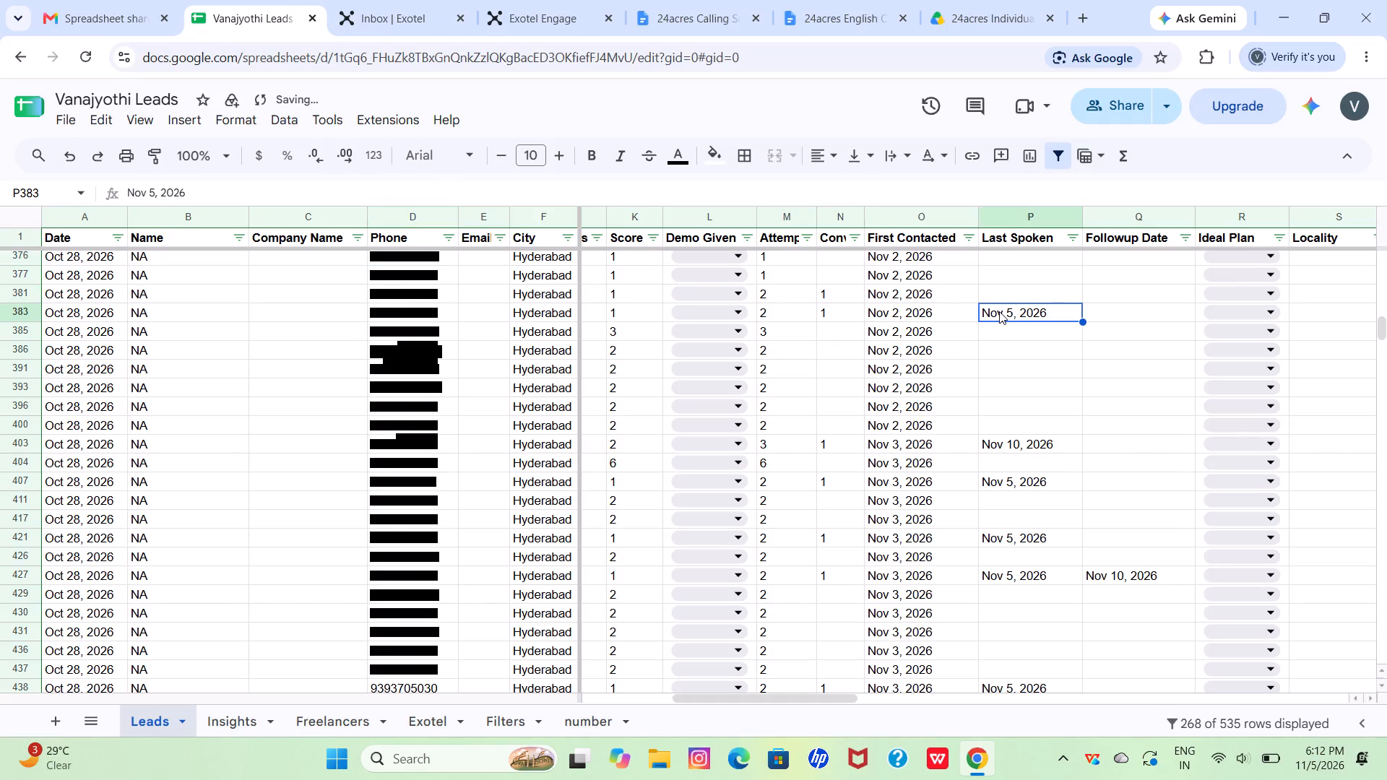
Copy the Last Spoken date Nov 5, 2026 from row 383 to the lead in row 381.
{"action": "key", "text": "ctrl+c"}
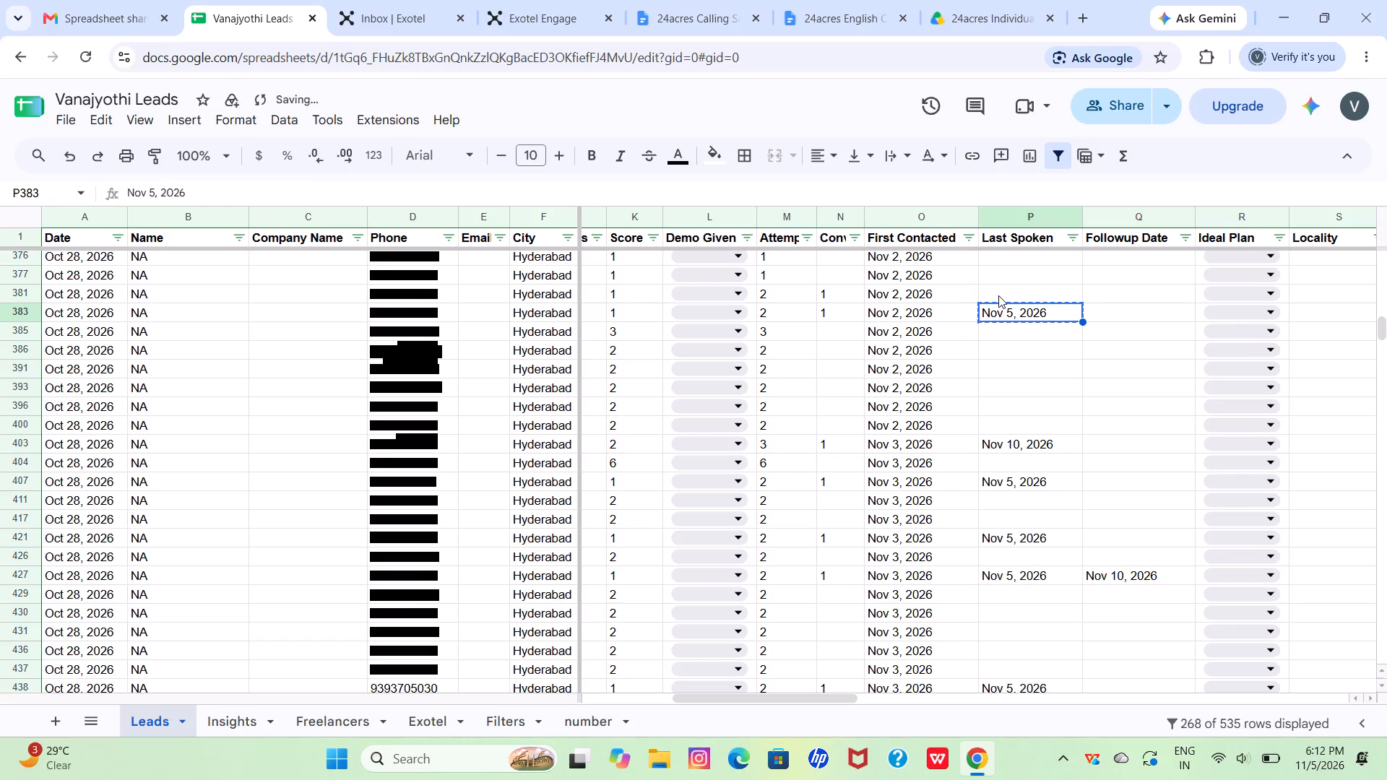
{"action": "left_click", "coordinate": [998, 295]}
{"action": "key", "text": "ctrl+v"}
Copy the note "dont have any properties for sale or rent" from row 438 into the Notes cell of row 381.
{"action": "scroll", "coordinate": [998, 295], "scroll_direction": "left", "scroll_amount": 2}
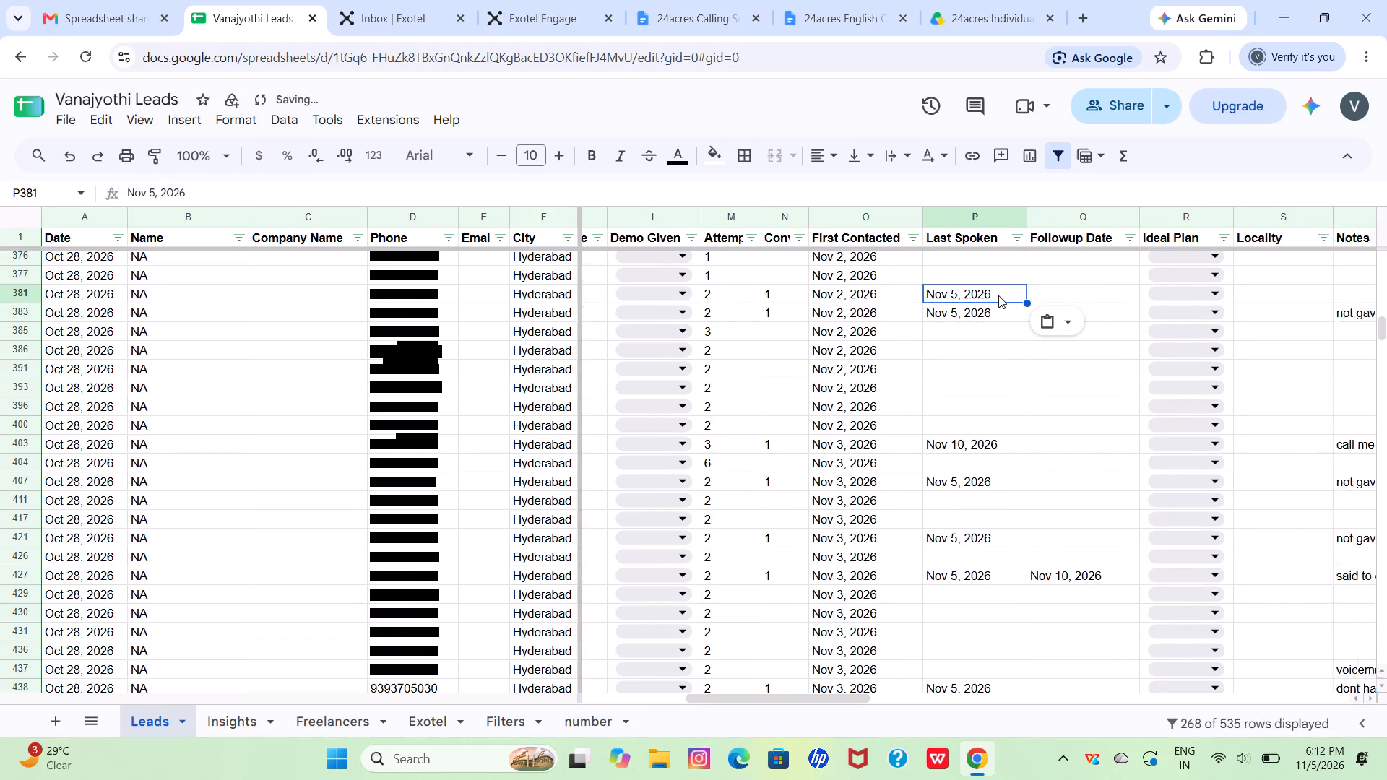
{"action": "scroll", "coordinate": [998, 295], "scroll_direction": "left", "scroll_amount": 3}
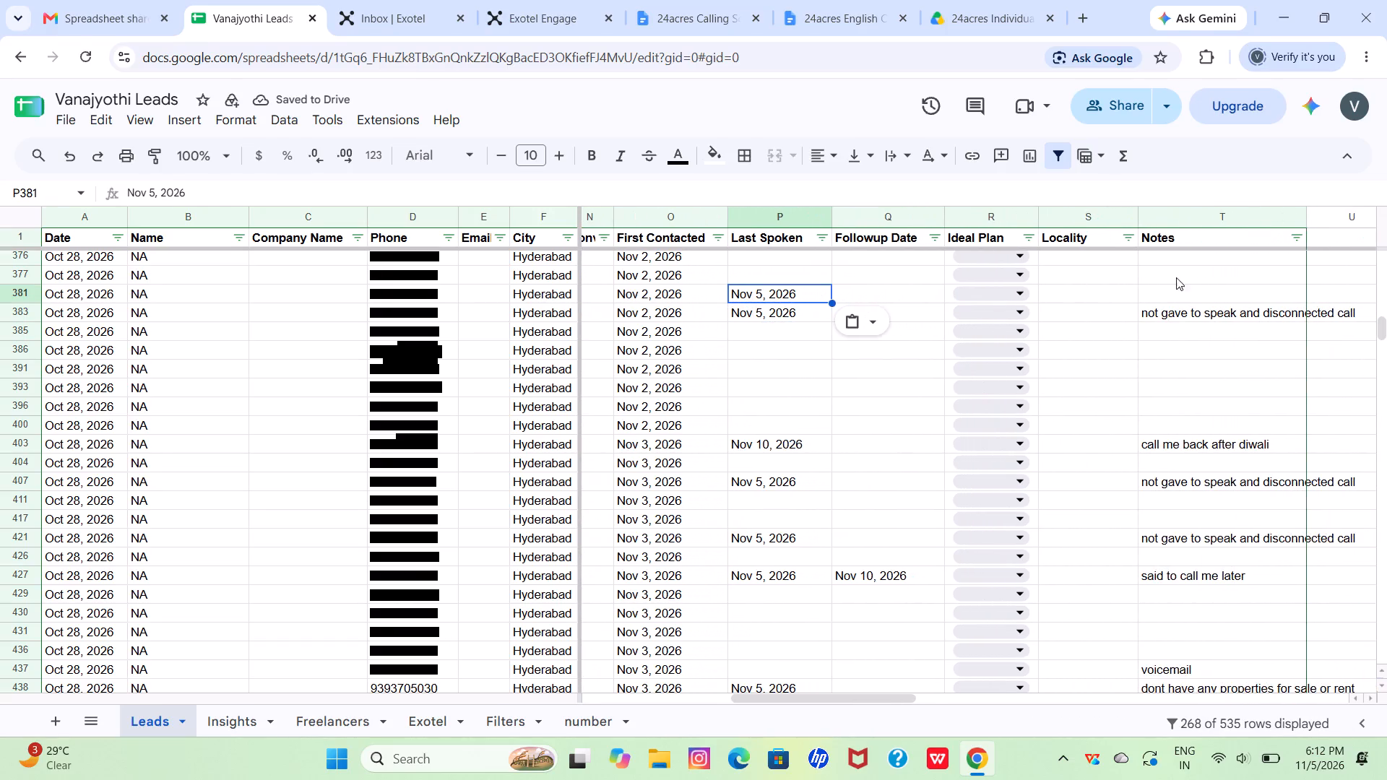
{"action": "left_click", "coordinate": [1196, 287]}
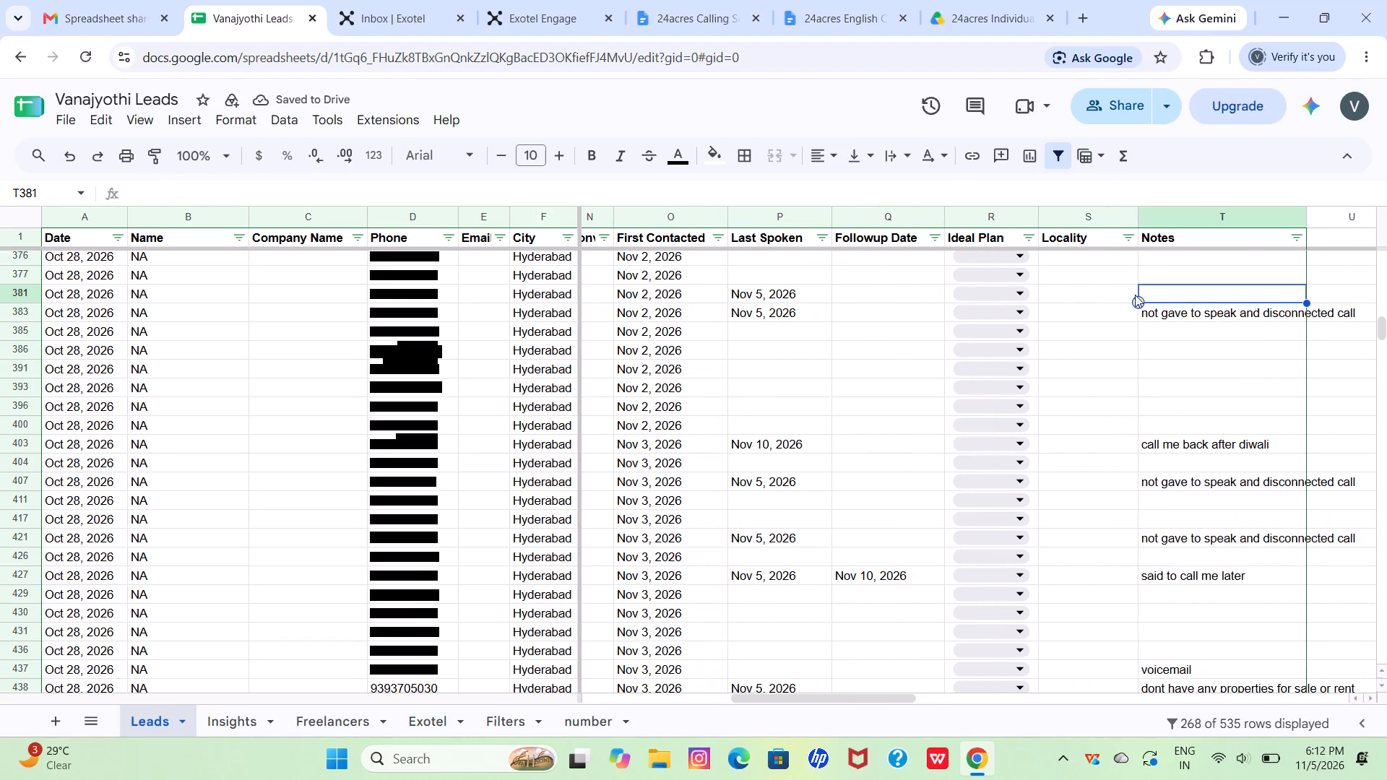
{"action": "left_click", "coordinate": [1094, 292]}
{"action": "left_click", "coordinate": [1158, 299]}
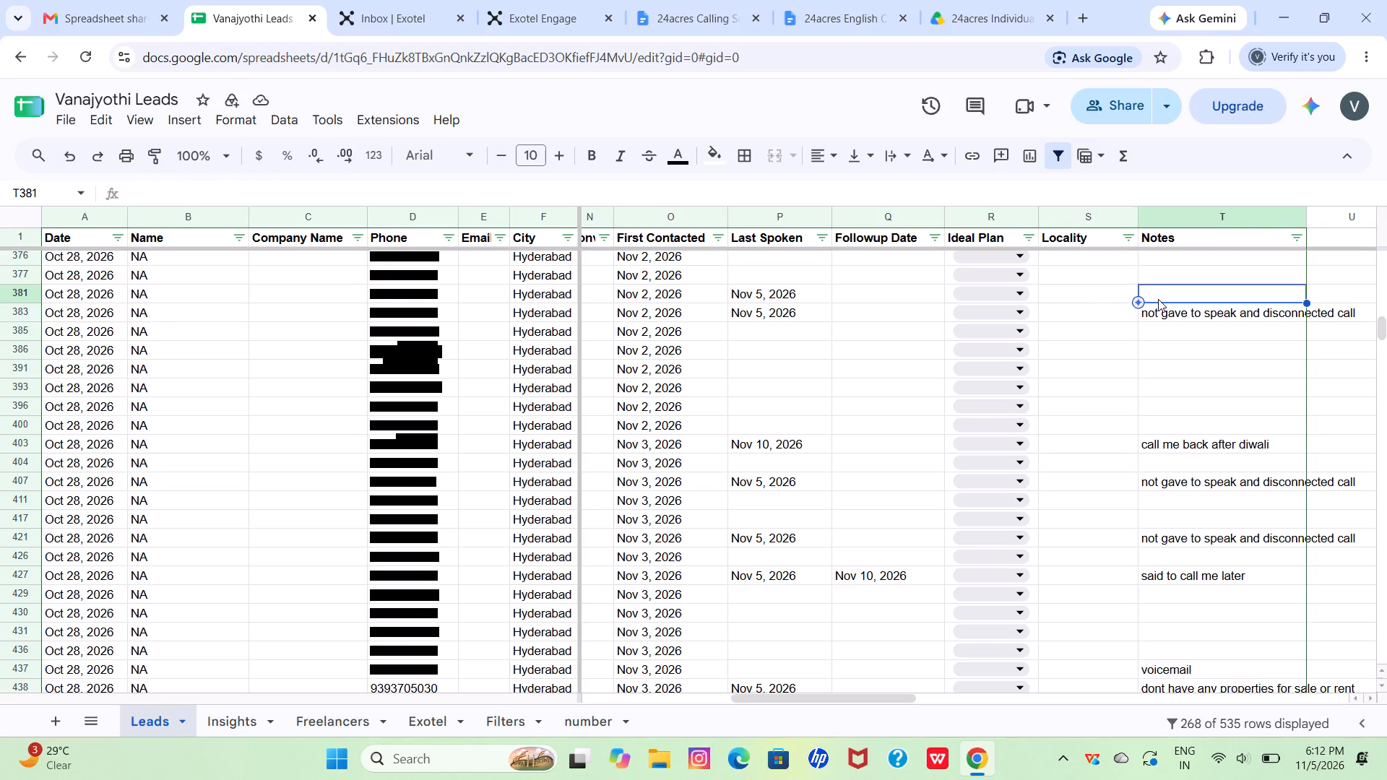
{"action": "scroll", "coordinate": [1189, 573], "scroll_direction": "down", "scroll_amount": 1}
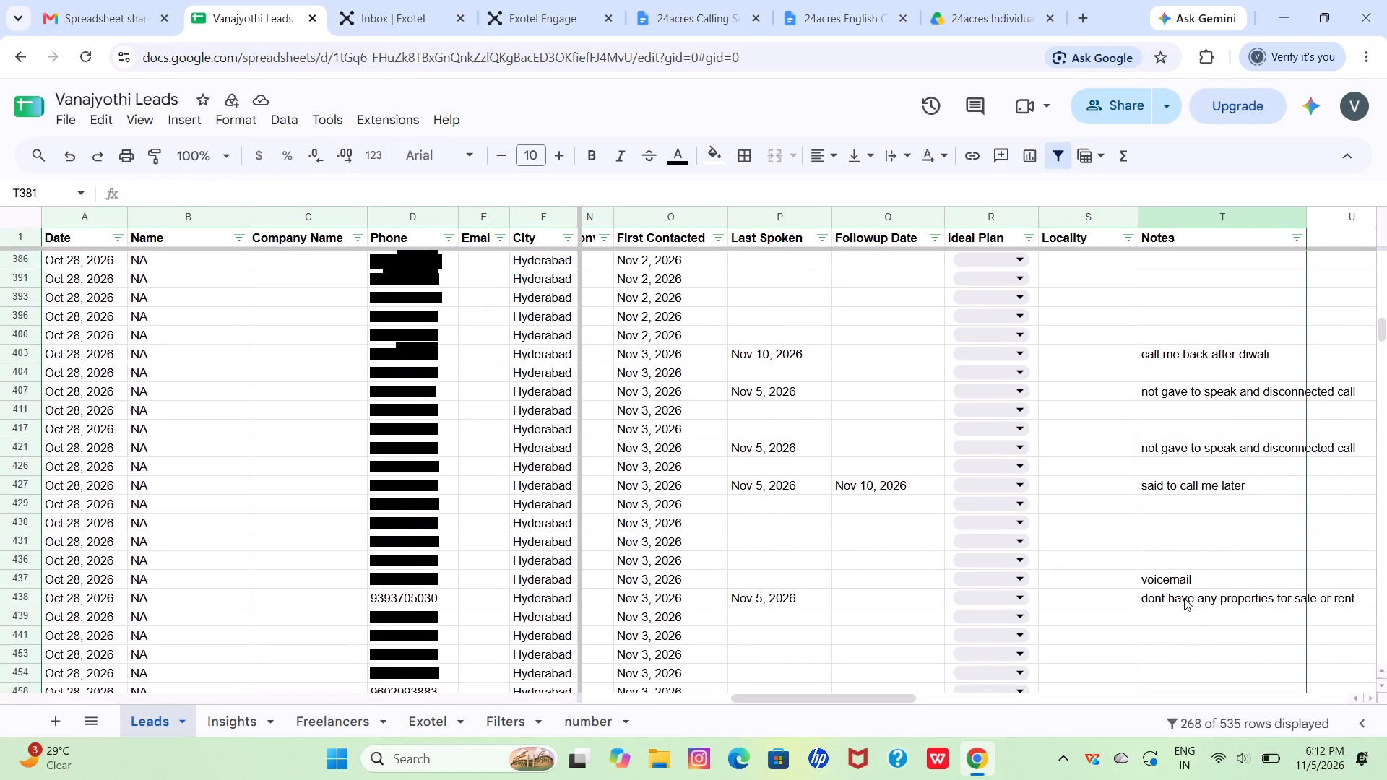
{"action": "left_click", "coordinate": [1181, 605]}
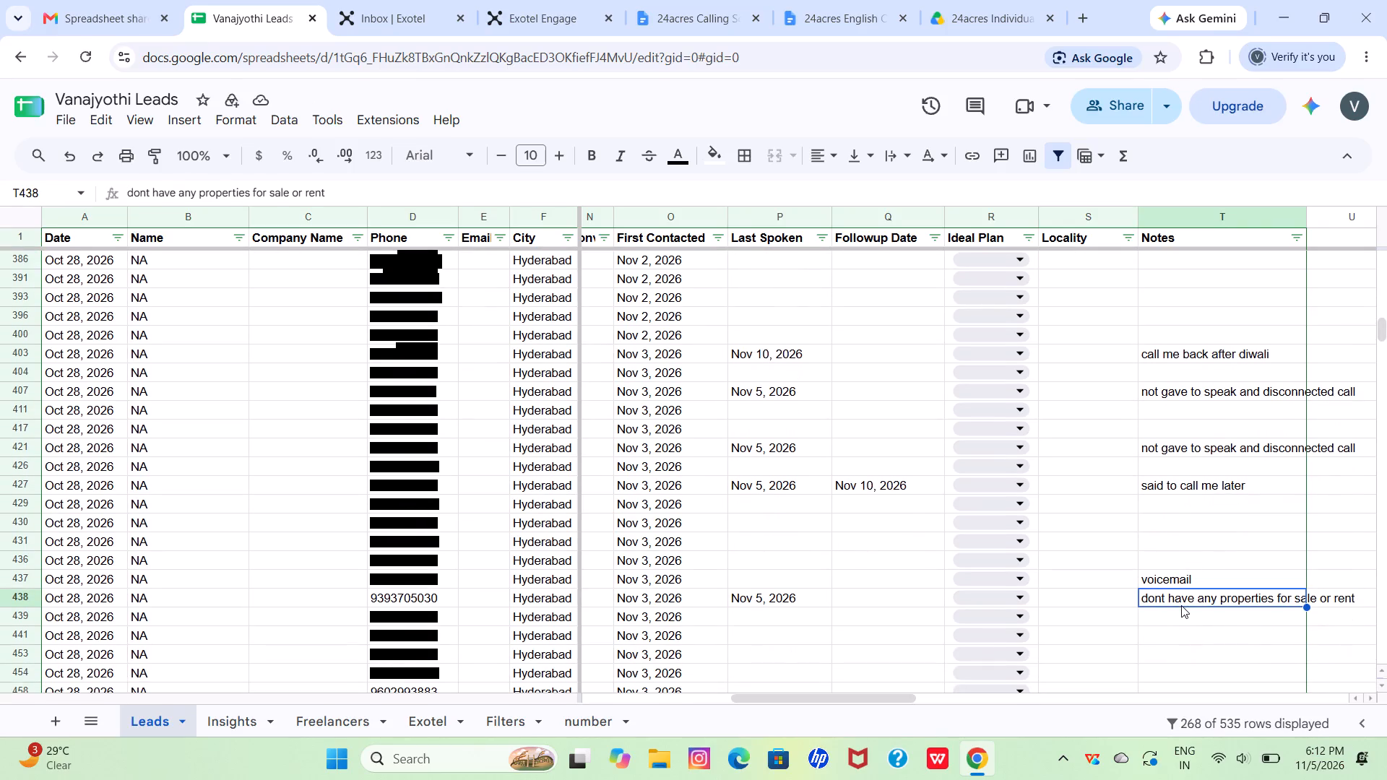
{"action": "scroll", "coordinate": [1181, 605], "scroll_direction": "up", "scroll_amount": 2}
{"action": "scroll", "coordinate": [1181, 605], "scroll_direction": "down", "scroll_amount": 1}
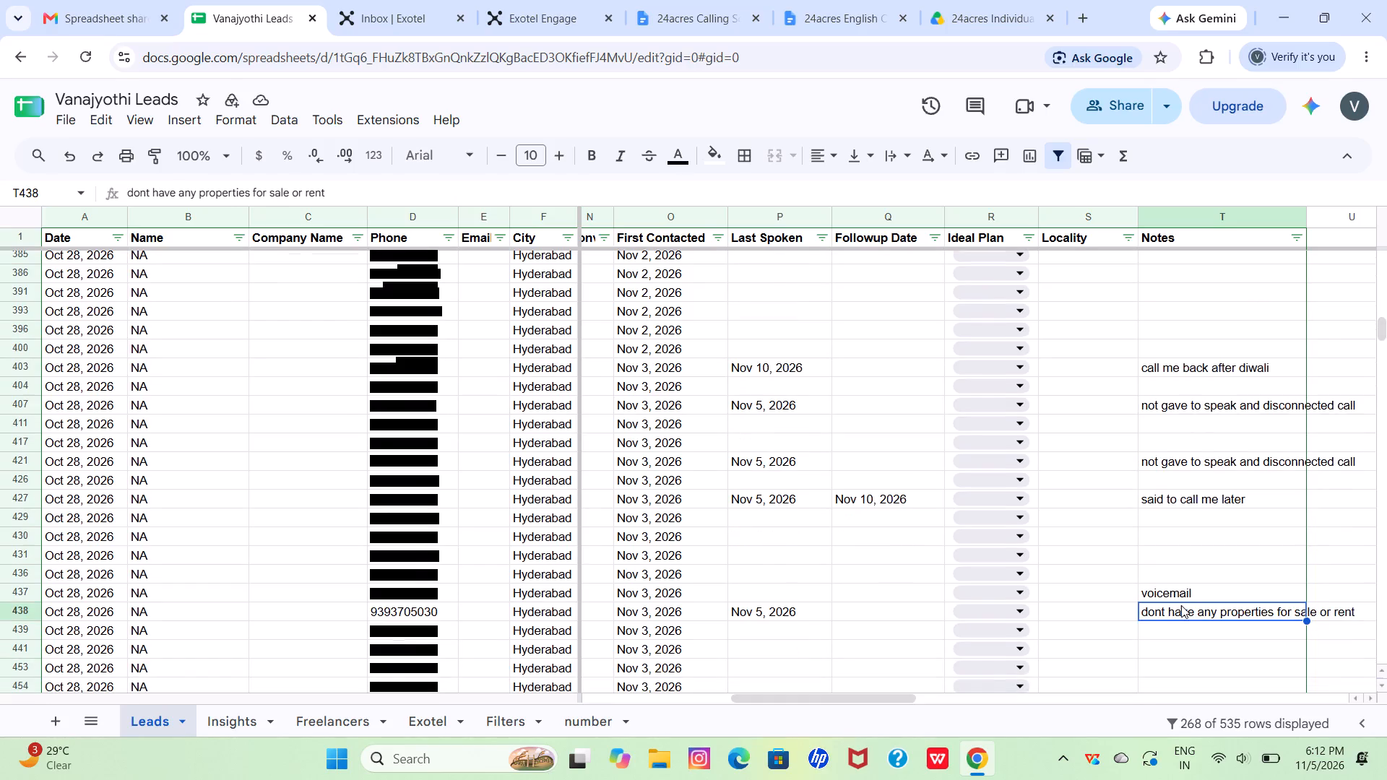
{"action": "key", "text": "ctrl+c"}
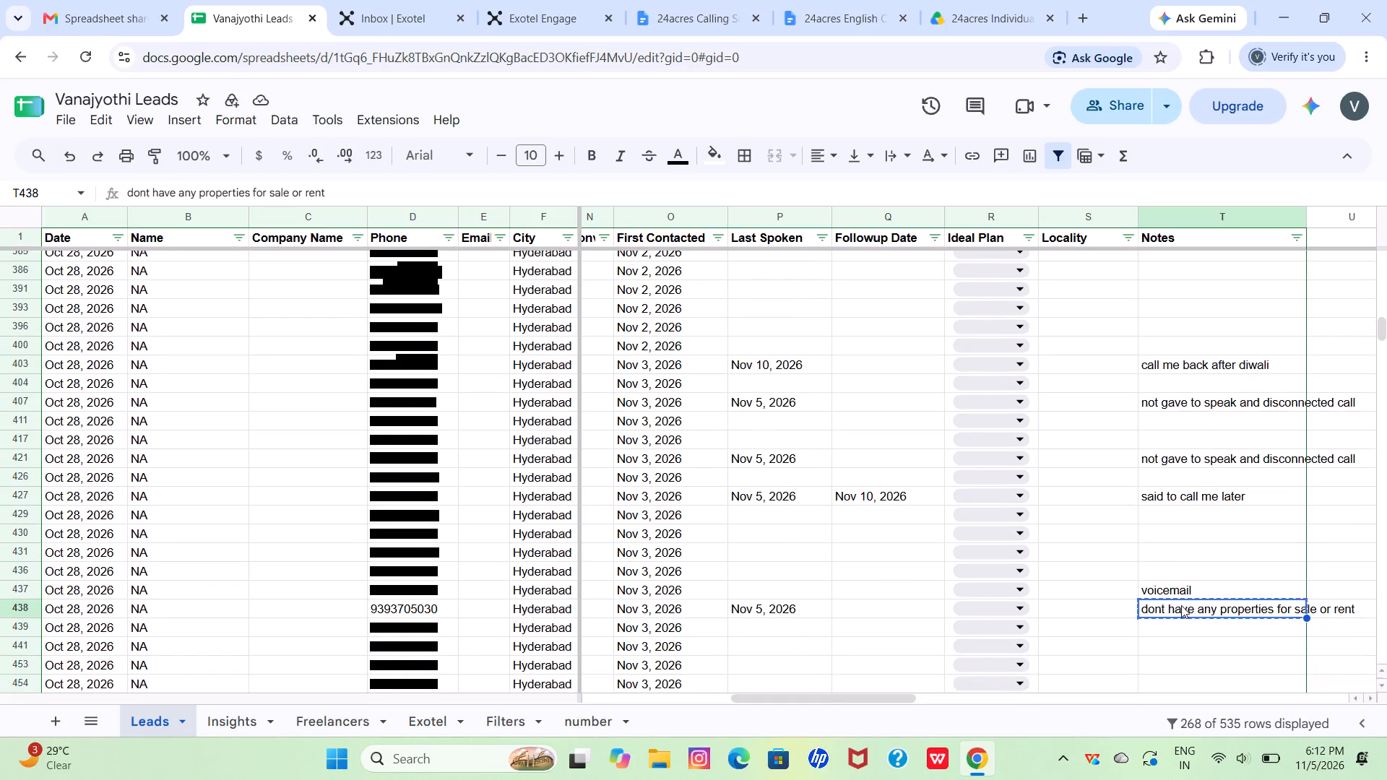
{"action": "left_click", "coordinate": [1118, 508]}
{"action": "scroll", "coordinate": [1118, 508], "scroll_direction": "up", "scroll_amount": 2}
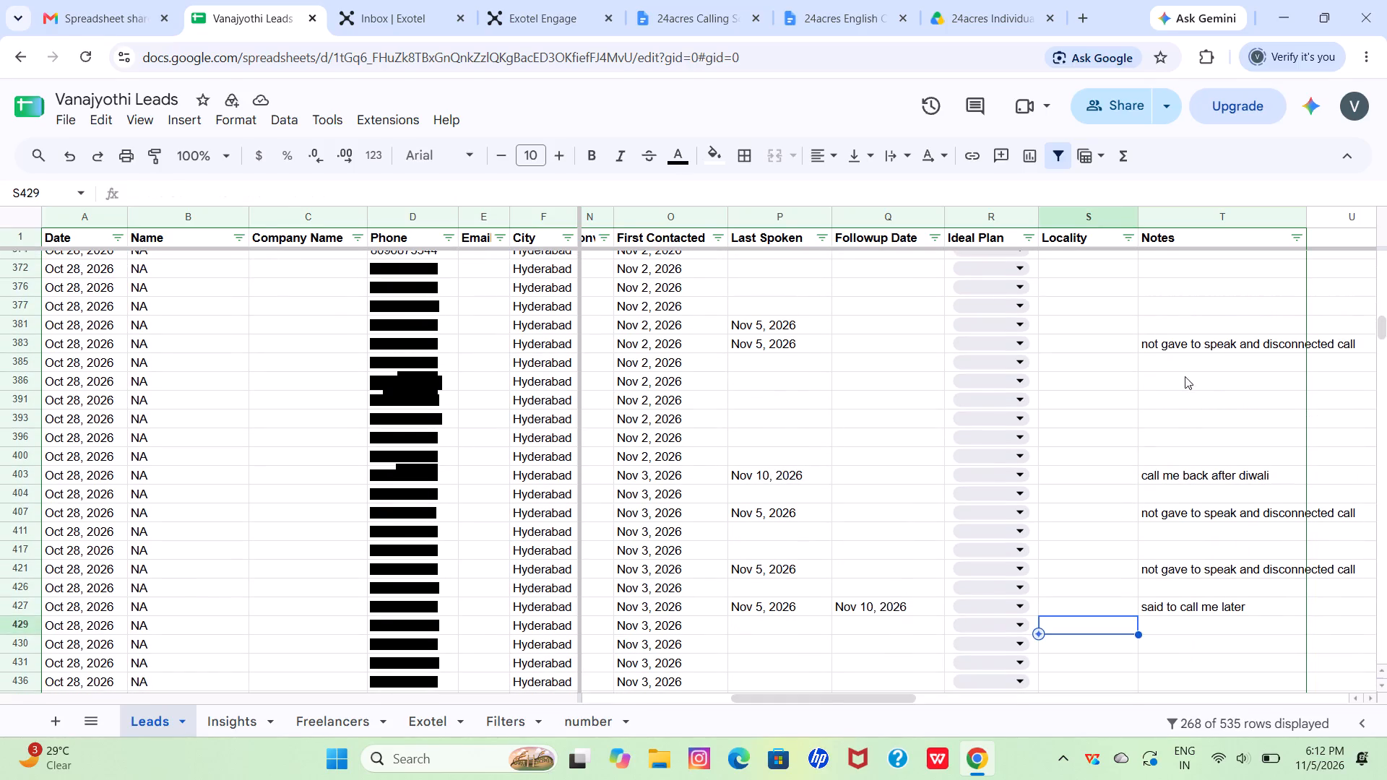
{"action": "left_click", "coordinate": [1156, 332]}
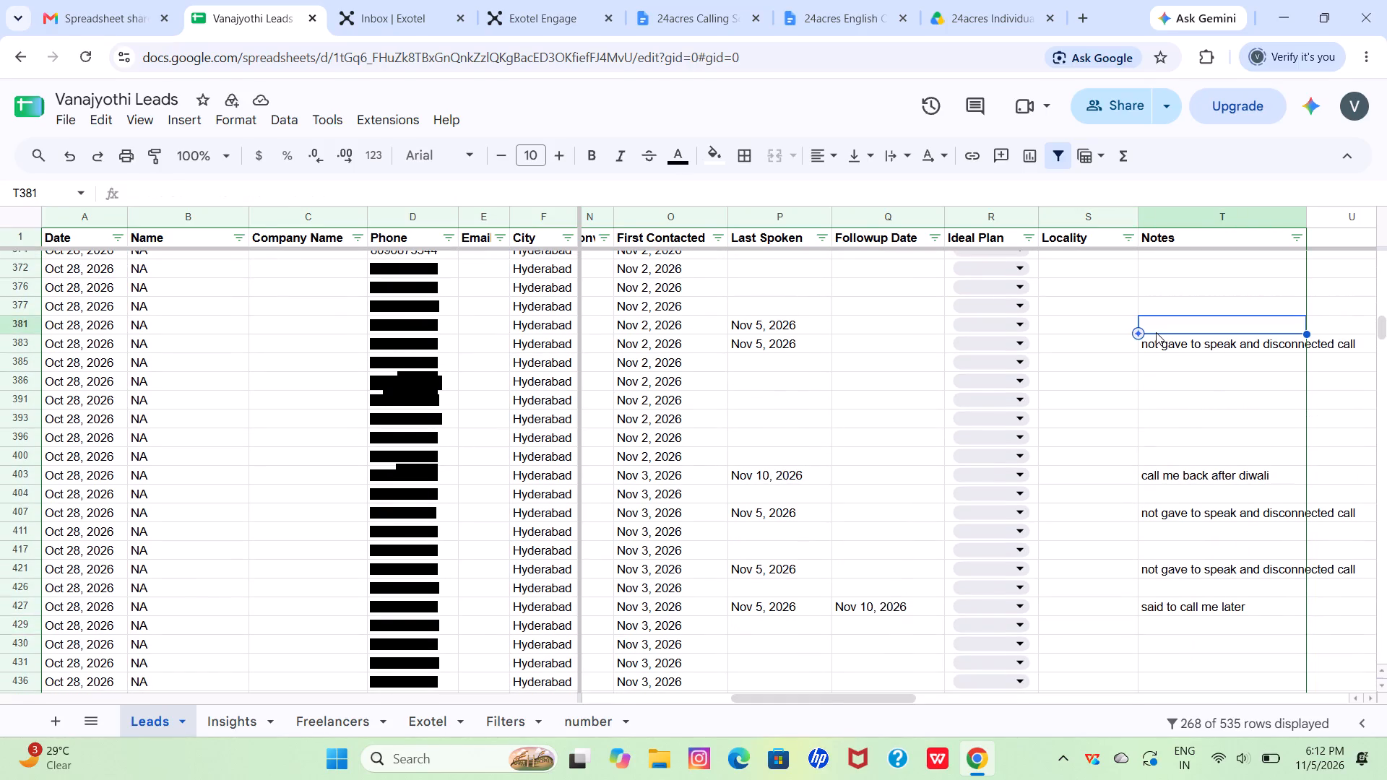
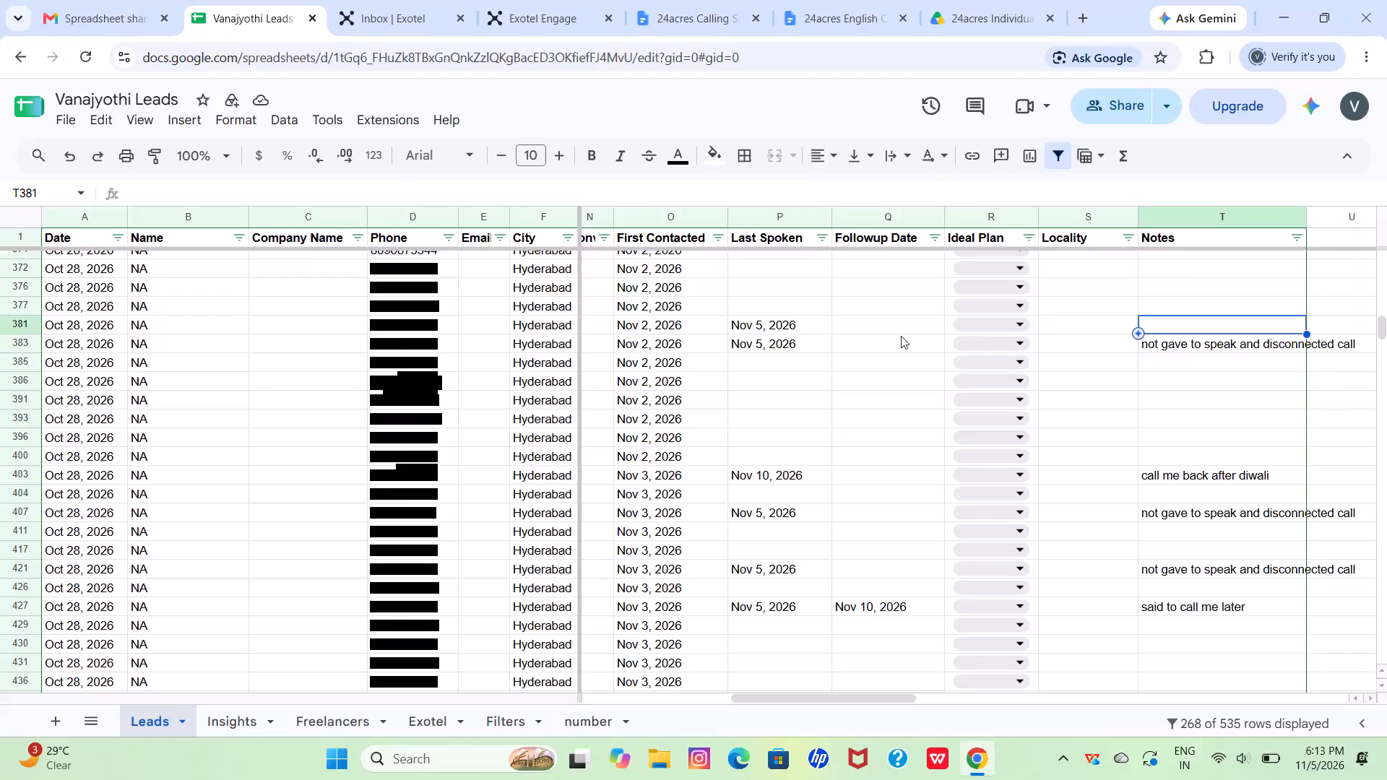
Set the Status of the lead in row 381 to Call Back.
{"action": "left_click", "coordinate": [893, 326]}
{"action": "scroll", "coordinate": [893, 326], "scroll_direction": "right", "scroll_amount": 2}
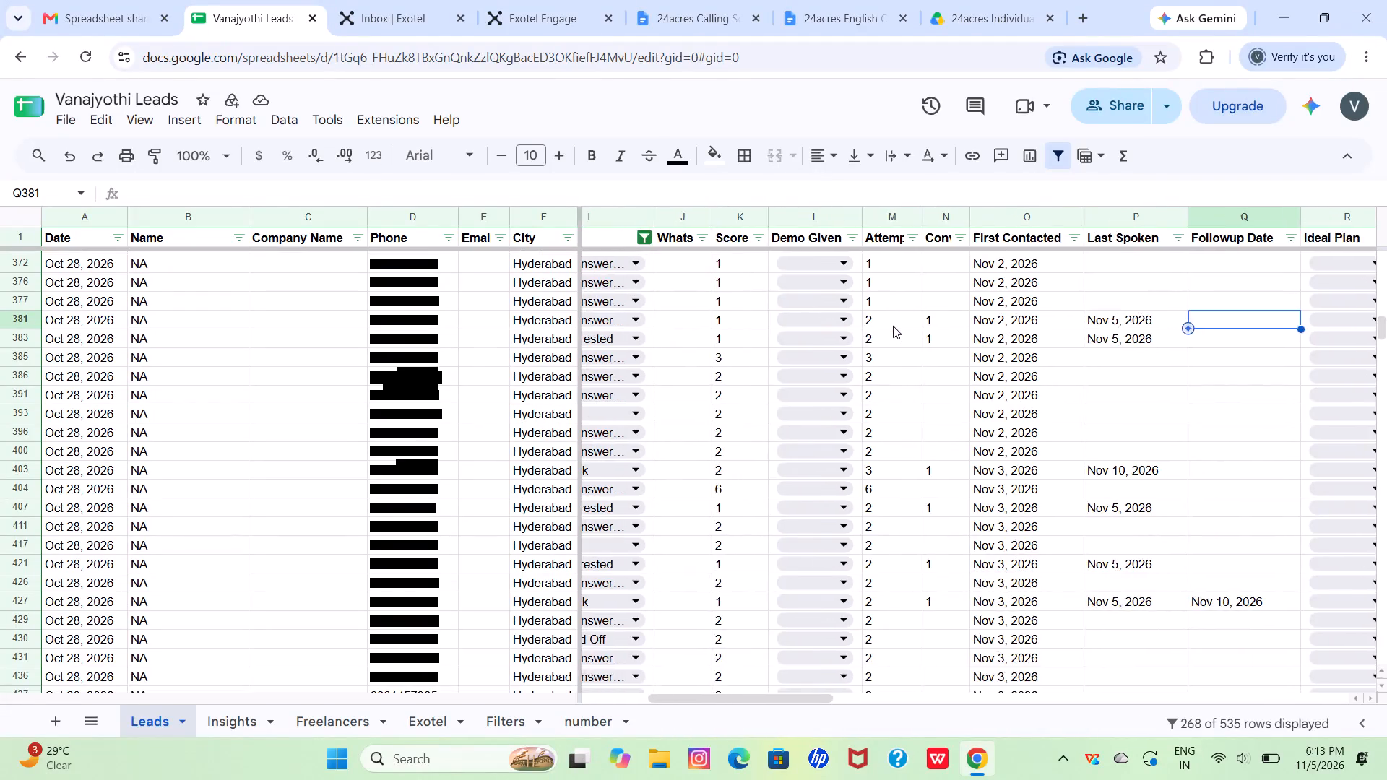
{"action": "scroll", "coordinate": [893, 326], "scroll_direction": "right", "scroll_amount": 2}
{"action": "left_click", "coordinate": [663, 327]}
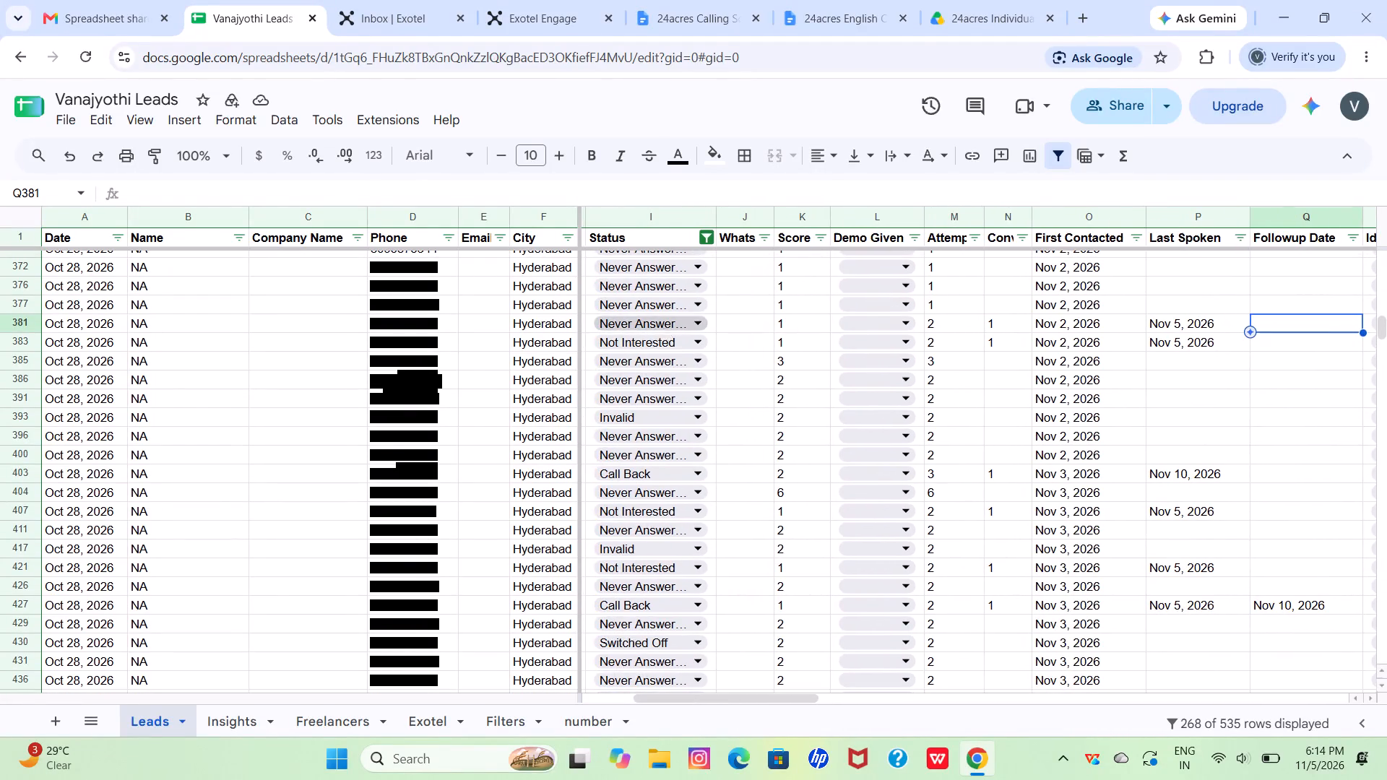
{"action": "left_click", "coordinate": [626, 396]}
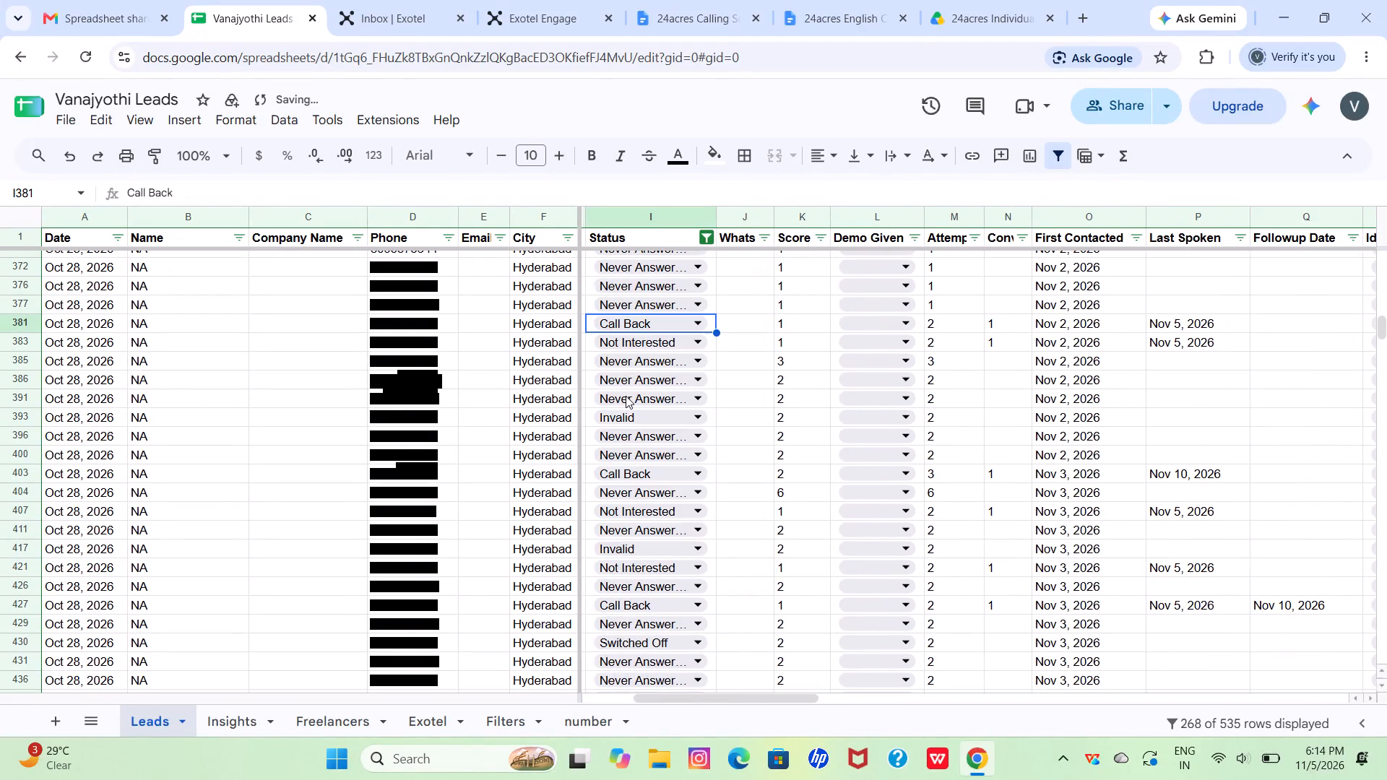
Fill in the Followup Date of row 381 from its Last Spoken date and change it to Dec 1, 2026.
{"action": "scroll", "coordinate": [793, 321], "scroll_direction": "left", "scroll_amount": 3}
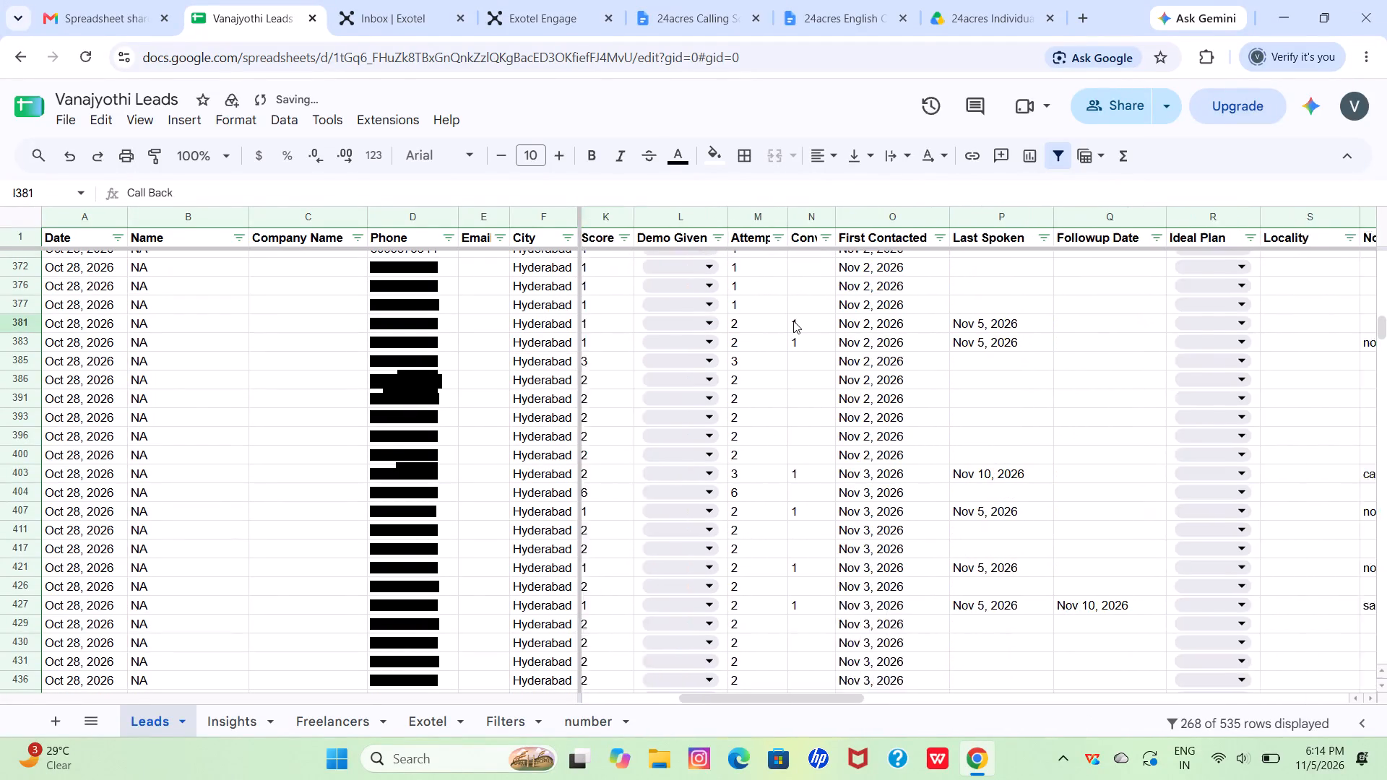
{"action": "scroll", "coordinate": [793, 321], "scroll_direction": "left", "scroll_amount": 2}
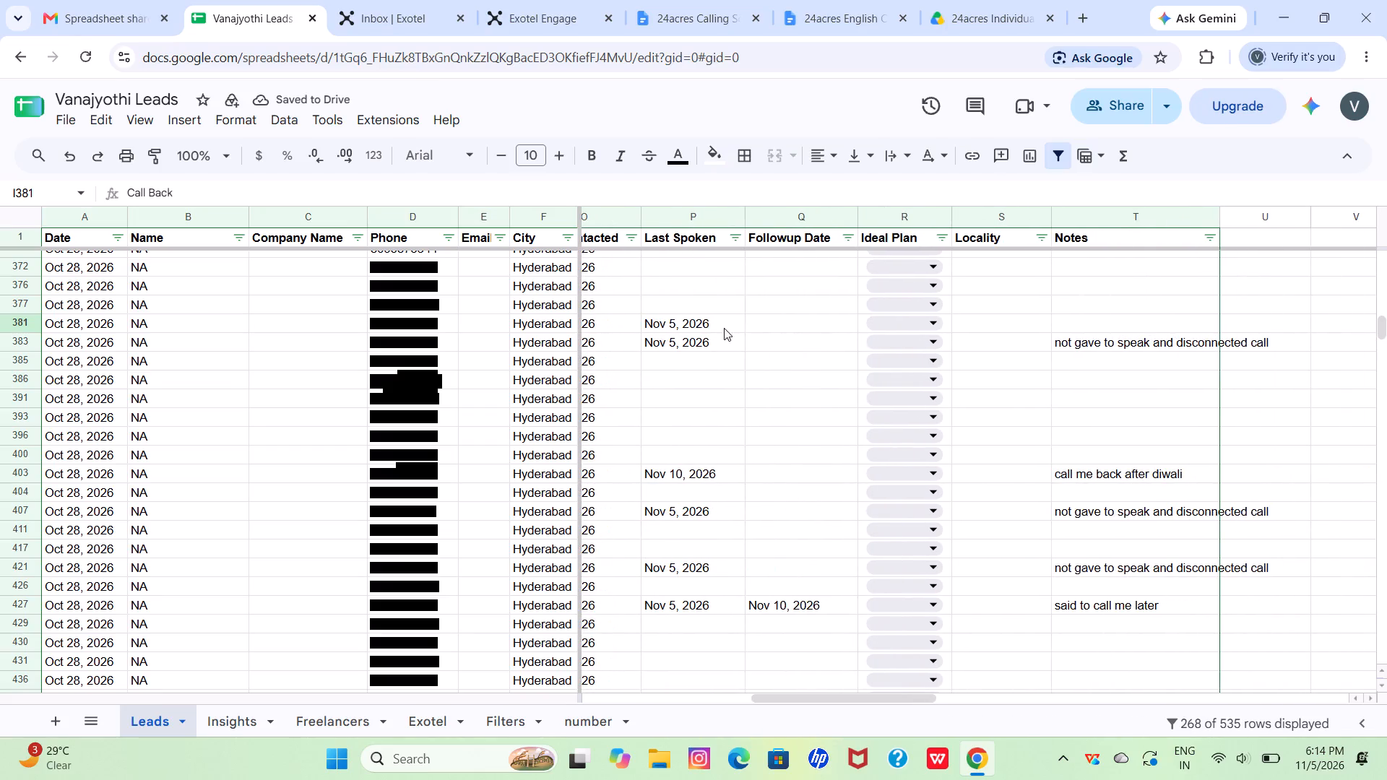
{"action": "left_click", "coordinate": [722, 327]}
{"action": "key", "text": "ctrl+c"}
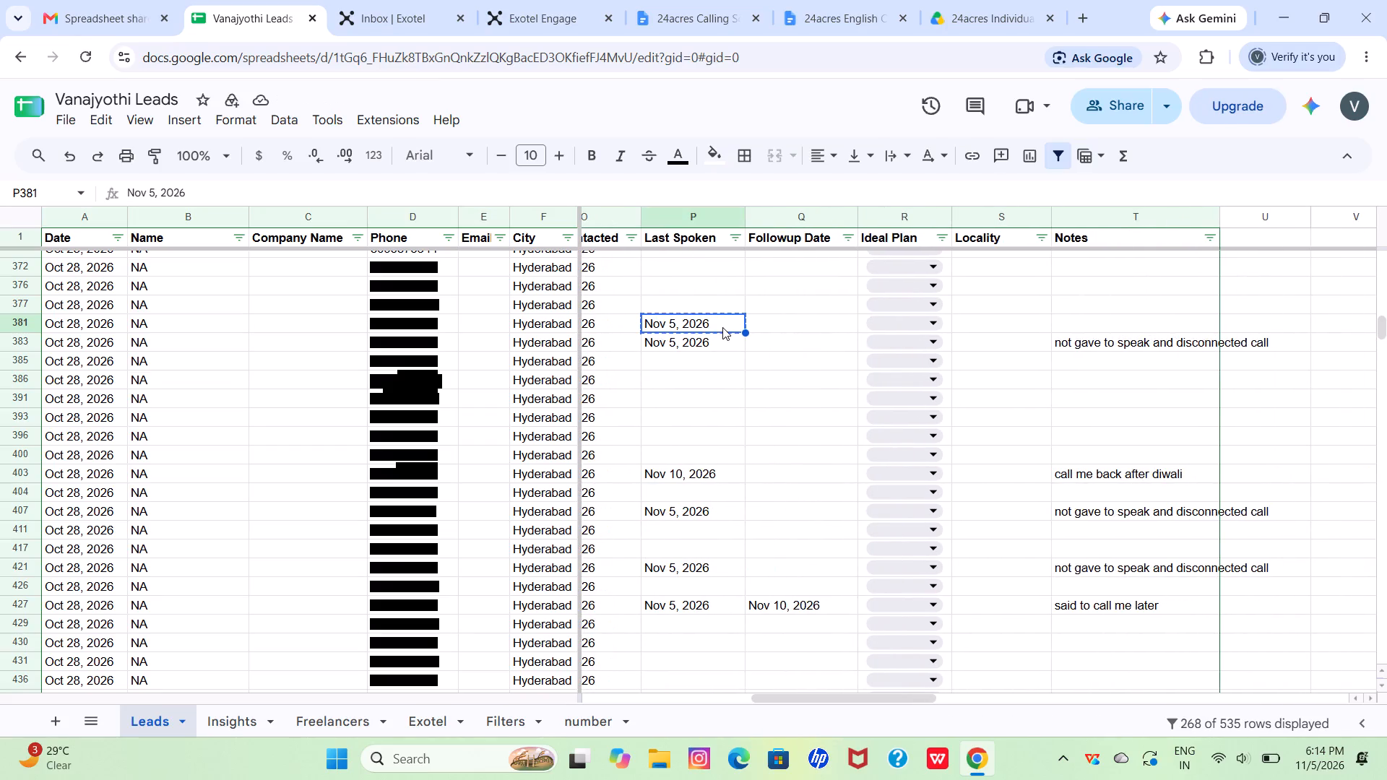
{"action": "left_click", "coordinate": [794, 321]}
{"action": "key", "text": "ctrl+v"}
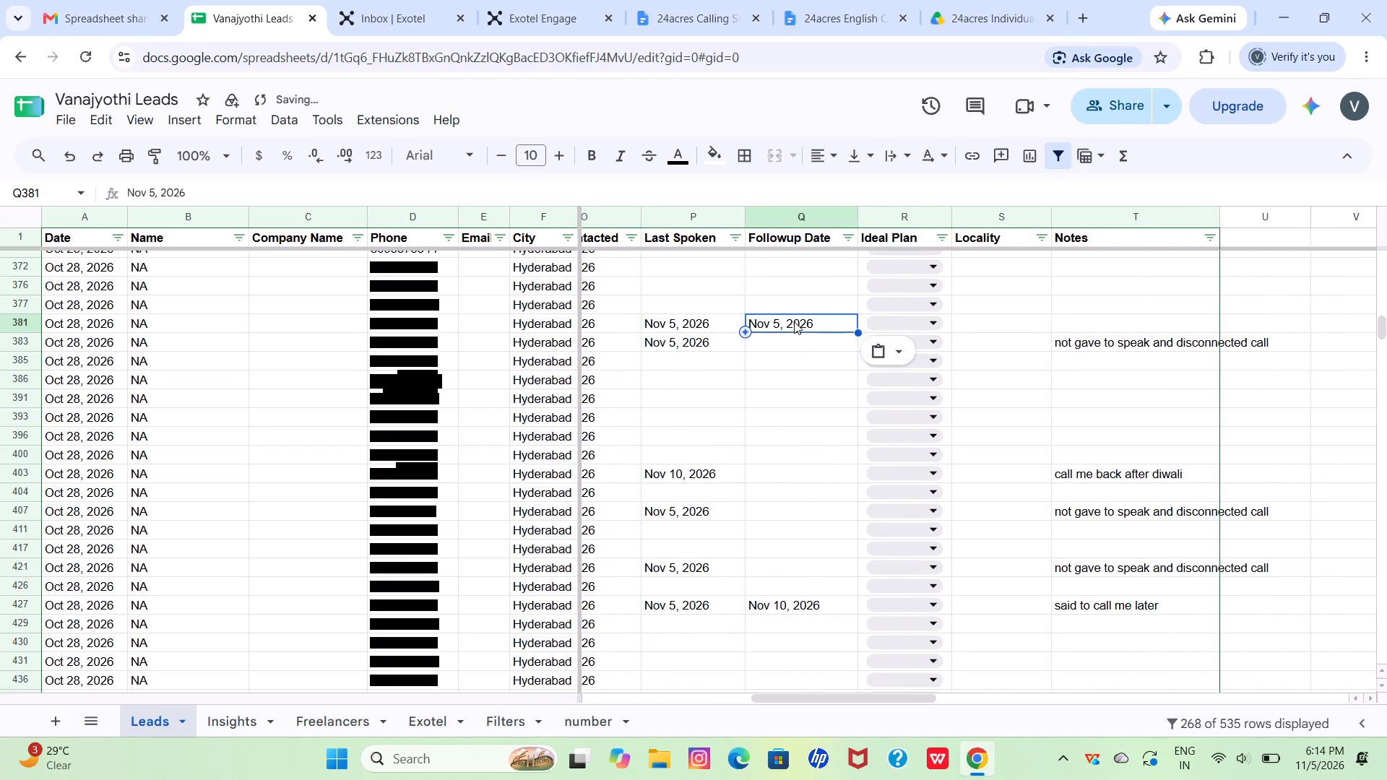
{"action": "double_click", "coordinate": [794, 321]}
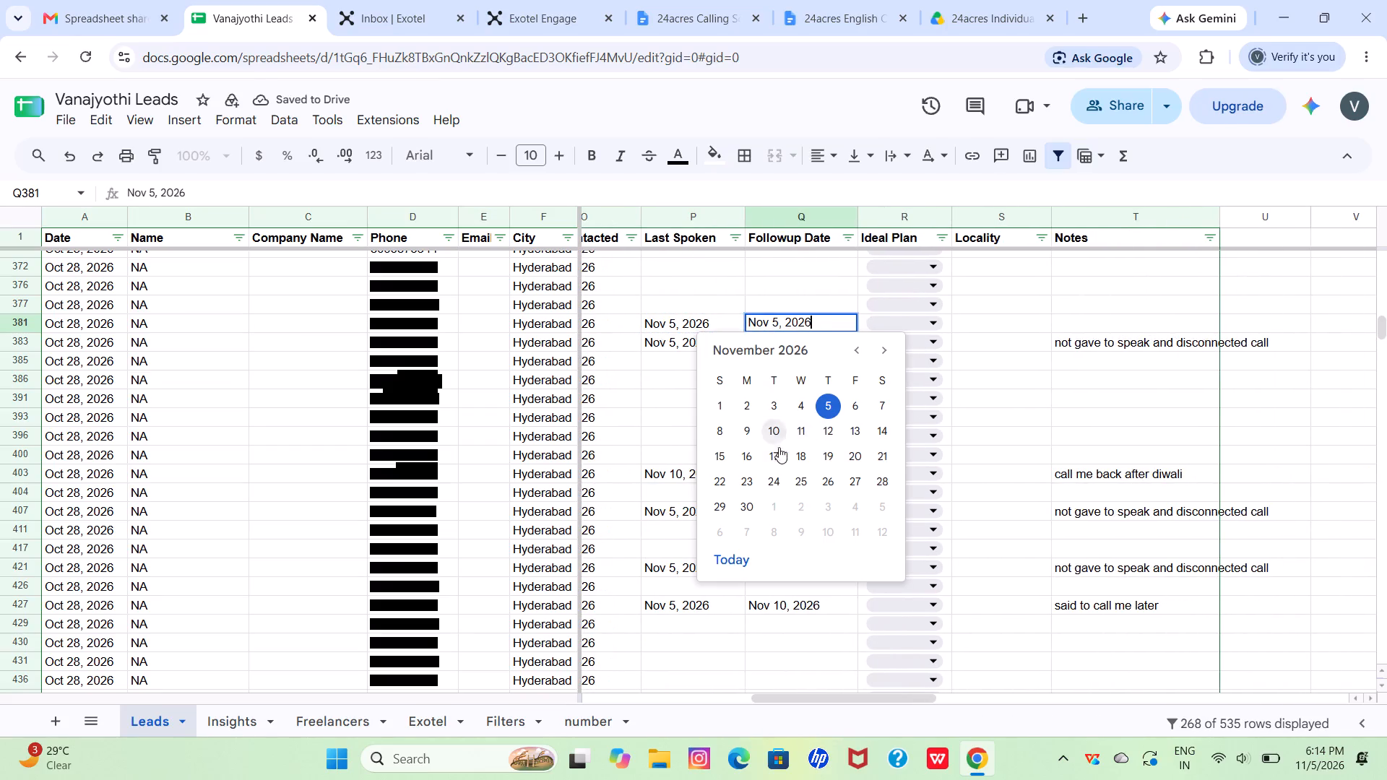
{"action": "left_click", "coordinate": [773, 501]}
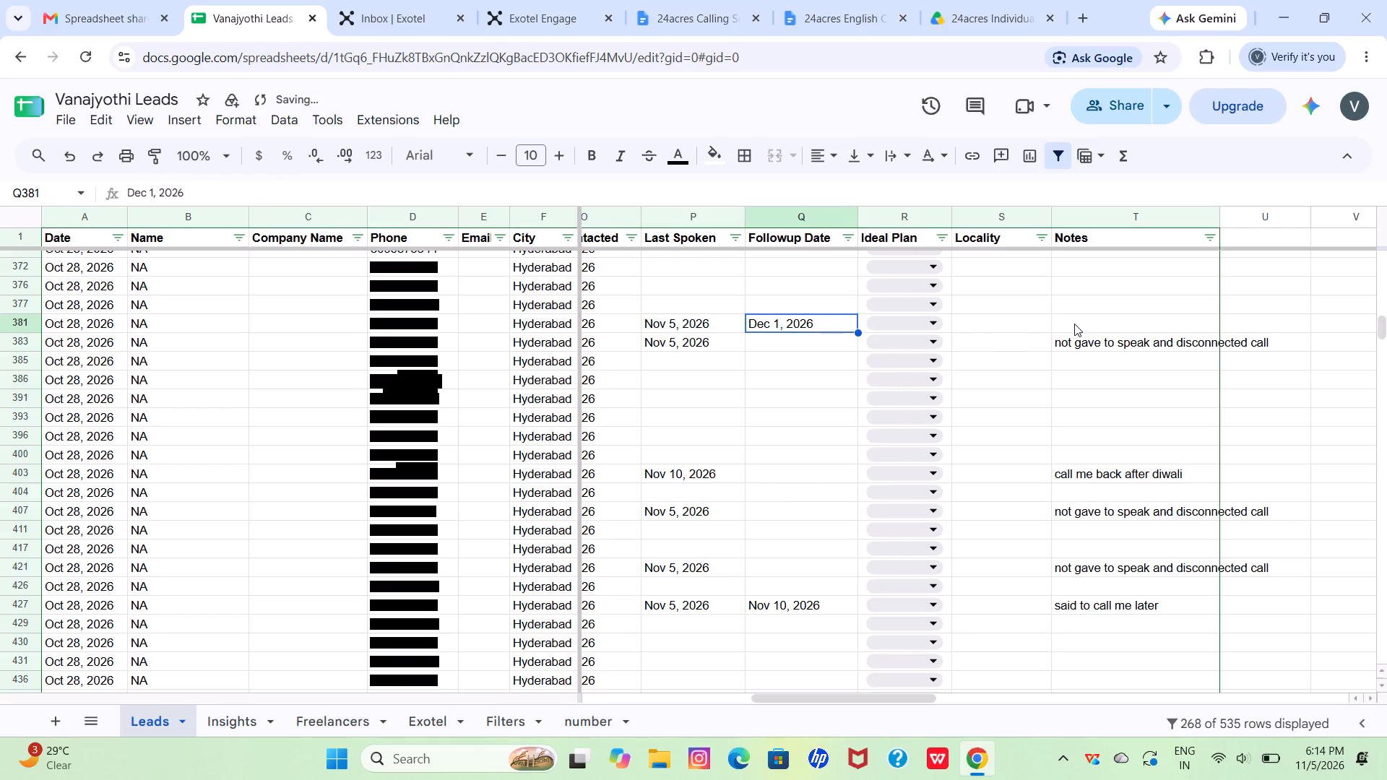
Enter the note "she gave her property for realestate agents,if incase it not workout contacts us" in the Notes cell of row 381.
{"action": "left_click", "coordinate": [1074, 324]}
{"action": "type", "text": "they are"}
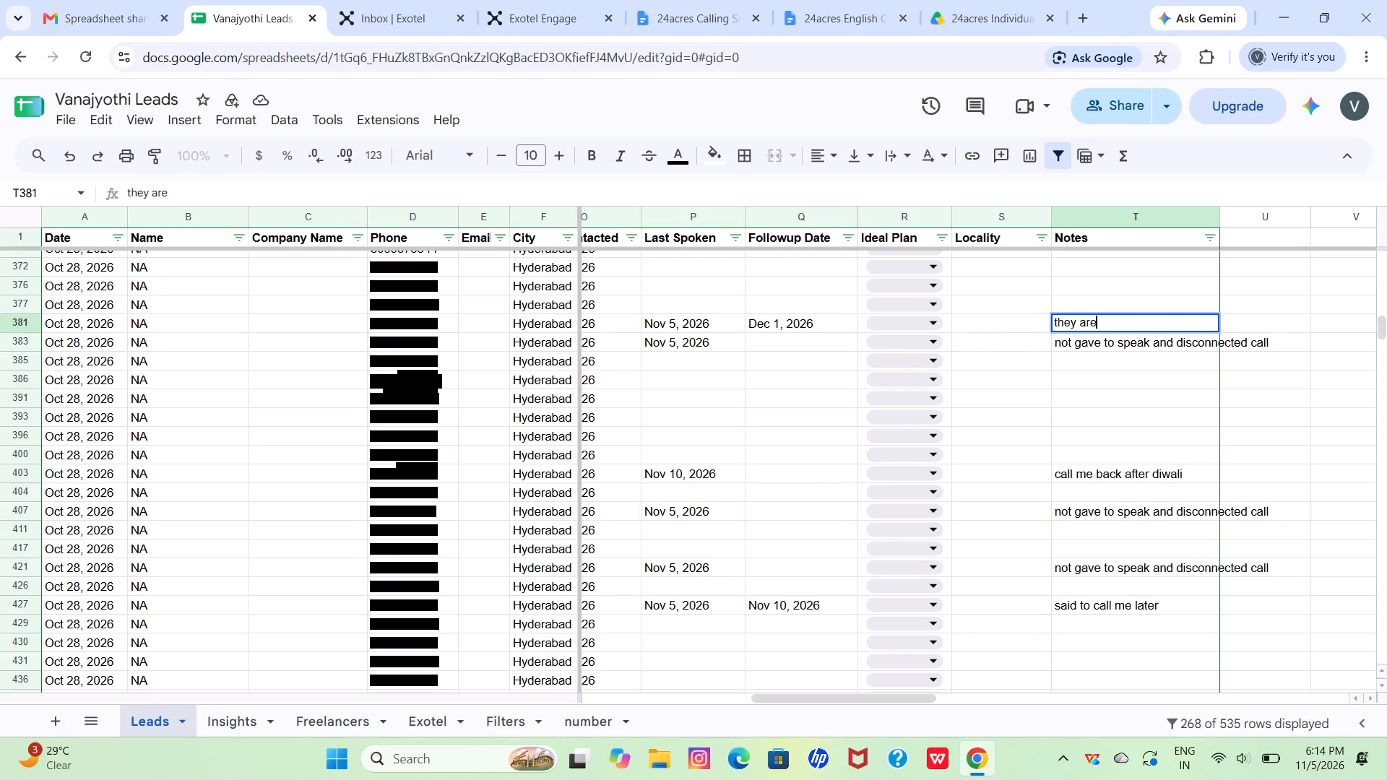
{"action": "key", "text": "space"}
{"action": "key", "text": "BackSpace"}
{"action": "key", "text": "BackSpace"}
{"action": "key", "text": "BackSpace"}
{"action": "key", "text": "BackSpace"}
{"action": "key", "text": "BackSpace"}
{"action": "key", "text": "BackSpace"}
{"action": "key", "text": "BackSpace"}
{"action": "key", "text": "BackSpace"}
{"action": "key", "text": "BackSpace"}
{"action": "key", "text": "BackSpace"}
{"action": "key", "text": "BackSpace"}
{"action": "key", "text": "BackSpace"}
{"action": "key", "text": "BackSpace"}
{"action": "key", "text": "BackSpace"}
{"action": "key", "text": "BackSpace"}
{"action": "key", "text": "BackSpace"}
{"action": "type", "text": "she gave her property"}
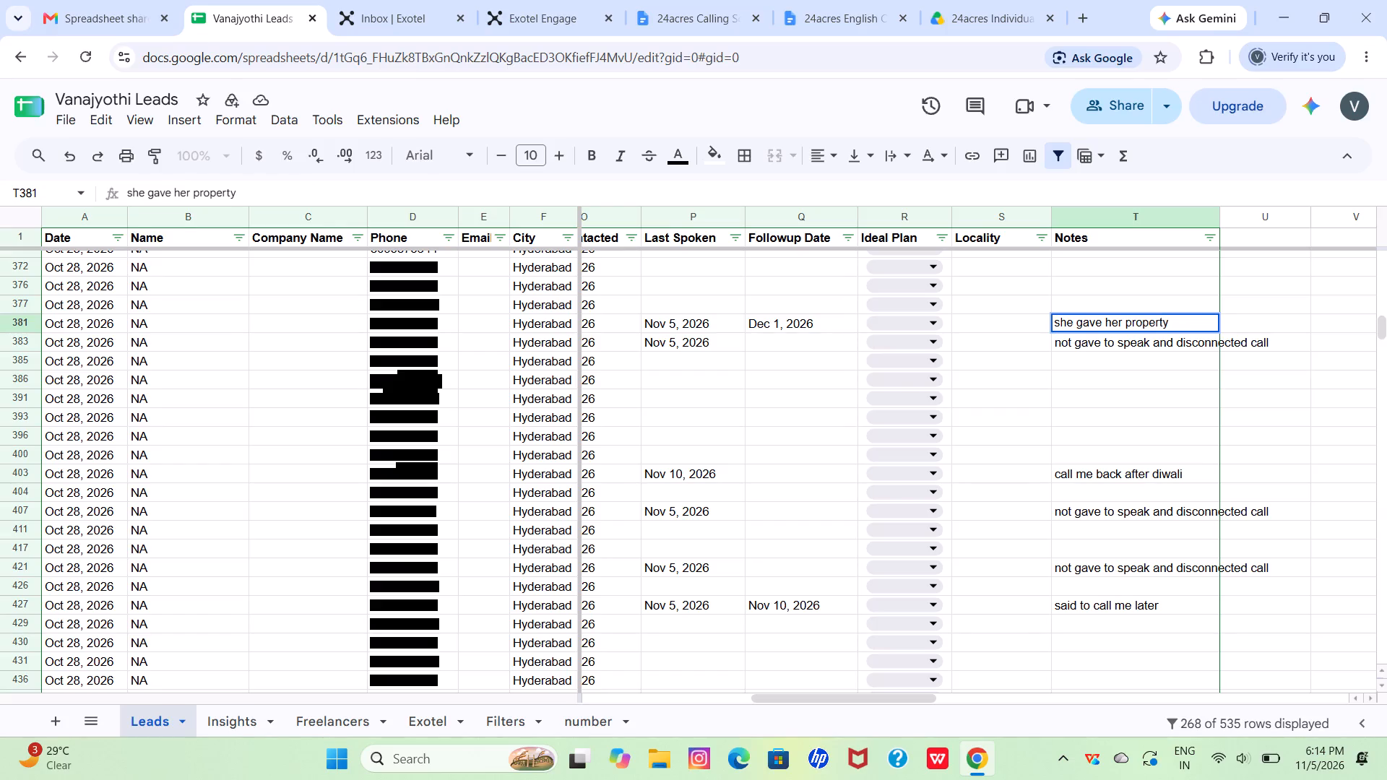
{"action": "key", "text": "space"}
{"action": "type", "text": "for"}
{"action": "key", "text": "space"}
{"action": "type", "text": "customers"}
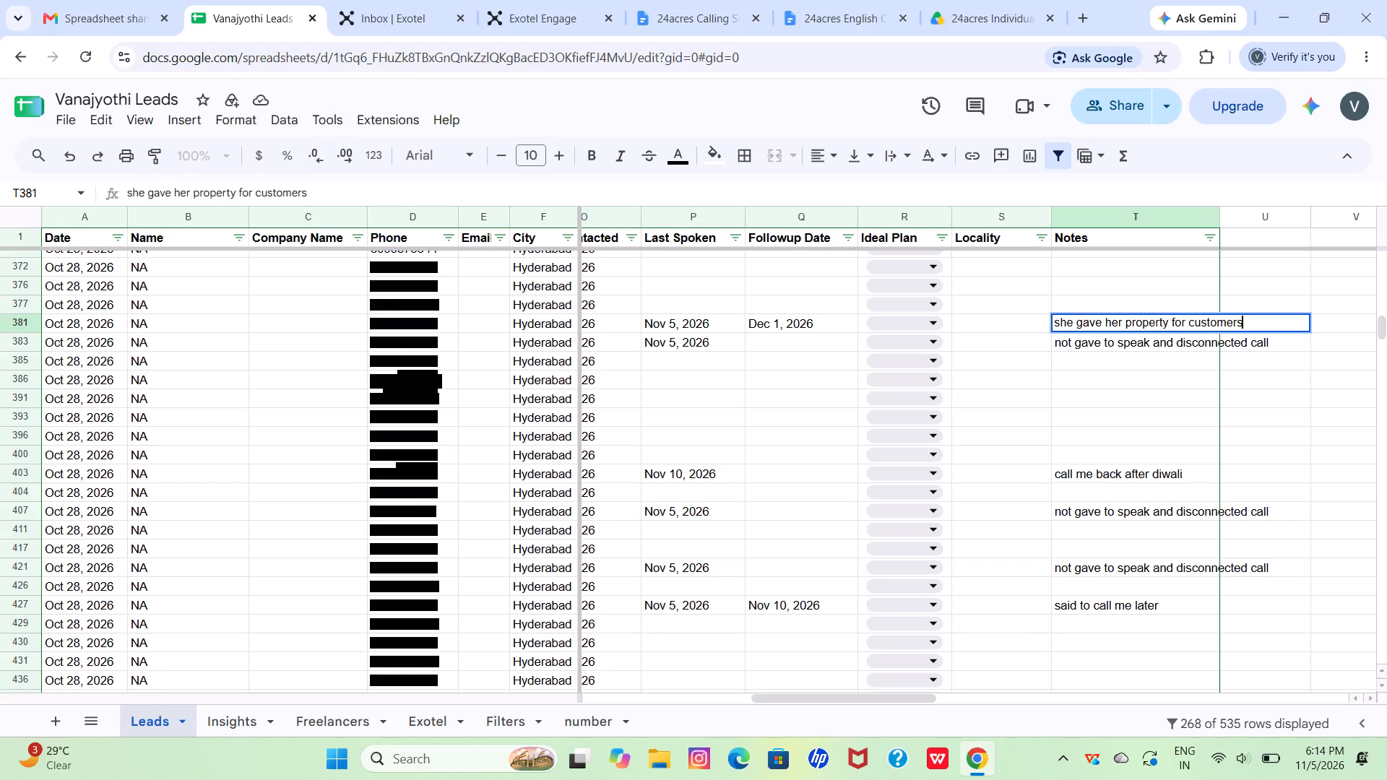
{"action": "key", "text": "space"}
{"action": "key", "text": "BackSpace"}
{"action": "key", "text": "BackSpace"}
{"action": "key", "text": "BackSpace"}
{"action": "key", "text": "BackSpace"}
{"action": "key", "text": "BackSpace"}
{"action": "key", "text": "BackSpace"}
{"action": "key", "text": "BackSpace"}
{"action": "key", "text": "BackSpace"}
{"action": "key", "text": "BackSpace"}
{"action": "key", "text": "BackSpace"}
{"action": "key", "text": "BackSpace"}
{"action": "key", "text": "space"}
{"action": "type", "text": "realestat"}
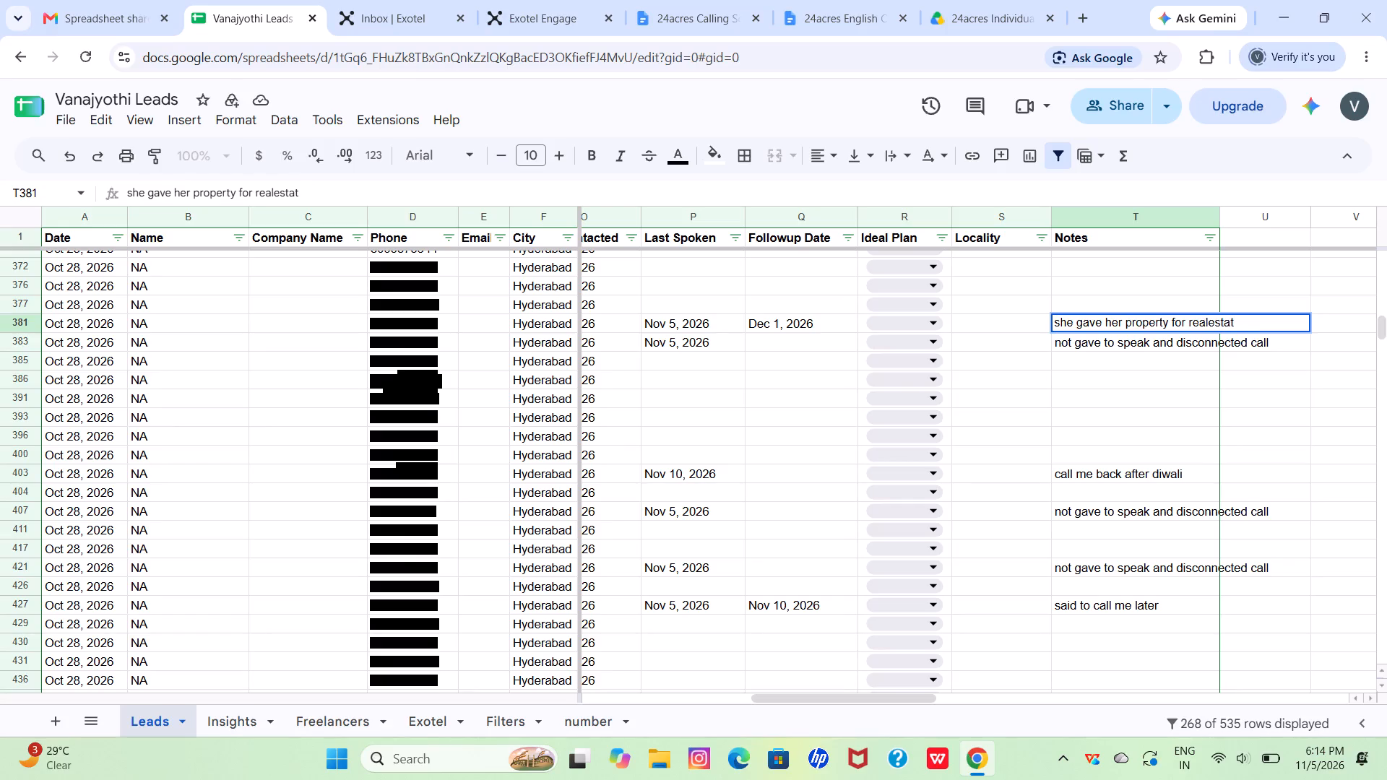
{"action": "type", "text": "e agents"}
{"action": "key", "text": "comma"}
{"action": "type", "text": "sa"}
{"action": "key", "text": "BackSpace"}
{"action": "key", "text": "BackSpace"}
{"action": "type", "text": "if incase"}
{"action": "key", "text": "space"}
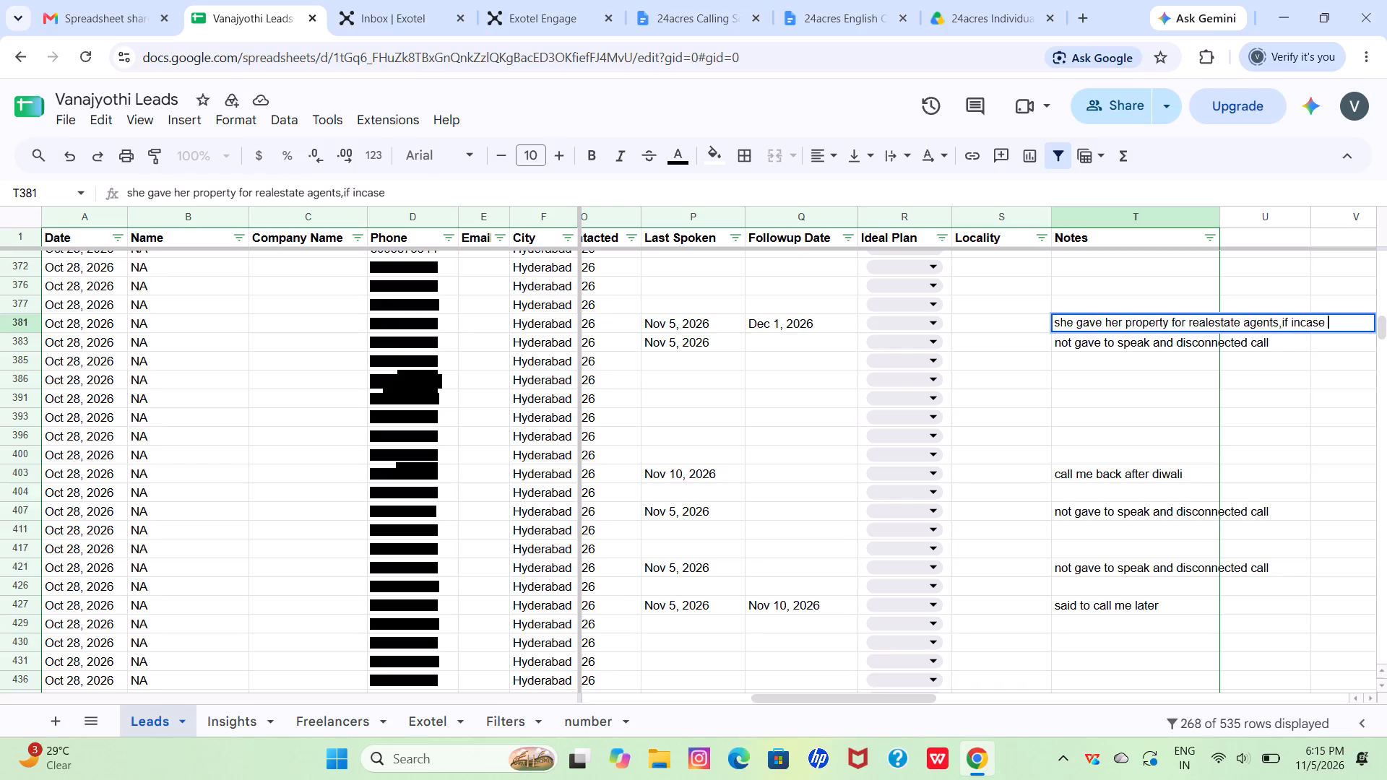
{"action": "type", "text": "sh"}
{"action": "key", "text": "BackSpace"}
{"action": "key", "text": "BackSpace"}
{"action": "type", "text": "it no"}
{"action": "key", "text": "space"}
{"action": "key", "text": "BackSpace"}
{"action": "type", "text": "t"}
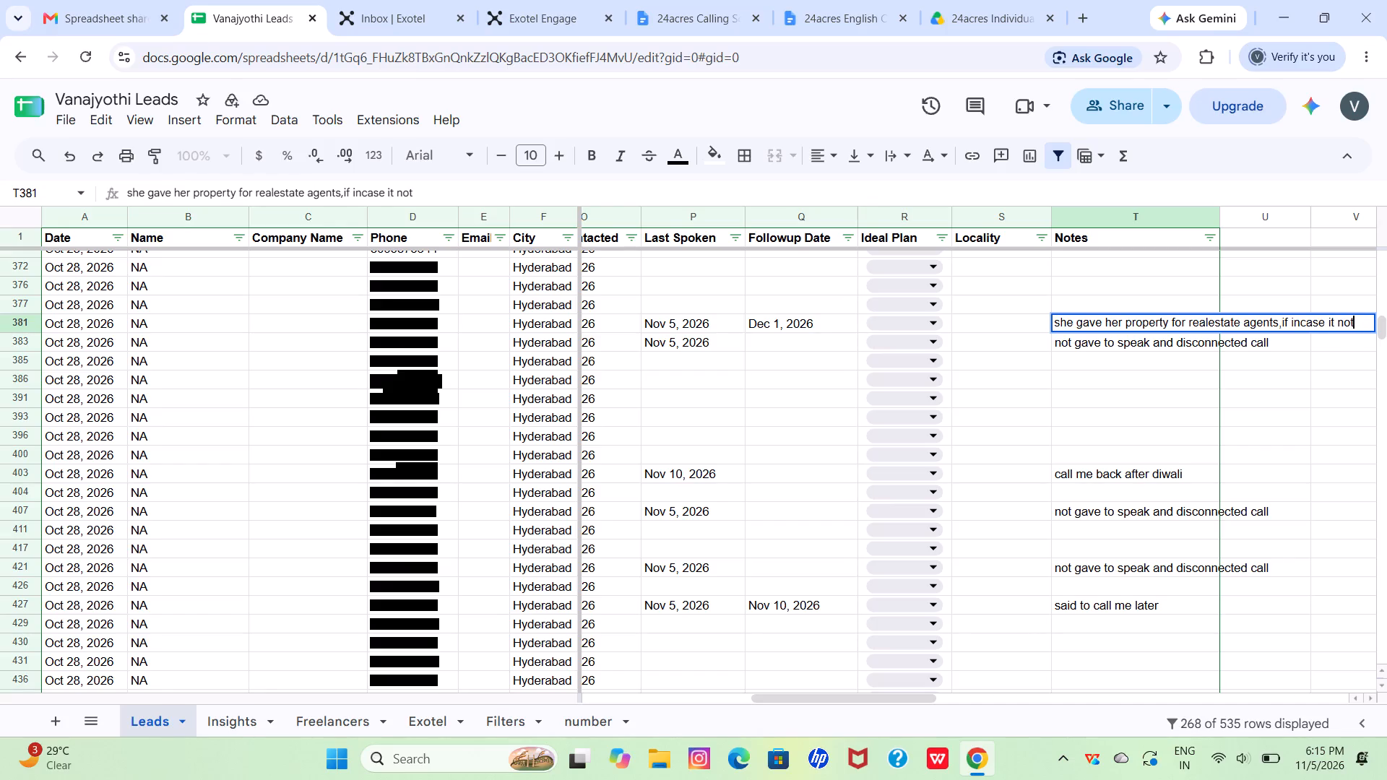
{"action": "key", "text": "space"}
{"action": "type", "text": "wso"}
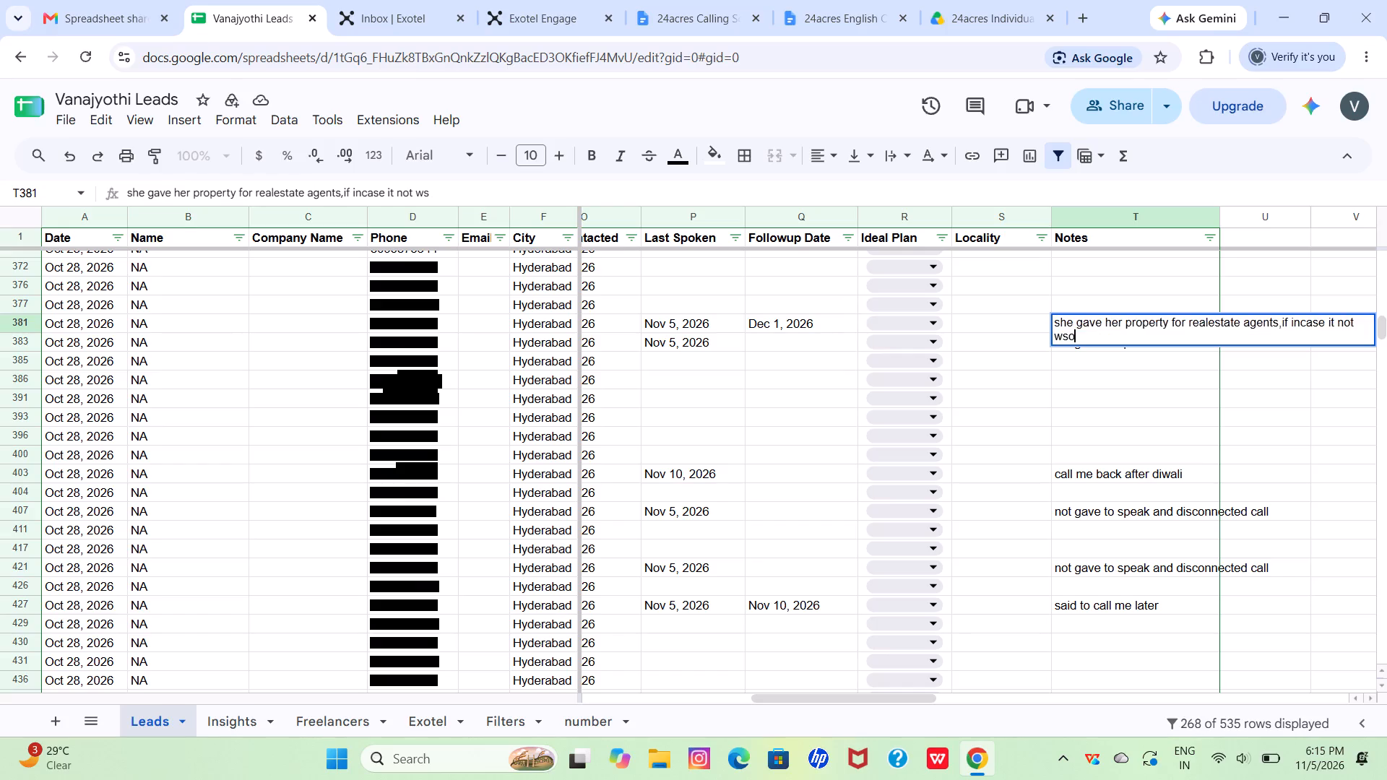
{"action": "key", "text": "BackSpace"}
{"action": "key", "text": "BackSpace"}
{"action": "type", "text": "ork"}
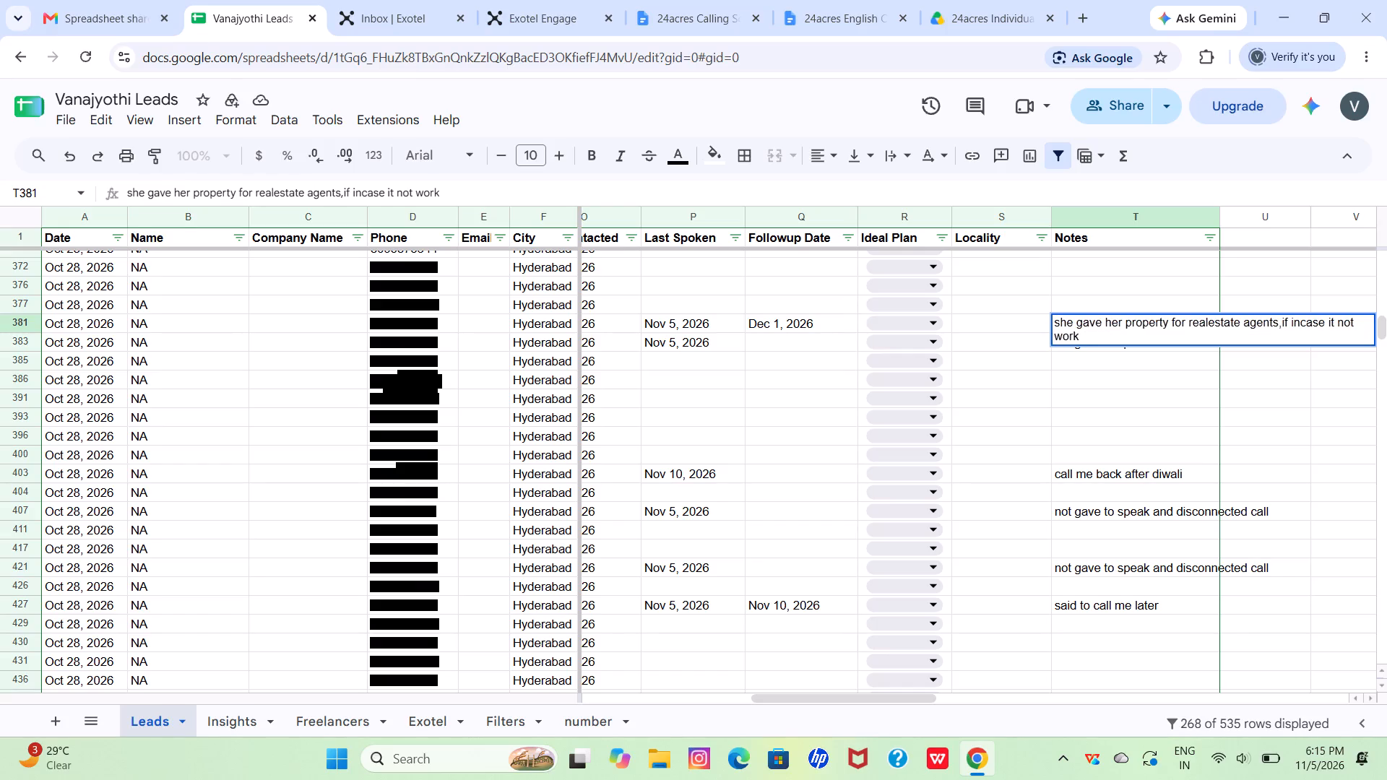
{"action": "type", "text": "out"}
{"action": "key", "text": "space"}
{"action": "type", "text": ",said call me"}
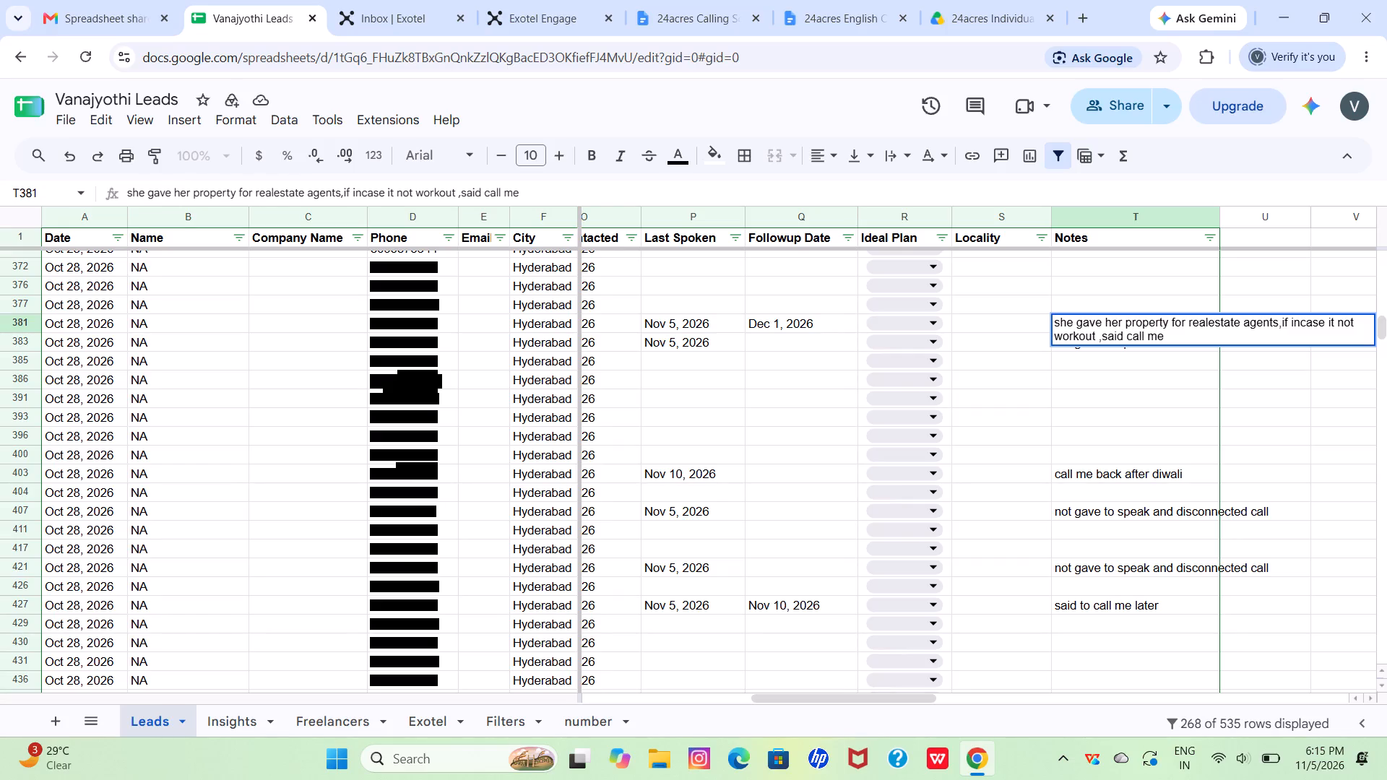
{"action": "key", "text": "BackSpace"}
{"action": "key", "text": "BackSpace"}
{"action": "key", "text": "BackSpace"}
{"action": "key", "text": "BackSpace"}
{"action": "key", "text": "BackSpace"}
{"action": "key", "text": "BackSpace"}
{"action": "key", "text": "BackSpace"}
{"action": "key", "text": "BackSpace"}
{"action": "key", "text": "BackSpace"}
{"action": "key", "text": "BackSpace"}
{"action": "key", "text": "BackSpace"}
{"action": "key", "text": "BackSpace"}
{"action": "key", "text": "BackSpace"}
{"action": "key", "text": "space"}
{"action": "type", "text": "com"}
{"action": "key", "text": "BackSpace"}
{"action": "type", "text": "ntacts"}
{"action": "key", "text": "space"}
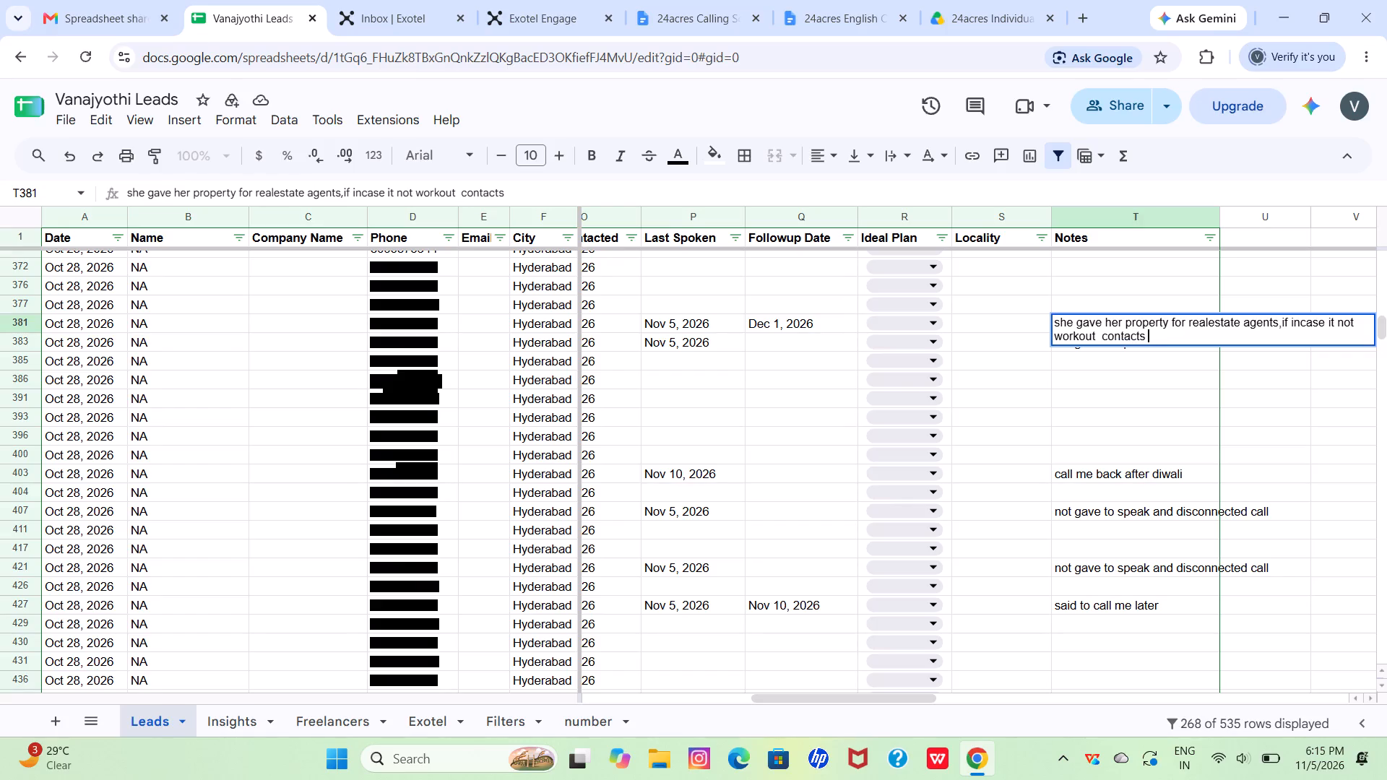
{"action": "type", "text": "us"}
{"action": "key", "text": "Return"}
Select the phone number of the lead in row 377.
{"action": "scroll", "coordinate": [912, 316], "scroll_direction": "right", "scroll_amount": 2}
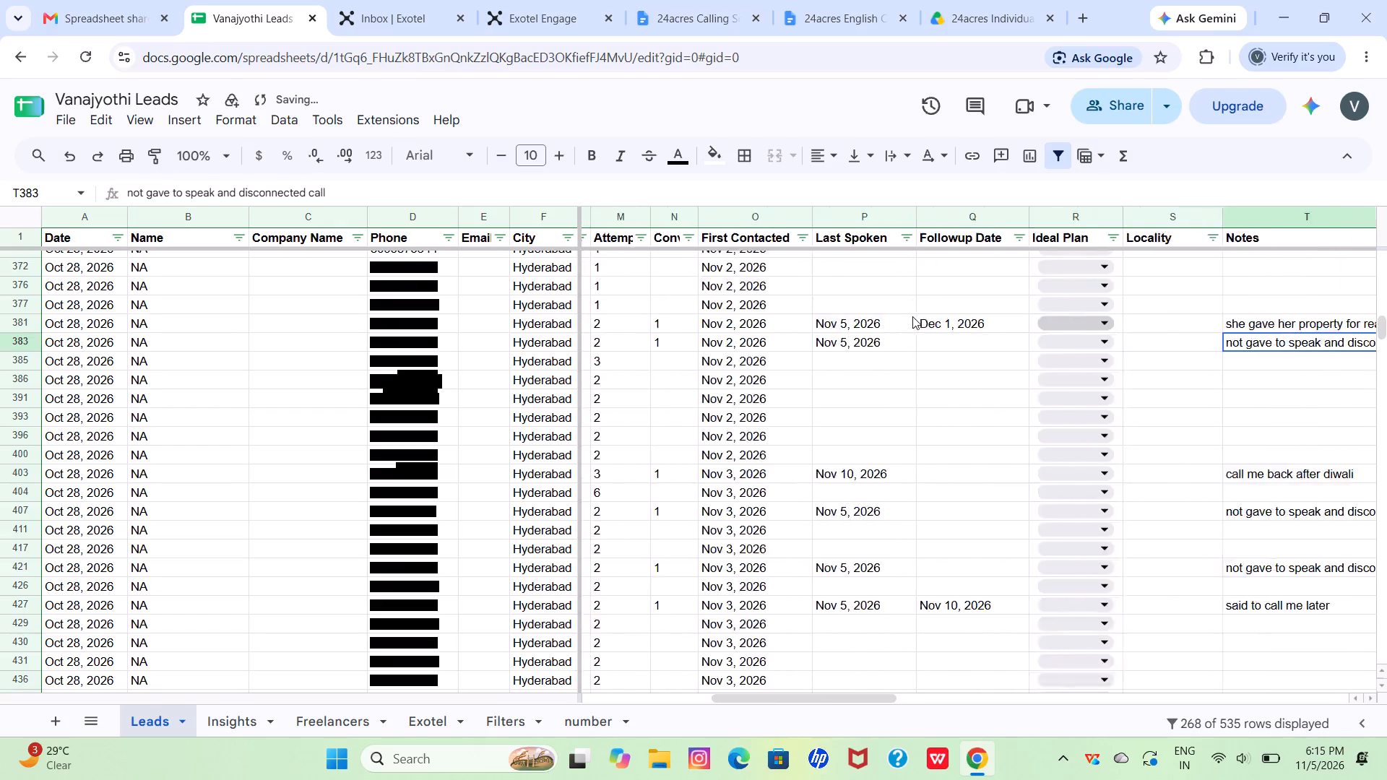
{"action": "scroll", "coordinate": [912, 316], "scroll_direction": "right", "scroll_amount": 3}
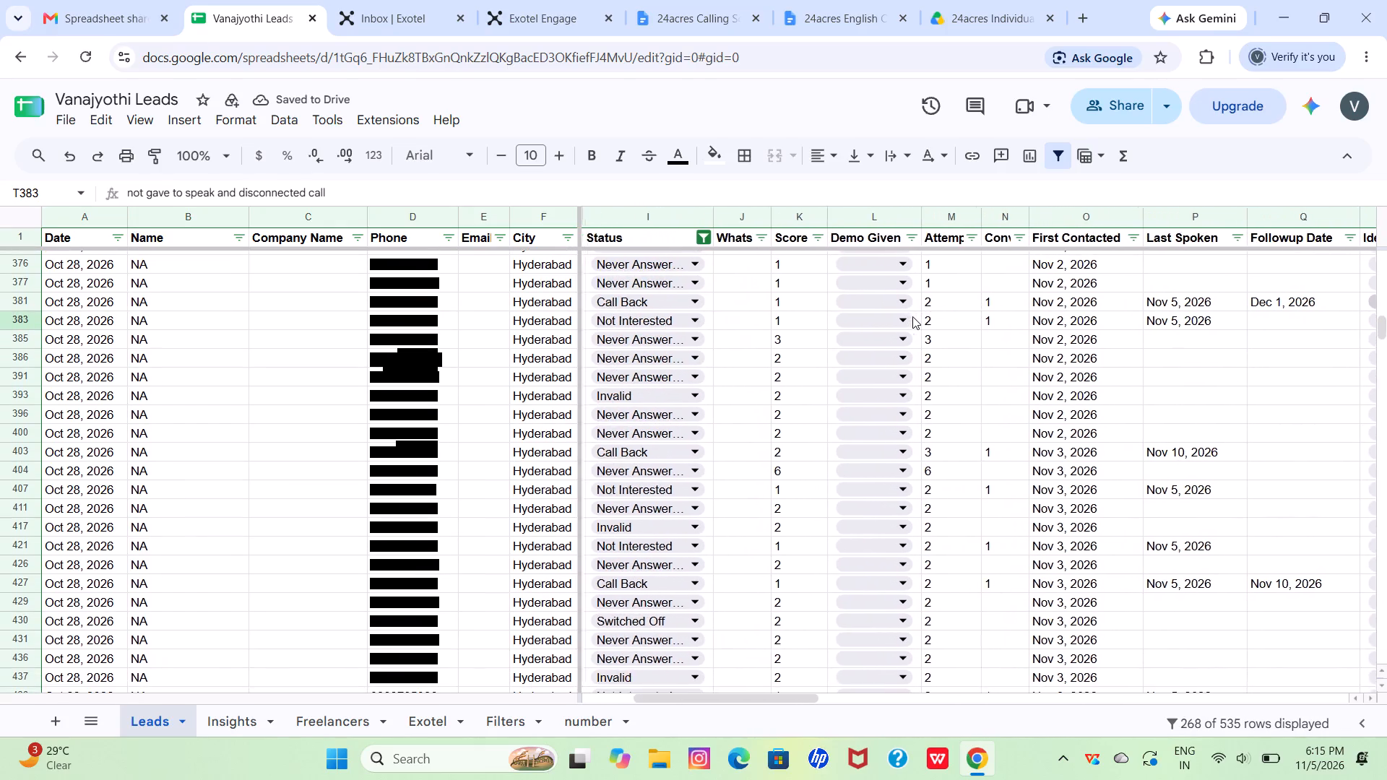
{"action": "scroll", "coordinate": [912, 316], "scroll_direction": "right", "scroll_amount": 1}
{"action": "left_click", "coordinate": [438, 277]}
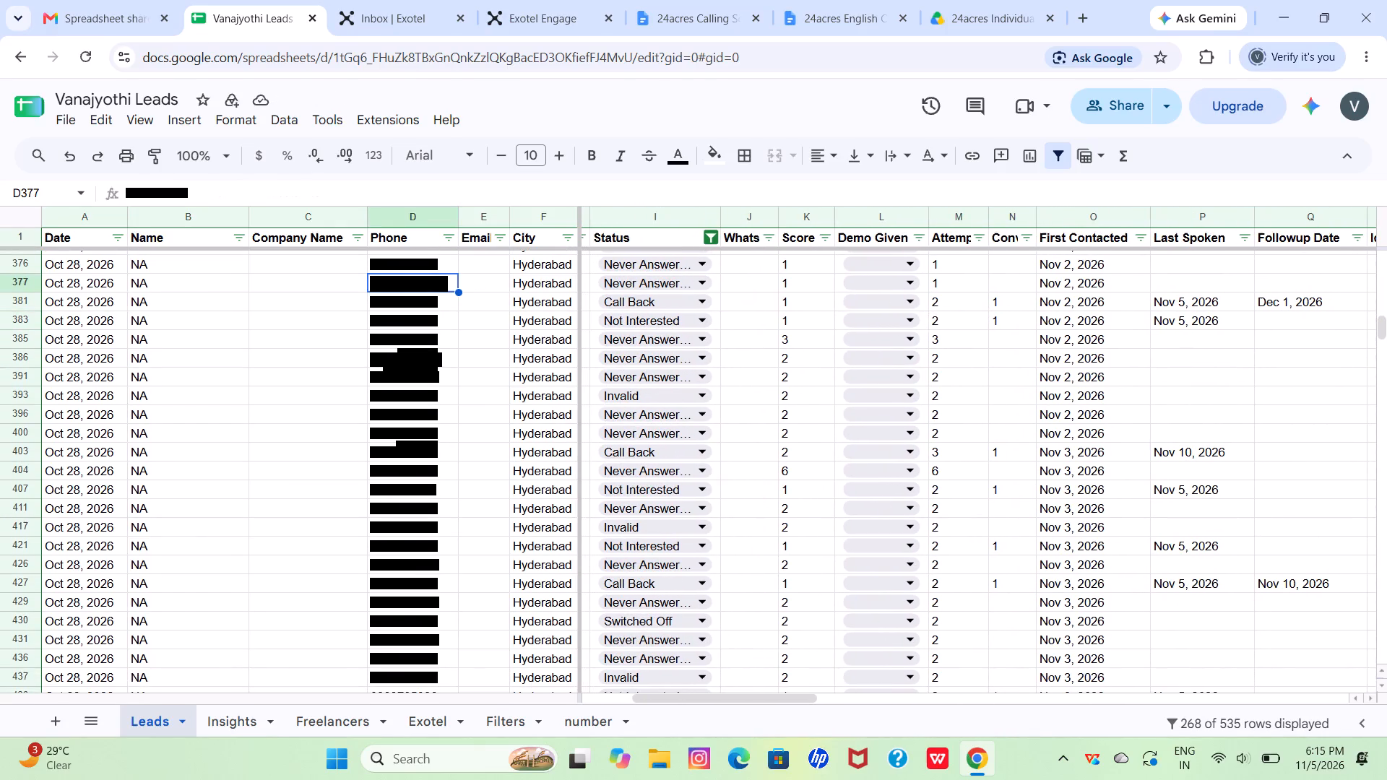
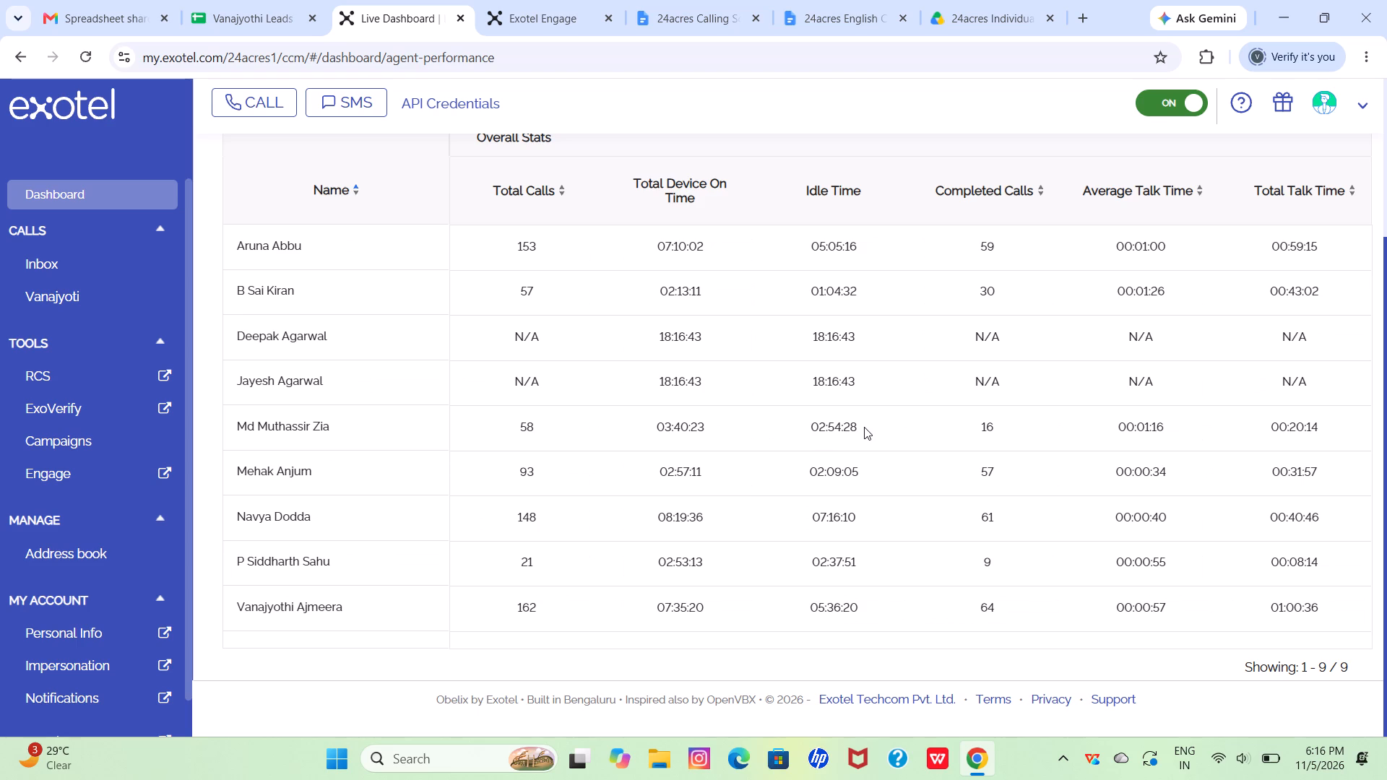
Review the overall call, idle time and talk time stats of all agents for today on the Agent Performance dashboard.
{"action": "scroll", "coordinate": [864, 427], "scroll_direction": "up", "scroll_amount": 3}
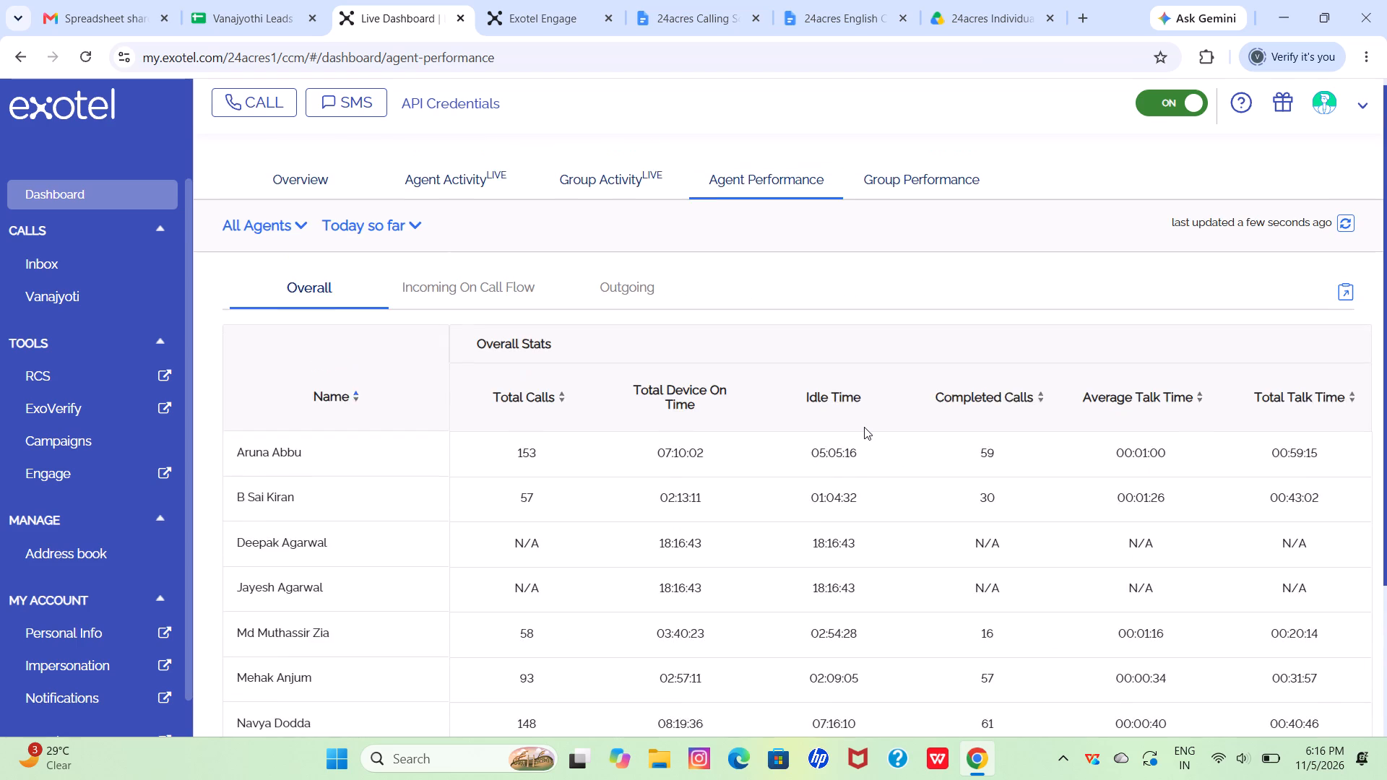
{"action": "scroll", "coordinate": [864, 427], "scroll_direction": "down", "scroll_amount": 4}
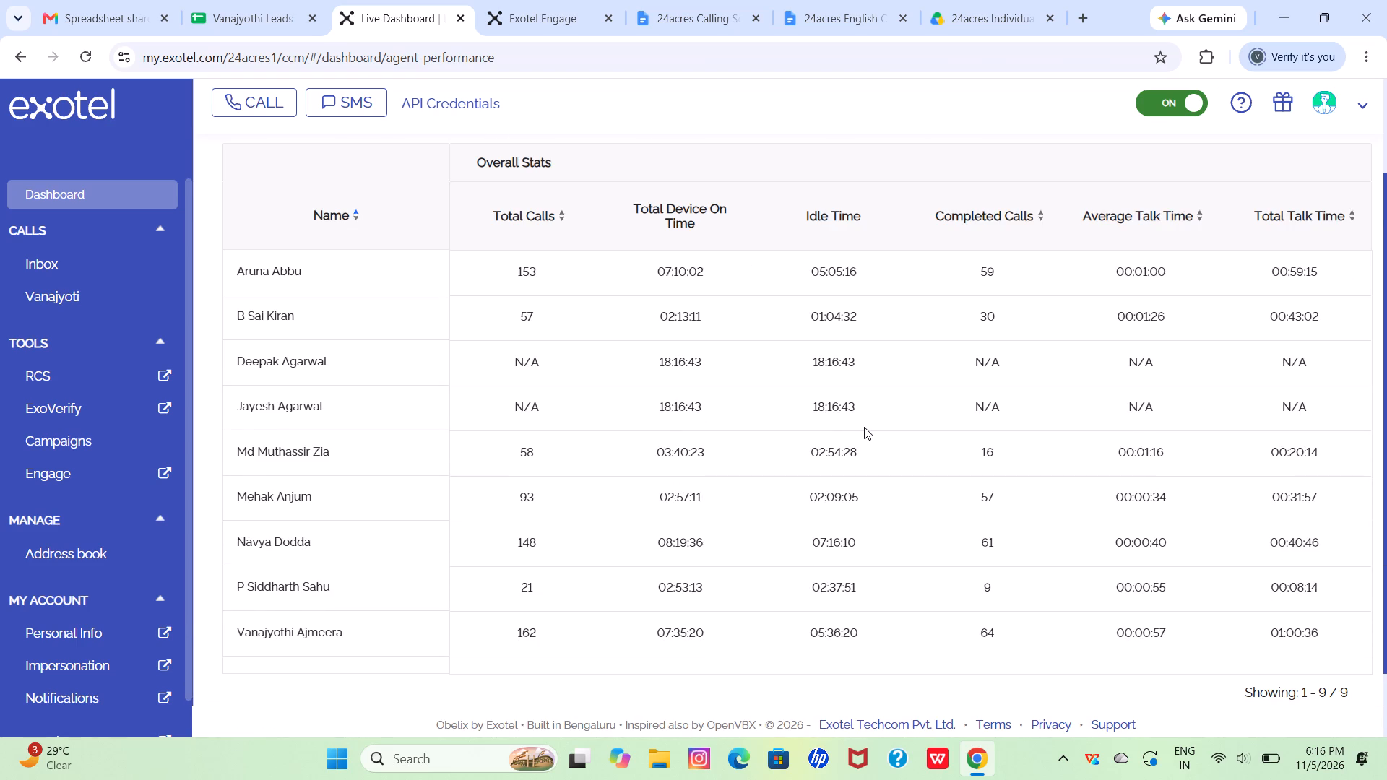
{"action": "scroll", "coordinate": [864, 427], "scroll_direction": "up", "scroll_amount": 1}
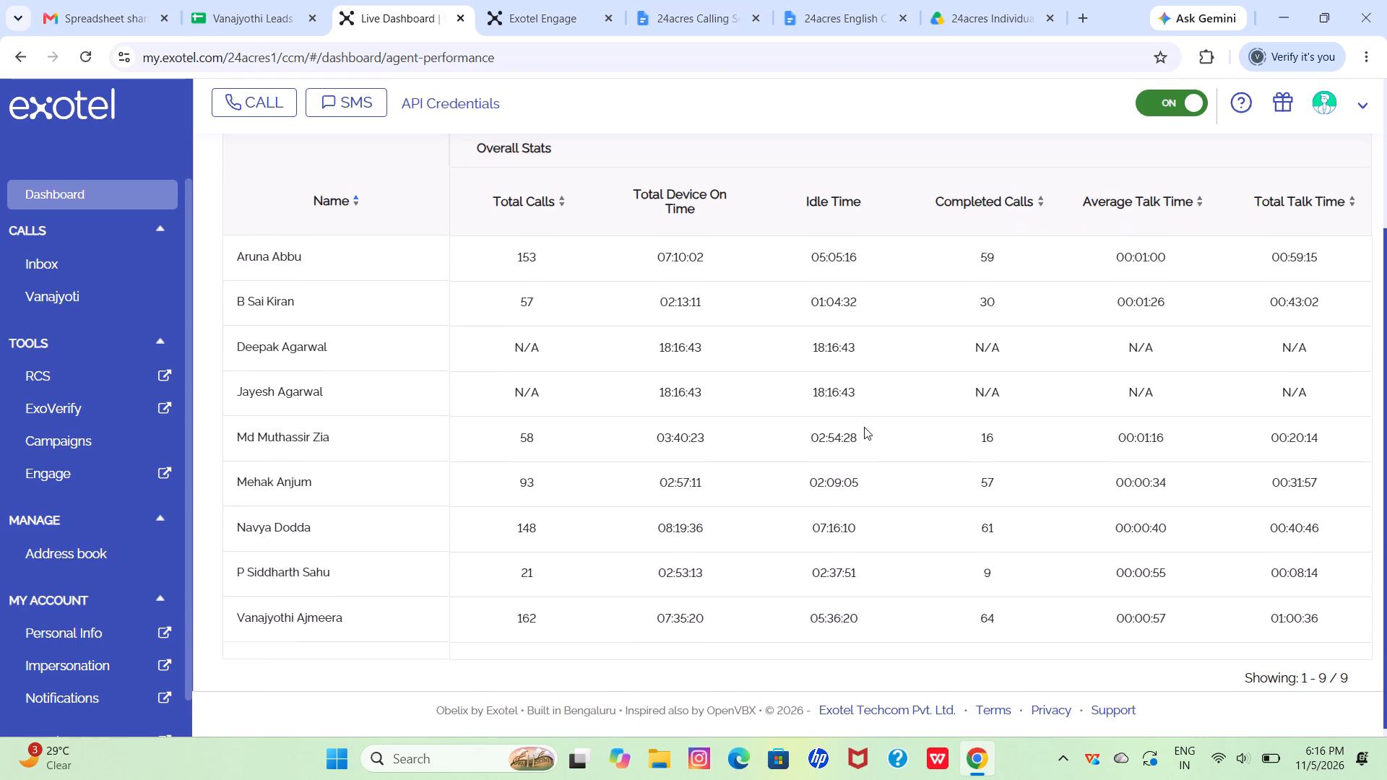
{"action": "scroll", "coordinate": [864, 427], "scroll_direction": "up", "scroll_amount": 1}
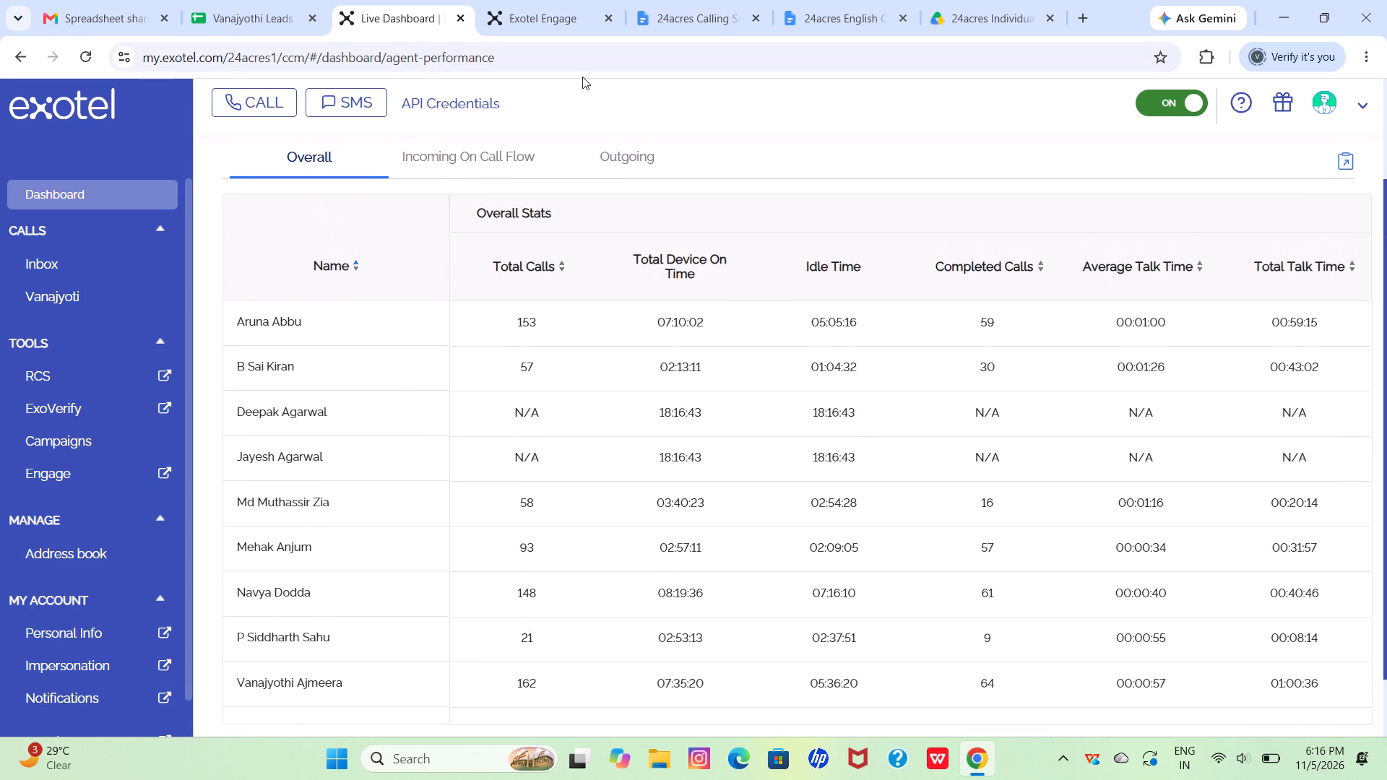
Switch to Exotel Engage and resume the paused call campaign Jyothi NA NOV5.
{"action": "left_click", "coordinate": [277, 0]}
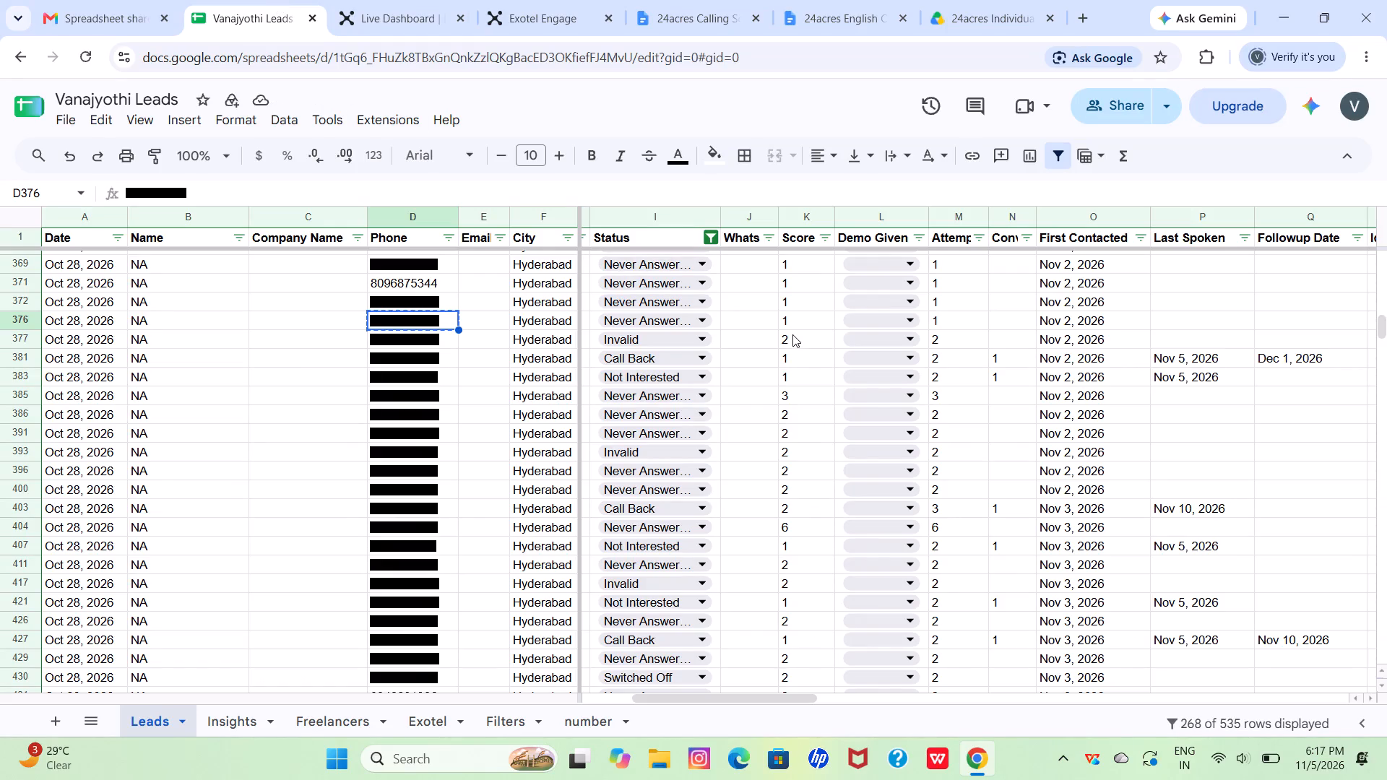
{"action": "left_click", "coordinate": [530, 0]}
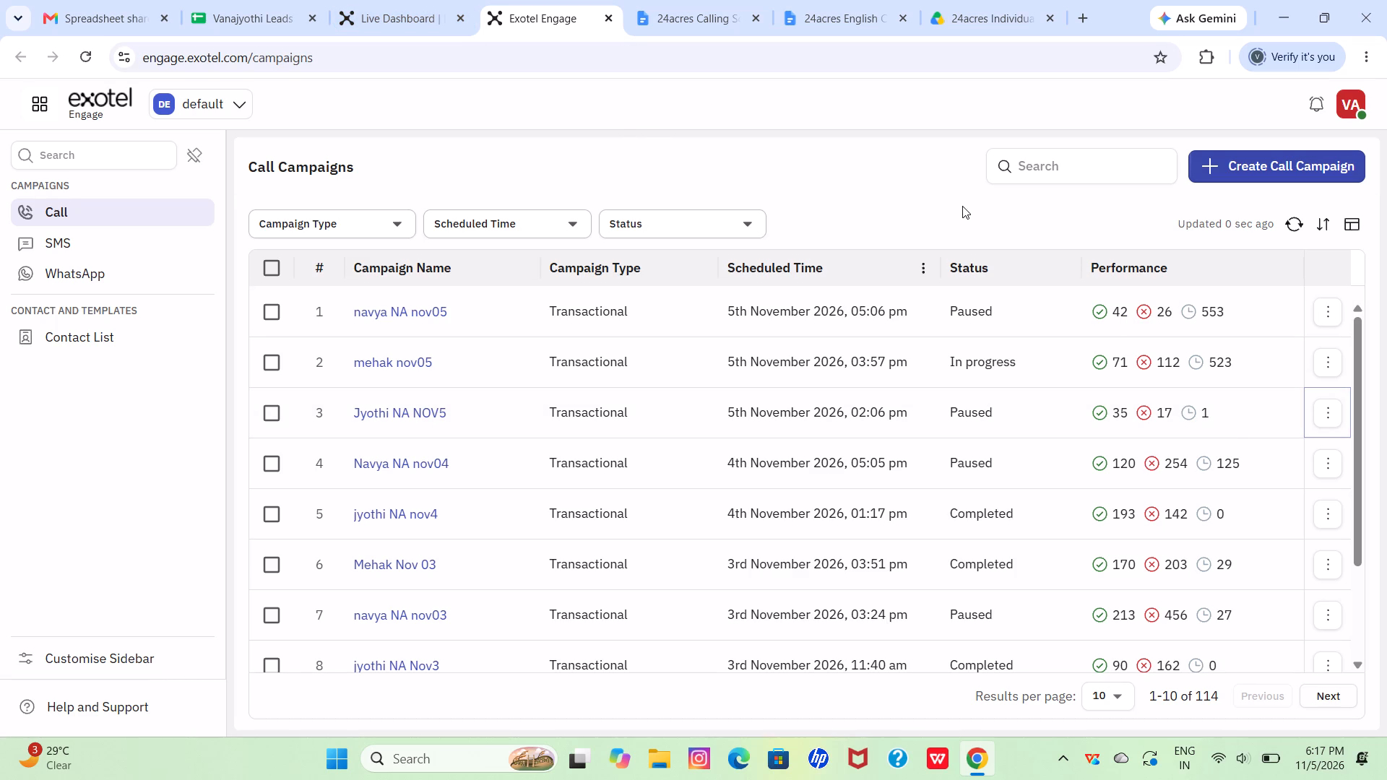
{"action": "left_click", "coordinate": [1322, 419]}
{"action": "left_click", "coordinate": [1260, 525]}
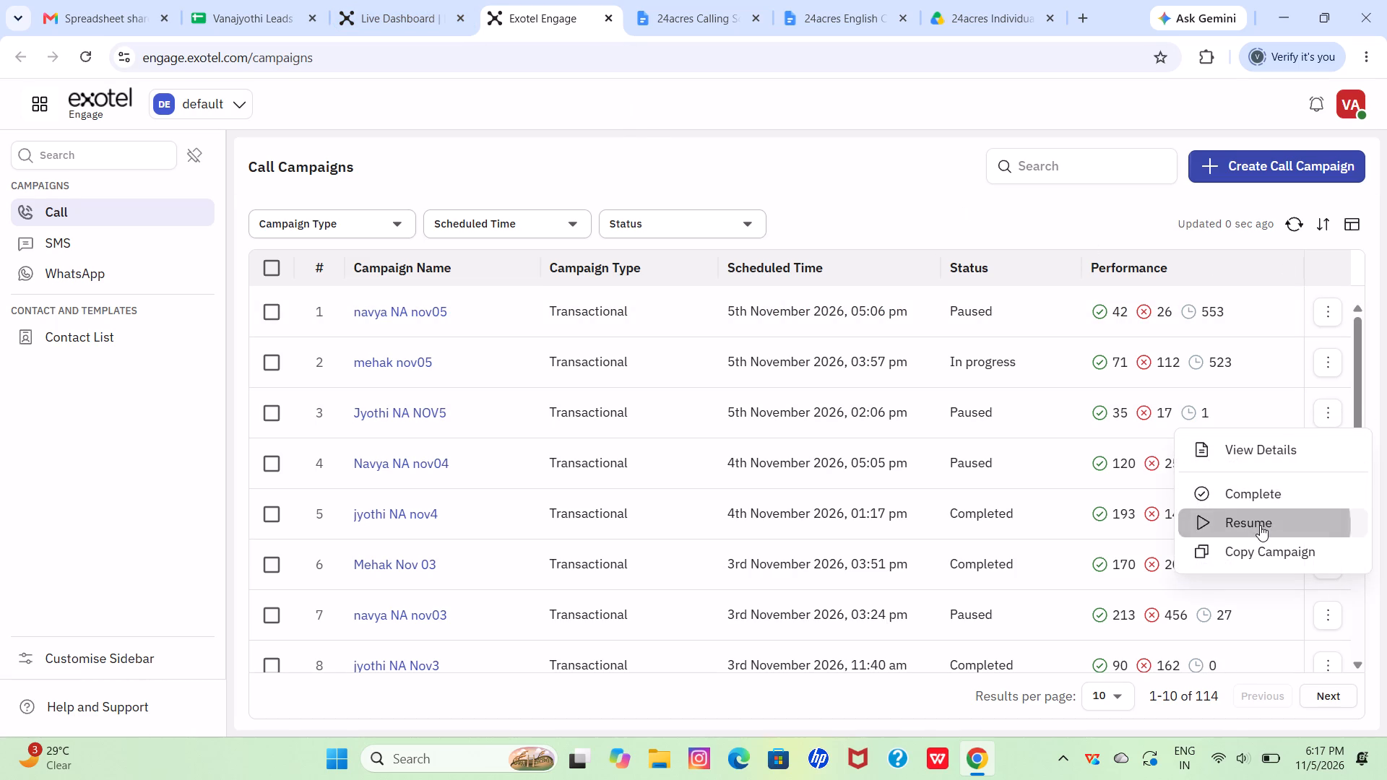
{"action": "left_click", "coordinate": [907, 487]}
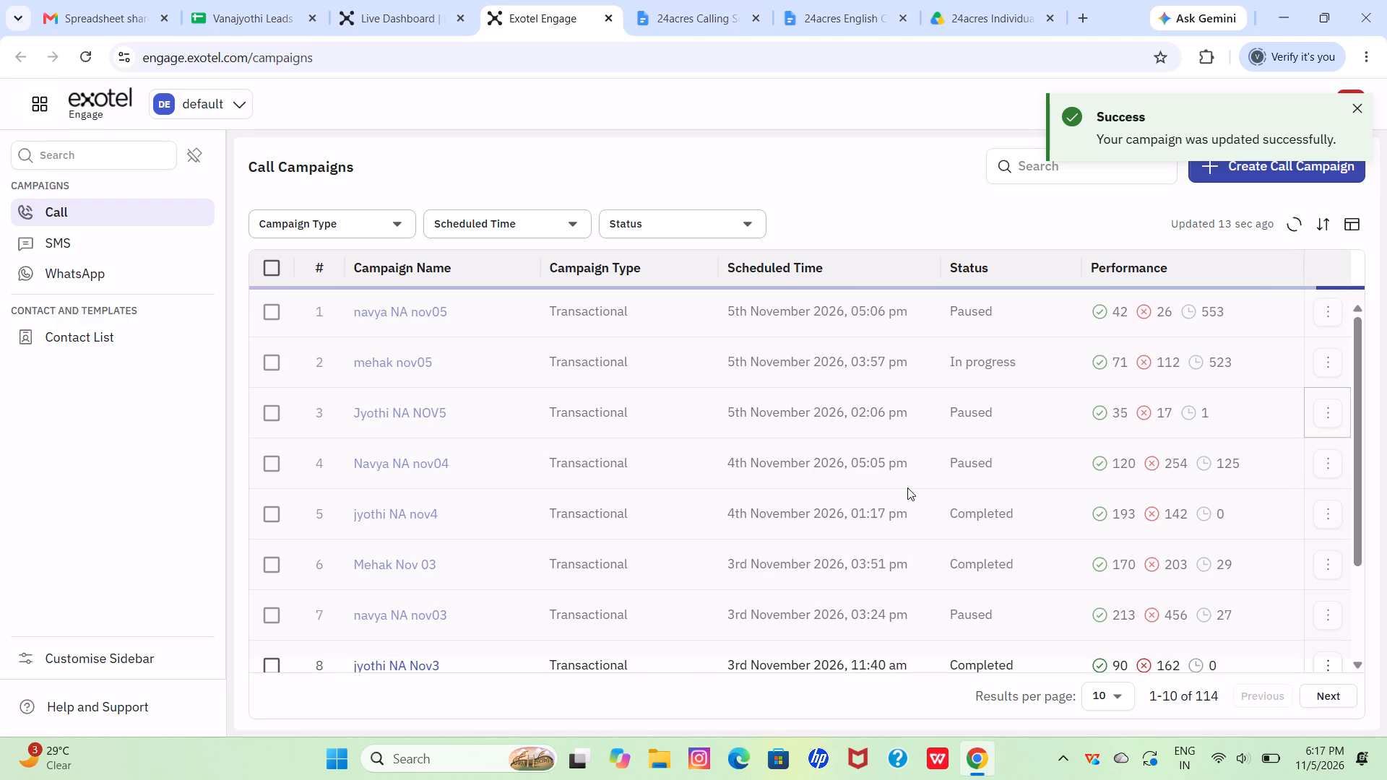
Return to the Vanajyothi Leads spreadsheet and set the Attempts of the lead in row 376 to 2.
{"action": "left_click", "coordinate": [238, 0]}
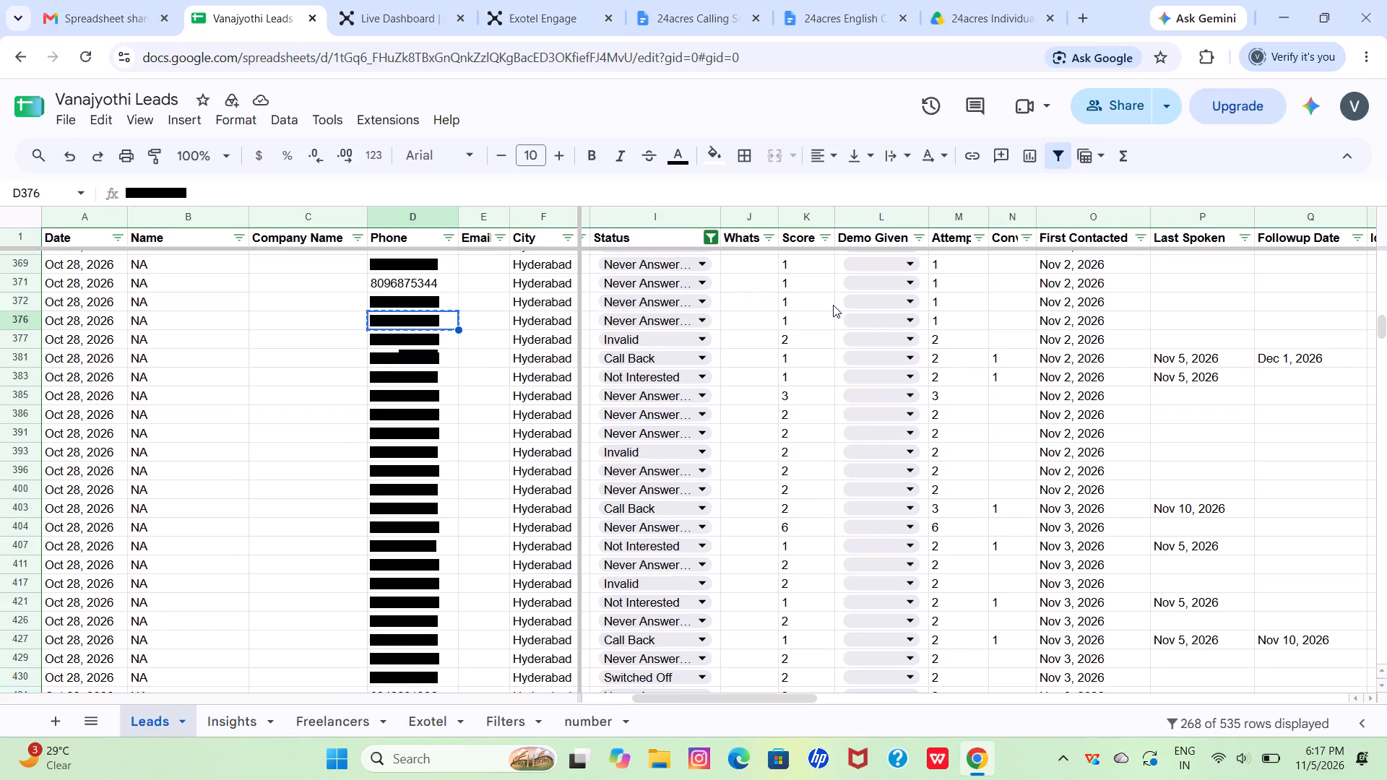
{"action": "left_click", "coordinate": [941, 324]}
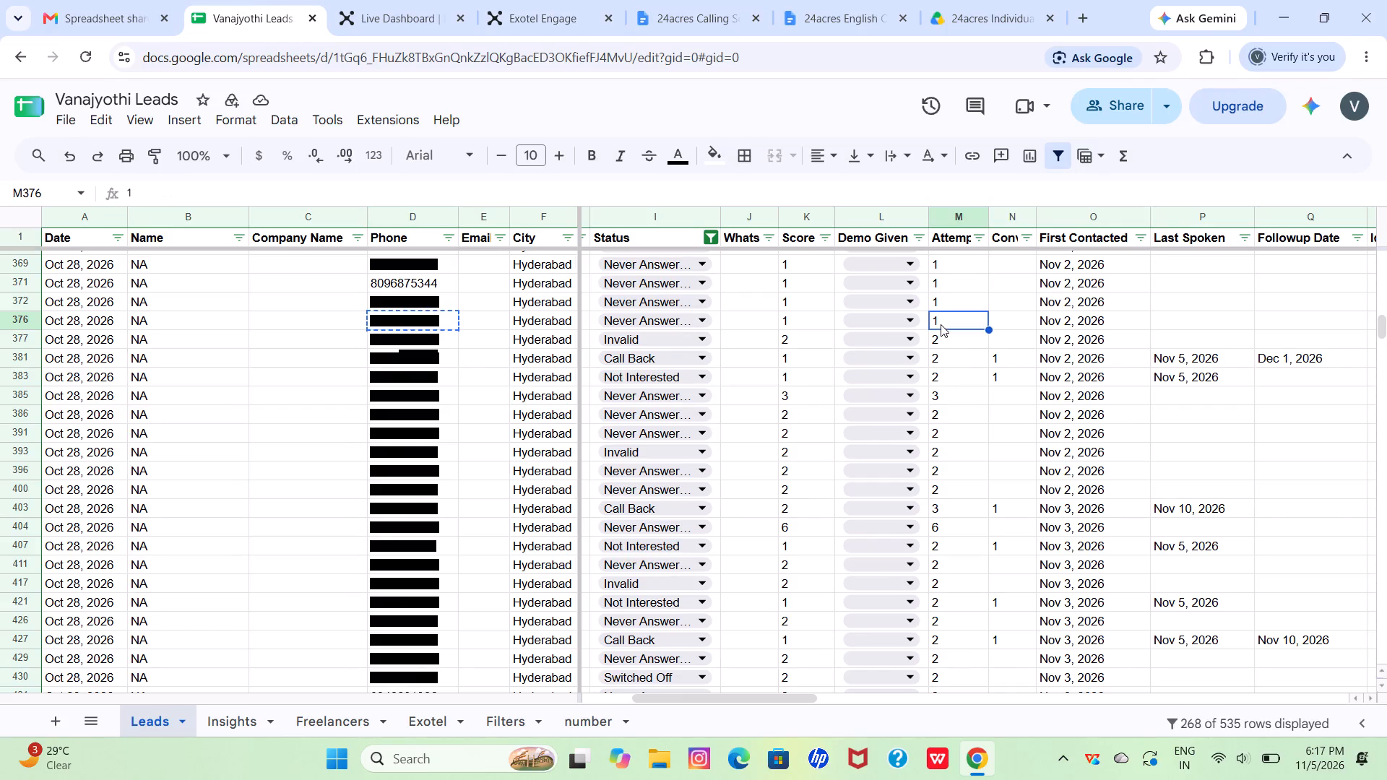
{"action": "key", "text": "2"}
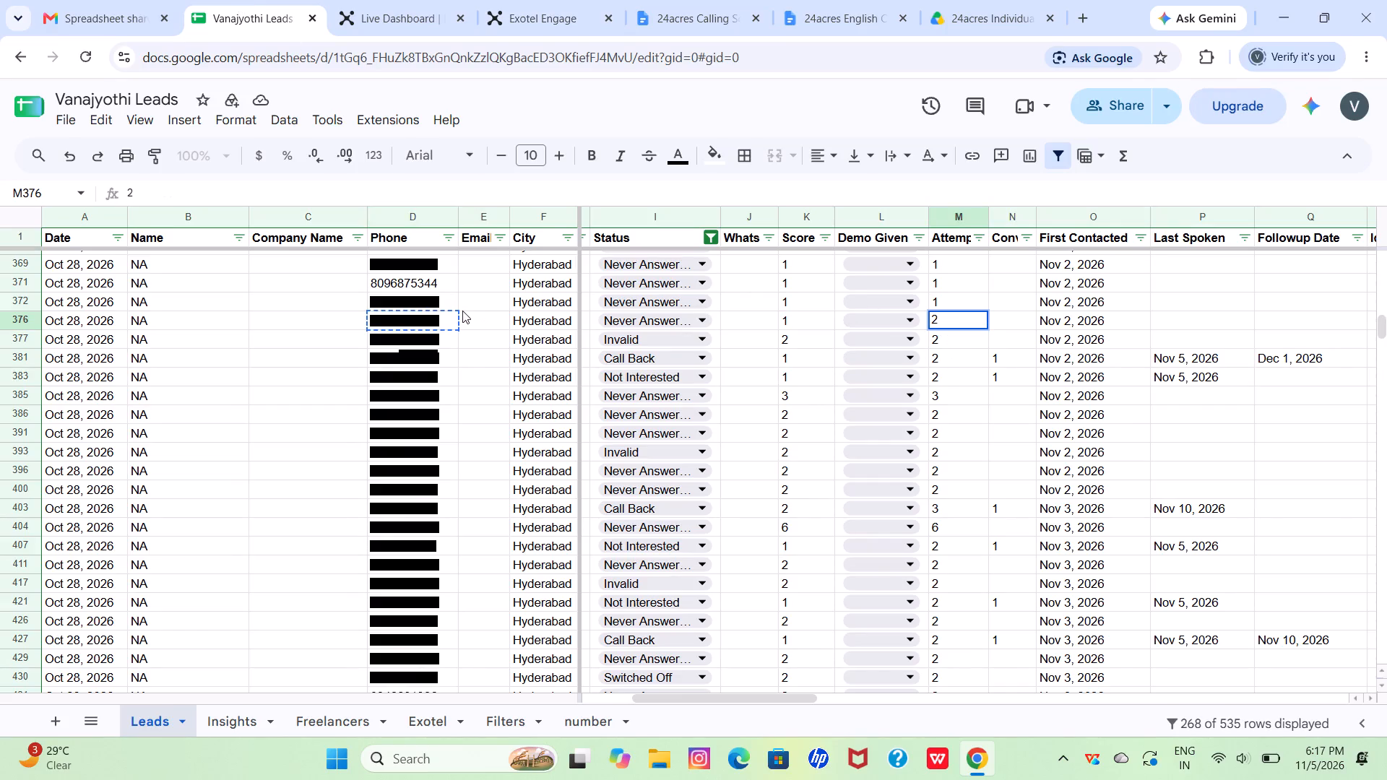
Copy the phone number of the lead in row 372 and switch to the Exotel dashboard.
{"action": "left_click", "coordinate": [455, 308]}
{"action": "key", "text": "ctrl+c"}
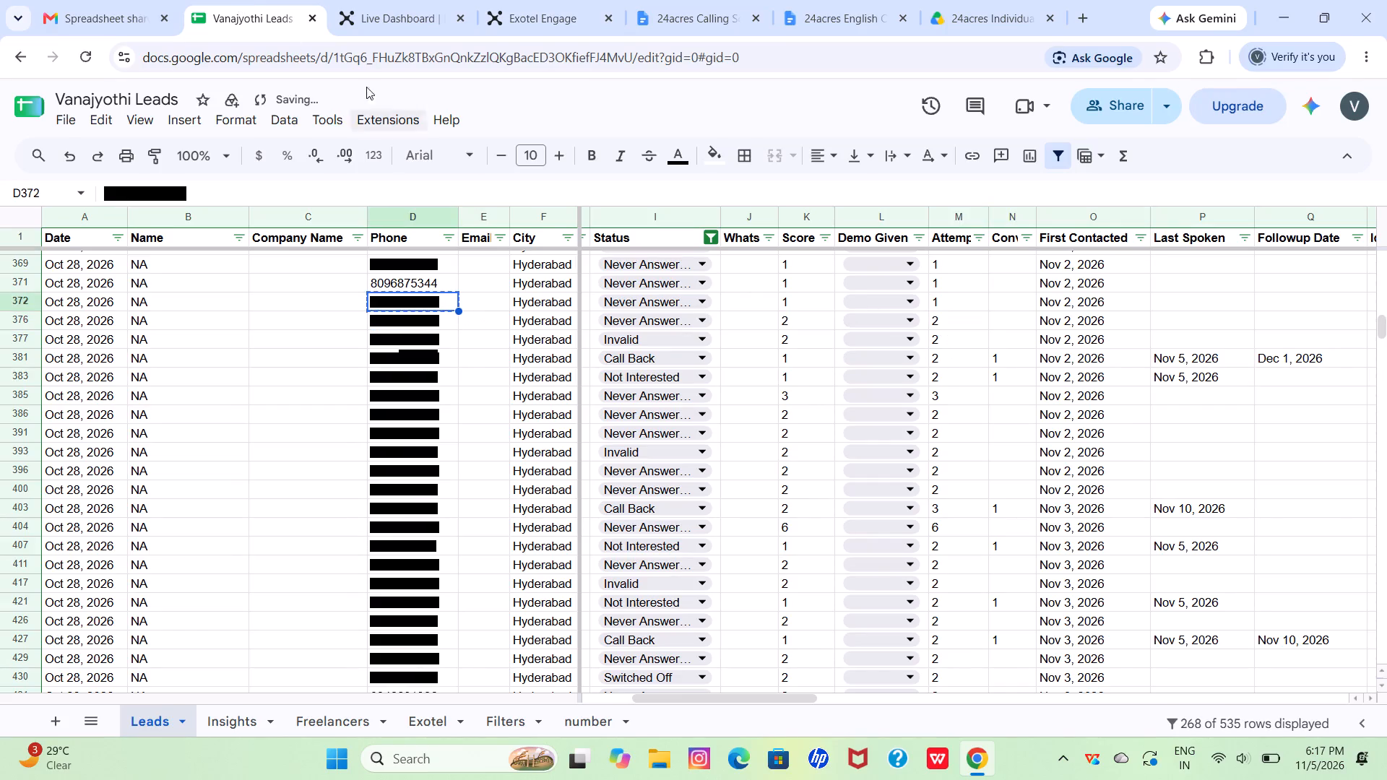
{"action": "left_click", "coordinate": [394, 0]}
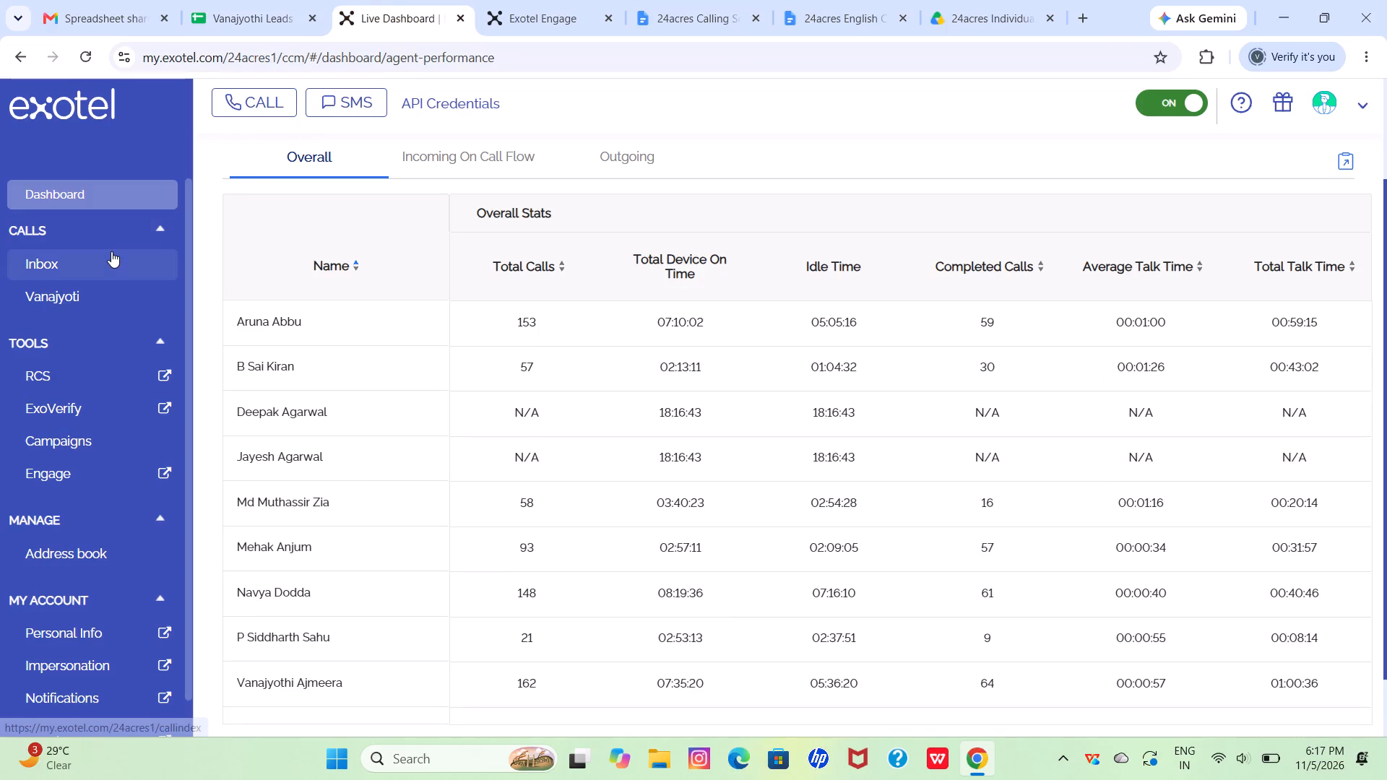
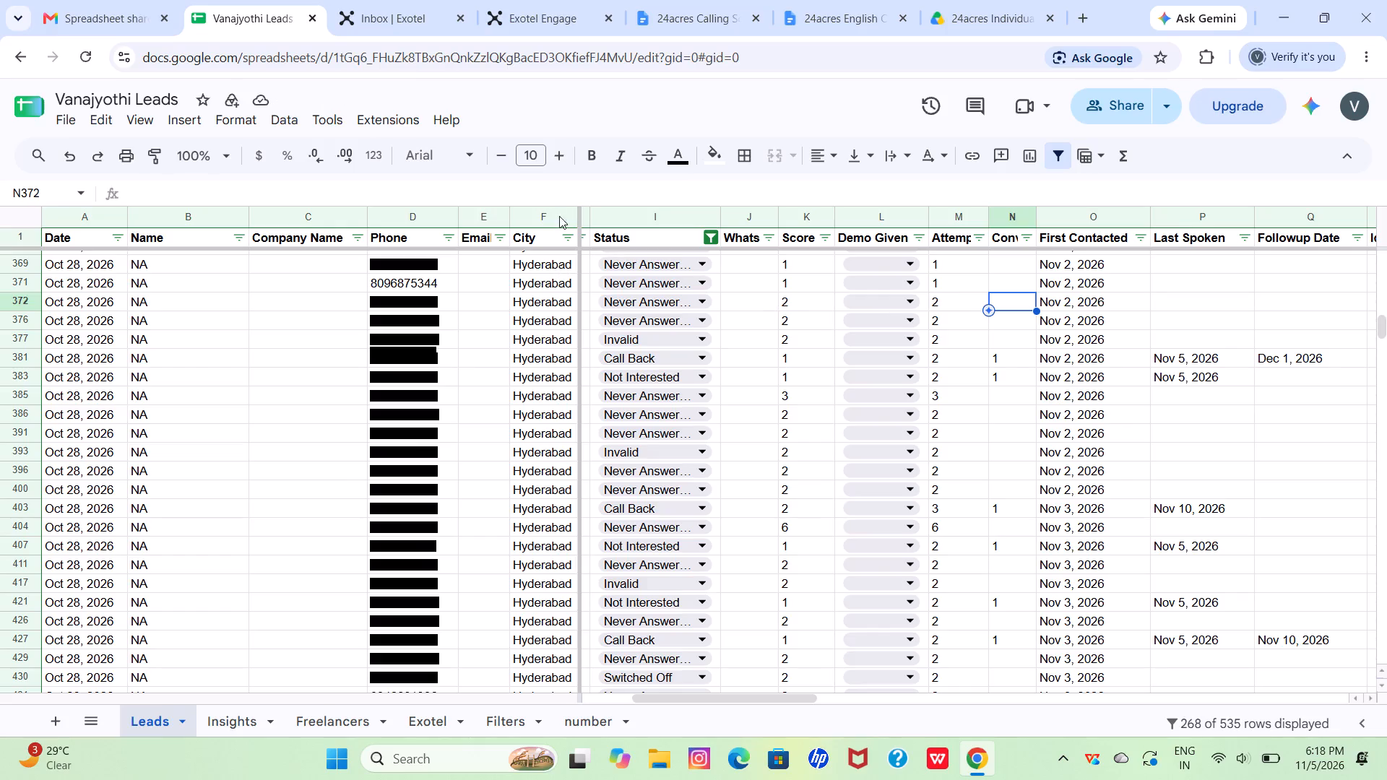
Switch to Exotel Engage and reload the Call Campaigns list to check the campaigns' current progress.
{"action": "left_click", "coordinate": [514, 0]}
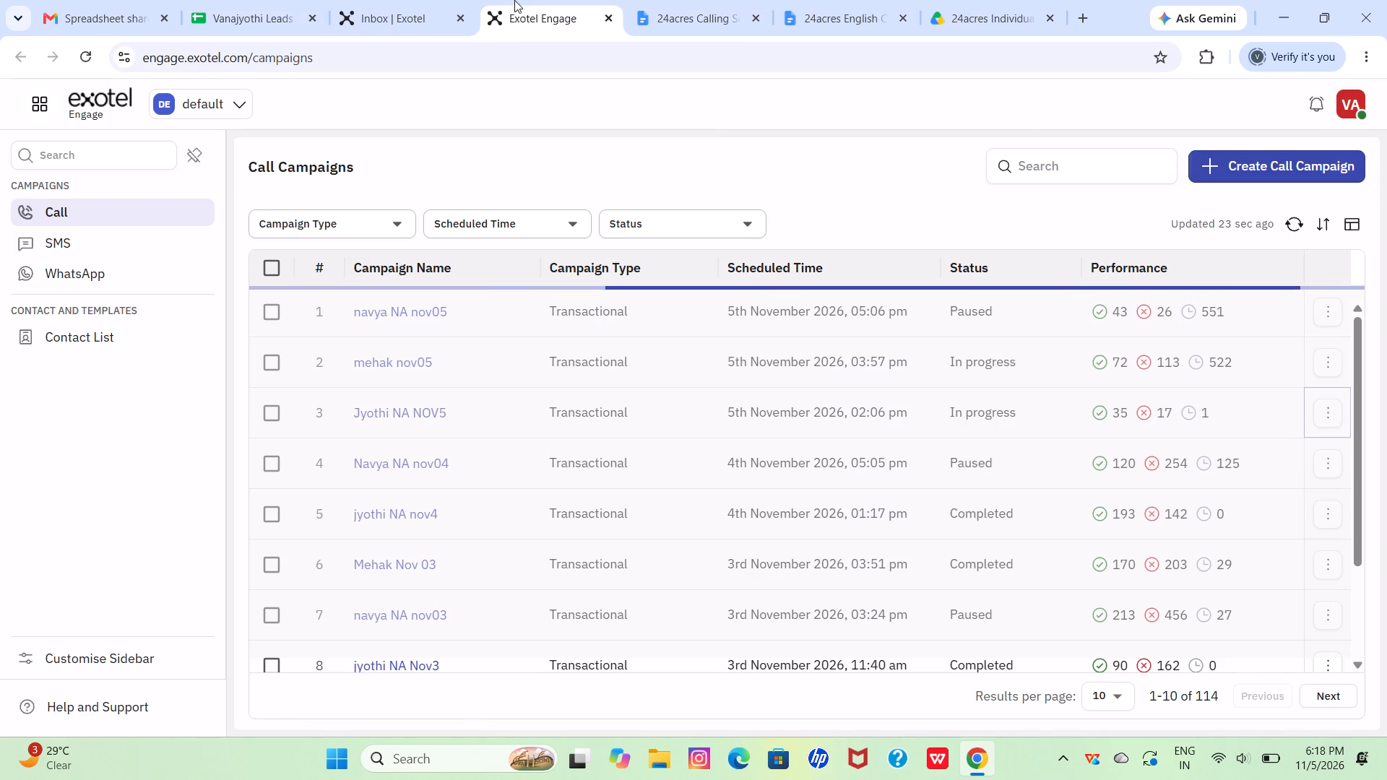
{"action": "triple_click", "coordinate": [86, 45]}
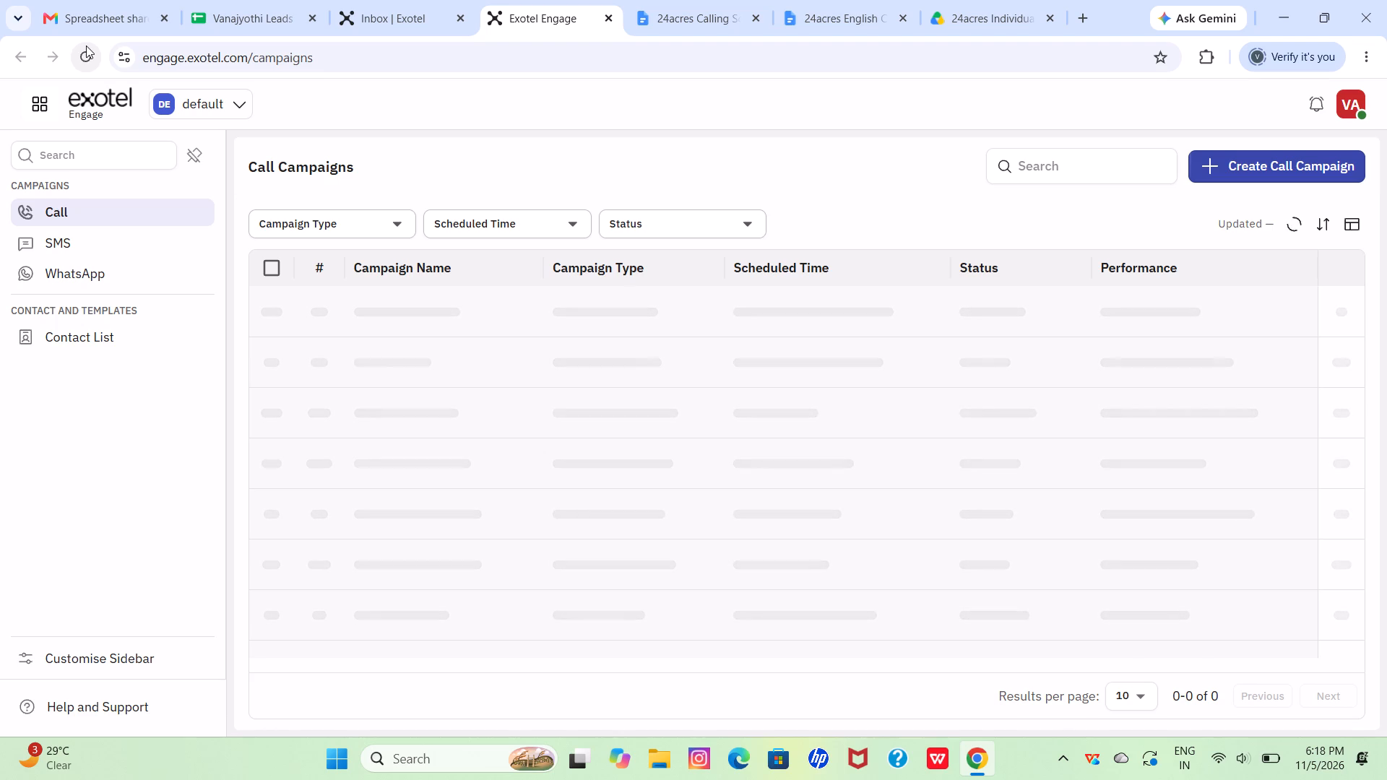
Return to the Vanajyothi Leads spreadsheet and select the phone number of the lead in row 371.
{"action": "left_click", "coordinate": [269, 0]}
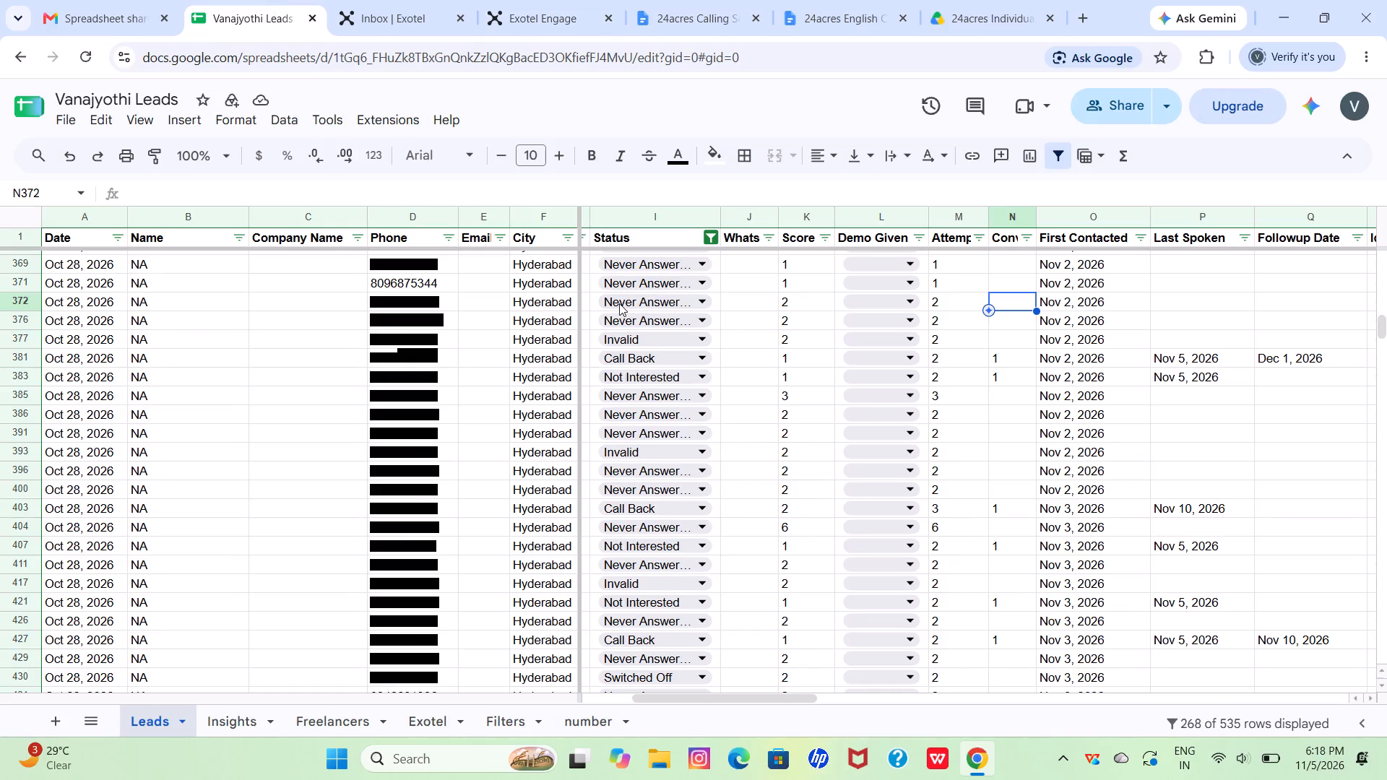
{"action": "left_click", "coordinate": [944, 285]}
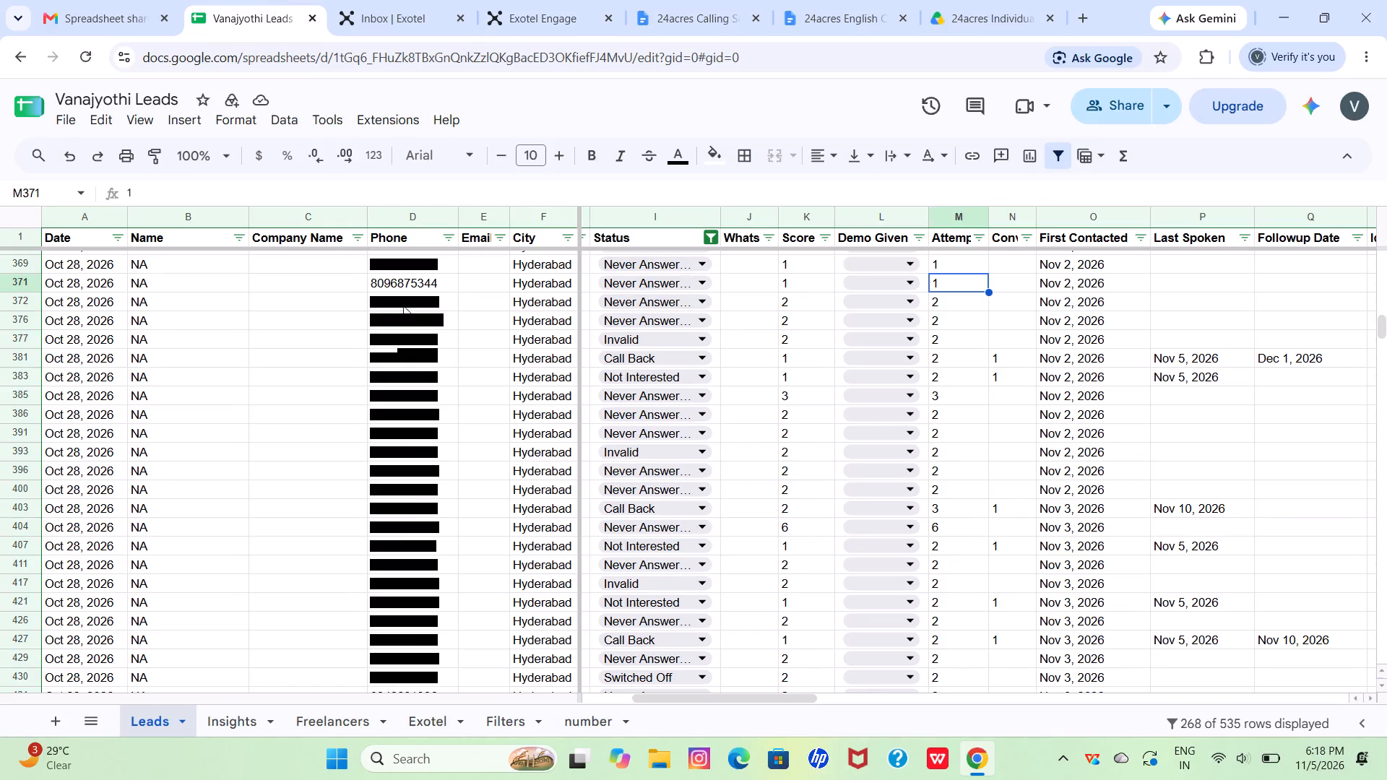
{"action": "left_click", "coordinate": [427, 287]}
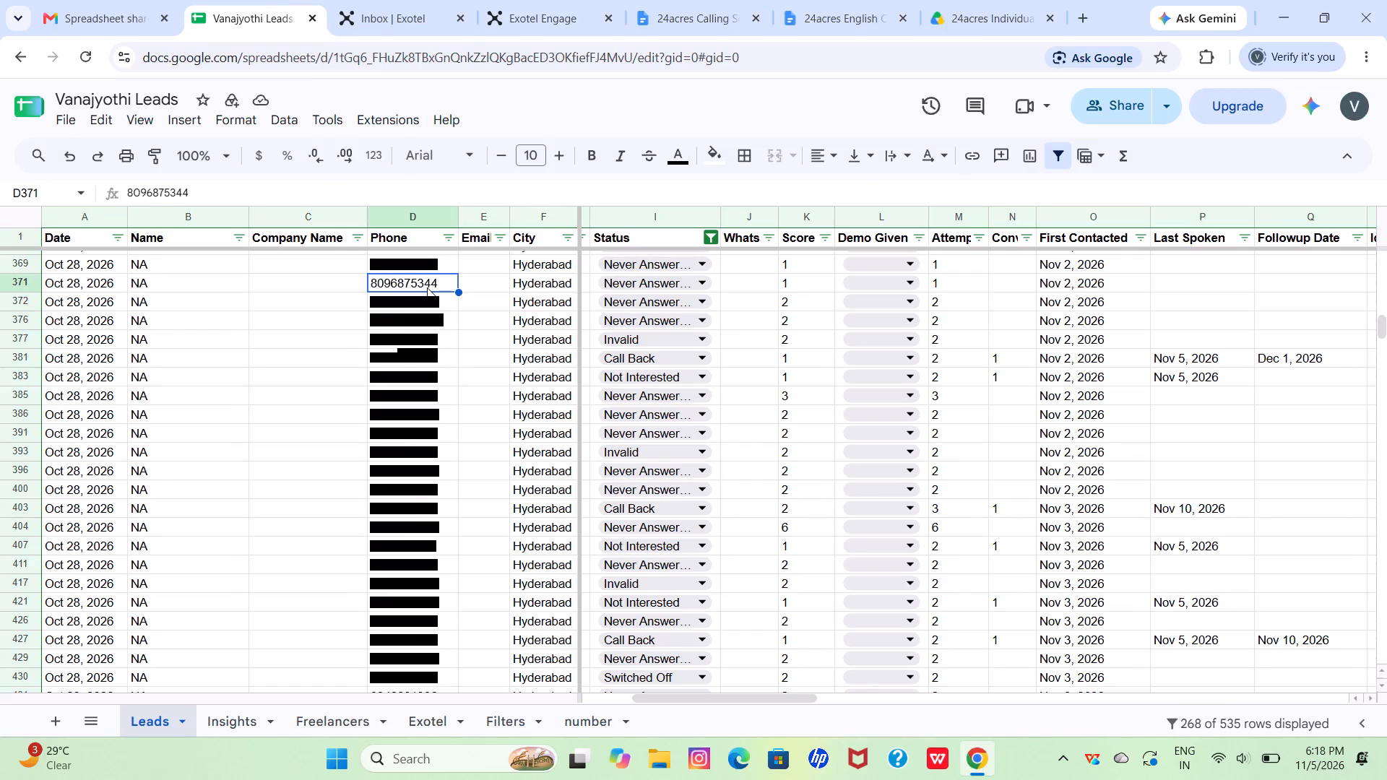
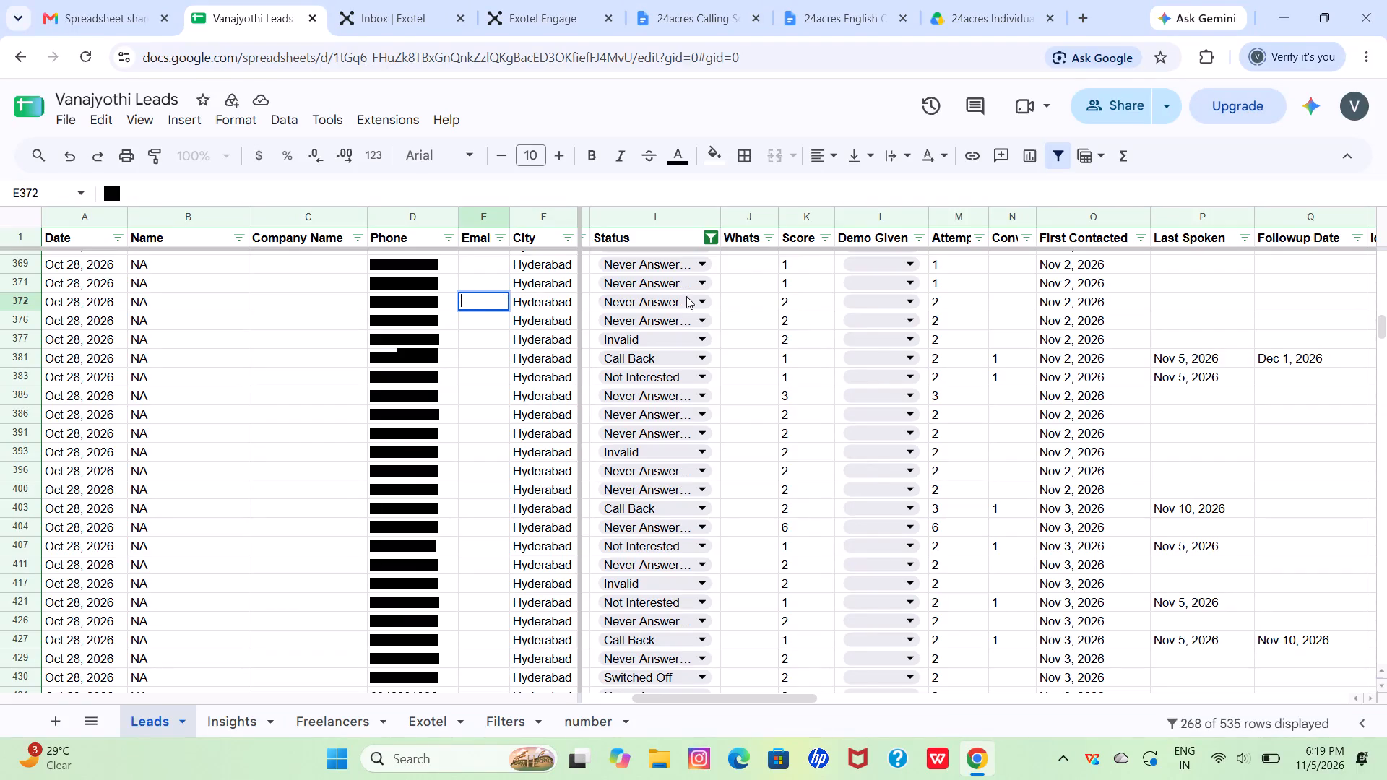
Log the row 372 lead as Call Back with 1 conversation and a last spoken date of Nov 5, 2026.
{"action": "left_click", "coordinate": [952, 304]}
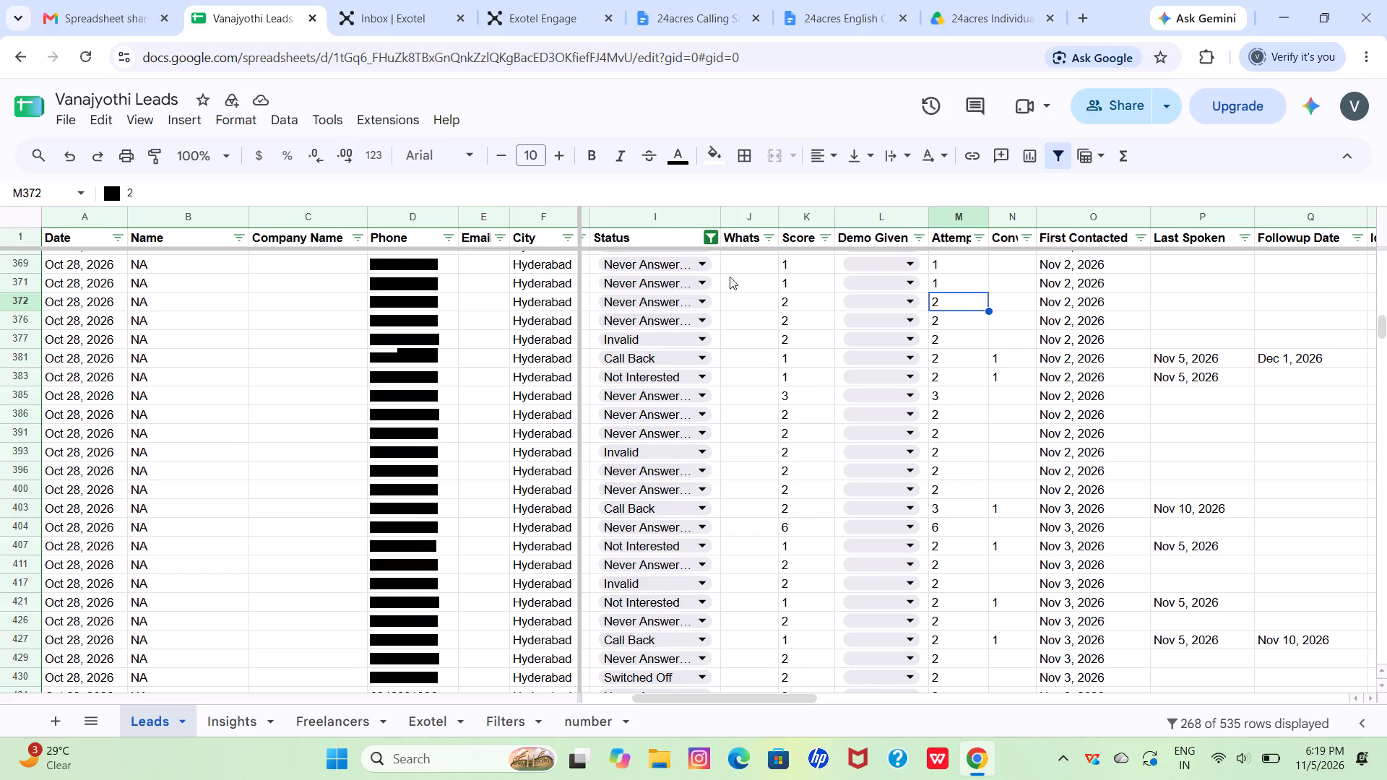
{"action": "left_click", "coordinate": [686, 298]}
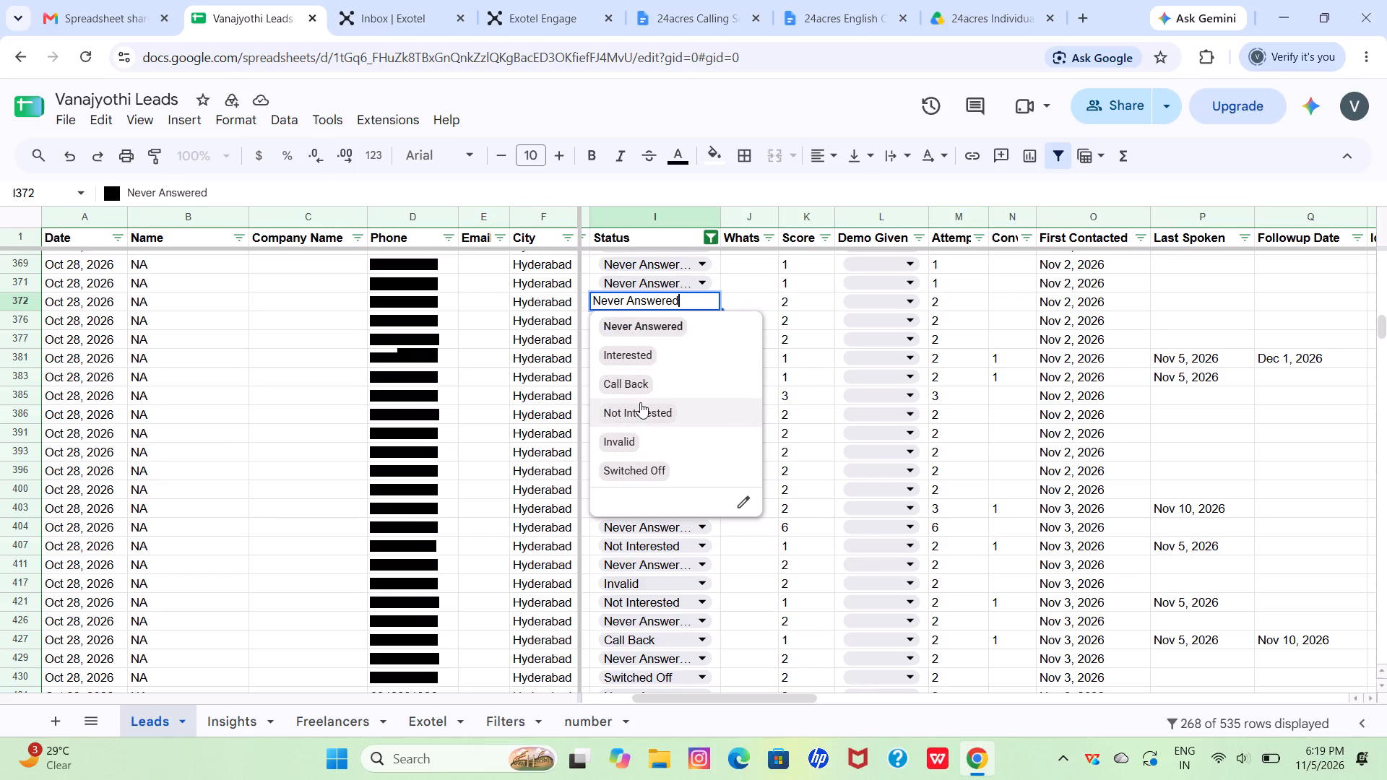
{"action": "left_click", "coordinate": [641, 389]}
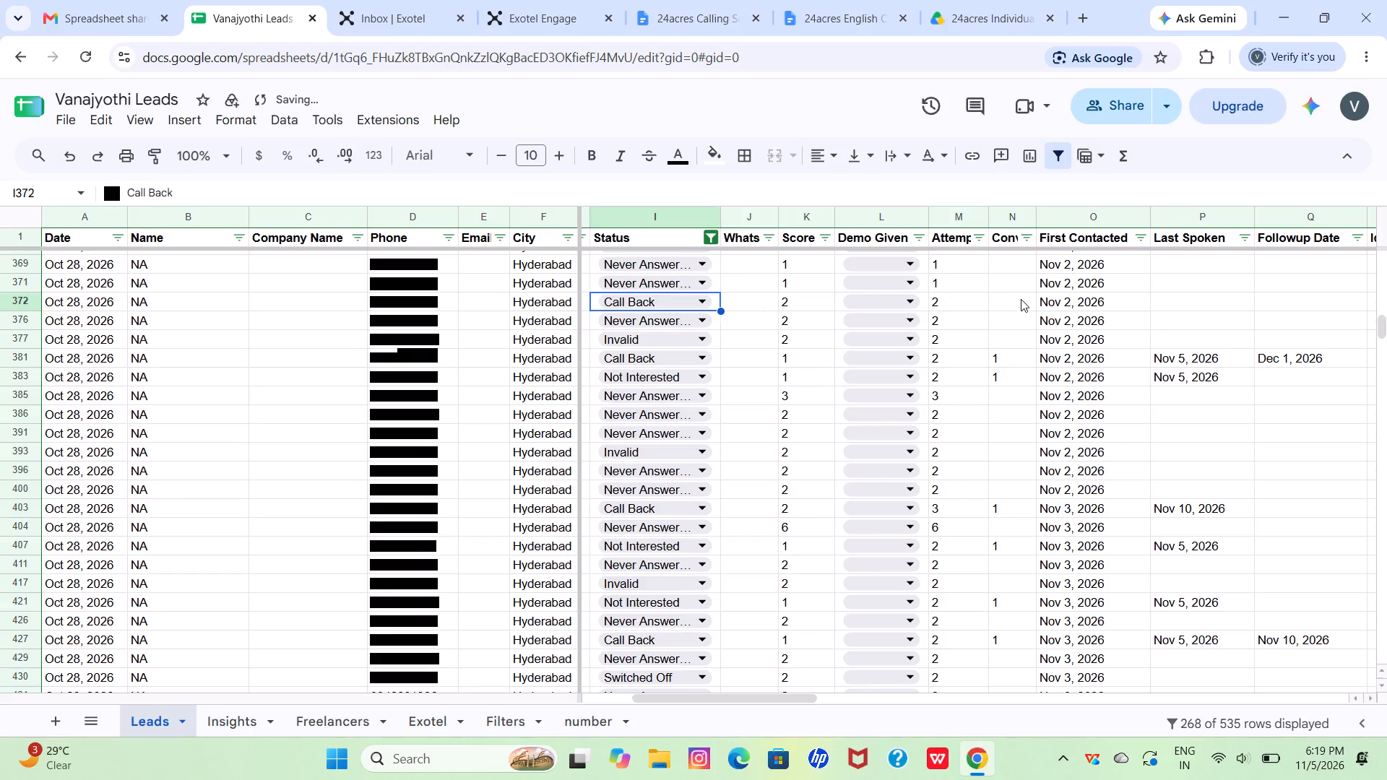
{"action": "left_click", "coordinate": [1021, 307]}
{"action": "key", "text": "1"}
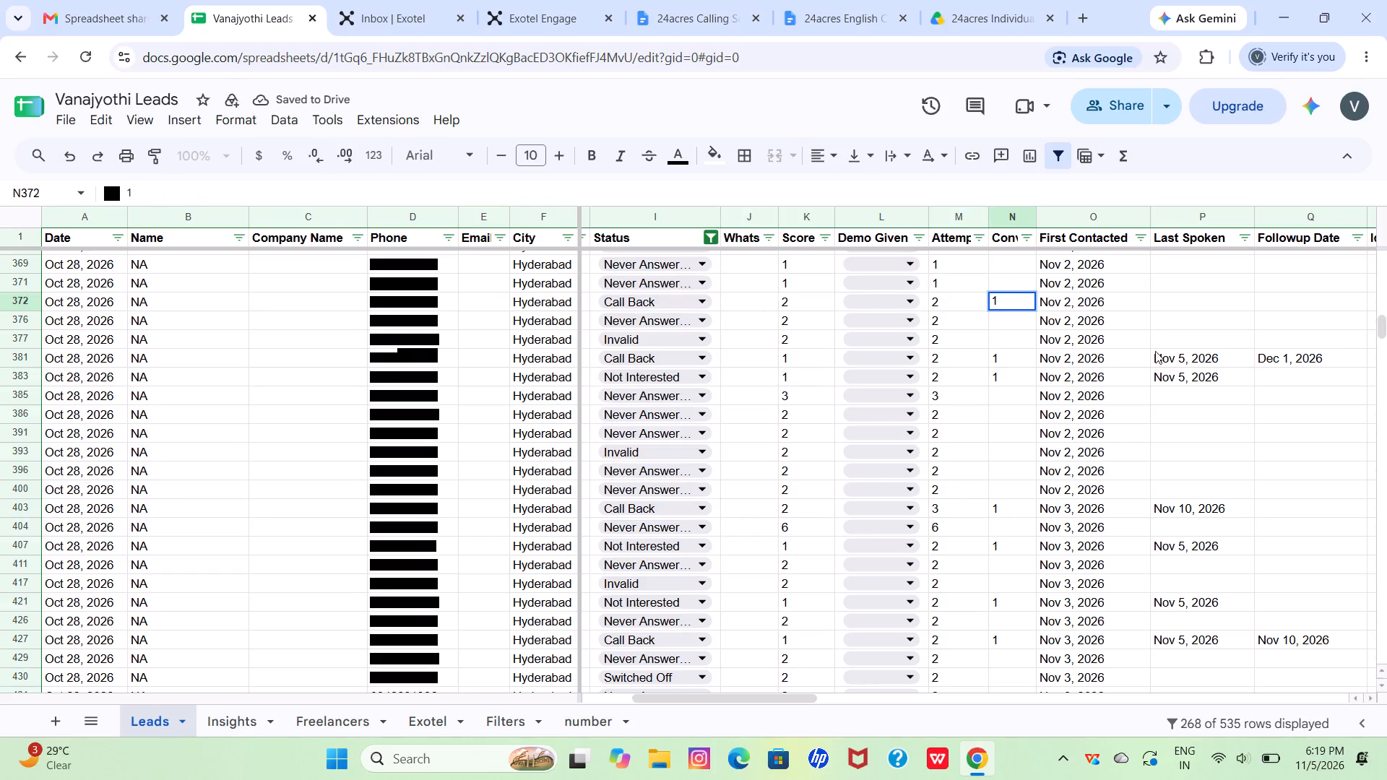
{"action": "left_click", "coordinate": [1169, 355]}
{"action": "key", "text": "ctrl+c"}
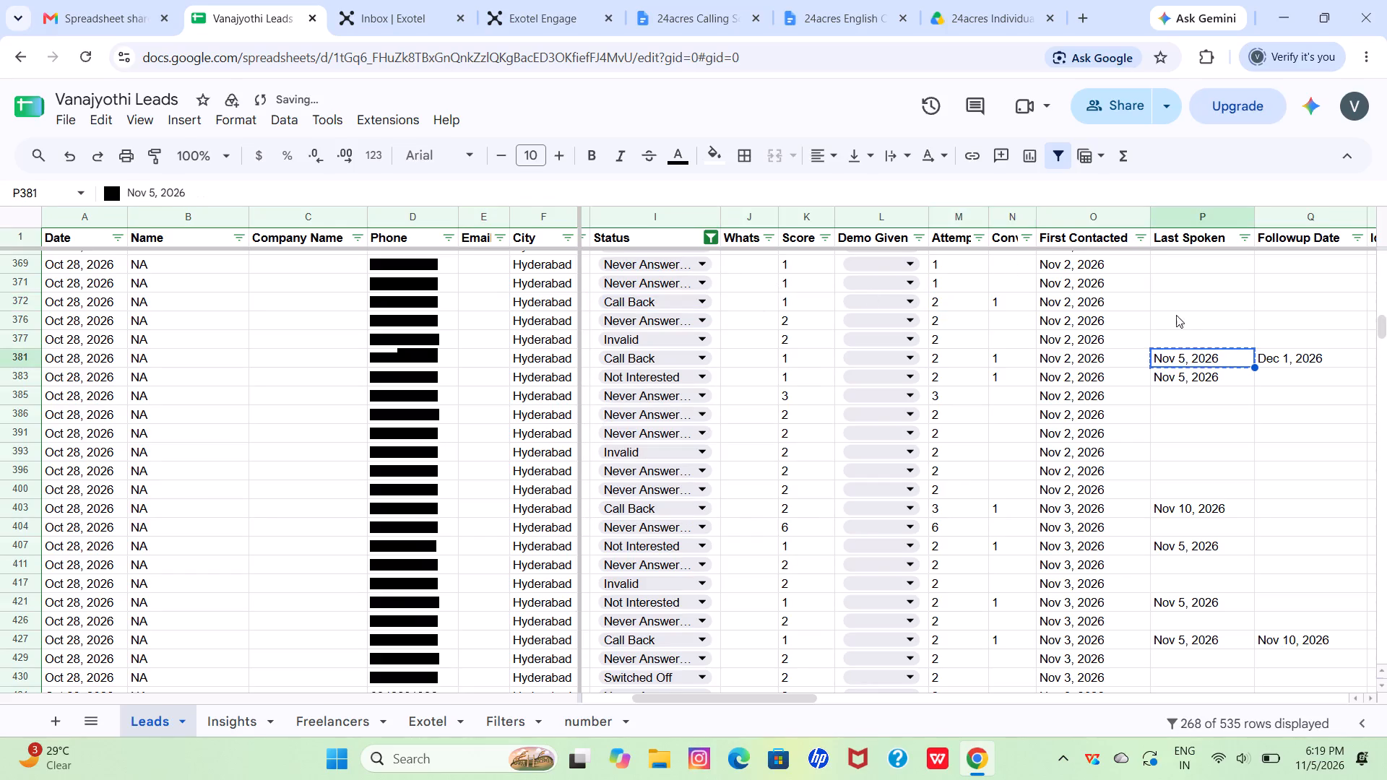
{"action": "left_click", "coordinate": [1183, 305]}
{"action": "key", "text": "ctrl+v"}
Enter the note "he is at airport said to call me later" for the lead in row 372.
{"action": "scroll", "coordinate": [1183, 305], "scroll_direction": "left", "scroll_amount": 6}
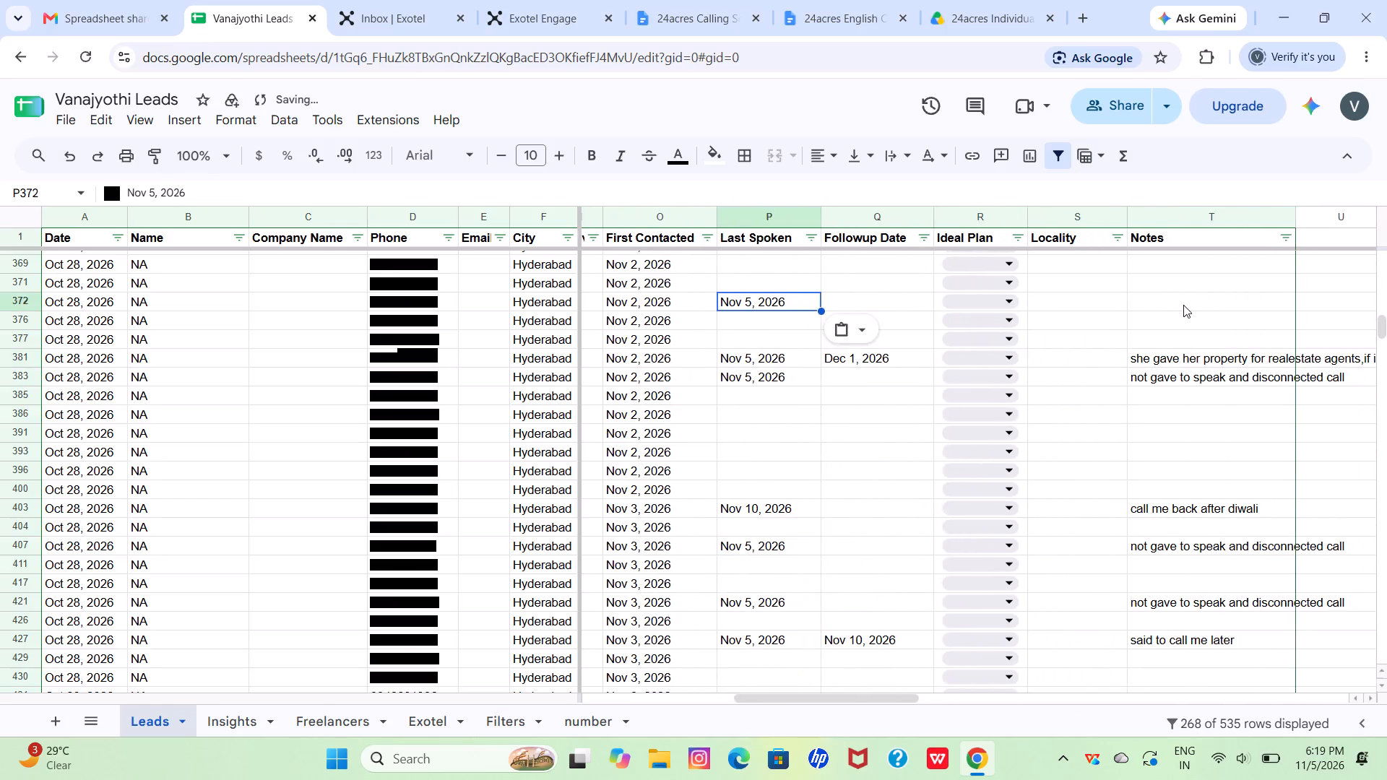
{"action": "scroll", "coordinate": [1183, 305], "scroll_direction": "left", "scroll_amount": 1}
{"action": "left_click", "coordinate": [1141, 298]}
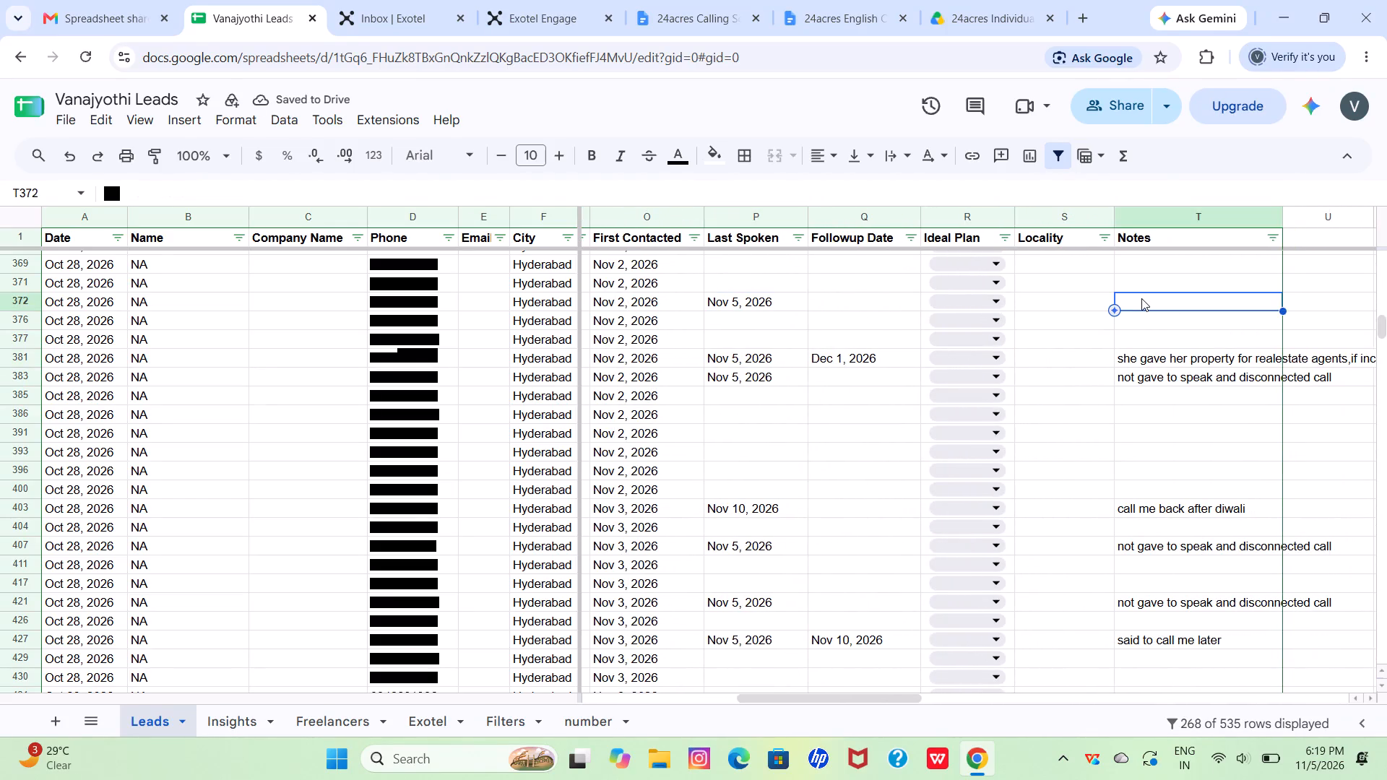
{"action": "type", "text": "he"}
{"action": "key", "text": "space"}
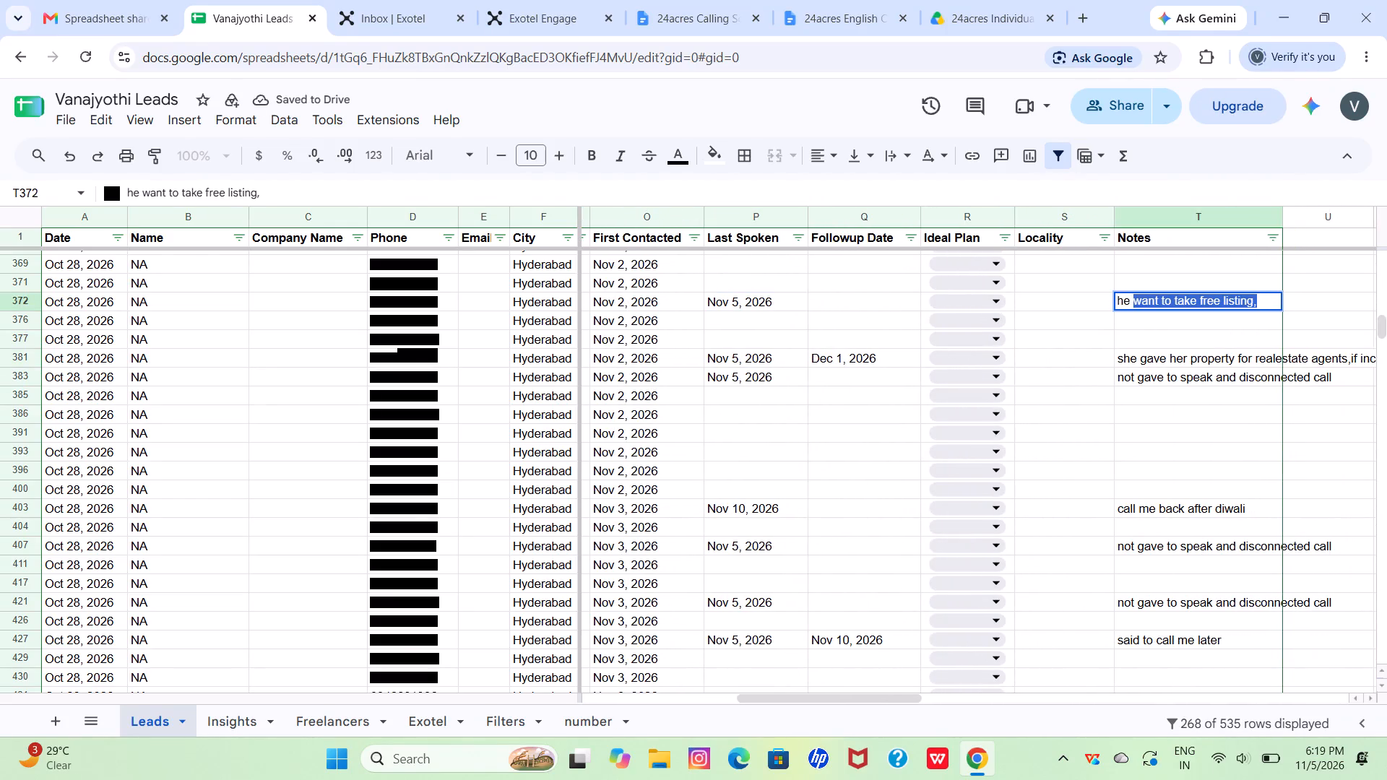
{"action": "type", "text": "is at airport said to cll"}
{"action": "key", "text": "backslash"}
{"action": "key", "text": "BackSpace"}
{"action": "key", "text": "BackSpace"}
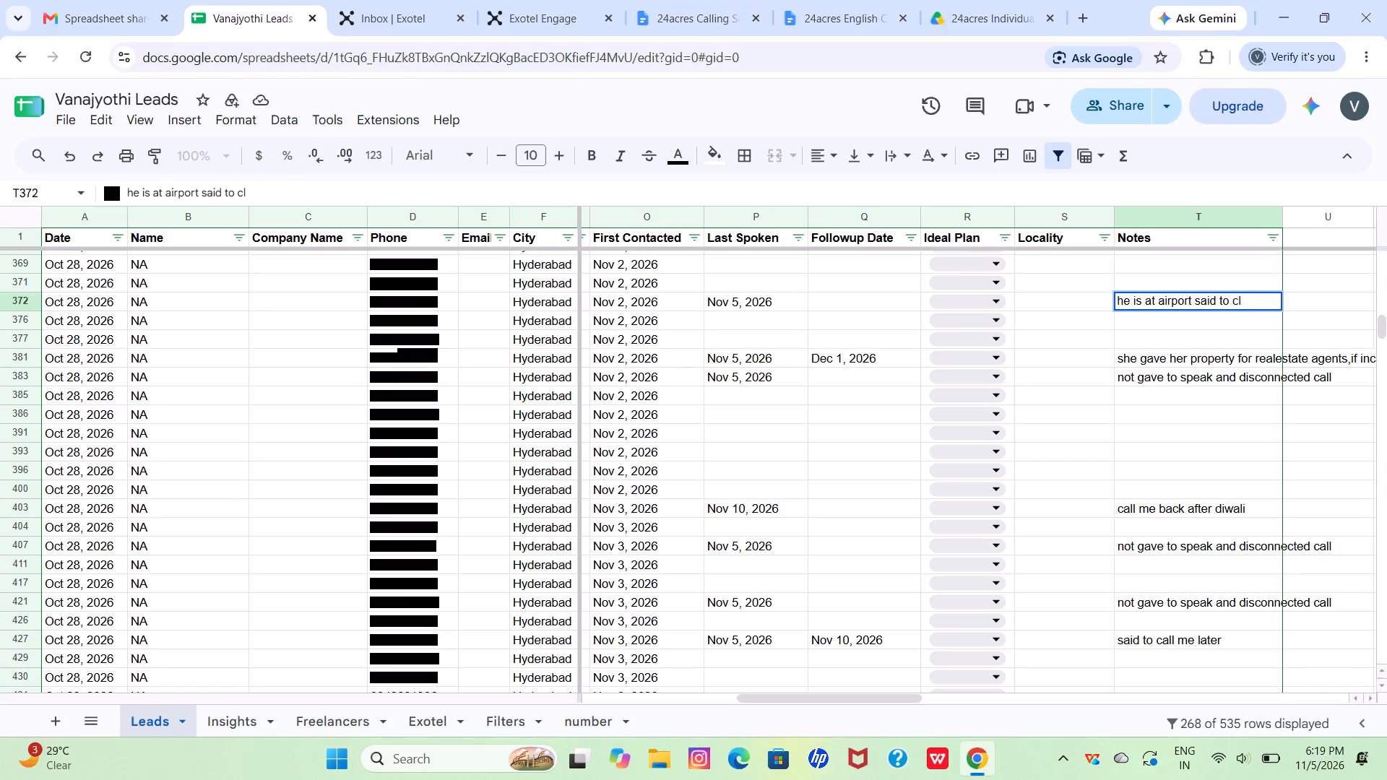
{"action": "key", "text": "BackSpace"}
{"action": "key", "text": "BackSpace"}
{"action": "type", "text": "call"}
{"action": "key", "text": "space"}
{"action": "type", "text": "me later"}
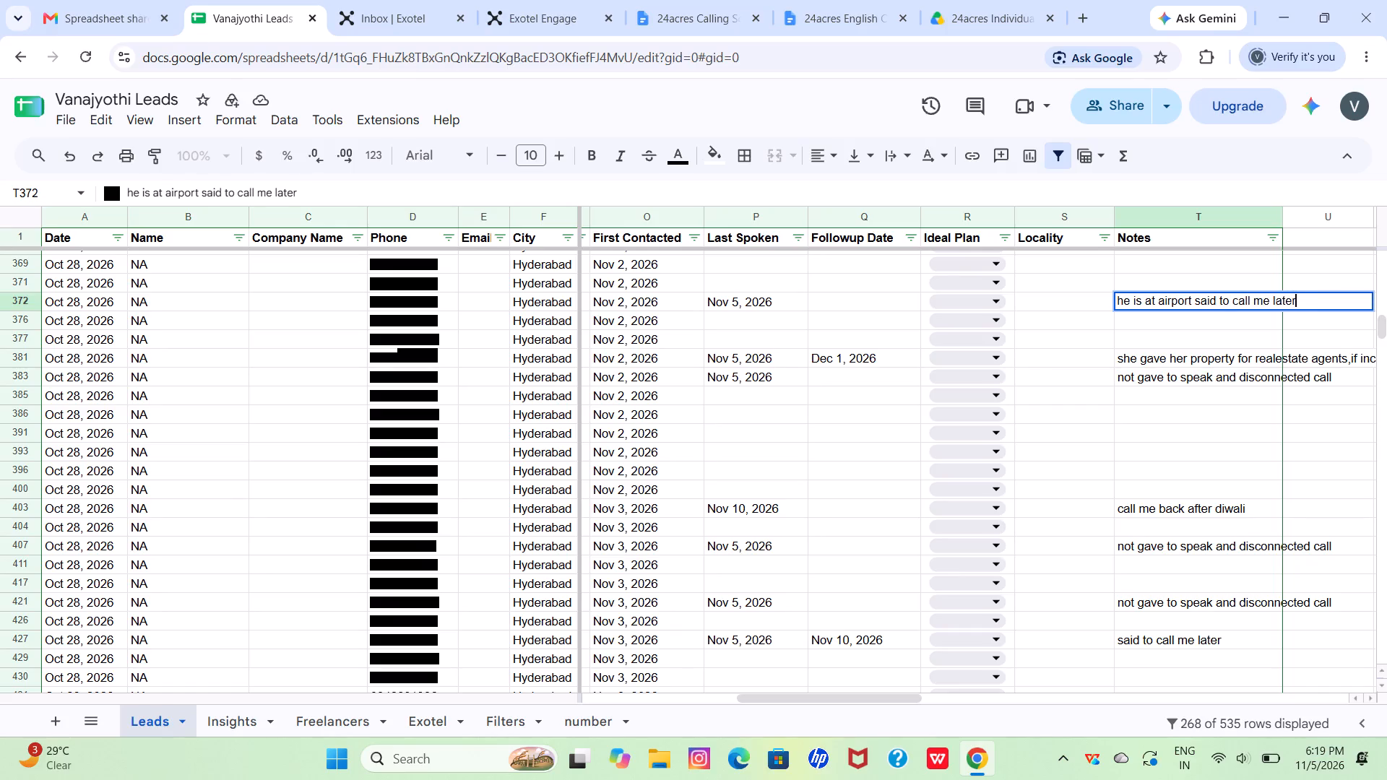
{"action": "key", "text": "space"}
Set the follow-up date of the lead in row 372 to Nov 10, 2026.
{"action": "left_click", "coordinate": [863, 302]}
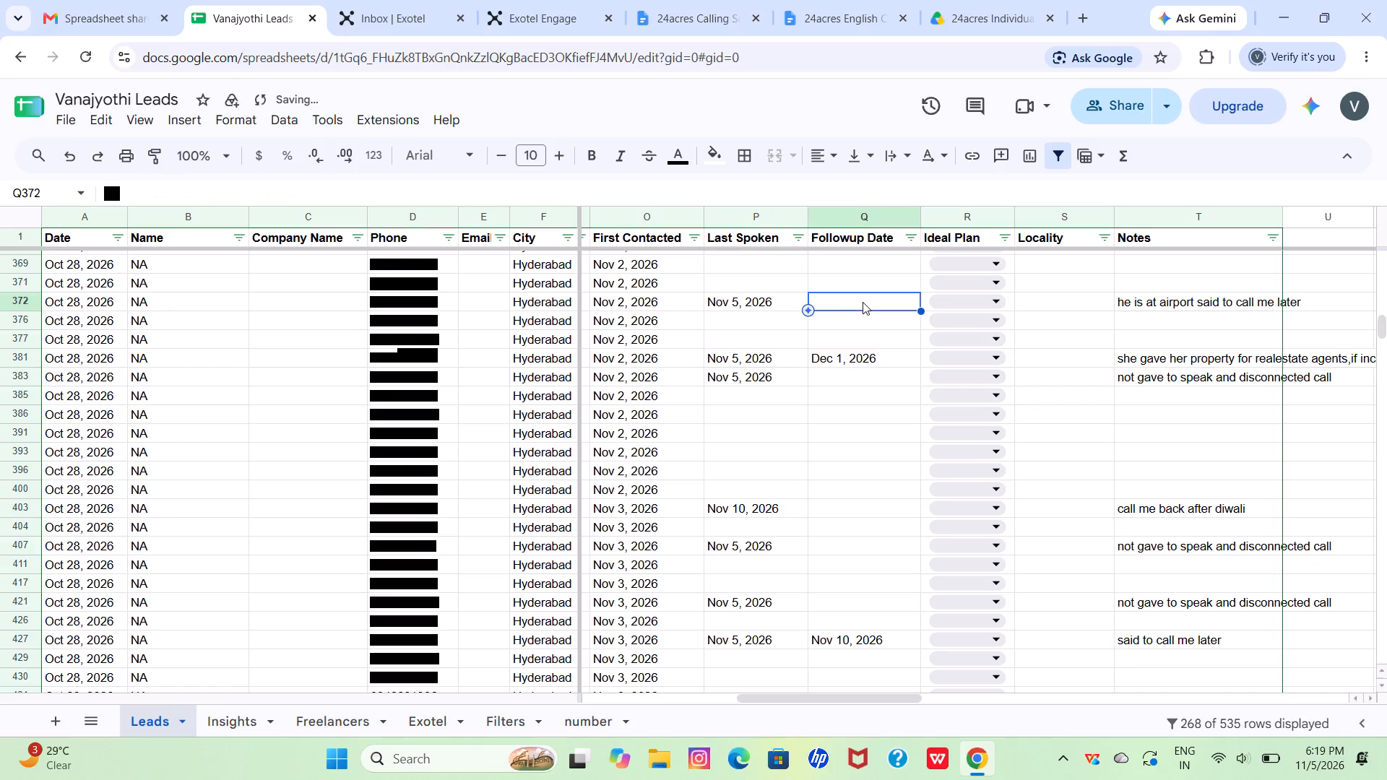
{"action": "left_click", "coordinate": [743, 300]}
{"action": "key", "text": "ctrl+c"}
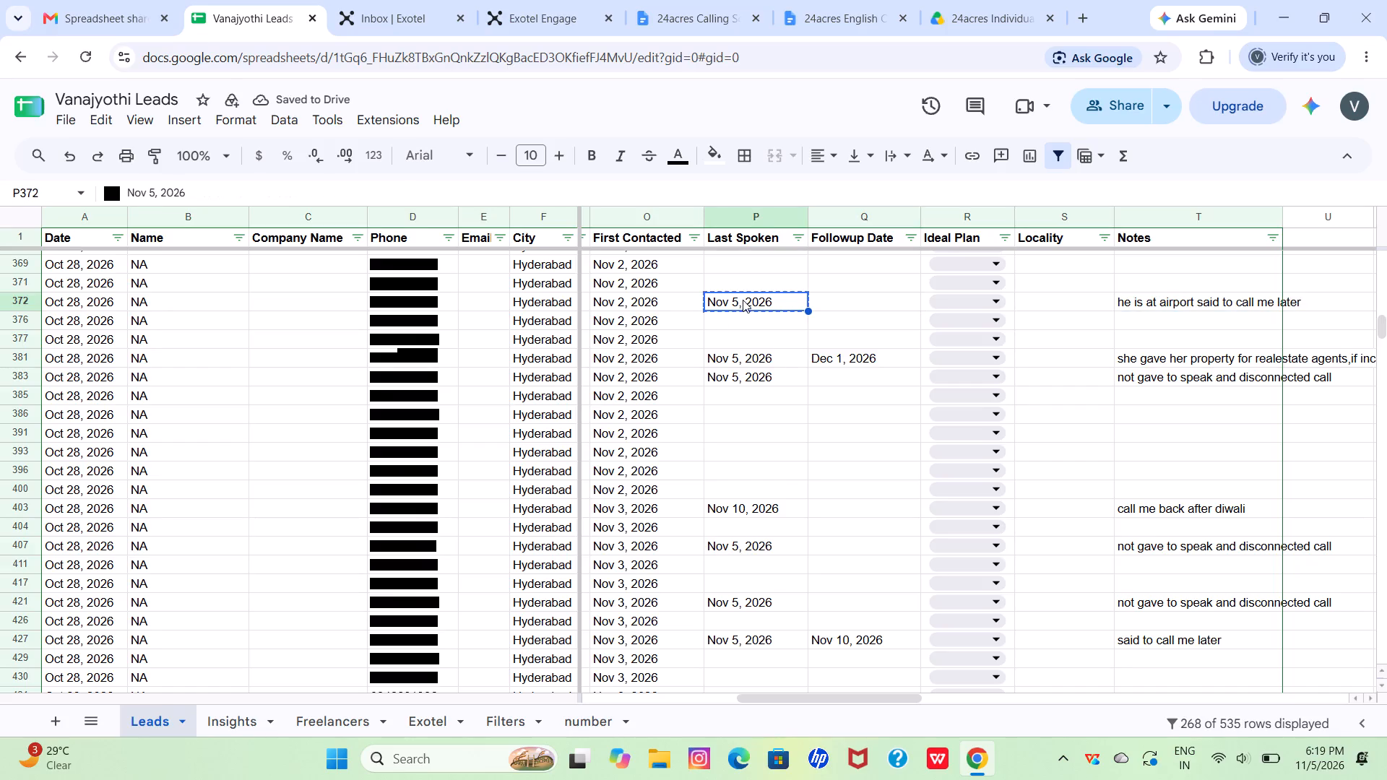
{"action": "left_click", "coordinate": [848, 300]}
{"action": "key", "text": "ctrl+v"}
{"action": "left_click", "coordinate": [849, 301]}
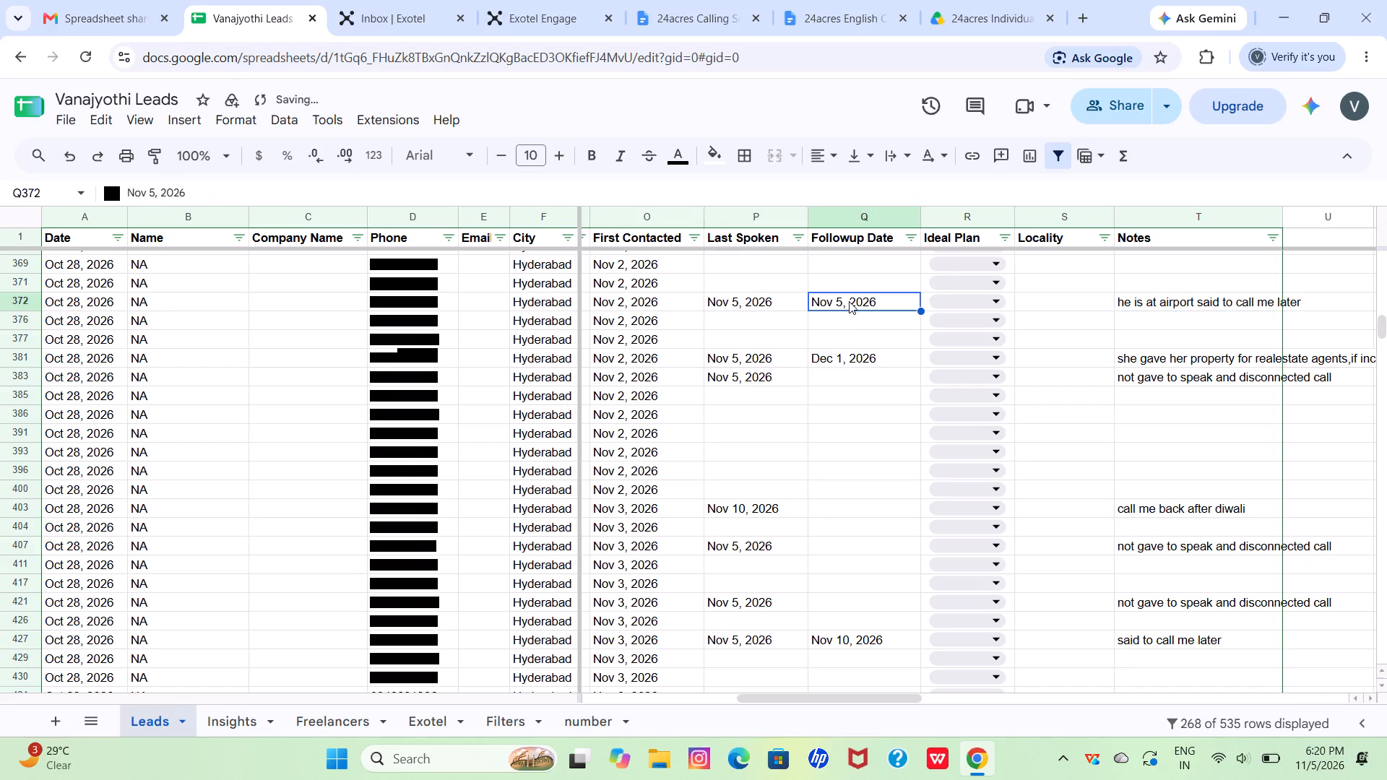
{"action": "double_click", "coordinate": [849, 301]}
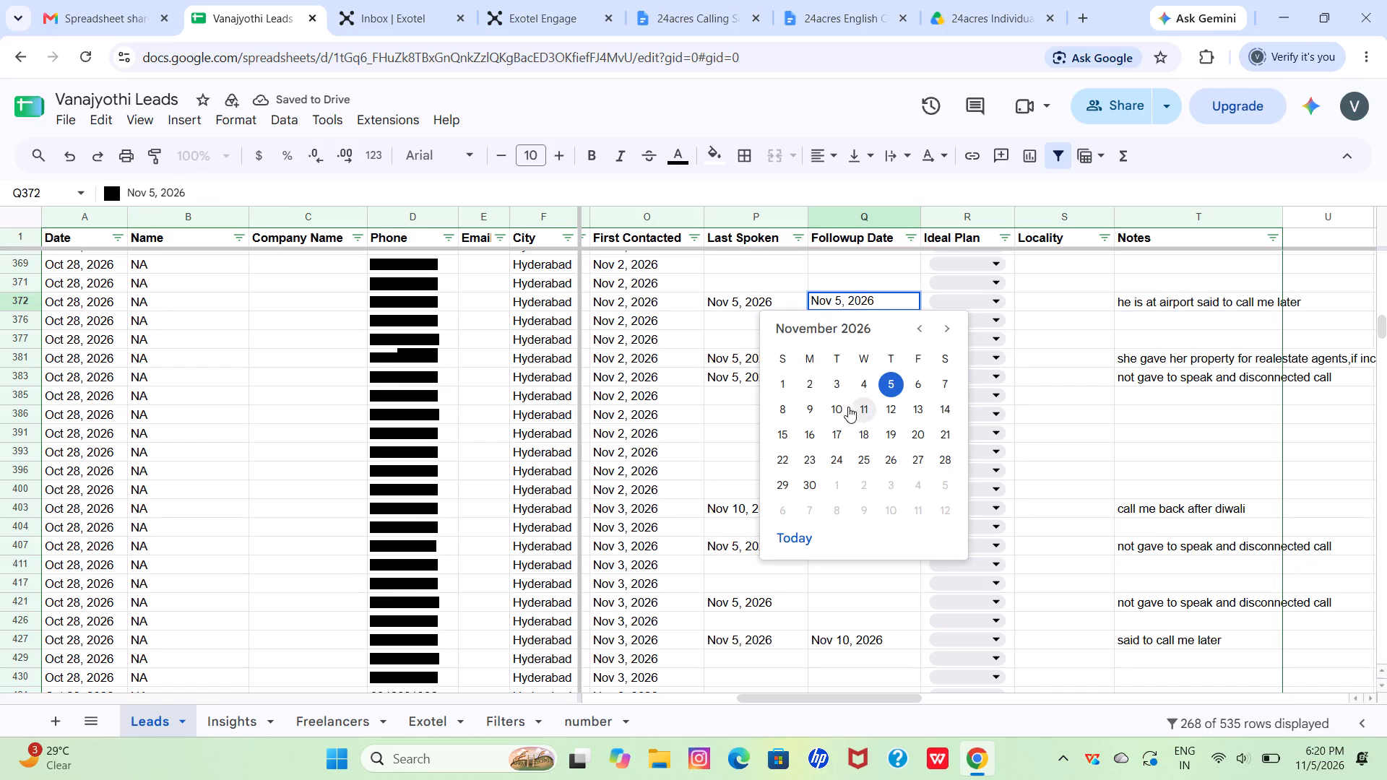
{"action": "left_click", "coordinate": [833, 409]}
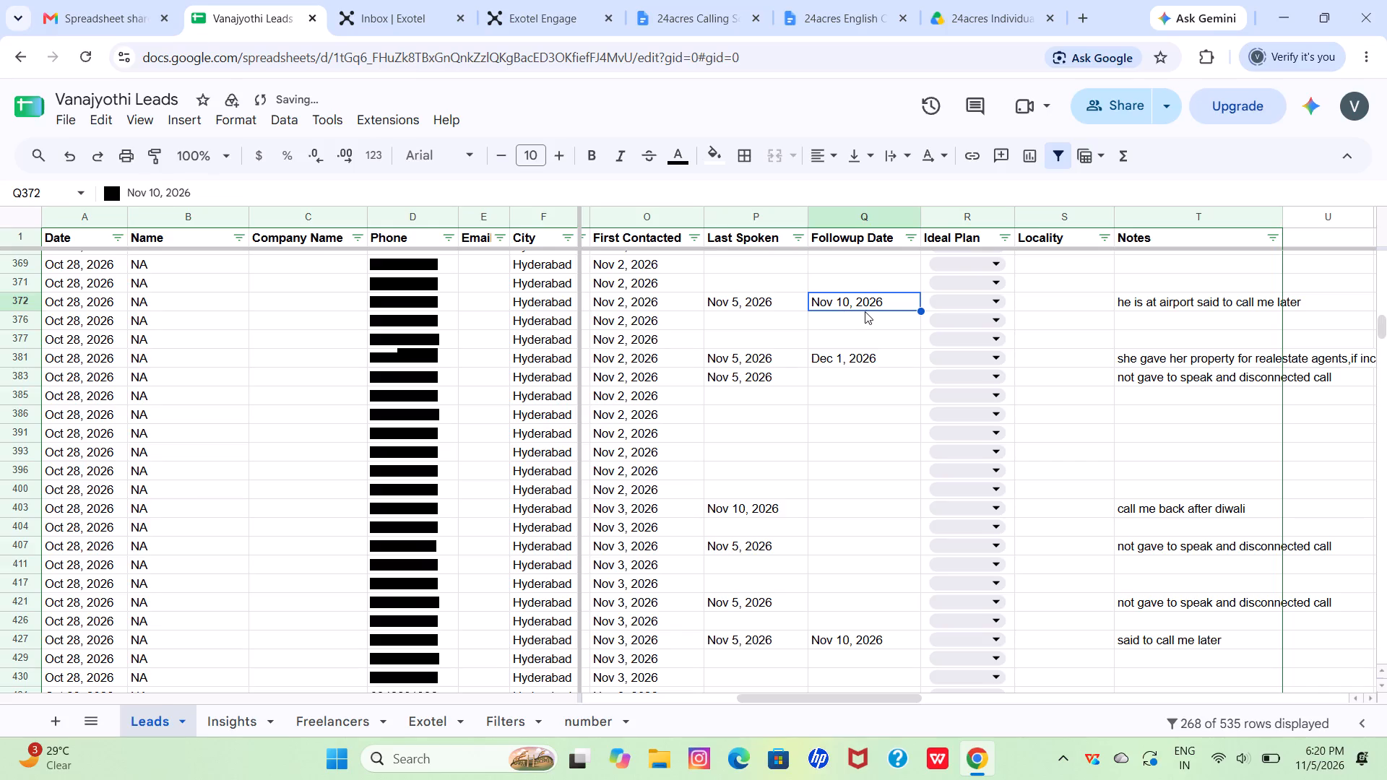
{"action": "left_click", "coordinate": [864, 305]}
{"action": "left_click", "coordinate": [863, 317]}
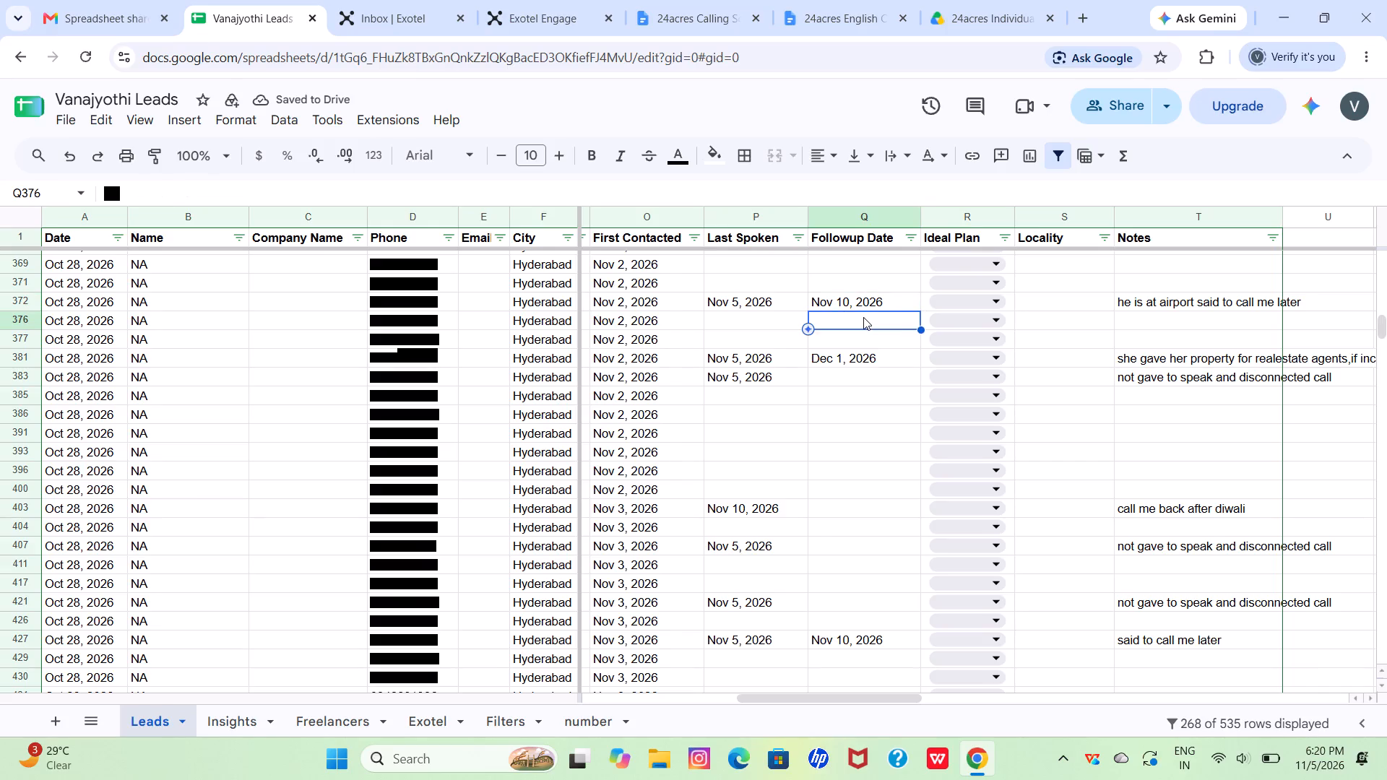
Select the phone number of the lead in row 371.
{"action": "scroll", "coordinate": [863, 317], "scroll_direction": "right", "scroll_amount": 6}
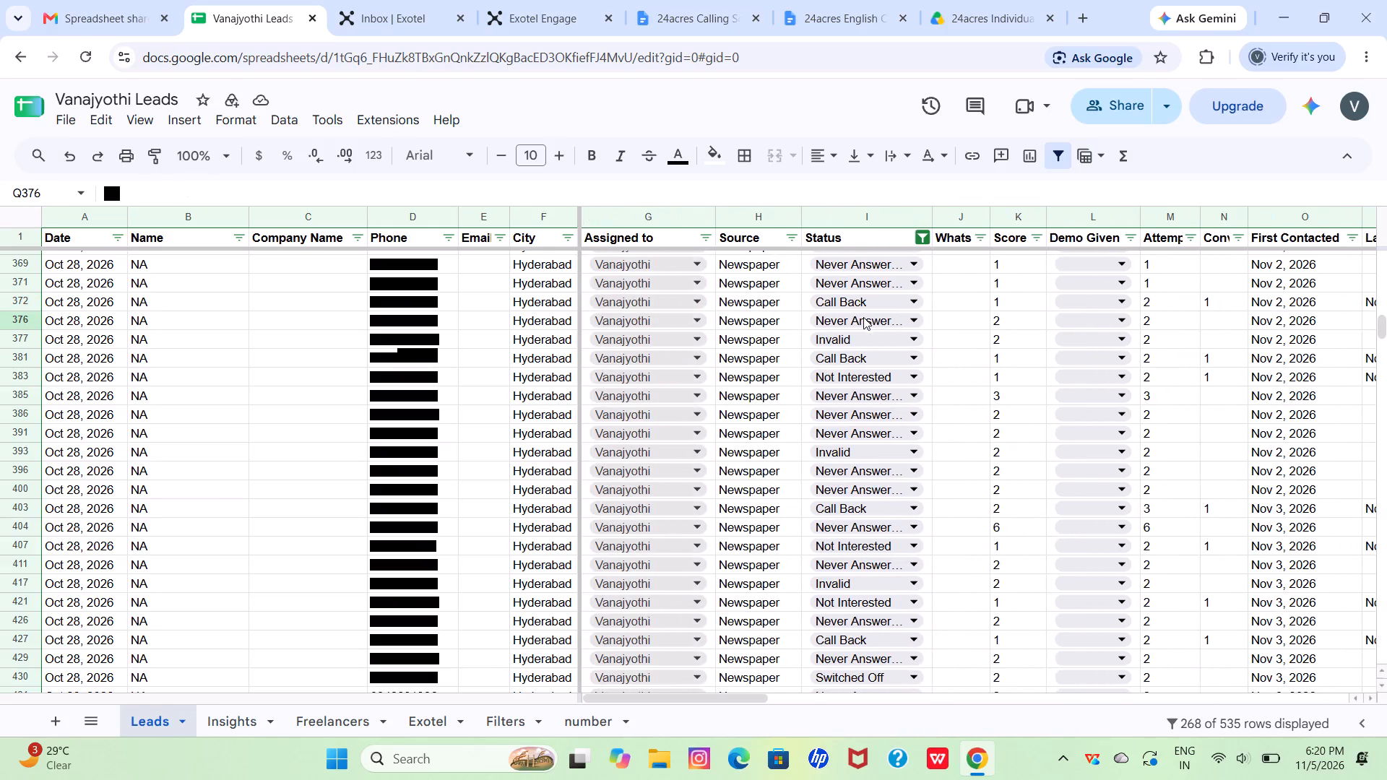
{"action": "left_click", "coordinate": [425, 281]}
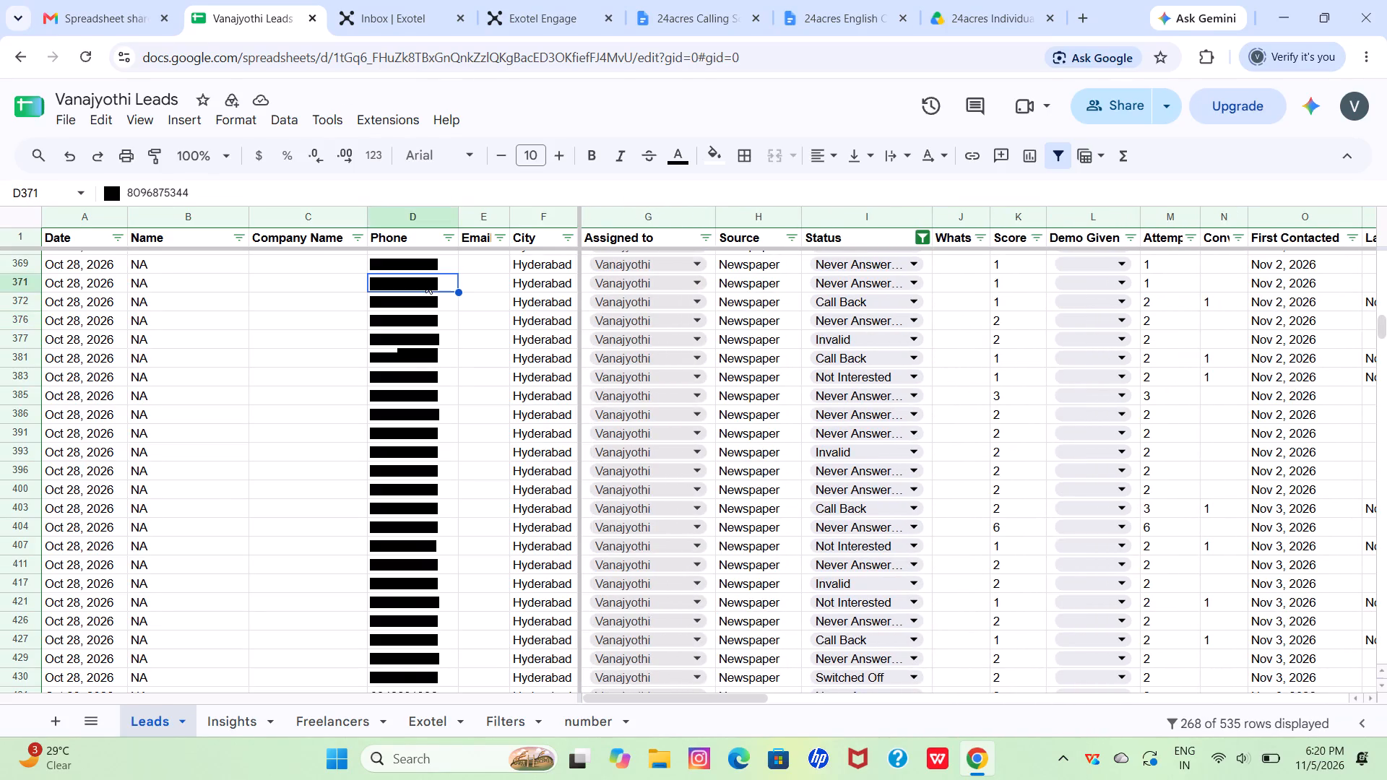
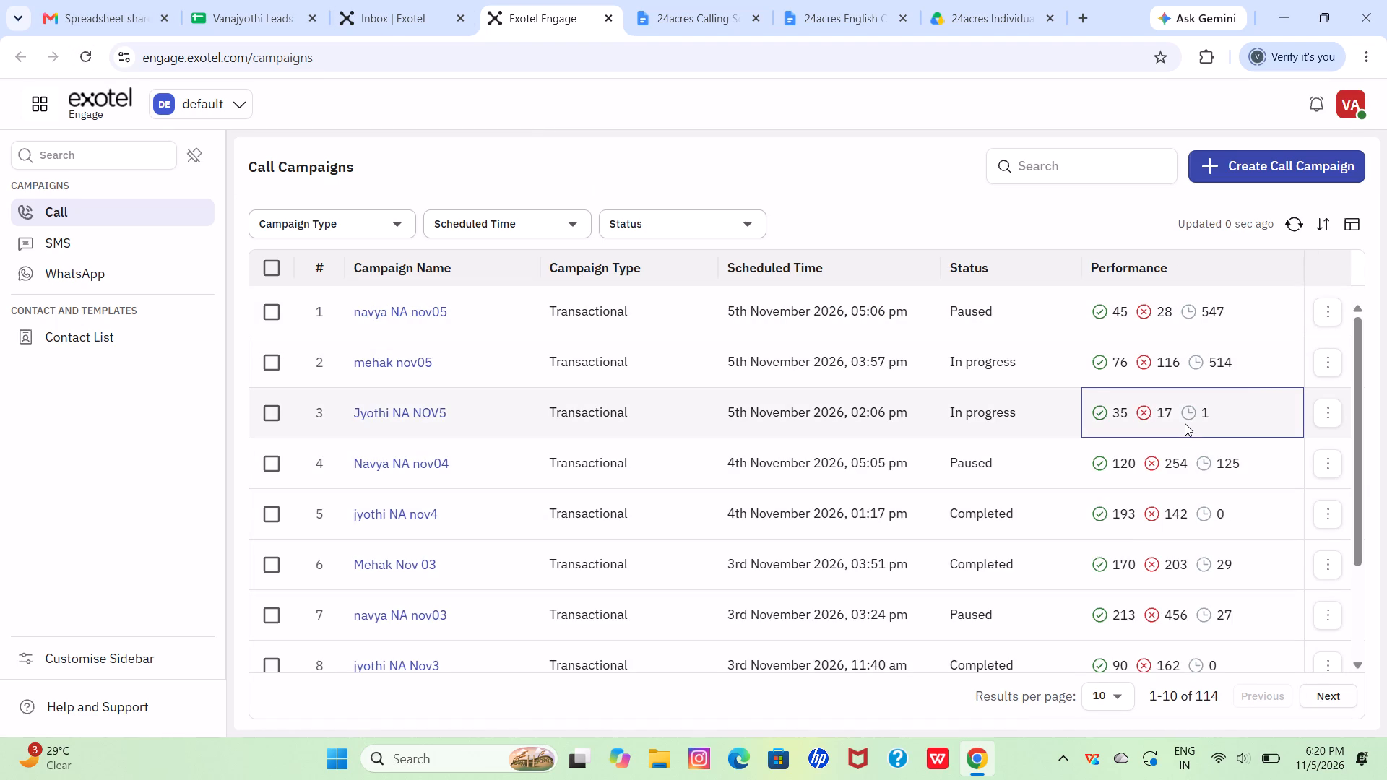
Check the pending-call breakdown in the performance figures of the Jyothi NA NOV5 call campaign.
{"action": "left_click", "coordinate": [1186, 408]}
{"action": "triple_click", "coordinate": [1186, 408]}
{"action": "left_click", "coordinate": [1186, 408]}
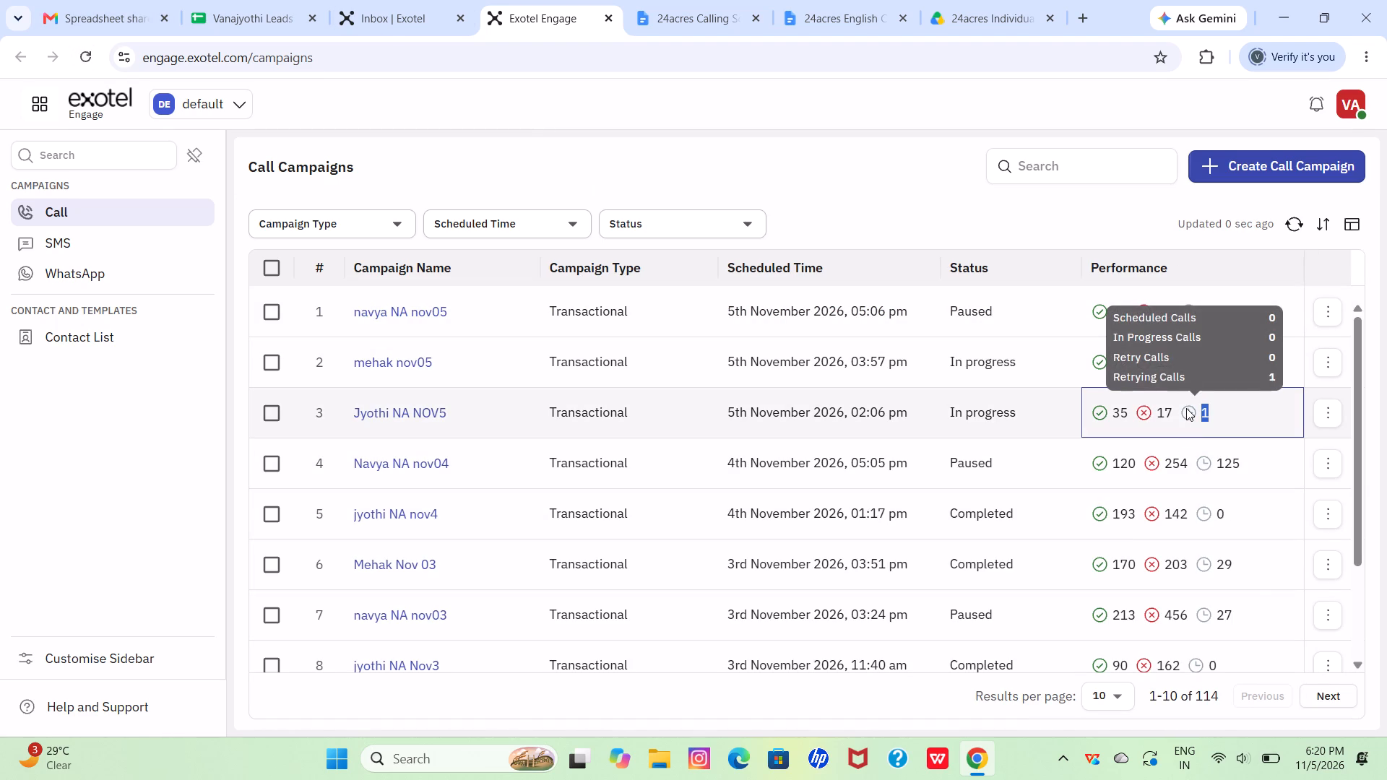
{"action": "double_click", "coordinate": [1221, 415]}
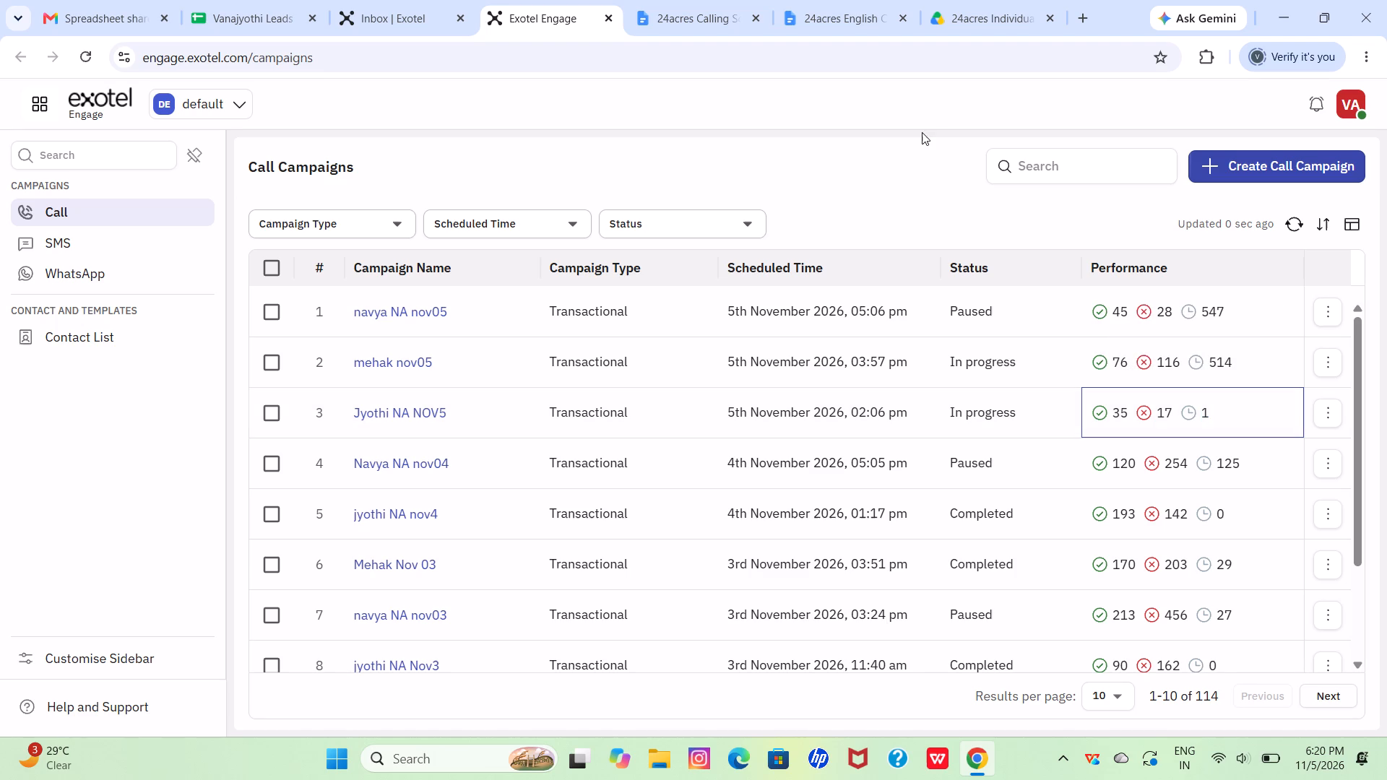
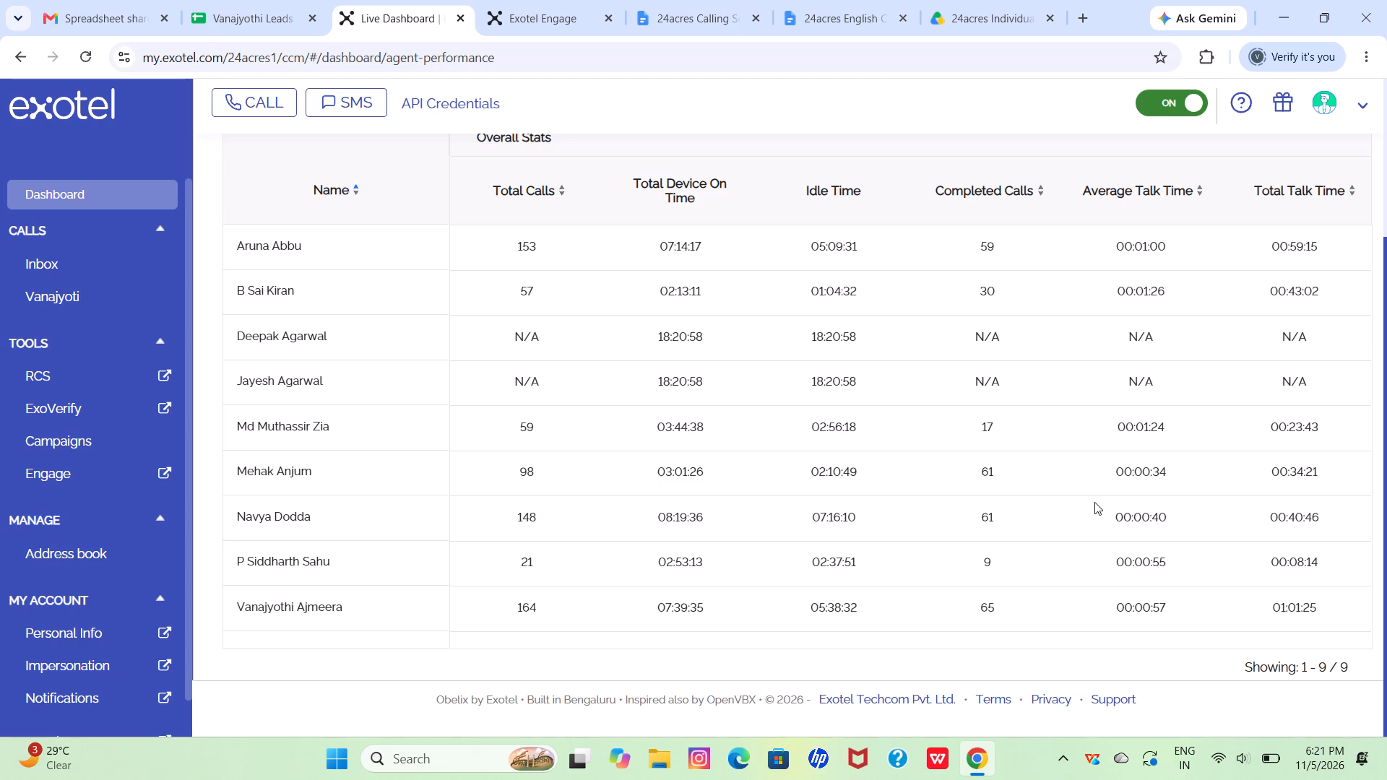
Switch to the Exotel Engage call campaigns and open the available actions for the Jyothi NA NOV5 campaign.
{"action": "left_click", "coordinate": [255, 3]}
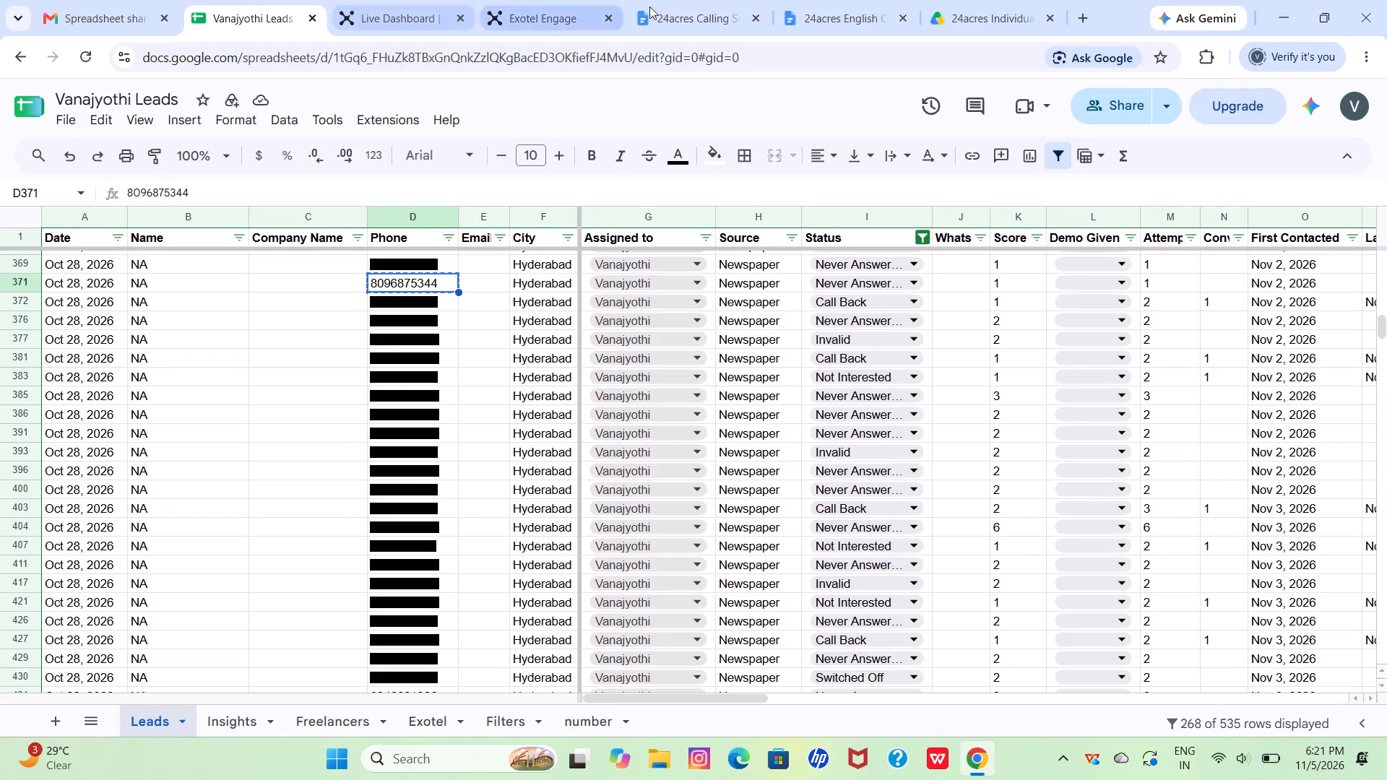
{"action": "left_click", "coordinate": [556, 0]}
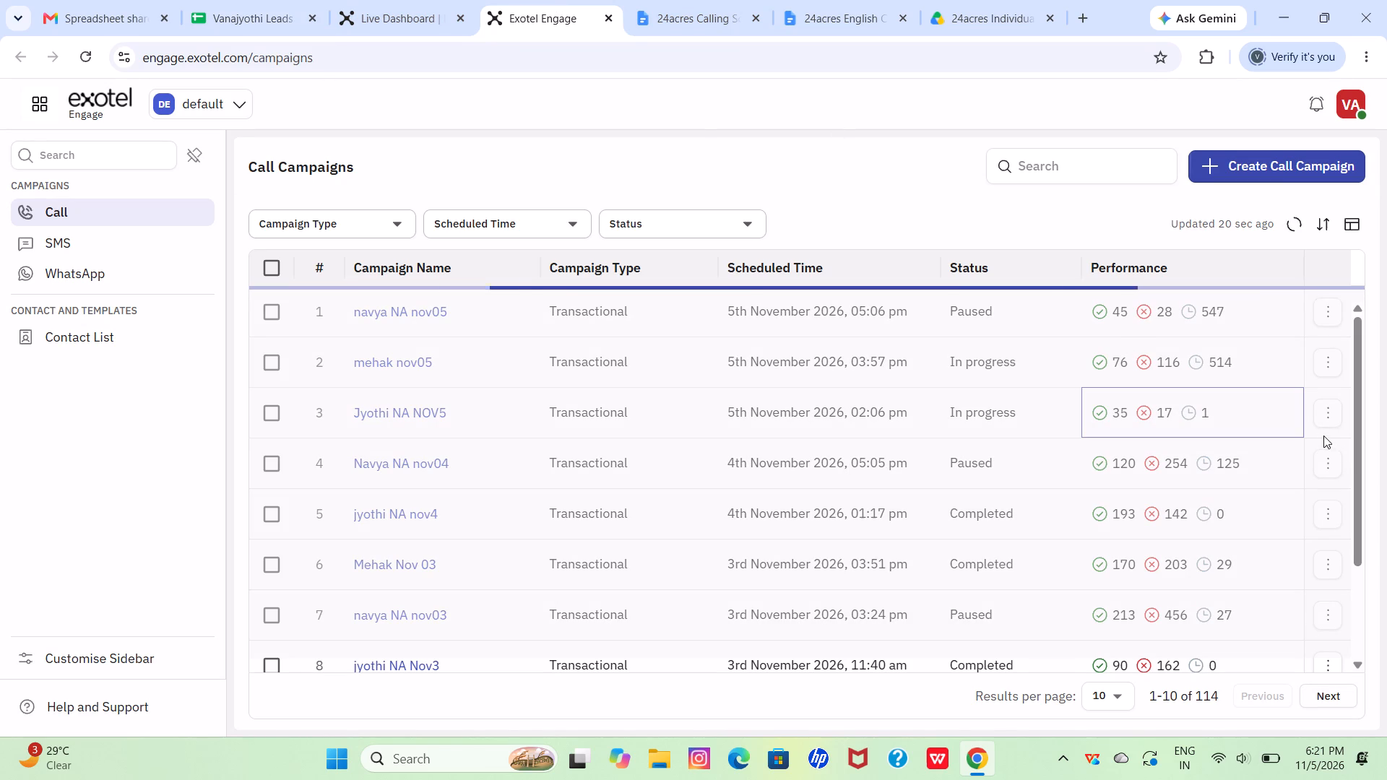
{"action": "left_click", "coordinate": [1321, 411]}
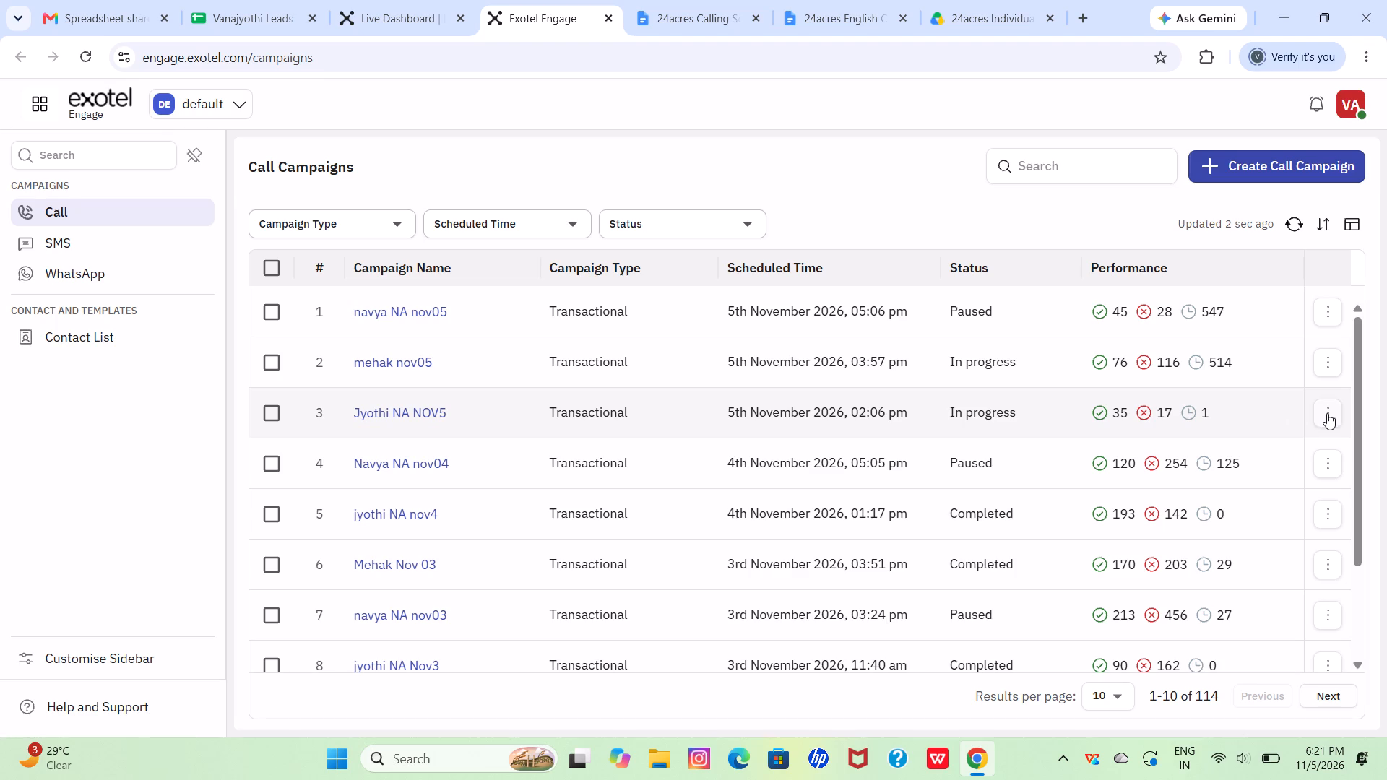
{"action": "left_click", "coordinate": [1327, 413]}
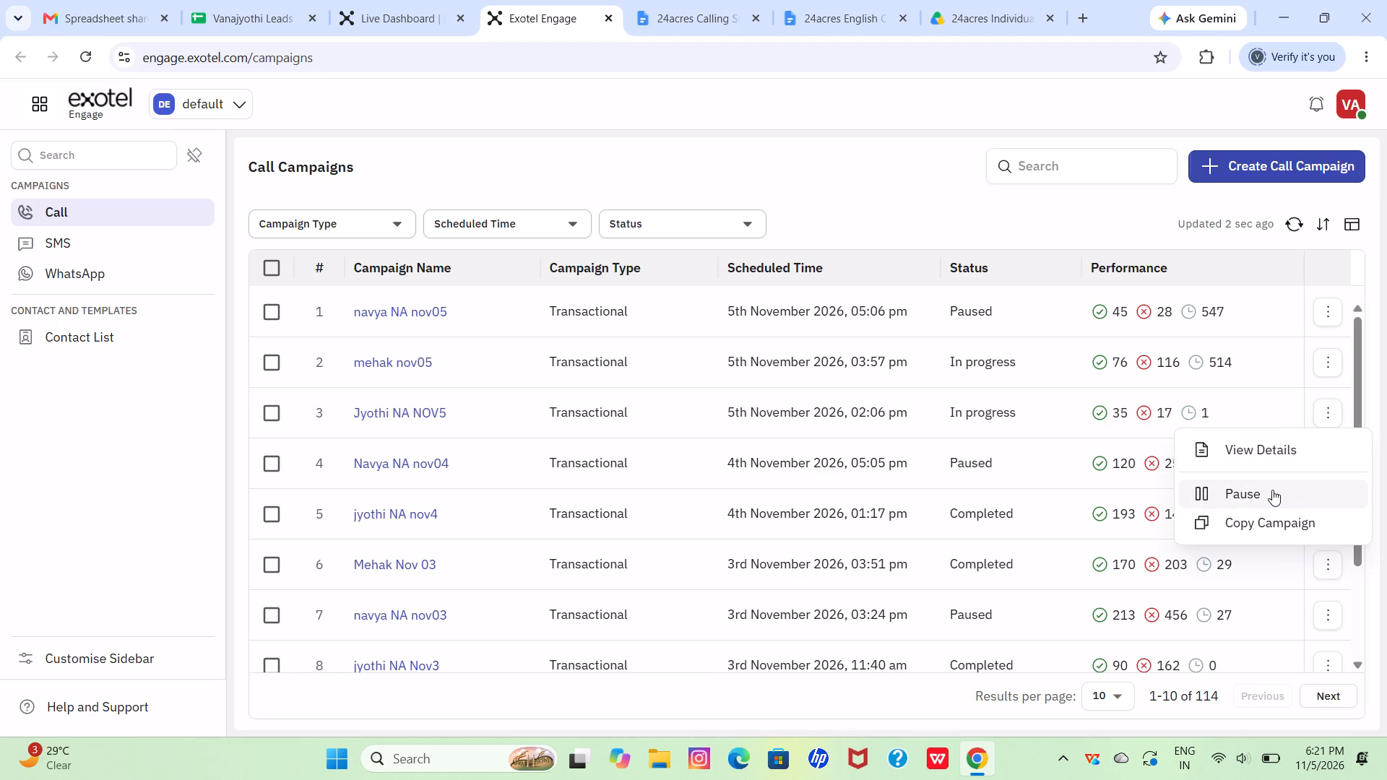
Return to the agent performance table in the Exotel Live Dashboard, passing through the Vanajyothi Leads spreadsheet.
{"action": "left_click", "coordinate": [240, 0]}
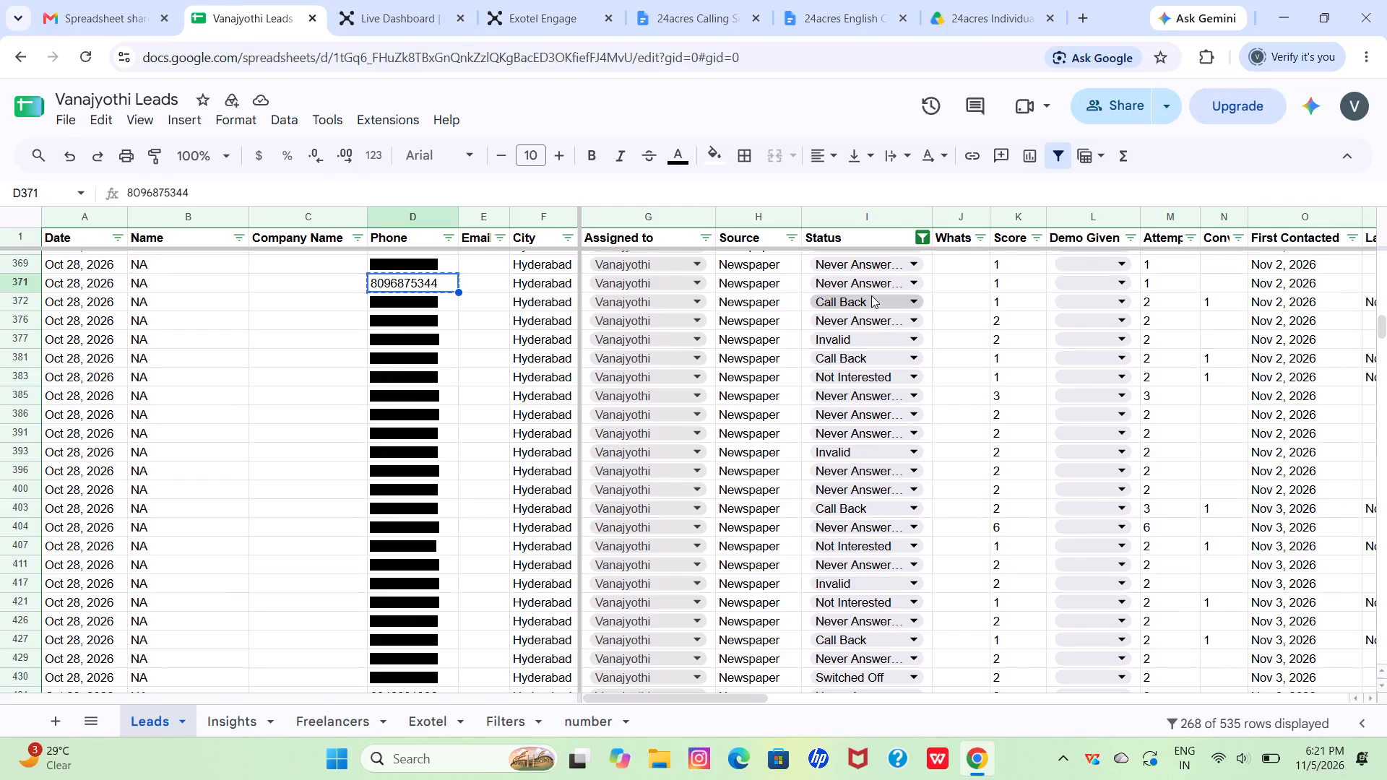
{"action": "left_click", "coordinate": [417, 0]}
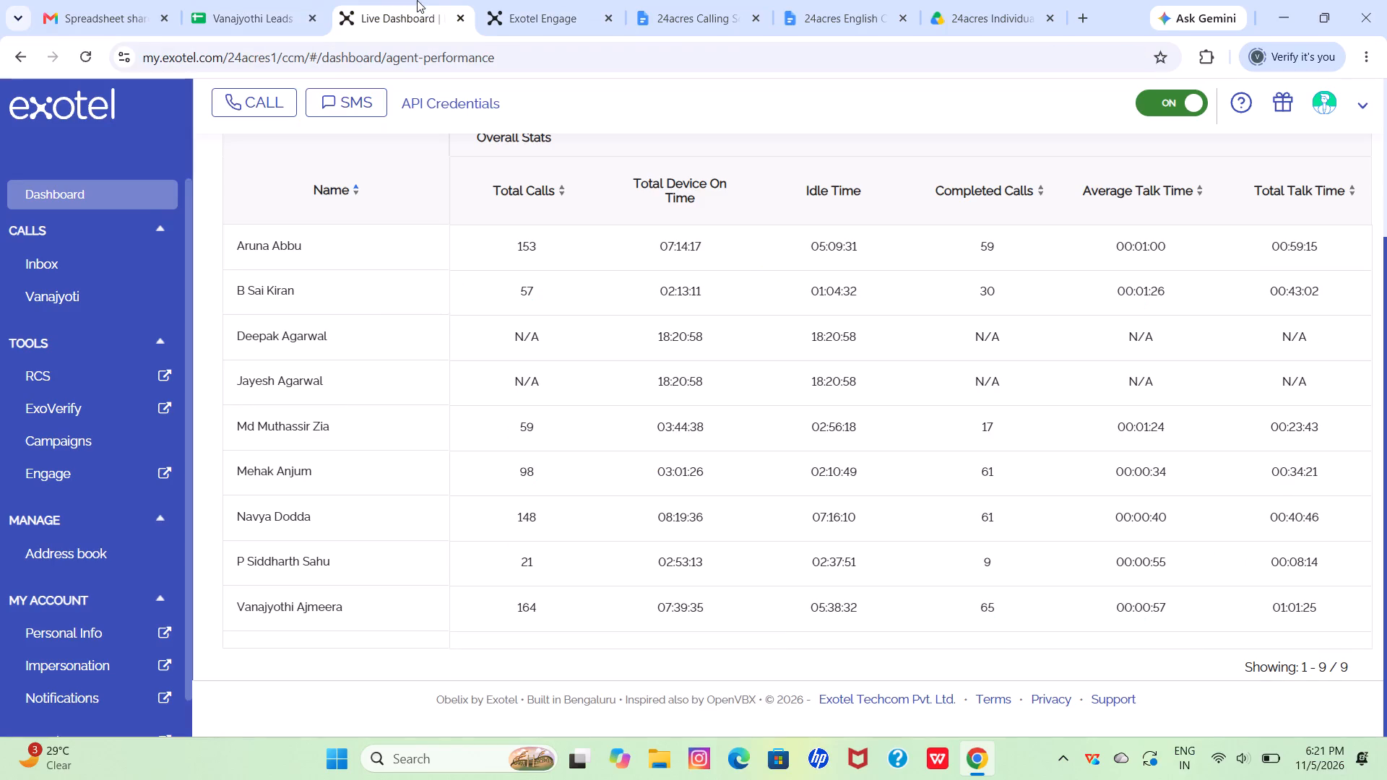
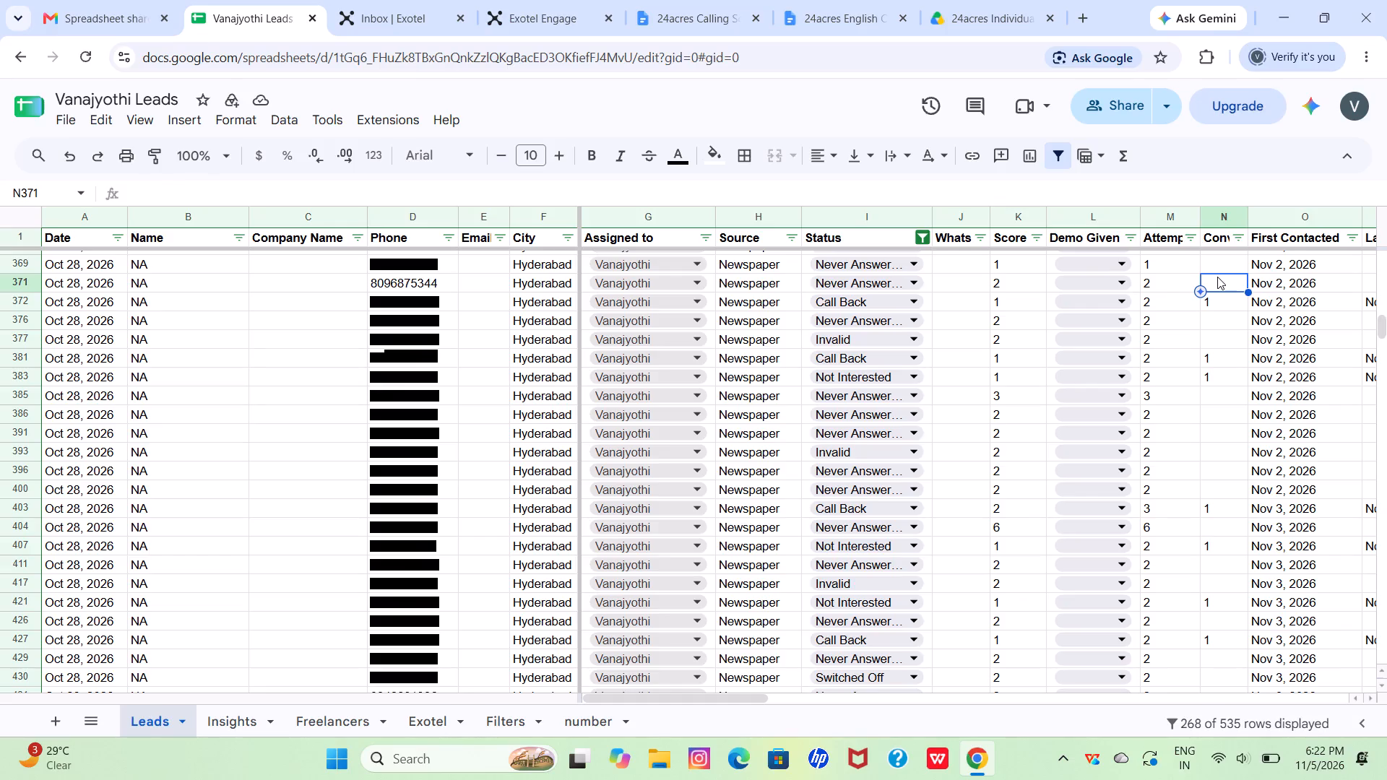
Log 1 conversation for the lead in row 371 and copy the Last Spoken date Nov 5, 2026 from row 372 into it.
{"action": "key", "text": "1"}
{"action": "left_click", "coordinate": [1269, 285]}
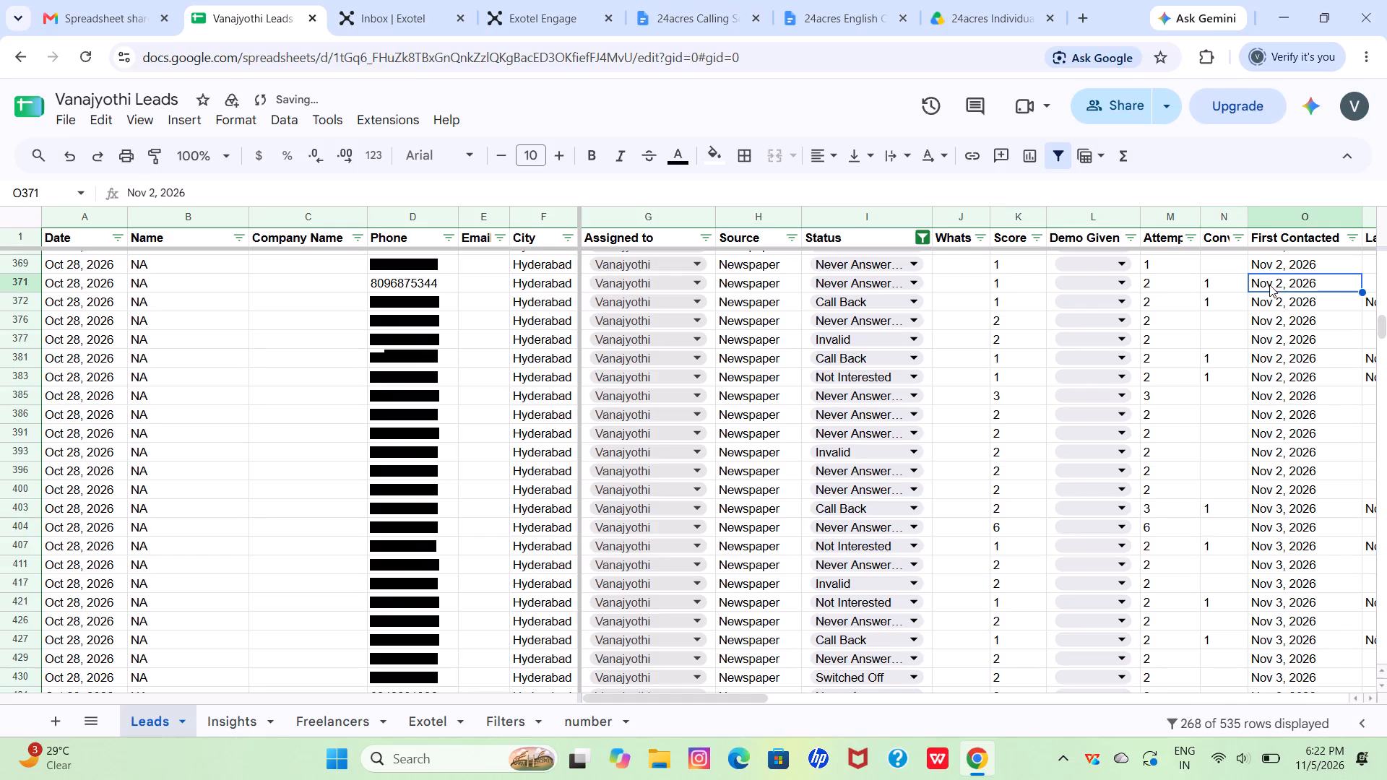
{"action": "key", "text": "ctrl+c"}
{"action": "scroll", "coordinate": [1269, 285], "scroll_direction": "left", "scroll_amount": 3}
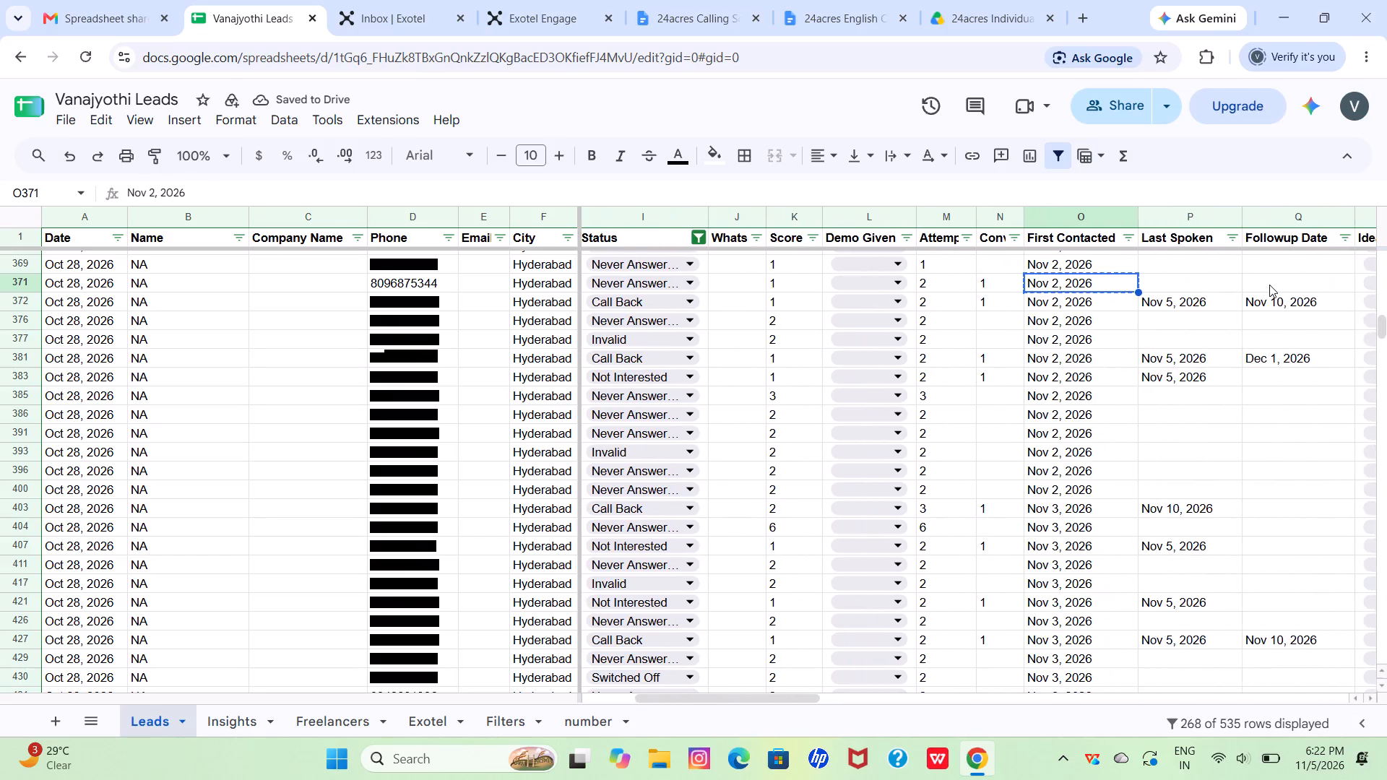
{"action": "left_click", "coordinate": [1209, 284]}
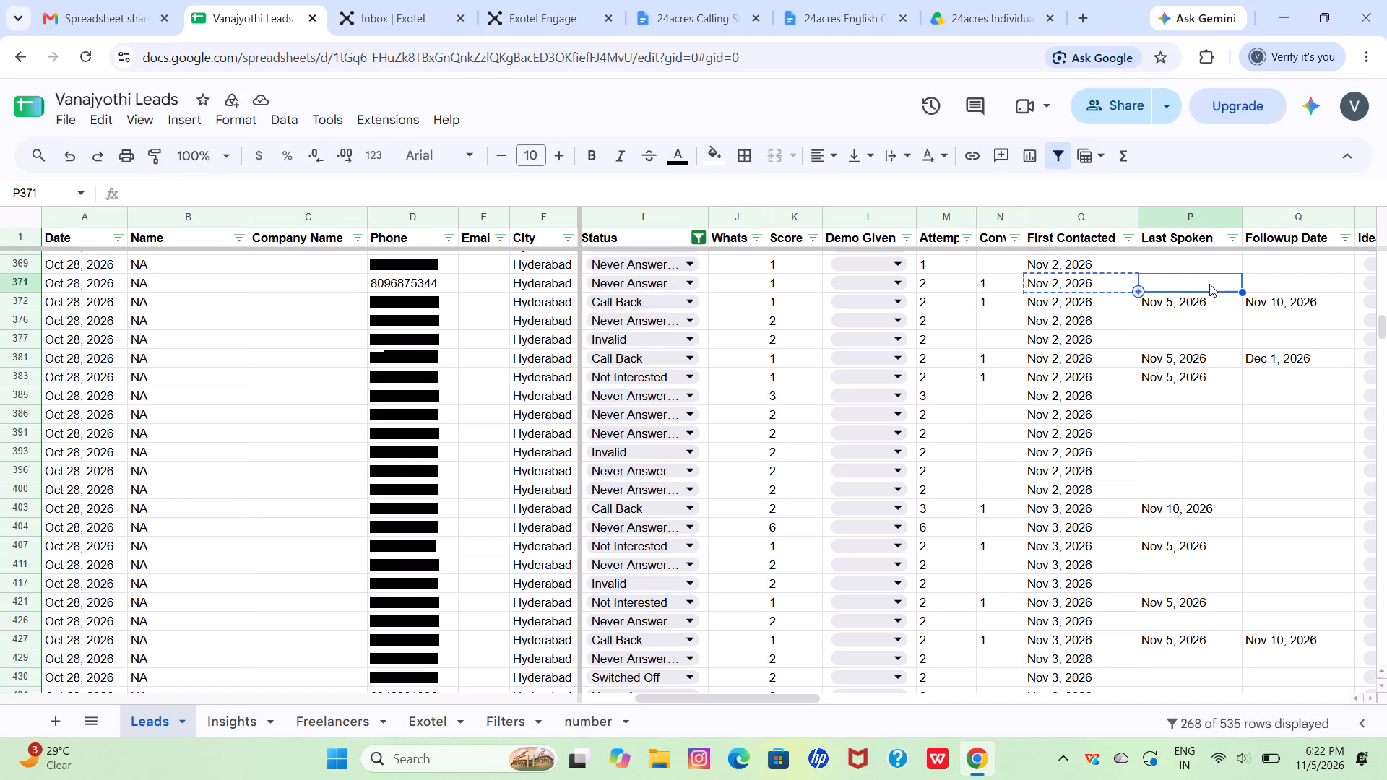
{"action": "left_click", "coordinate": [1206, 303]}
{"action": "key", "text": "ctrl+c"}
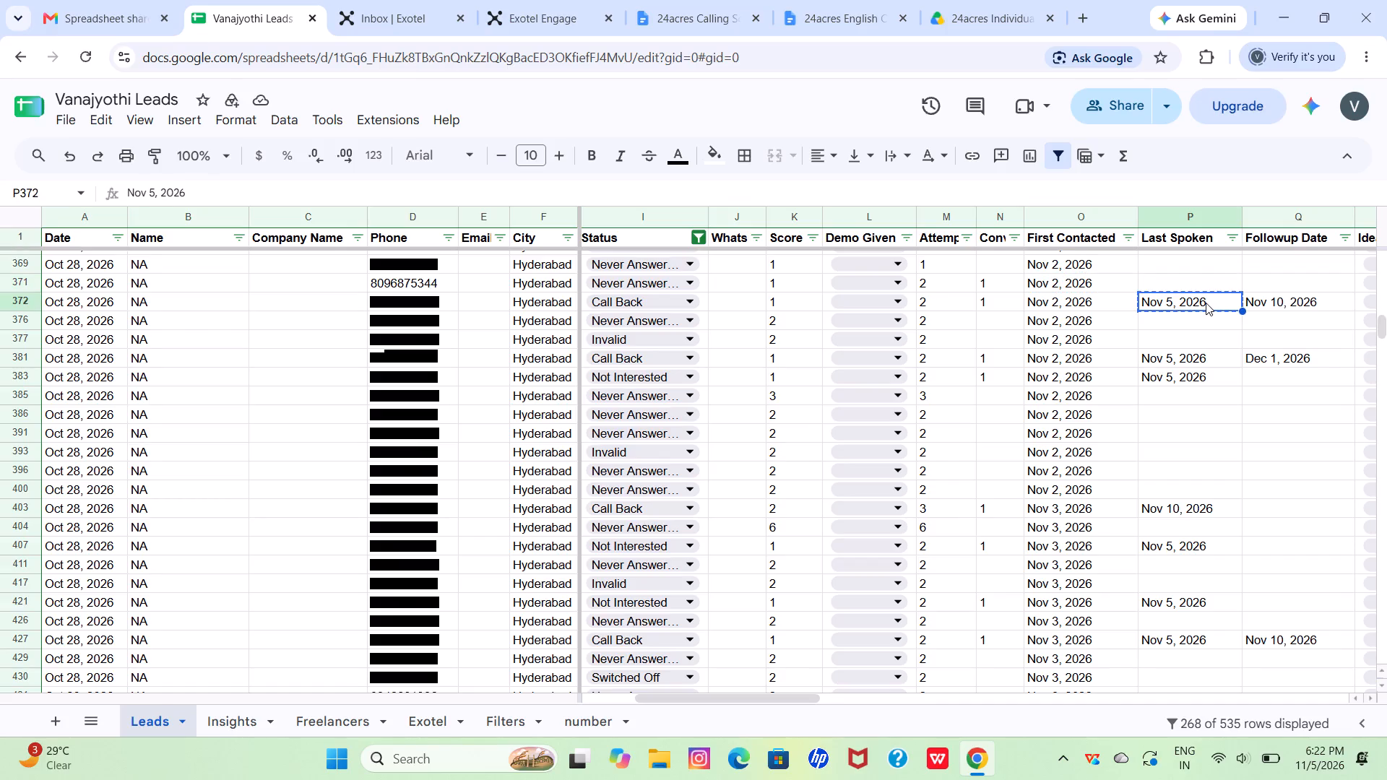
{"action": "left_click", "coordinate": [1188, 283]}
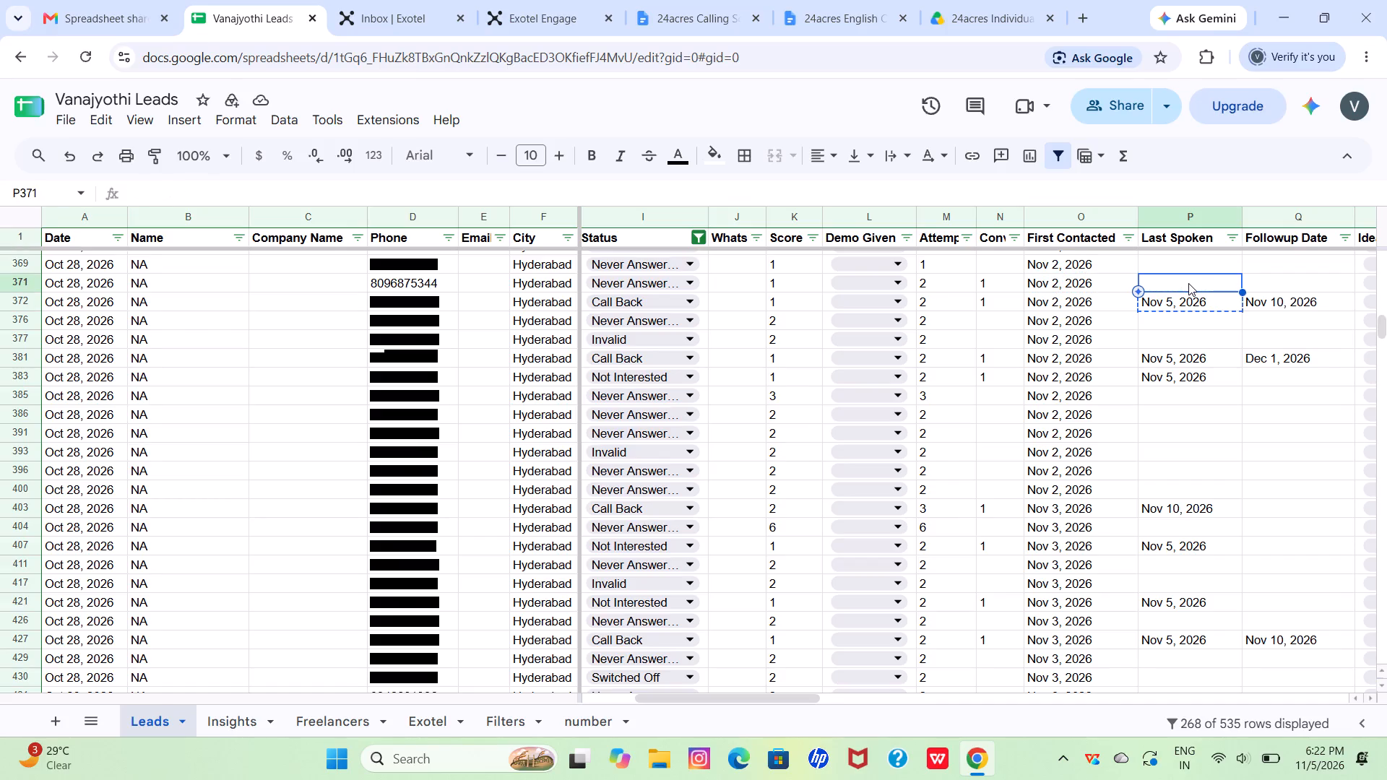
{"action": "scroll", "coordinate": [1188, 283], "scroll_direction": "left", "scroll_amount": 1}
{"action": "key", "text": "ctrl+v"}
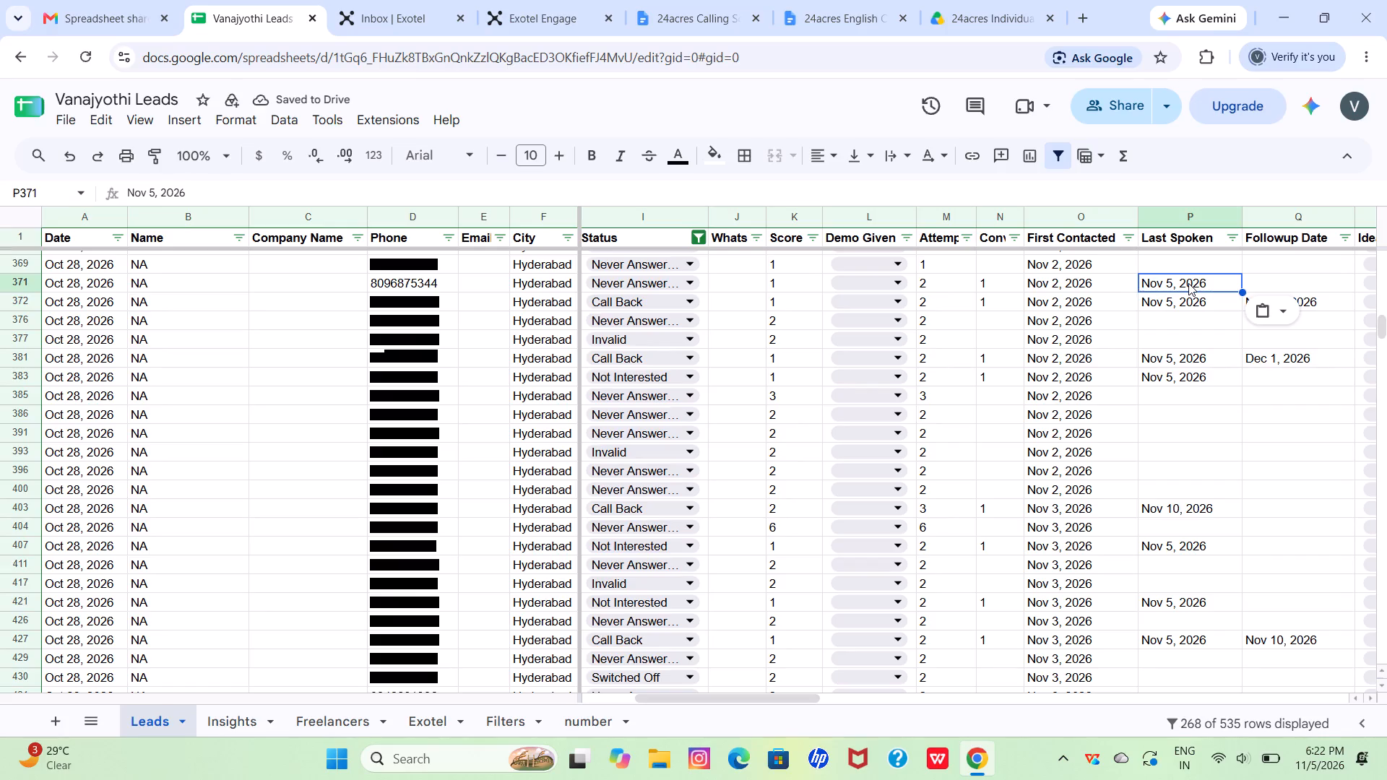
Change the status of the lead in row 371 to Call Back.
{"action": "left_click", "coordinate": [1277, 281]}
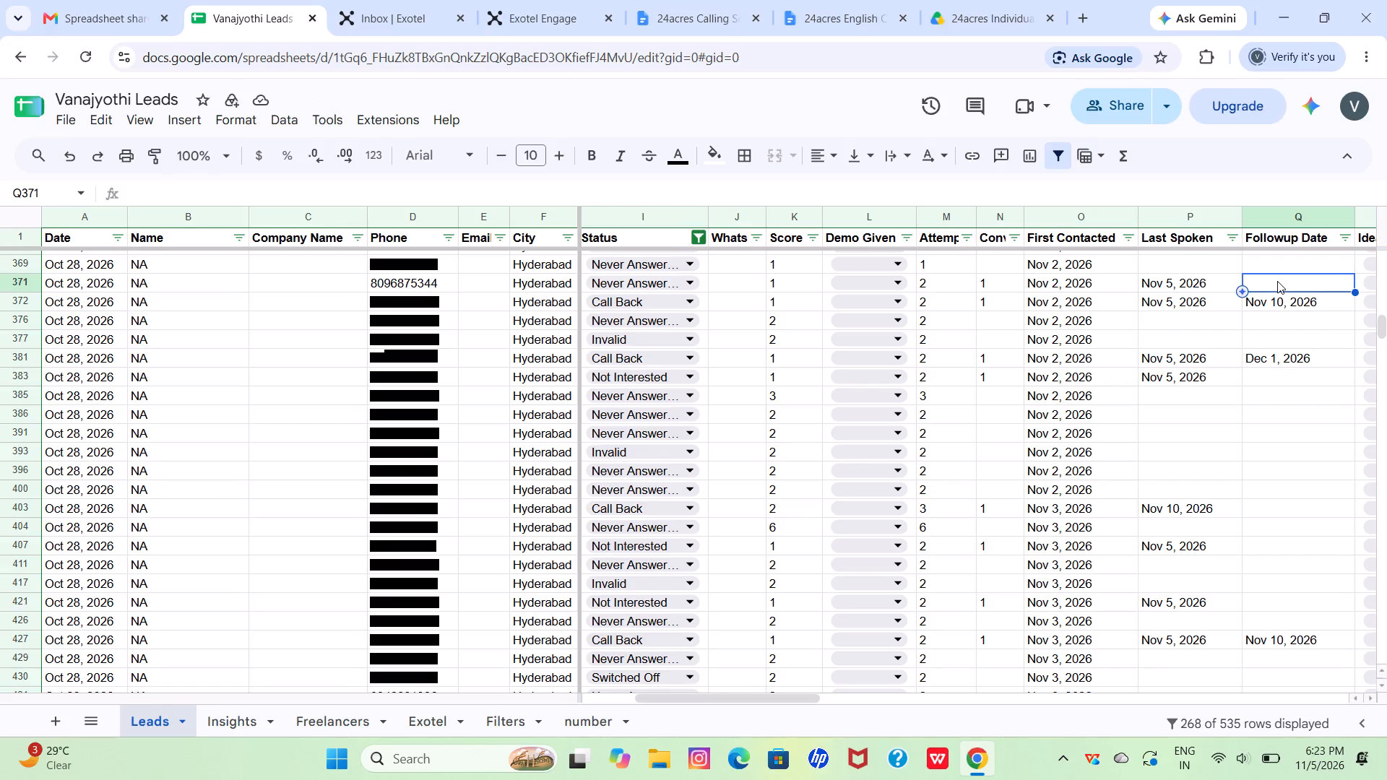
{"action": "left_click", "coordinate": [677, 285]}
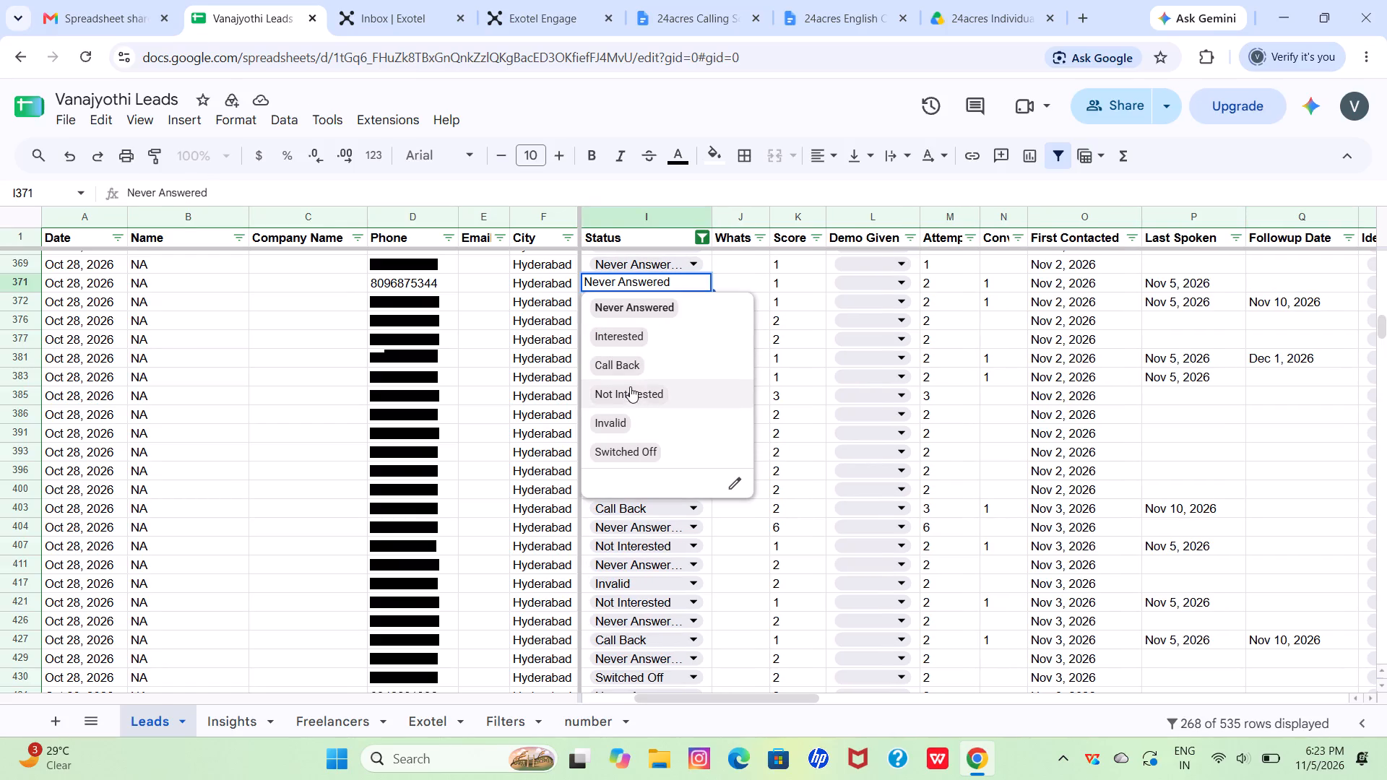
{"action": "left_click", "coordinate": [629, 369]}
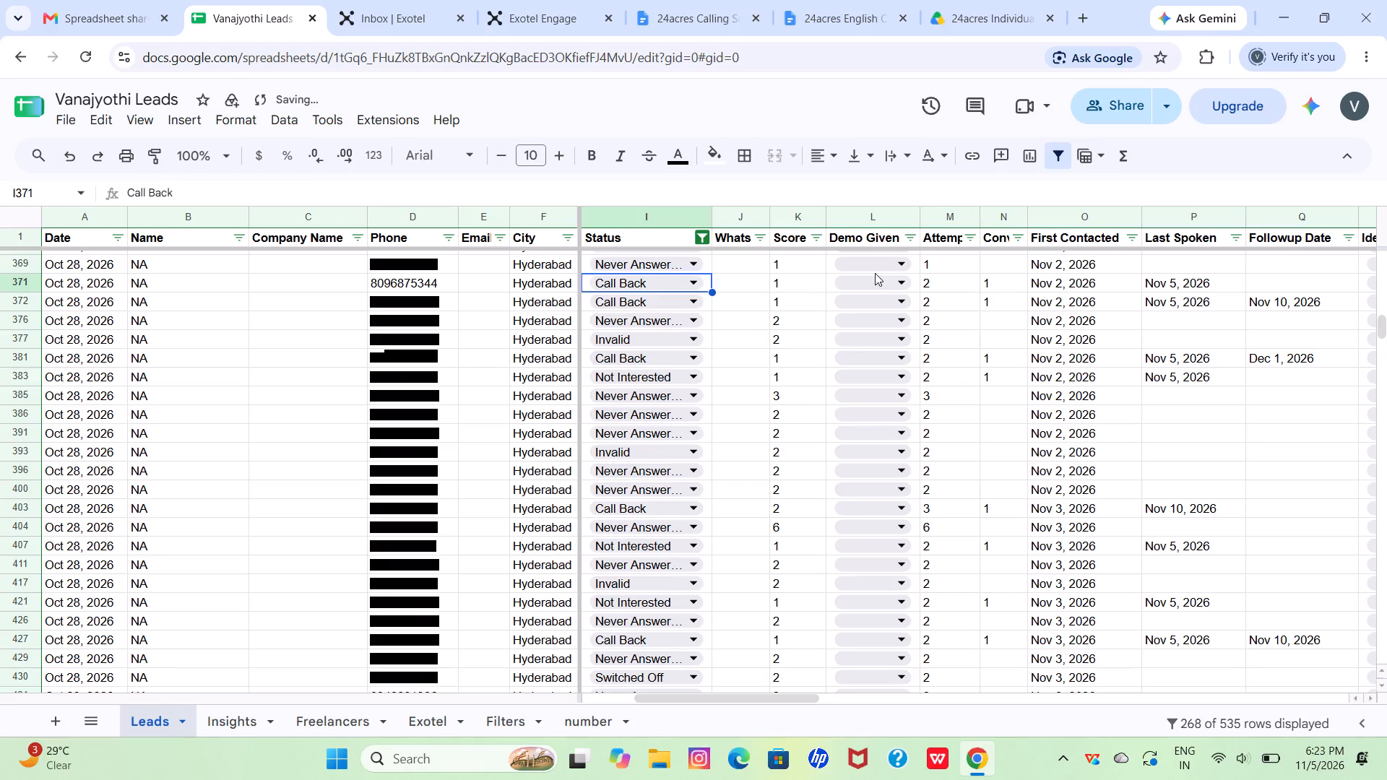
Paste the copied date Nov 5, 2026 as the Followup Date of the lead in row 371.
{"action": "left_click", "coordinate": [946, 279]}
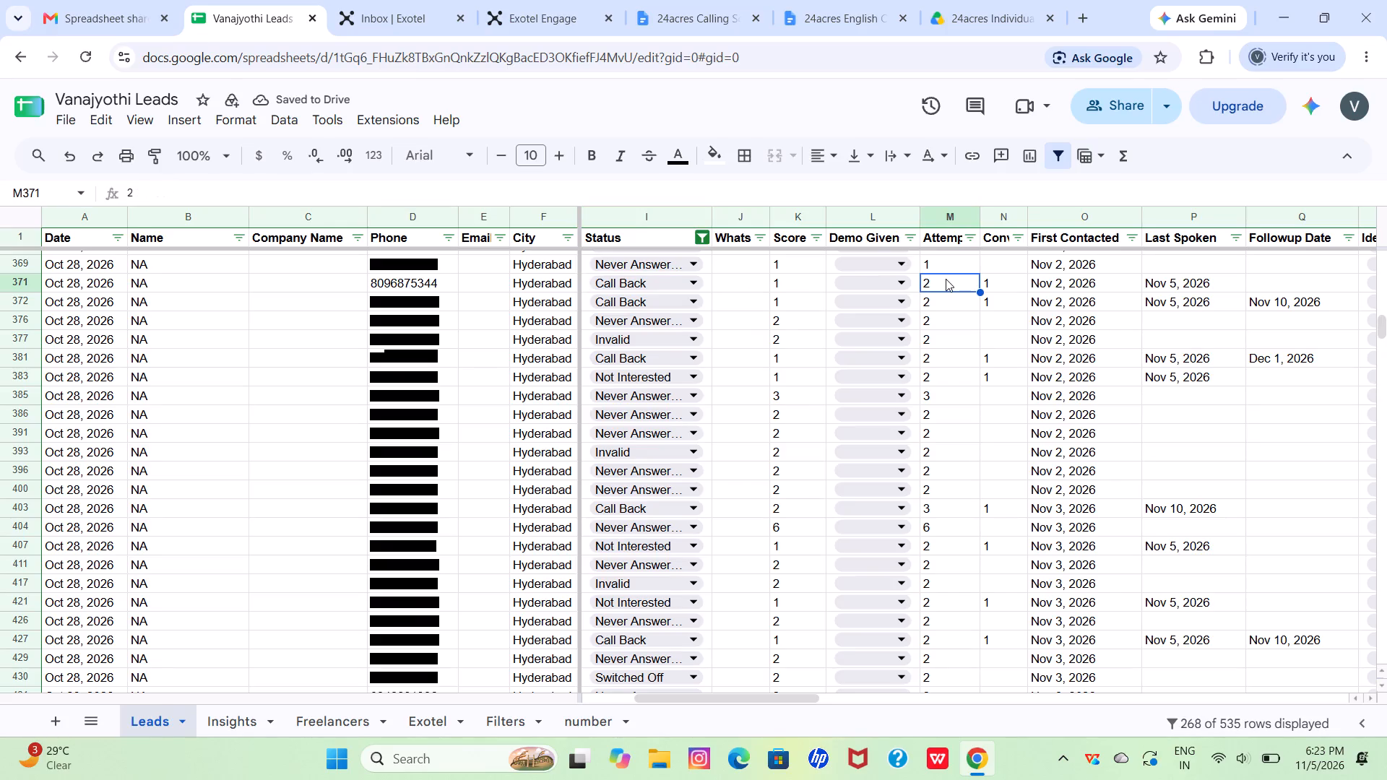
{"action": "scroll", "coordinate": [946, 279], "scroll_direction": "left", "scroll_amount": 3}
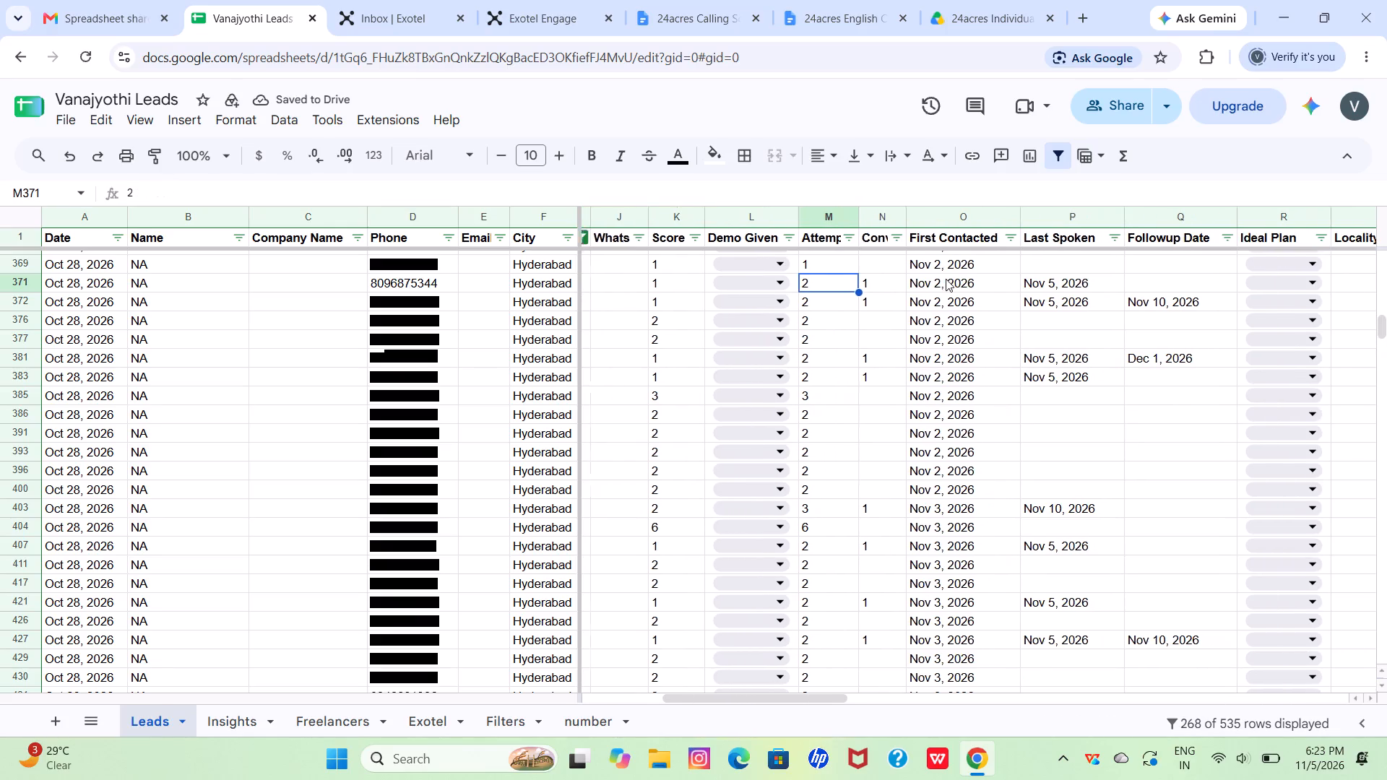
{"action": "scroll", "coordinate": [946, 279], "scroll_direction": "left", "scroll_amount": 1}
{"action": "left_click", "coordinate": [942, 281]}
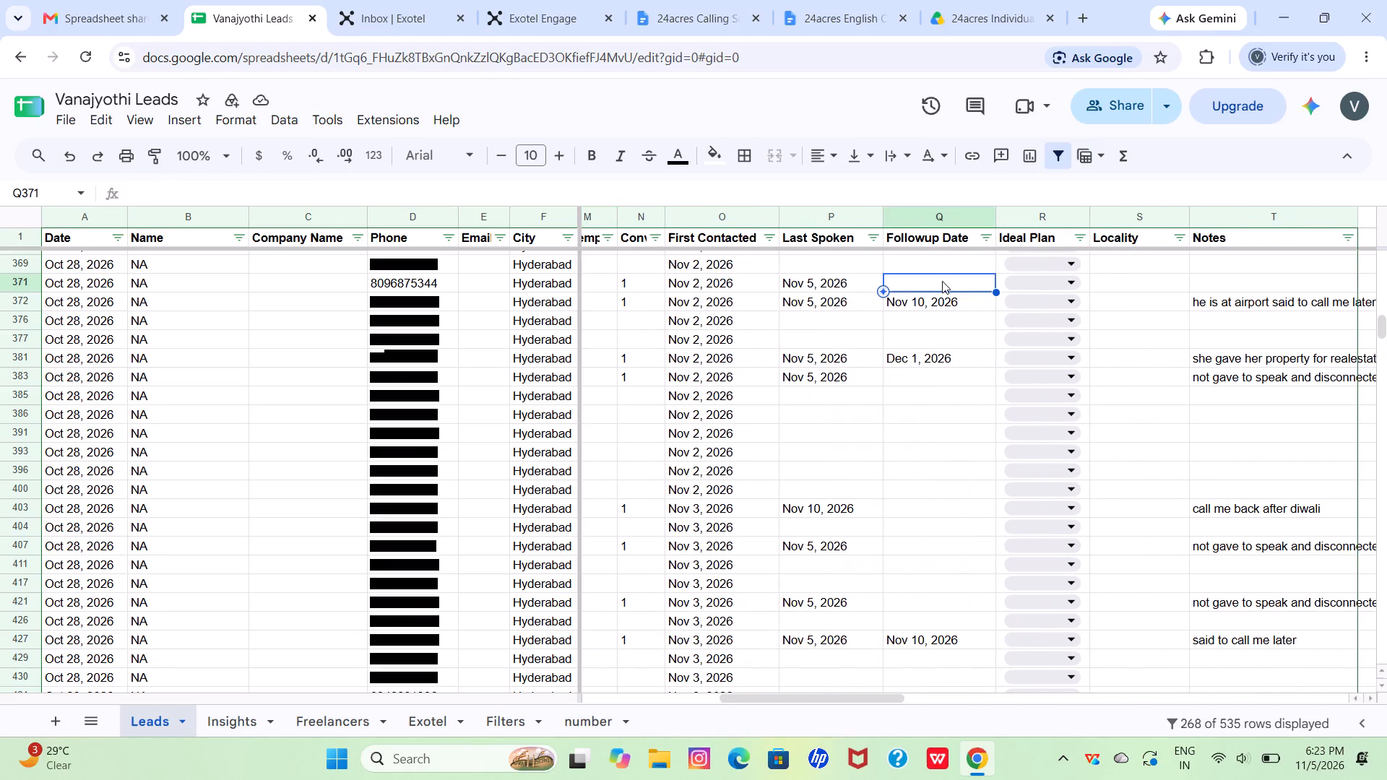
{"action": "key", "text": "ctrl+v"}
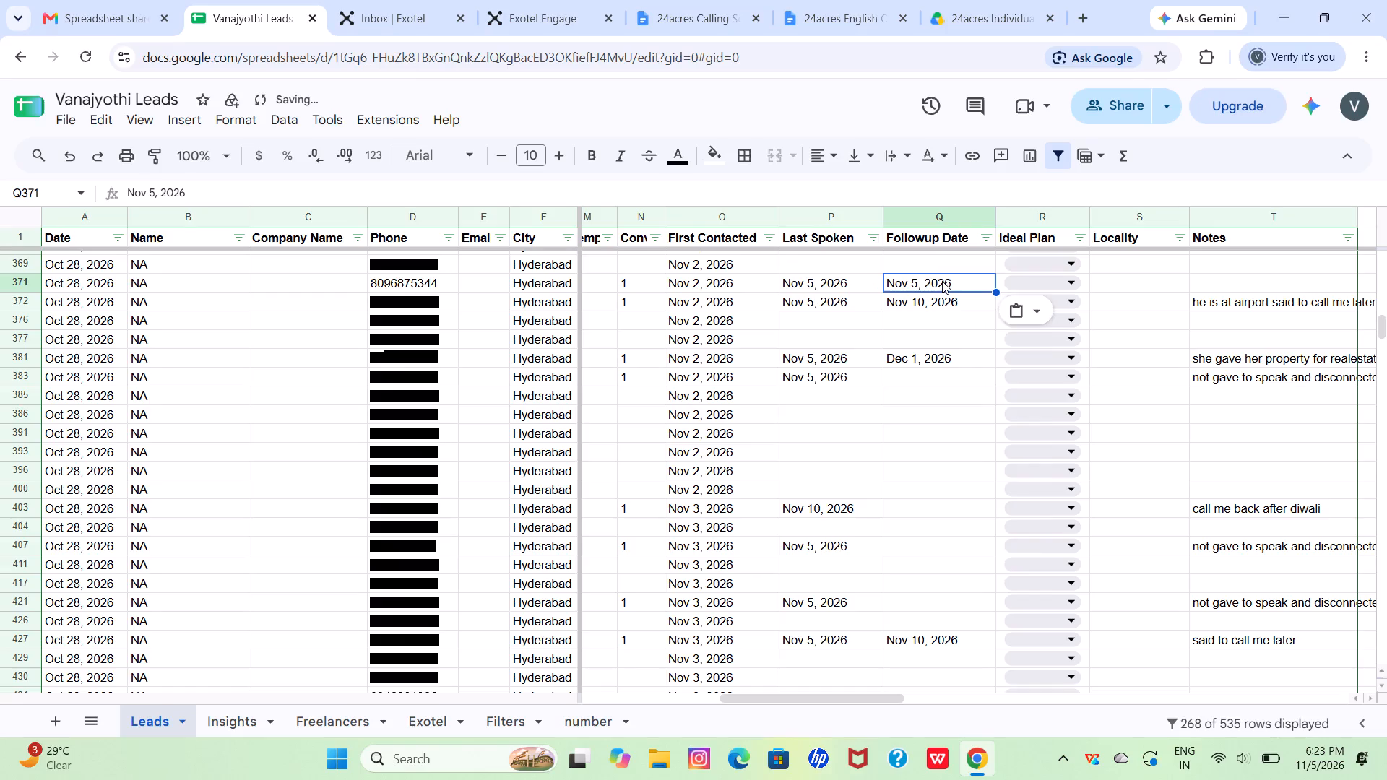
Set the Followup Date of the lead in row 371 to Nov 6, 2026.
{"action": "double_click", "coordinate": [942, 281]}
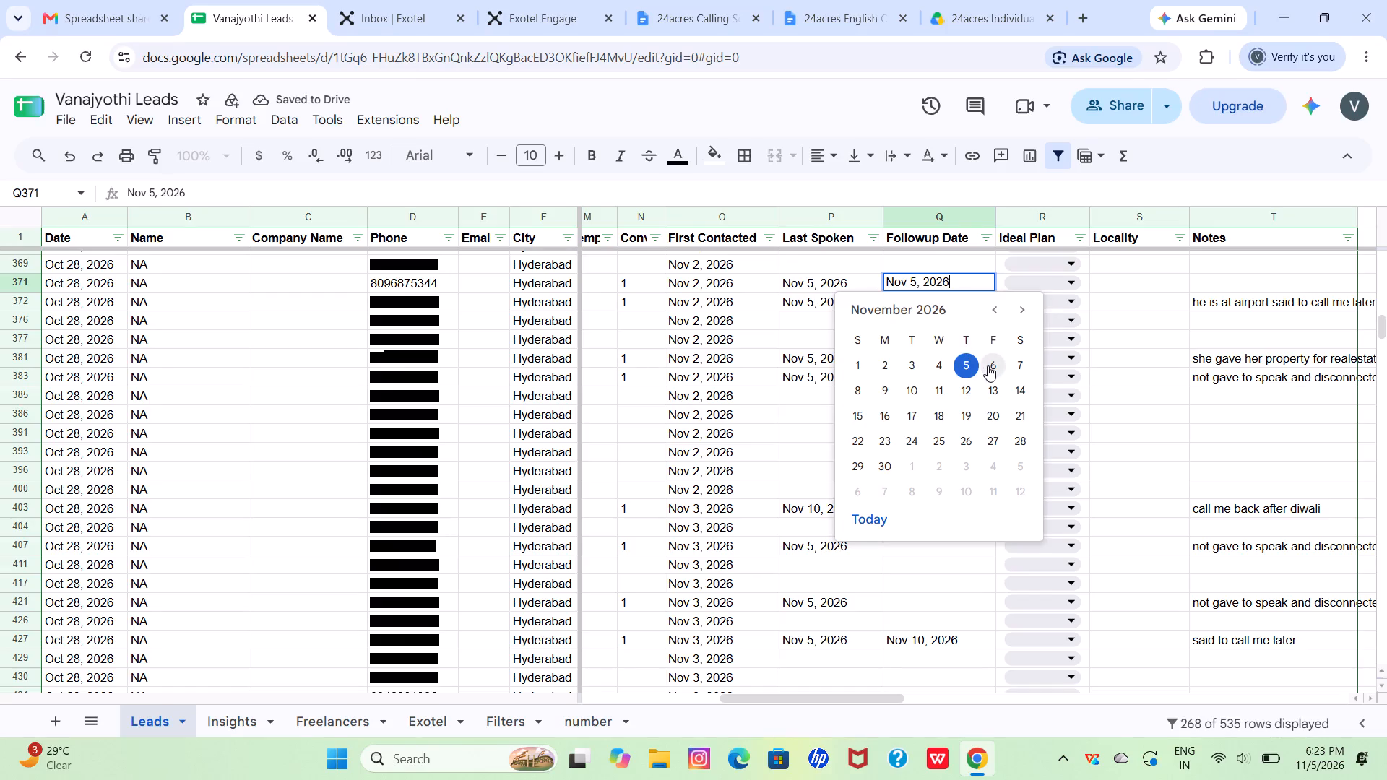
{"action": "left_click", "coordinate": [988, 365]}
Enter the note "said send company details through whatsapp" for the lead in row 371.
{"action": "scroll", "coordinate": [988, 365], "scroll_direction": "left", "scroll_amount": 2}
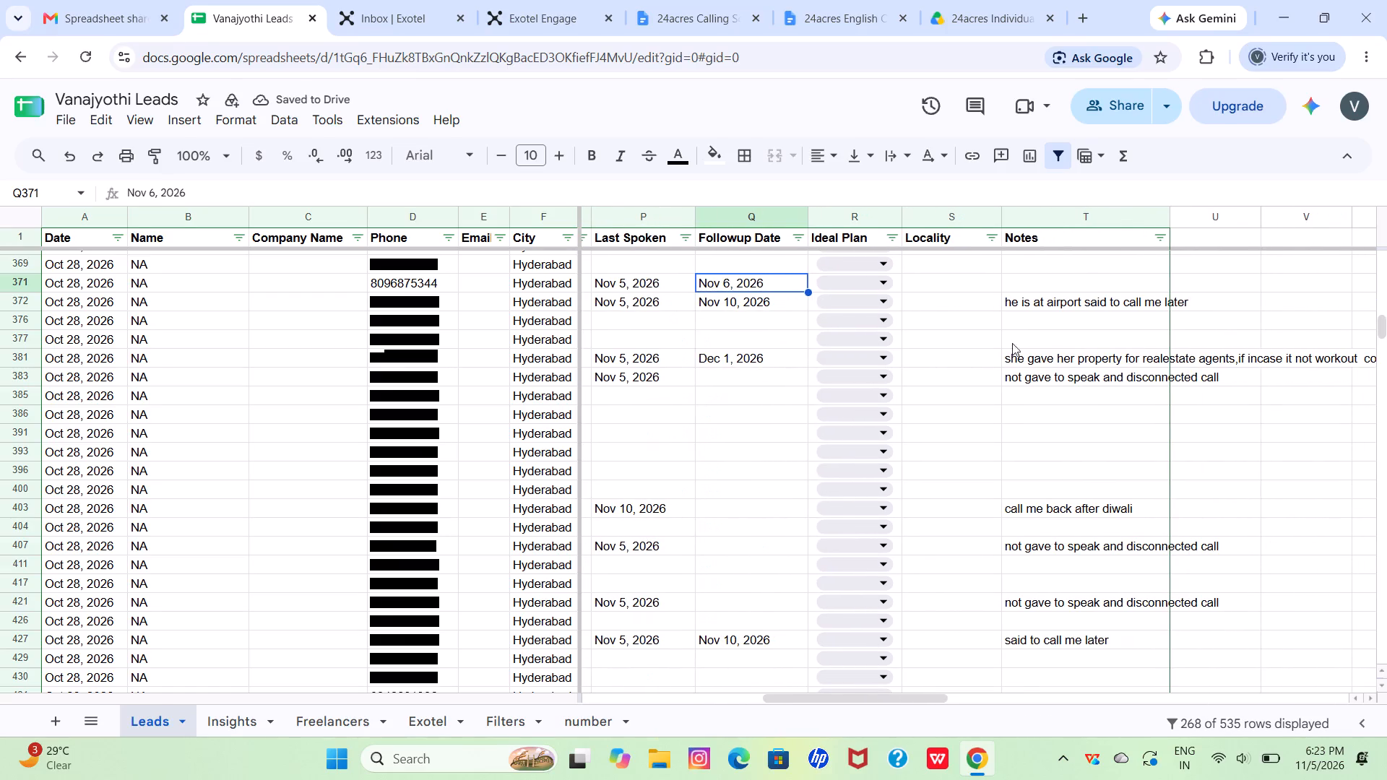
{"action": "left_click", "coordinate": [1039, 292]}
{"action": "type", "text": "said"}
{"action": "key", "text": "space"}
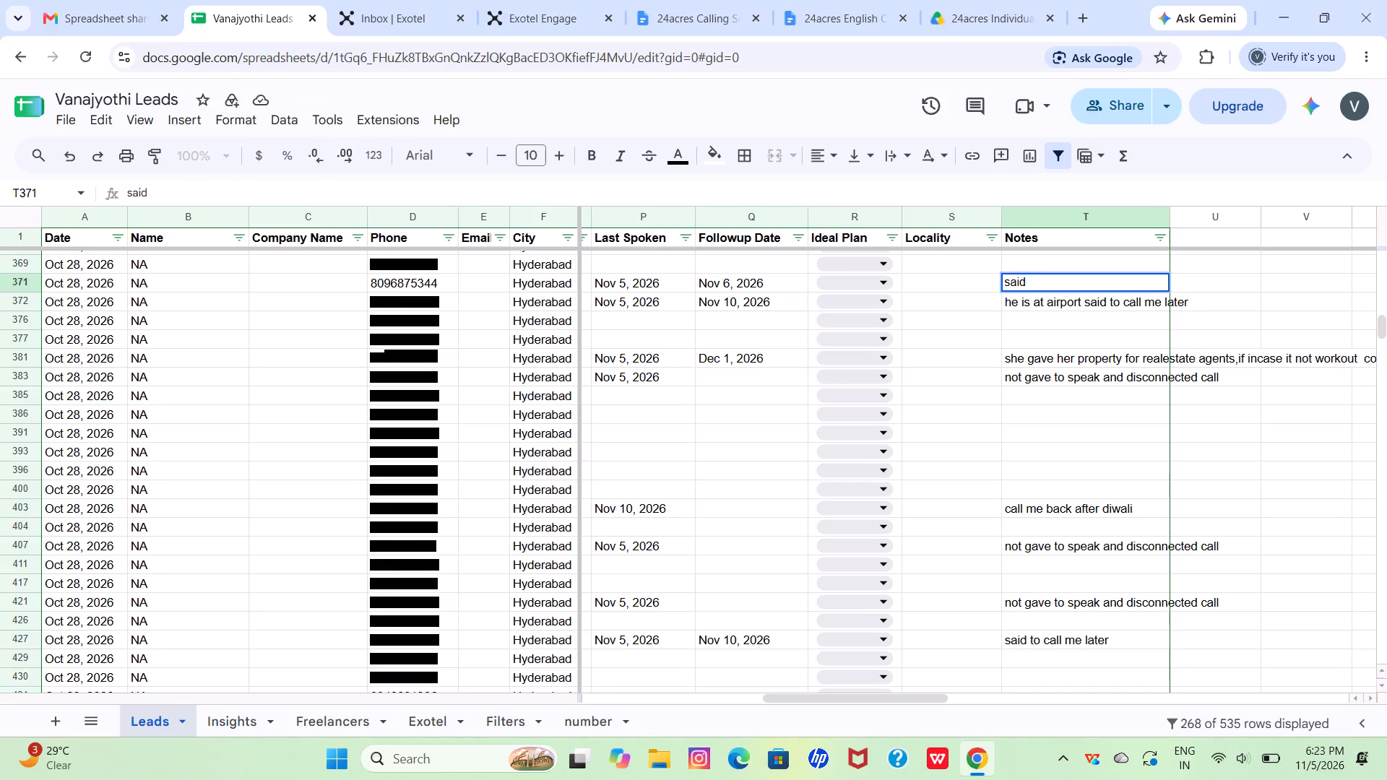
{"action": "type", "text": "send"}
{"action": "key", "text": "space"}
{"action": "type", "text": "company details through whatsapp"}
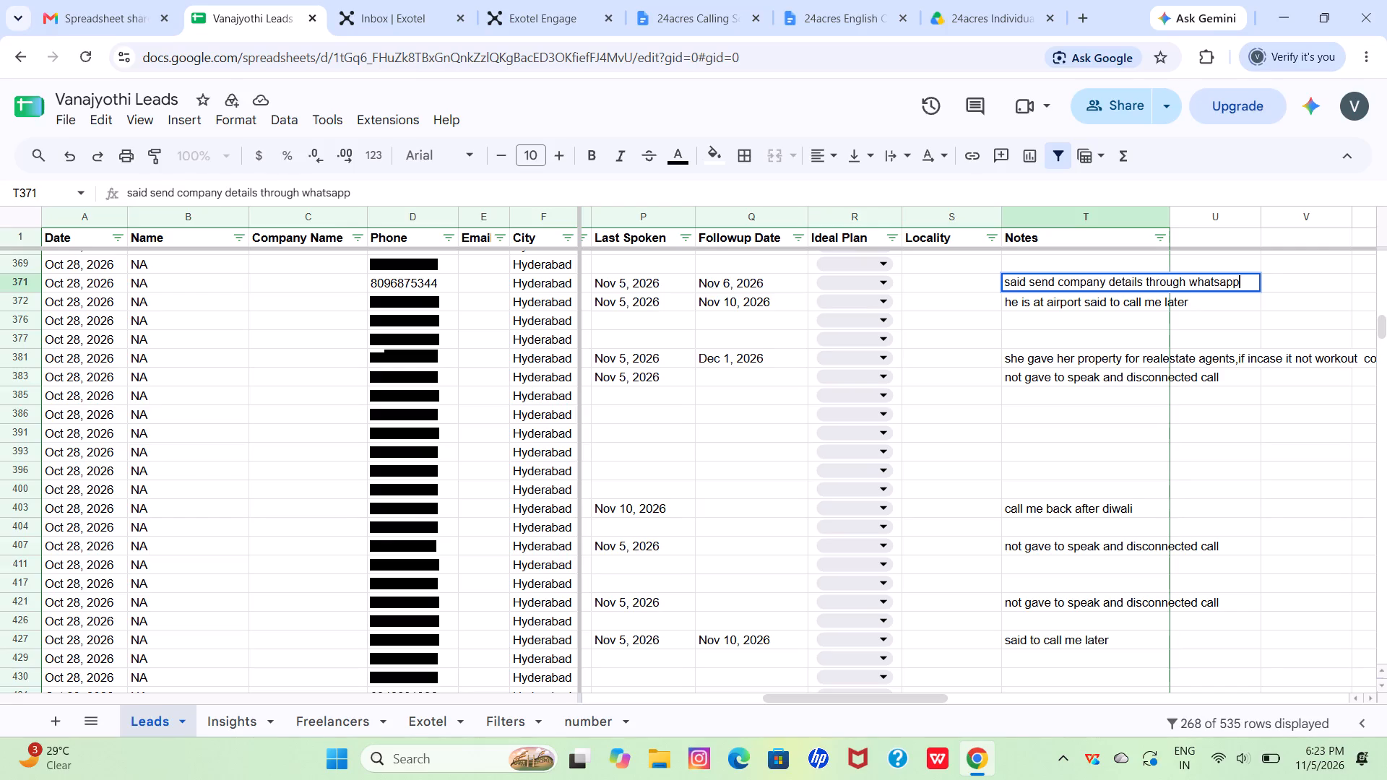
{"action": "left_click", "coordinate": [755, 284]}
Review the status and attempt columns around row 371 and switch to WhatsApp.
{"action": "scroll", "coordinate": [755, 284], "scroll_direction": "right", "scroll_amount": 4}
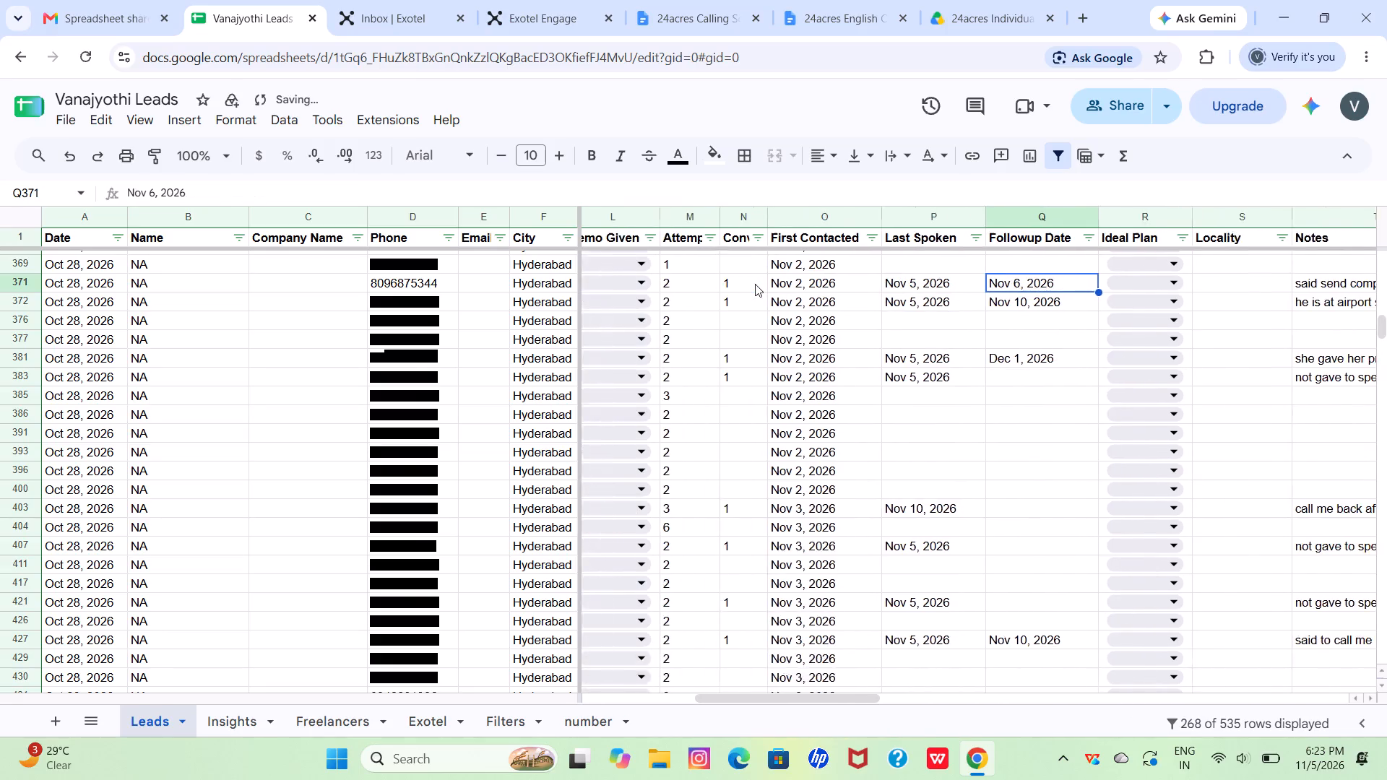
{"action": "scroll", "coordinate": [755, 284], "scroll_direction": "right", "scroll_amount": 5}
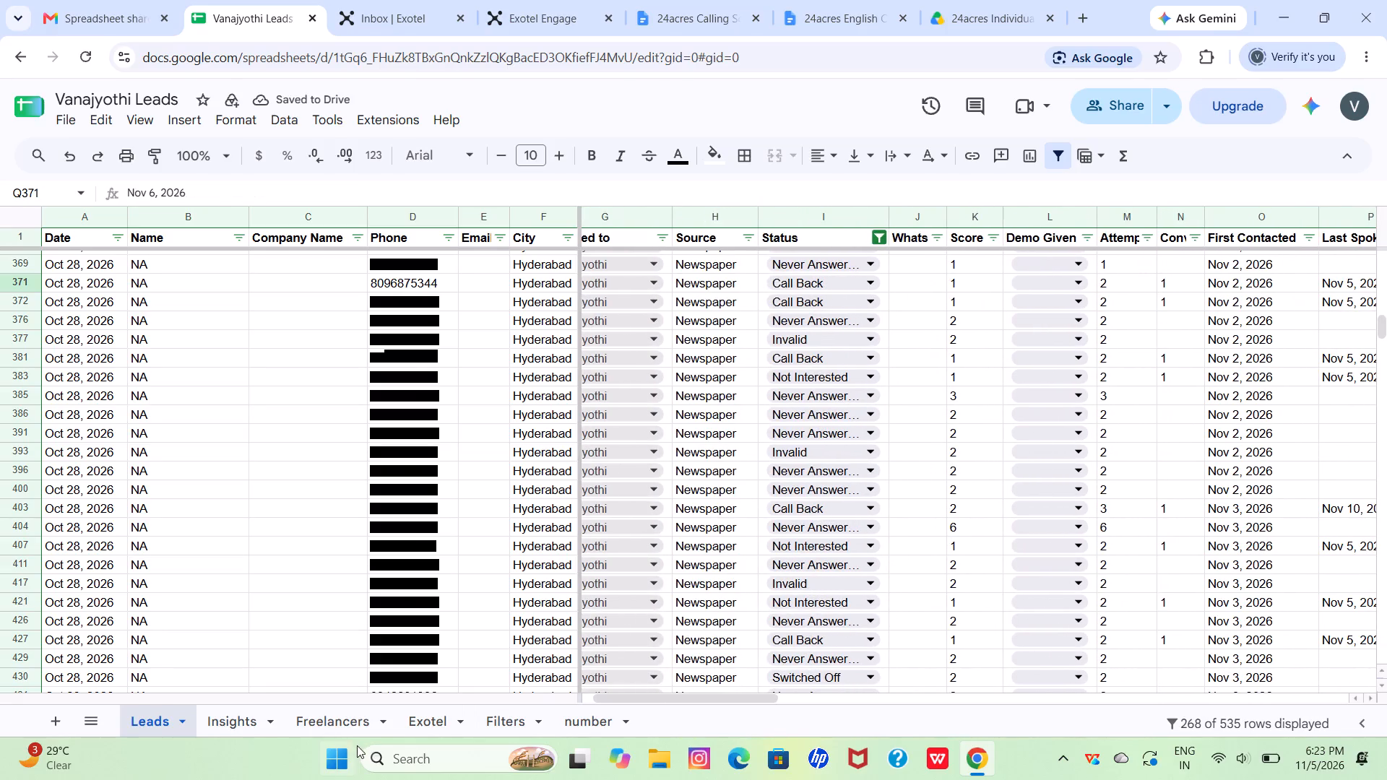
{"action": "left_click", "coordinate": [344, 760]}
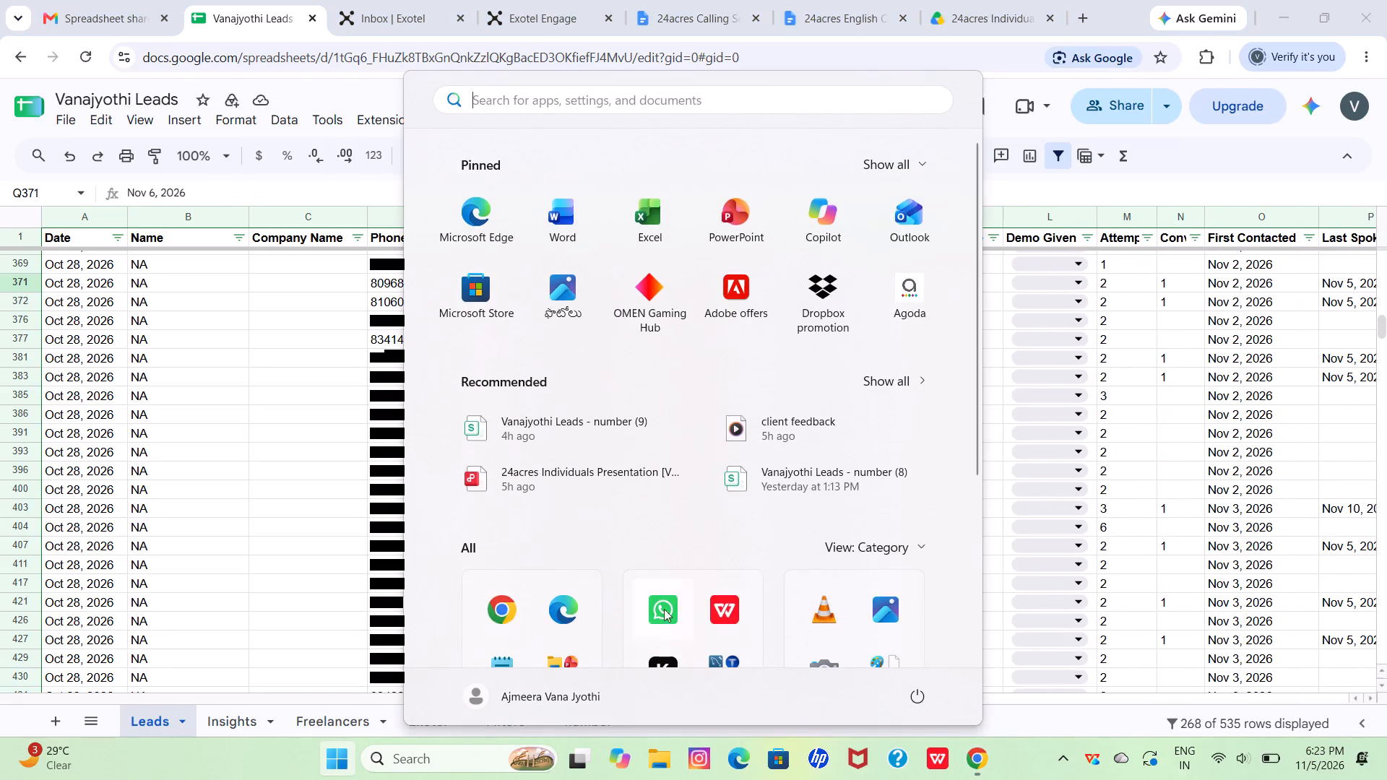
{"action": "left_click", "coordinate": [668, 603]}
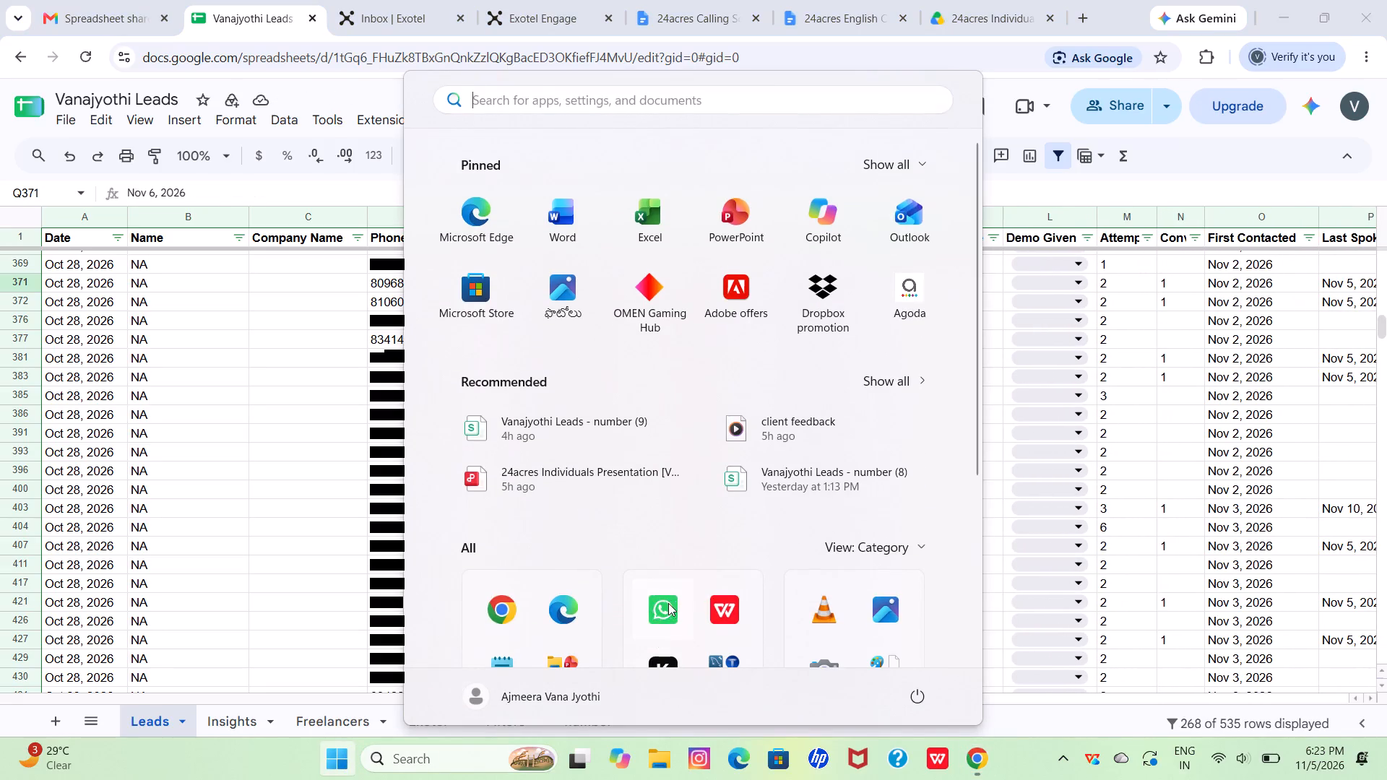
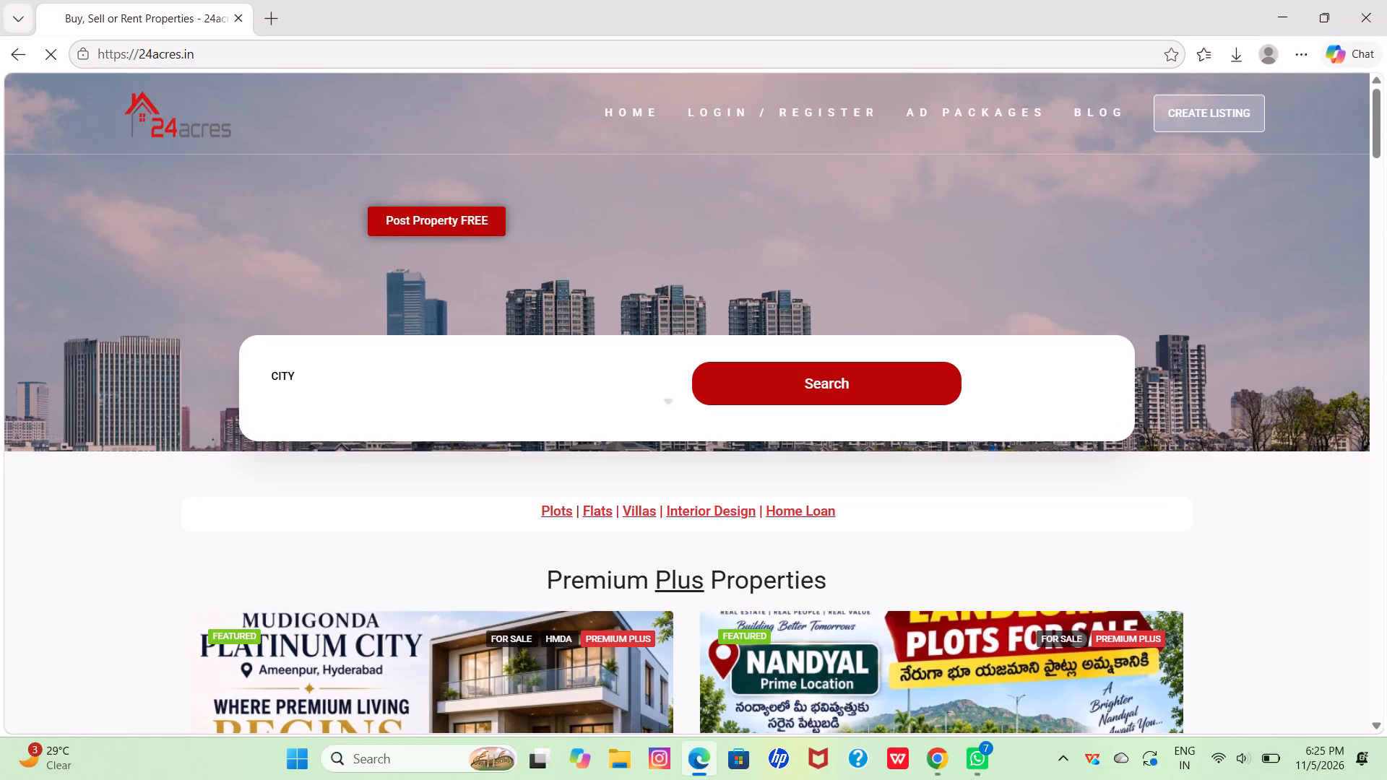
{"action": "double_click", "coordinate": [101, 58]}
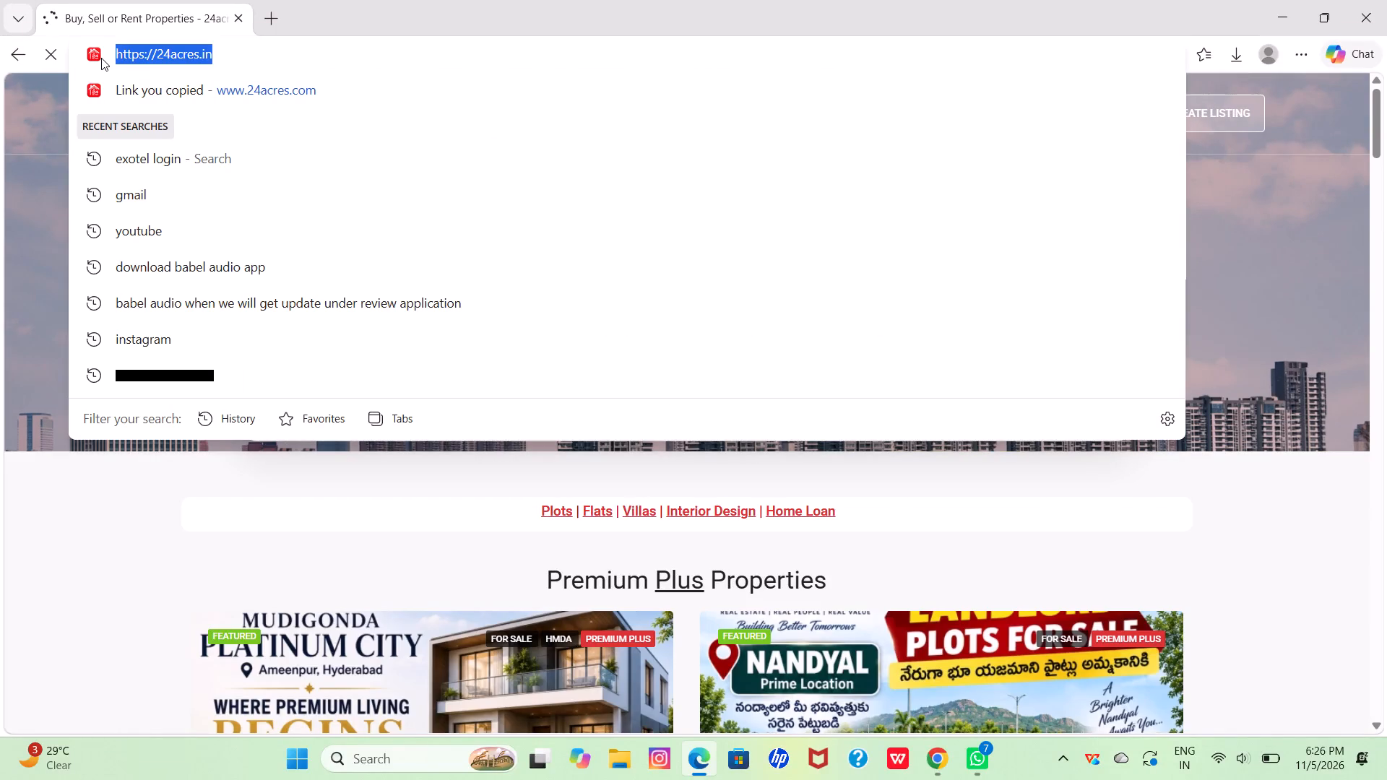
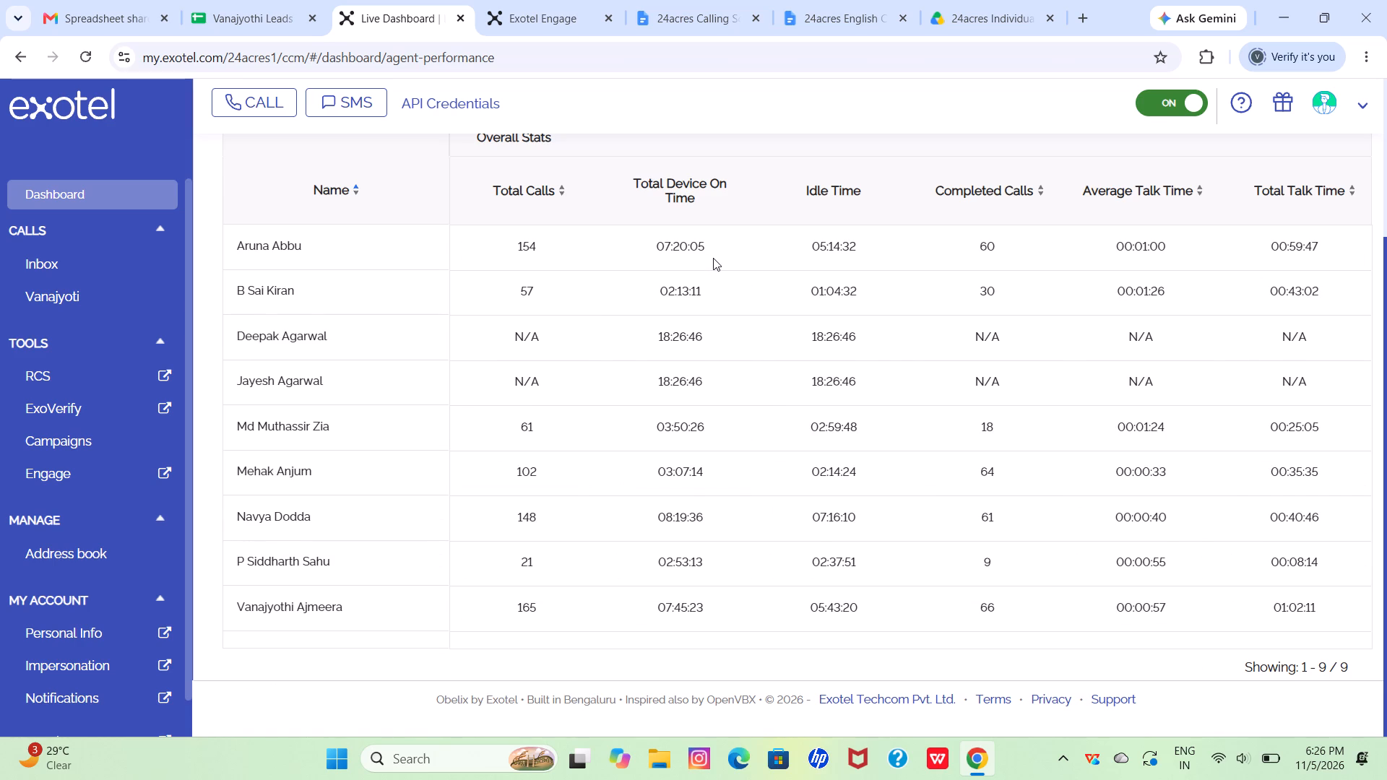
Switch to Exotel Engage and reload the call campaigns page to check current campaign statuses.
{"action": "left_click", "coordinate": [540, 11]}
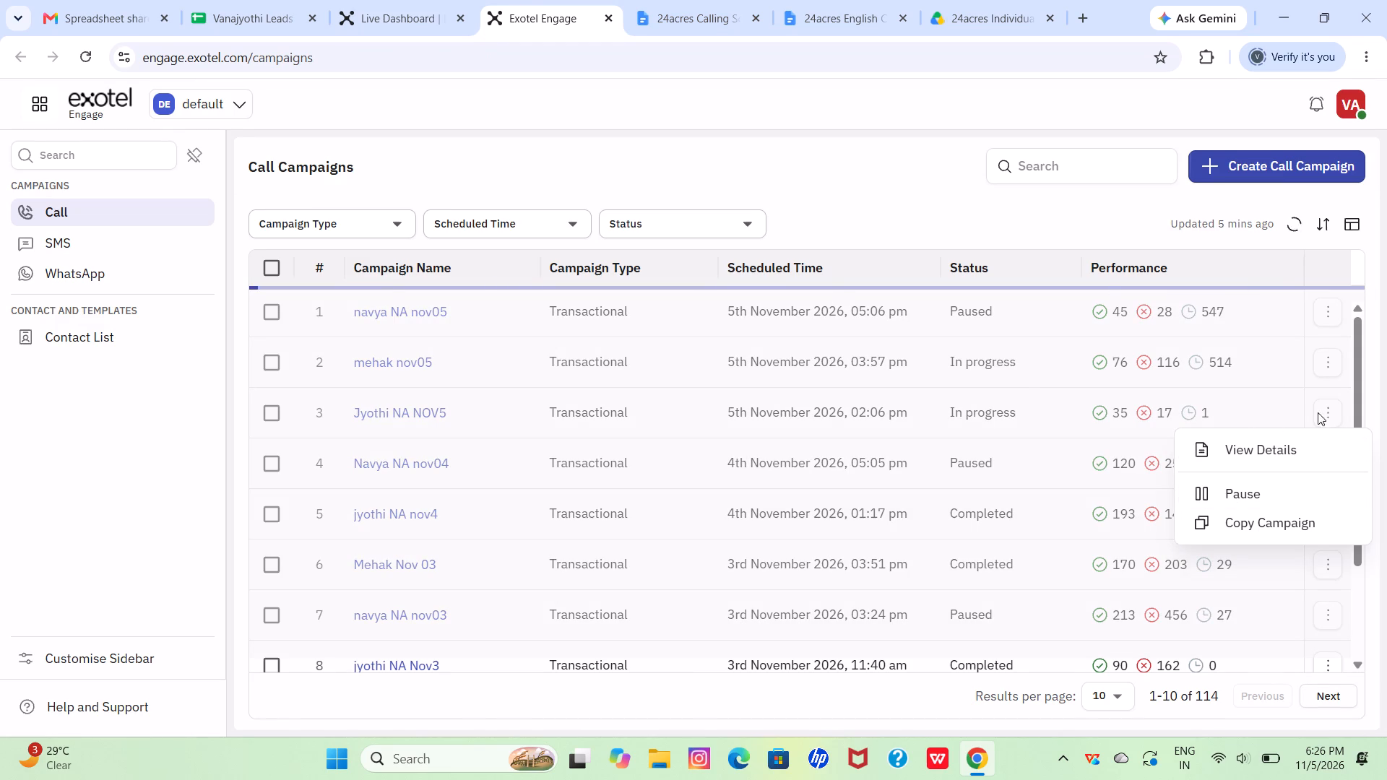
{"action": "triple_click", "coordinate": [87, 56]}
{"action": "triple_click", "coordinate": [87, 56]}
{"action": "left_click", "coordinate": [87, 56]}
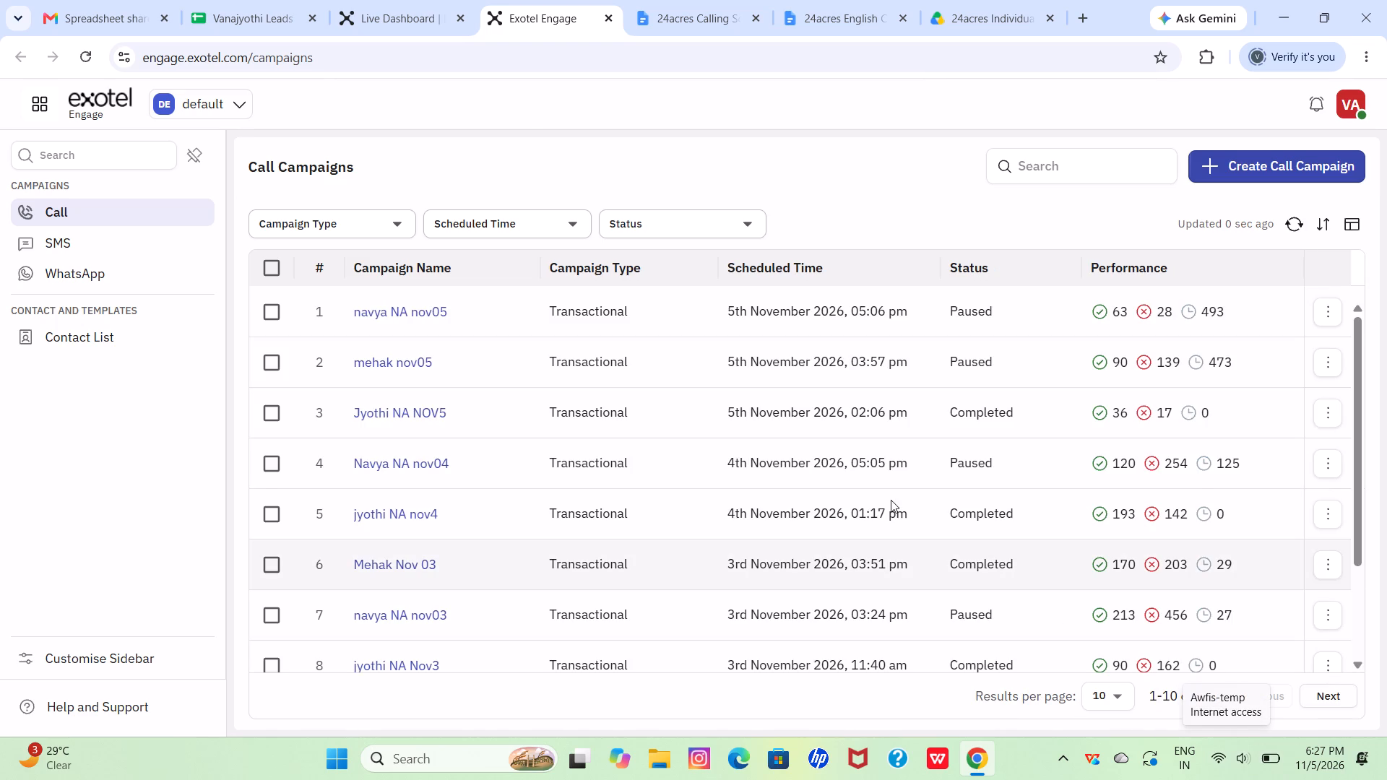
Reset the filter on the Leads sheet of Vanajyothi Leads and filter the Status column to Never Answered only.
{"action": "left_click", "coordinate": [246, 0]}
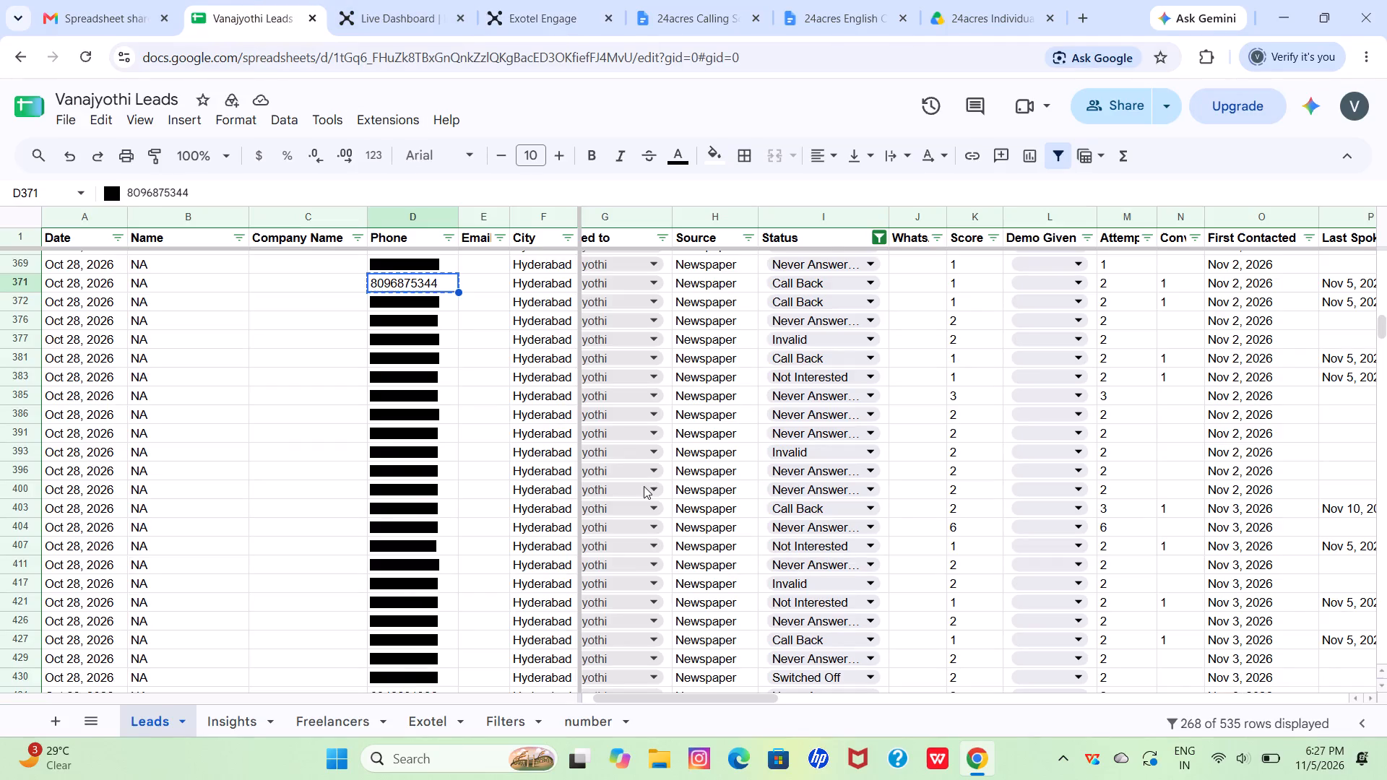
{"action": "left_click", "coordinate": [1055, 155]}
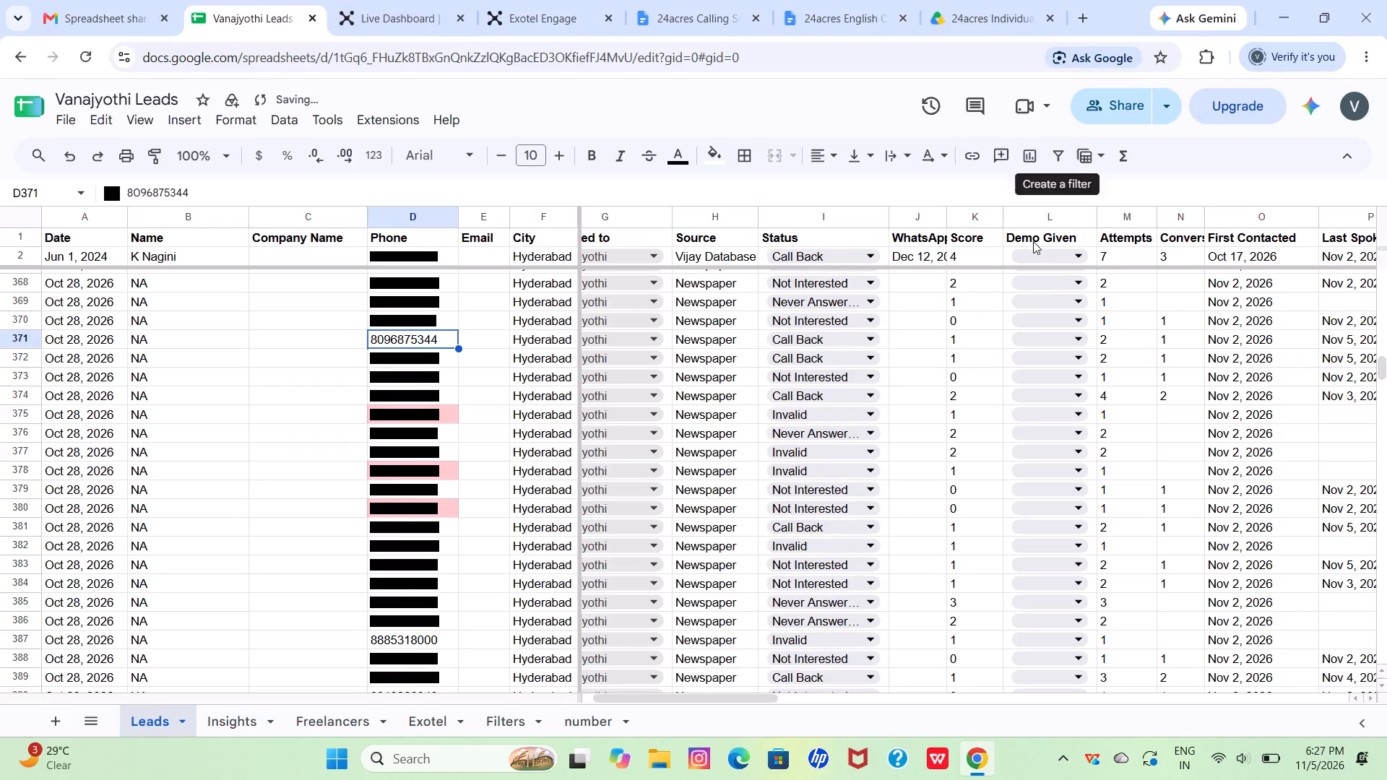
{"action": "scroll", "coordinate": [1001, 265], "scroll_direction": "up", "scroll_amount": 8}
{"action": "left_click", "coordinate": [1058, 153]}
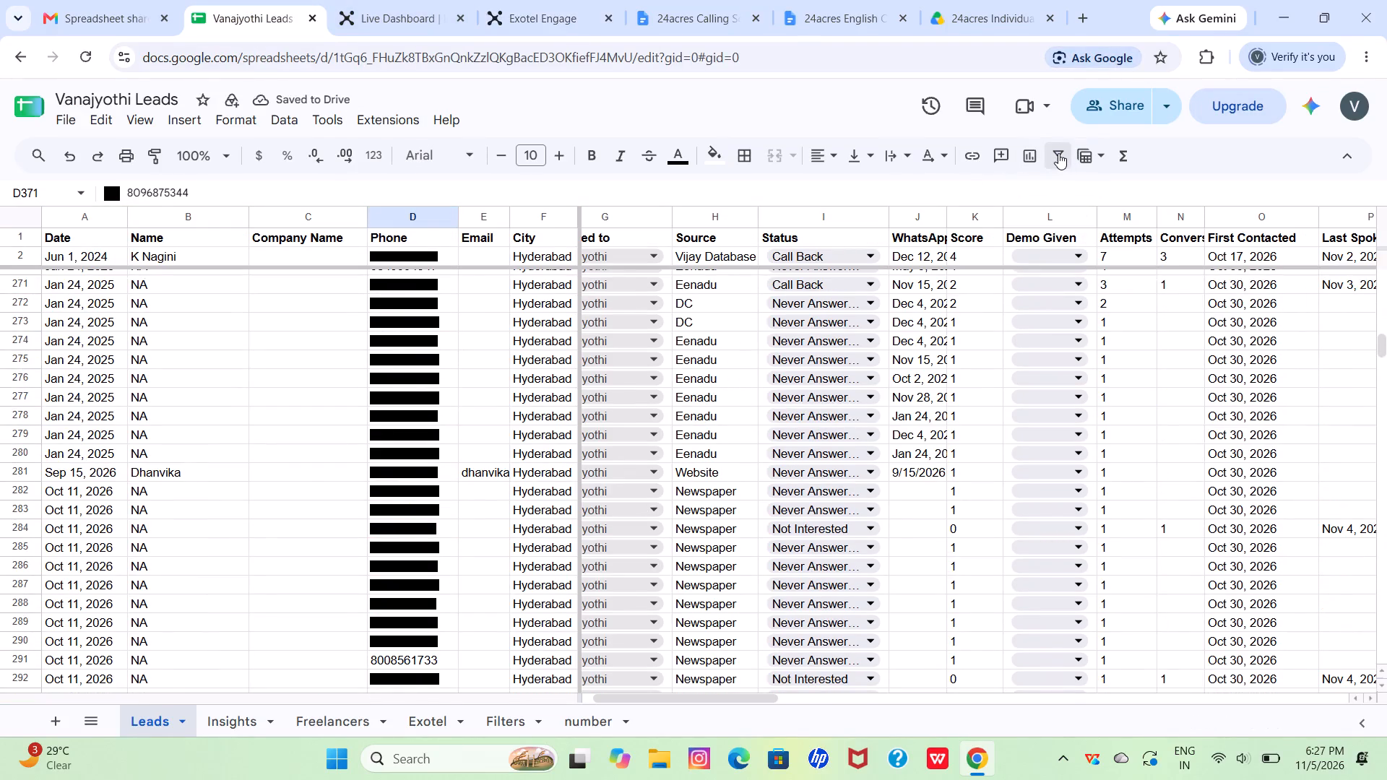
{"action": "scroll", "coordinate": [803, 295], "scroll_direction": "right", "scroll_amount": 1}
{"action": "scroll", "coordinate": [803, 295], "scroll_direction": "up", "scroll_amount": 14}
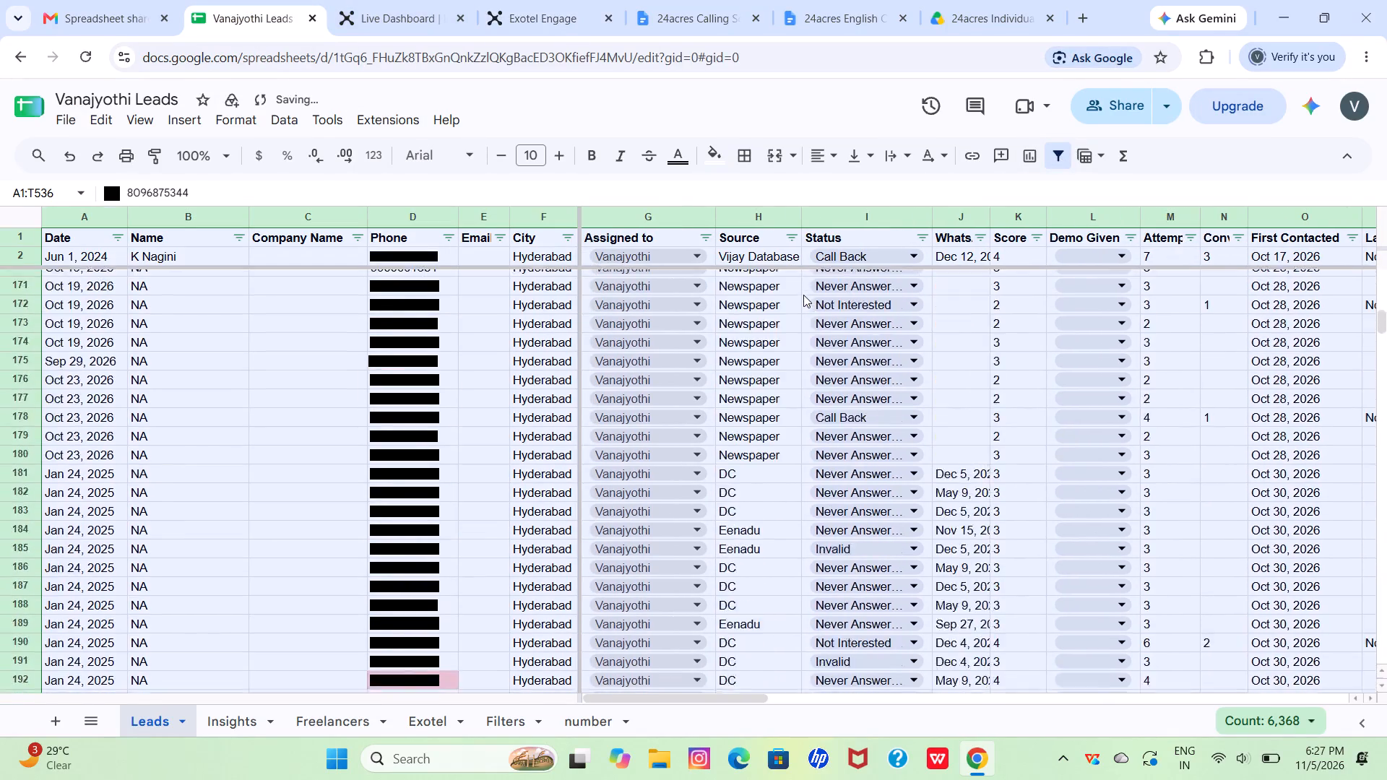
{"action": "scroll", "coordinate": [803, 295], "scroll_direction": "up", "scroll_amount": 18}
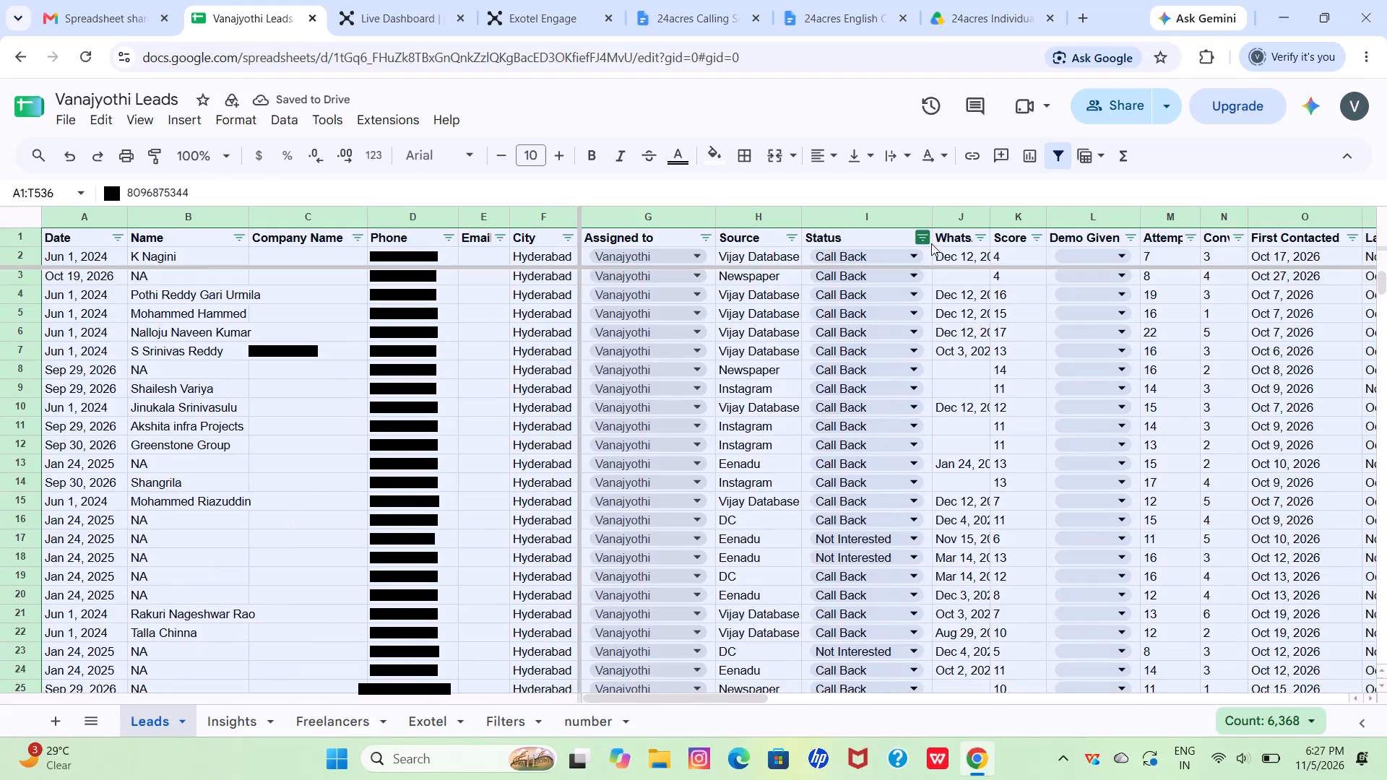
{"action": "left_click", "coordinate": [928, 242]}
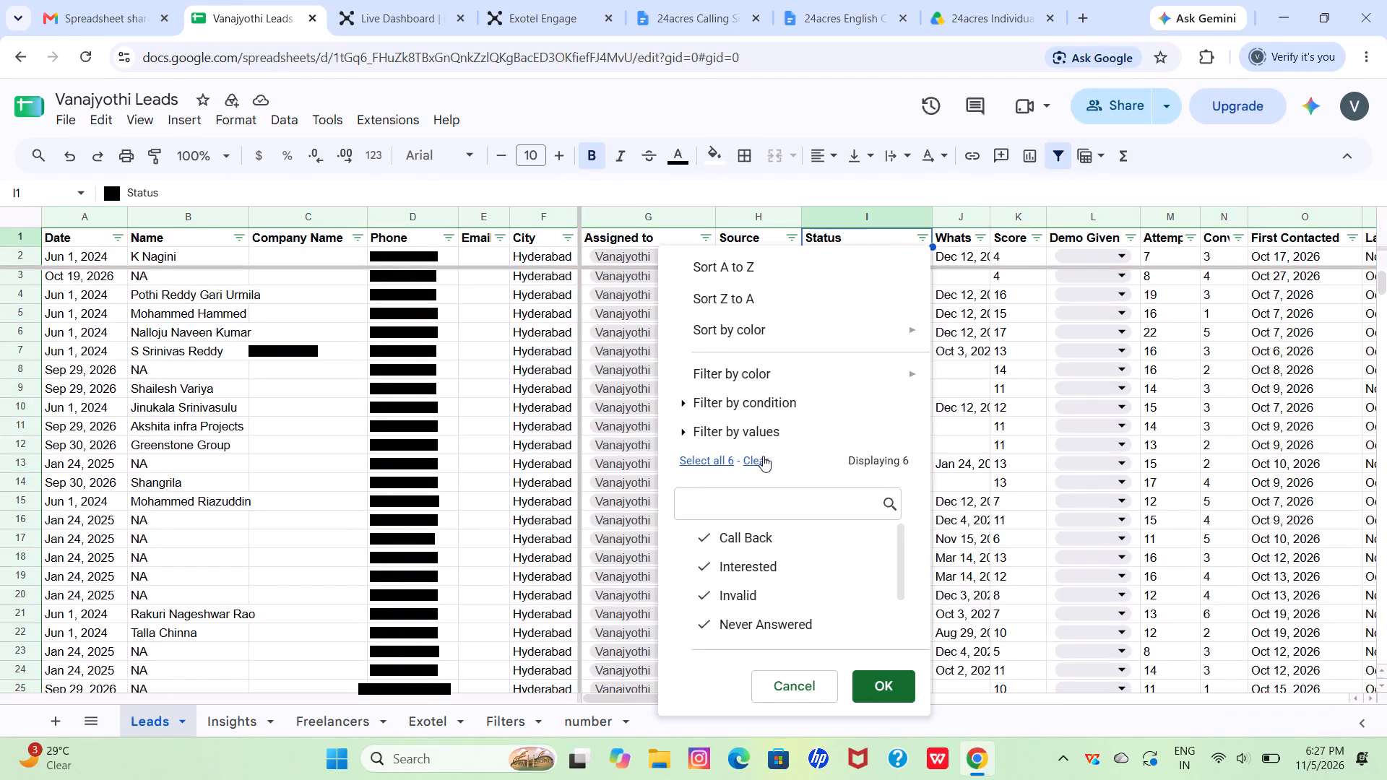
{"action": "left_click", "coordinate": [762, 456]}
{"action": "left_click", "coordinate": [763, 617]}
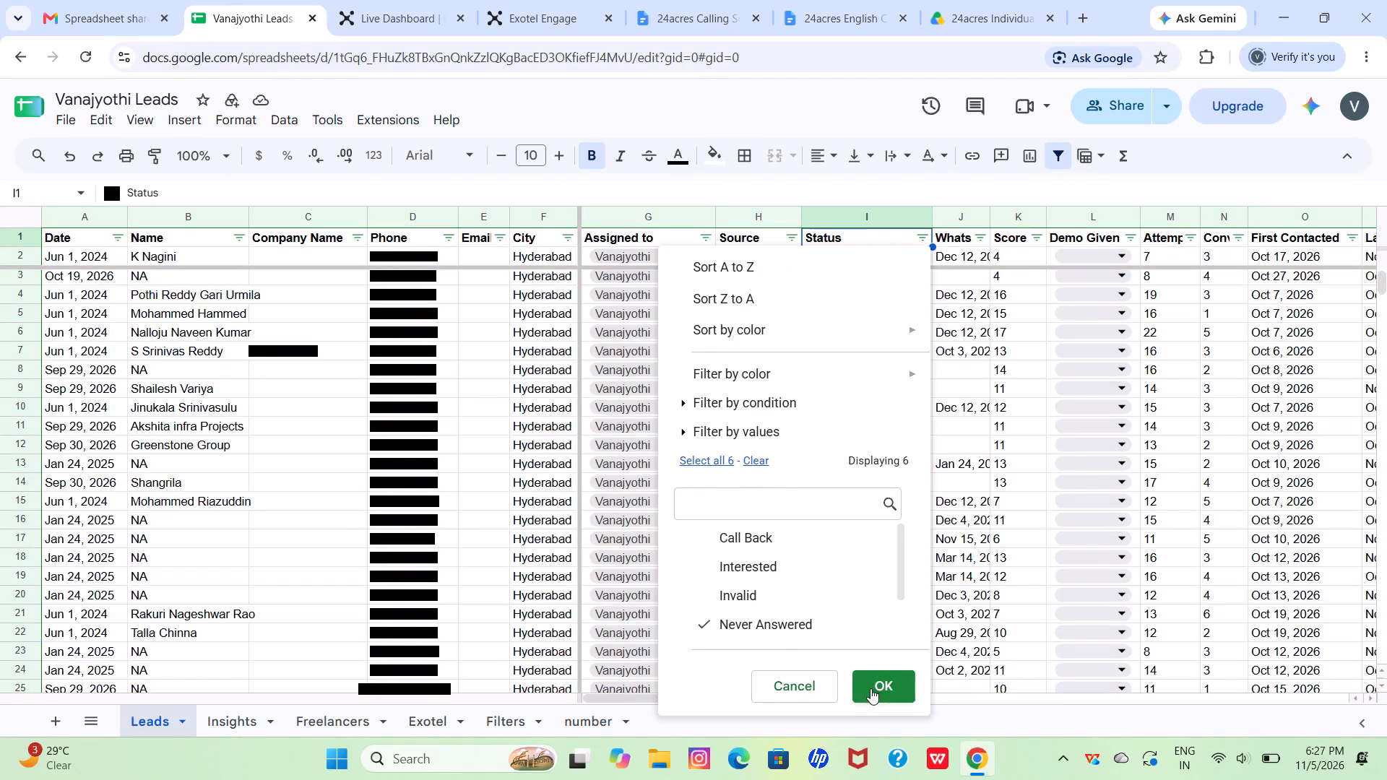
{"action": "left_click", "coordinate": [876, 688]}
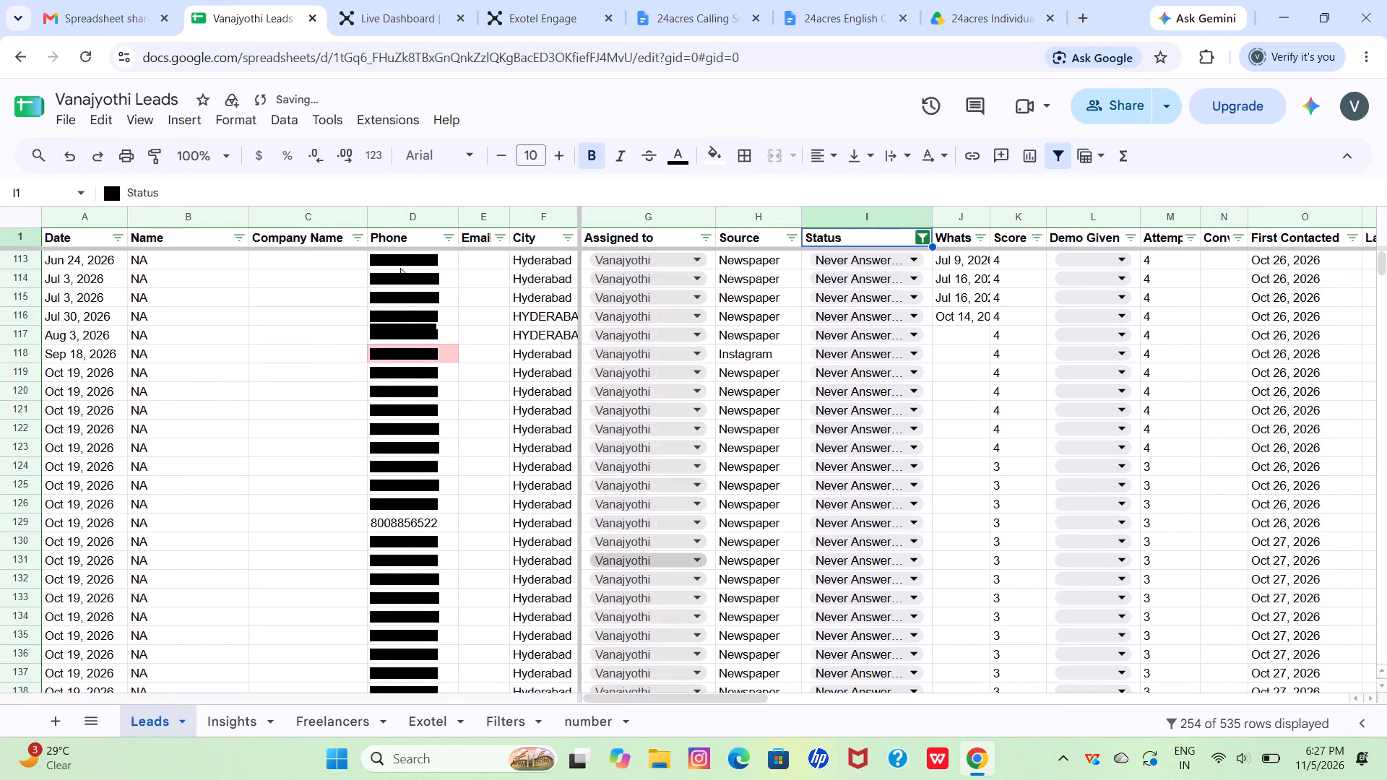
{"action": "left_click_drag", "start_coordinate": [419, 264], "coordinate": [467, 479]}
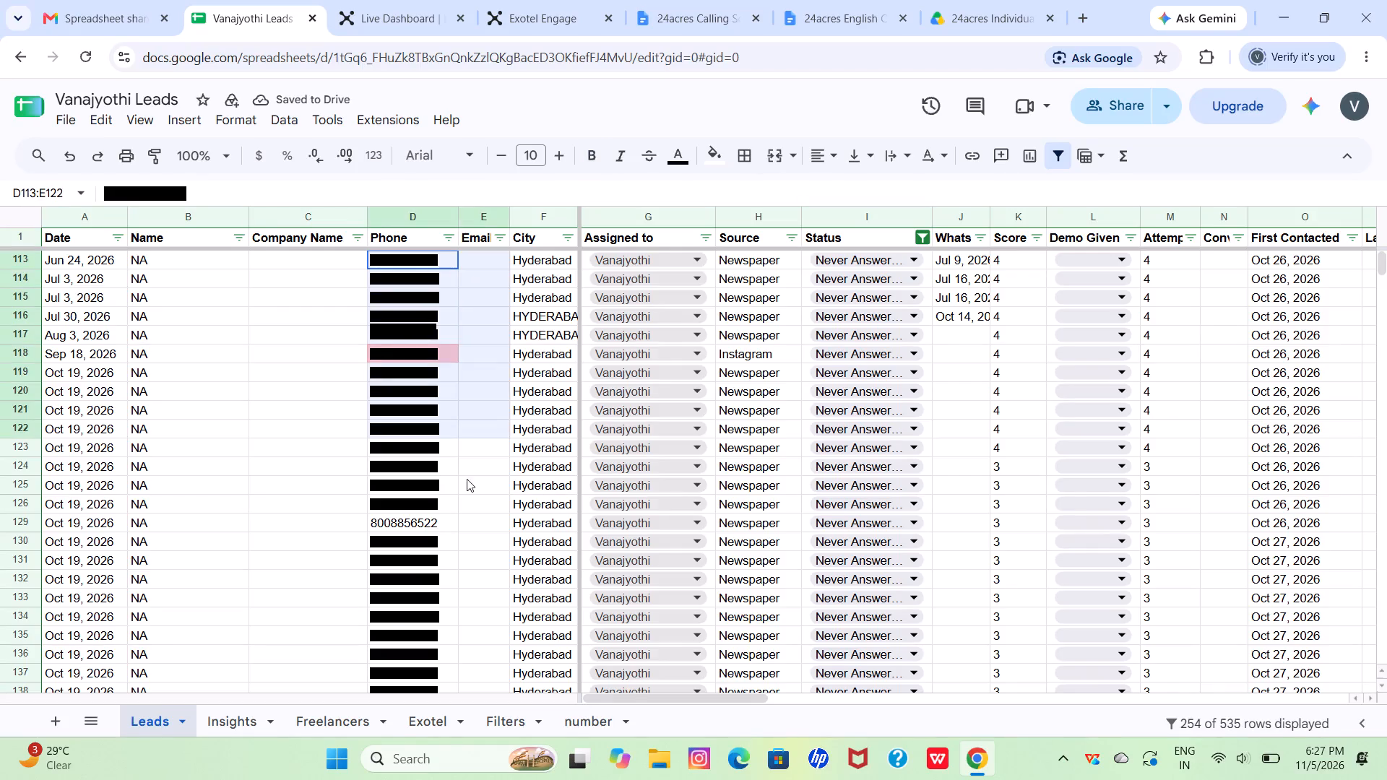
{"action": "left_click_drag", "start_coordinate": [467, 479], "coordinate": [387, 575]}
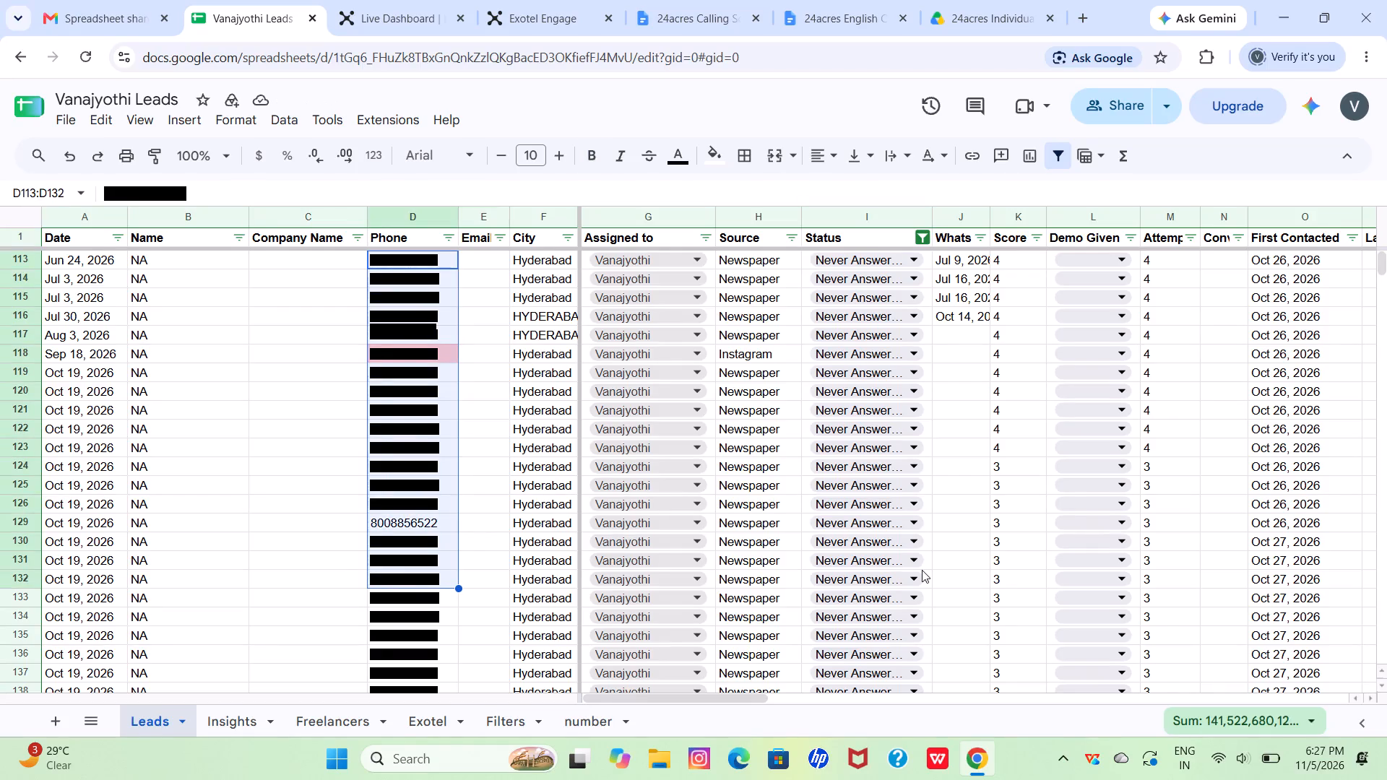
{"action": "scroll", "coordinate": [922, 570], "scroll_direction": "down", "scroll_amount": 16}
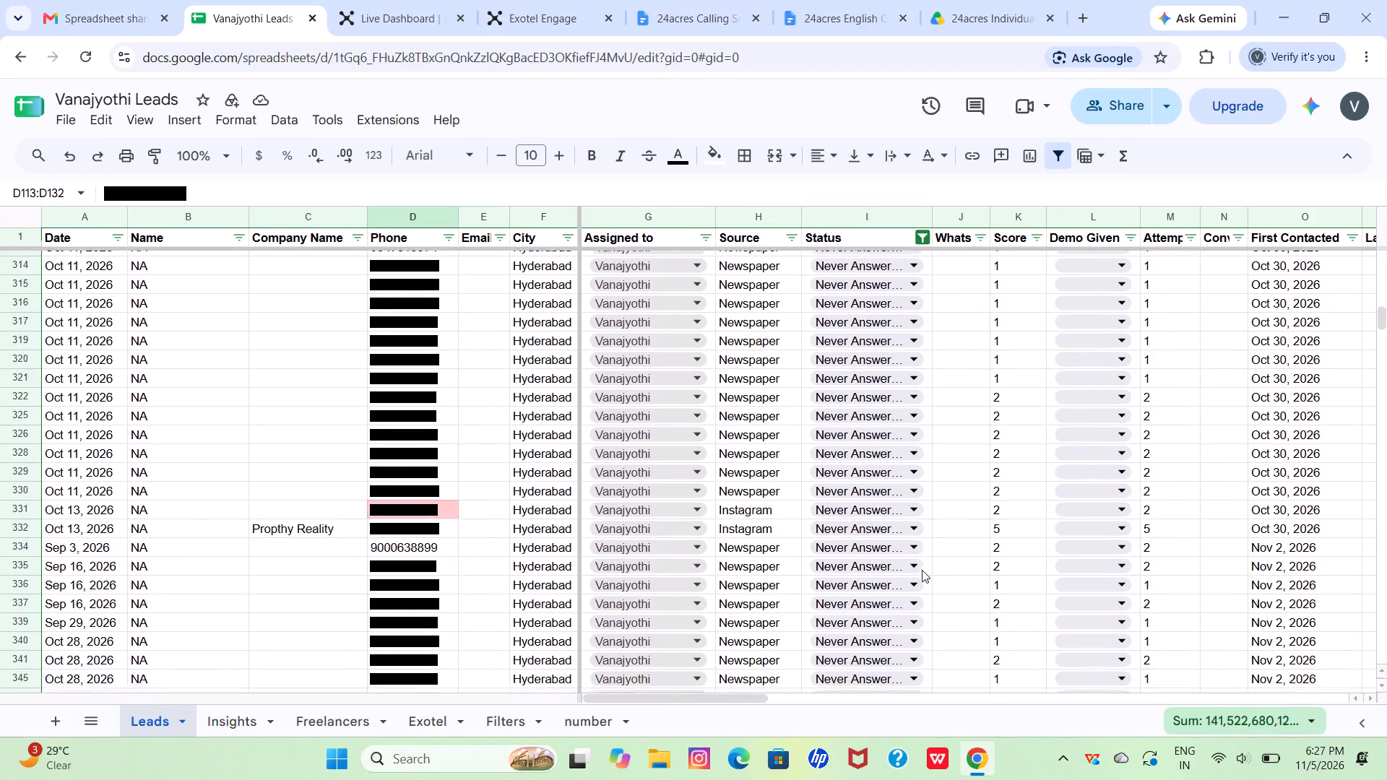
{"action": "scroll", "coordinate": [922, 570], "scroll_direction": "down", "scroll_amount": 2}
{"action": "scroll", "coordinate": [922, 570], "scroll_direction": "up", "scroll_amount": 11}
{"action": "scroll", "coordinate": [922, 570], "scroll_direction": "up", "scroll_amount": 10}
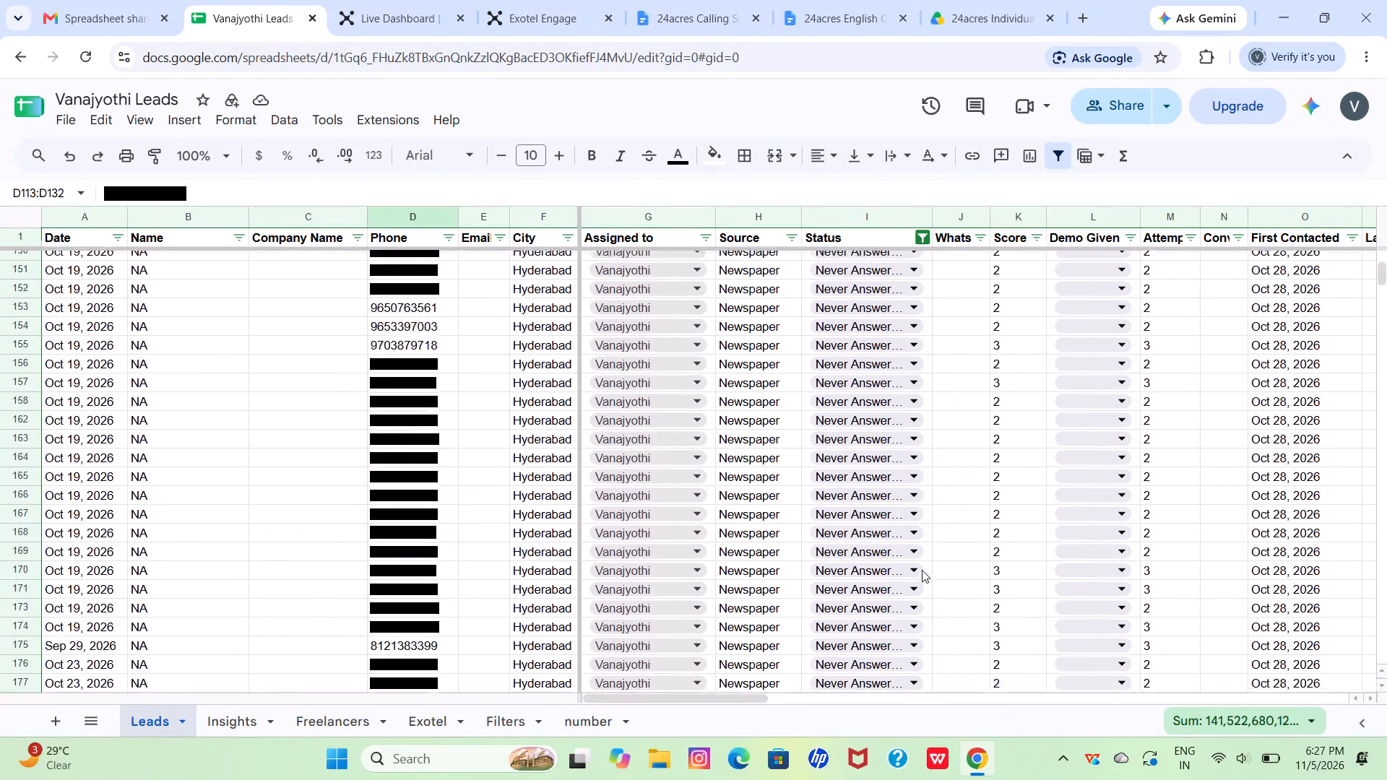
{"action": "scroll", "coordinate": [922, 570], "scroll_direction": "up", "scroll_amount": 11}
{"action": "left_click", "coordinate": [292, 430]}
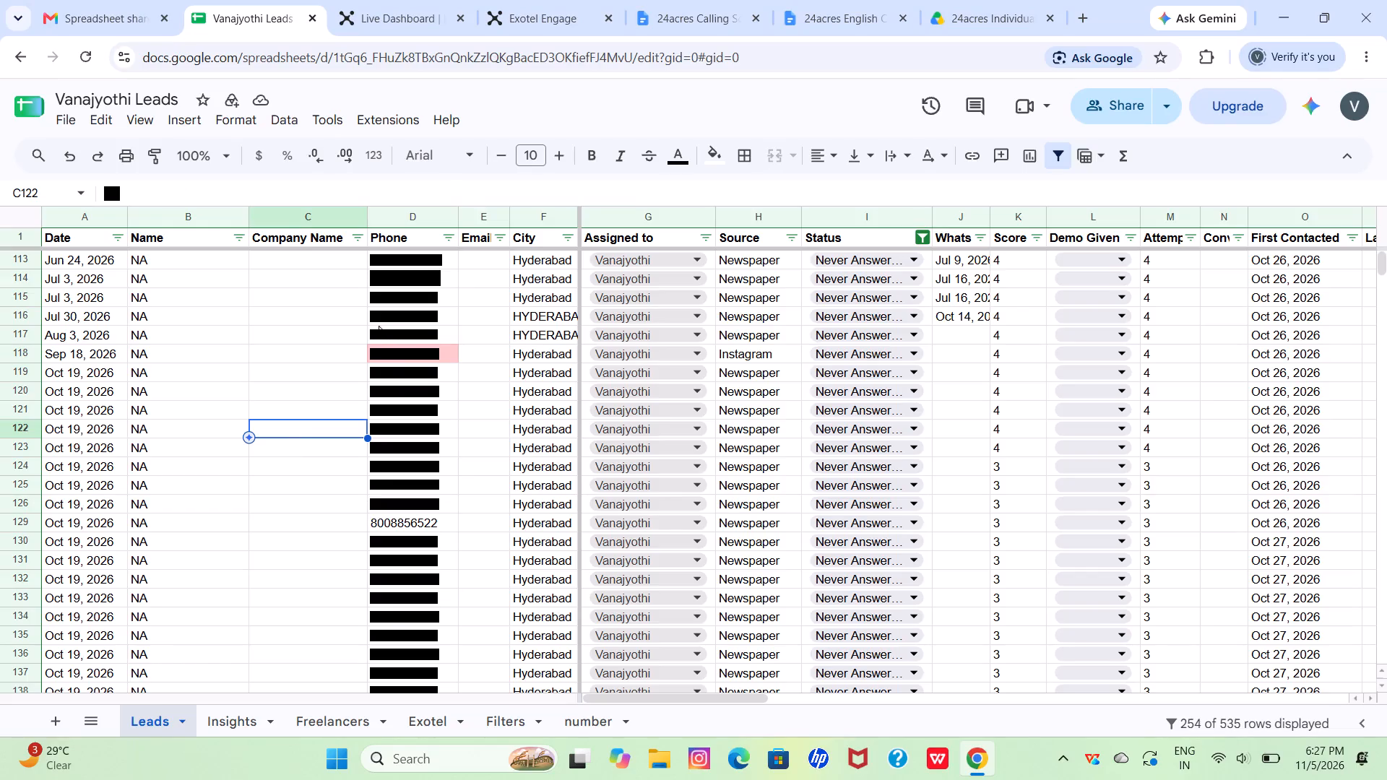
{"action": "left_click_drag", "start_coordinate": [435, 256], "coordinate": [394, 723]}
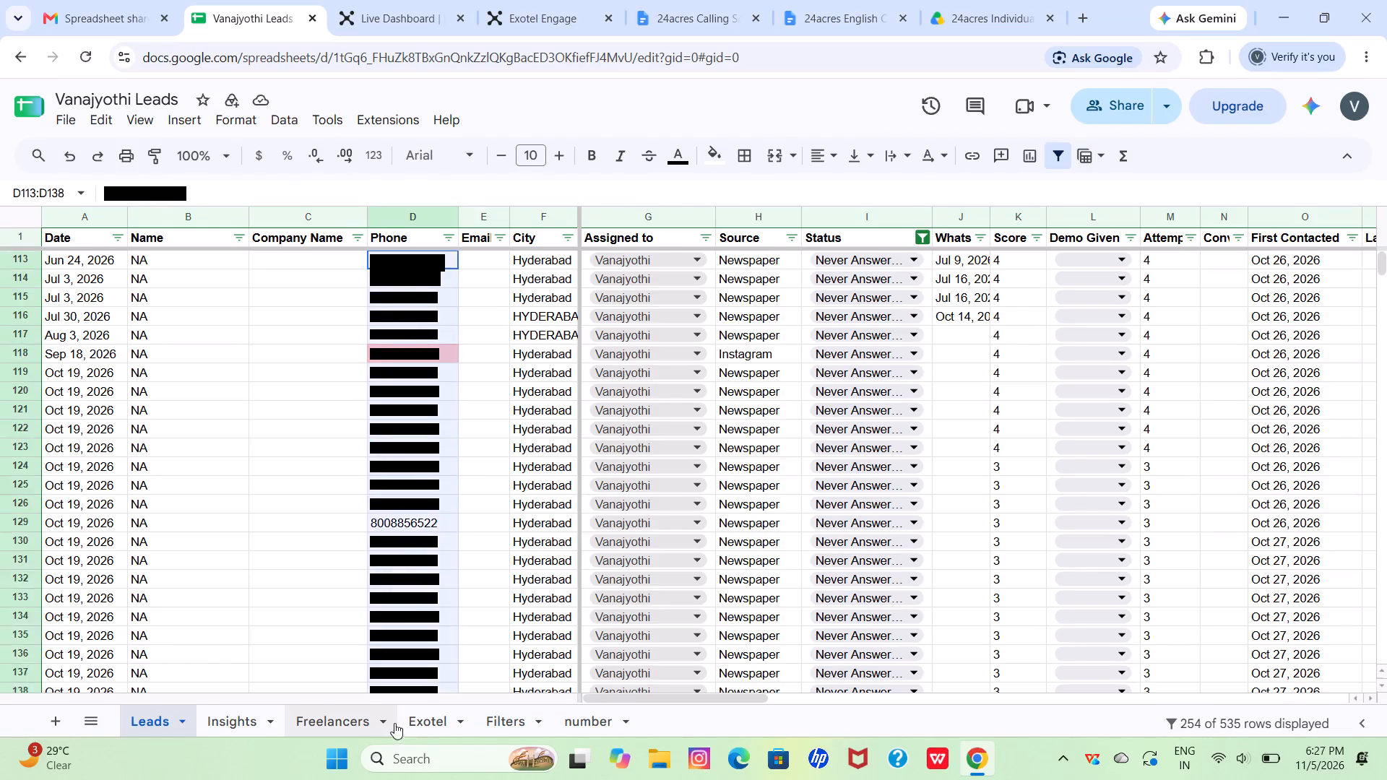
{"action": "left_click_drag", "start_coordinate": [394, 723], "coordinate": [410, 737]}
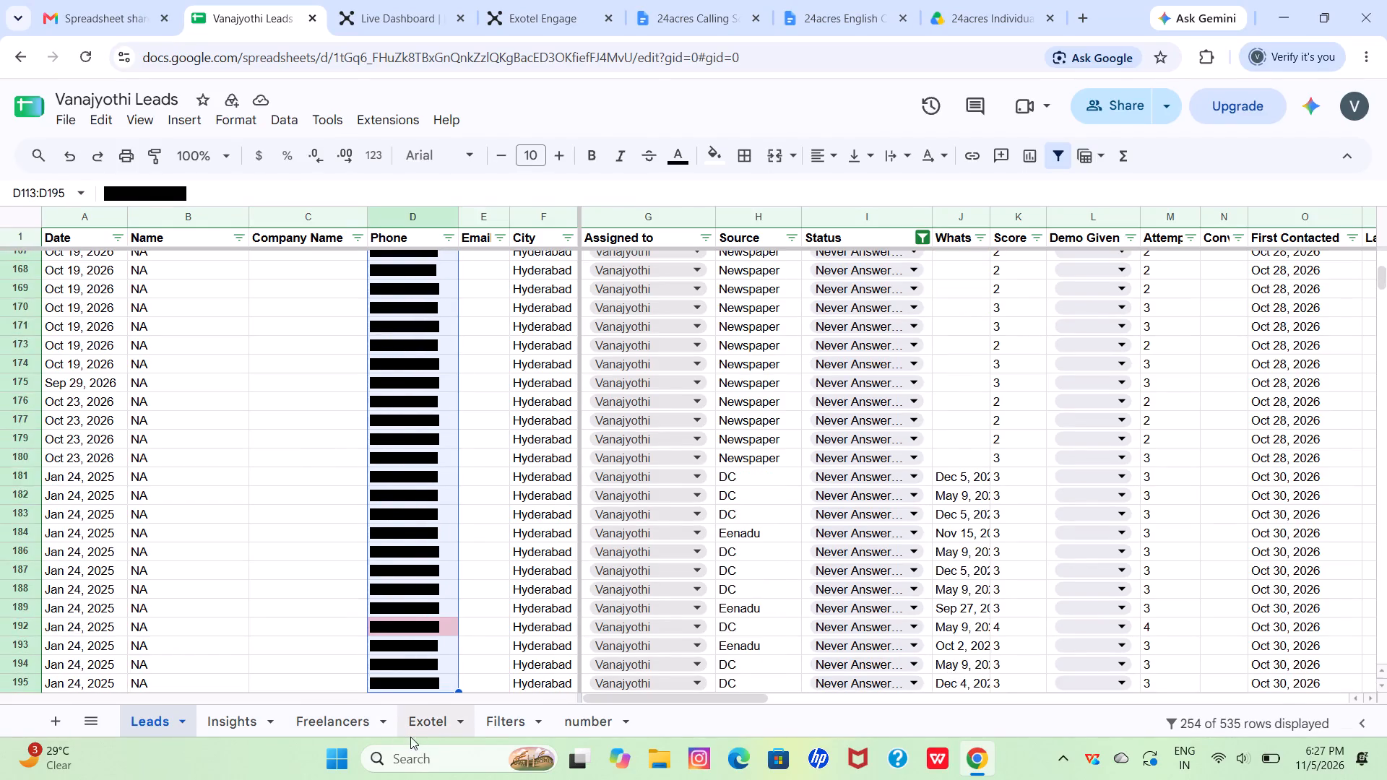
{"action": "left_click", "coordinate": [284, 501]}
Copy the Phone column of the filtered Never Answered leads, from row 113 down to the end of the sheet.
{"action": "scroll", "coordinate": [457, 402], "scroll_direction": "up", "scroll_amount": 14}
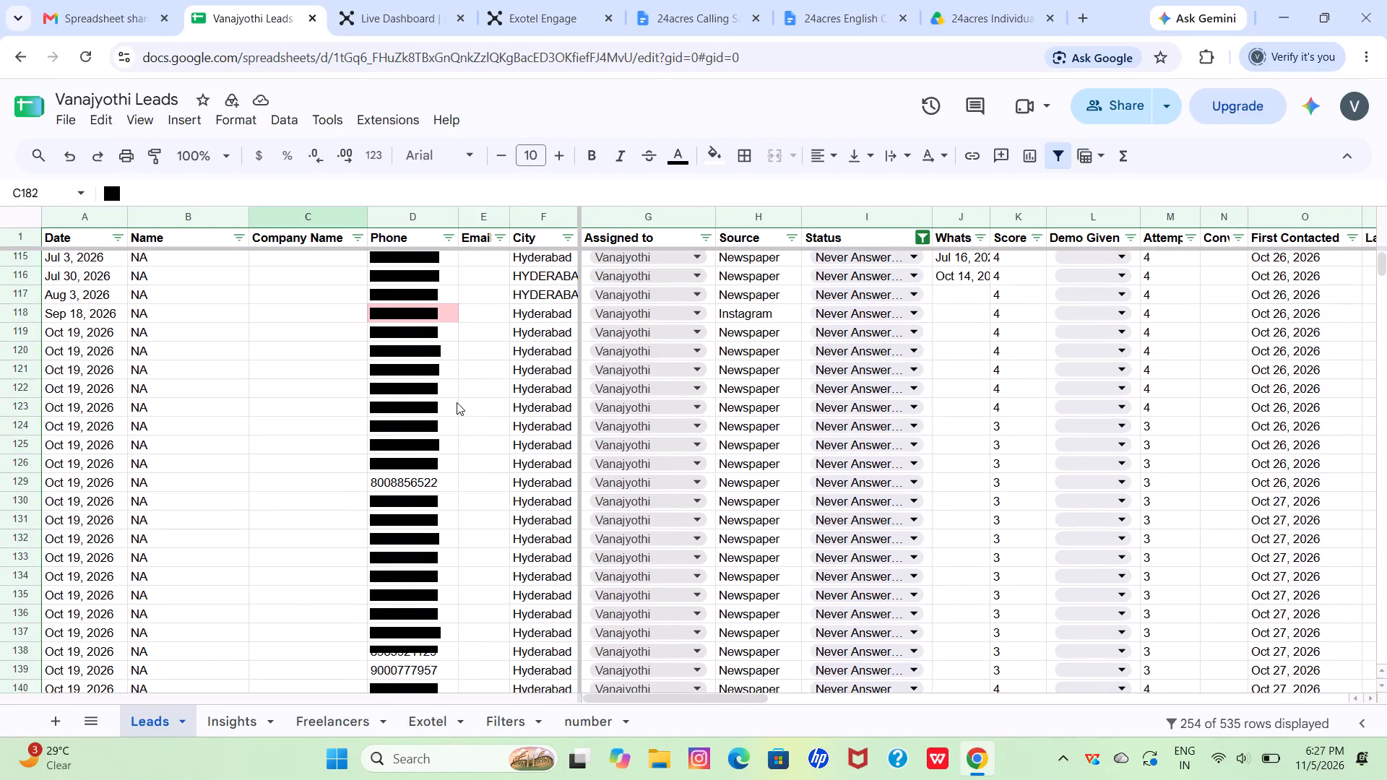
{"action": "scroll", "coordinate": [457, 402], "scroll_direction": "up", "scroll_amount": 7}
{"action": "left_click_drag", "start_coordinate": [451, 263], "coordinate": [447, 303]}
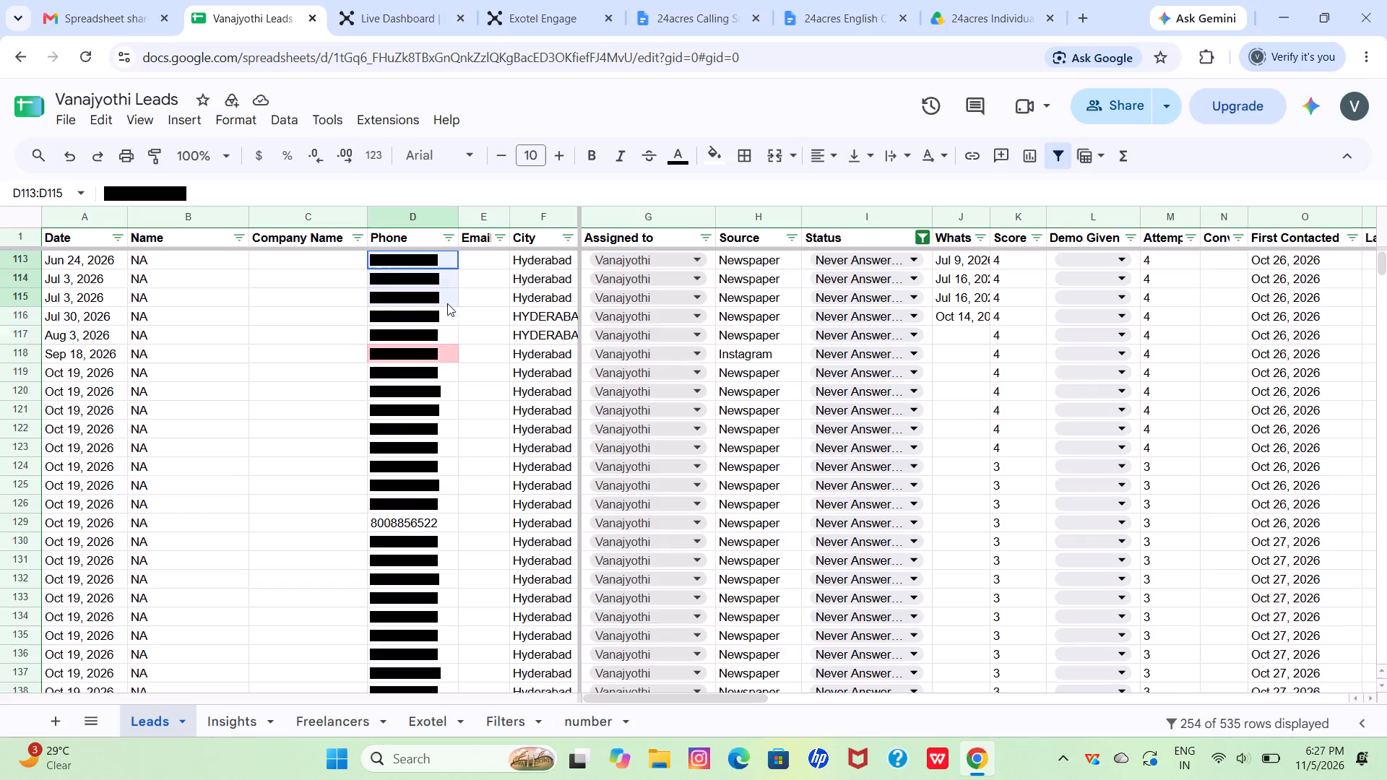
{"action": "left_click_drag", "start_coordinate": [447, 303], "coordinate": [385, 771]}
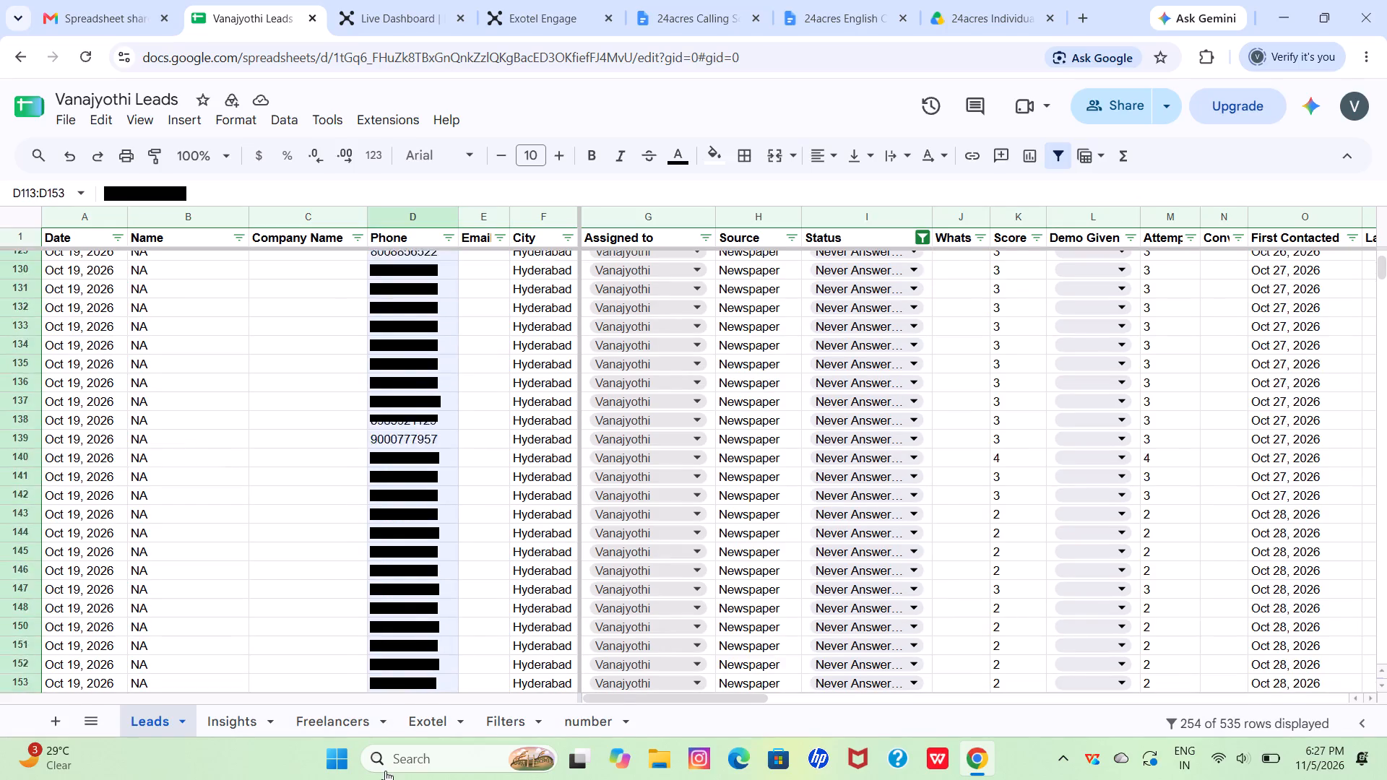
{"action": "left_click_drag", "start_coordinate": [385, 771], "coordinate": [388, 779]}
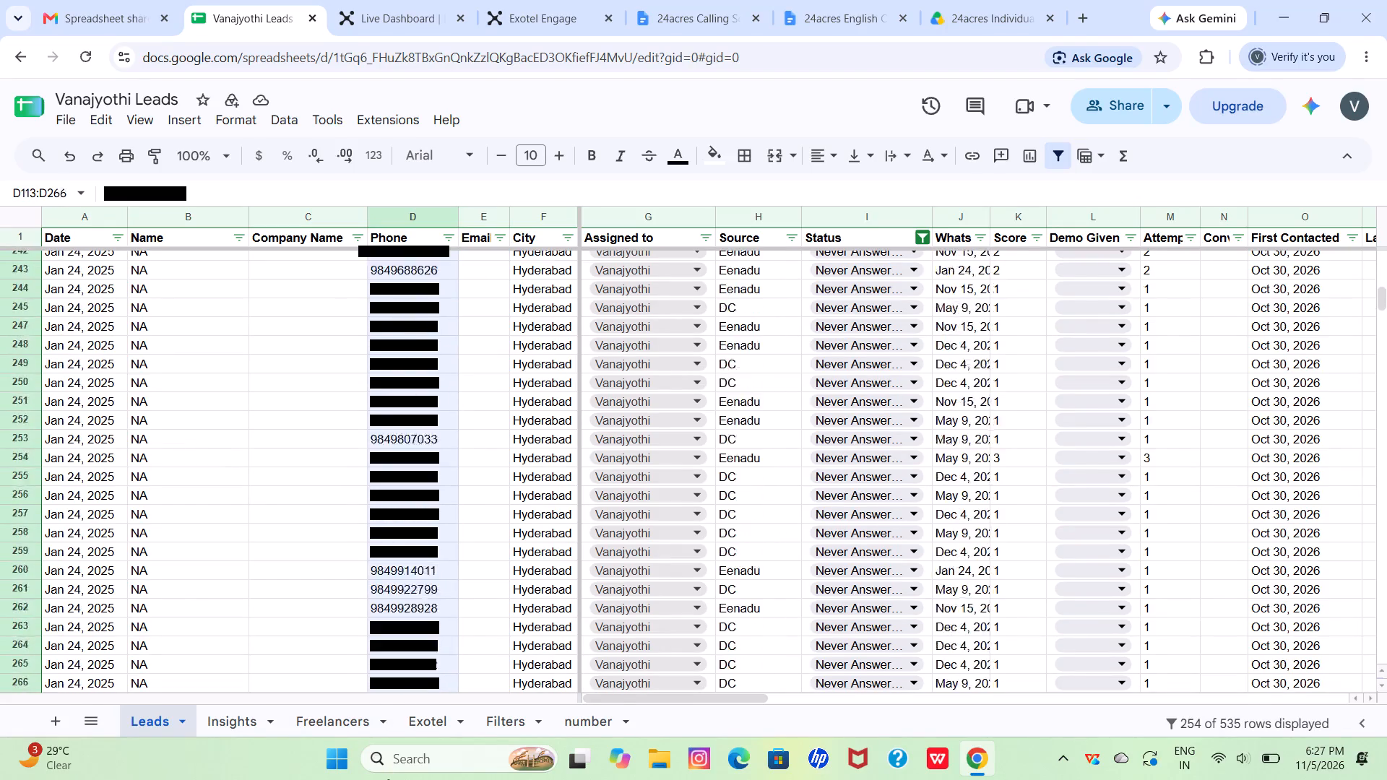
{"action": "left_click_drag", "start_coordinate": [388, 779], "coordinate": [390, 779]}
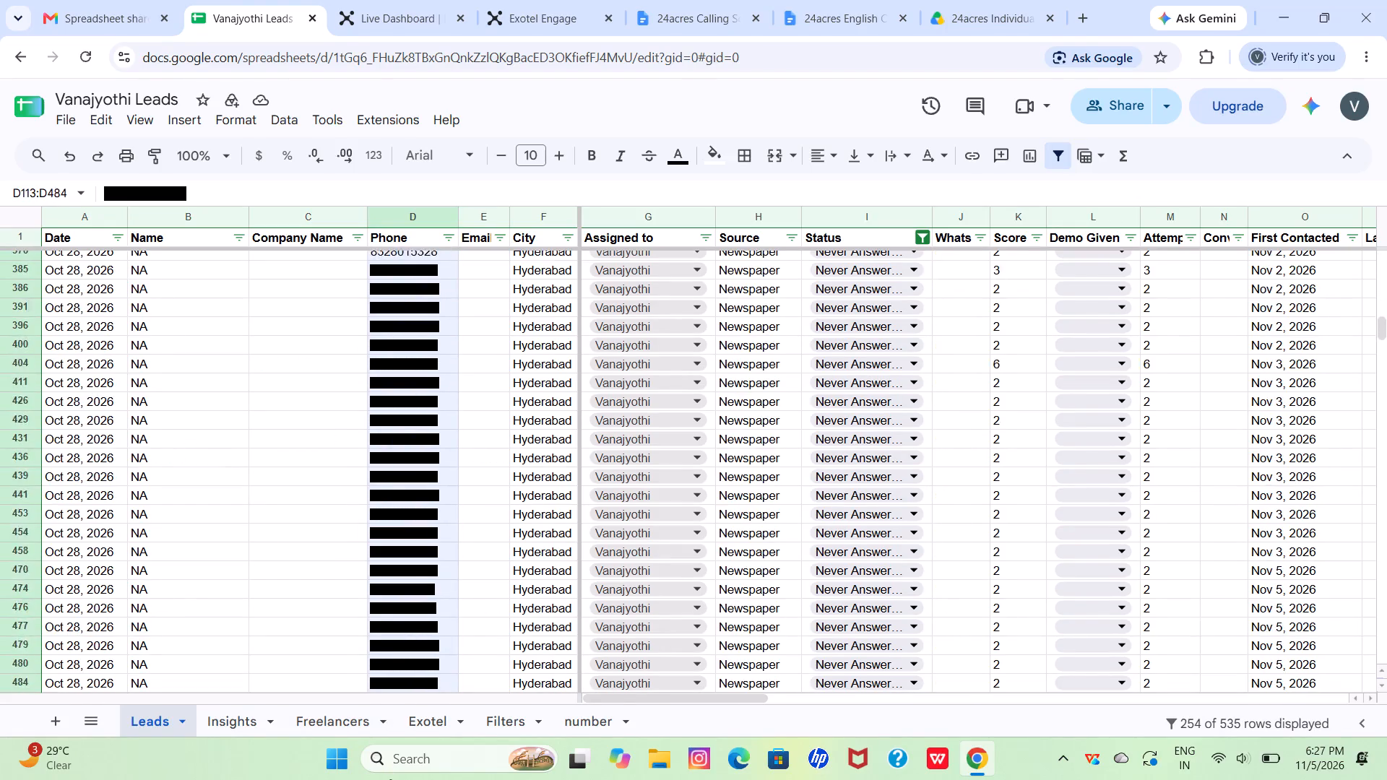
{"action": "left_click_drag", "start_coordinate": [390, 779], "coordinate": [444, 271]}
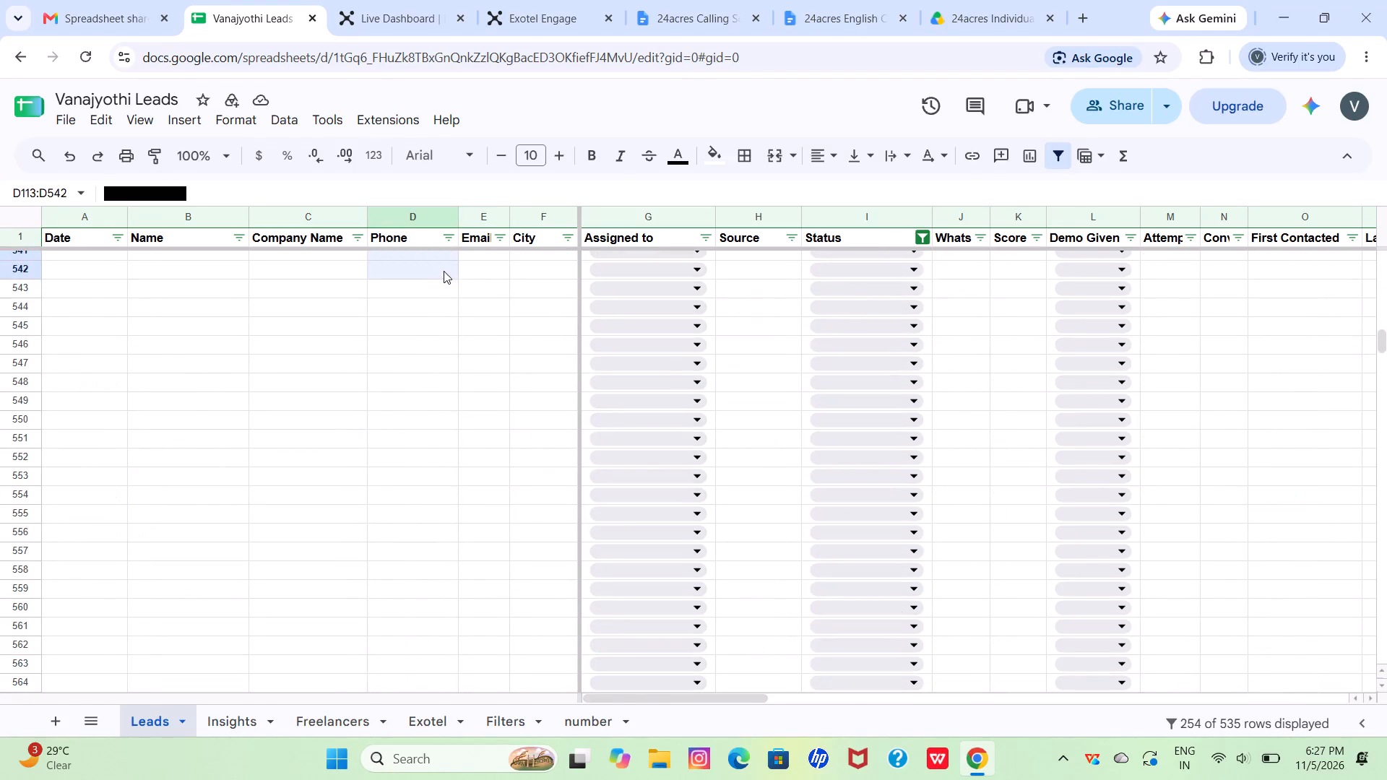
{"action": "left_click_drag", "start_coordinate": [444, 271], "coordinate": [445, 274]}
{"action": "scroll", "coordinate": [445, 274], "scroll_direction": "up", "scroll_amount": 8}
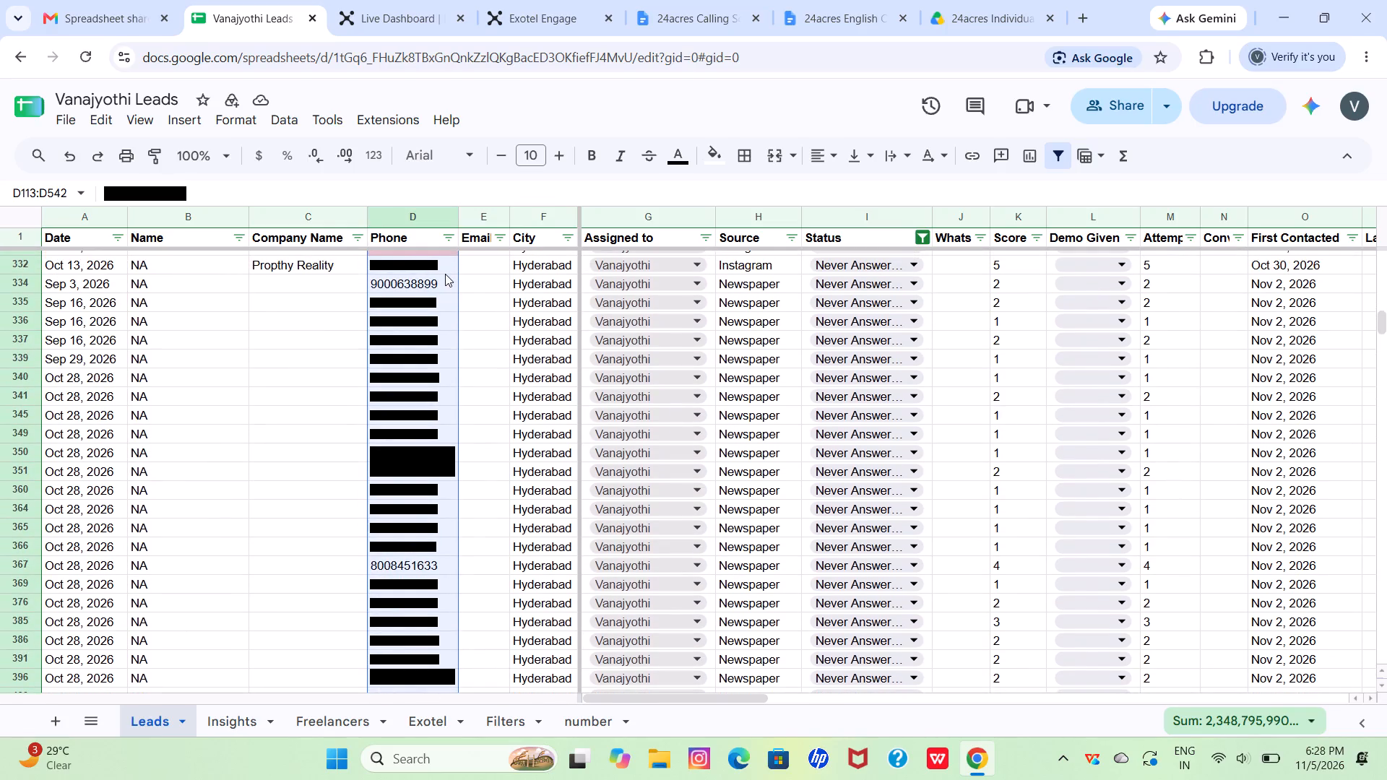
{"action": "key", "text": "ctrl+shift+Down"}
{"action": "key", "text": "ctrl+c"}
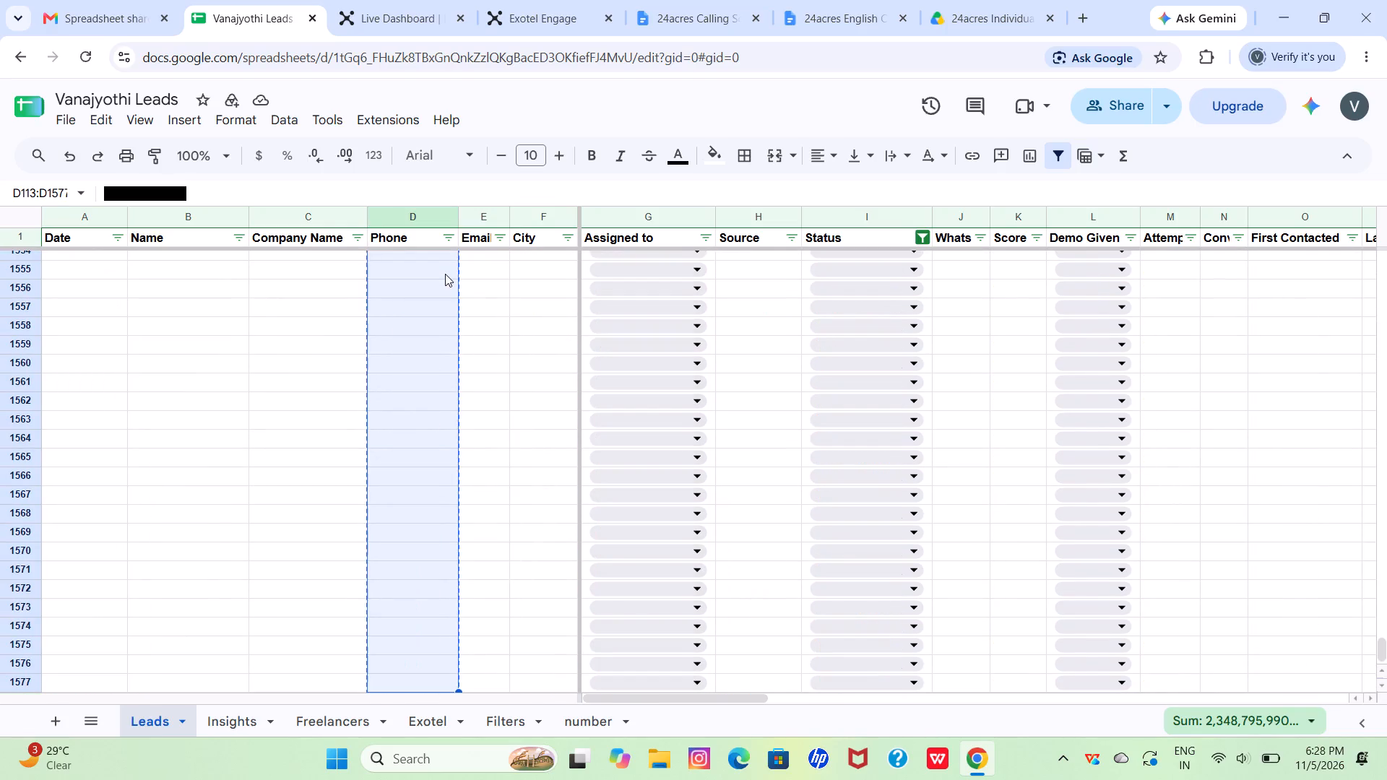
Replace the old phone numbers below the header in column A of the number sheet with the copied ones, starting at A2.
{"action": "scroll", "coordinate": [445, 274], "scroll_direction": "up", "scroll_amount": 16}
{"action": "scroll", "coordinate": [445, 274], "scroll_direction": "up", "scroll_amount": 15}
{"action": "scroll", "coordinate": [445, 274], "scroll_direction": "up", "scroll_amount": 8}
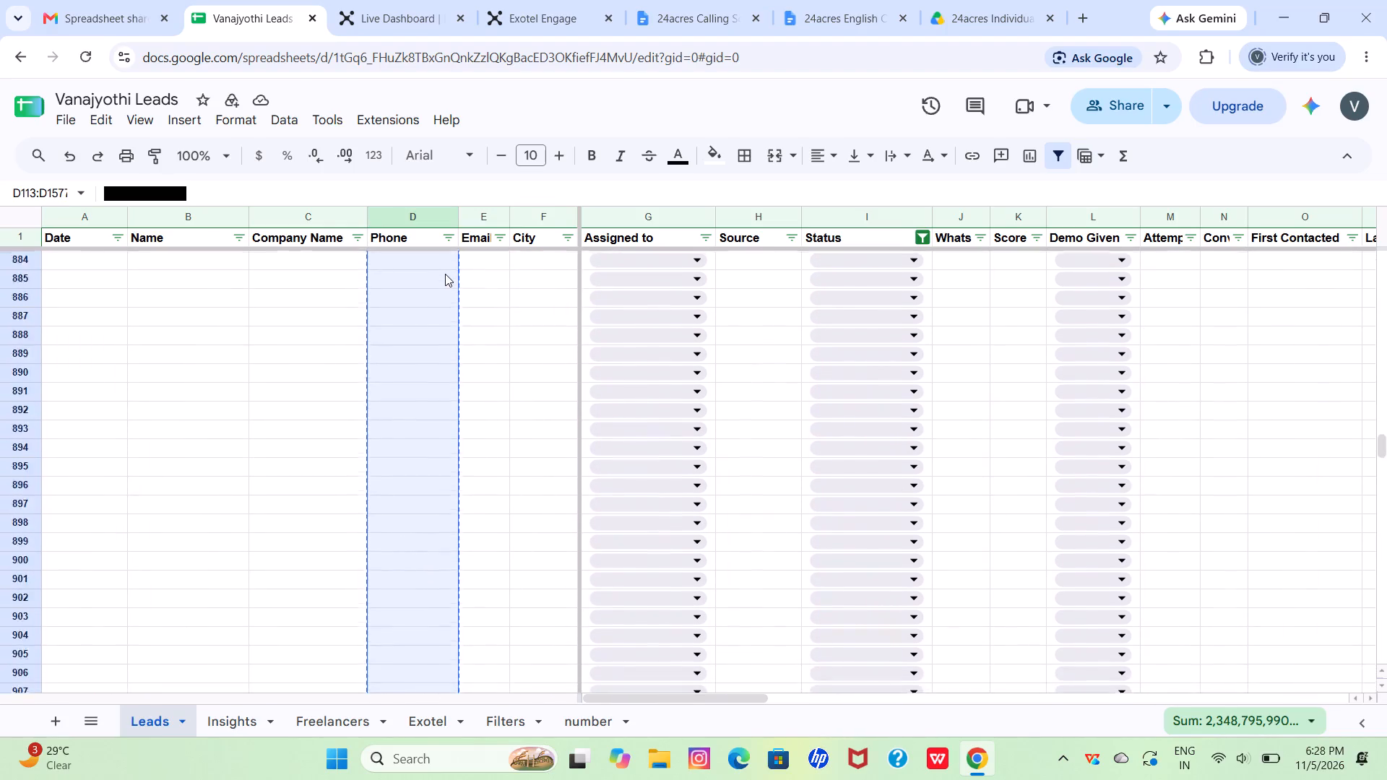
{"action": "scroll", "coordinate": [445, 274], "scroll_direction": "up", "scroll_amount": 20}
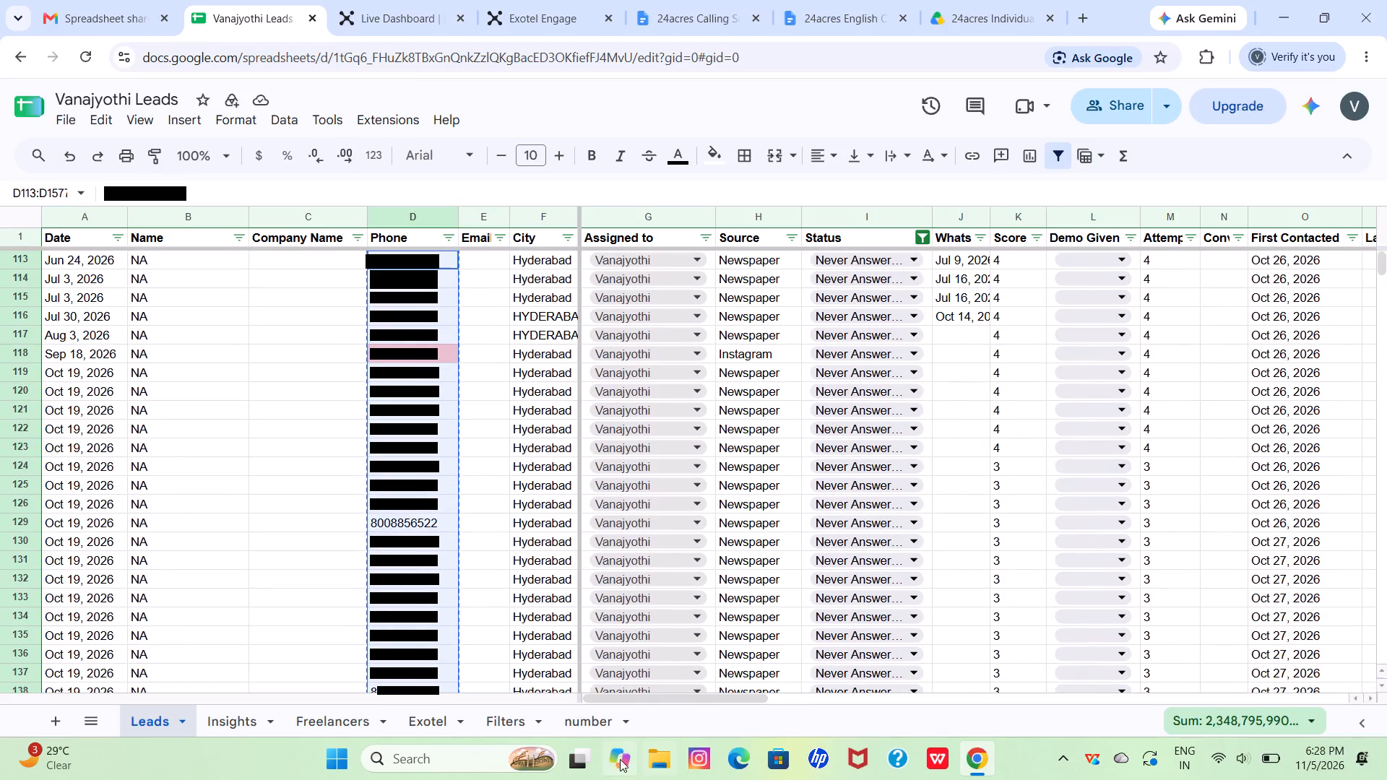
{"action": "left_click", "coordinate": [596, 714]}
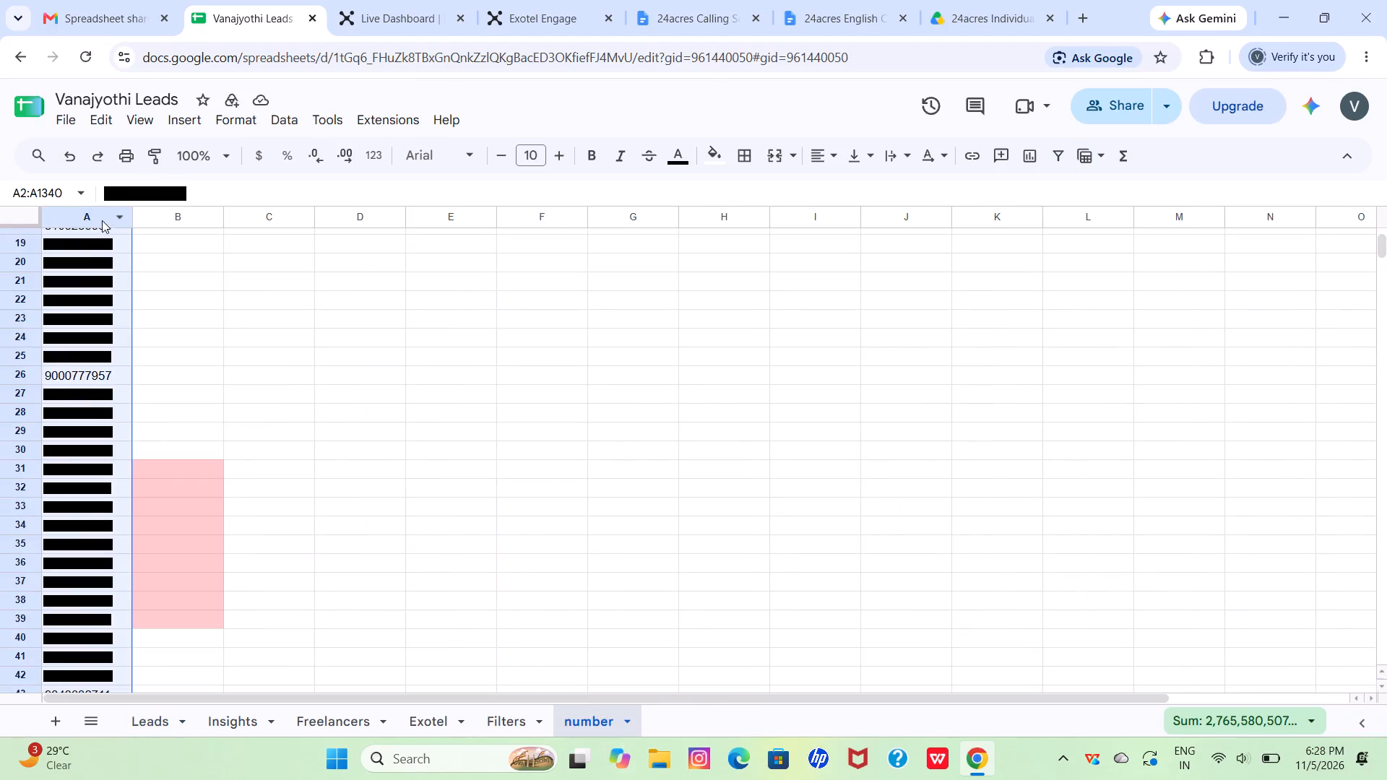
{"action": "scroll", "coordinate": [106, 279], "scroll_direction": "up", "scroll_amount": 11}
{"action": "key", "text": "BackSpace"}
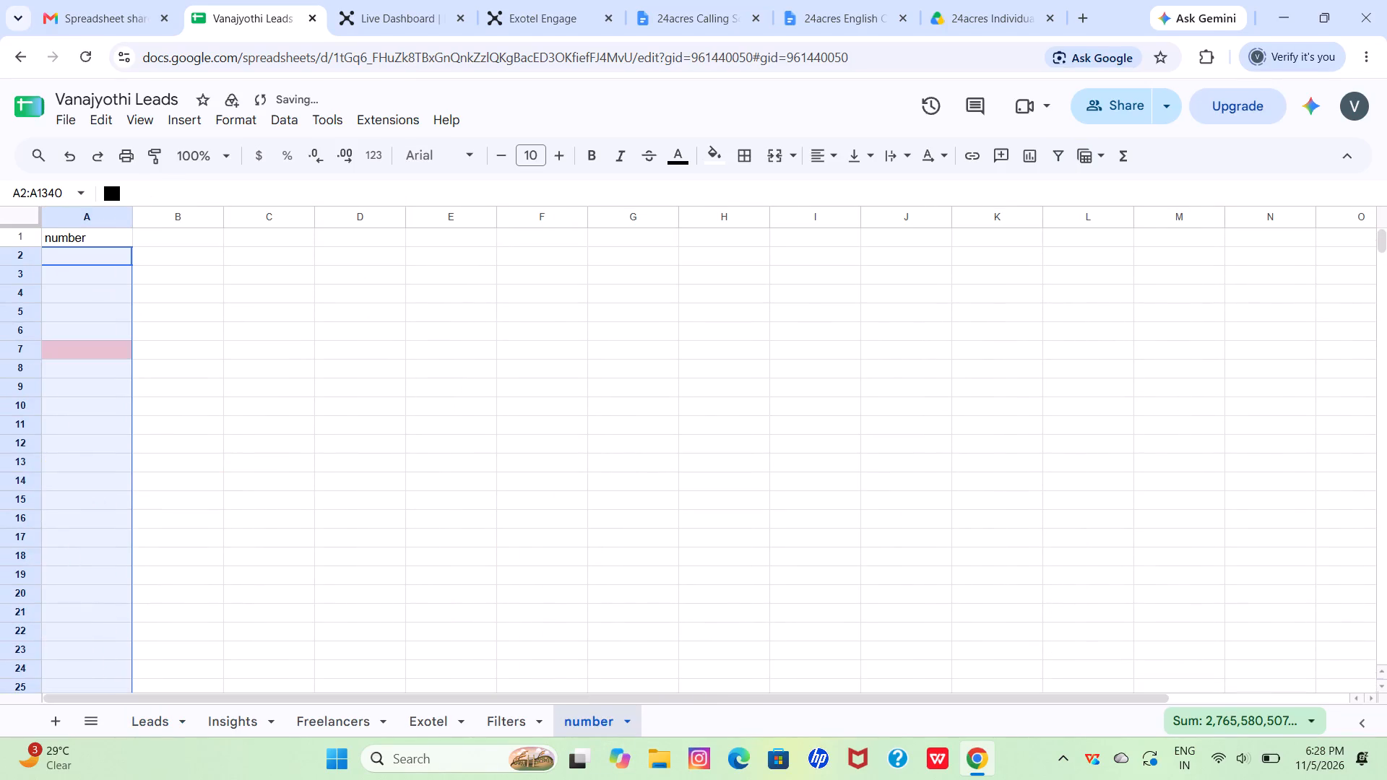
{"action": "left_click", "coordinate": [196, 309]}
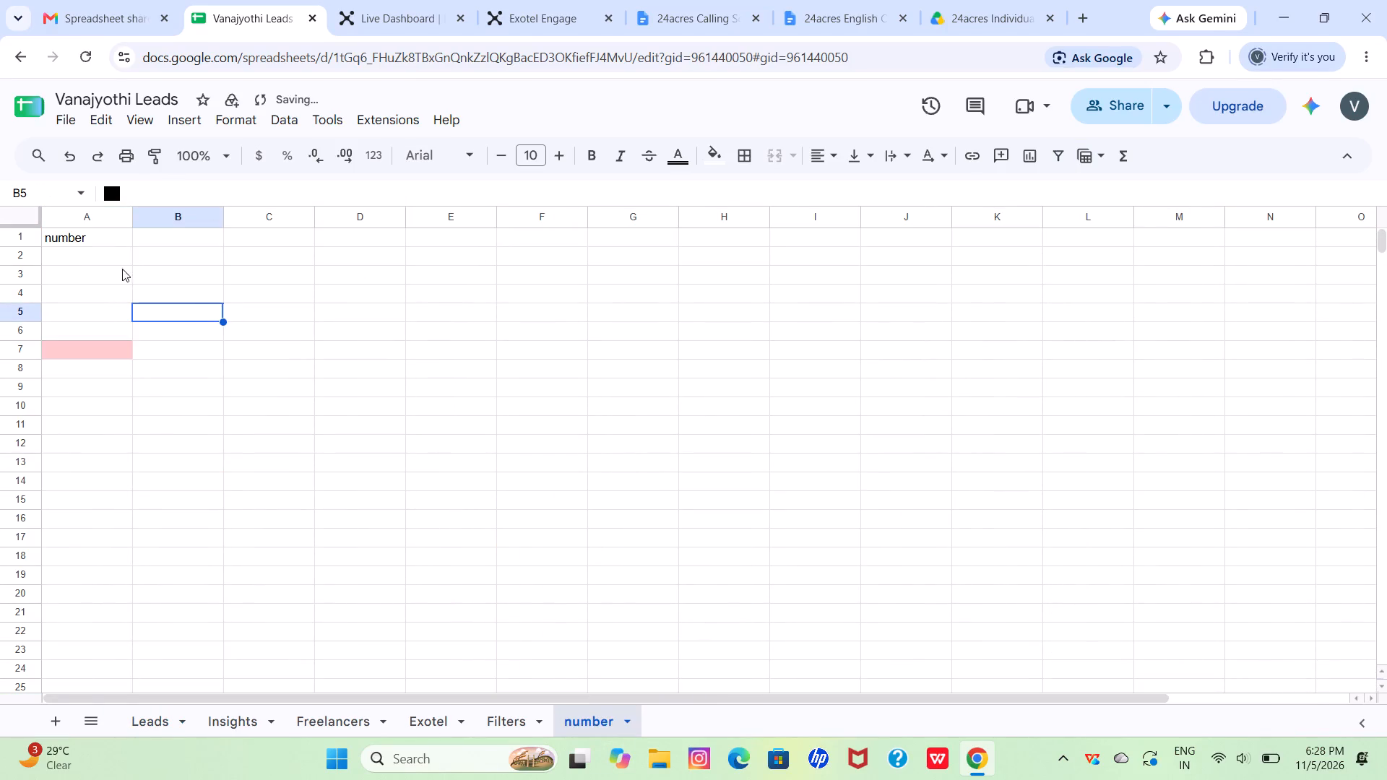
{"action": "left_click", "coordinate": [111, 263]}
{"action": "key", "text": "ctrl+v"}
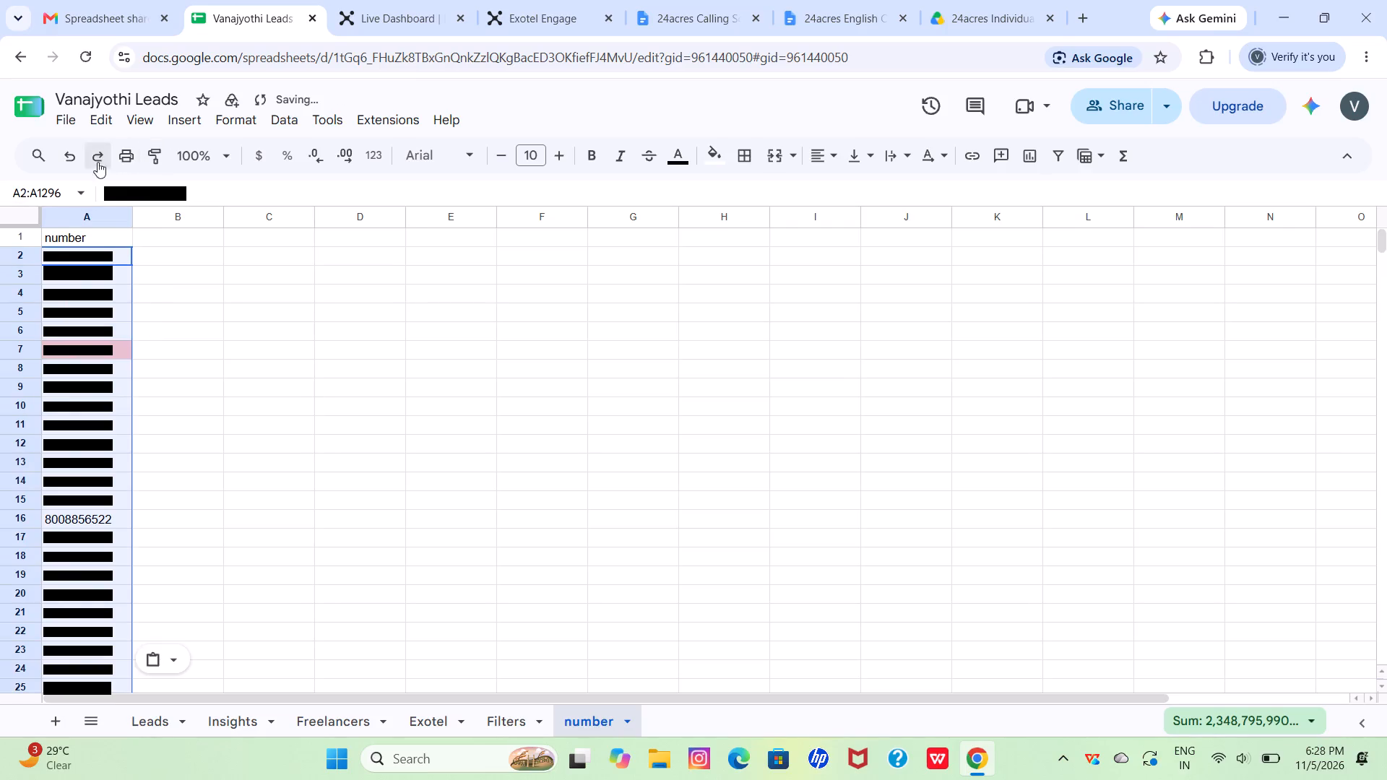
Download the number sheet as a Comma Separated Values (.csv) file.
{"action": "left_click", "coordinate": [72, 123]}
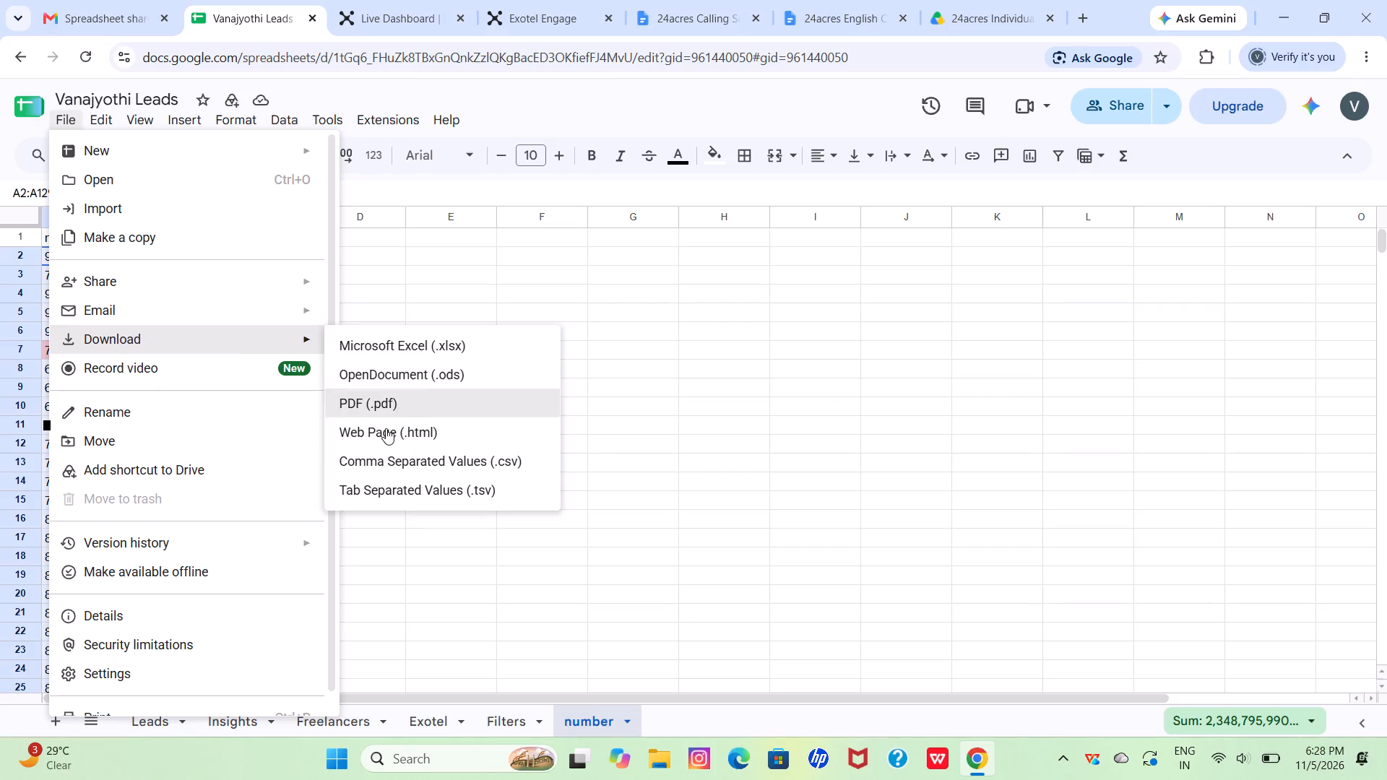
{"action": "left_click", "coordinate": [415, 460]}
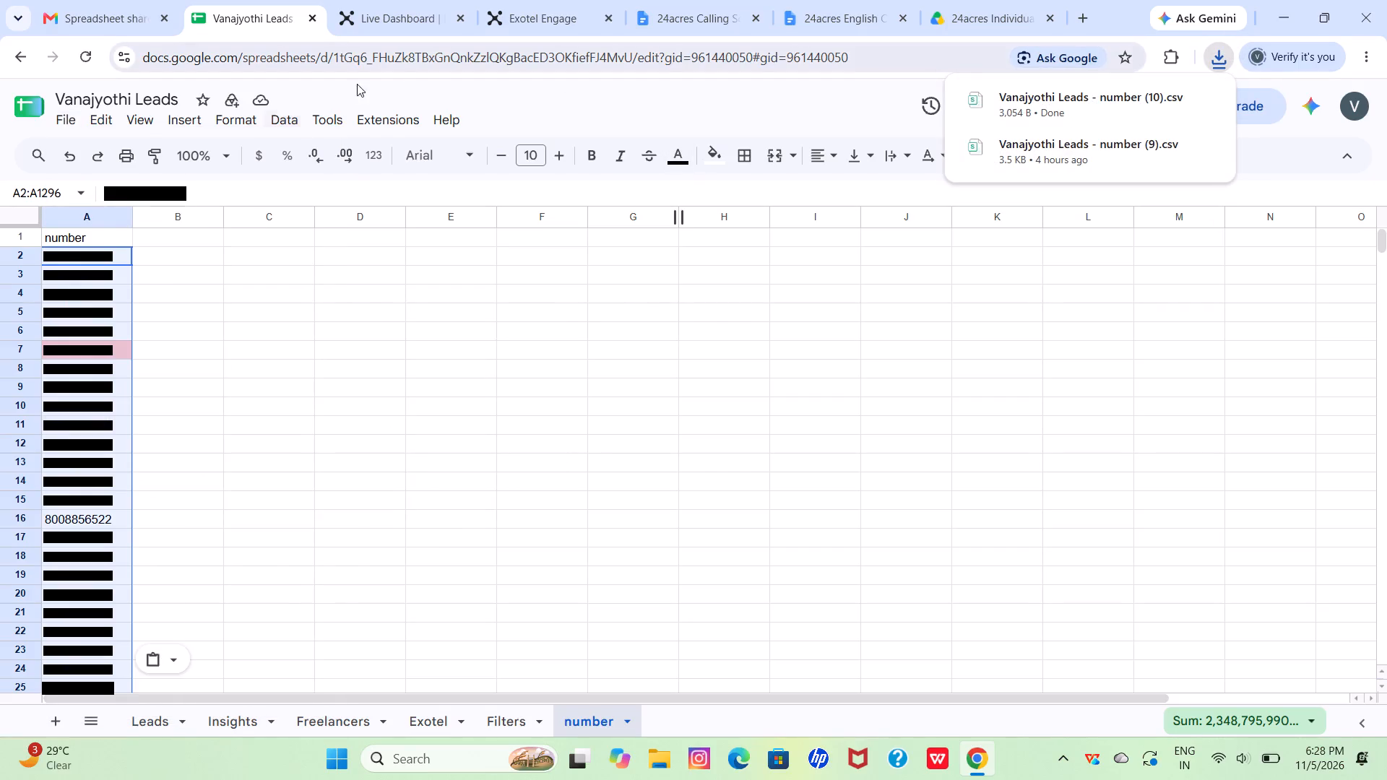
Switch to the Exotel dashboard and open the static contact lists in the Campaigns section.
{"action": "left_click", "coordinate": [543, 17]}
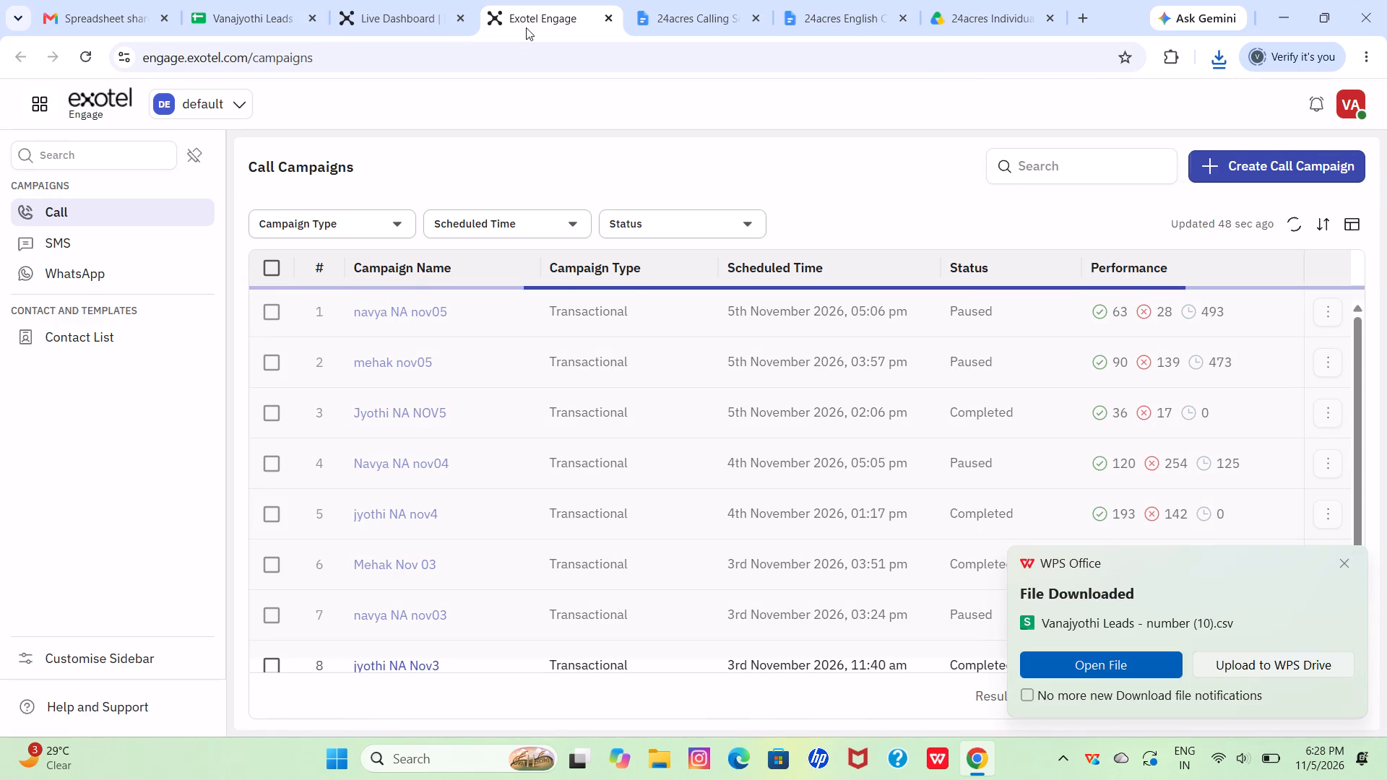
{"action": "left_click", "coordinate": [425, 0]}
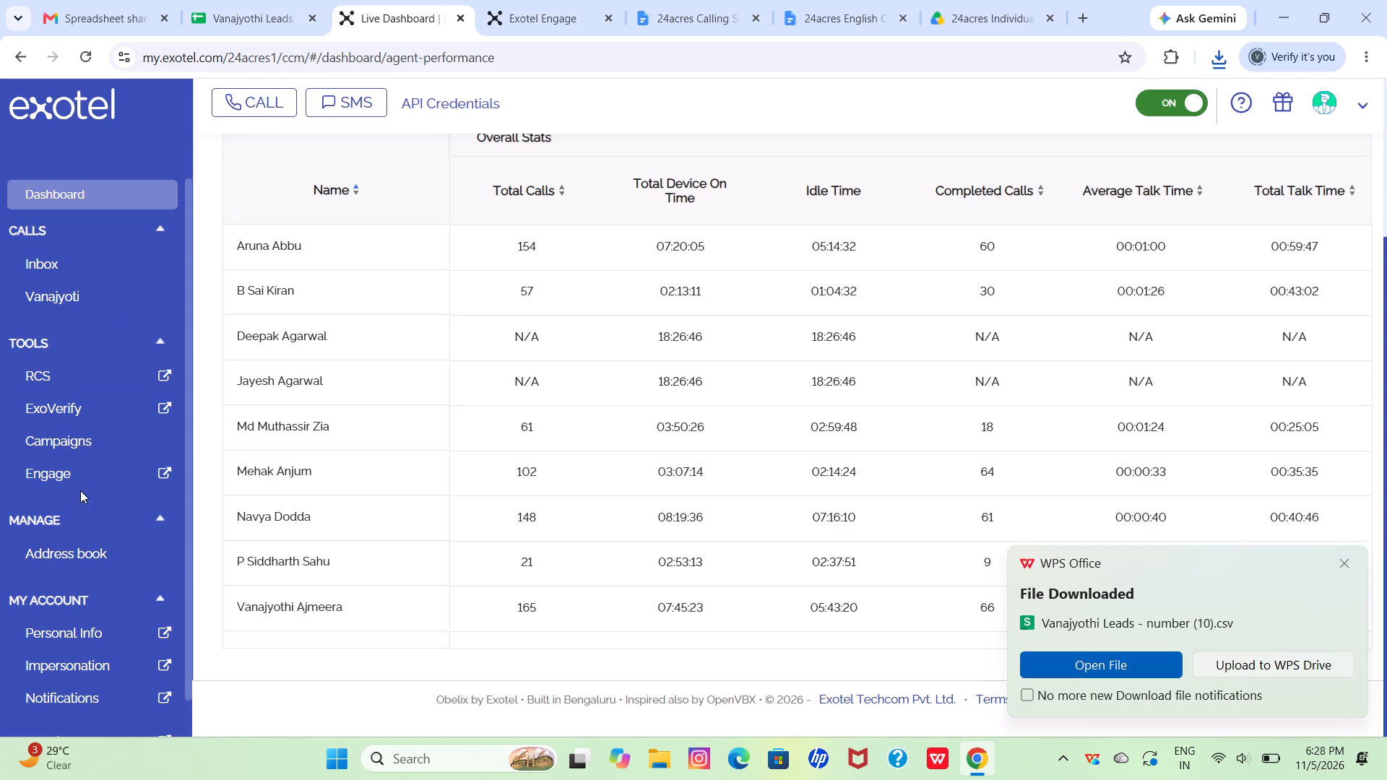
{"action": "left_click", "coordinate": [98, 441]}
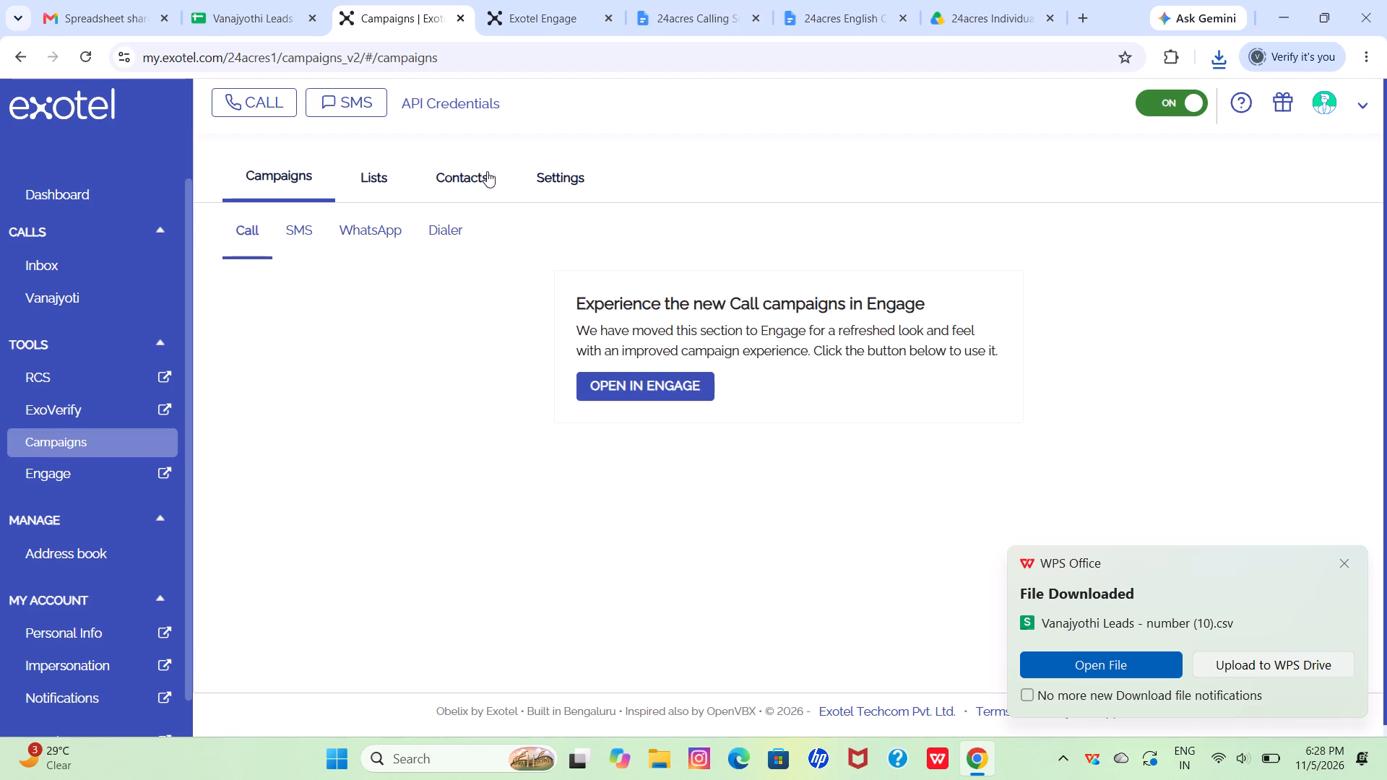
{"action": "left_click", "coordinate": [327, 183]}
{"action": "left_click", "coordinate": [364, 182]}
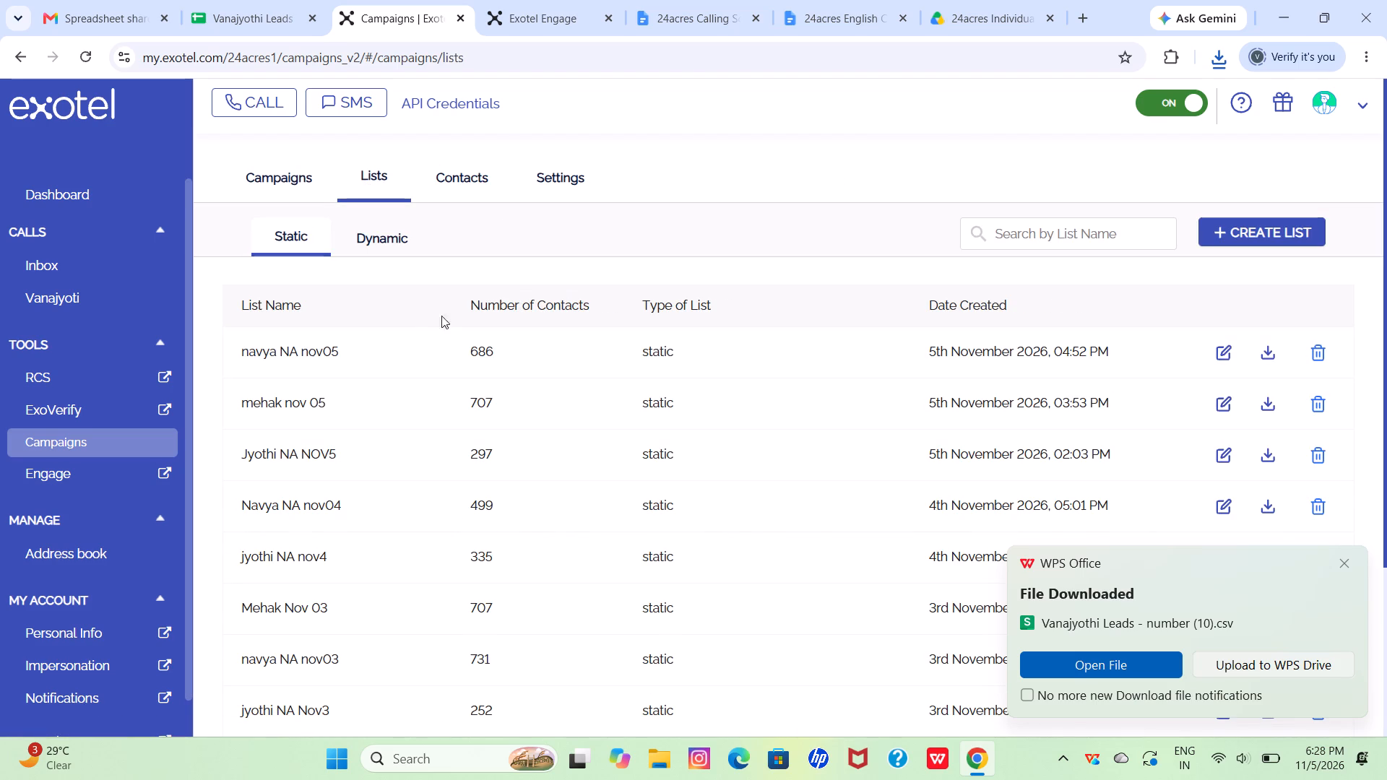
Start a new static contact list and name it vanajyothi NA NOV5.
{"action": "left_click", "coordinate": [1292, 228]}
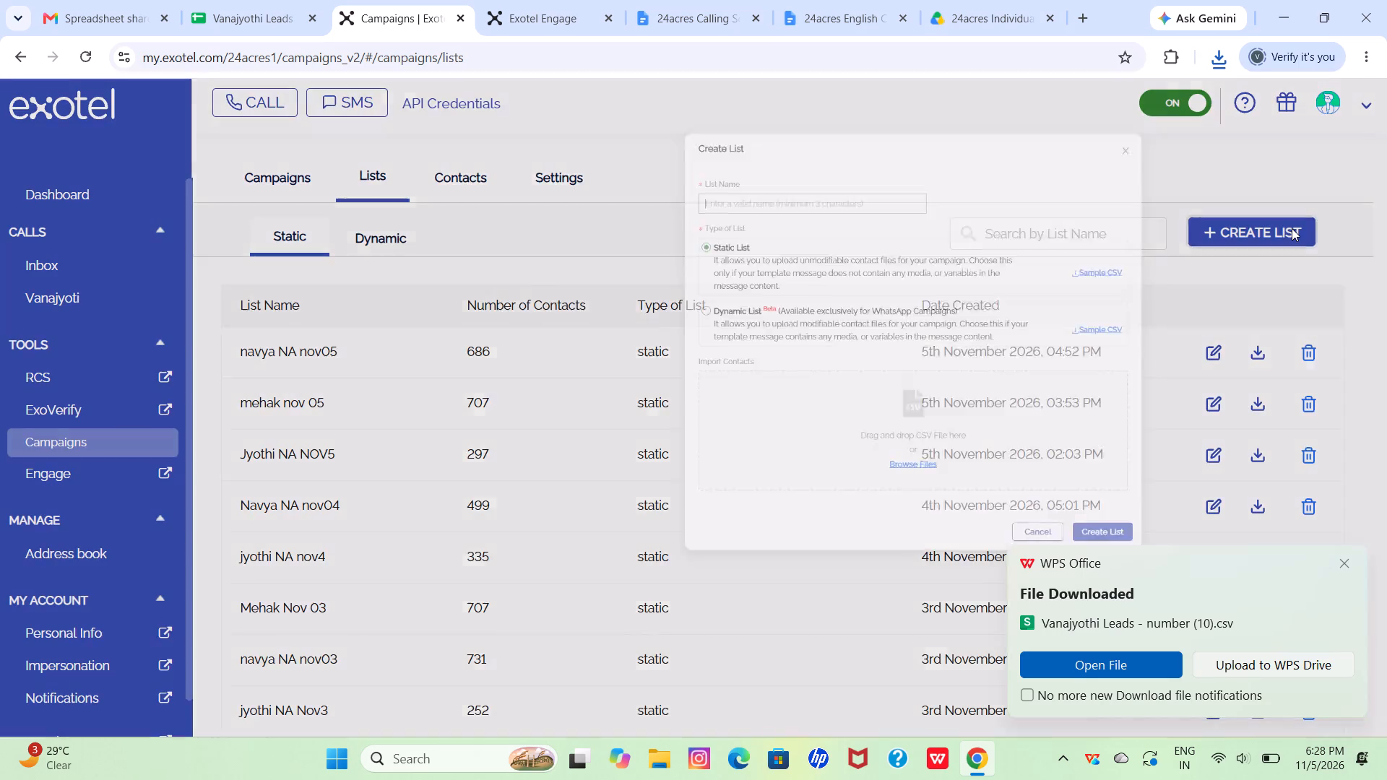
{"action": "left_click", "coordinate": [571, 182]}
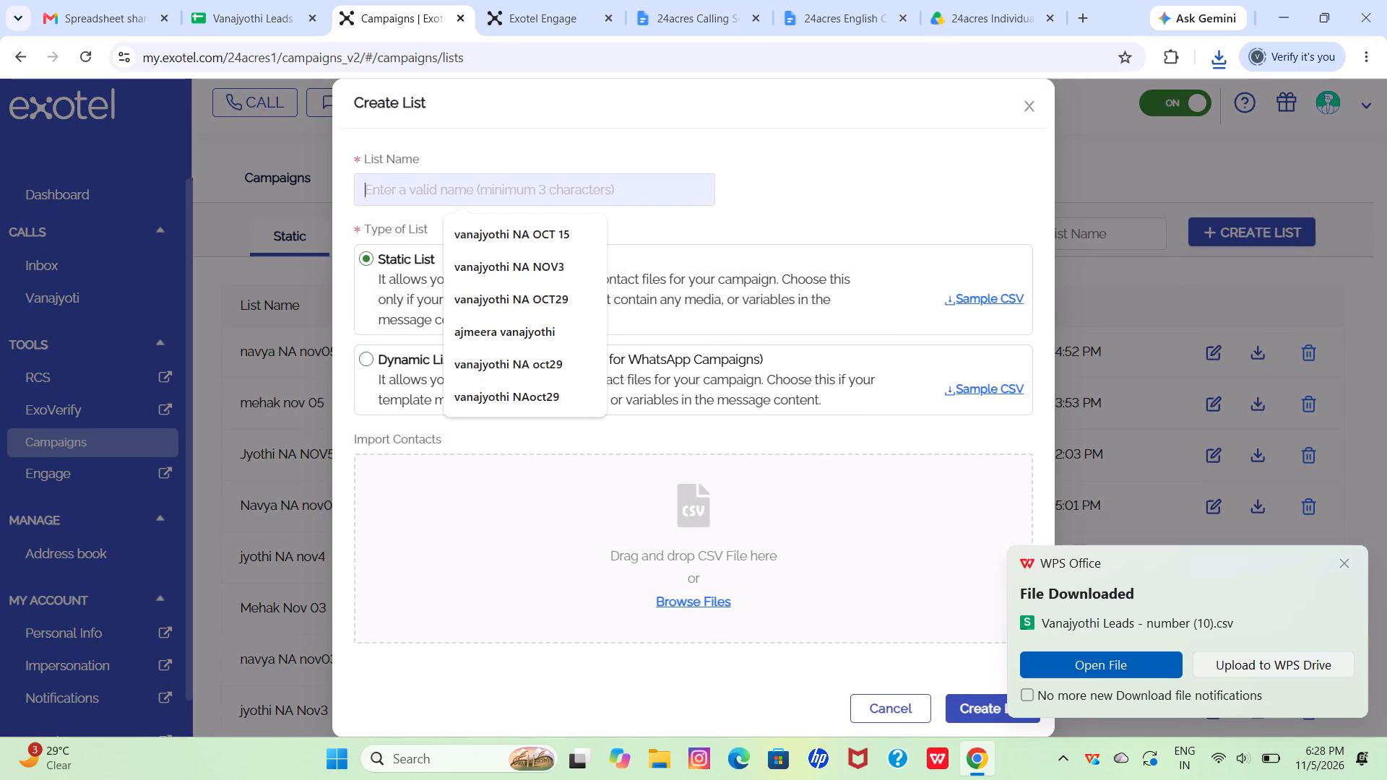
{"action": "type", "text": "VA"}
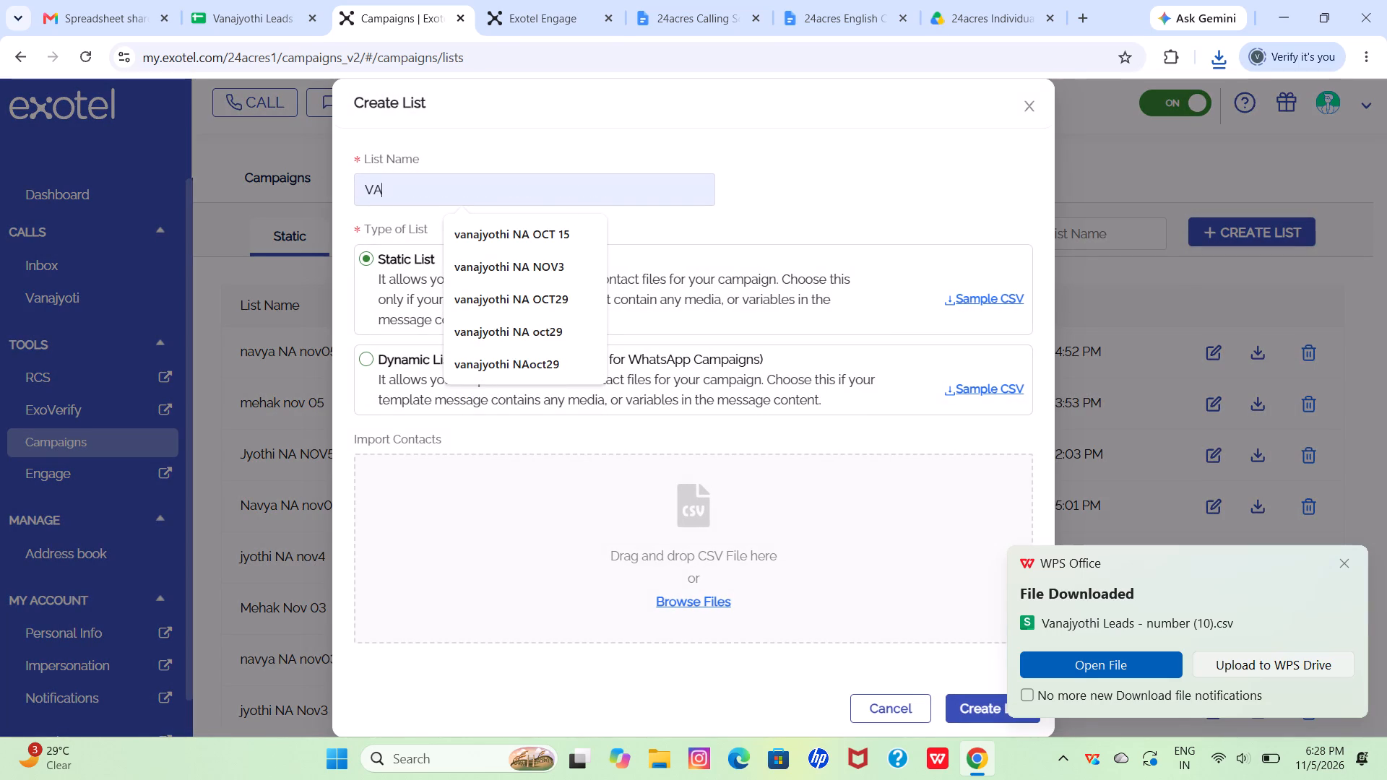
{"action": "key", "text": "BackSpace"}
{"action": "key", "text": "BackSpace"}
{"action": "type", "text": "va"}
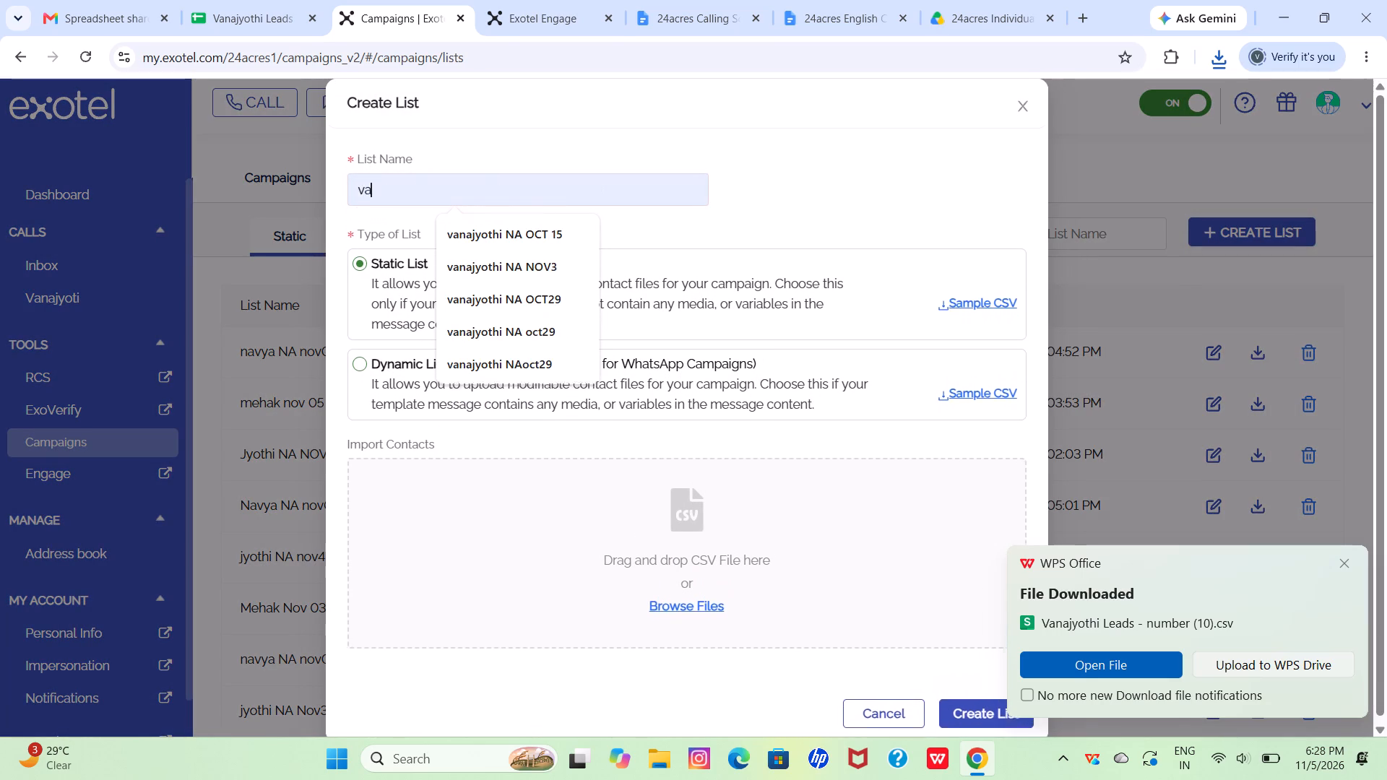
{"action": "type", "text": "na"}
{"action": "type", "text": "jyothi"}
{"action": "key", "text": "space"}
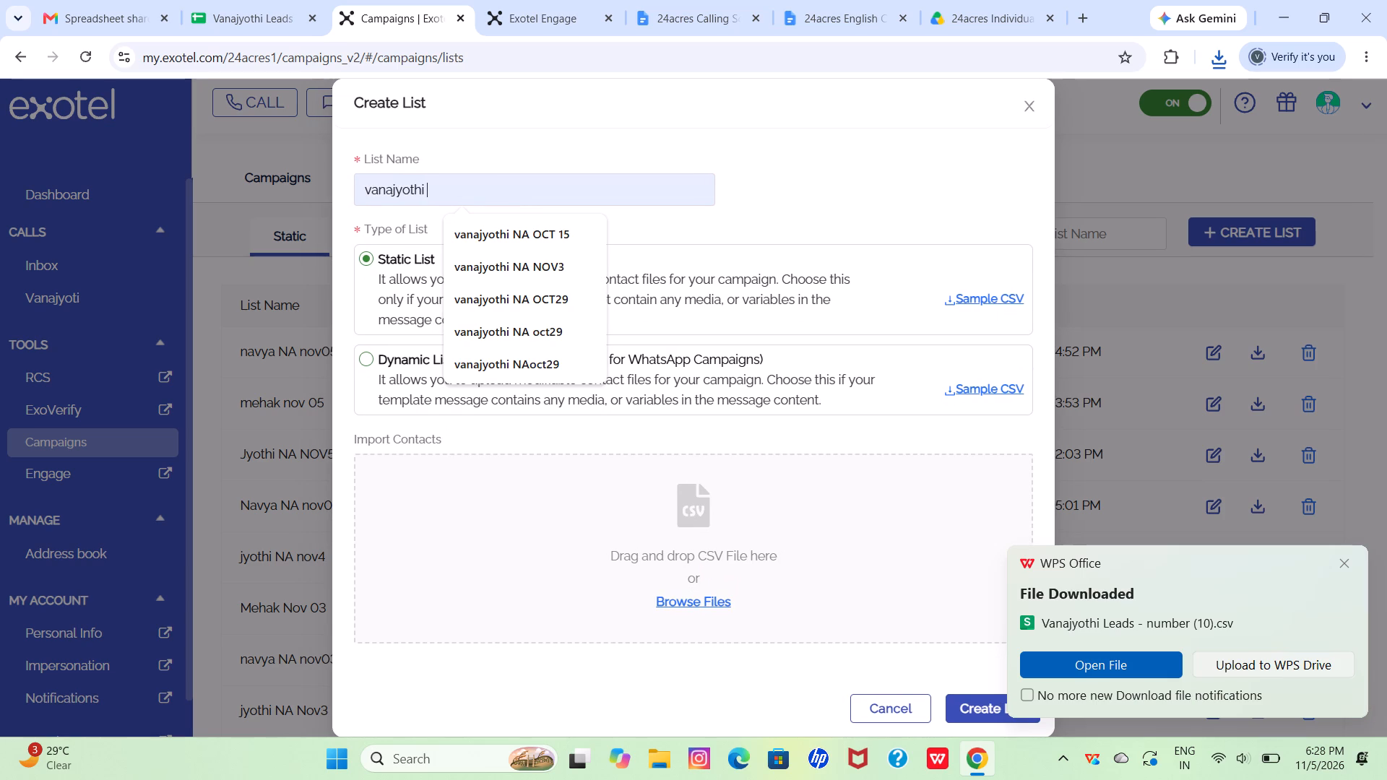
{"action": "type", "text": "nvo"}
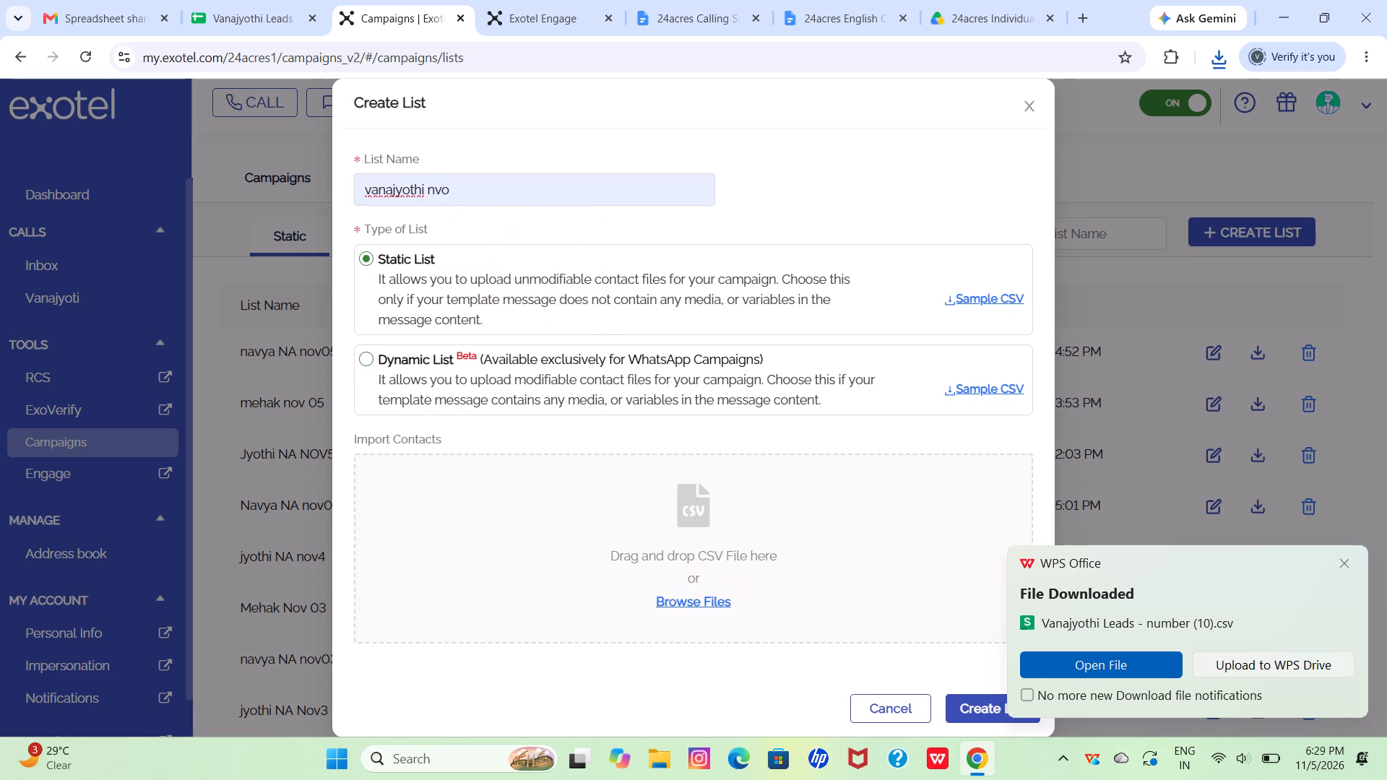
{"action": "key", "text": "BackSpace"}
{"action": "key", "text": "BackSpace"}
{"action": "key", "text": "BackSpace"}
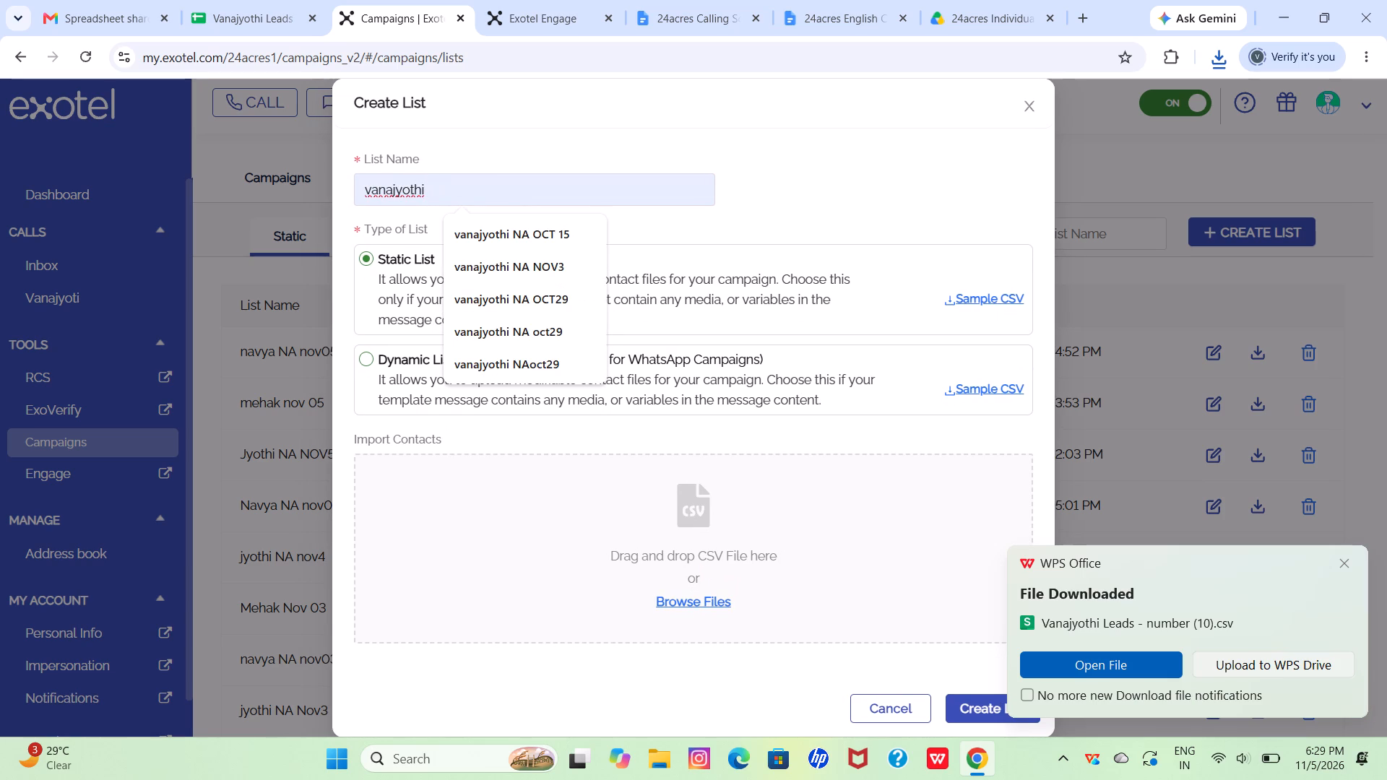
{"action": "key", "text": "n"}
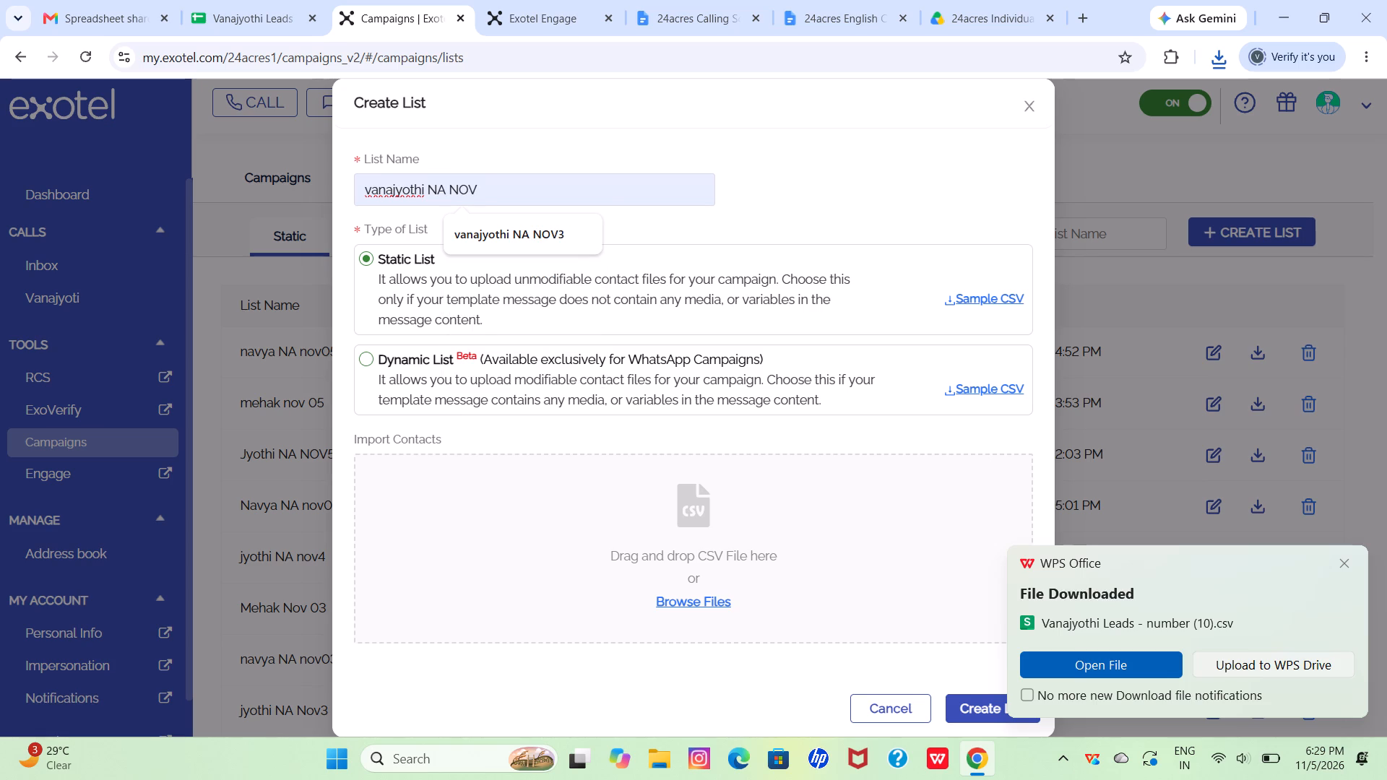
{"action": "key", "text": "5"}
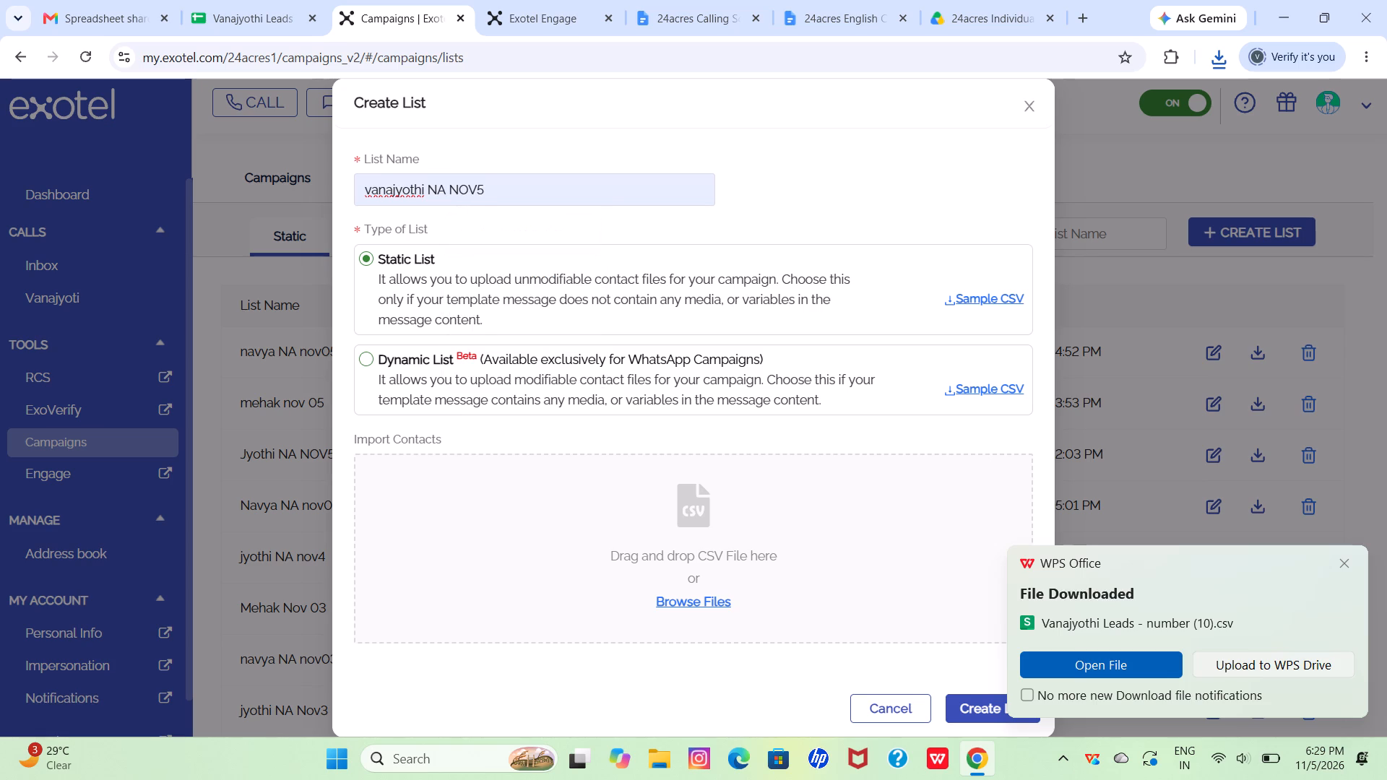
Import Vanajyothi Leads - number (10).csv as the list's contacts, create the list and dismiss the WPS Office download notification.
{"action": "left_click", "coordinate": [705, 594]}
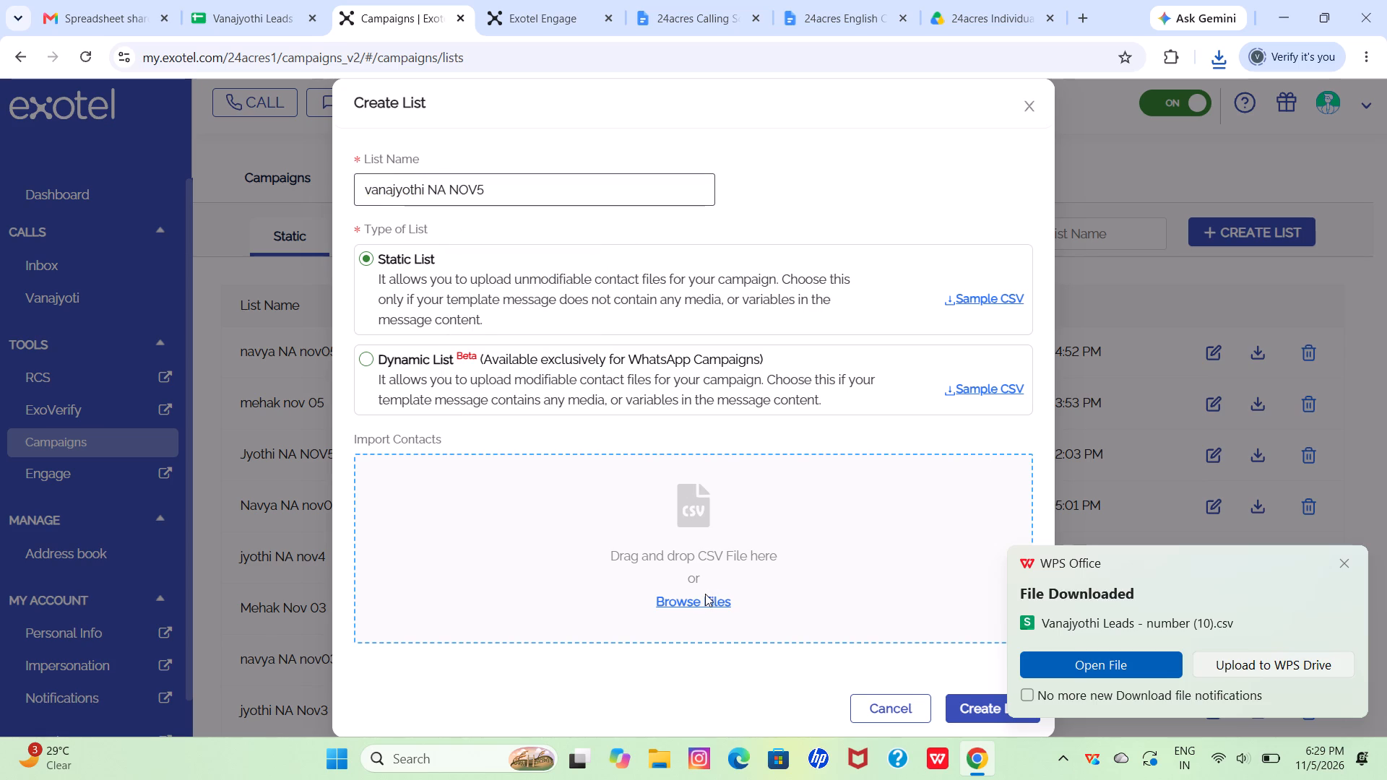
{"action": "double_click", "coordinate": [216, 182]}
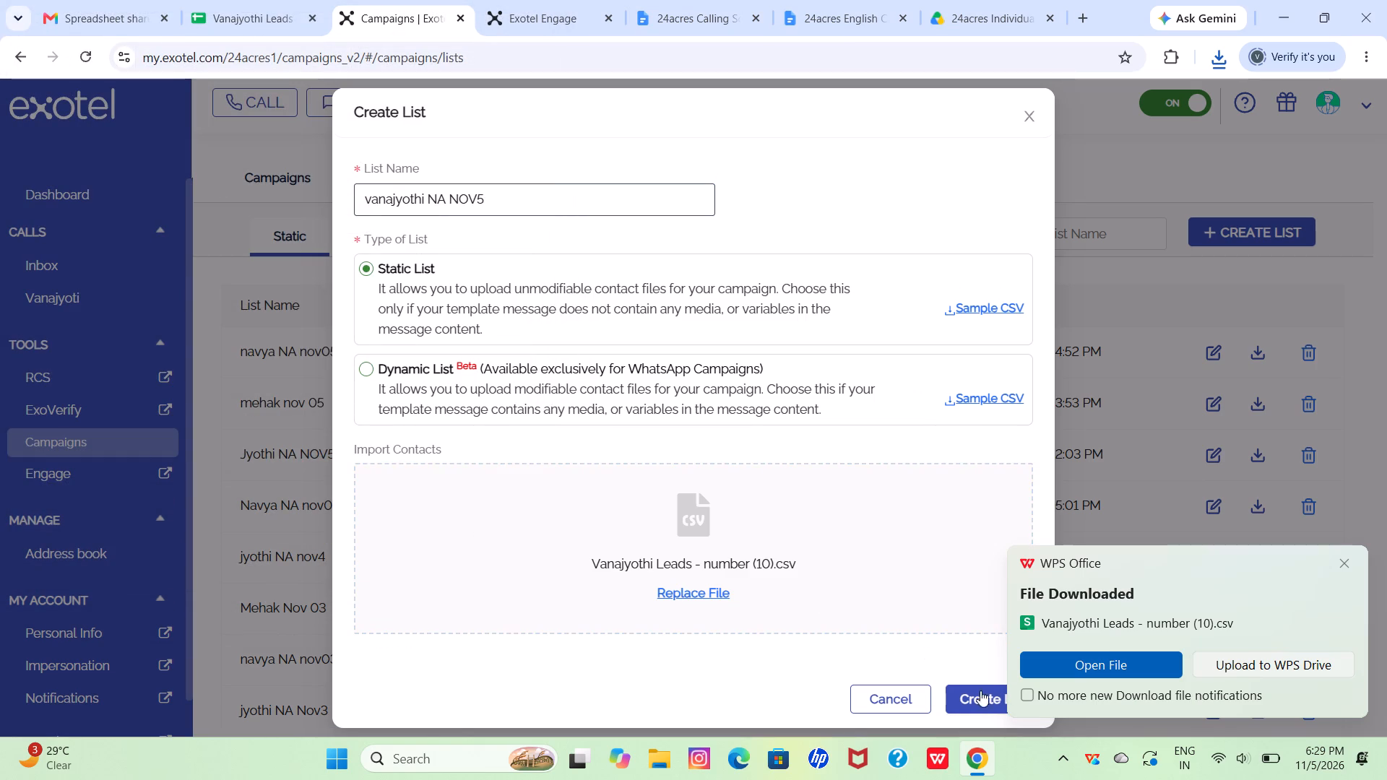
{"action": "left_click", "coordinate": [972, 698]}
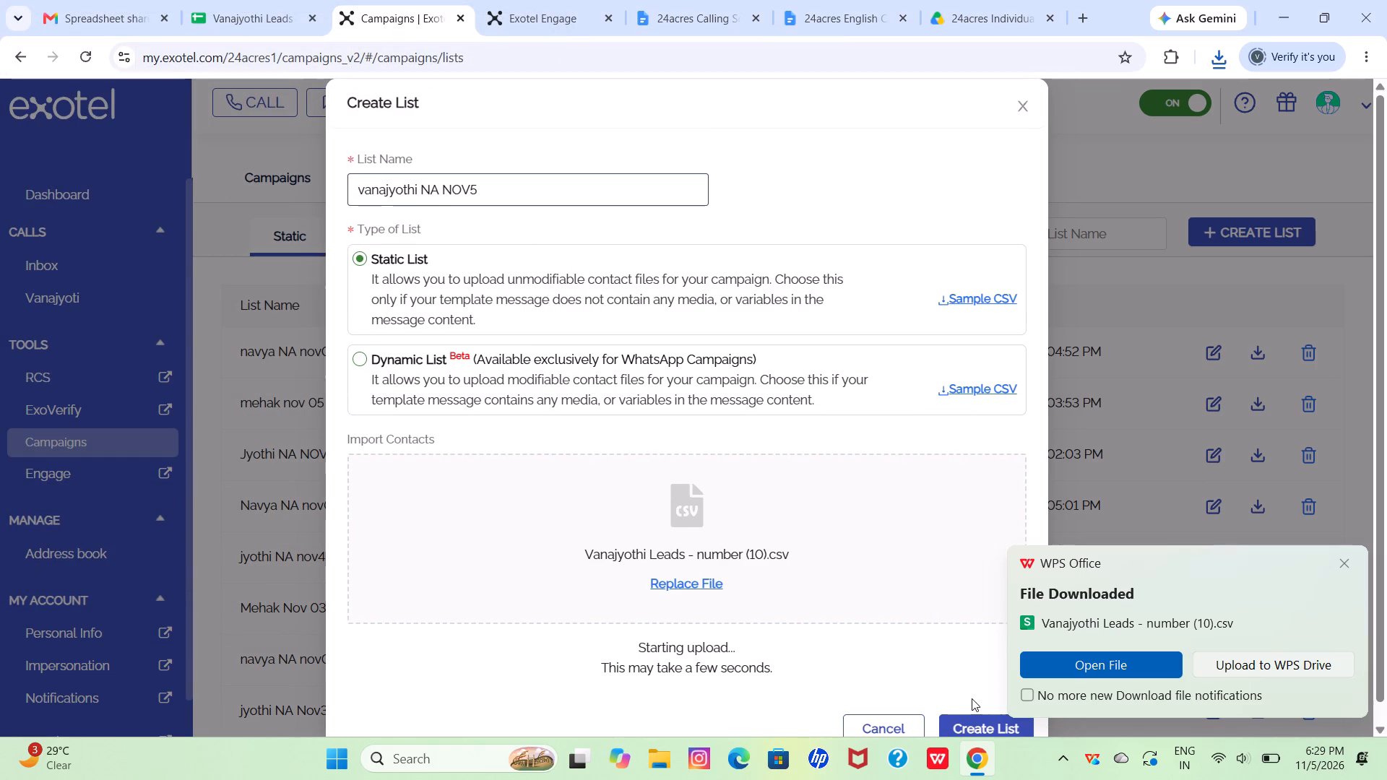
{"action": "left_click", "coordinate": [1342, 556]}
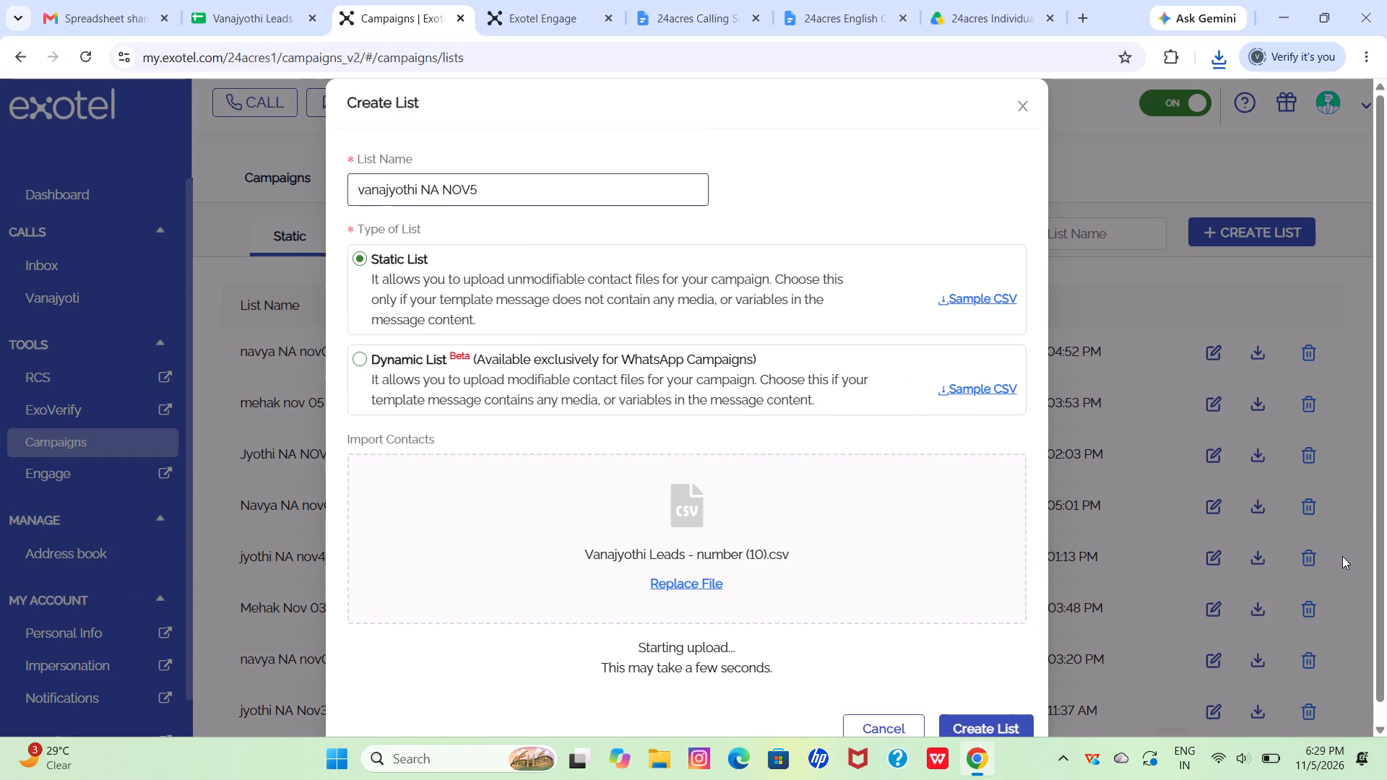
{"action": "scroll", "coordinate": [1023, 588], "scroll_direction": "down", "scroll_amount": 4}
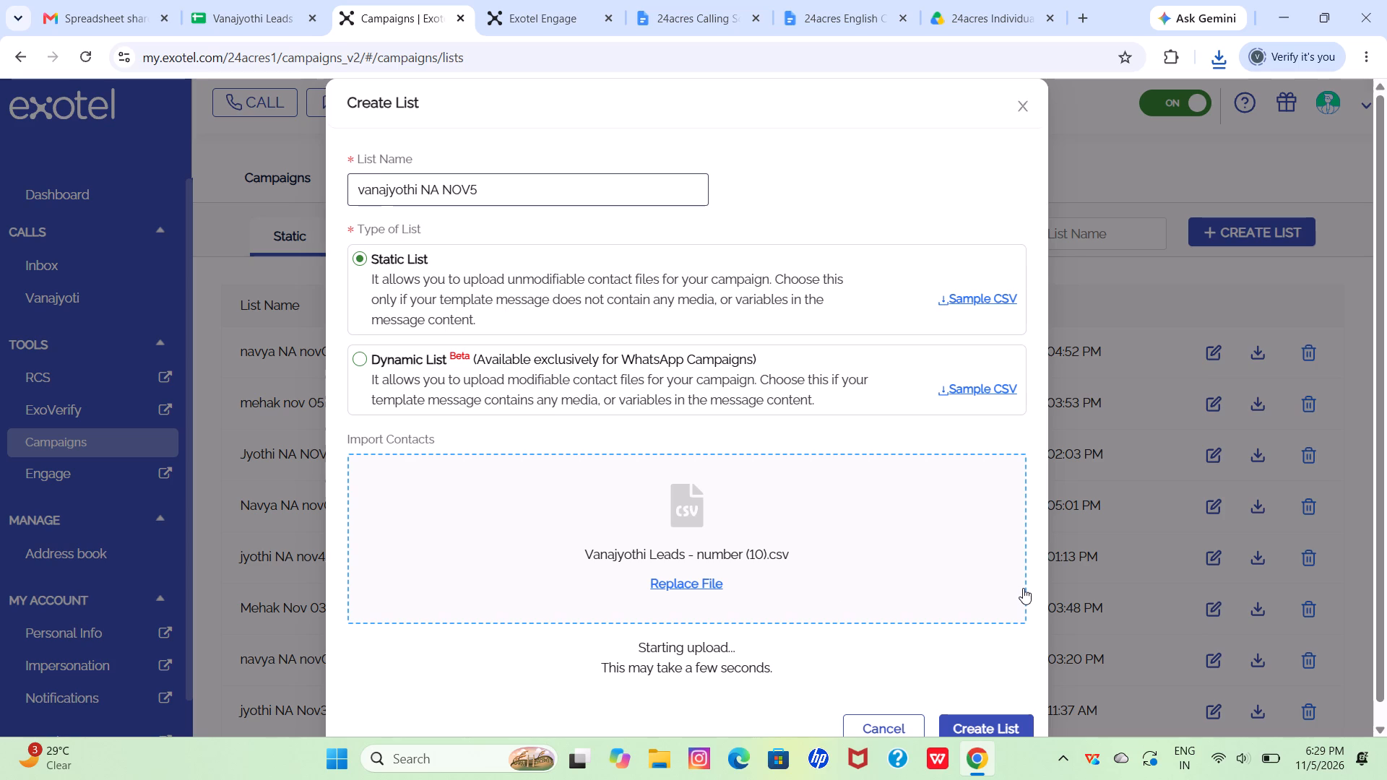
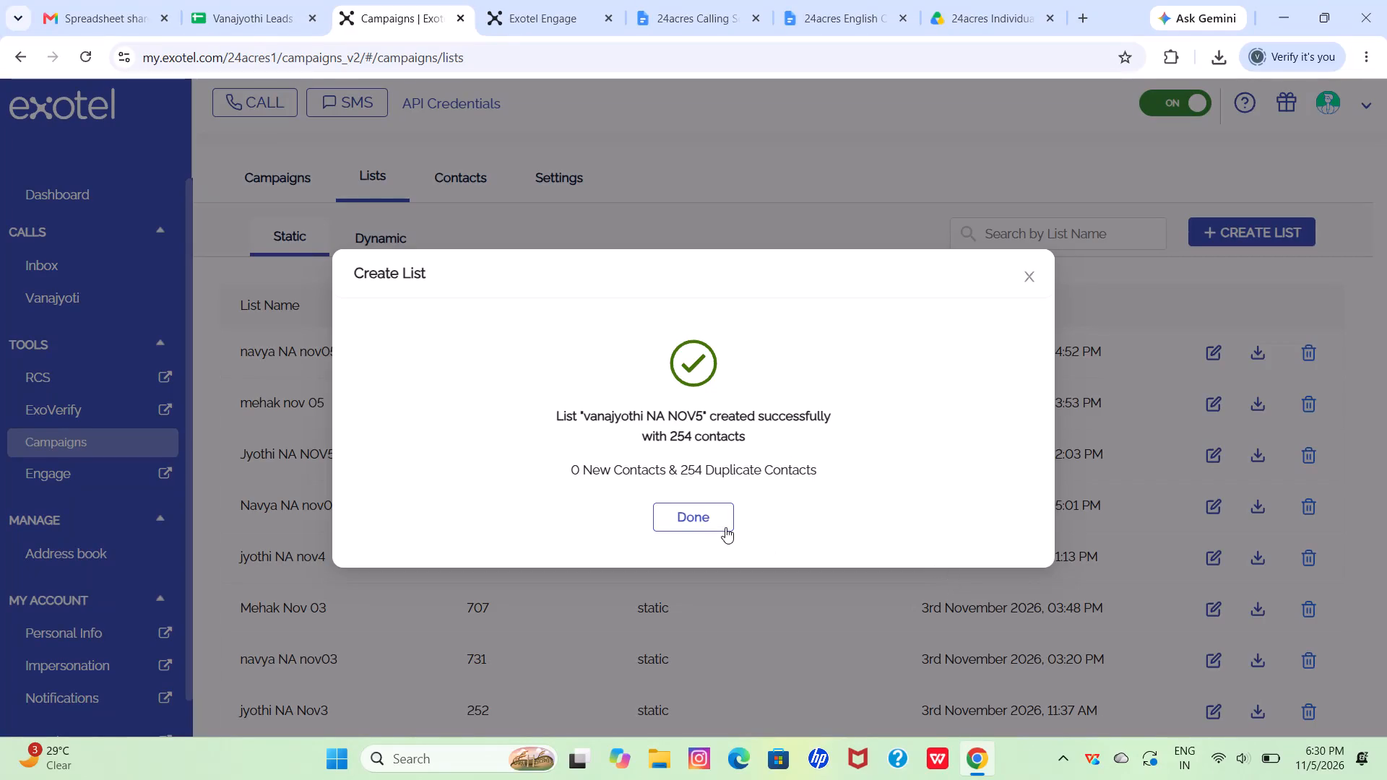
Finish creating the vanajyothi NA NOV5 list and return to the static contact lists.
{"action": "left_click", "coordinate": [708, 513]}
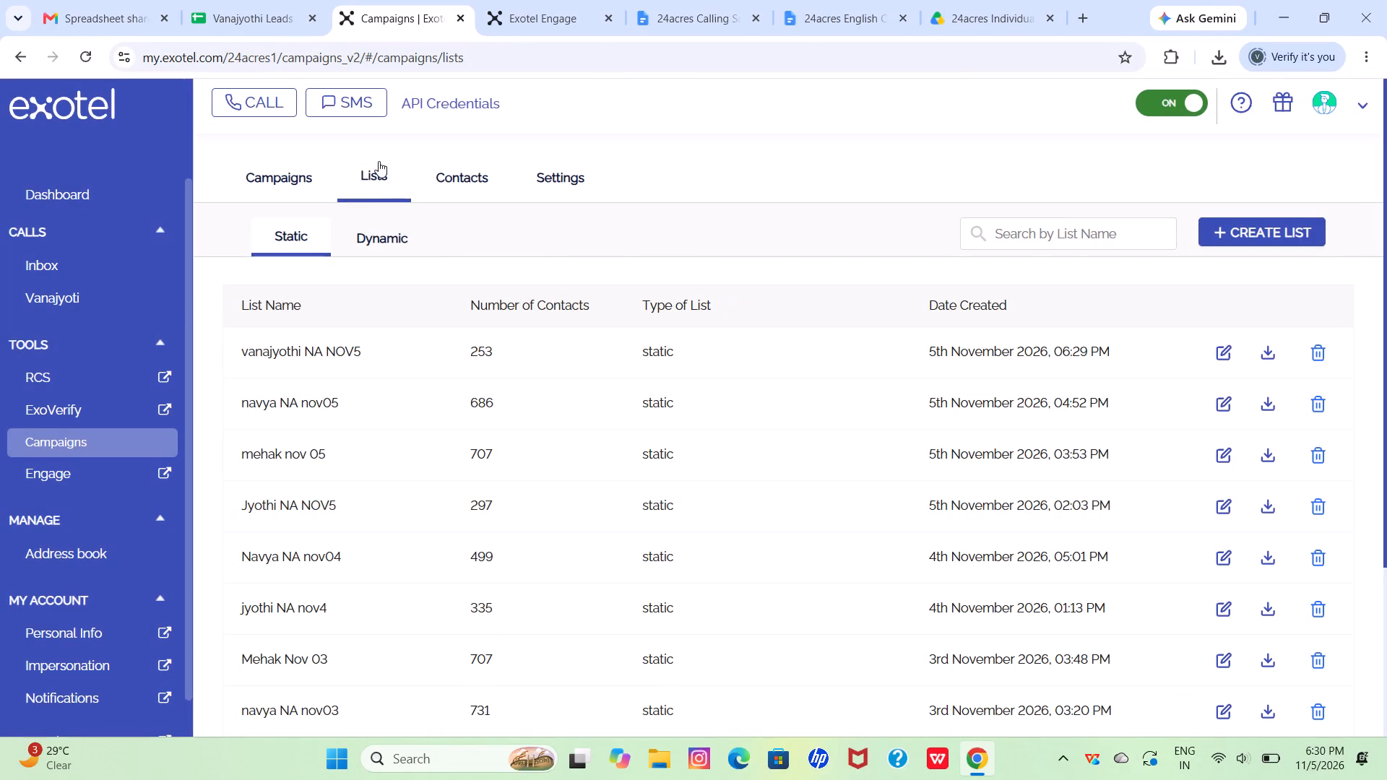
Open the Exotel Engage call campaigns in a new tab and close the older duplicate Engage tab.
{"action": "left_click", "coordinate": [116, 464]}
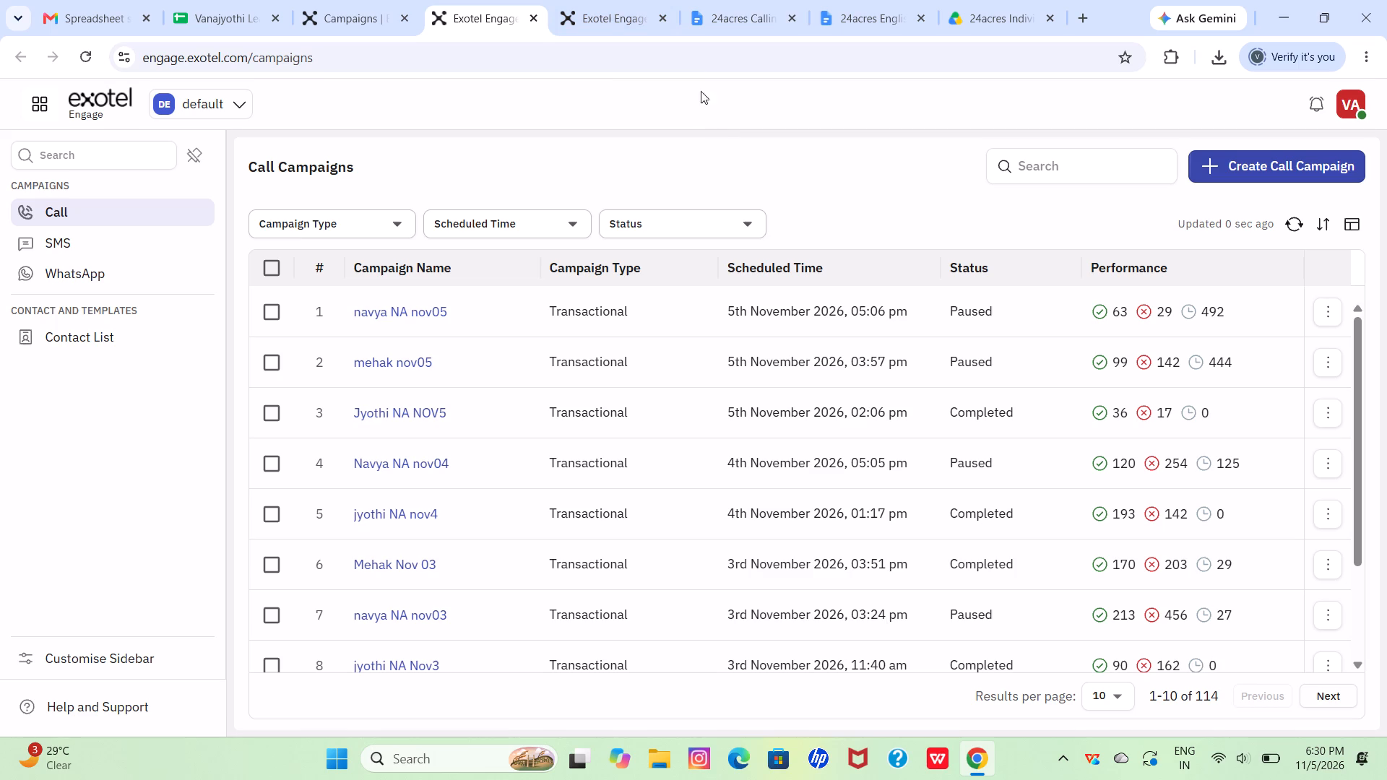
{"action": "left_click", "coordinate": [662, 14]}
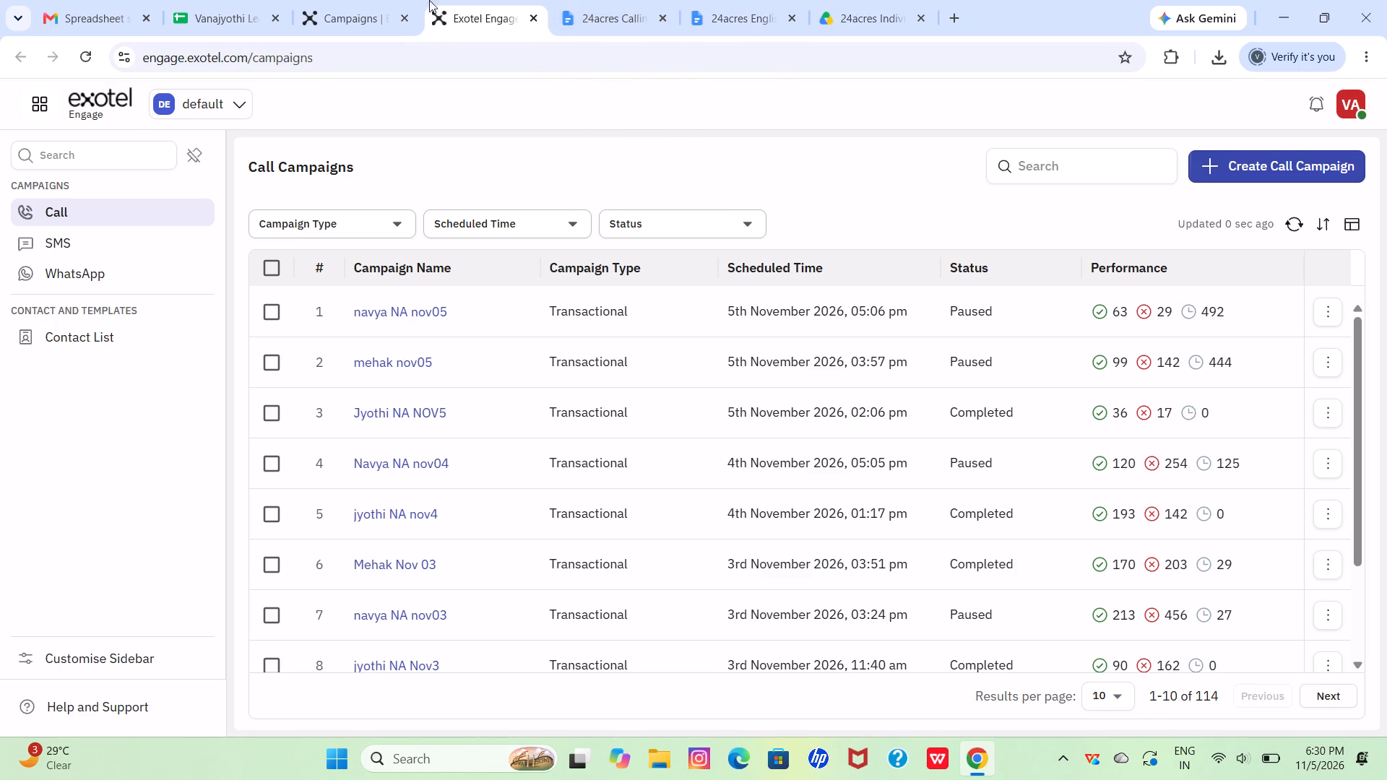
Switch back to the Exotel dashboard tab with the static contact lists.
{"action": "left_click", "coordinate": [394, 1]}
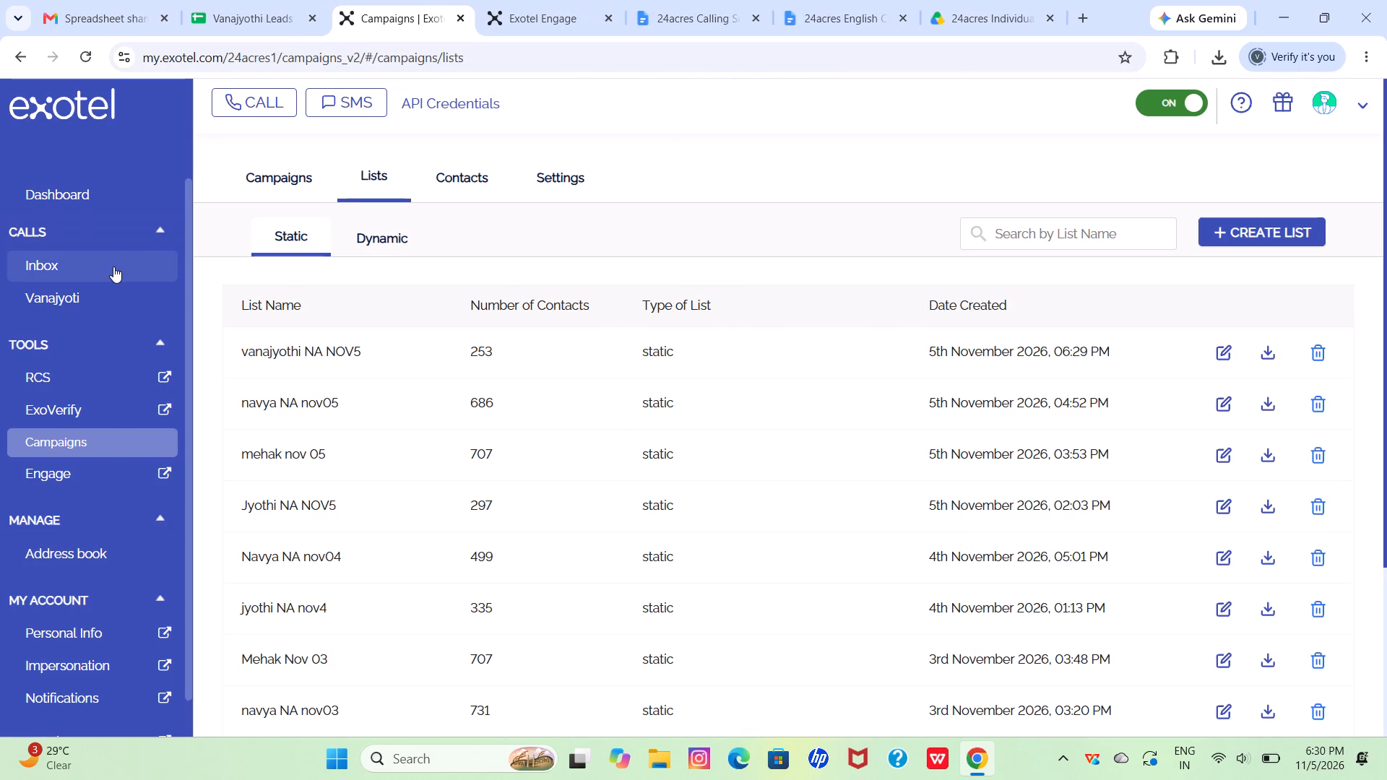
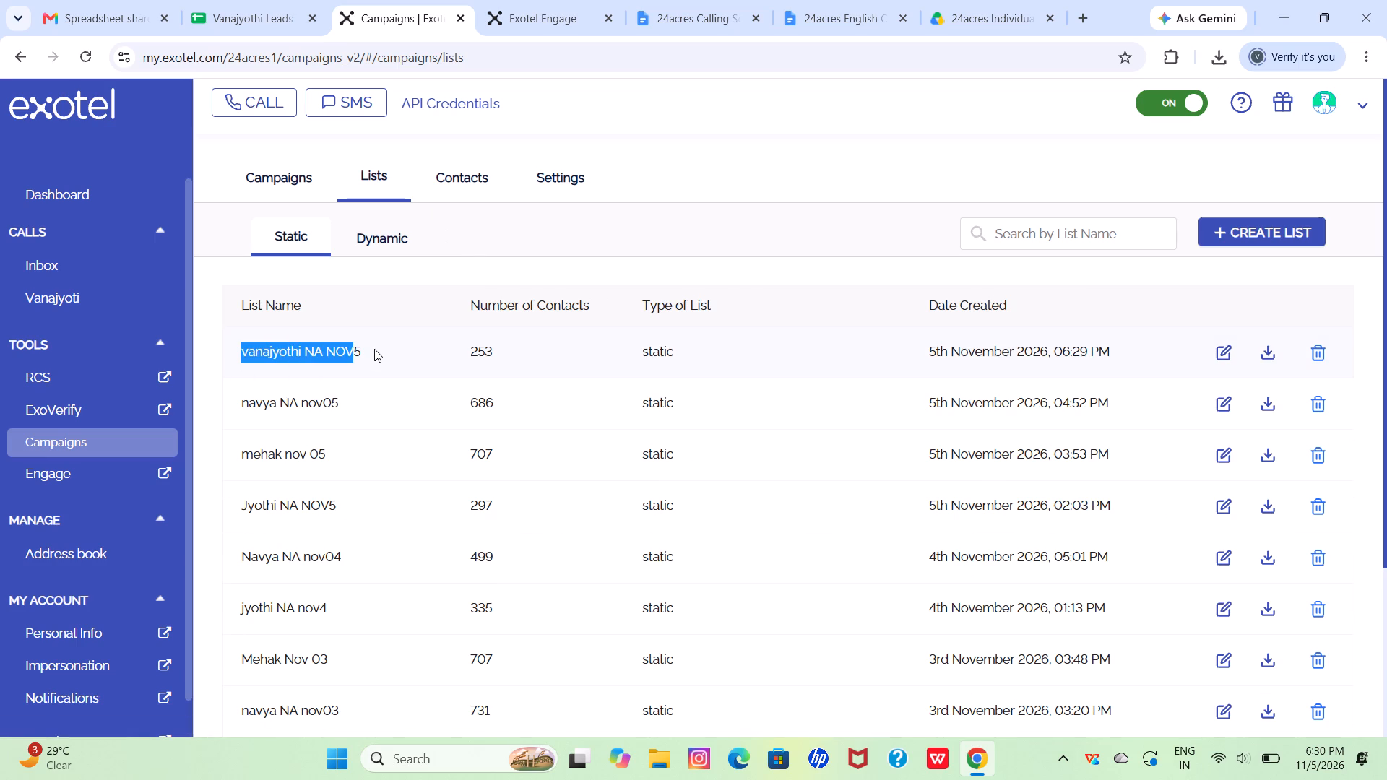
Copy the list name vanajyothi NA NOV5 and paste it as the new Exotel Engage call campaign's name.
{"action": "key", "text": "ctrl+c"}
{"action": "left_click", "coordinate": [548, 0]}
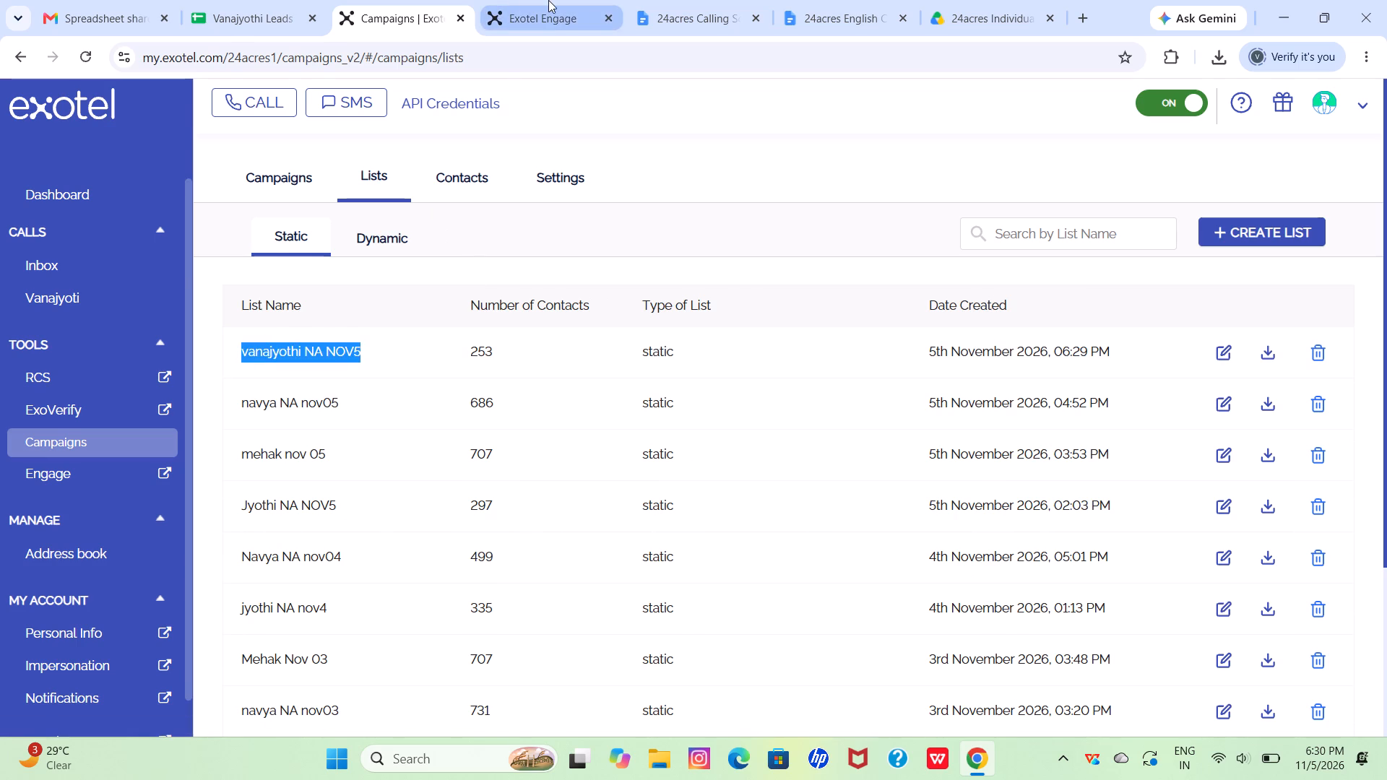
{"action": "key", "text": "ctrl+v"}
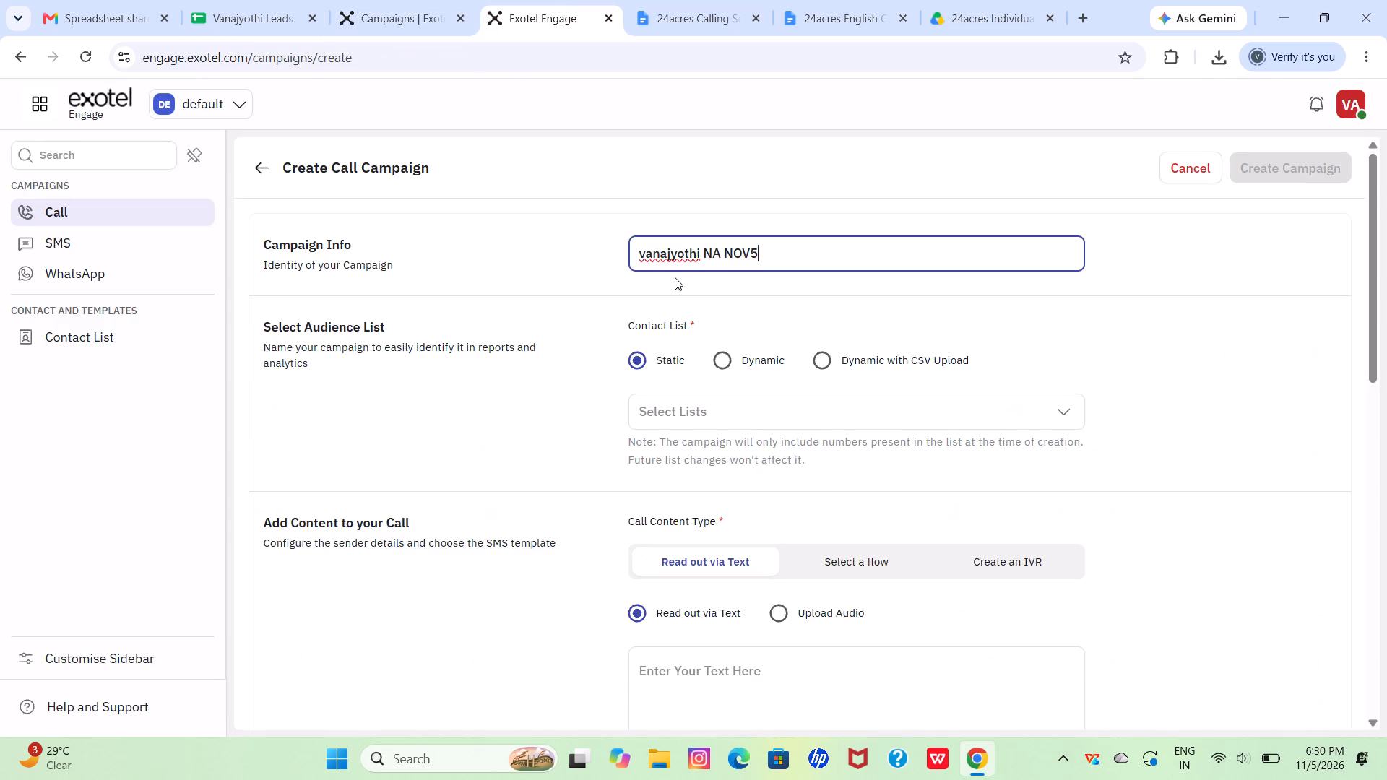
Select the static contact list vanajyothi NA NOV5 as the campaign's audience.
{"action": "left_click", "coordinate": [775, 420]}
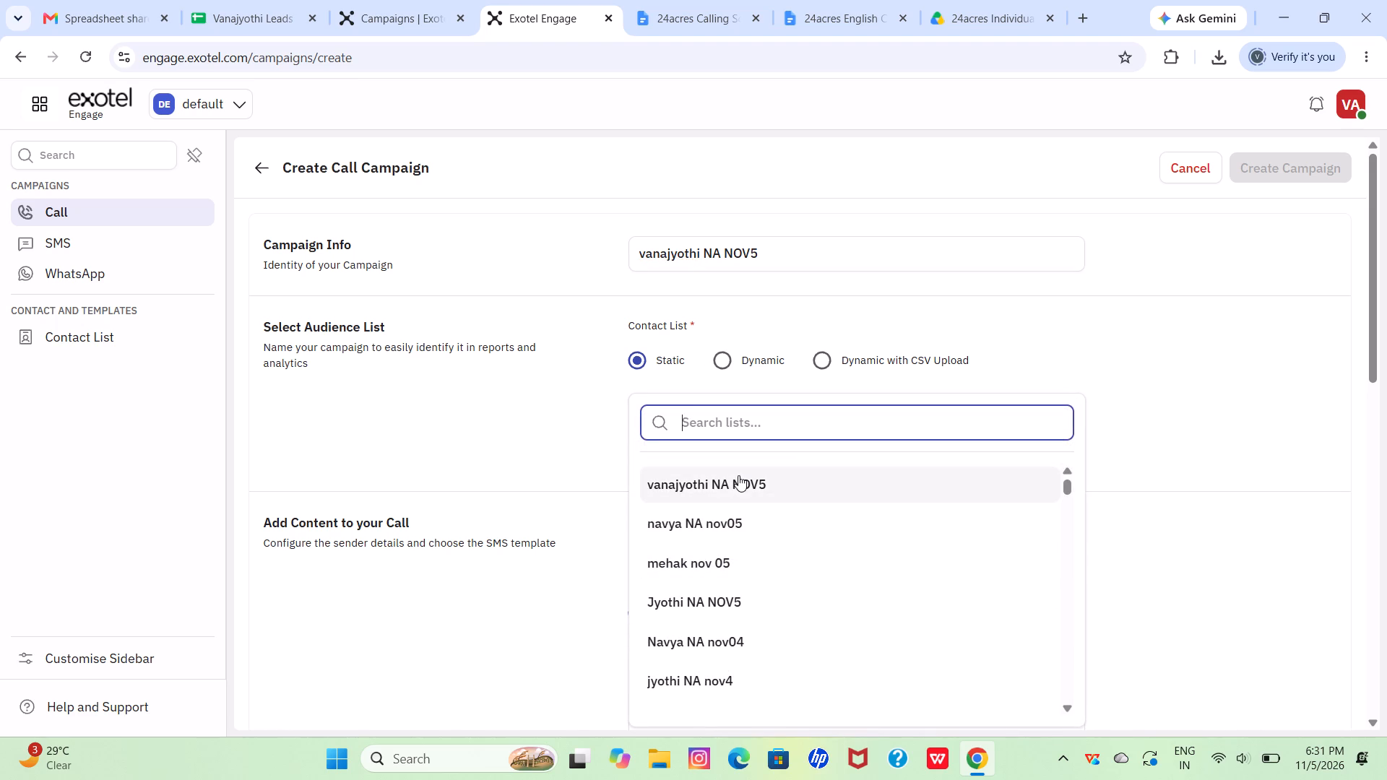
{"action": "left_click", "coordinate": [738, 475]}
{"action": "left_click", "coordinate": [740, 477]}
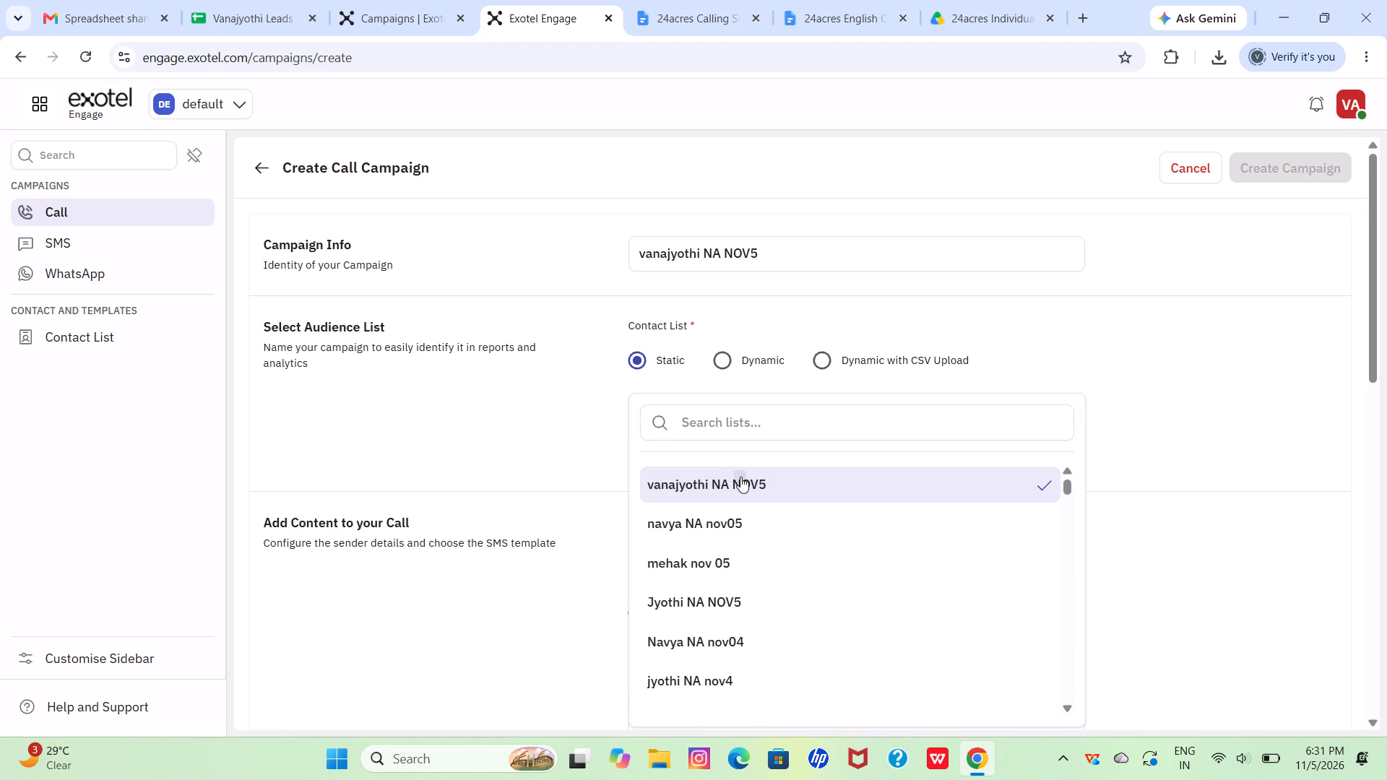
{"action": "left_click", "coordinate": [566, 415]}
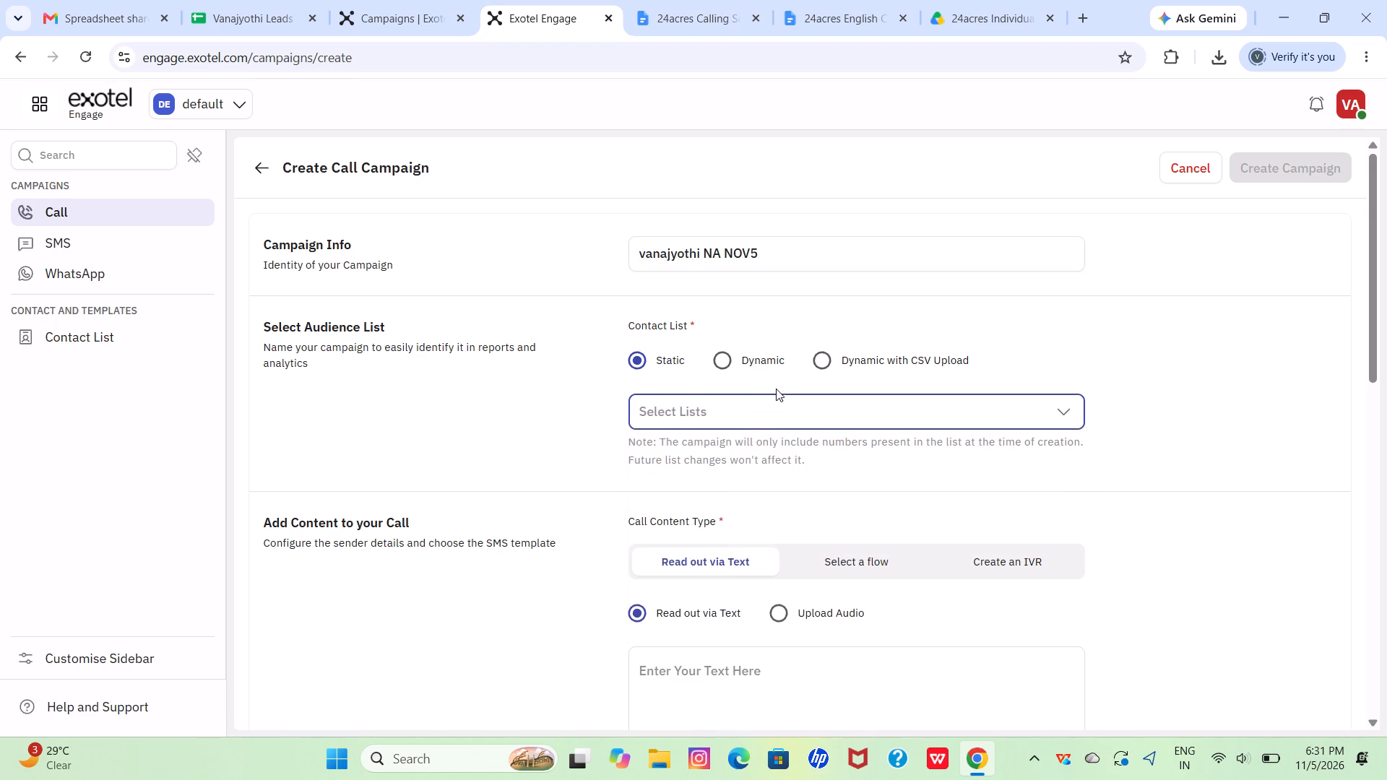
{"action": "left_click", "coordinate": [769, 401]}
{"action": "left_click", "coordinate": [718, 477]}
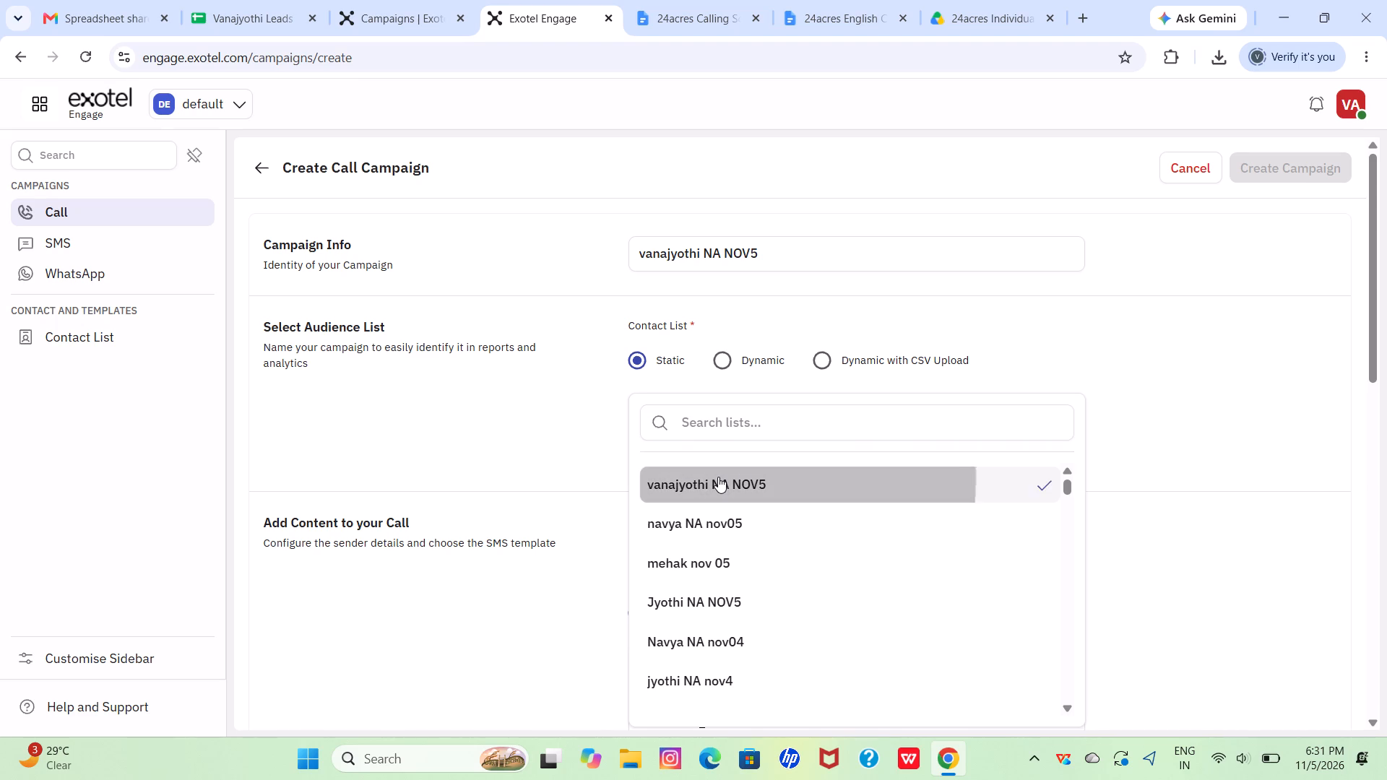
{"action": "double_click", "coordinate": [718, 477]}
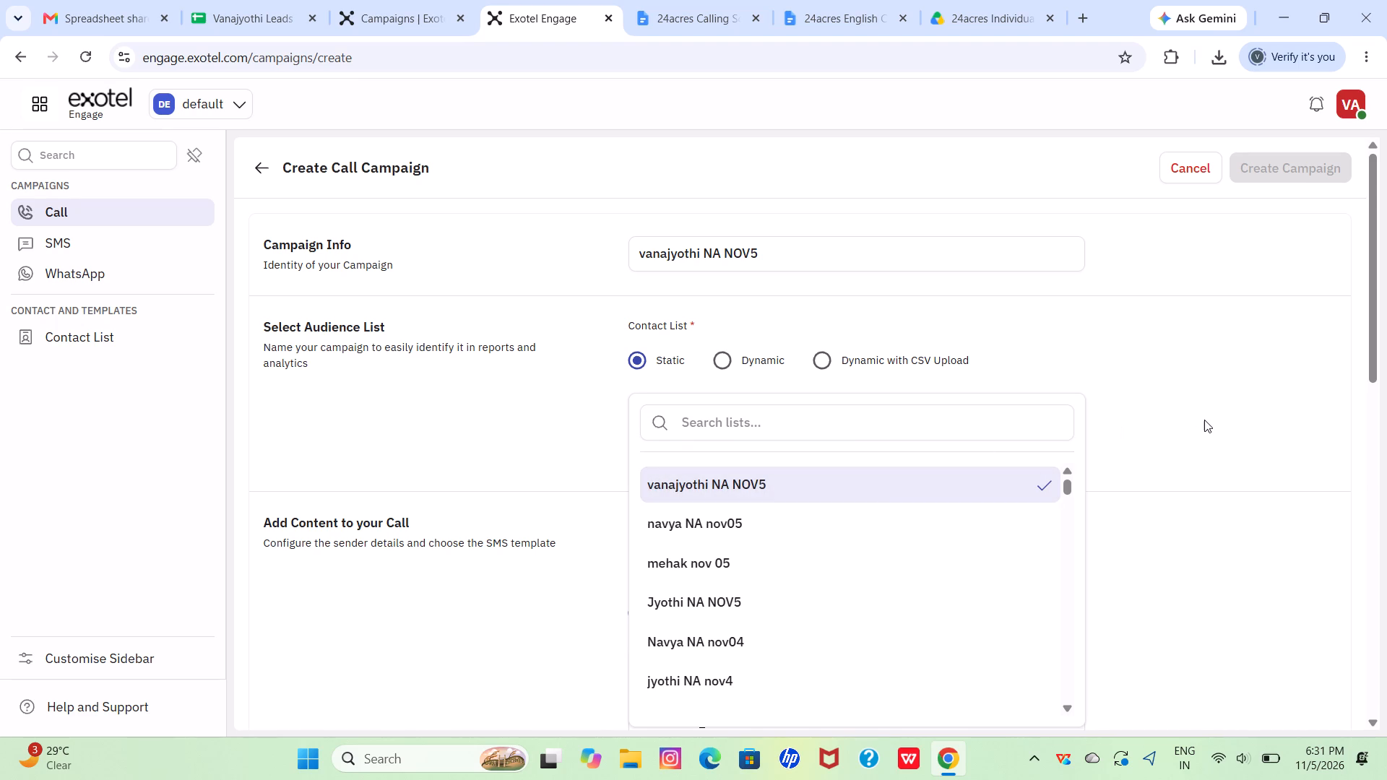
{"action": "left_click", "coordinate": [1204, 420]}
Set the call content to an existing flow and choose the Vanajyoti call flow.
{"action": "scroll", "coordinate": [933, 540], "scroll_direction": "down", "scroll_amount": 3}
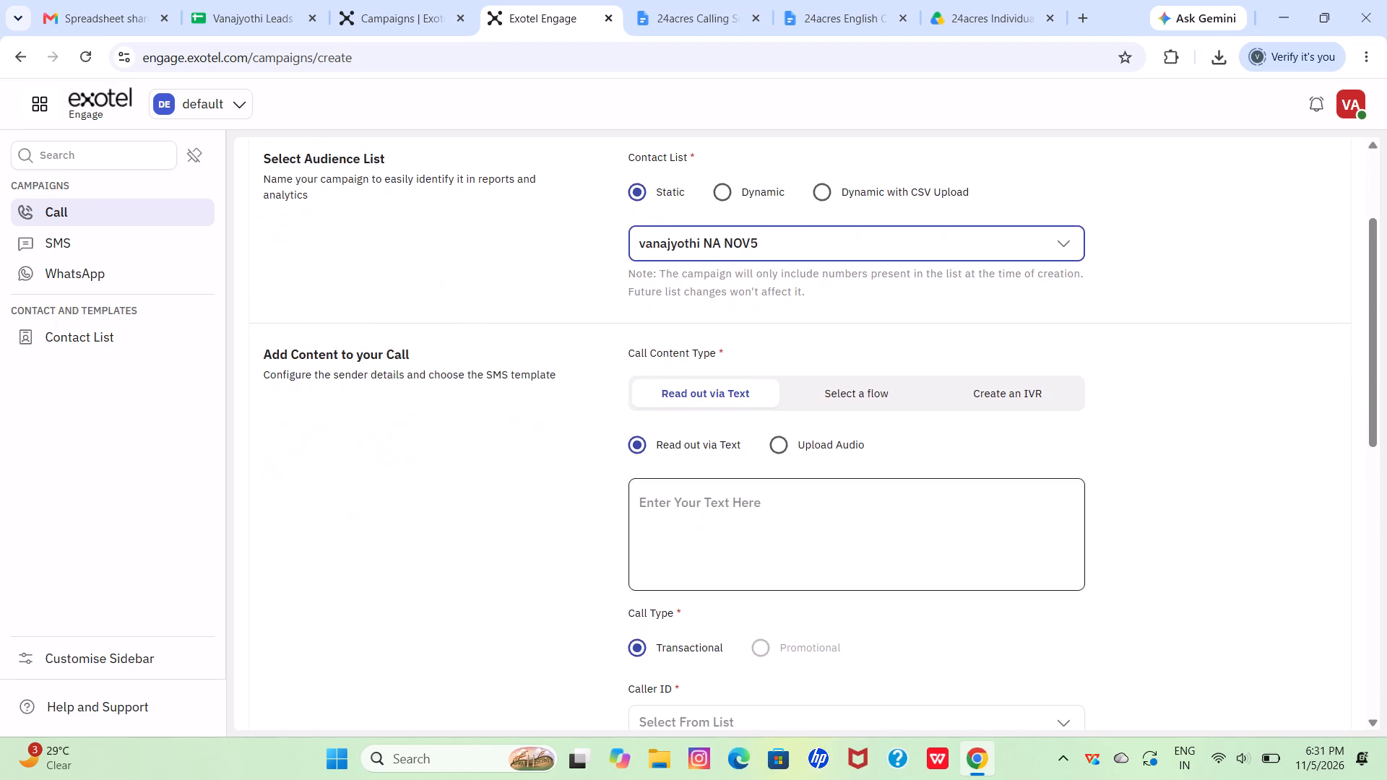
{"action": "left_click", "coordinate": [878, 384]}
{"action": "left_click", "coordinate": [774, 466]}
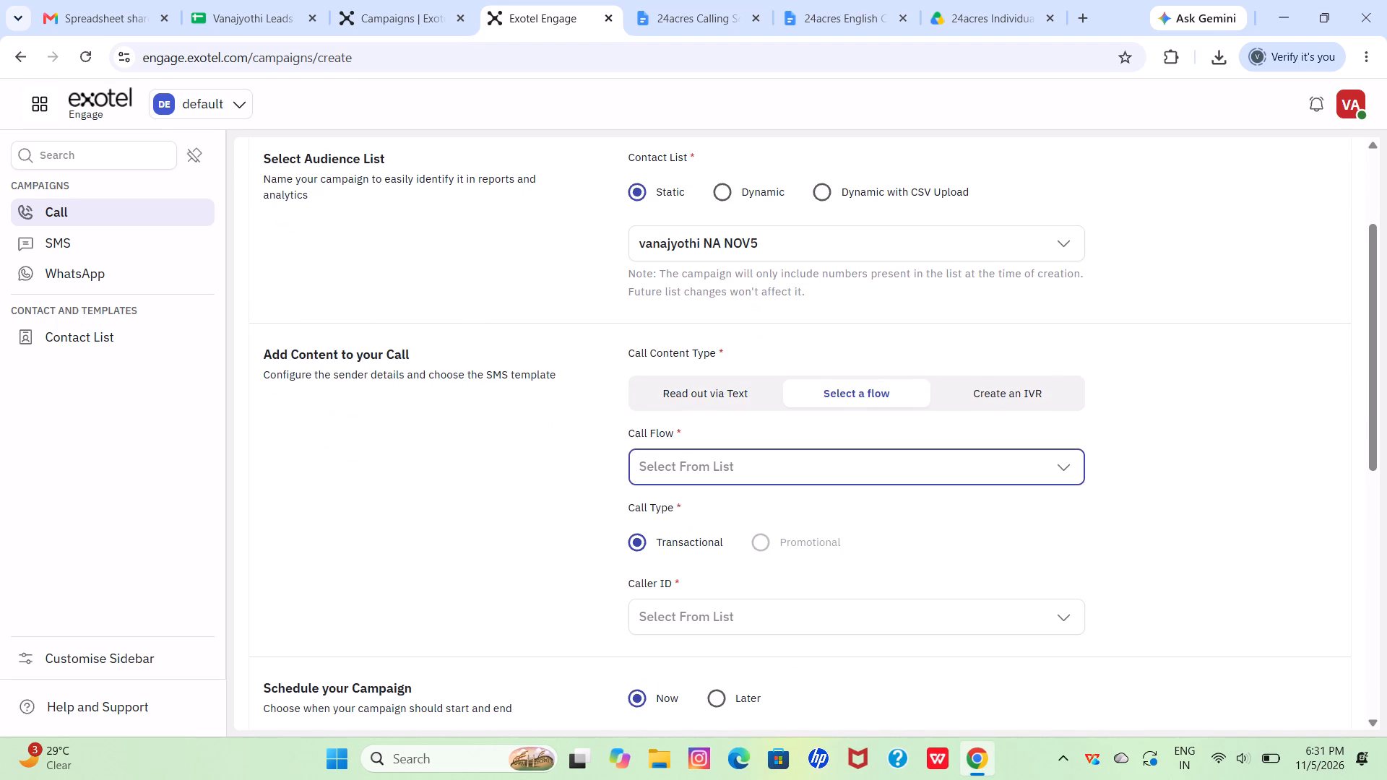
{"action": "scroll", "coordinate": [780, 615], "scroll_direction": "down", "scroll_amount": 3}
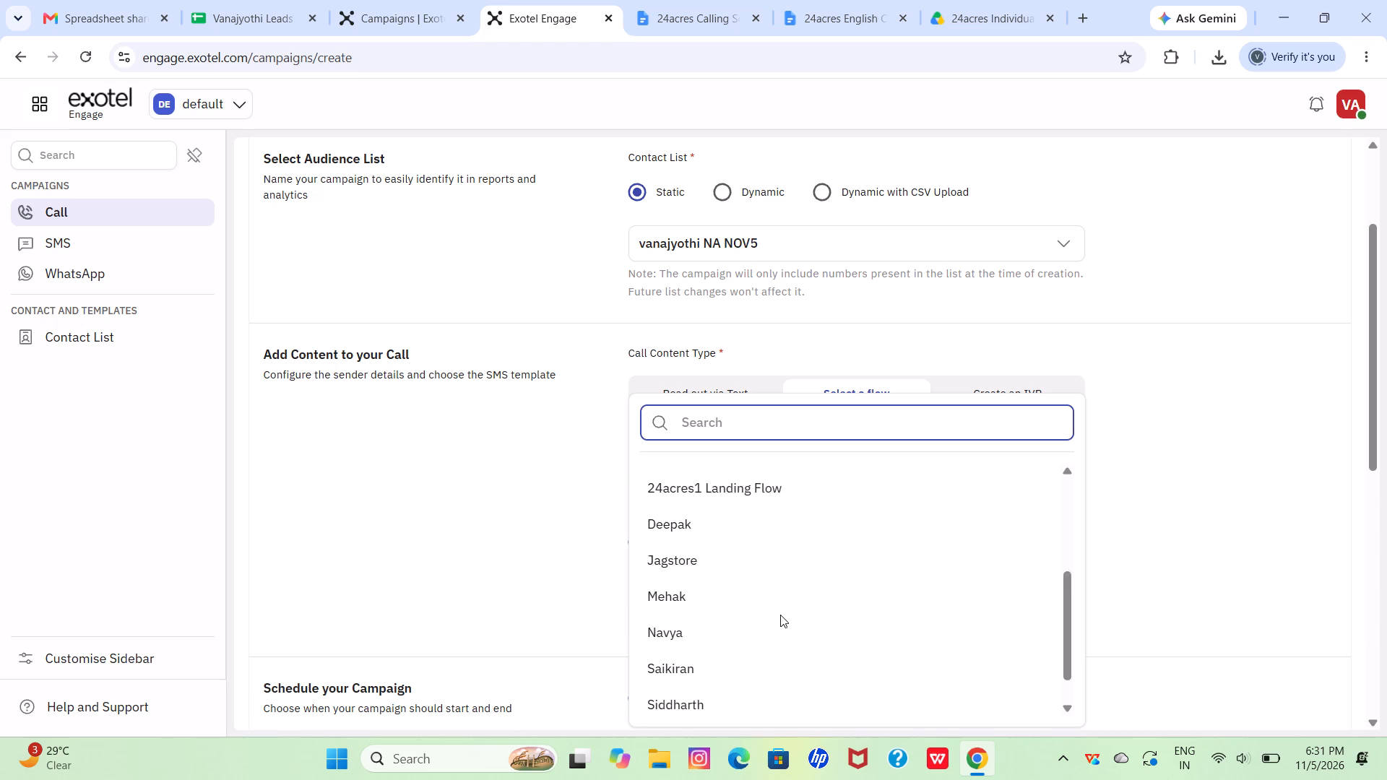
{"action": "scroll", "coordinate": [780, 615], "scroll_direction": "down", "scroll_amount": 1}
{"action": "left_click", "coordinate": [714, 647]}
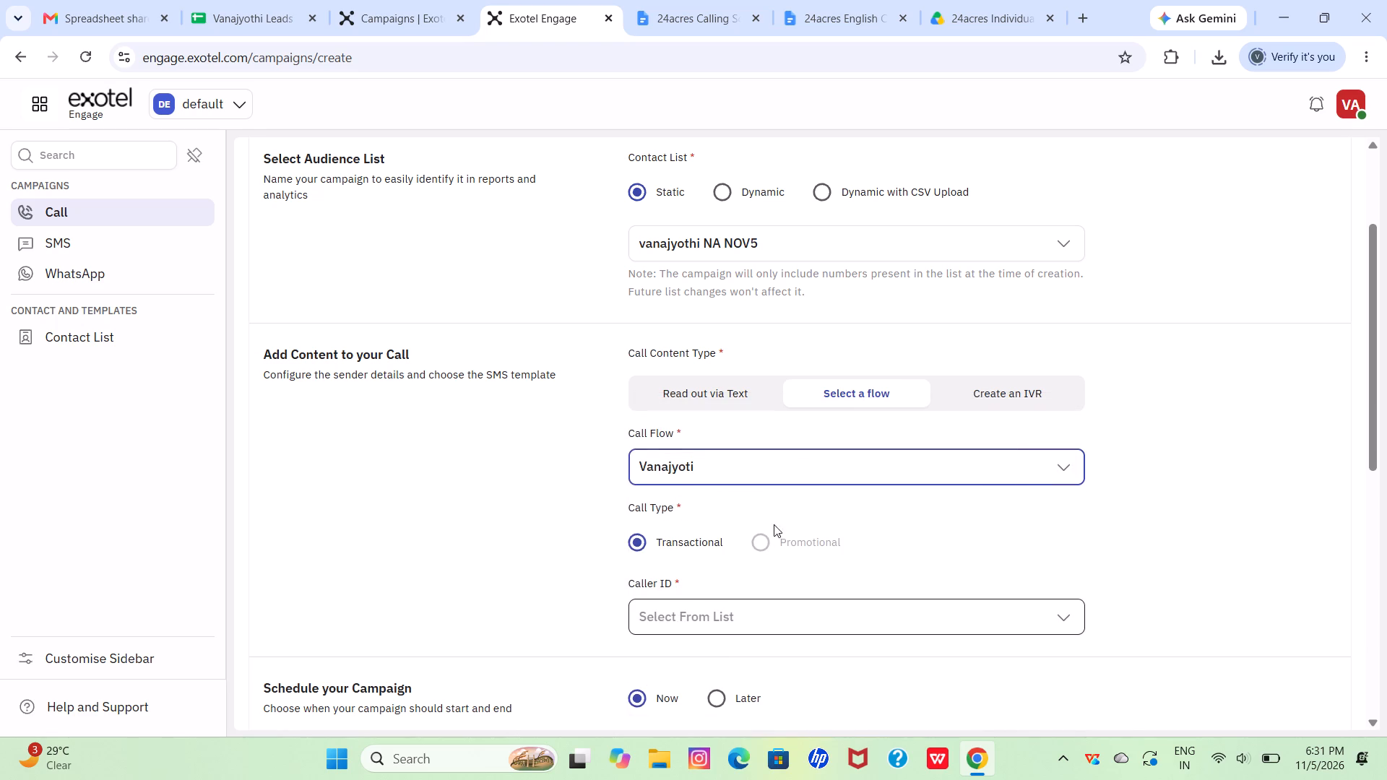
Set the campaign's retry interval to 15 minutes.
{"action": "scroll", "coordinate": [806, 464], "scroll_direction": "down", "scroll_amount": 5}
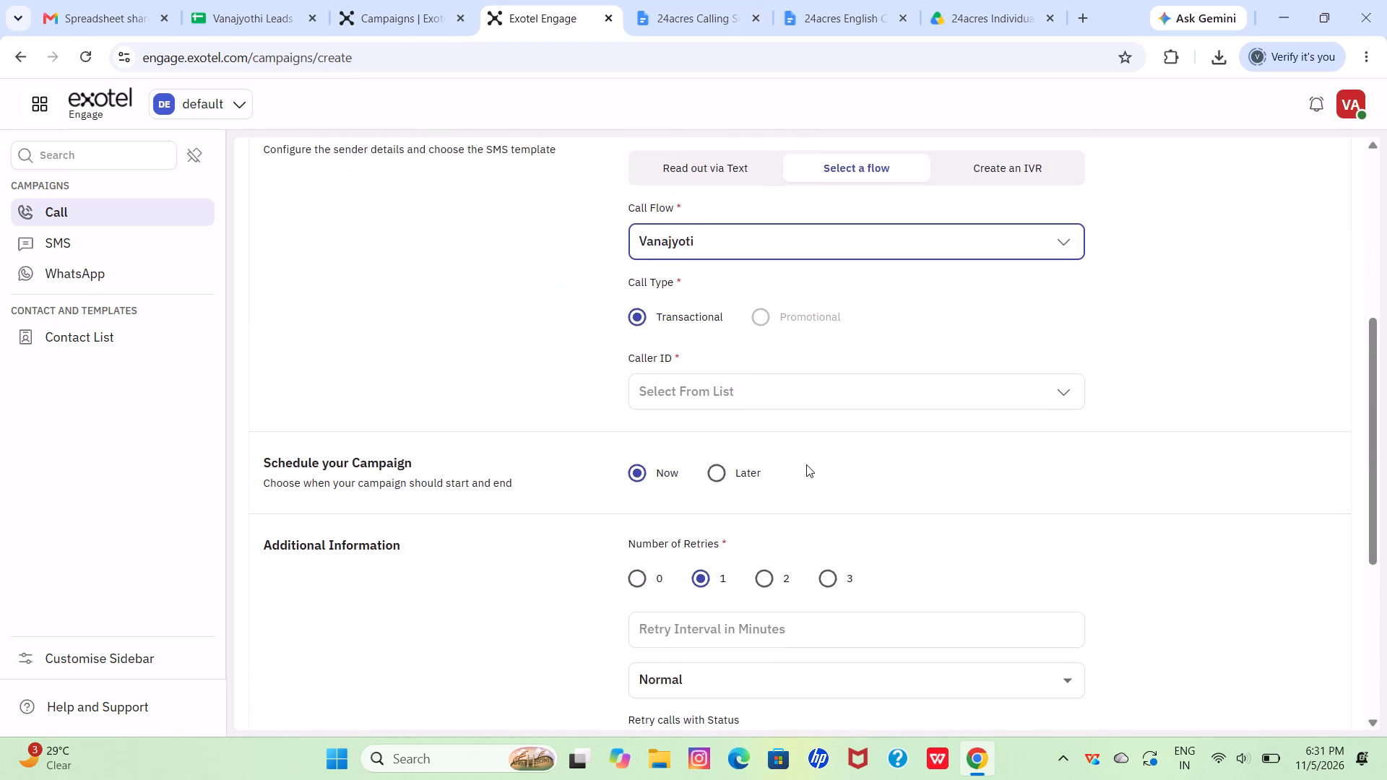
{"action": "scroll", "coordinate": [806, 464], "scroll_direction": "down", "scroll_amount": 2}
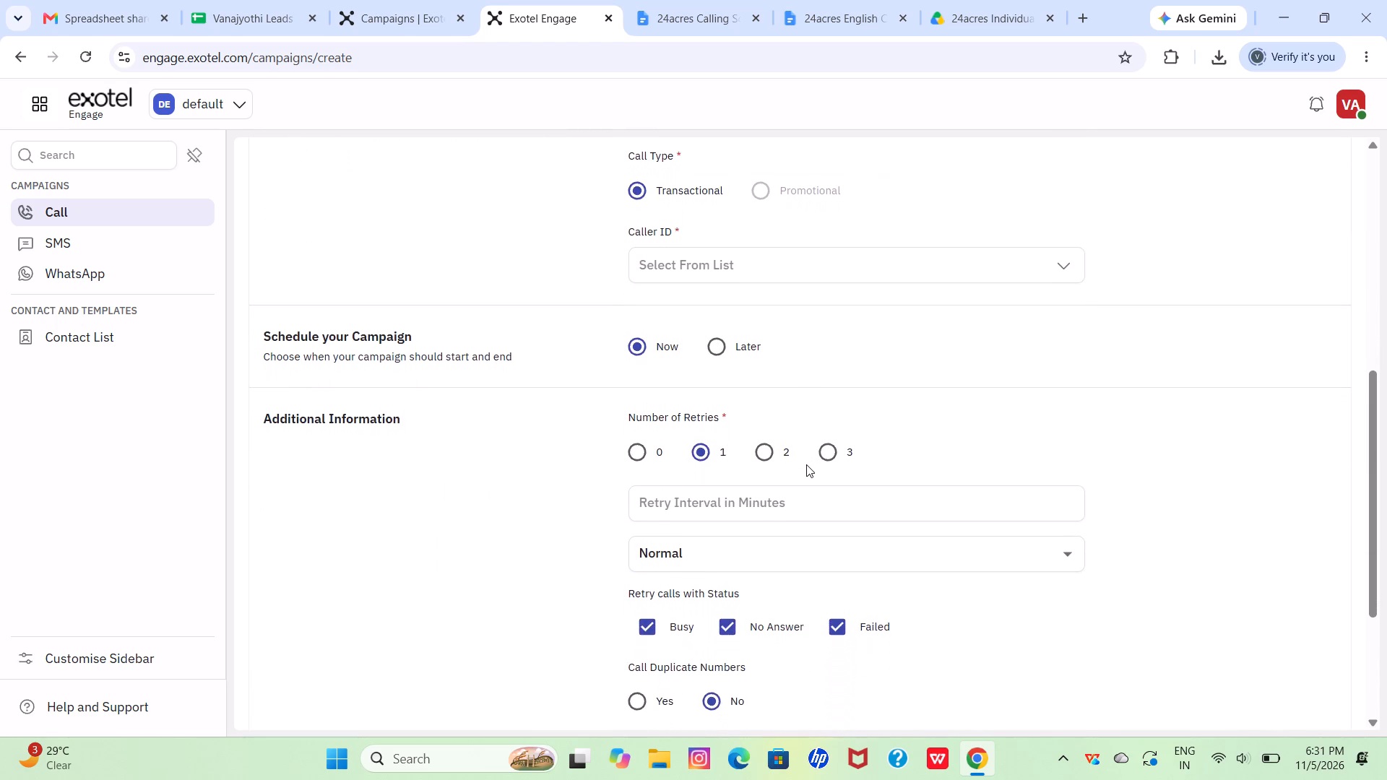
{"action": "scroll", "coordinate": [806, 464], "scroll_direction": "down", "scroll_amount": 1}
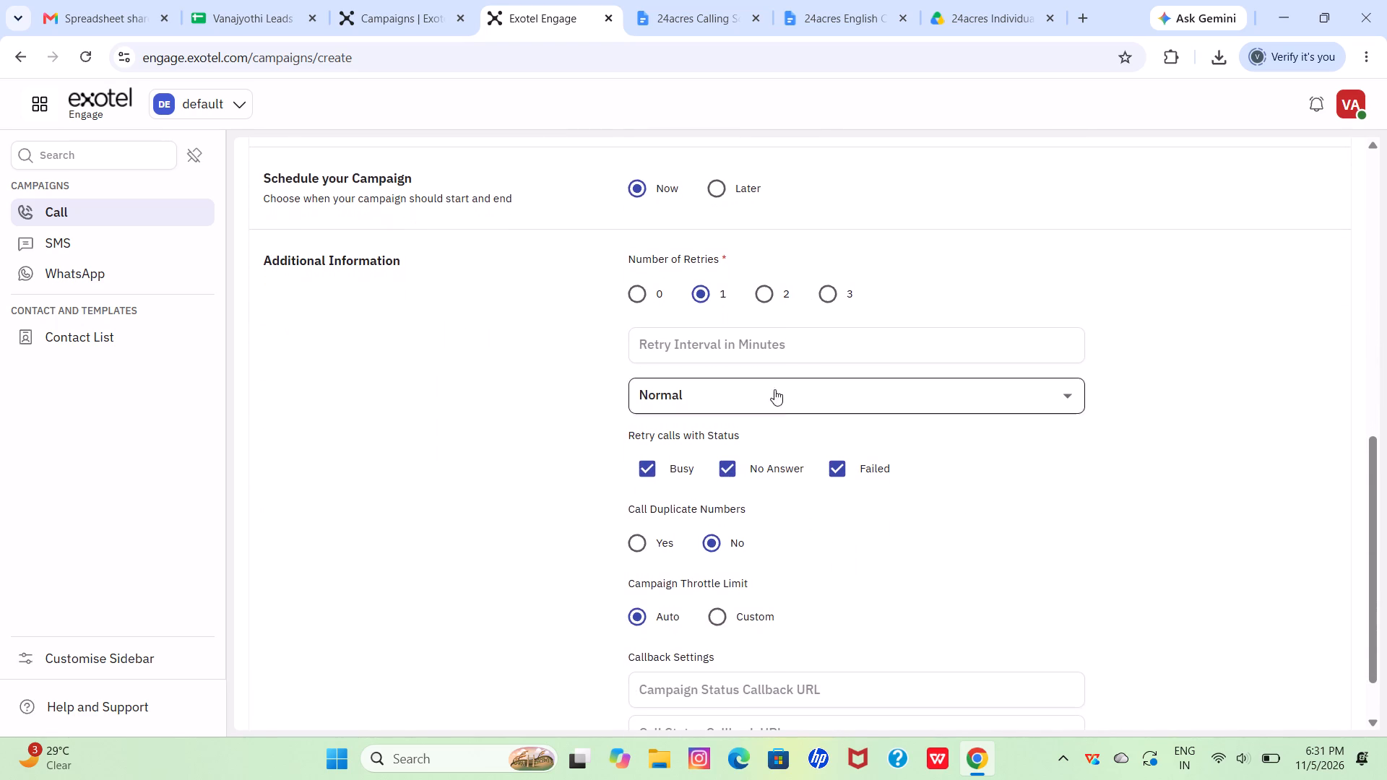
{"action": "left_click", "coordinate": [751, 344]}
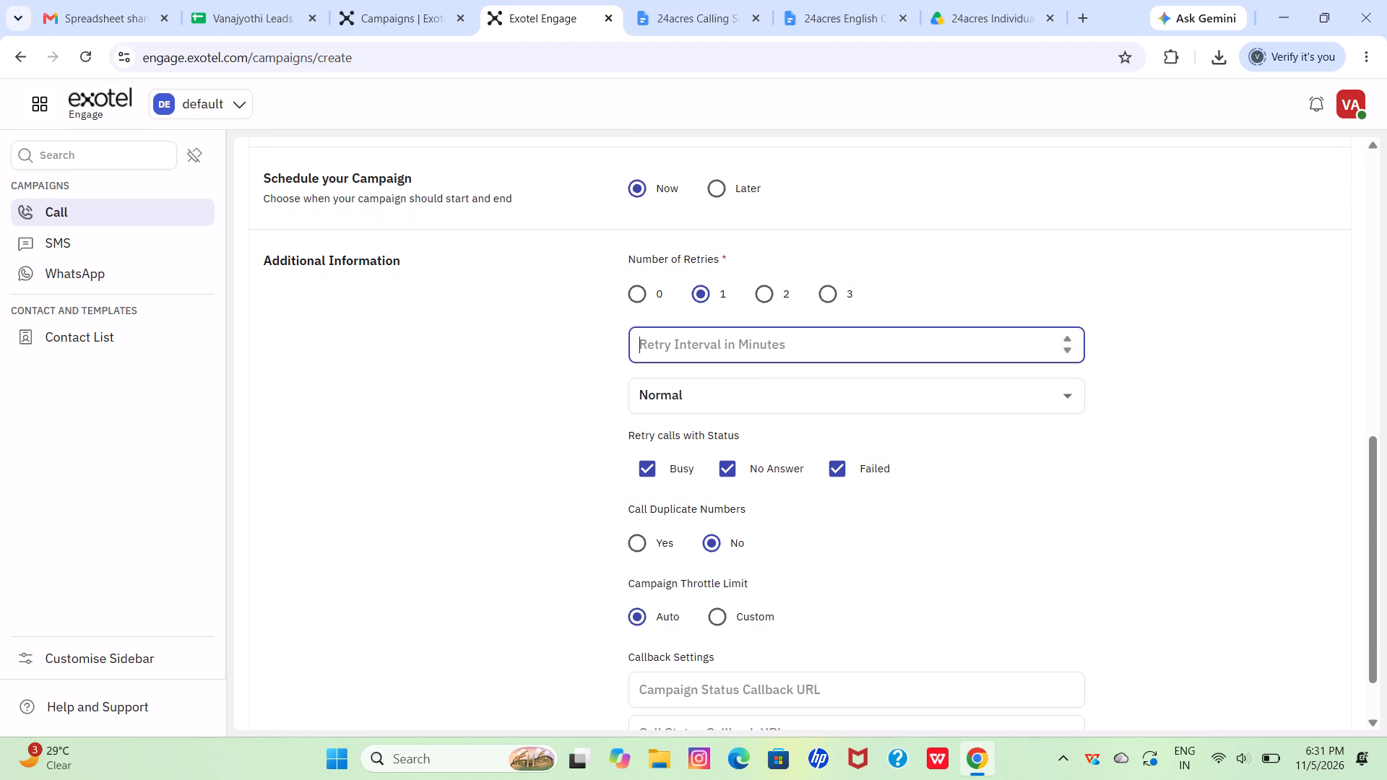
{"action": "type", "text": "15"}
{"action": "left_click", "coordinate": [554, 425]}
Set a custom campaign throttle limit of 1 call per minute.
{"action": "scroll", "coordinate": [554, 425], "scroll_direction": "up", "scroll_amount": 7}
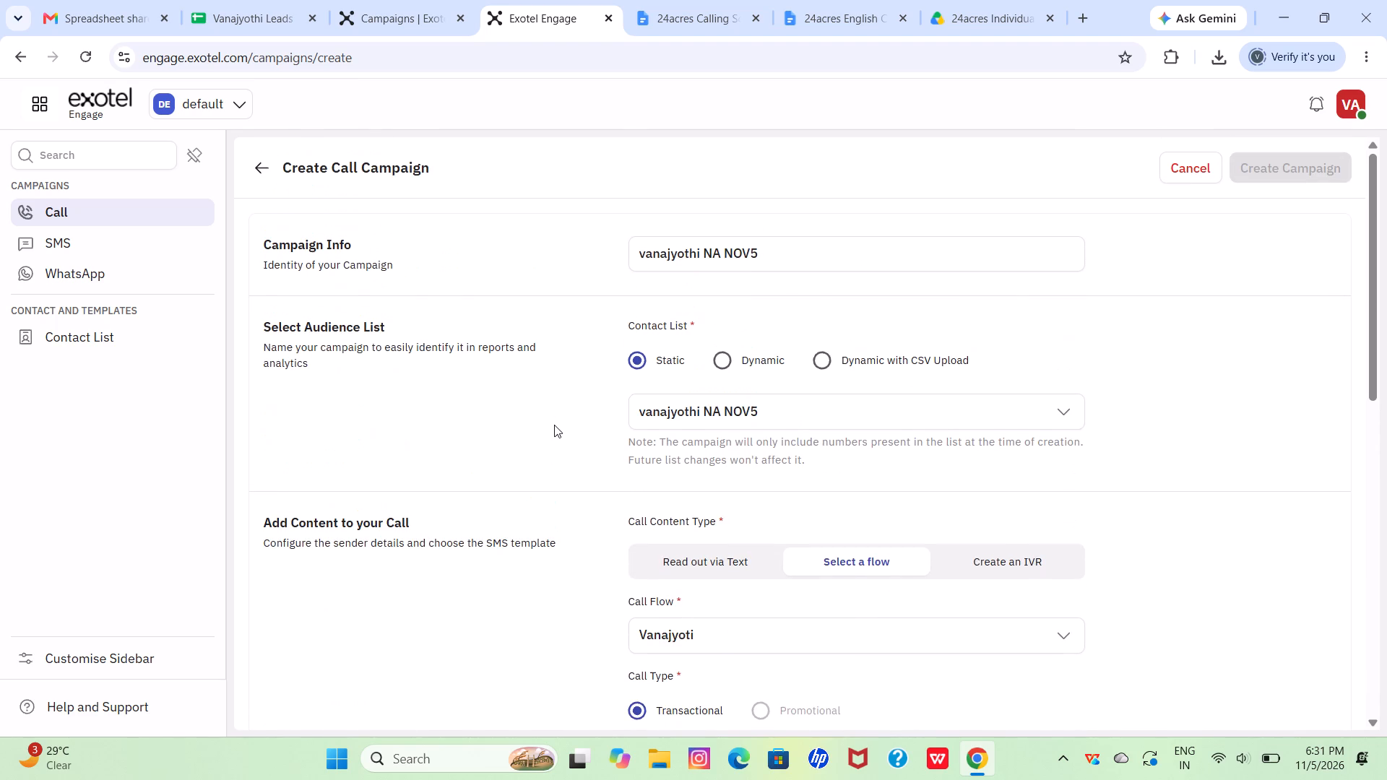
{"action": "scroll", "coordinate": [554, 425], "scroll_direction": "up", "scroll_amount": 2}
{"action": "scroll", "coordinate": [554, 425], "scroll_direction": "down", "scroll_amount": 3}
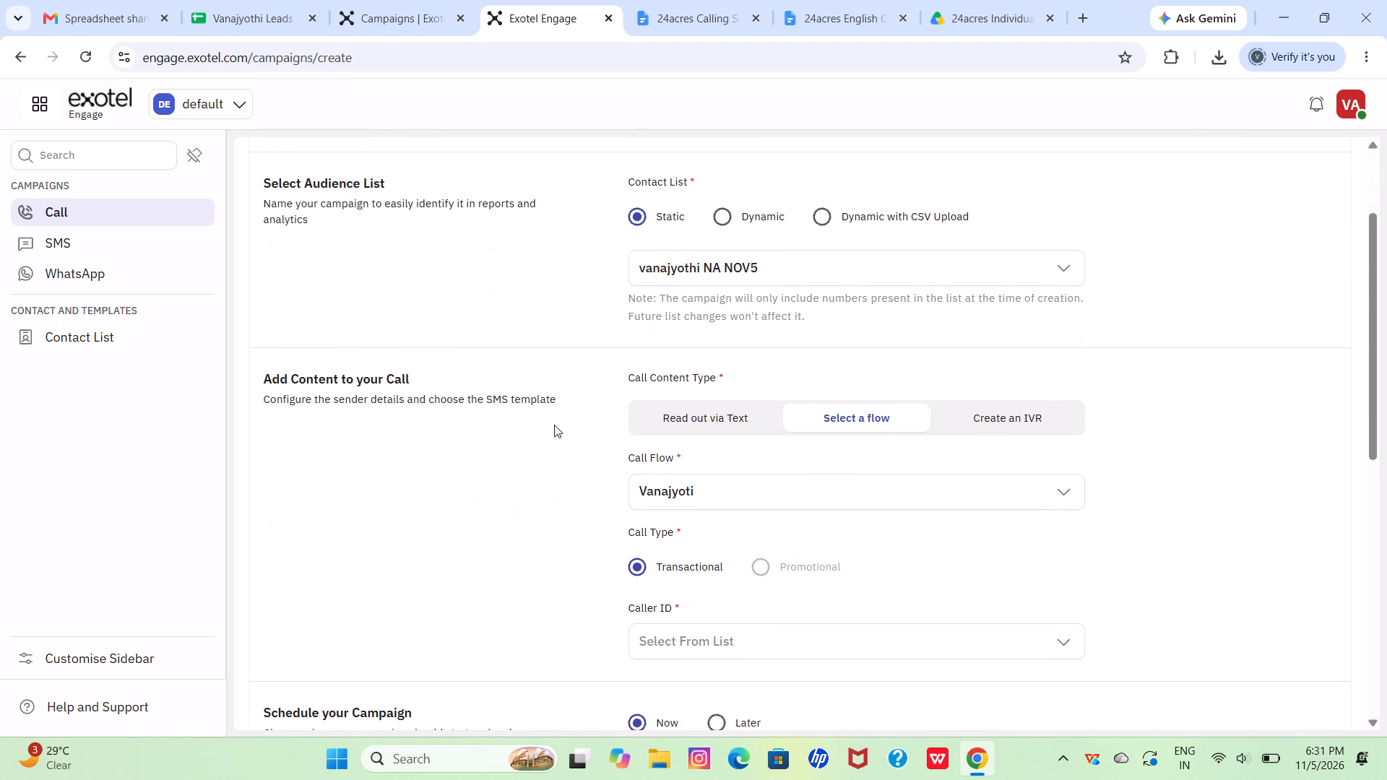
{"action": "scroll", "coordinate": [554, 425], "scroll_direction": "down", "scroll_amount": 3}
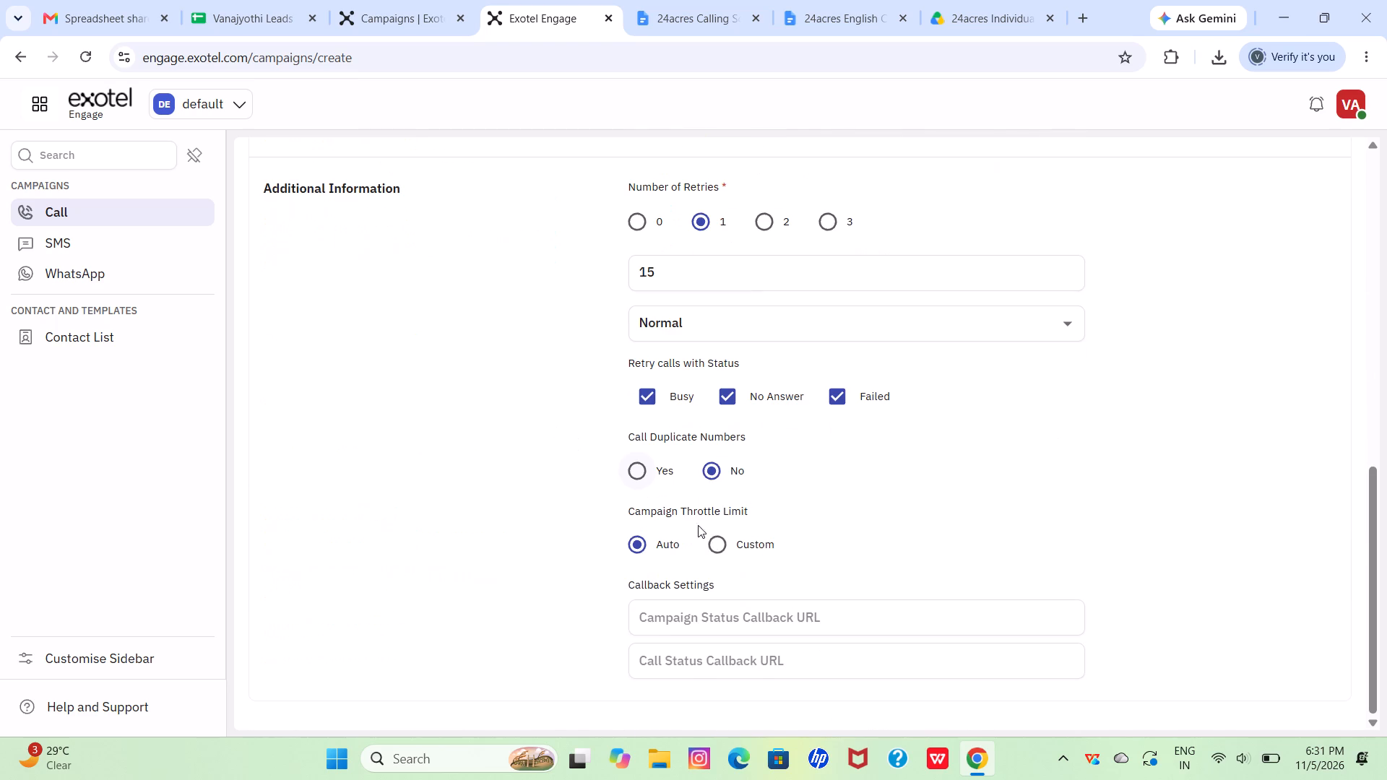
{"action": "left_click", "coordinate": [716, 536]}
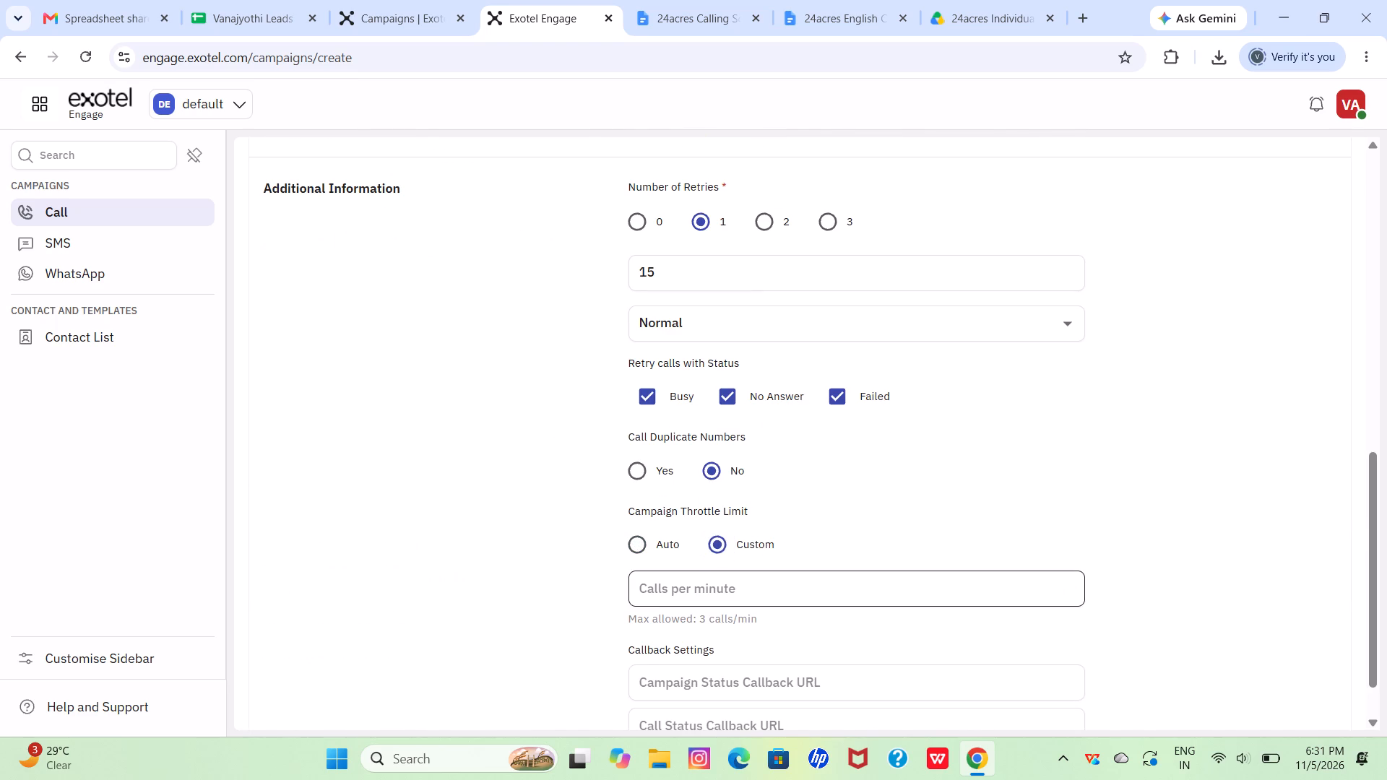
{"action": "left_click", "coordinate": [725, 594]}
{"action": "key", "text": "1"}
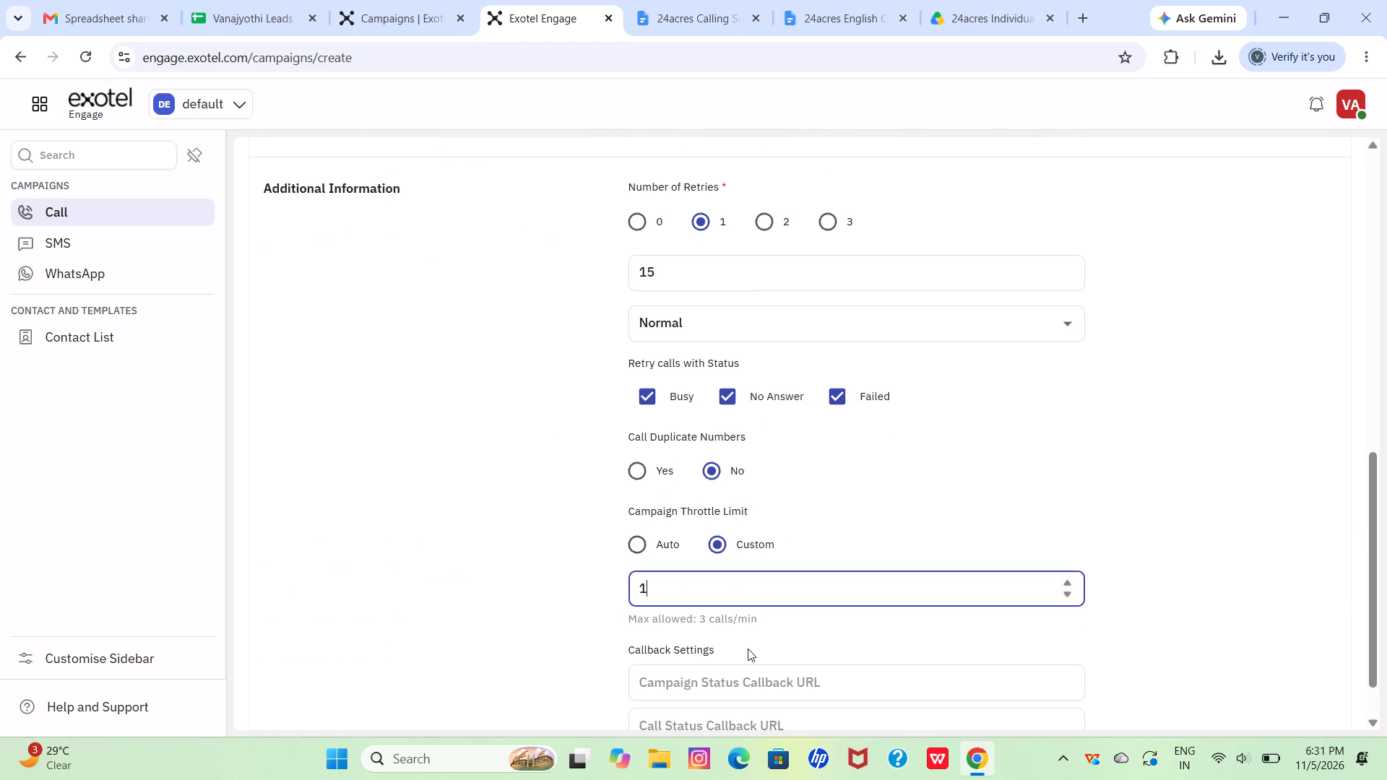
{"action": "left_click", "coordinate": [818, 543]}
Select the number ending in 4822 as the campaign's caller ID.
{"action": "scroll", "coordinate": [818, 543], "scroll_direction": "up", "scroll_amount": 8}
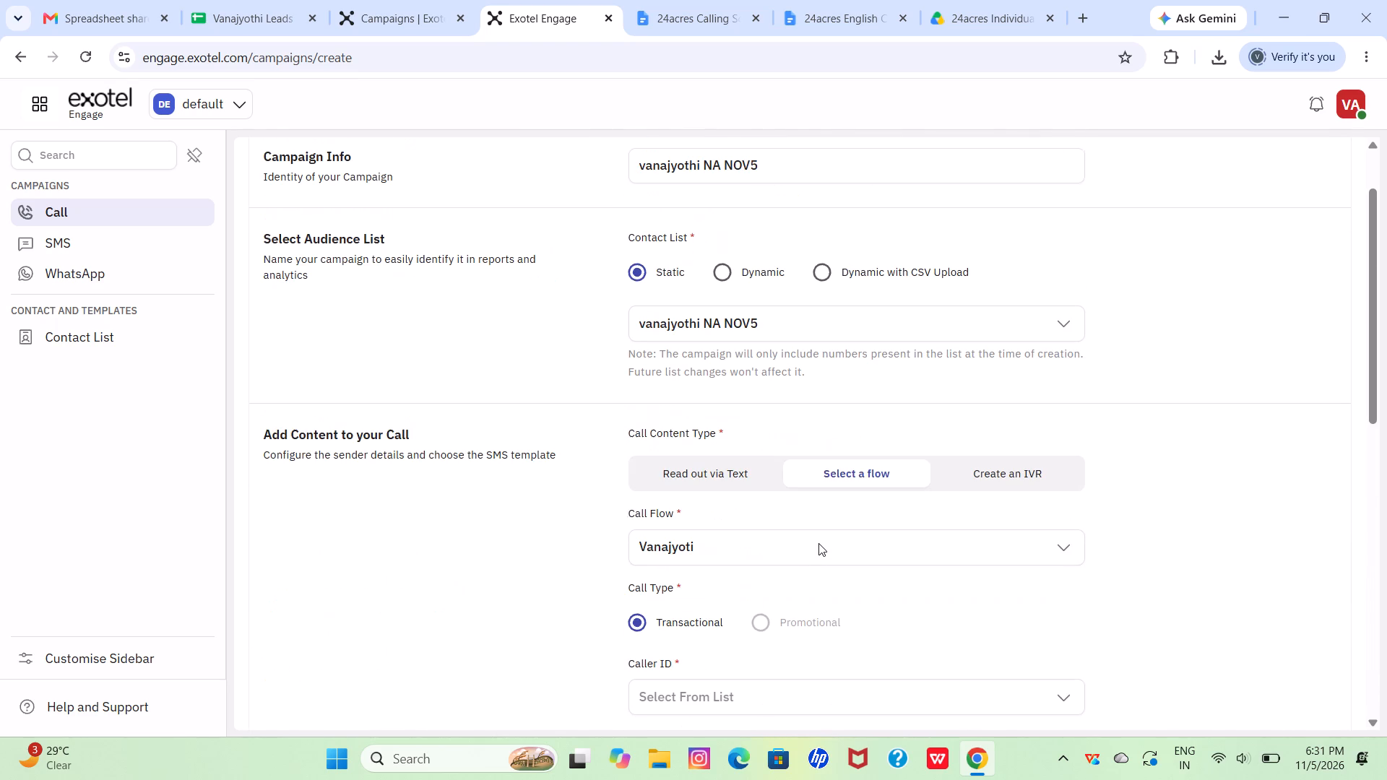
{"action": "scroll", "coordinate": [818, 543], "scroll_direction": "down", "scroll_amount": 2}
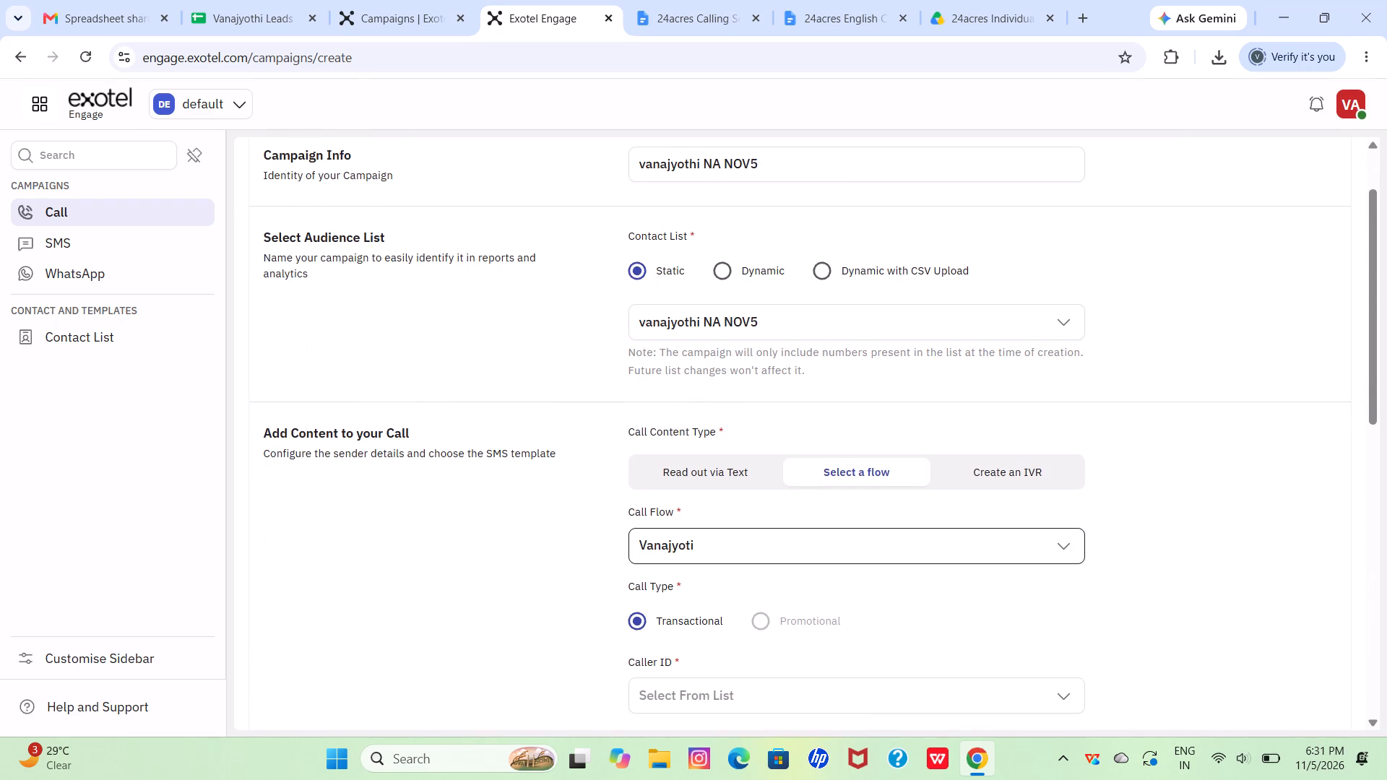
{"action": "scroll", "coordinate": [776, 286], "scroll_direction": "up", "scroll_amount": 4}
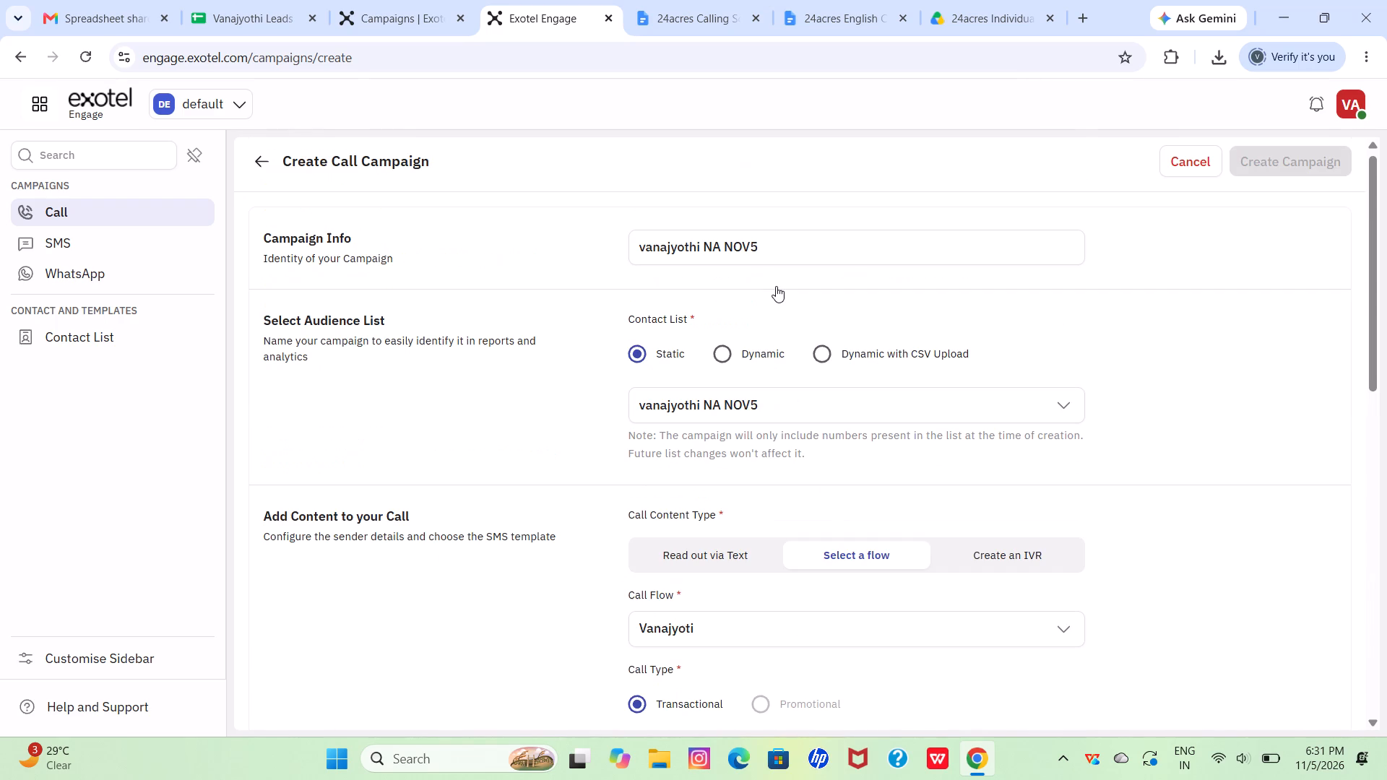
{"action": "scroll", "coordinate": [765, 344], "scroll_direction": "down", "scroll_amount": 2}
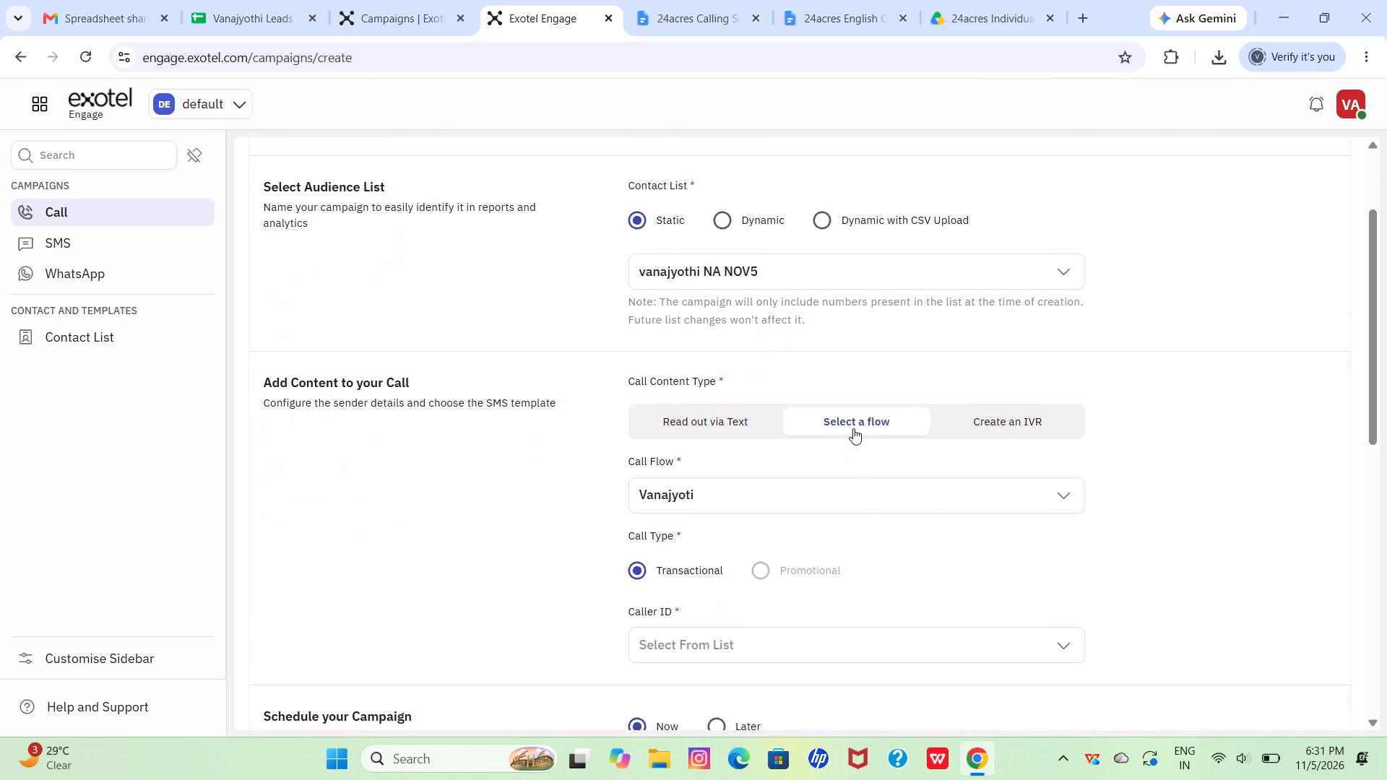
{"action": "left_click", "coordinate": [853, 428]}
{"action": "scroll", "coordinate": [796, 614], "scroll_direction": "down", "scroll_amount": 1}
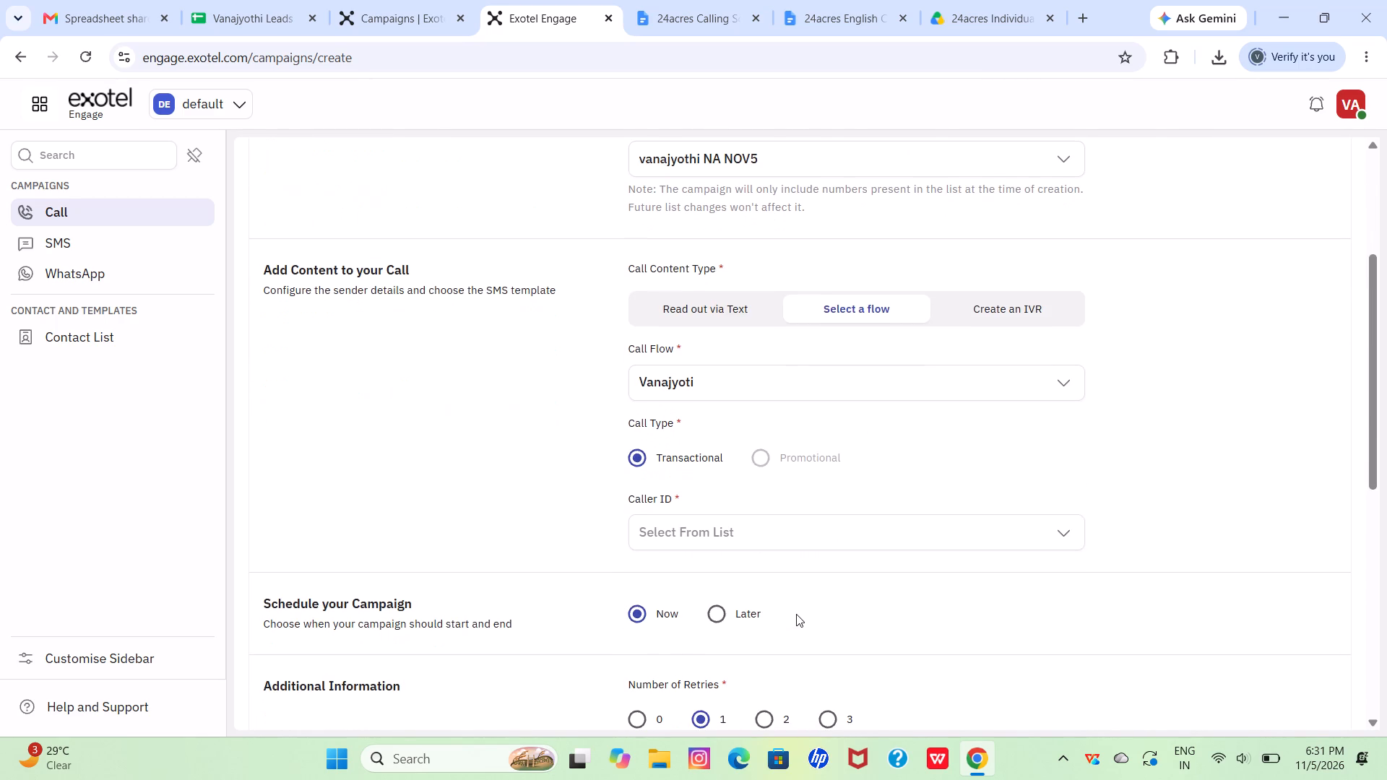
{"action": "left_click", "coordinate": [1053, 536]}
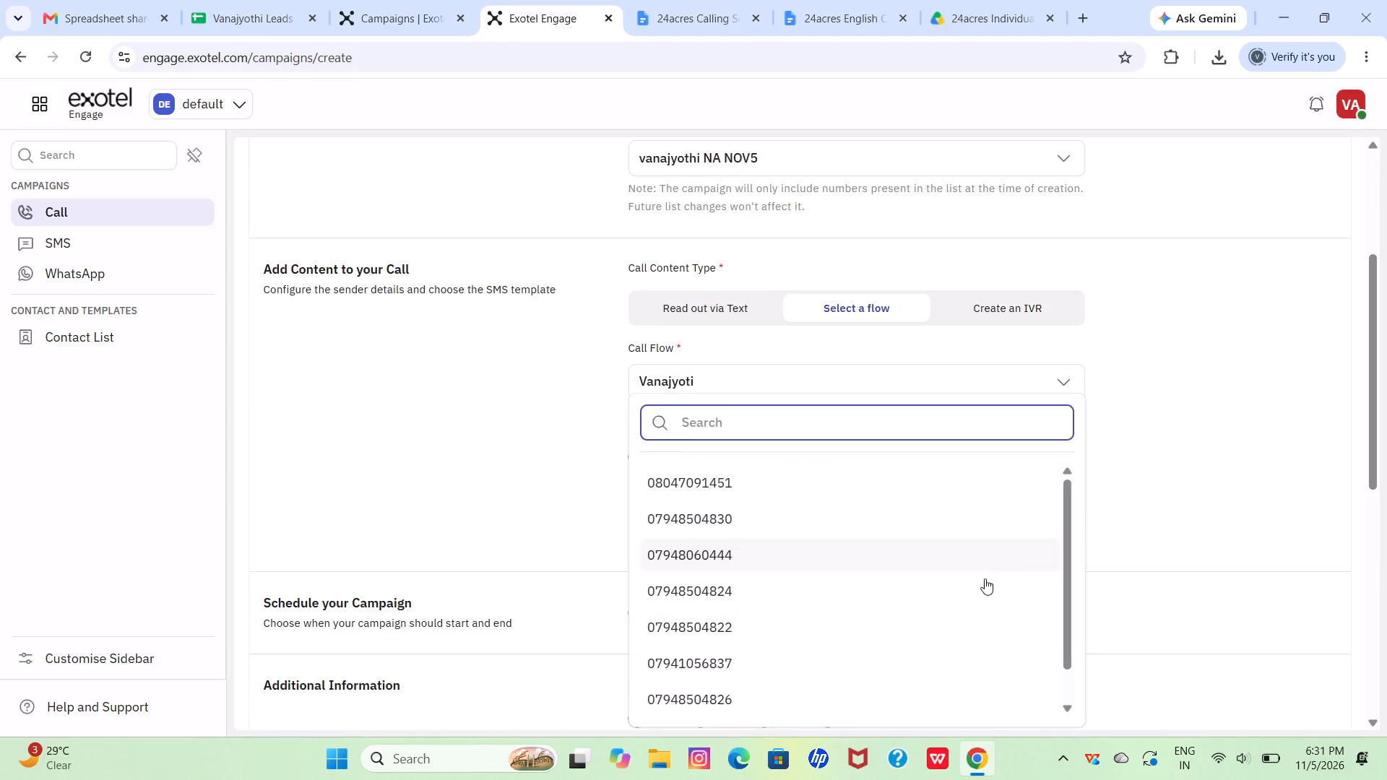
{"action": "scroll", "coordinate": [856, 594], "scroll_direction": "down", "scroll_amount": 1}
{"action": "left_click", "coordinate": [742, 591]}
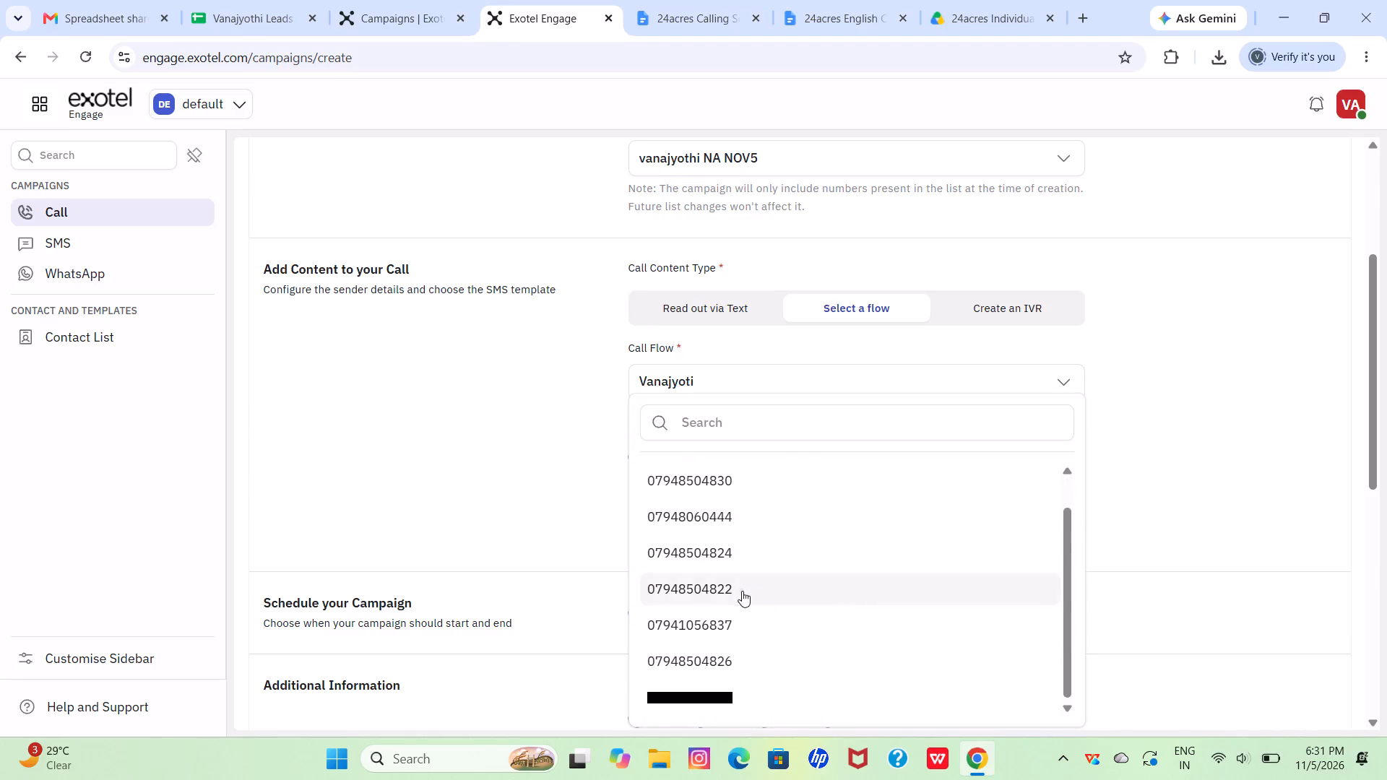
Create the vanajyothi NA NOV5 call campaign with the completed settings.
{"action": "scroll", "coordinate": [918, 412], "scroll_direction": "up", "scroll_amount": 9}
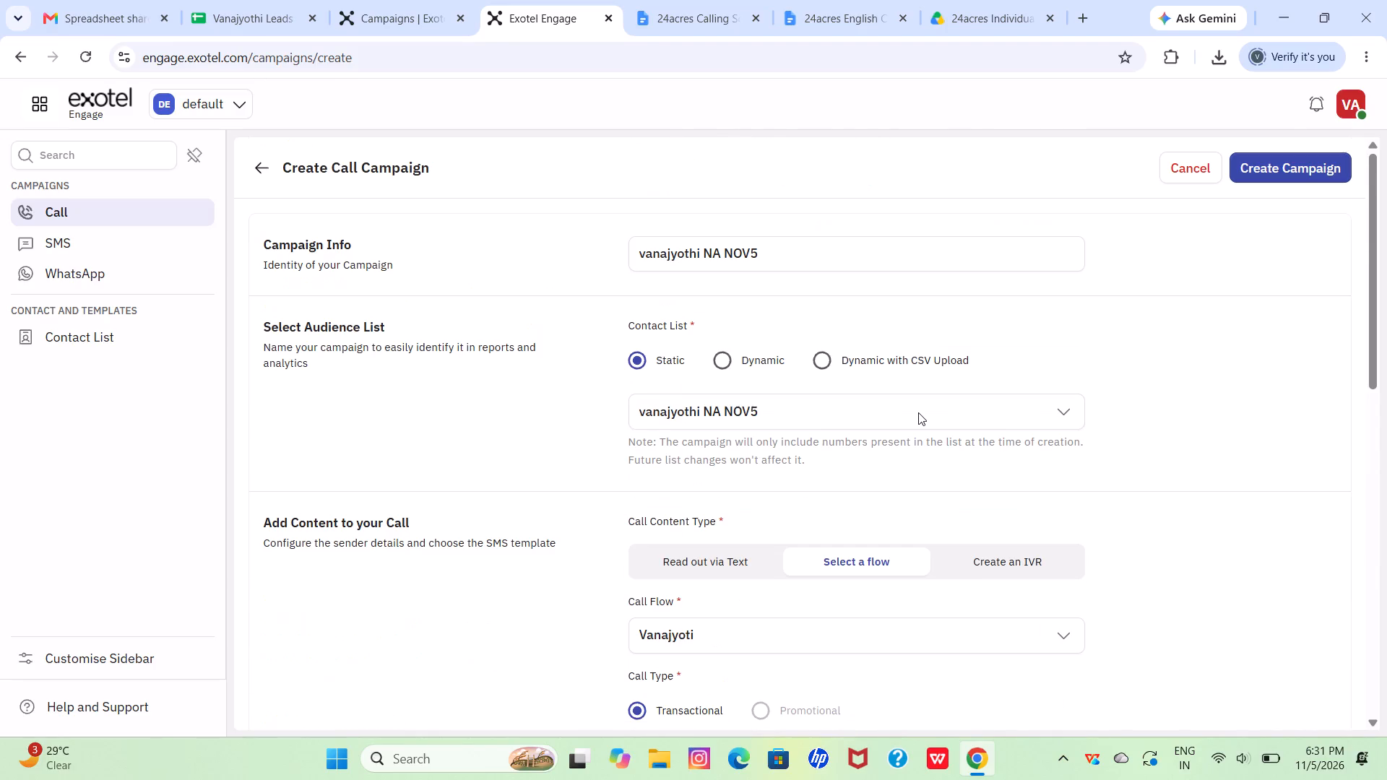
{"action": "left_click", "coordinate": [1276, 168]}
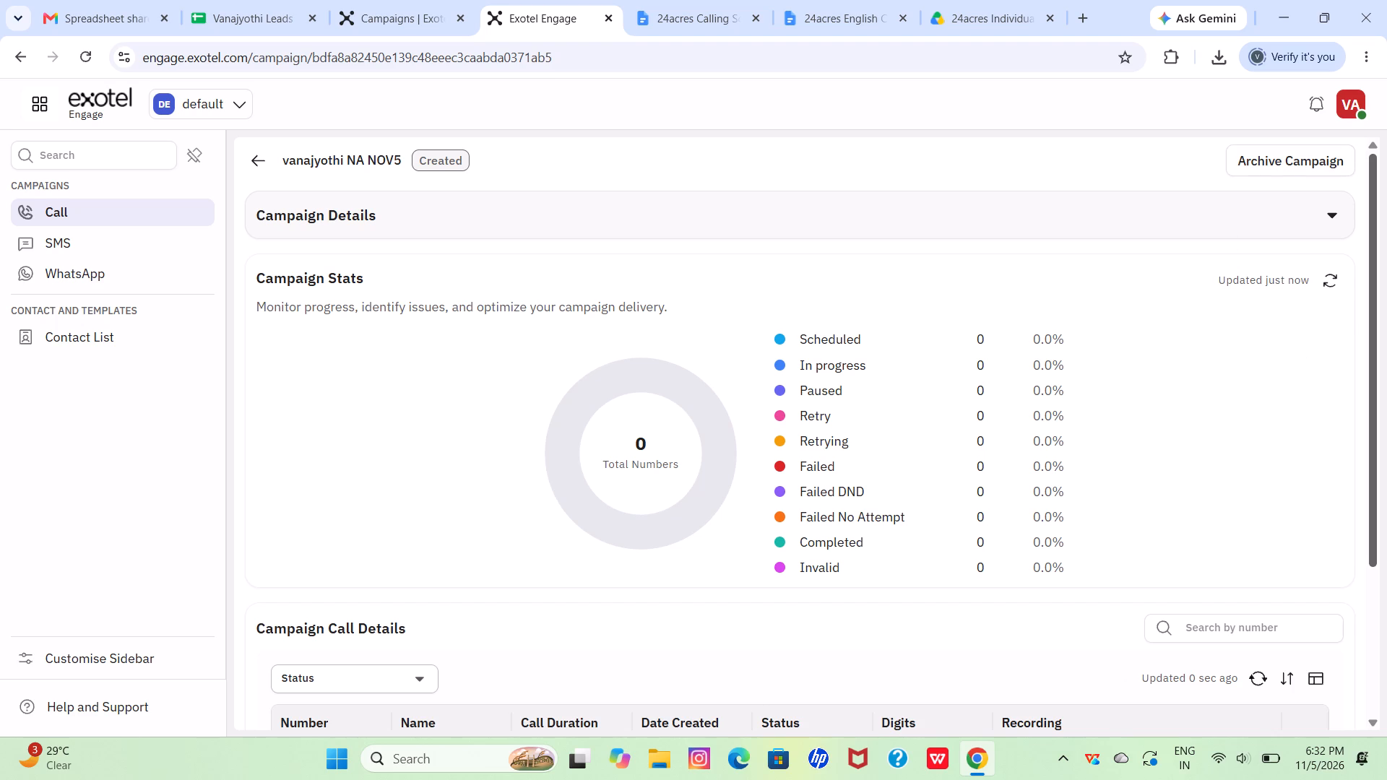
Return to the call campaigns list and check the new campaign's status and performance against the others.
{"action": "left_click", "coordinate": [118, 249]}
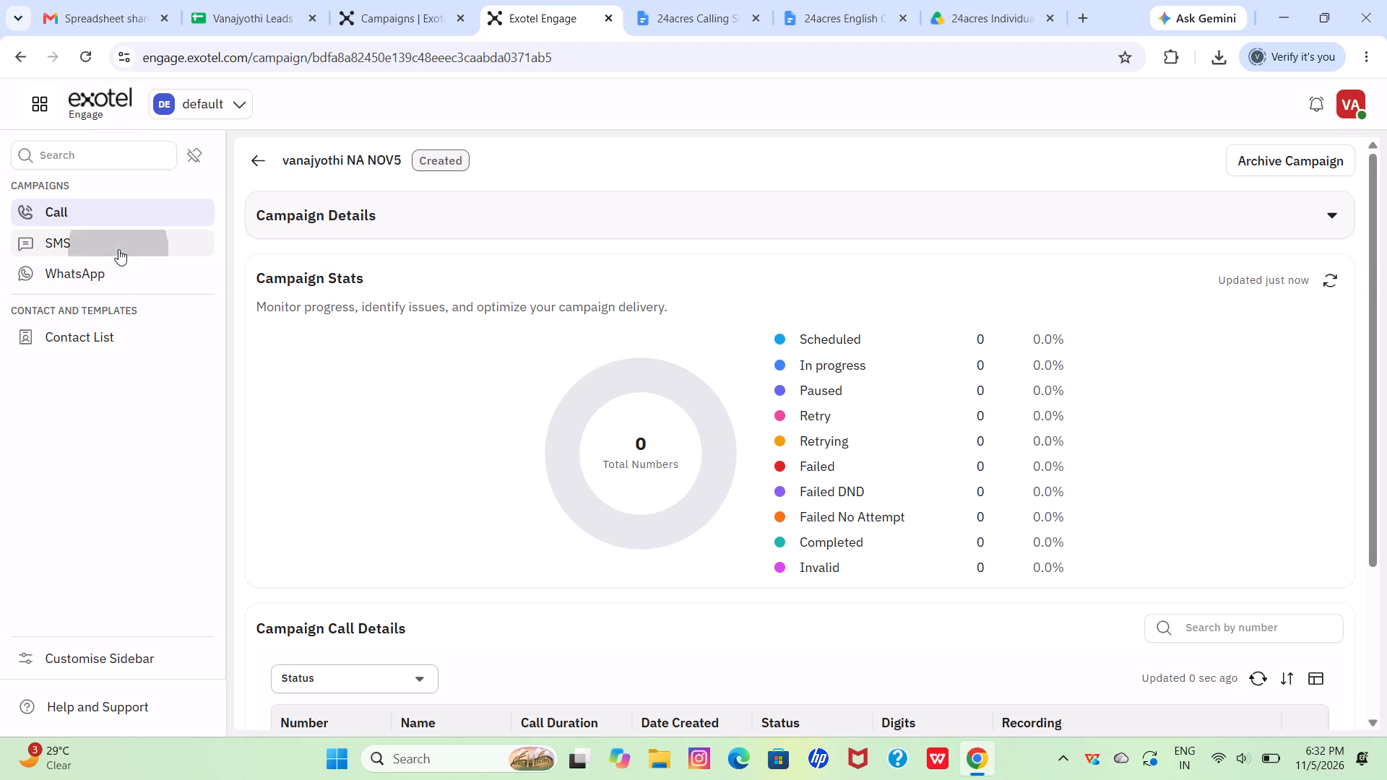
{"action": "left_click", "coordinate": [121, 220]}
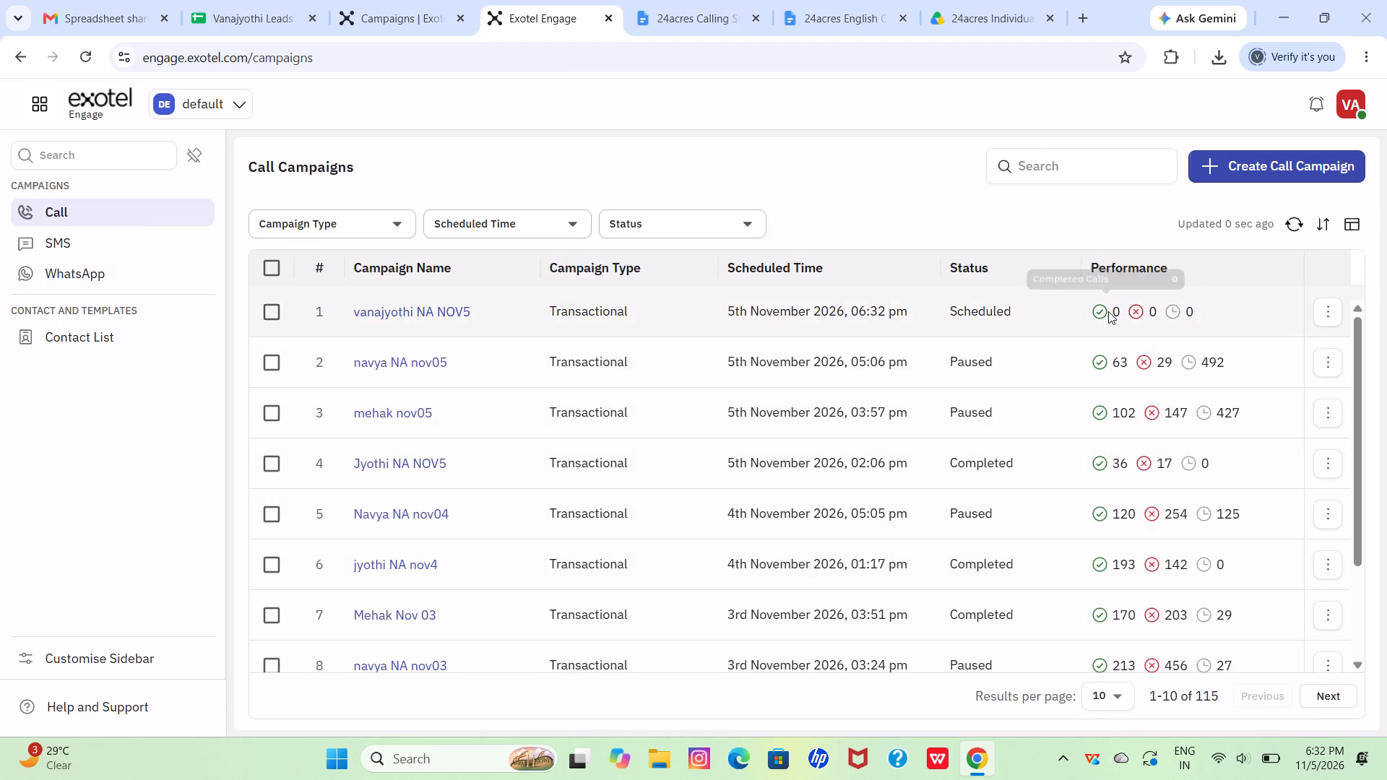
{"action": "scroll", "coordinate": [1195, 328], "scroll_direction": "down", "scroll_amount": 2}
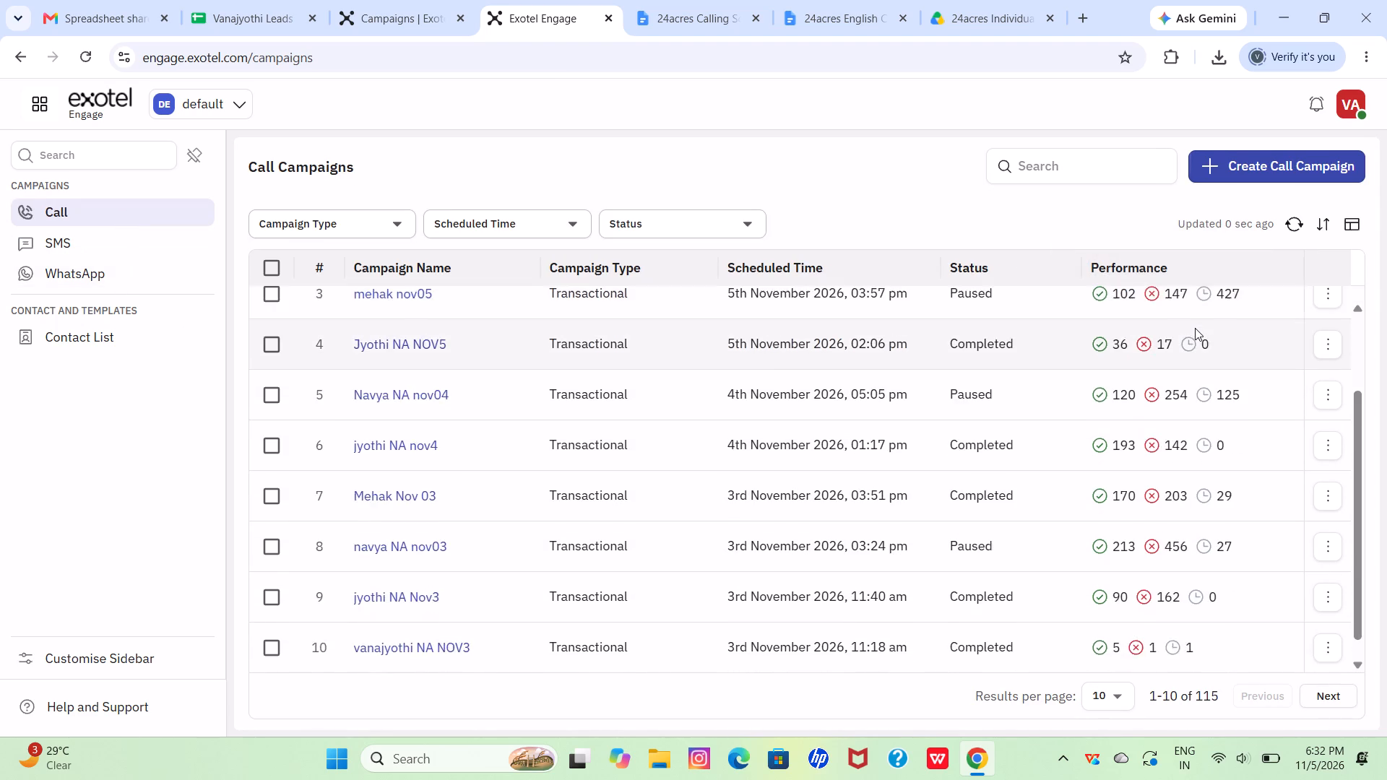
{"action": "scroll", "coordinate": [1195, 328], "scroll_direction": "up", "scroll_amount": 3}
Switch to the Vanajyothi Leads spreadsheet and open its Leads sheet.
{"action": "left_click", "coordinate": [228, 0]}
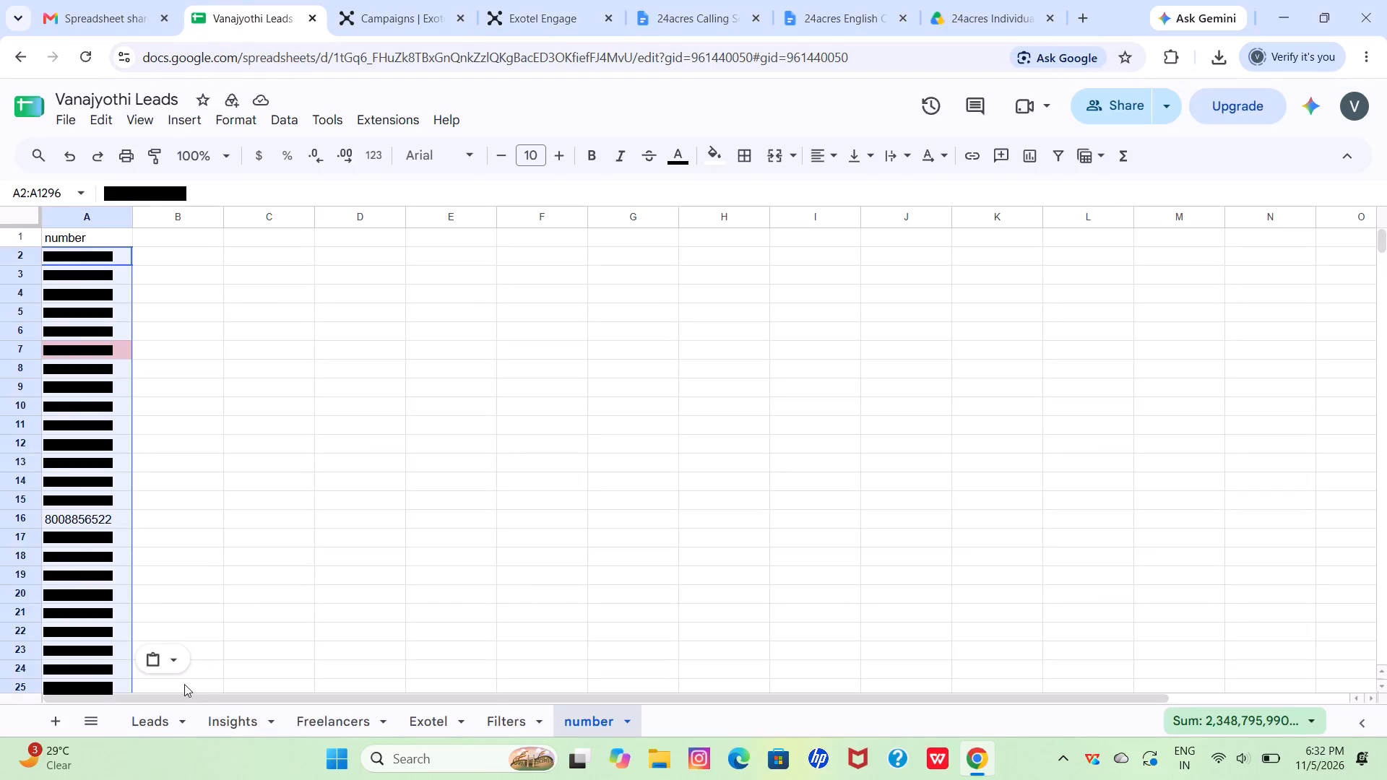
{"action": "left_click", "coordinate": [178, 721]}
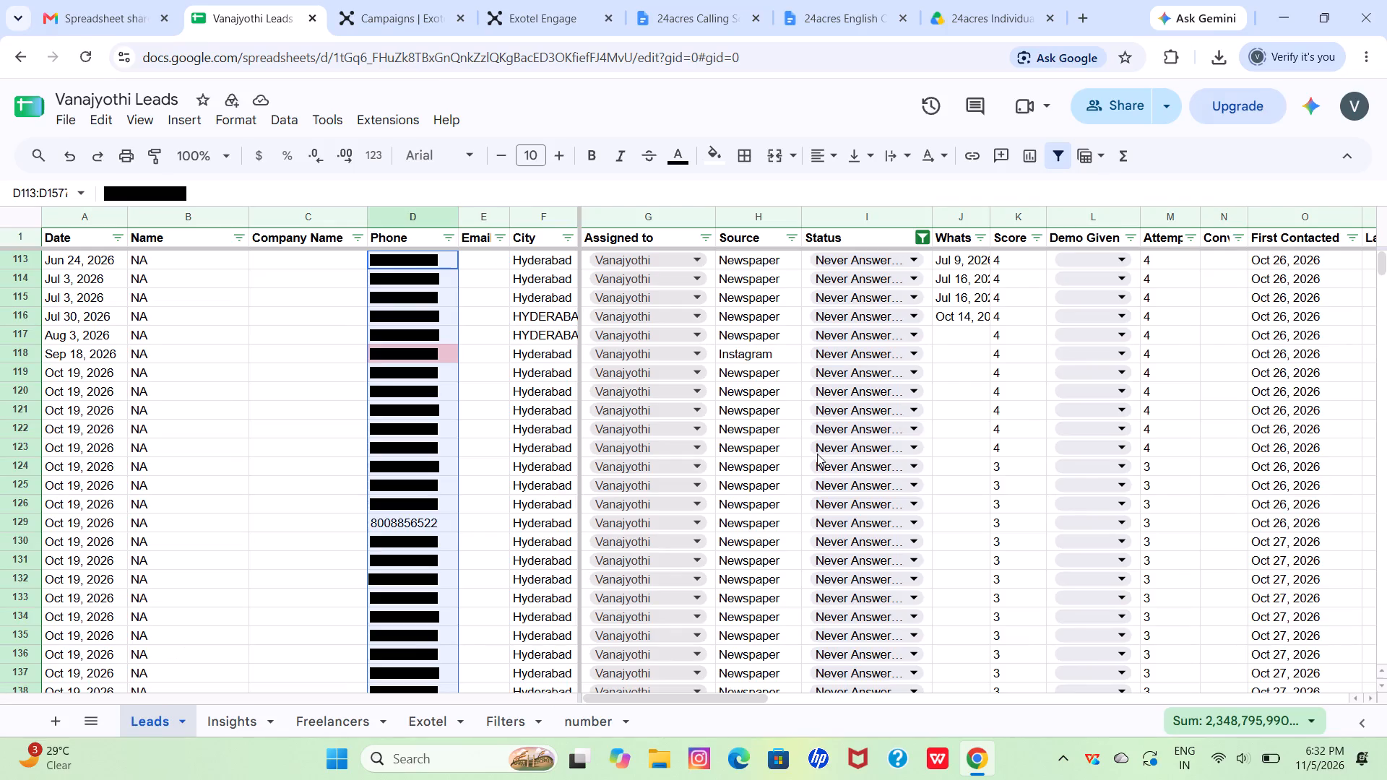
Look through the filtered Never Answered rows of the Leads sheet, examining their statuses, attempts and first contacted dates.
{"action": "left_click", "coordinate": [930, 452]}
{"action": "scroll", "coordinate": [1188, 337], "scroll_direction": "left", "scroll_amount": 3}
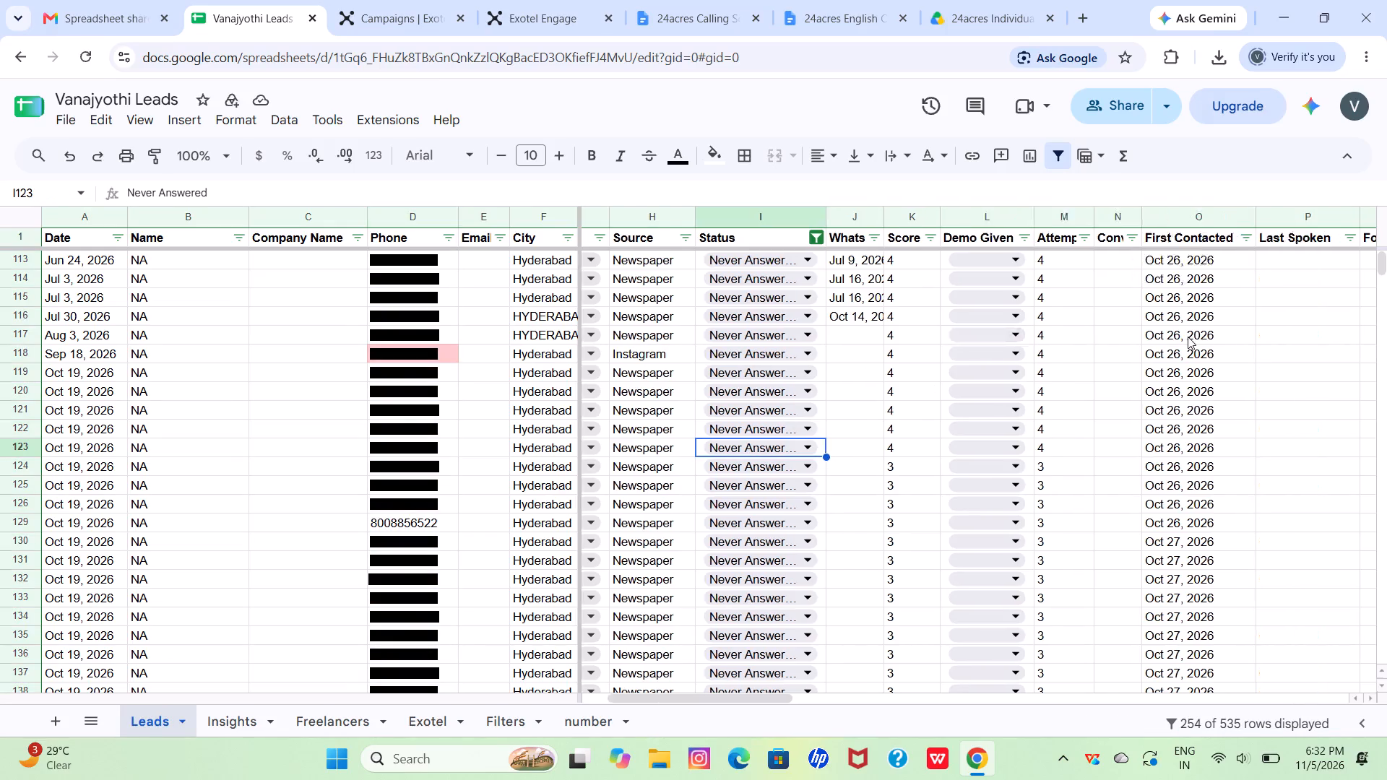
{"action": "scroll", "coordinate": [1188, 337], "scroll_direction": "left", "scroll_amount": 2}
{"action": "scroll", "coordinate": [1188, 337], "scroll_direction": "right", "scroll_amount": 9}
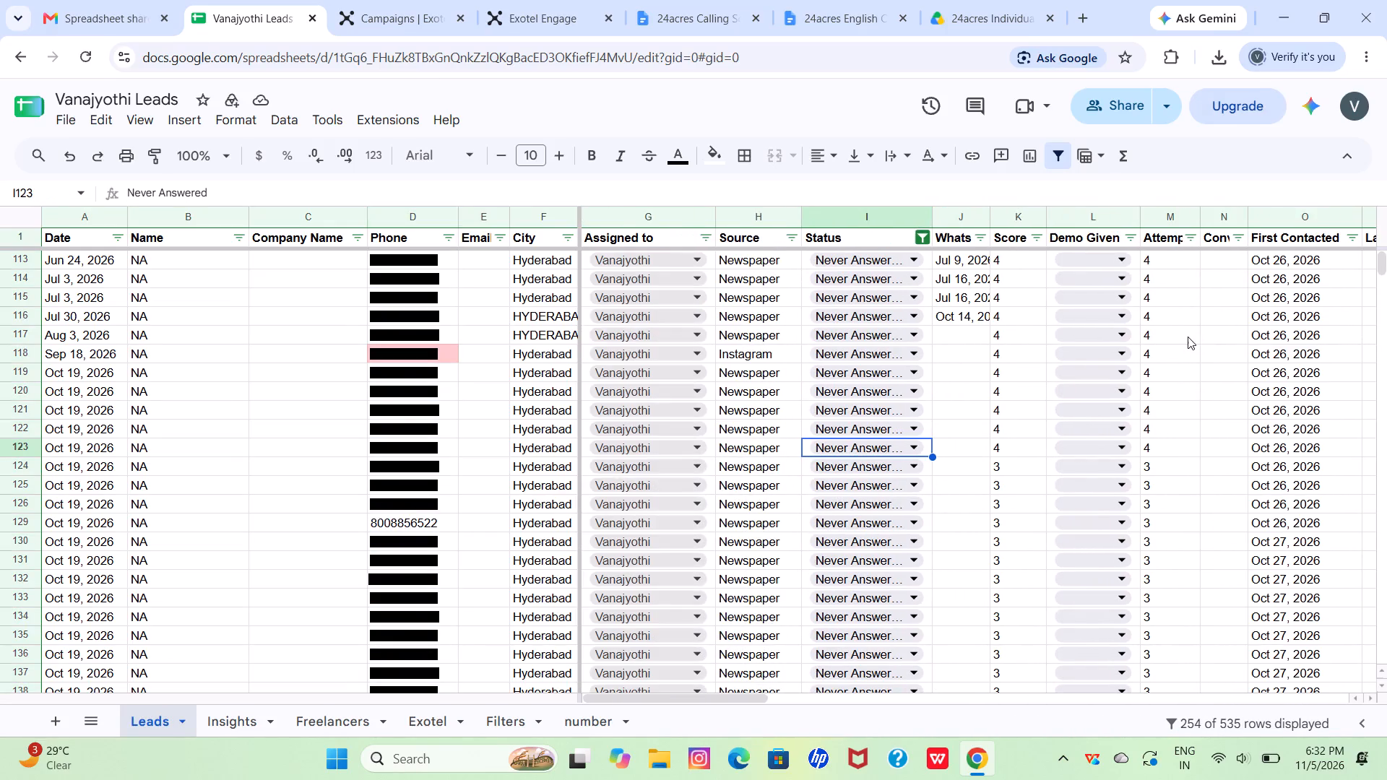
{"action": "key", "text": "ctrl+f"}
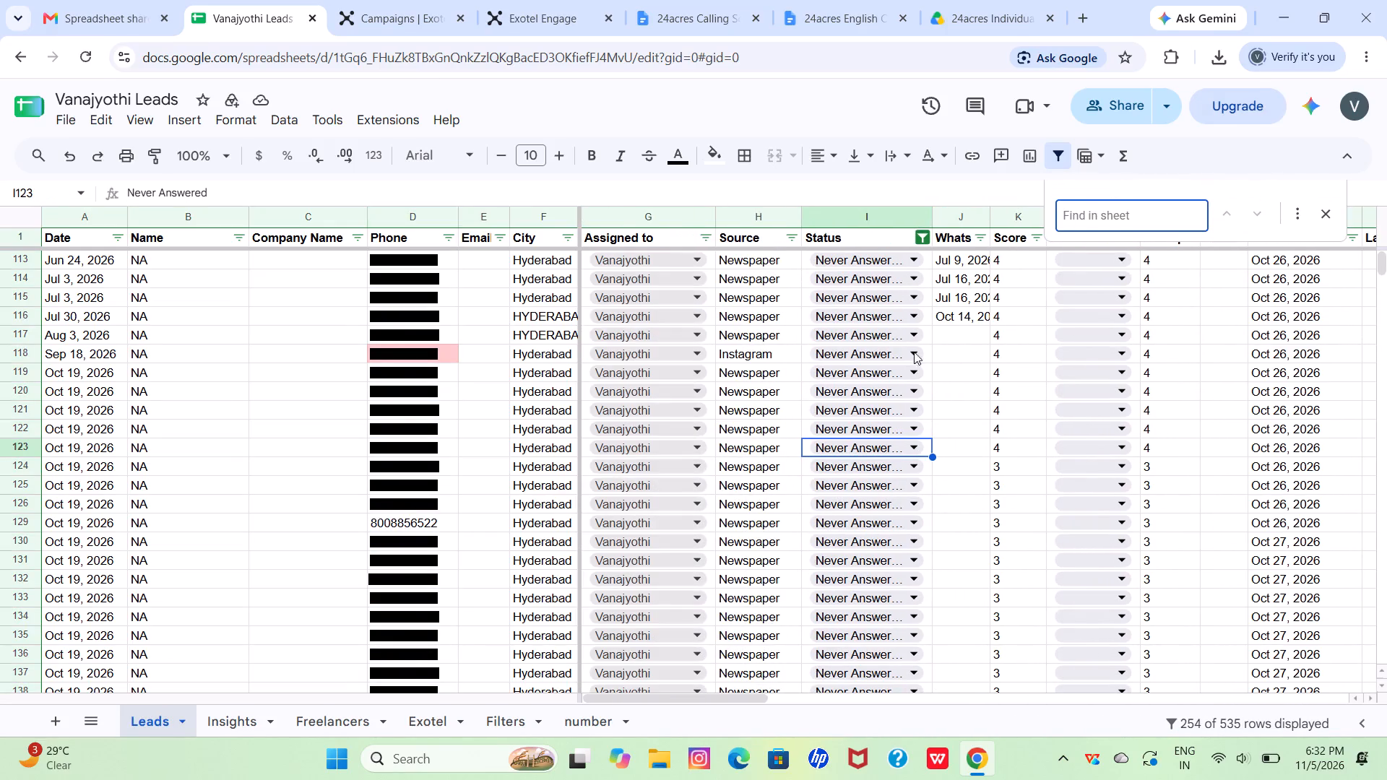
{"action": "scroll", "coordinate": [723, 408], "scroll_direction": "down", "scroll_amount": 10}
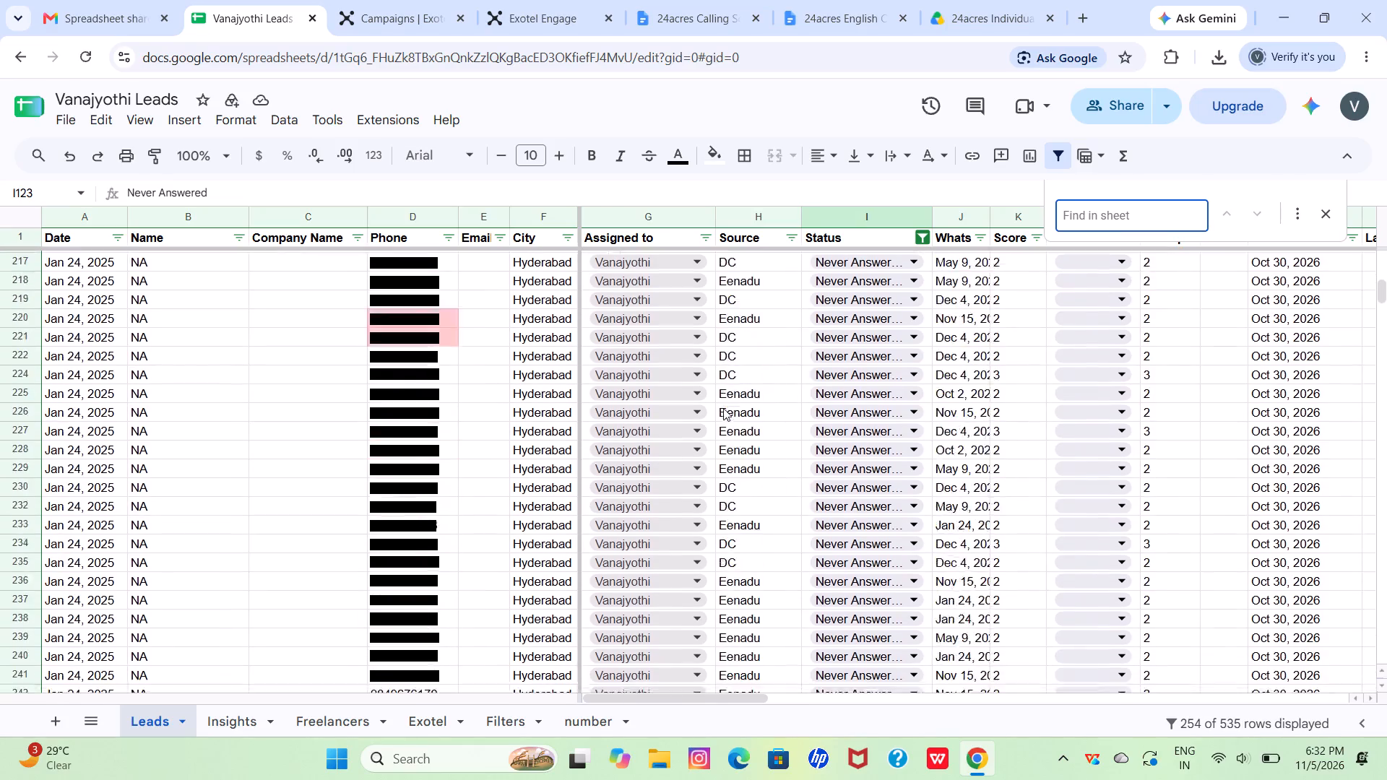
{"action": "scroll", "coordinate": [723, 408], "scroll_direction": "down", "scroll_amount": 4}
{"action": "scroll", "coordinate": [723, 408], "scroll_direction": "up", "scroll_amount": 18}
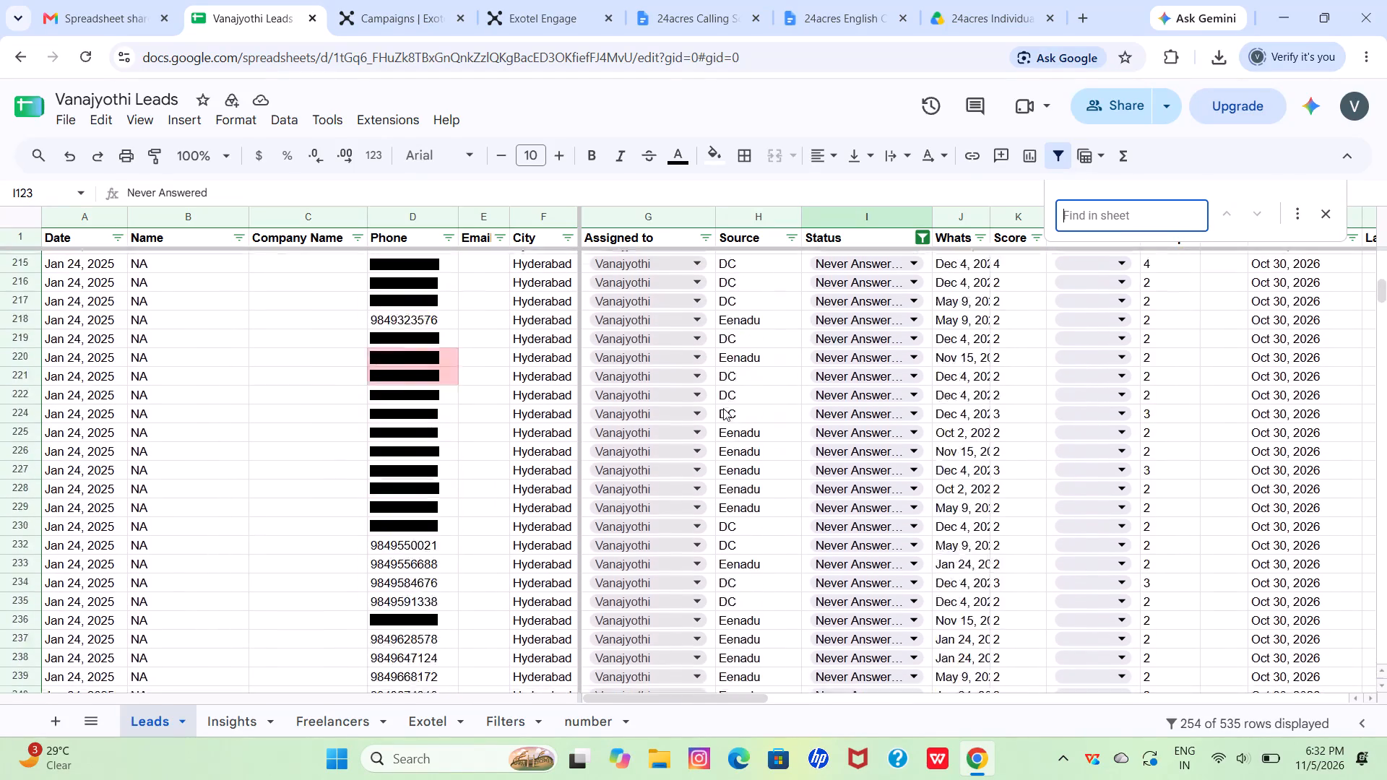
{"action": "scroll", "coordinate": [709, 404], "scroll_direction": "up", "scroll_amount": 10}
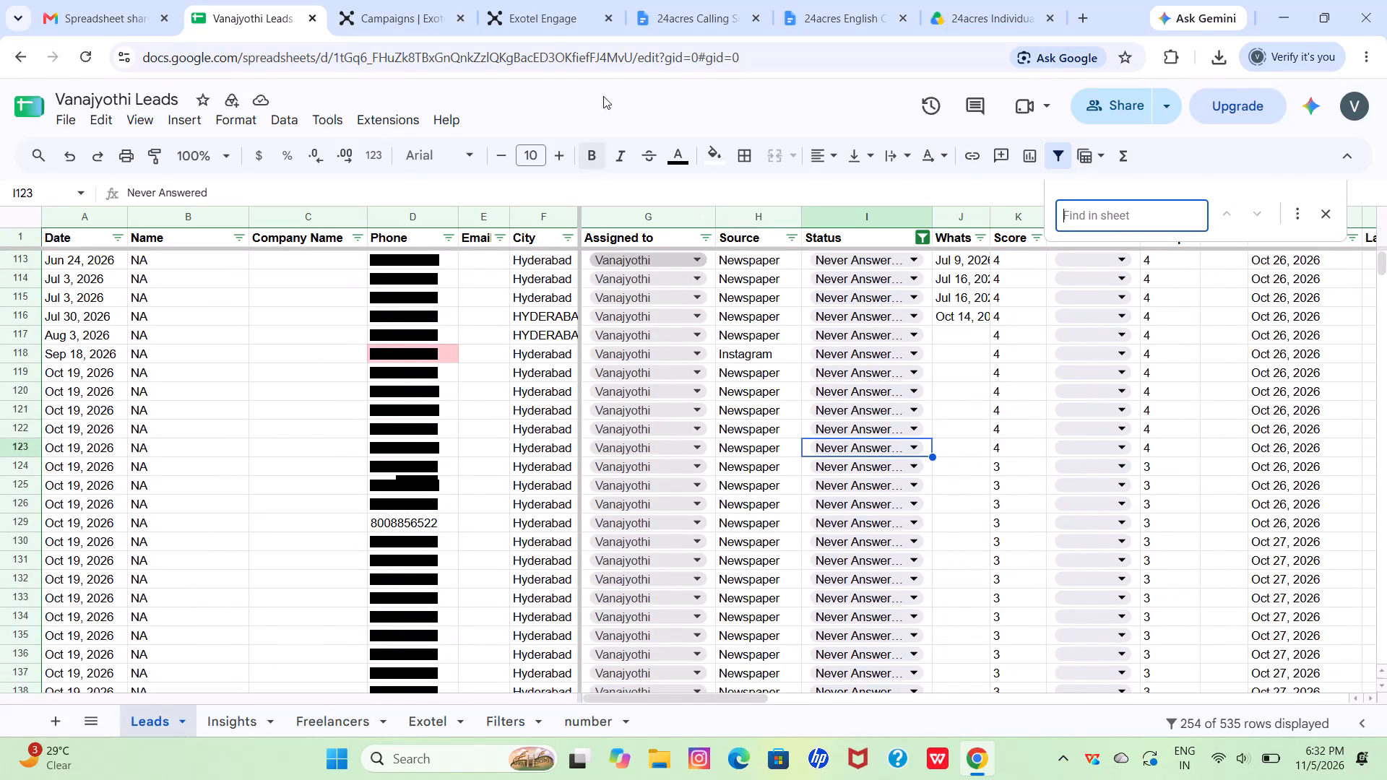
Switch to the Exotel dashboard and examine the overall Agent Performance stats for all agents today so far.
{"action": "left_click", "coordinate": [429, 2]}
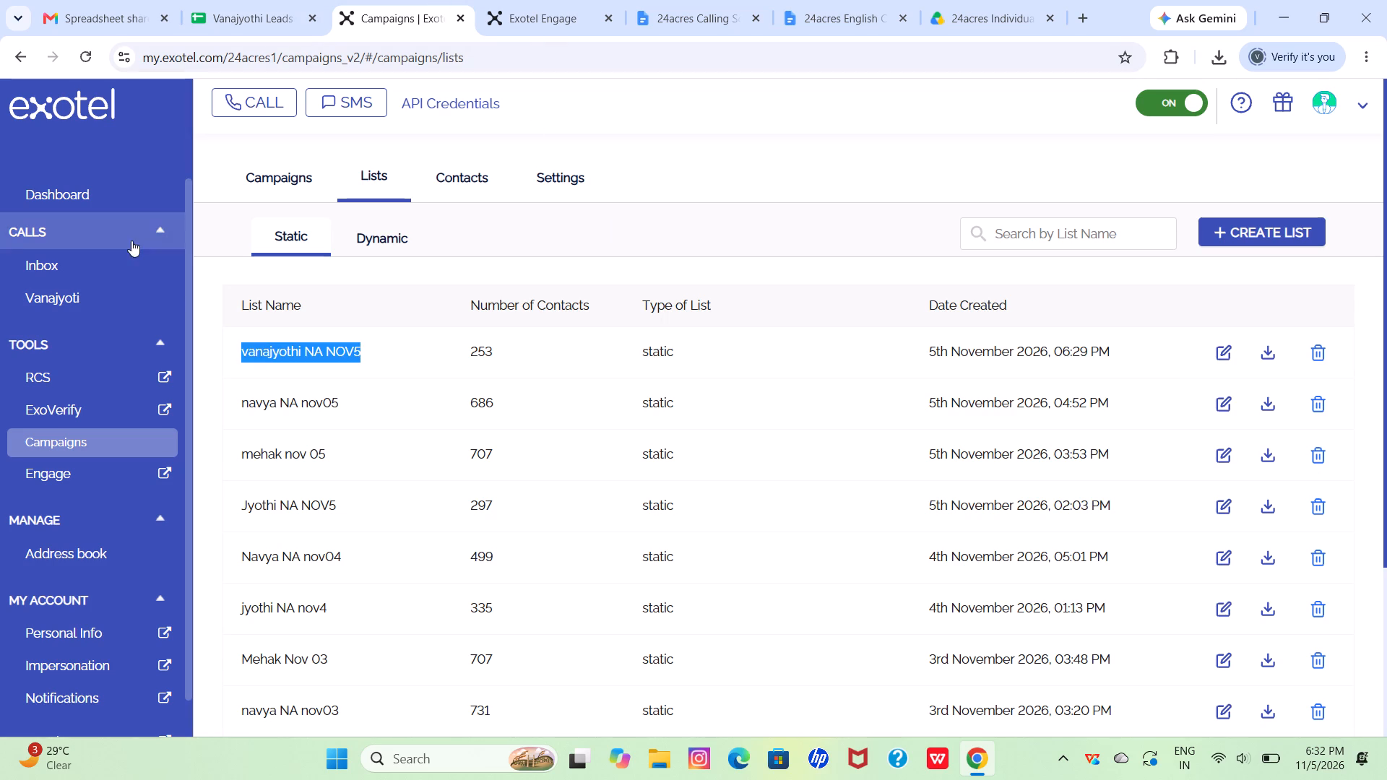
{"action": "left_click", "coordinate": [126, 207]}
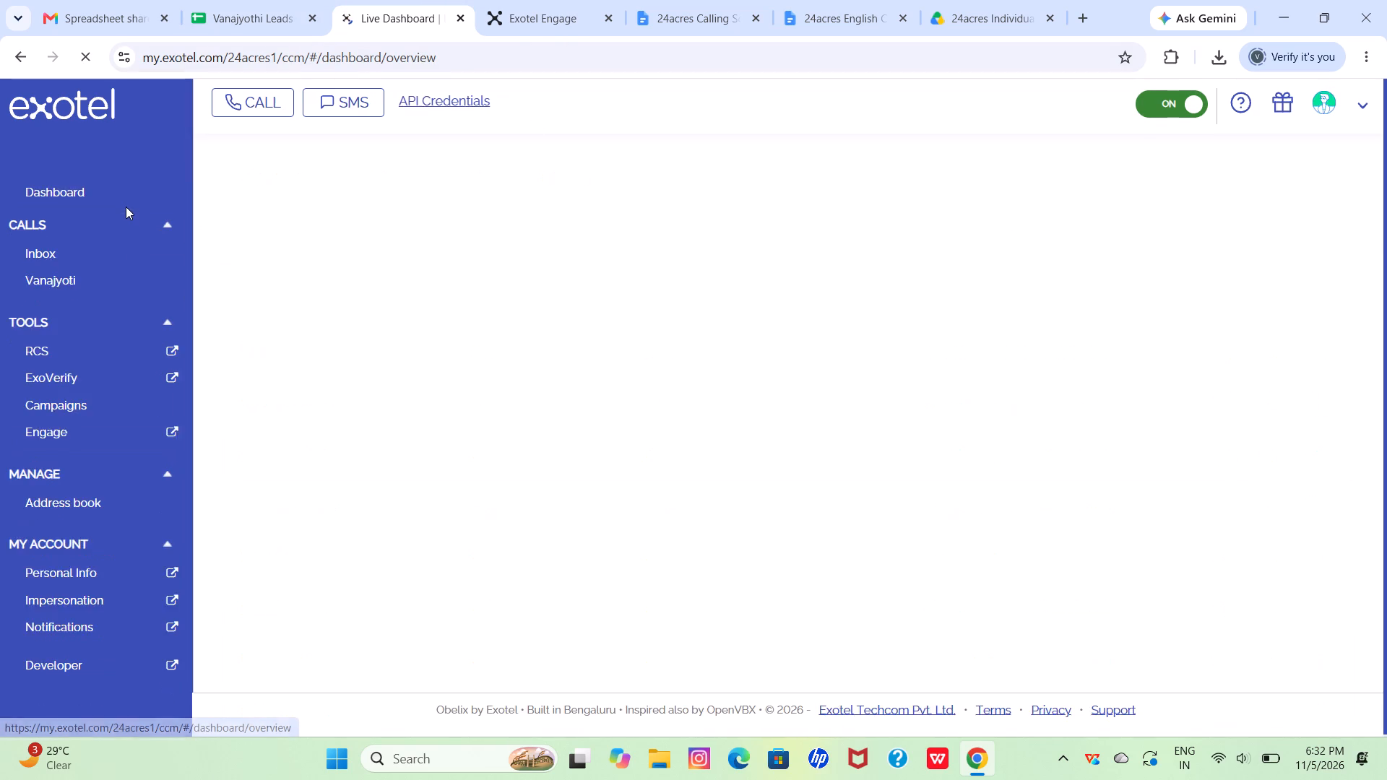
{"action": "left_click", "coordinate": [772, 174]}
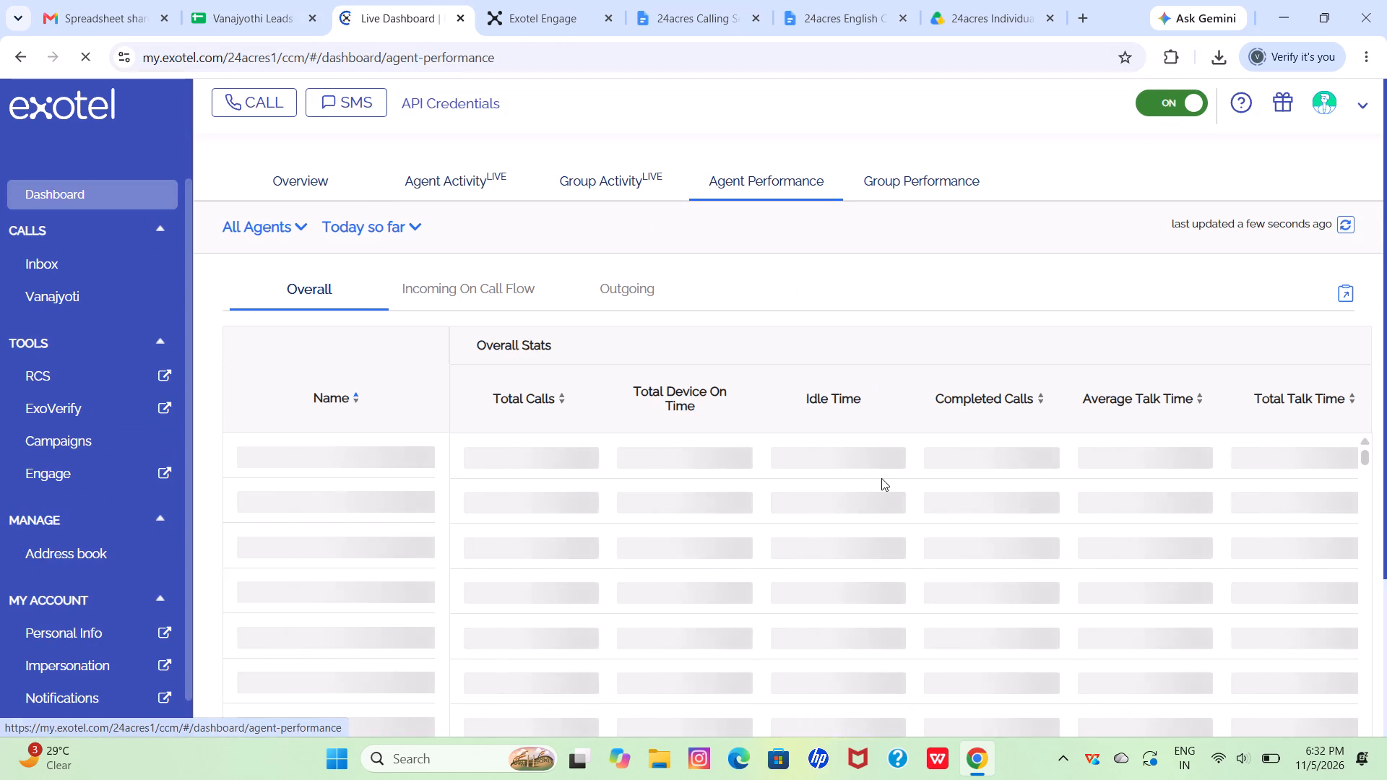
{"action": "scroll", "coordinate": [881, 478], "scroll_direction": "down", "scroll_amount": 3}
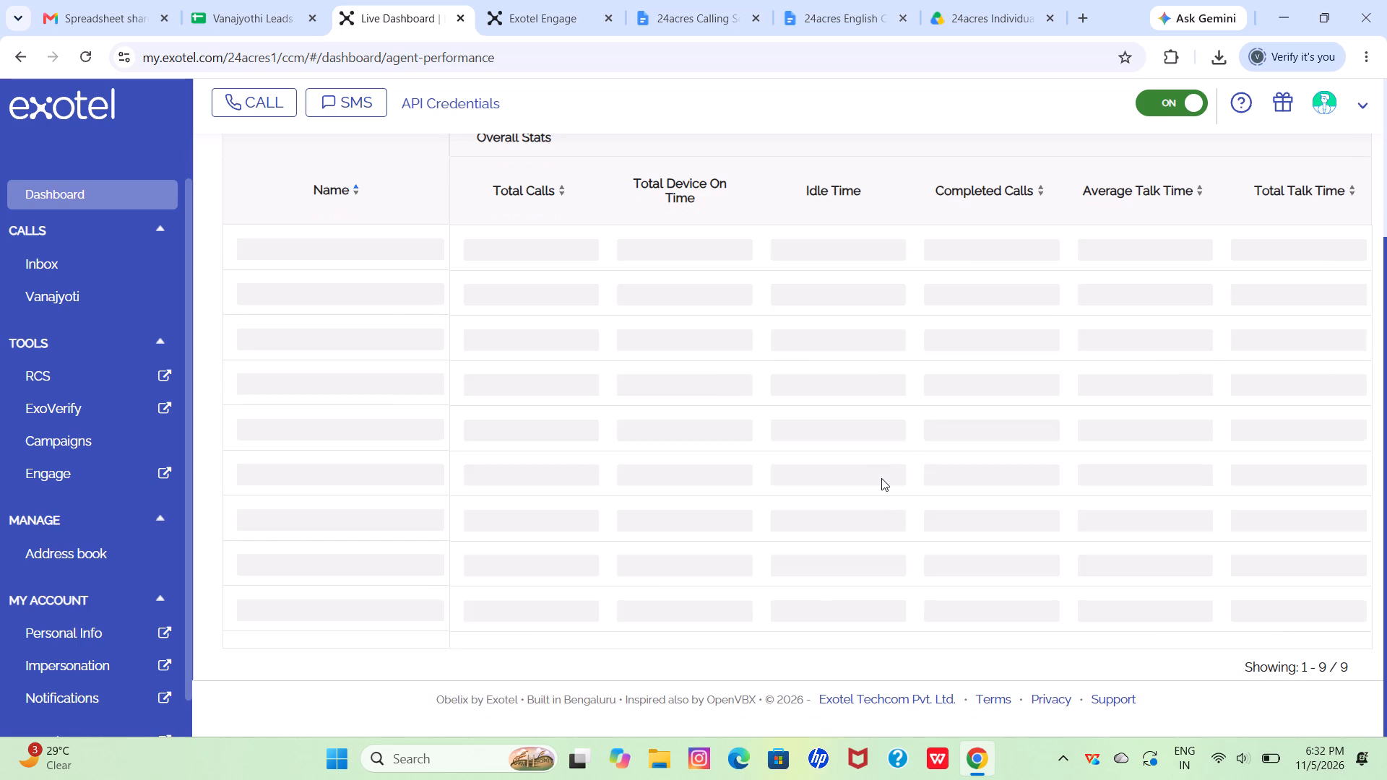
{"action": "scroll", "coordinate": [881, 478], "scroll_direction": "up", "scroll_amount": 8}
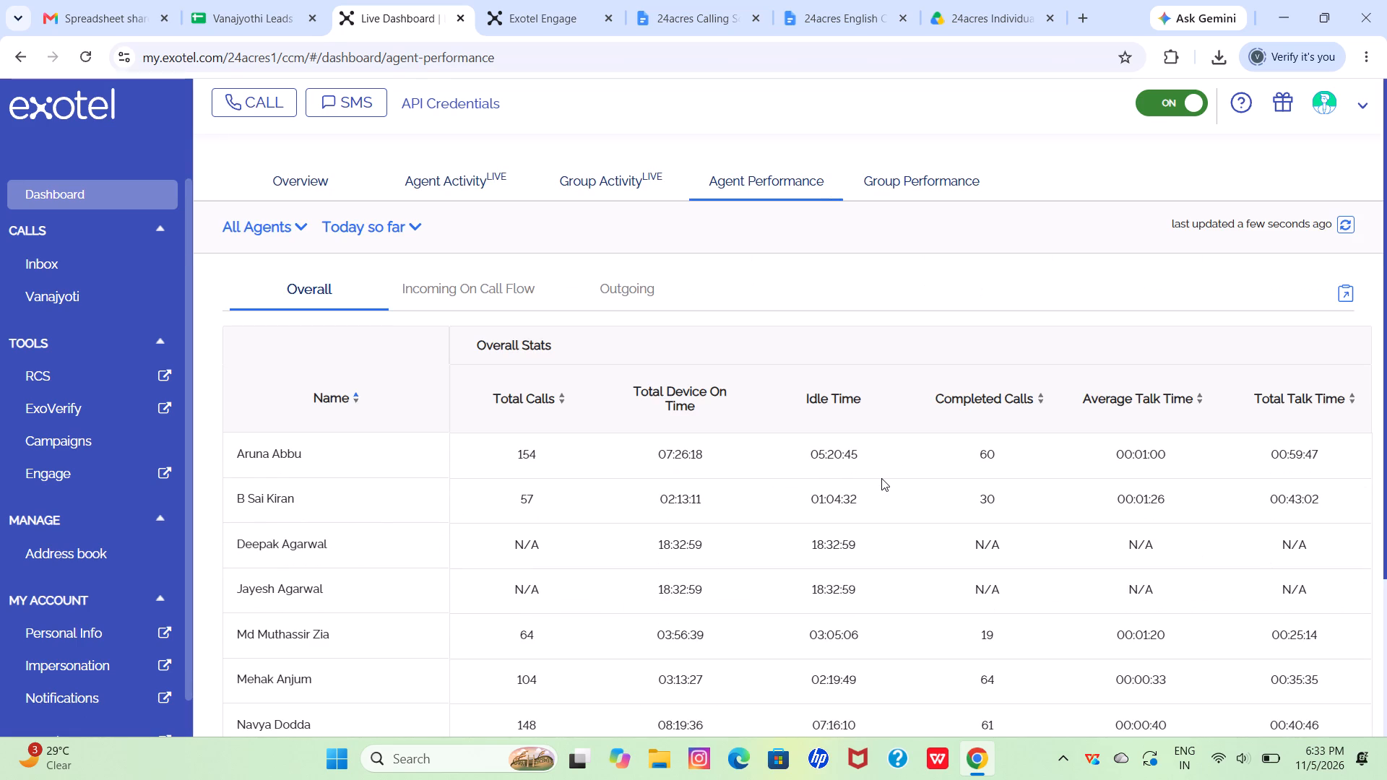
Open the Exotel calls inbox.
{"action": "left_click", "coordinate": [56, 258]}
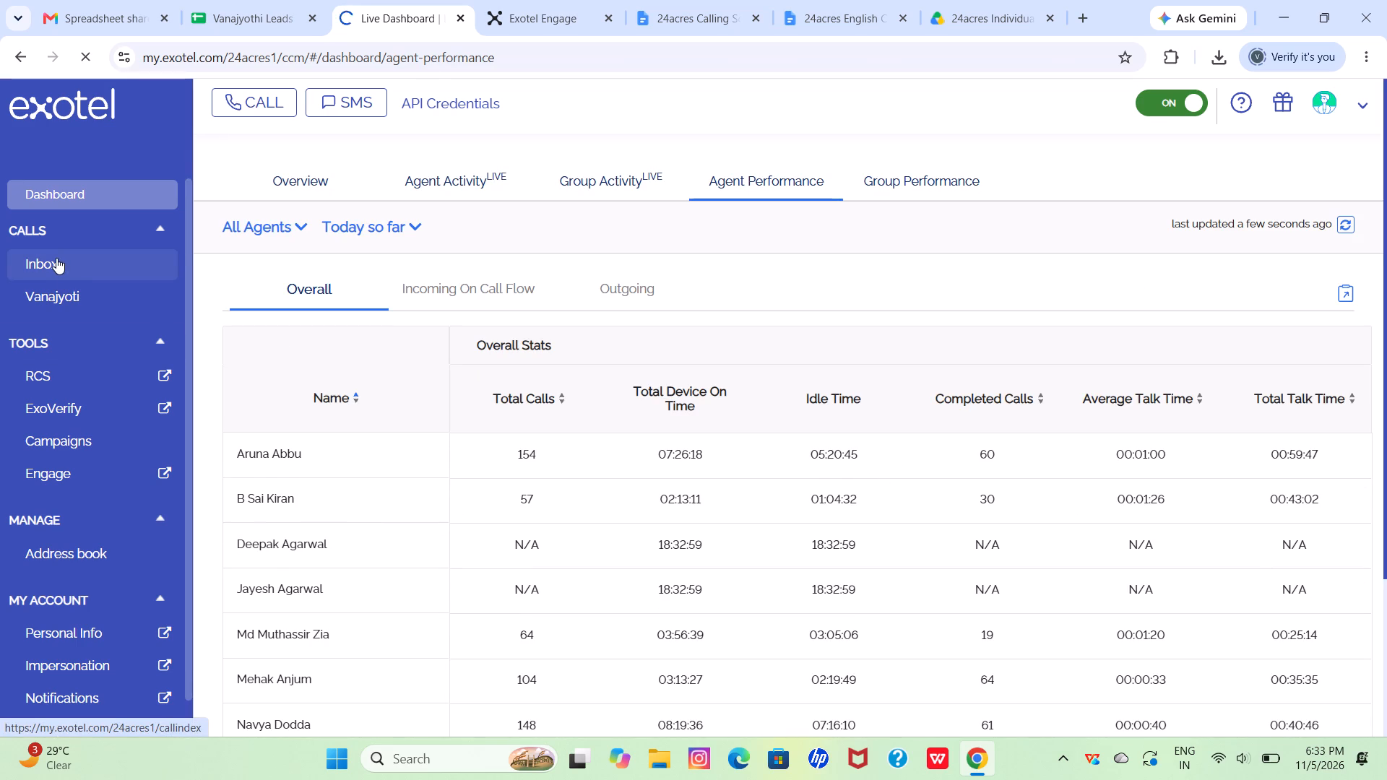
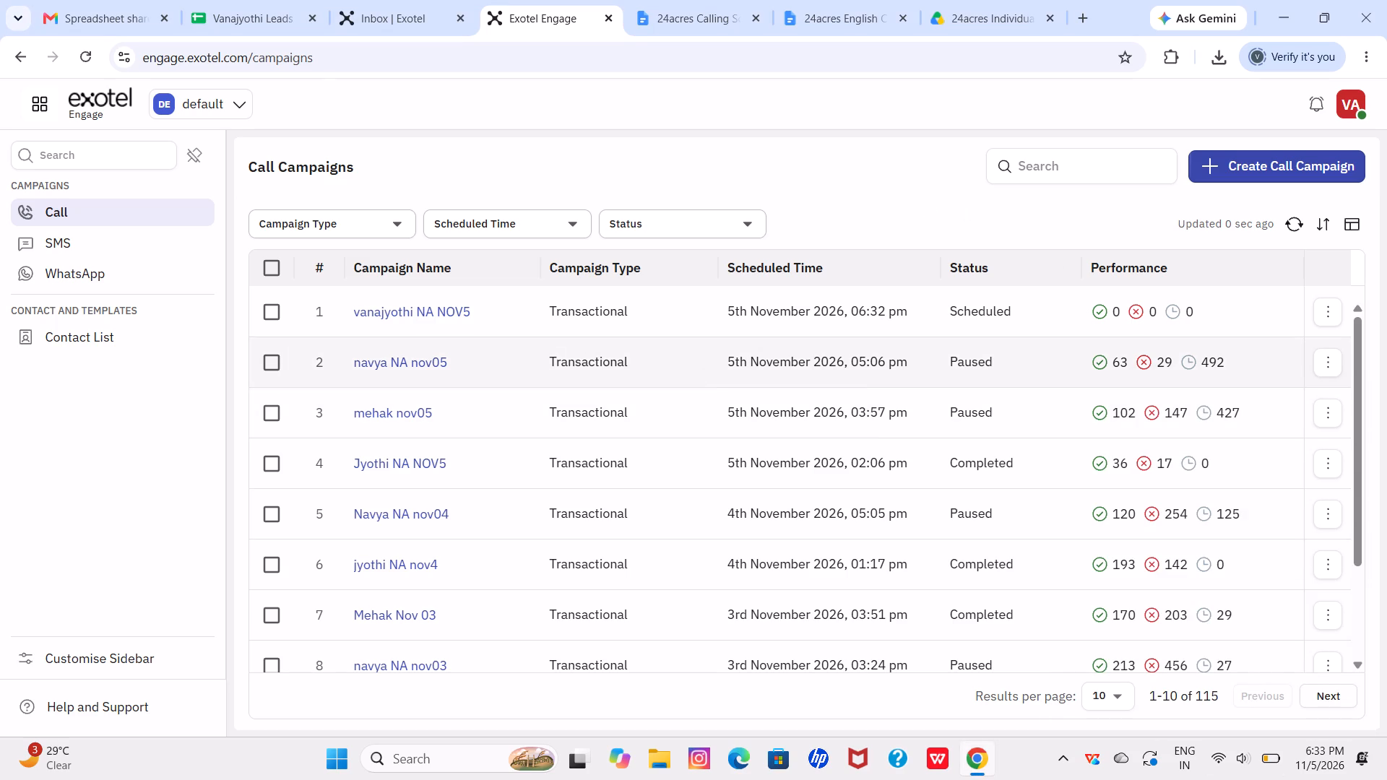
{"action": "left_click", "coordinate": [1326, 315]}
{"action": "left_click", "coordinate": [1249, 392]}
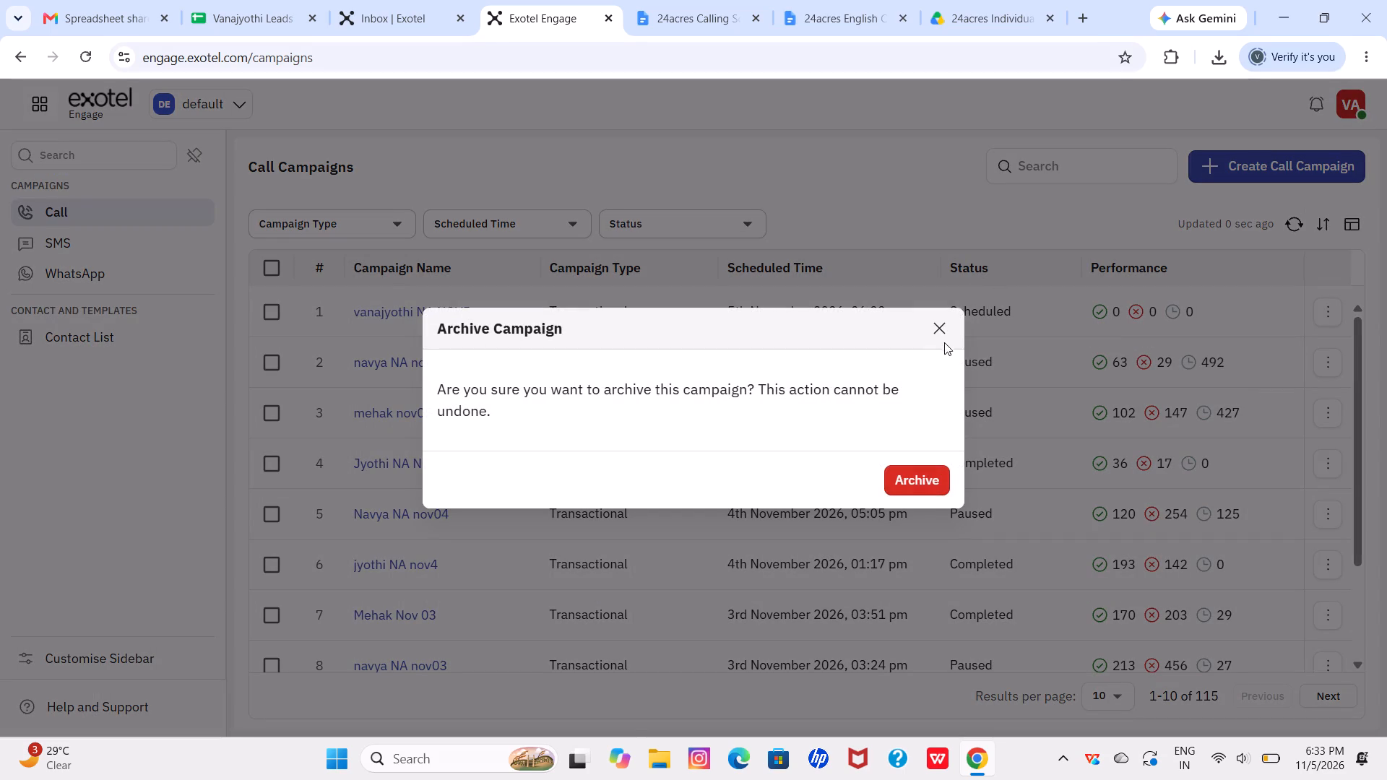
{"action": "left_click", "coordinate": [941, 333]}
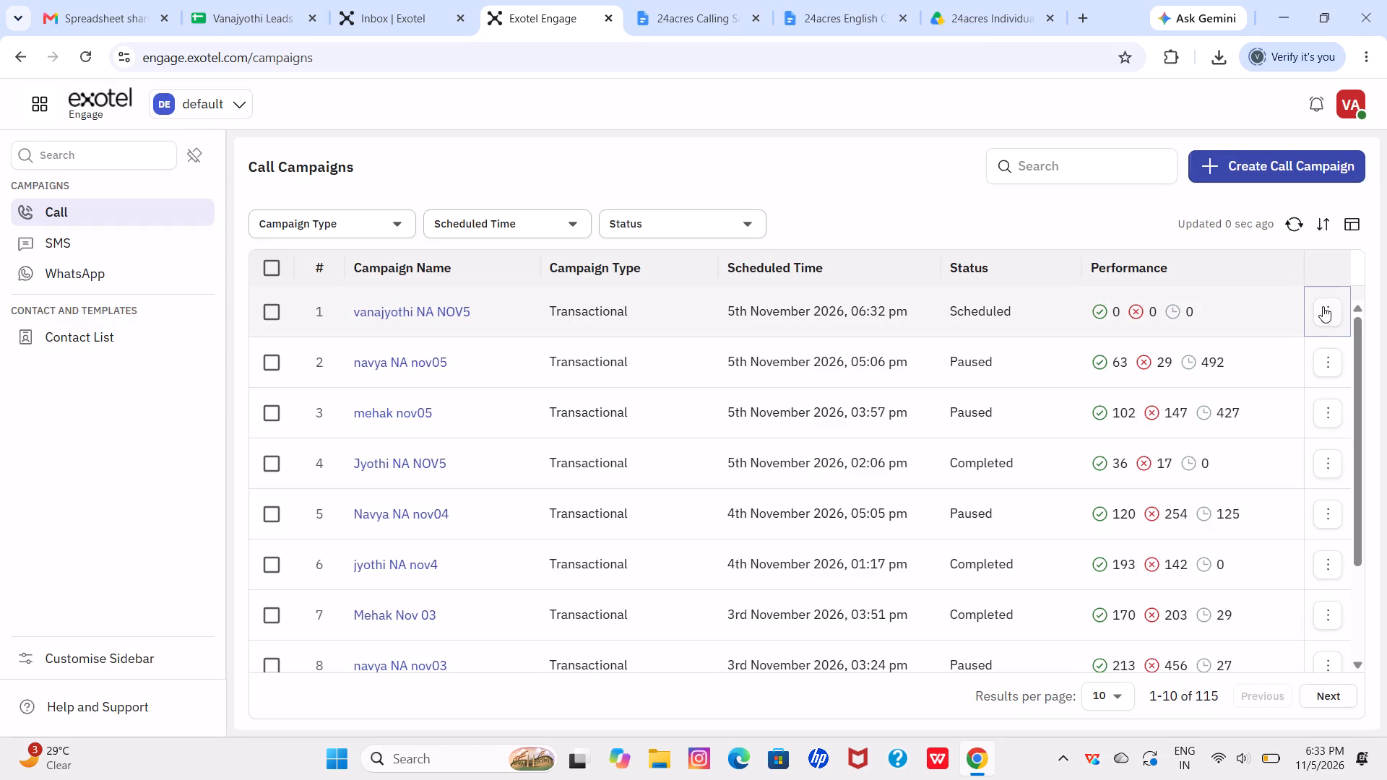
Open the vanajyothi NA NOV5 call campaign and examine its campaign stats and call details.
{"action": "left_click", "coordinate": [1323, 306]}
{"action": "left_click", "coordinate": [1278, 342]}
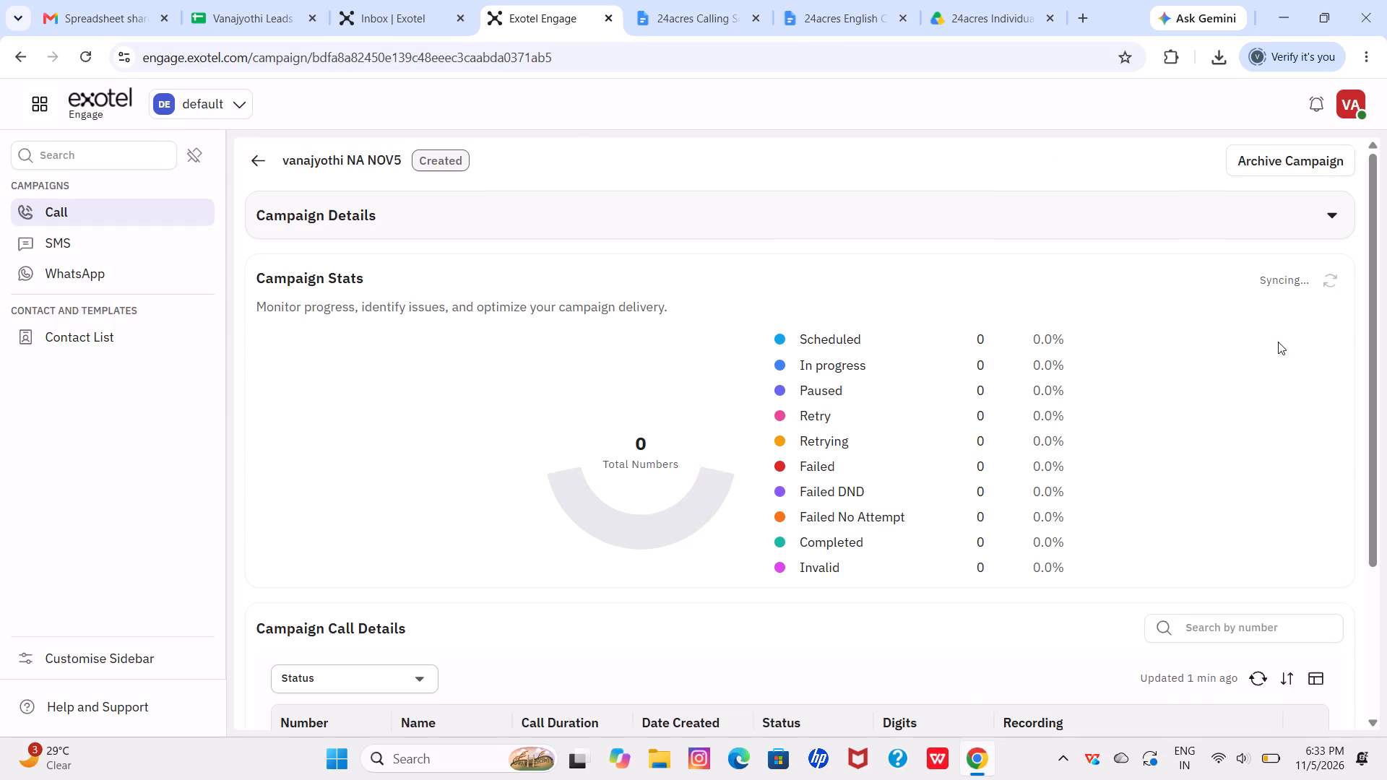
{"action": "scroll", "coordinate": [811, 420], "scroll_direction": "down", "scroll_amount": 4}
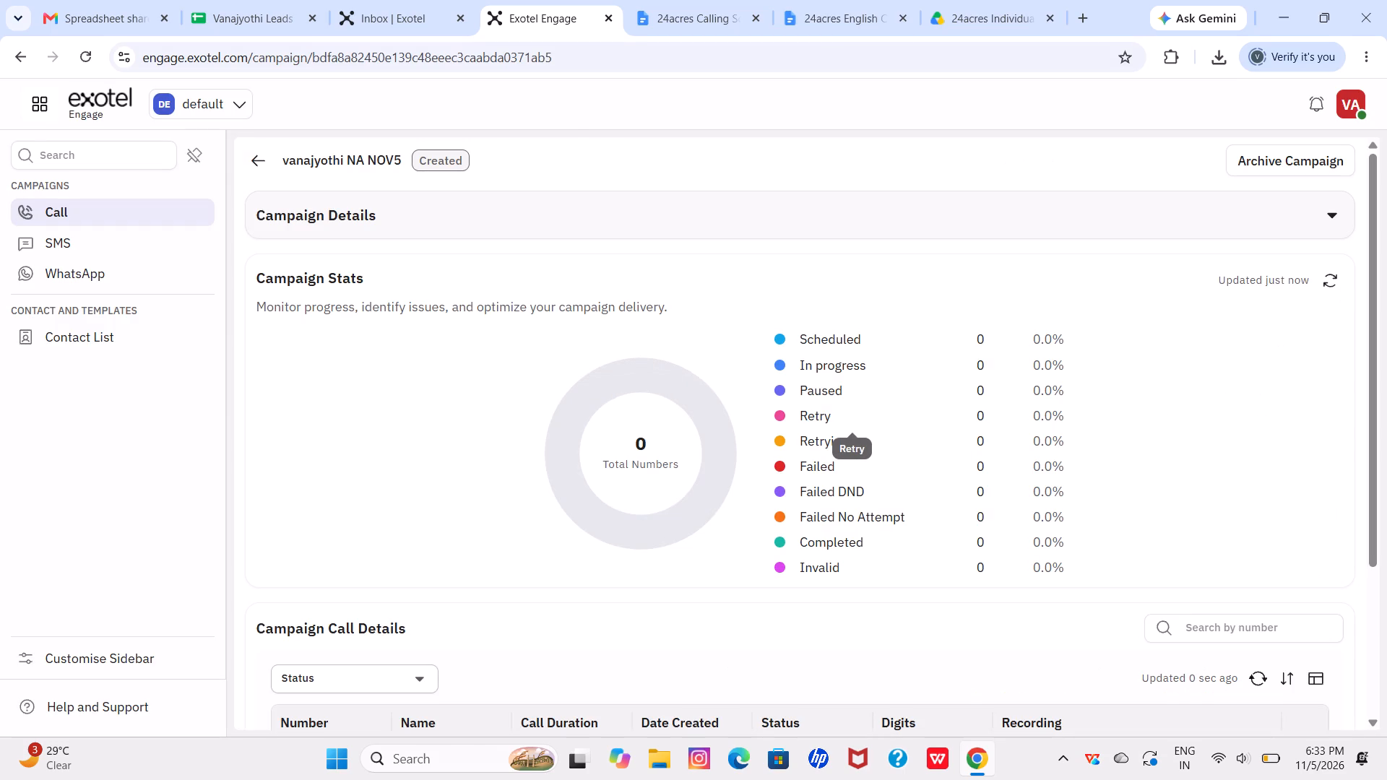
{"action": "scroll", "coordinate": [811, 420], "scroll_direction": "up", "scroll_amount": 19}
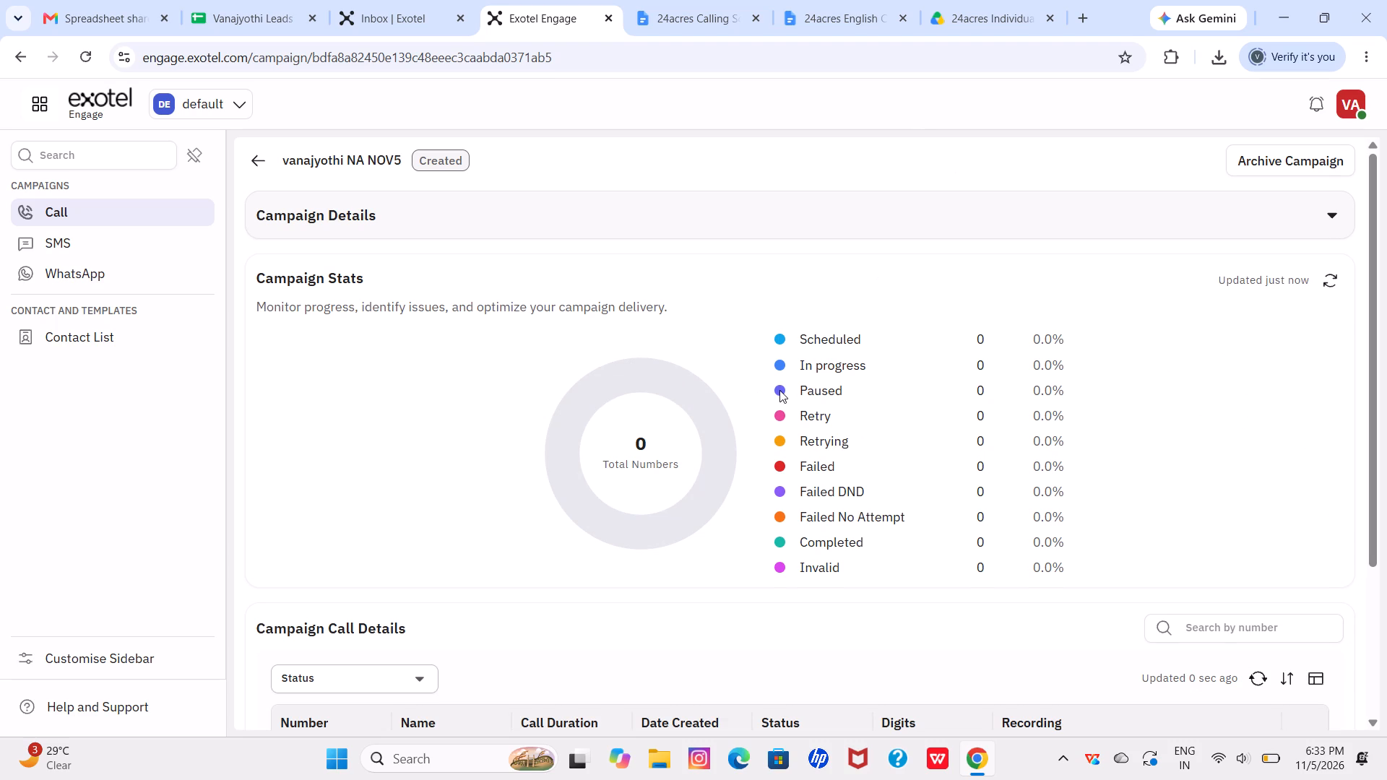
{"action": "scroll", "coordinate": [779, 390], "scroll_direction": "down", "scroll_amount": 3}
{"action": "scroll", "coordinate": [779, 390], "scroll_direction": "up", "scroll_amount": 10}
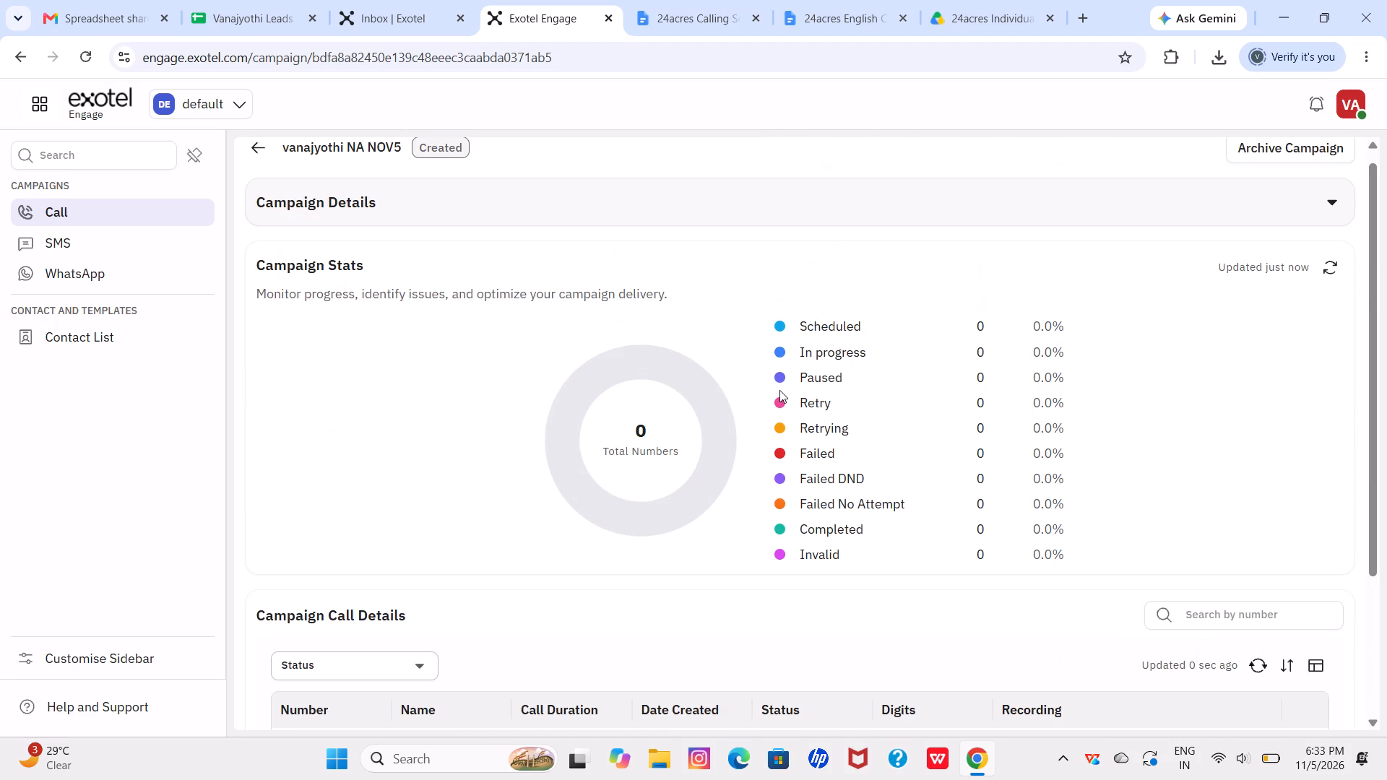
{"action": "scroll", "coordinate": [779, 390], "scroll_direction": "up", "scroll_amount": 6}
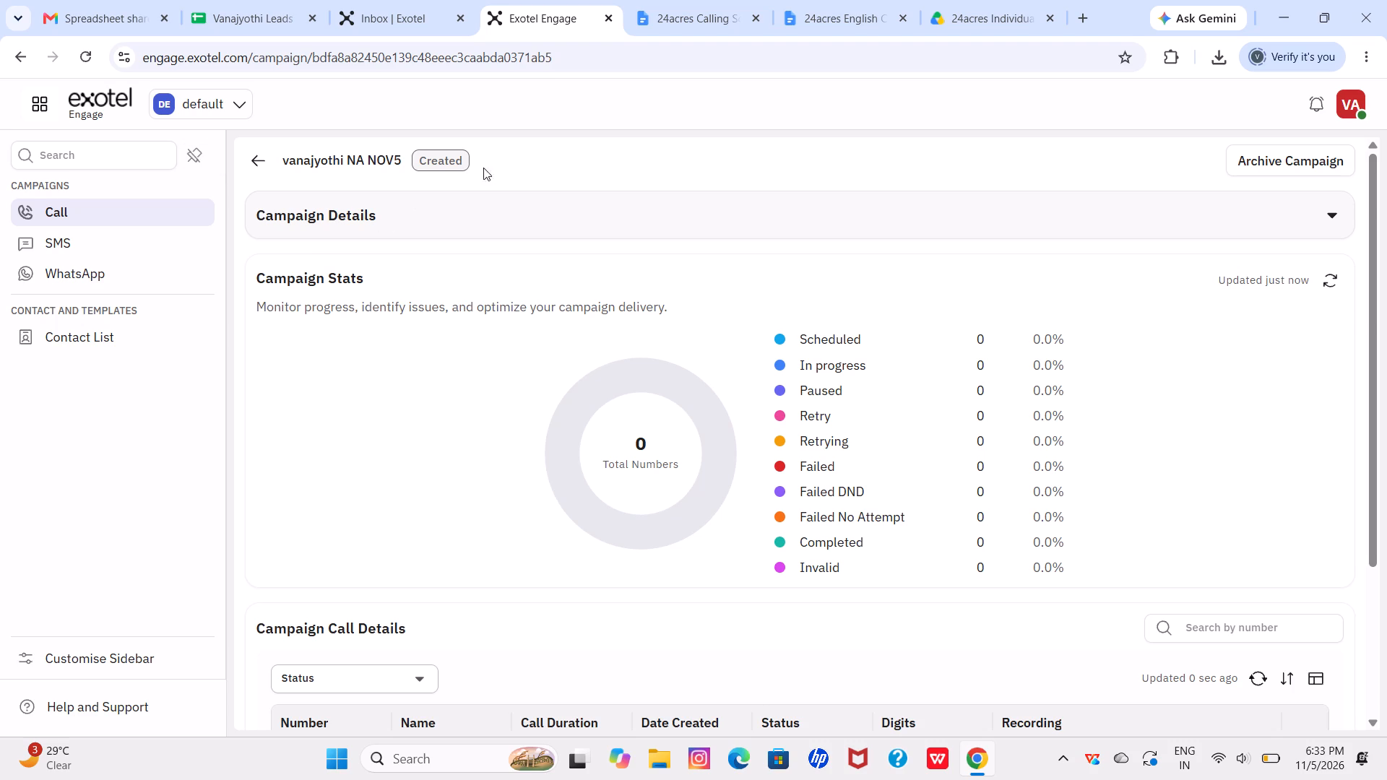
{"action": "scroll", "coordinate": [387, 263], "scroll_direction": "up", "scroll_amount": 7}
Return to the call campaigns list and reload the page to check the vanajyothi NA NOV5 campaign's status.
{"action": "left_click", "coordinate": [122, 240]}
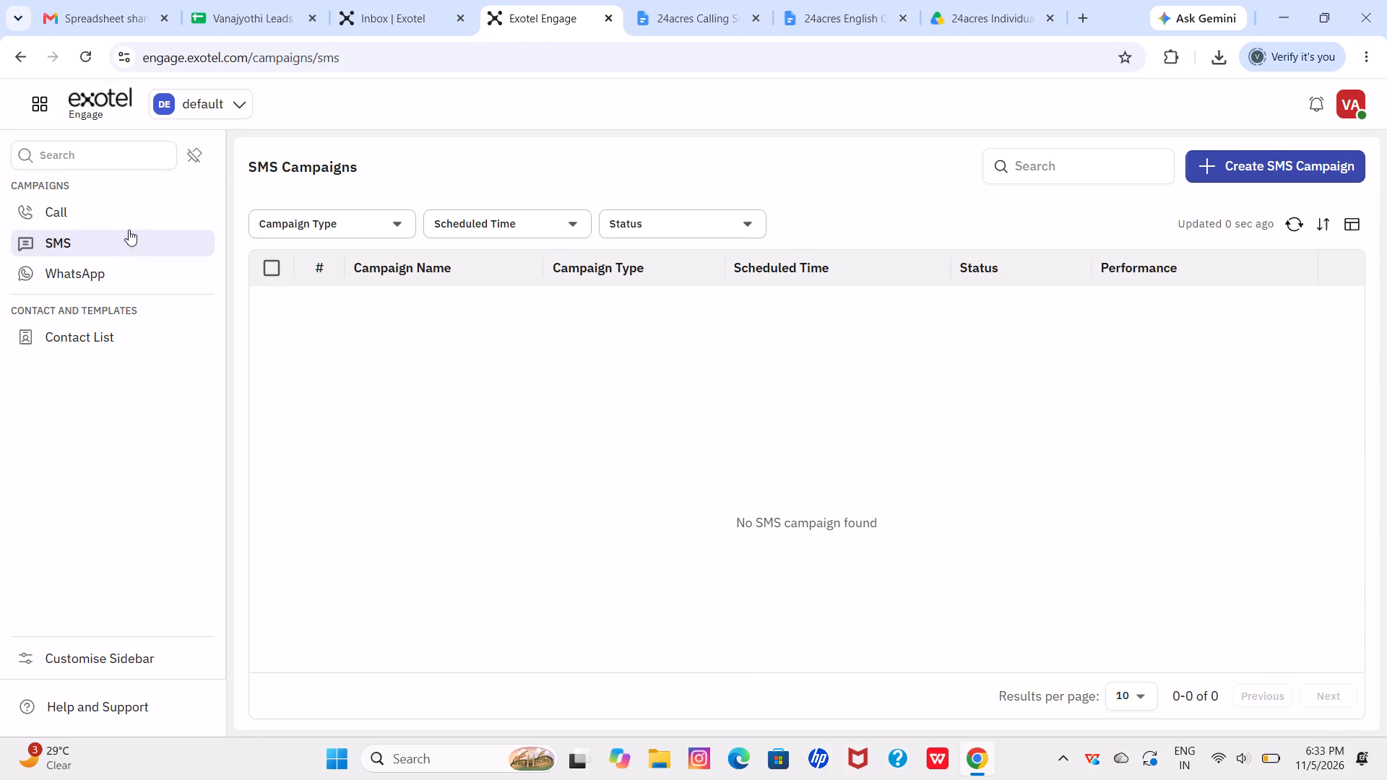
{"action": "left_click", "coordinate": [131, 221]}
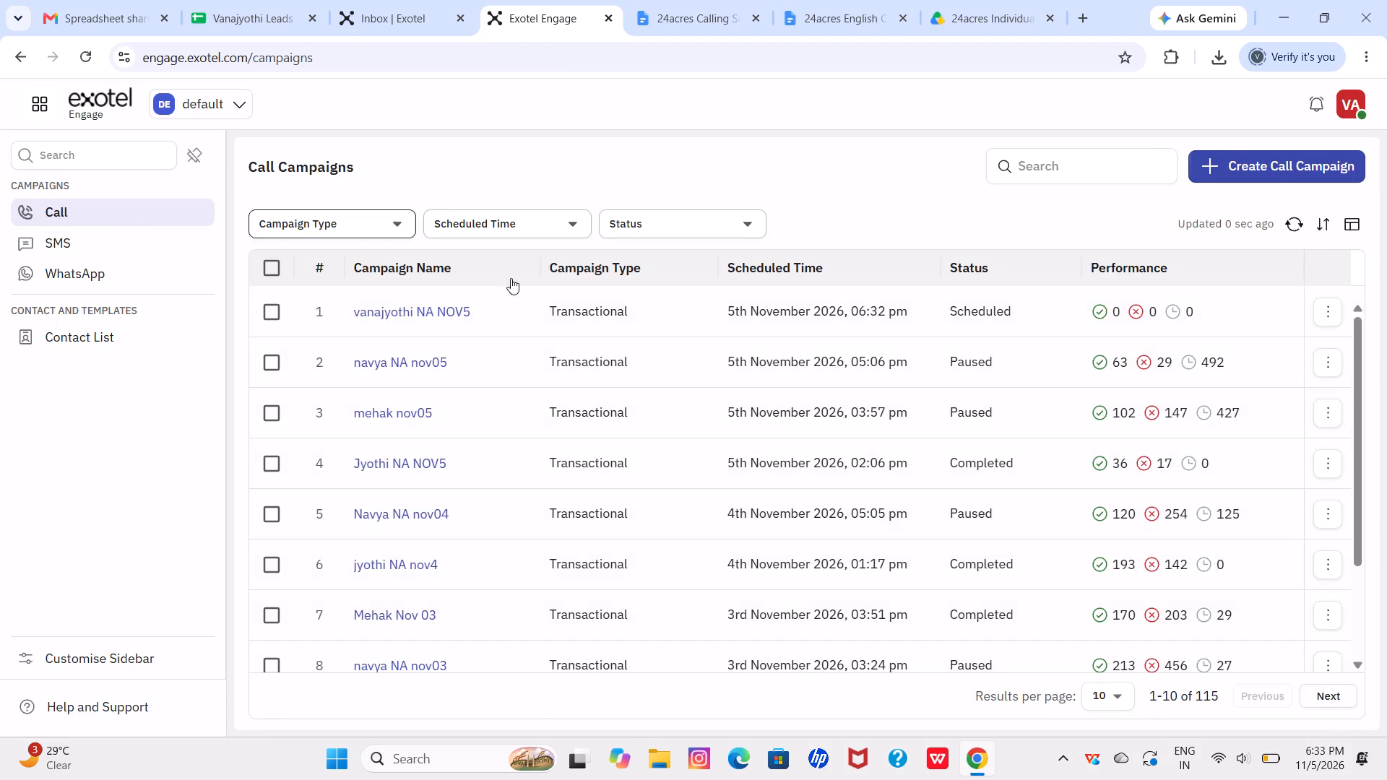
{"action": "left_click", "coordinate": [1319, 311]}
{"action": "left_click", "coordinate": [1045, 206]}
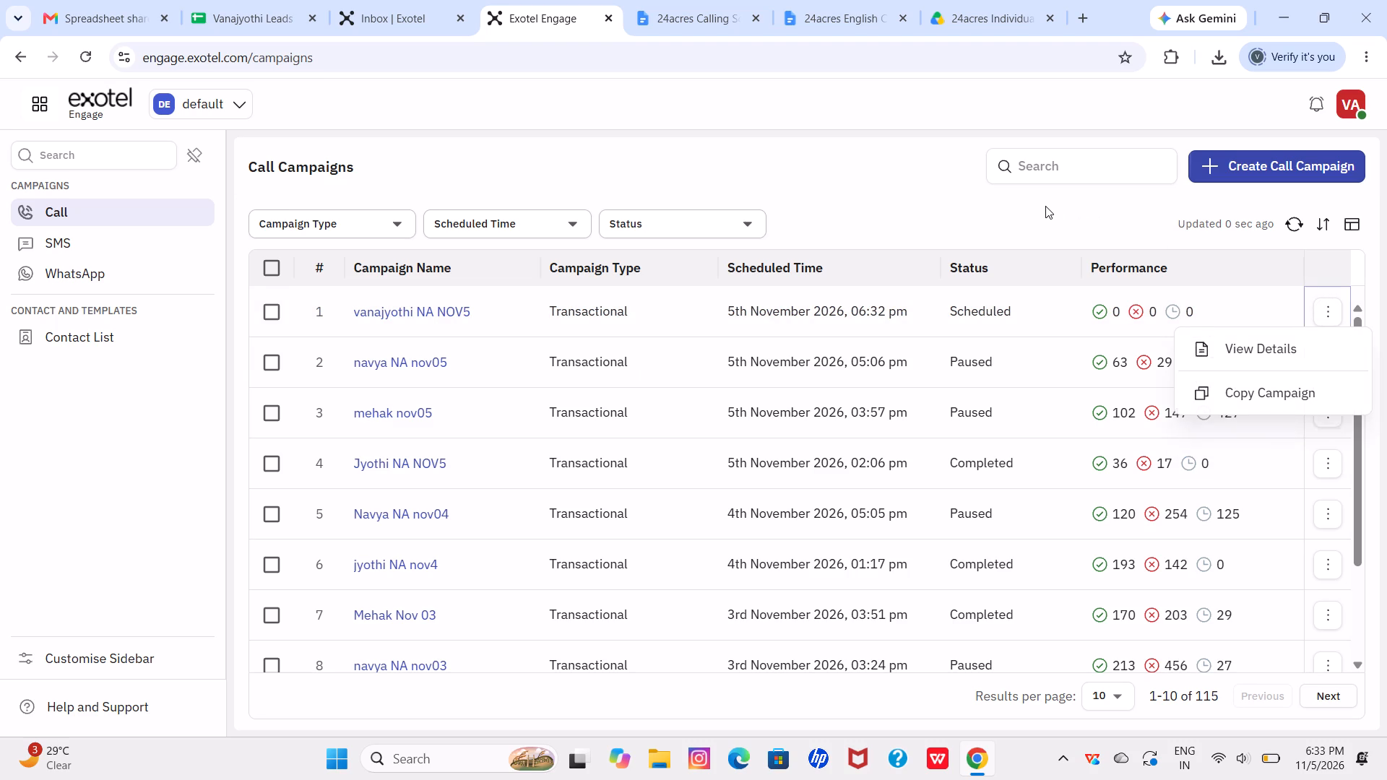
{"action": "double_click", "coordinate": [88, 53]}
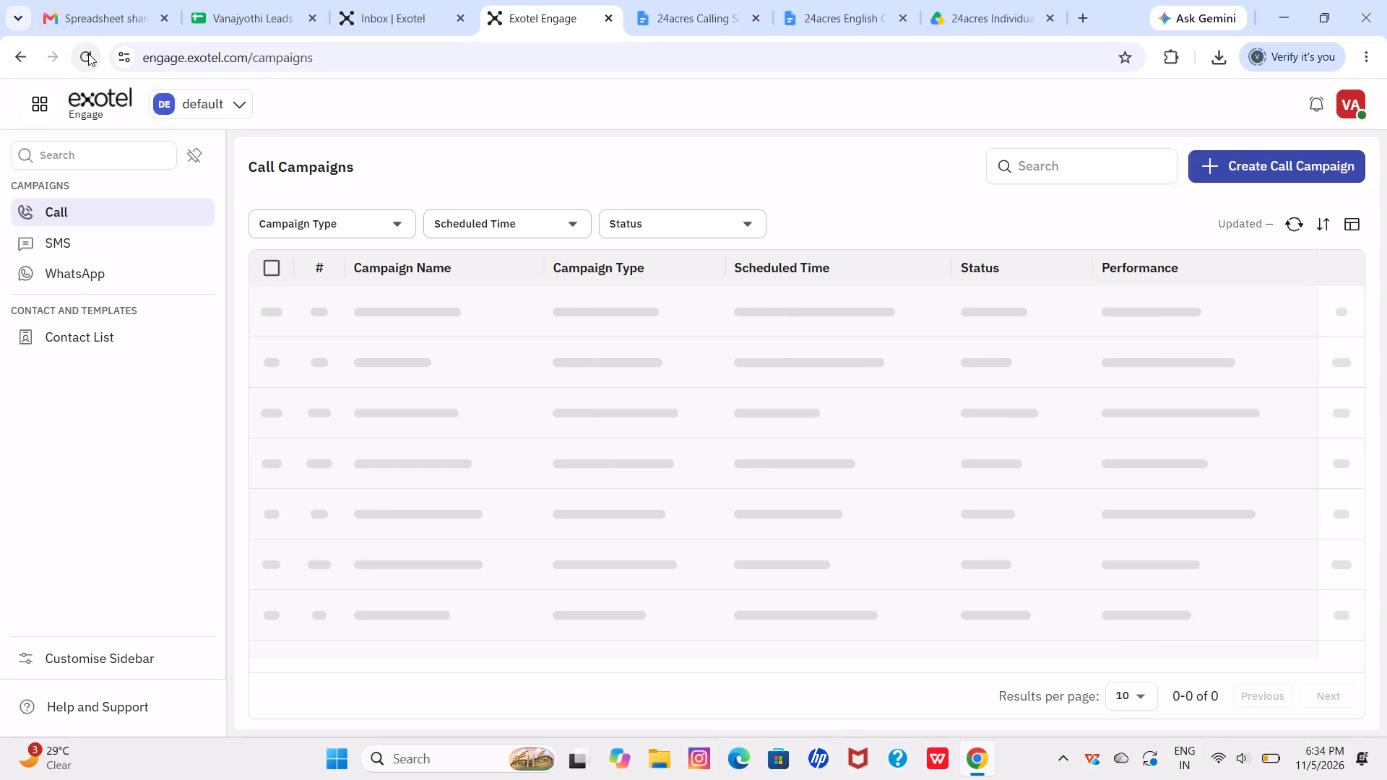
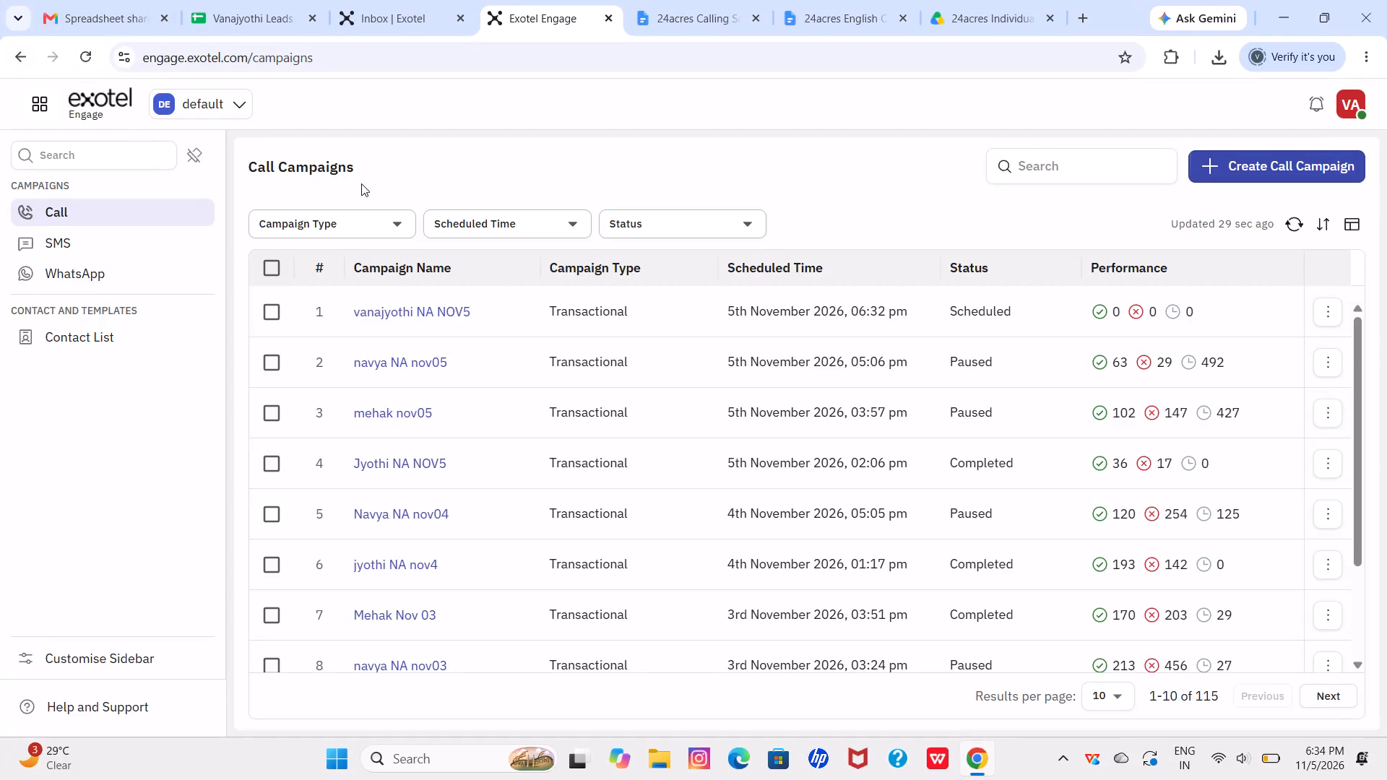
Reload the call campaigns list to check the status of the vanajyothi NA NOV5 campaign.
{"action": "triple_click", "coordinate": [77, 64]}
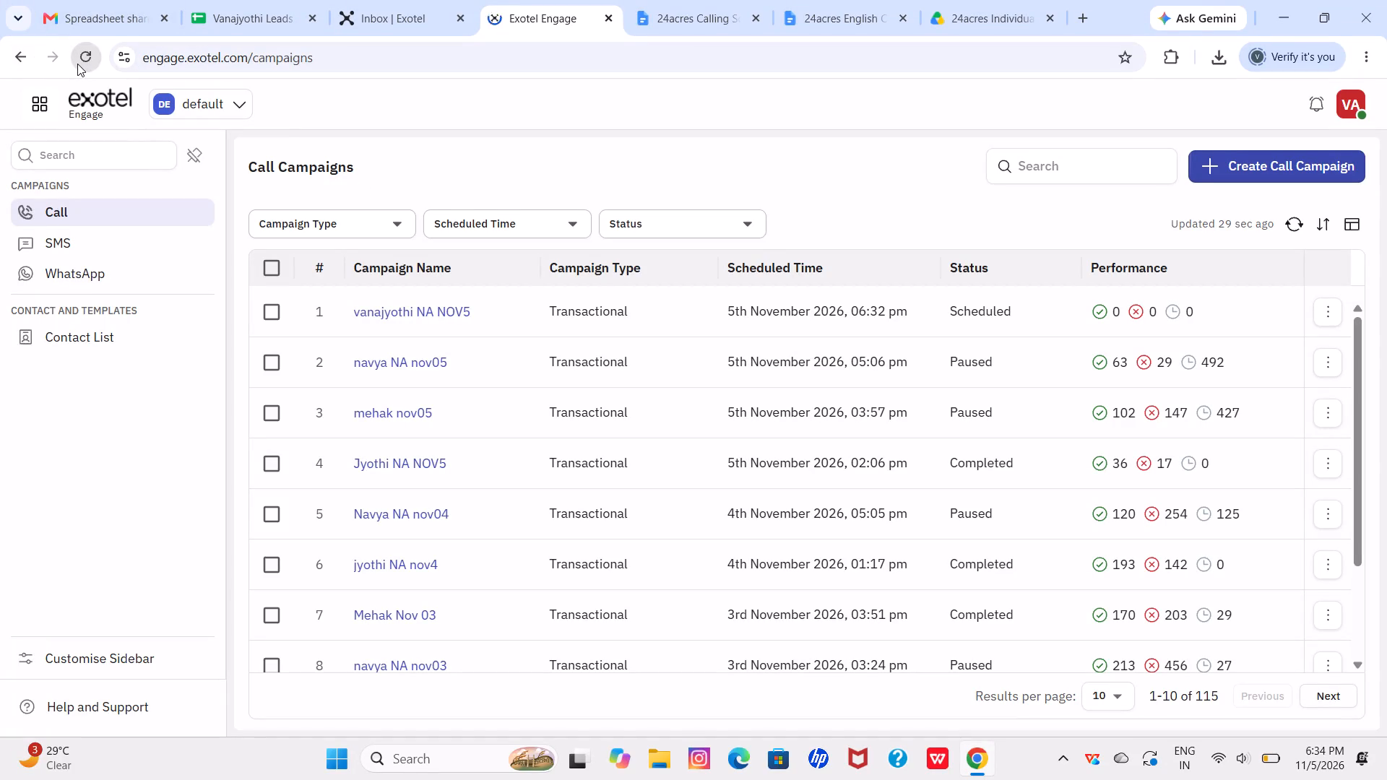
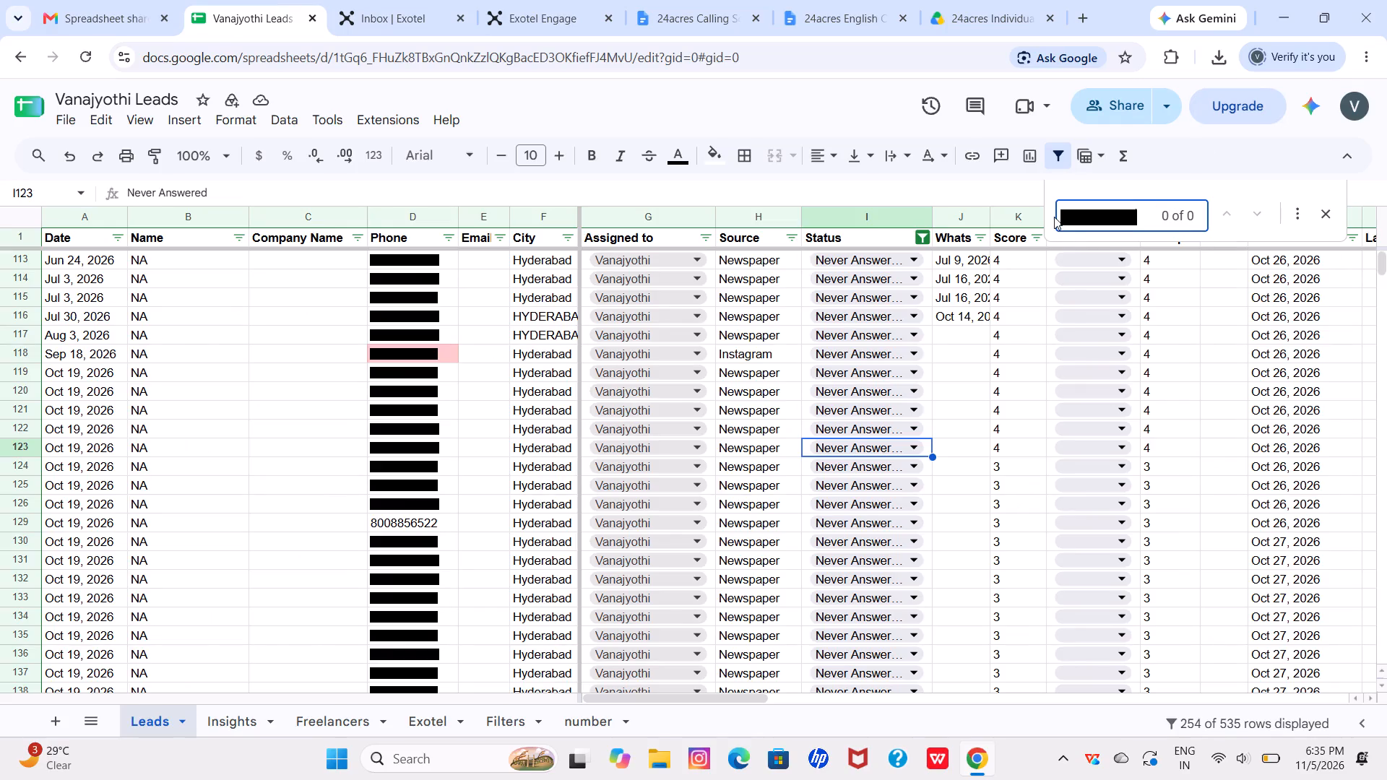
Find the lead by its phone number without the extra leading digit, then log 3 in its column M with status Never Answered.
{"action": "left_click", "coordinate": [1066, 213]}
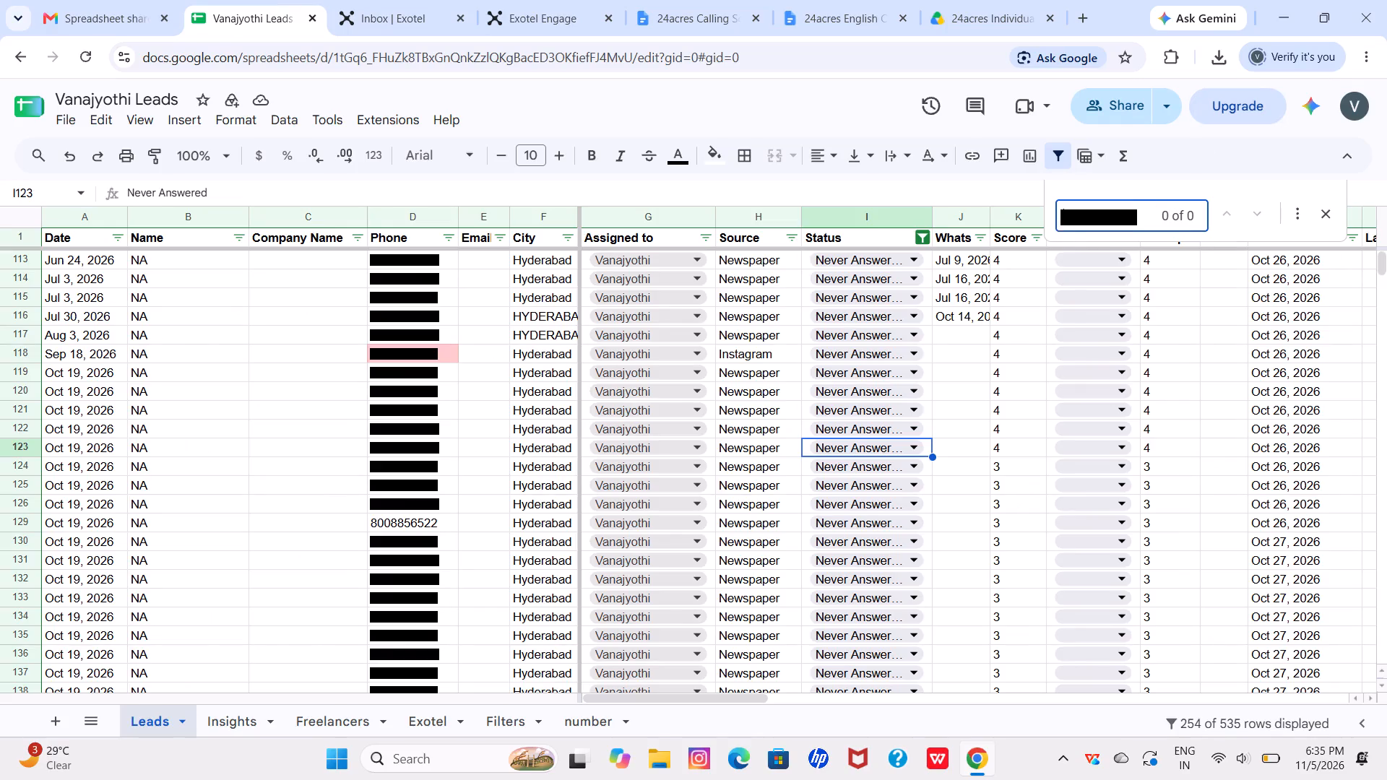
{"action": "left_click", "coordinate": [1067, 214]}
{"action": "key", "text": "BackSpace"}
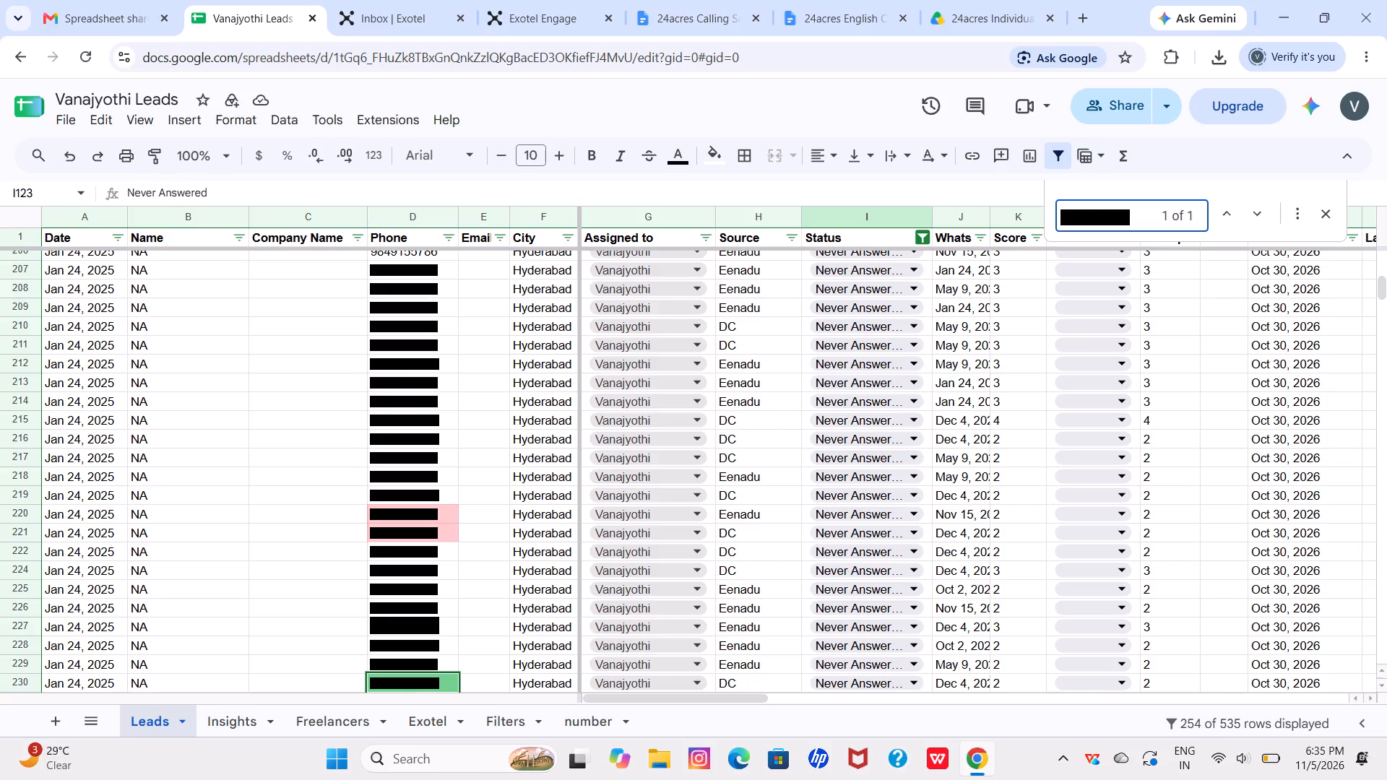
{"action": "scroll", "coordinate": [1067, 214], "scroll_direction": "down", "scroll_amount": 3}
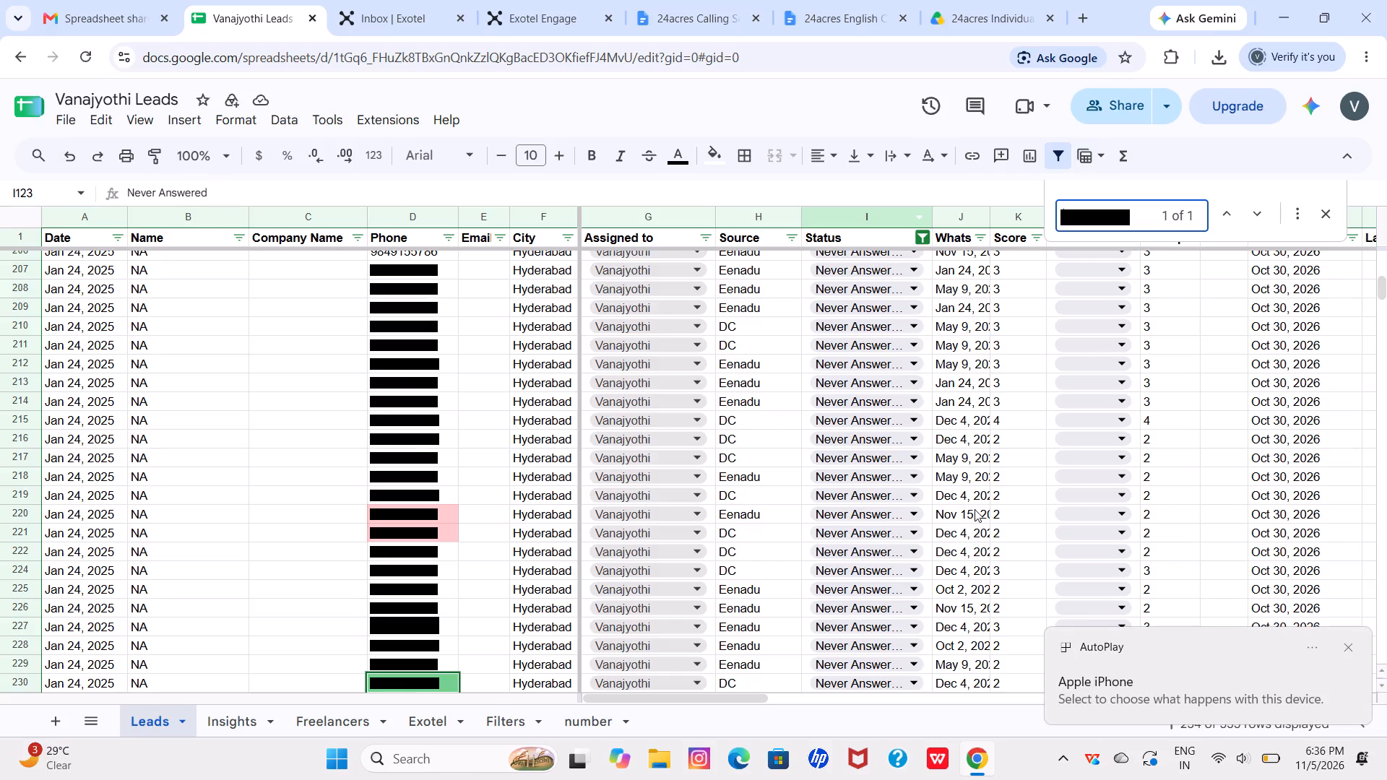
{"action": "scroll", "coordinate": [943, 481], "scroll_direction": "down", "scroll_amount": 4}
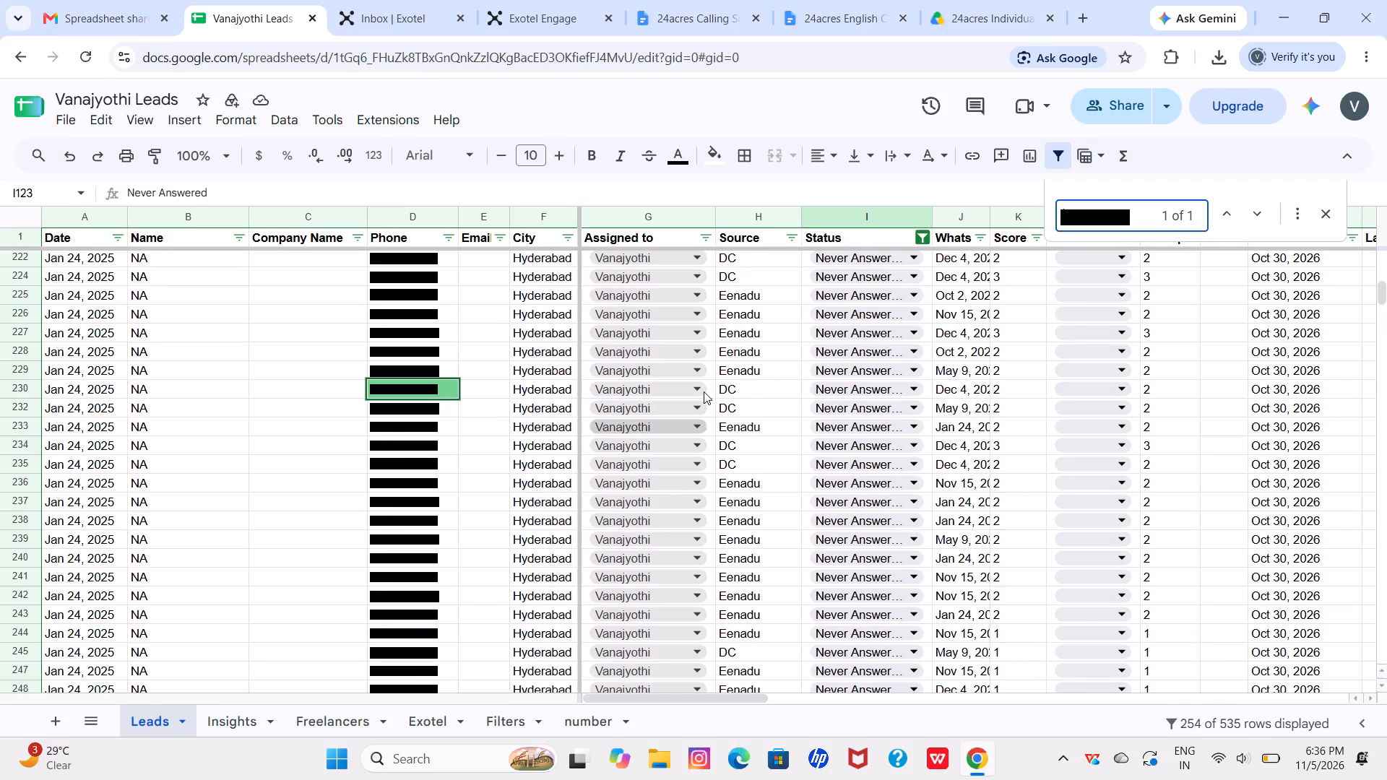
{"action": "left_click", "coordinate": [905, 387]}
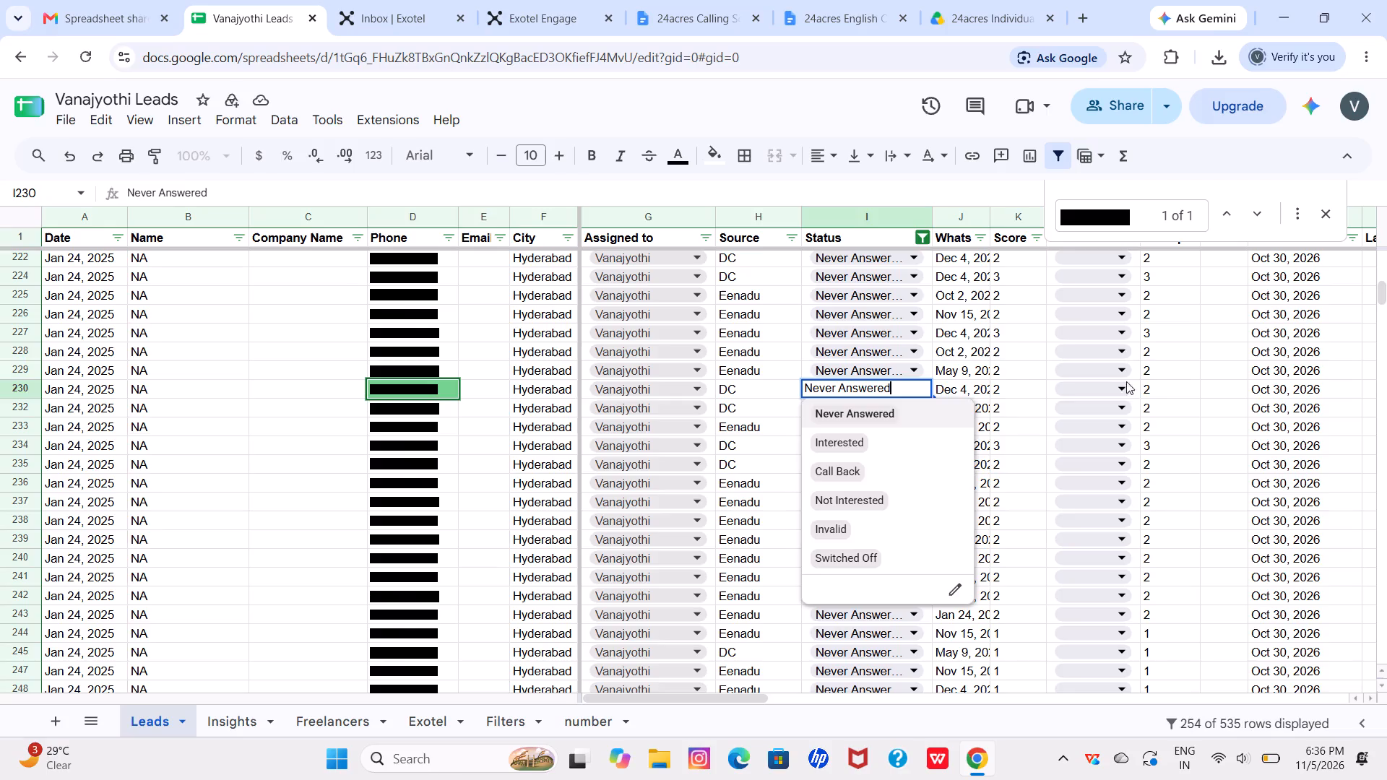
{"action": "left_click", "coordinate": [1157, 384]}
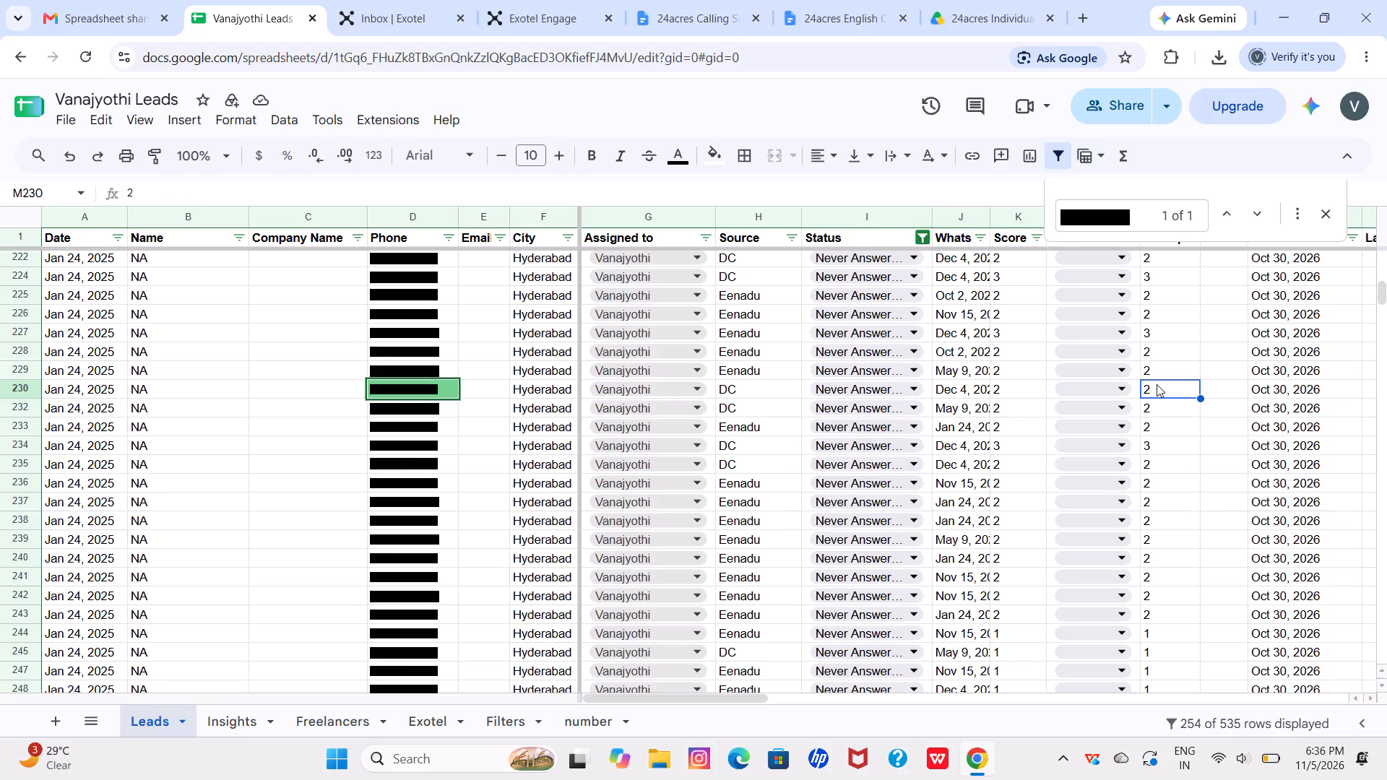
{"action": "key", "text": "2"}
{"action": "key", "text": "3"}
{"action": "key", "text": "BackSpace"}
{"action": "key", "text": "BackSpace"}
{"action": "key", "text": "3"}
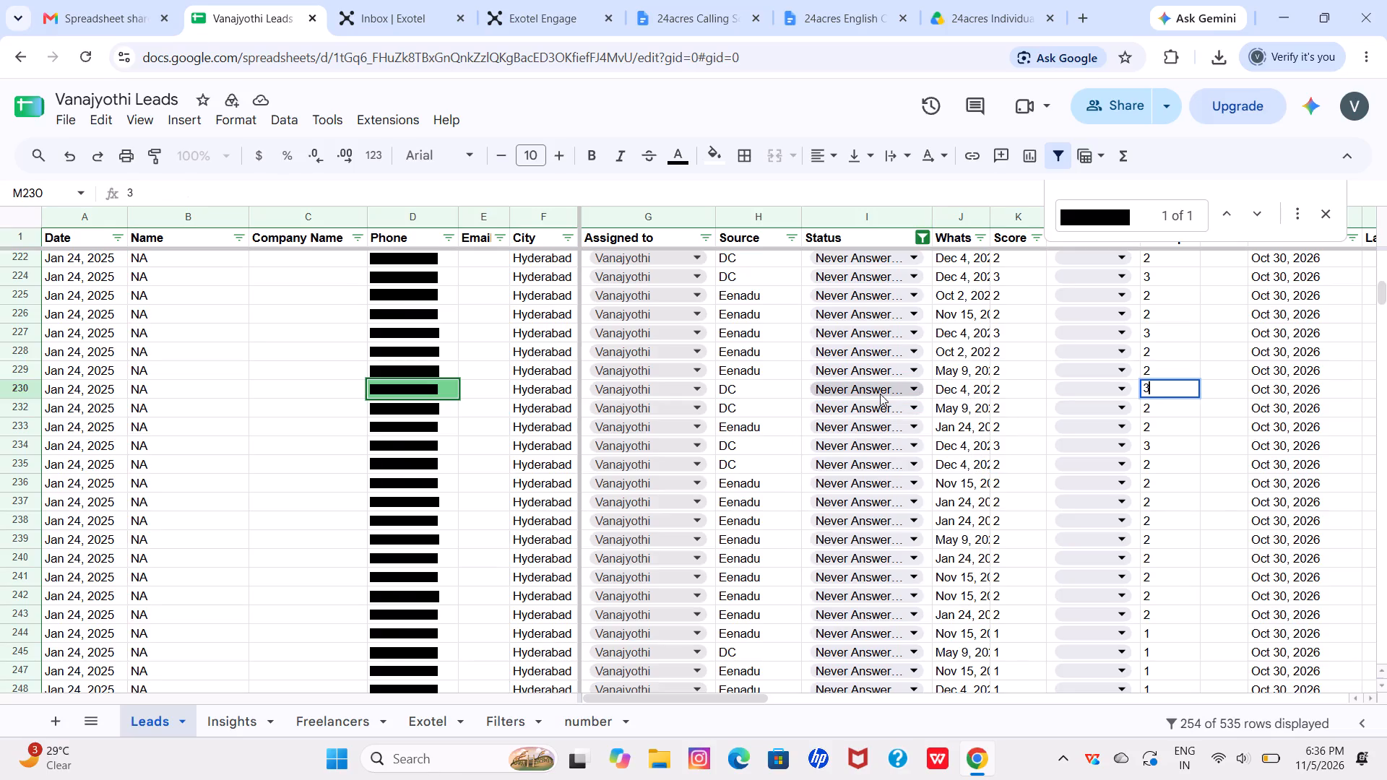
{"action": "left_click", "coordinate": [878, 393]}
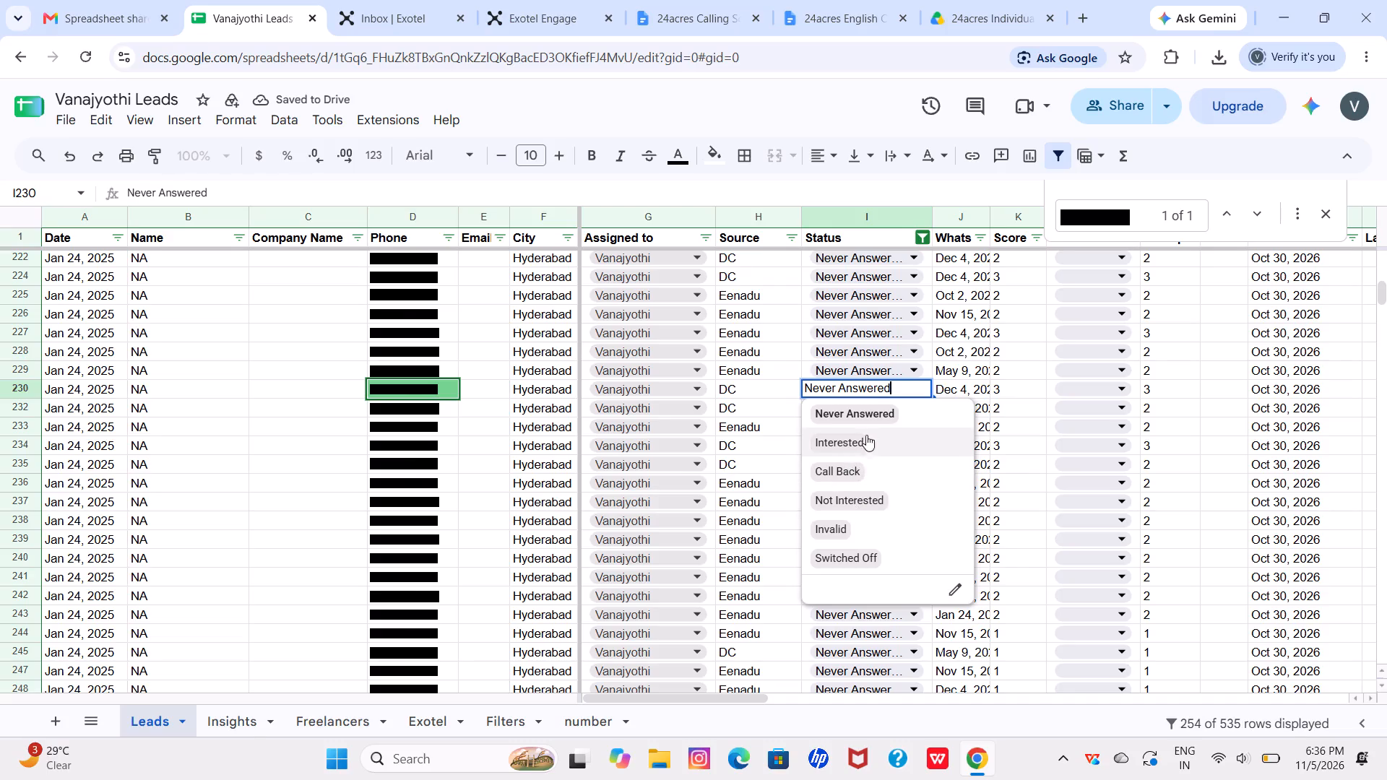
{"action": "left_click", "coordinate": [857, 412]}
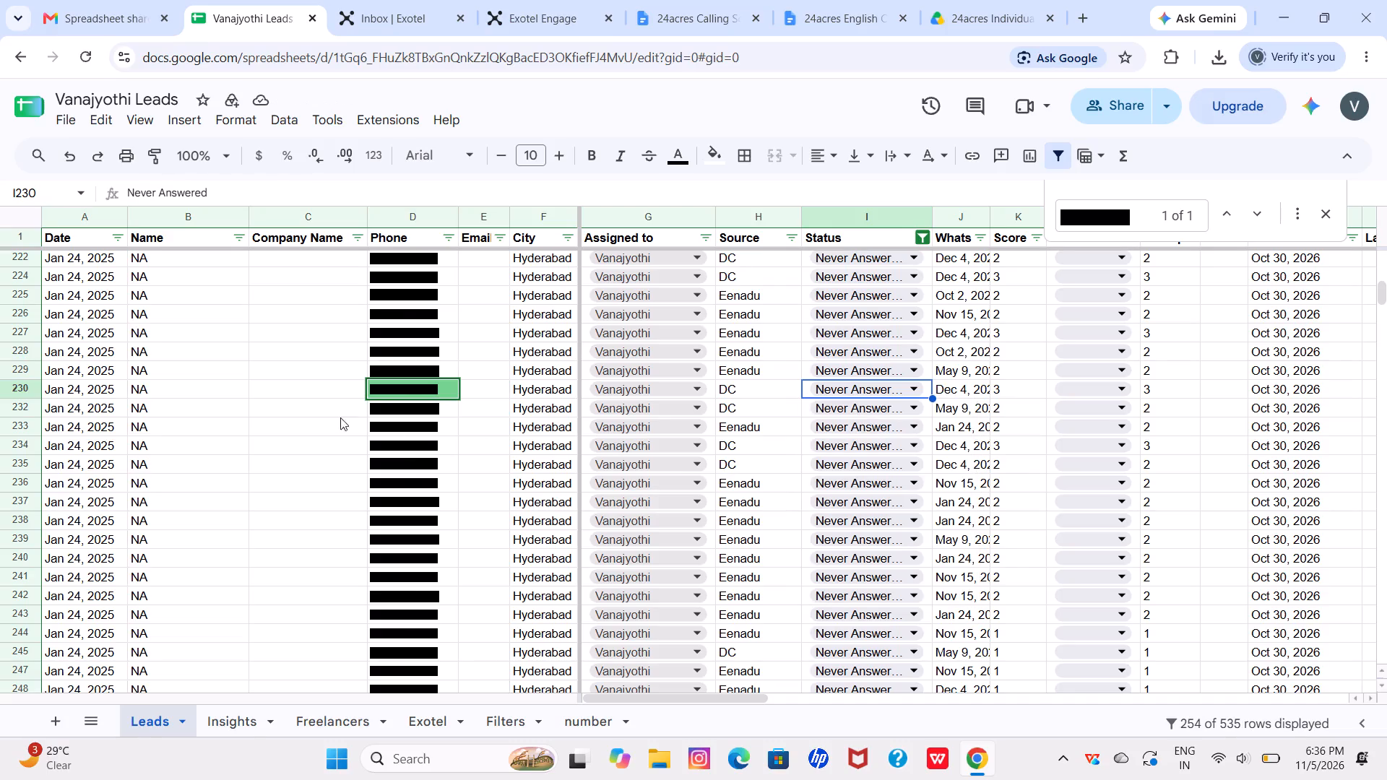
Change the Name entry of the found lead in row 230 to NAA.
{"action": "left_click", "coordinate": [191, 389]}
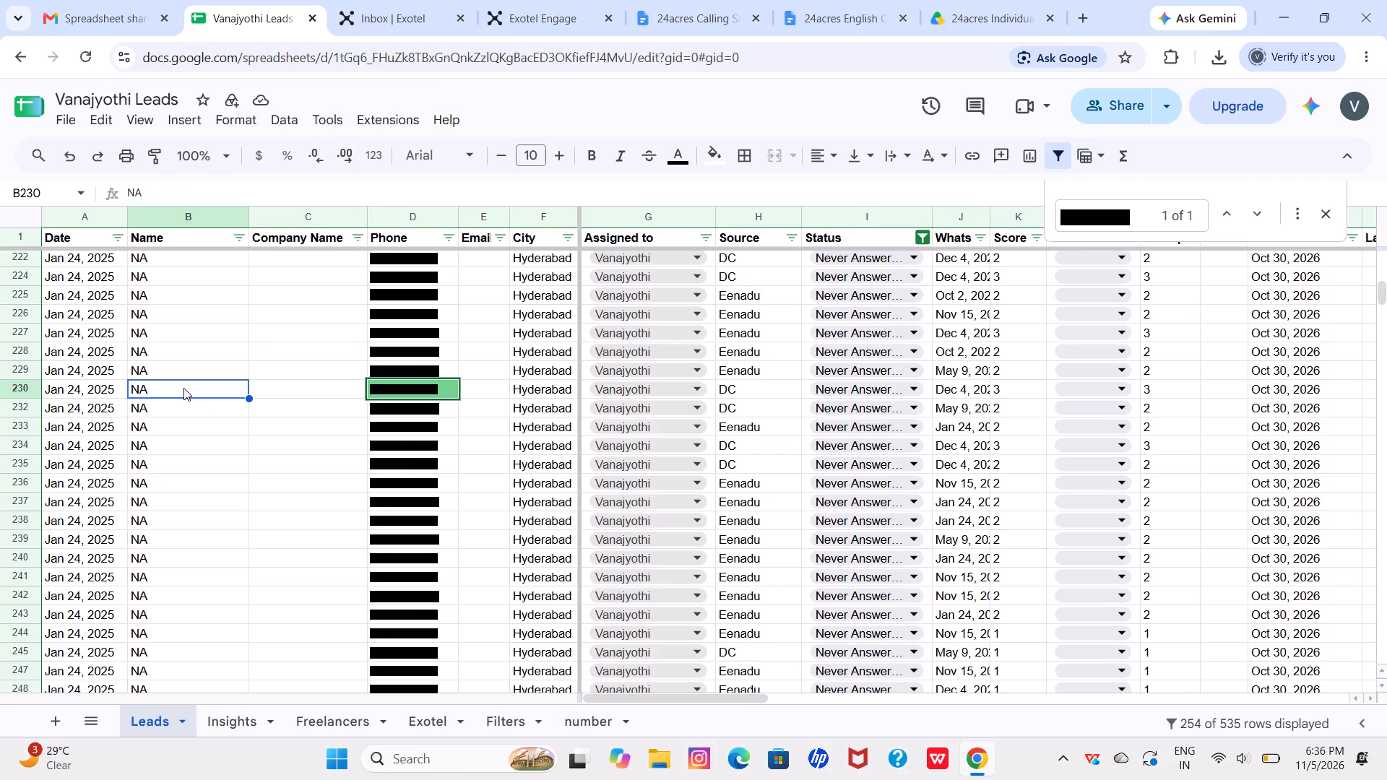
{"action": "key", "text": "n"}
{"action": "type", "text": "AA"}
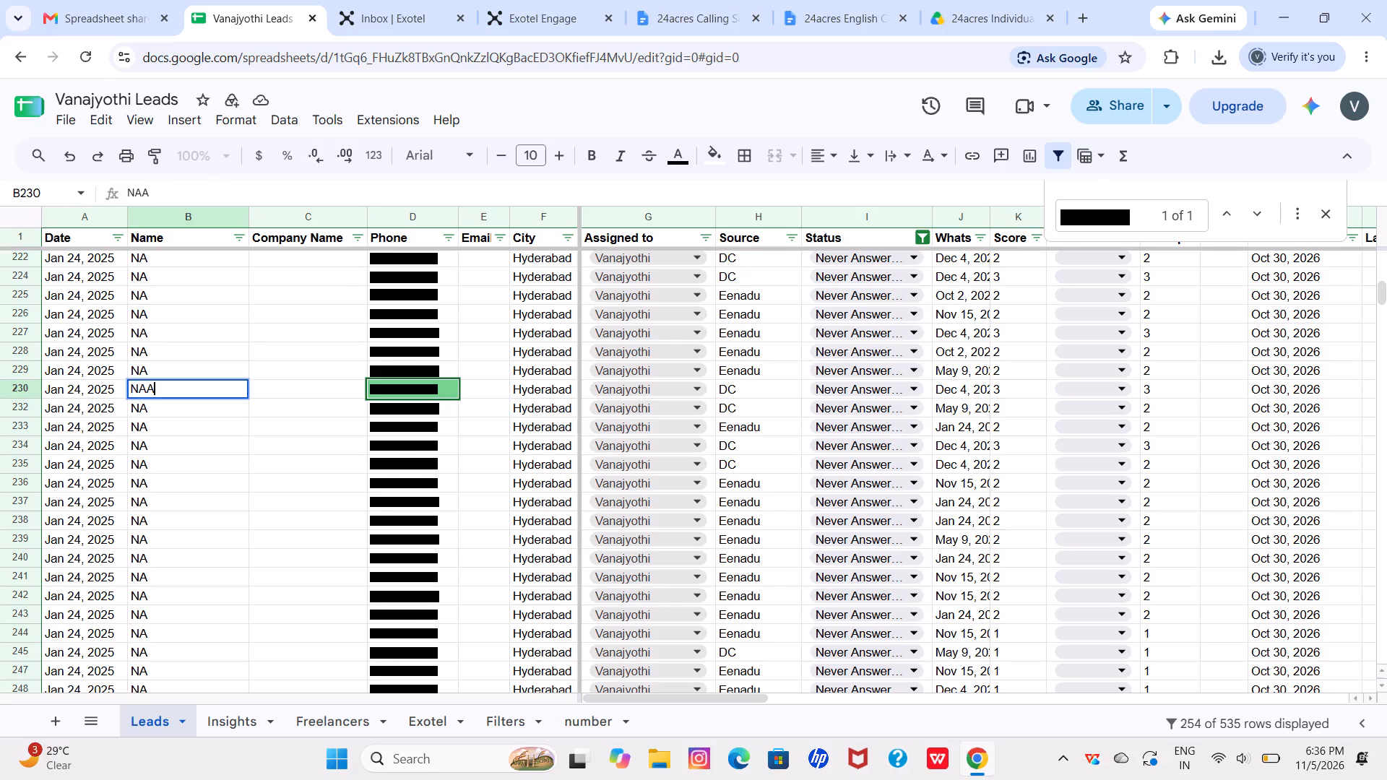
{"action": "left_click", "coordinate": [269, 326]}
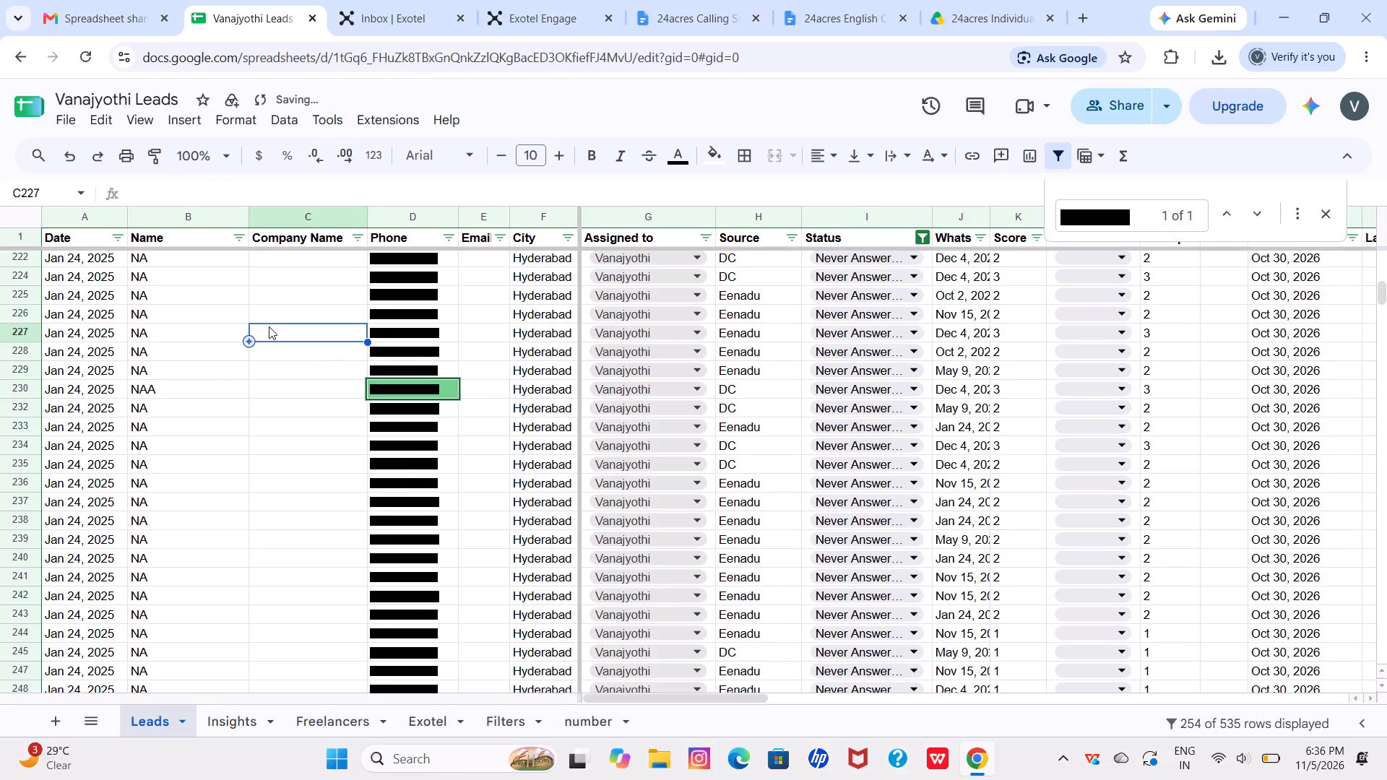
{"action": "scroll", "coordinate": [269, 326], "scroll_direction": "up", "scroll_amount": 11}
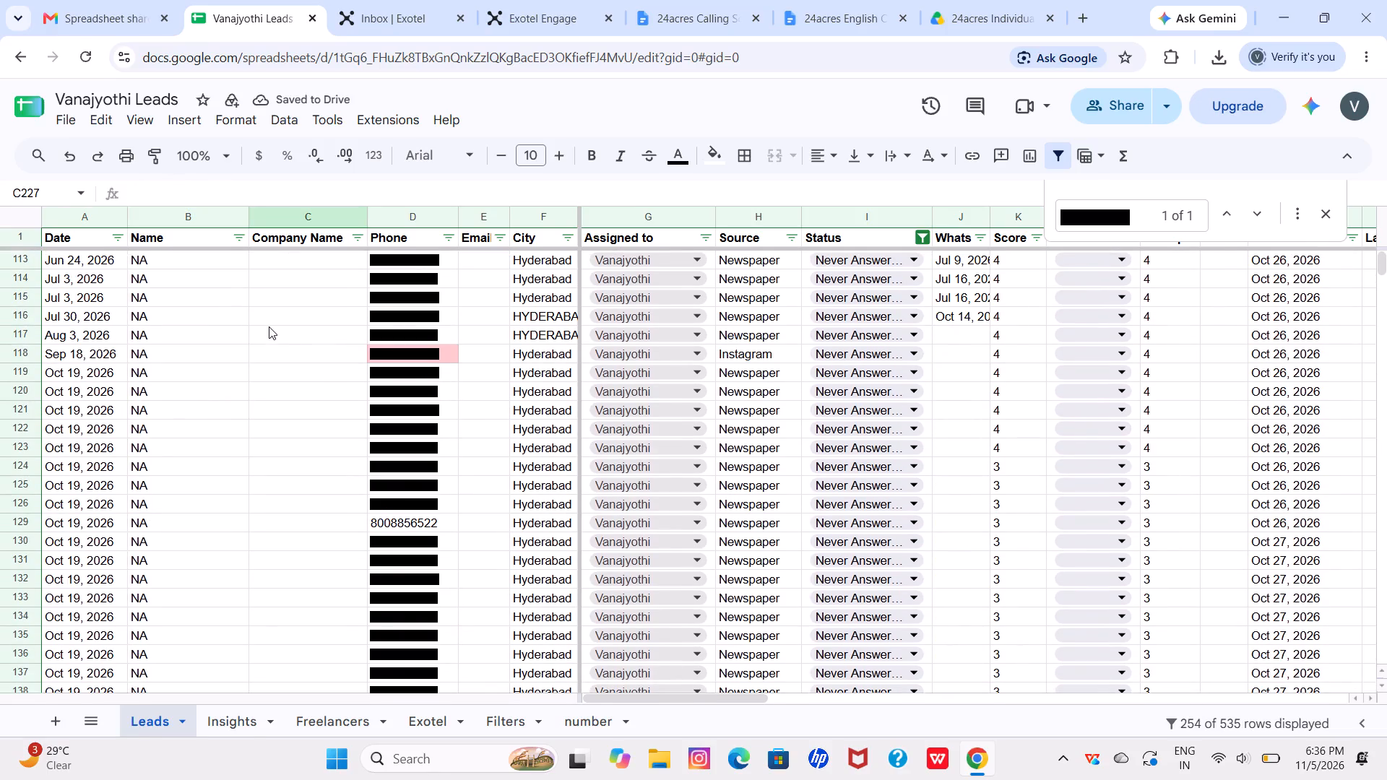
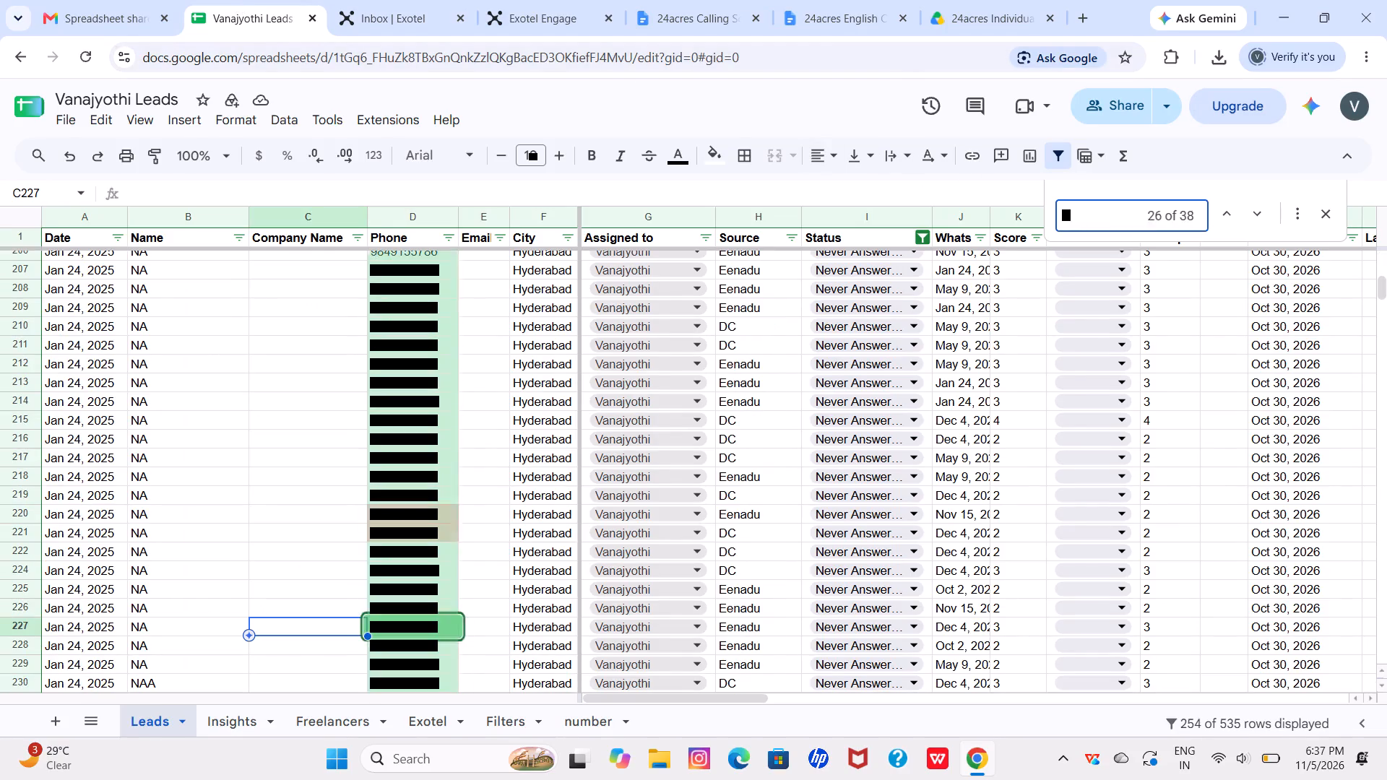
Find the lead by the copied phone number without its extra leading digit, then enter 1 in column N of row 533.
{"action": "key", "text": "ctrl+v"}
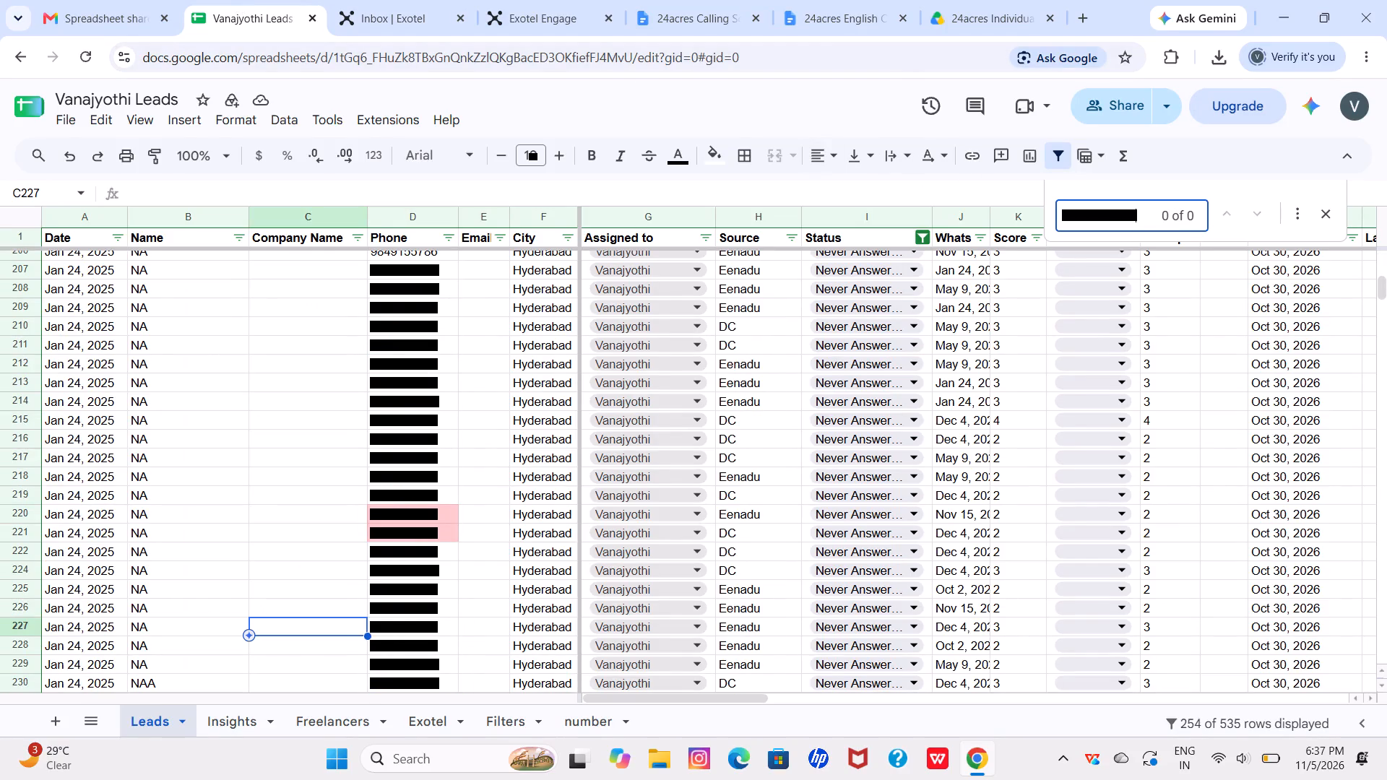
{"action": "left_click", "coordinate": [1072, 214]}
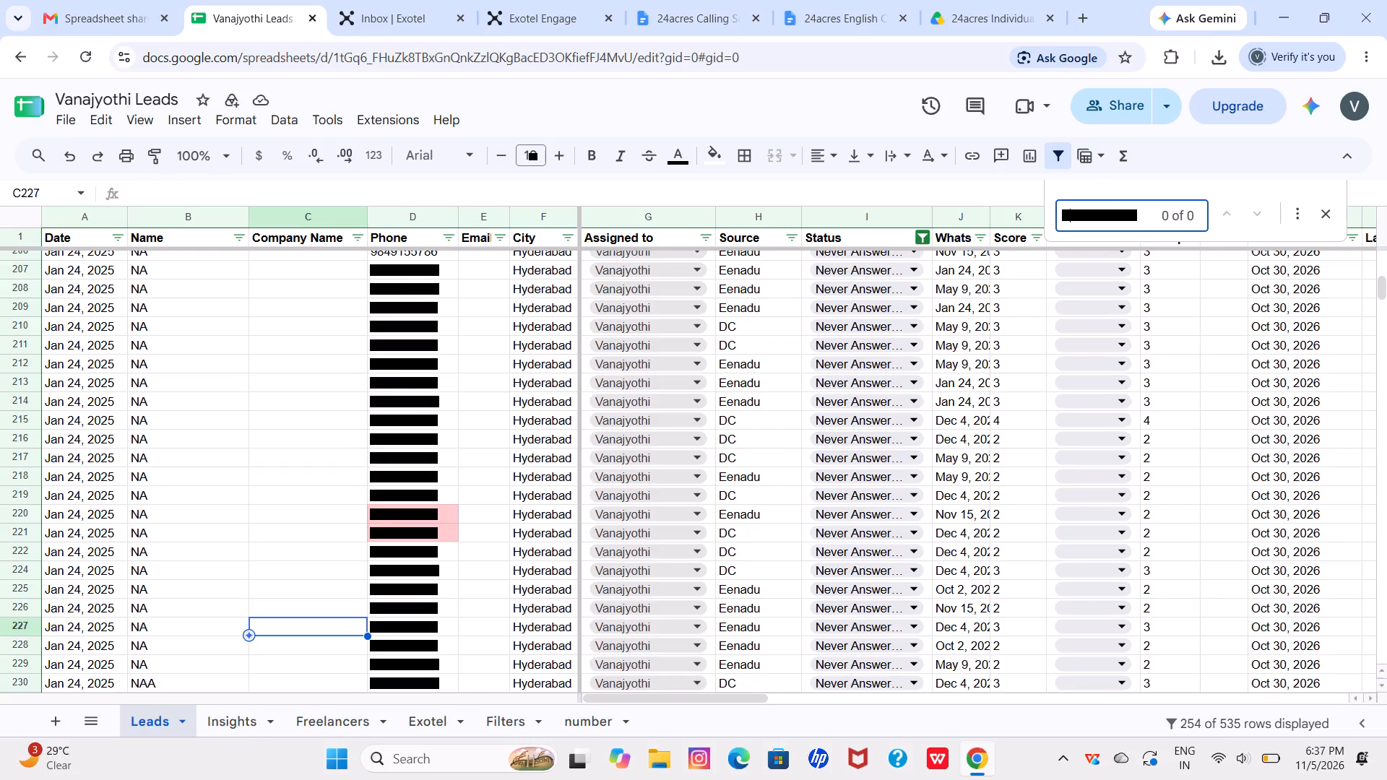
{"action": "key", "text": "BackSpace"}
{"action": "scroll", "coordinate": [852, 387], "scroll_direction": "down", "scroll_amount": 3}
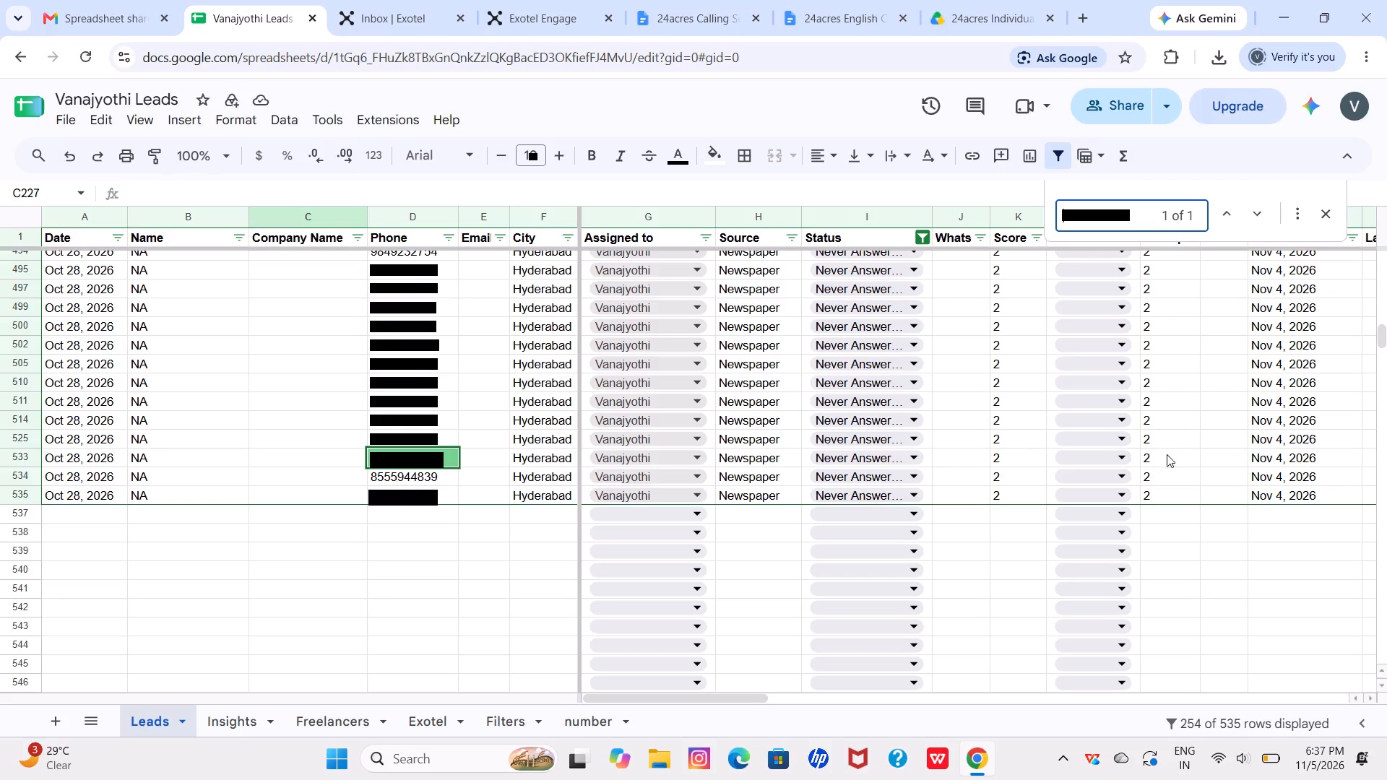
{"action": "left_click", "coordinate": [1208, 459]}
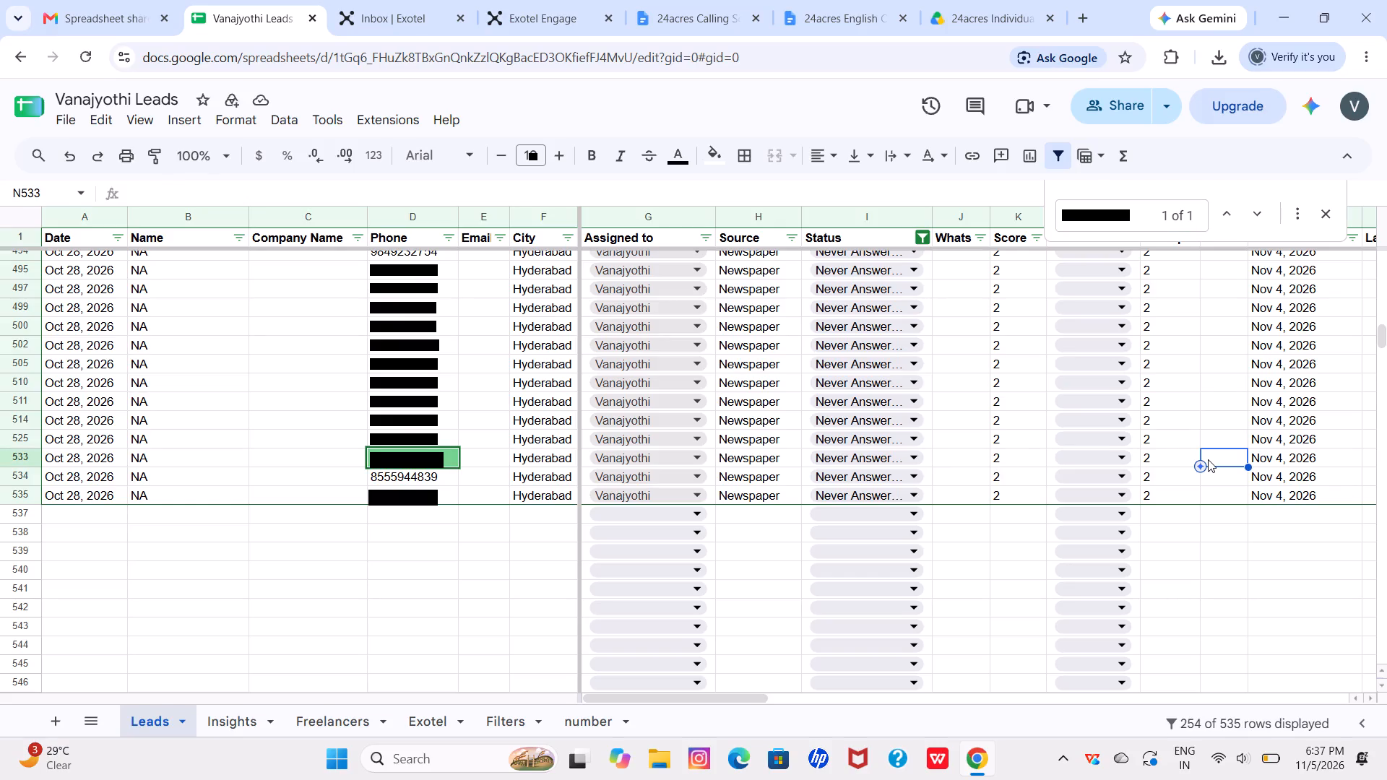
{"action": "key", "text": "1"}
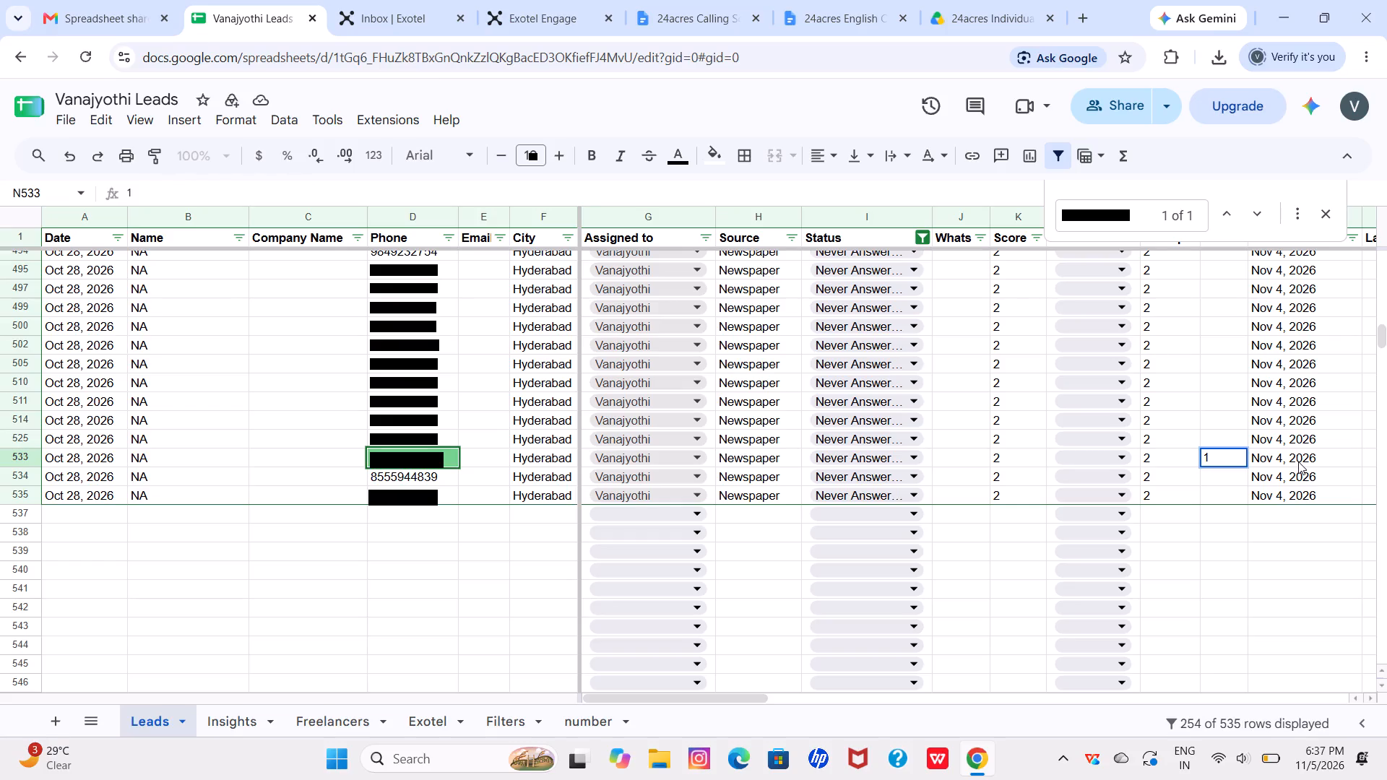
{"action": "left_click", "coordinate": [1298, 461]}
{"action": "scroll", "coordinate": [1298, 461], "scroll_direction": "left", "scroll_amount": 3}
{"action": "left_click", "coordinate": [1241, 460]}
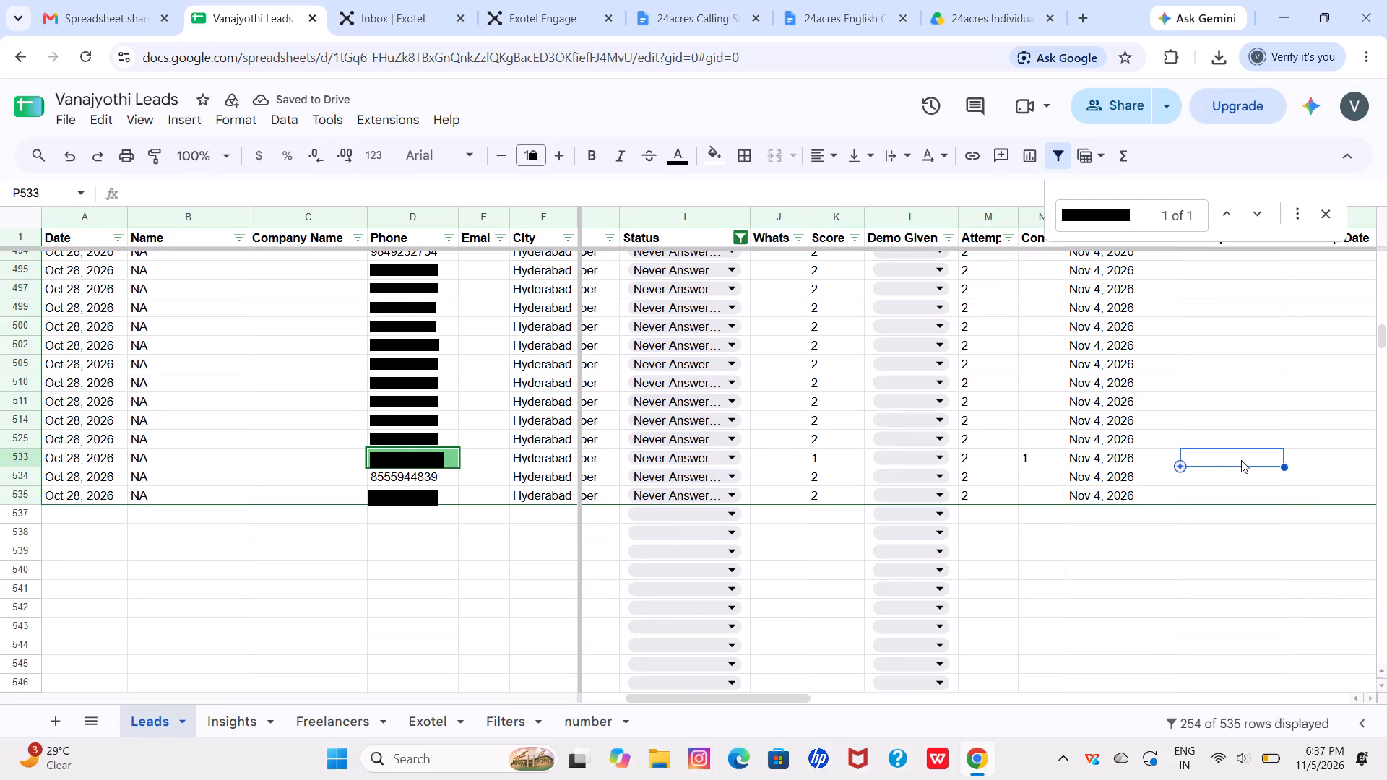
Set the Status of the lead in row 533 to Not Interested.
{"action": "scroll", "coordinate": [810, 463], "scroll_direction": "right", "scroll_amount": 1}
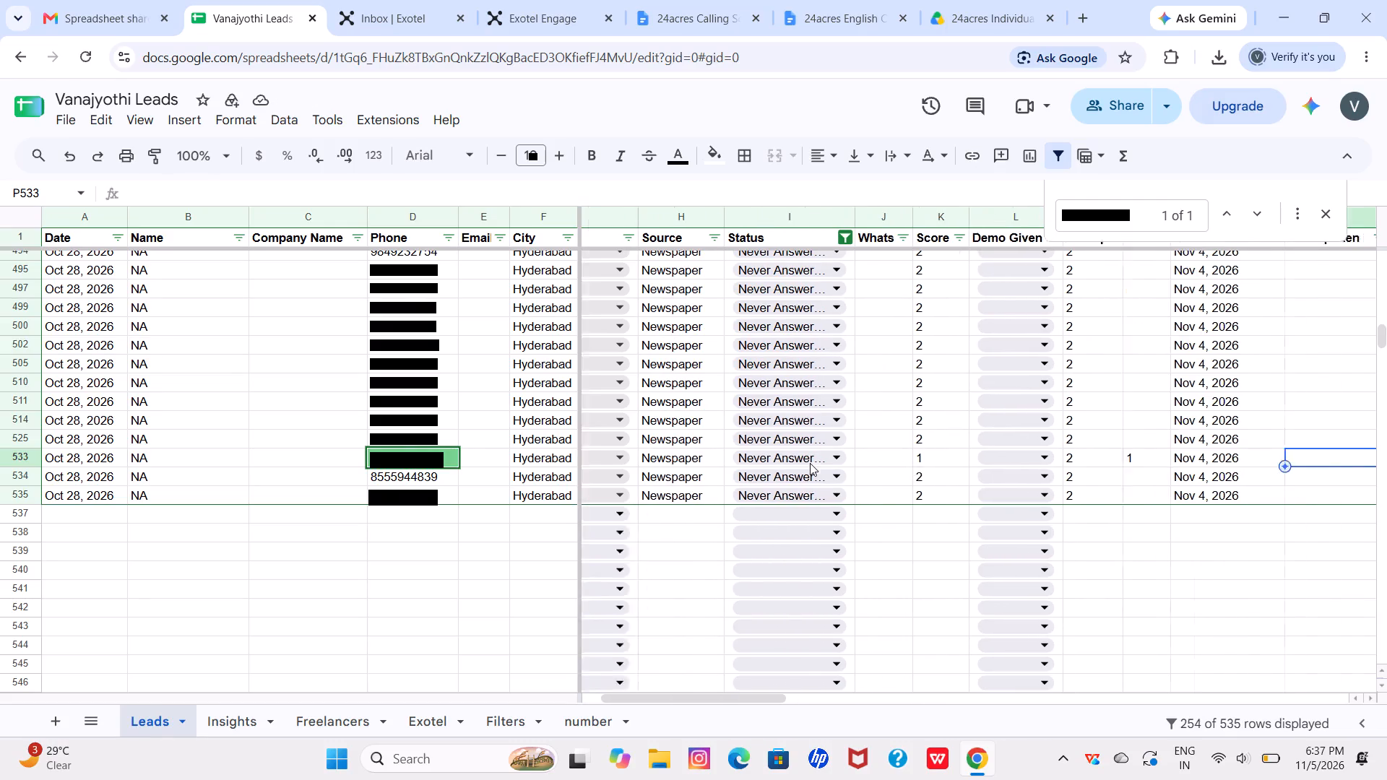
{"action": "scroll", "coordinate": [810, 463], "scroll_direction": "right", "scroll_amount": 3}
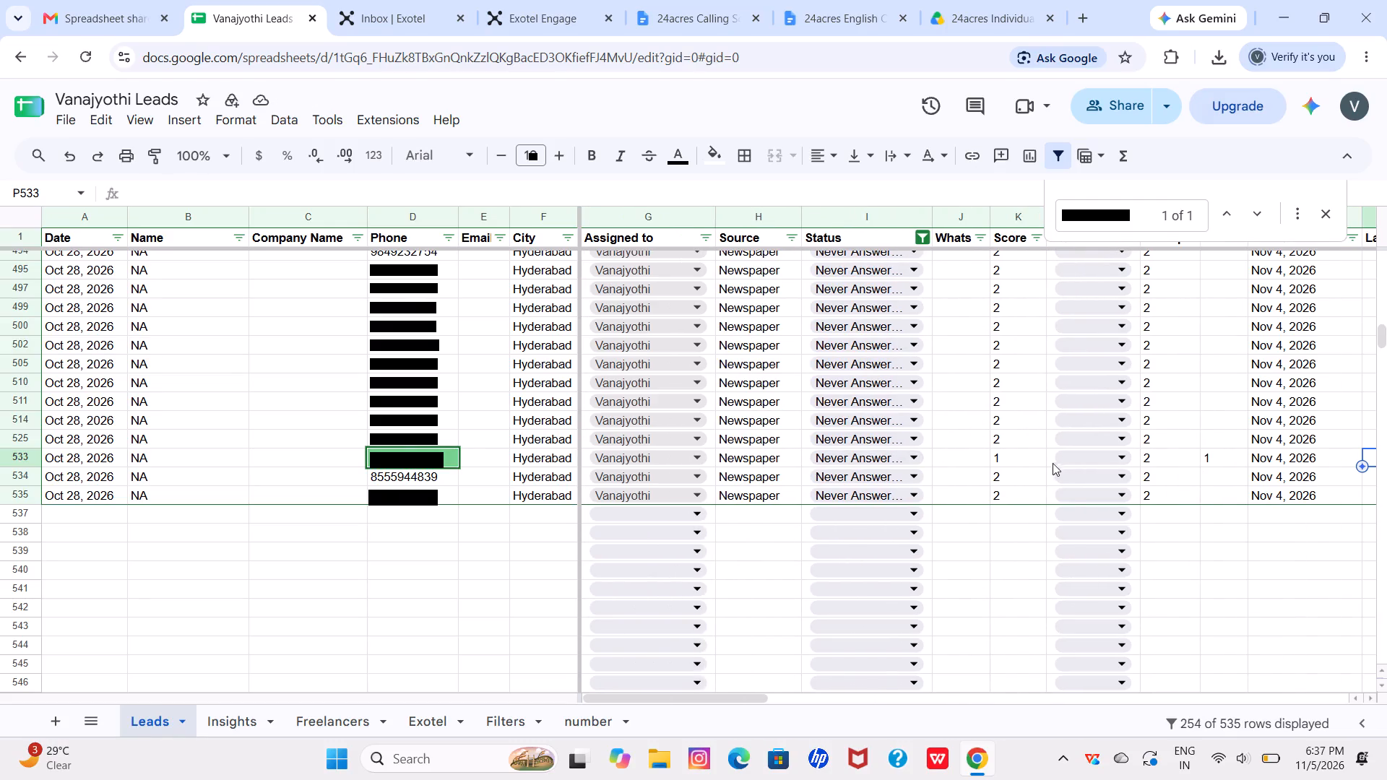
{"action": "left_click", "coordinate": [1154, 456]}
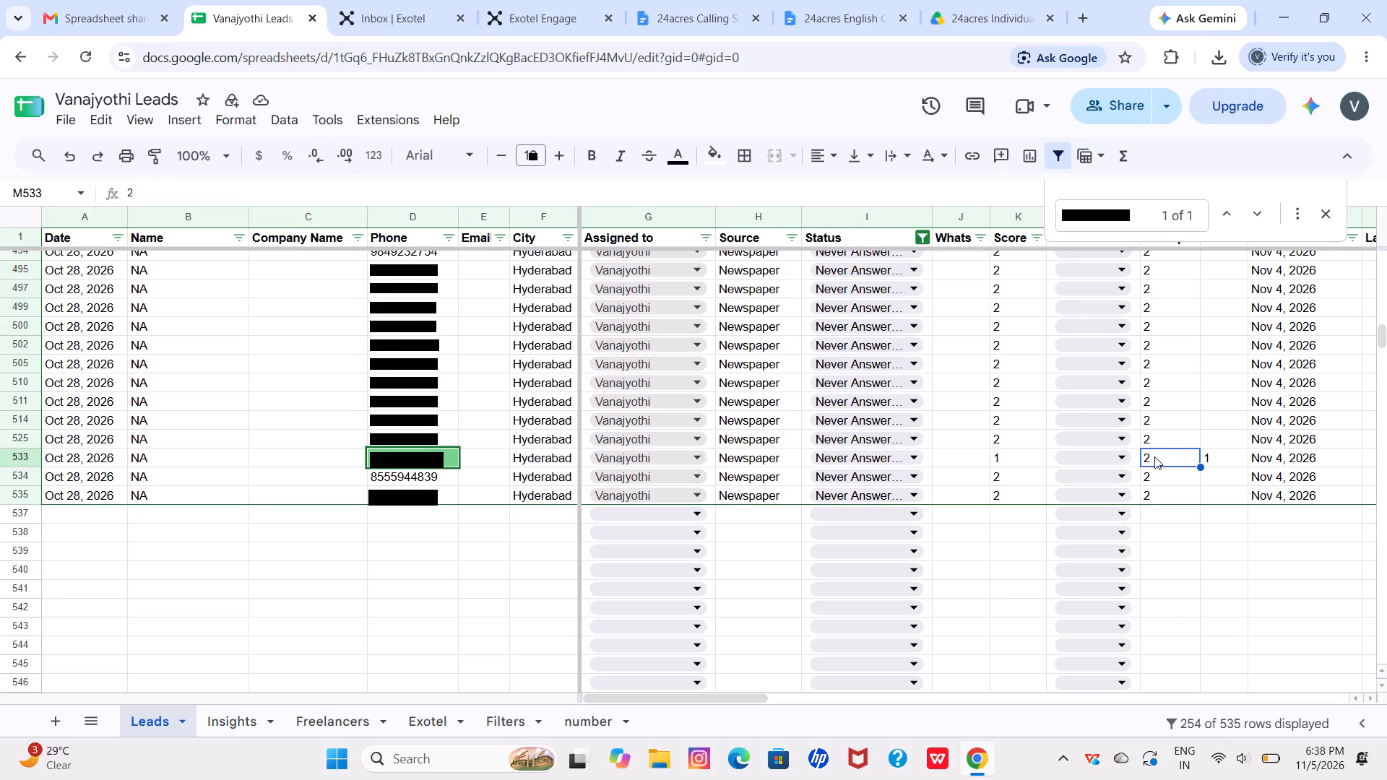
{"action": "left_click", "coordinate": [881, 464]}
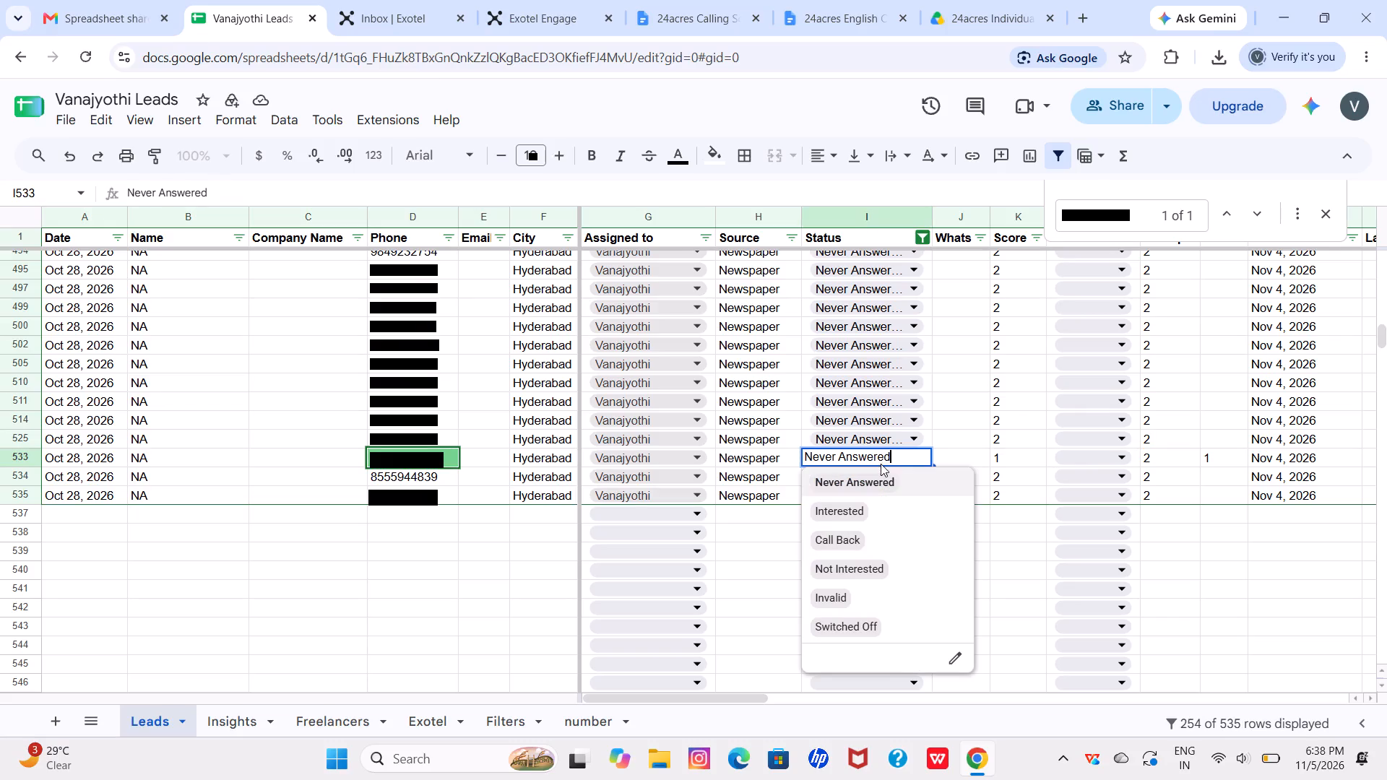
{"action": "left_click", "coordinate": [855, 565]}
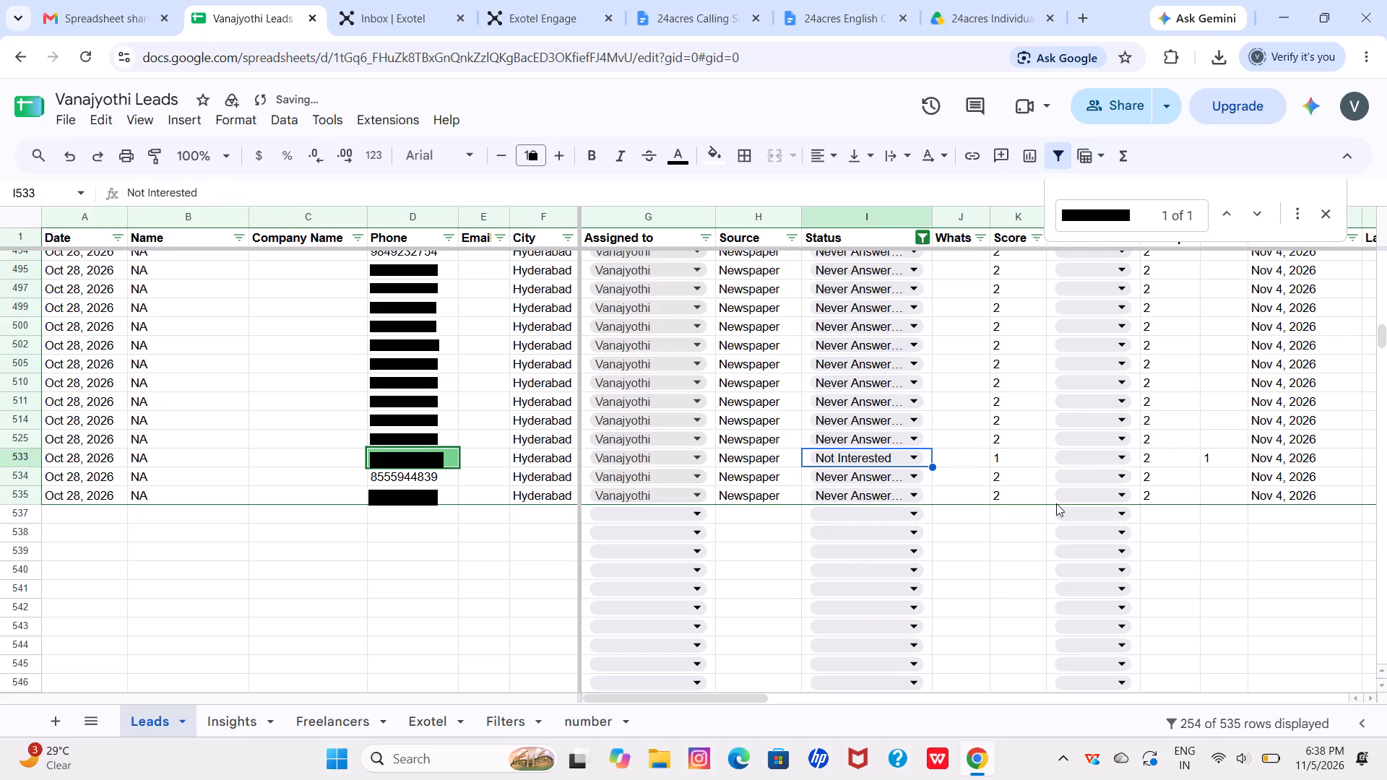
Copy the First Contacted date, Nov 4, 2026, into the Last Spoken cell of row 533.
{"action": "scroll", "coordinate": [1056, 503], "scroll_direction": "left", "scroll_amount": 4}
{"action": "left_click", "coordinate": [1024, 446]}
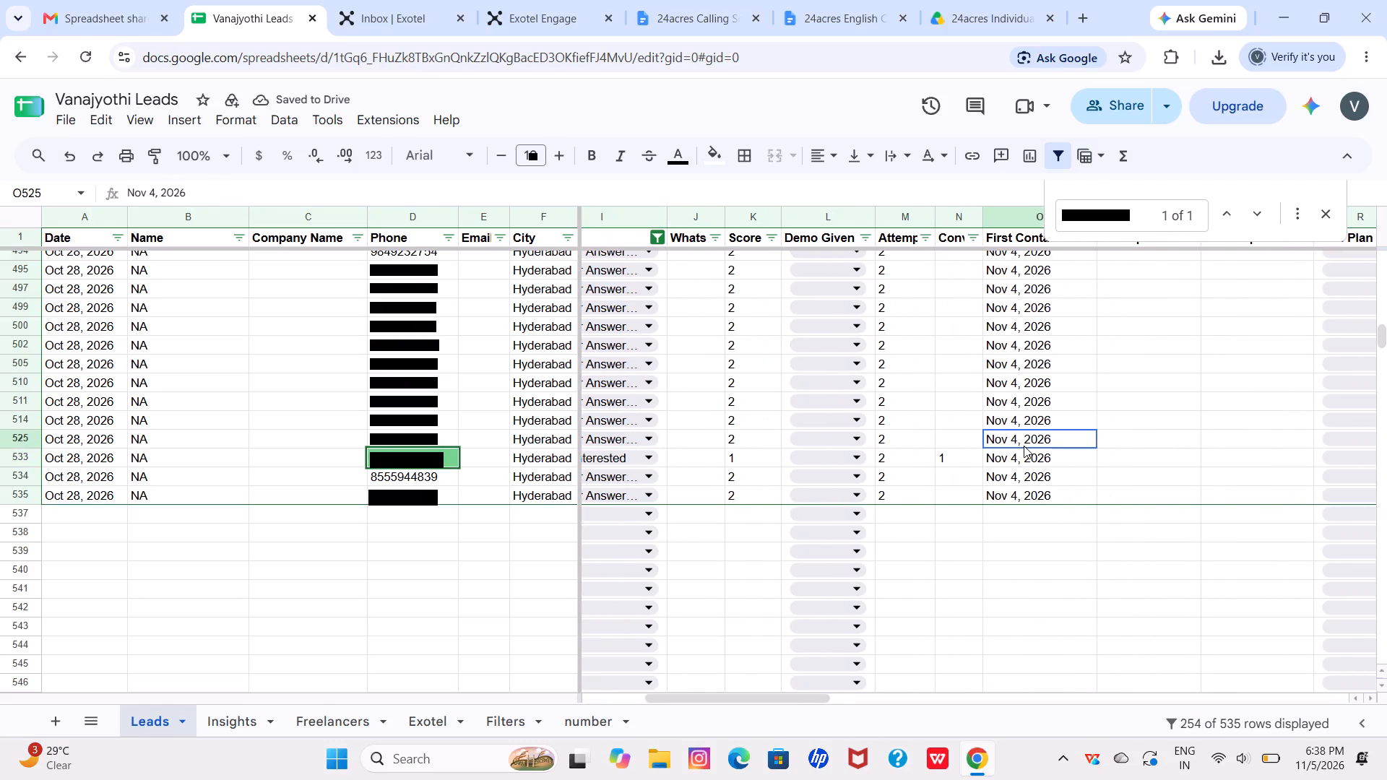
{"action": "left_click", "coordinate": [1022, 454]}
{"action": "key", "text": "ctrl+c"}
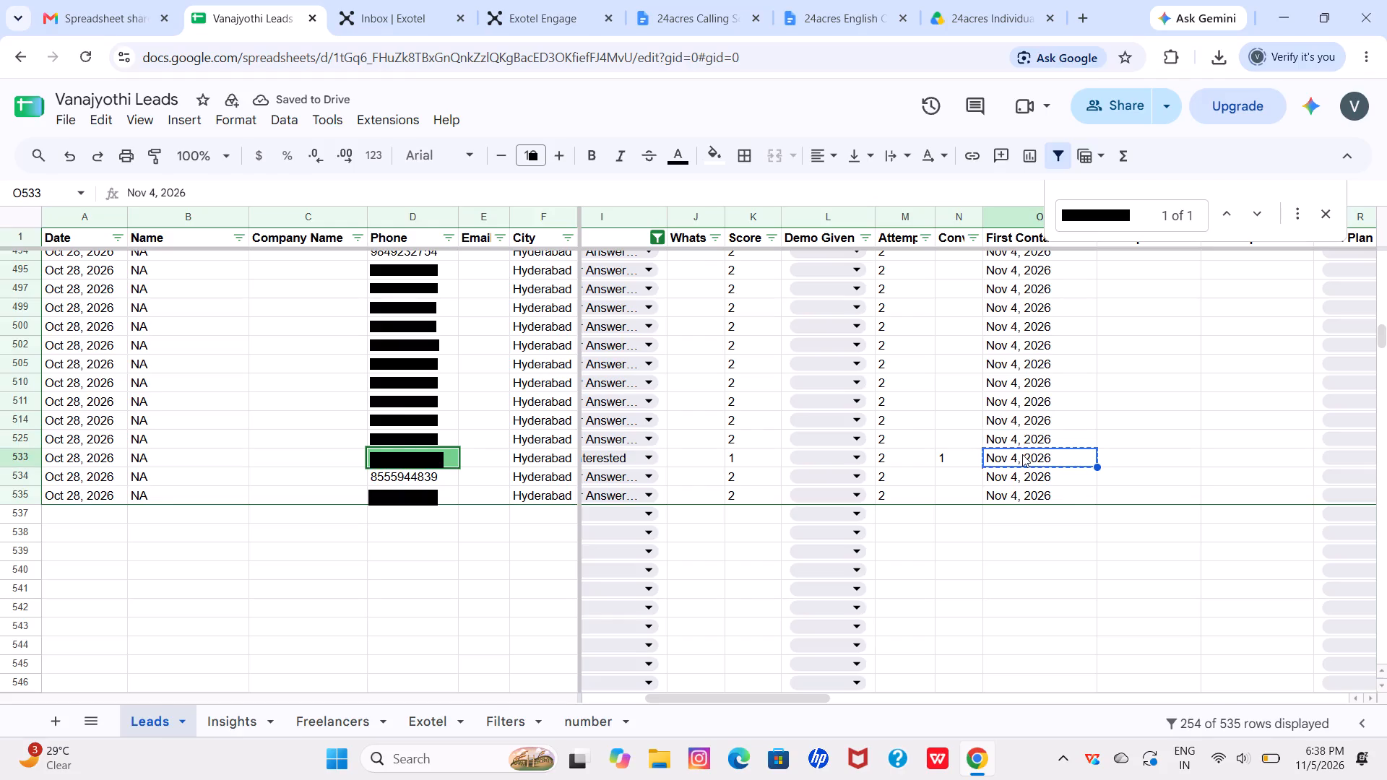
{"action": "left_click", "coordinate": [1115, 464]}
{"action": "key", "text": "ctrl+v"}
Enter the note "dont have any properties for sale or rent" in the Notes cell of row 533.
{"action": "scroll", "coordinate": [1115, 464], "scroll_direction": "left", "scroll_amount": 7}
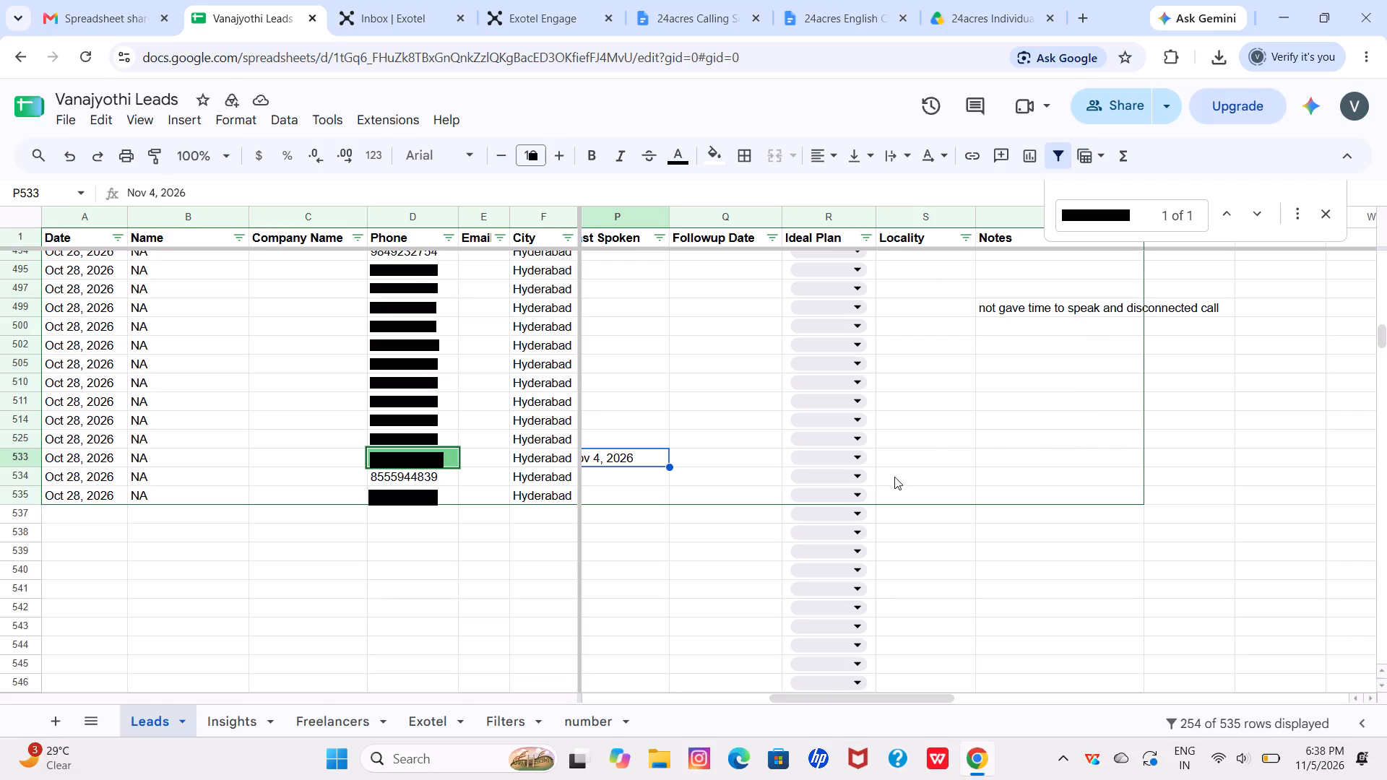
{"action": "left_click", "coordinate": [1017, 456]}
{"action": "type", "text": "DON"}
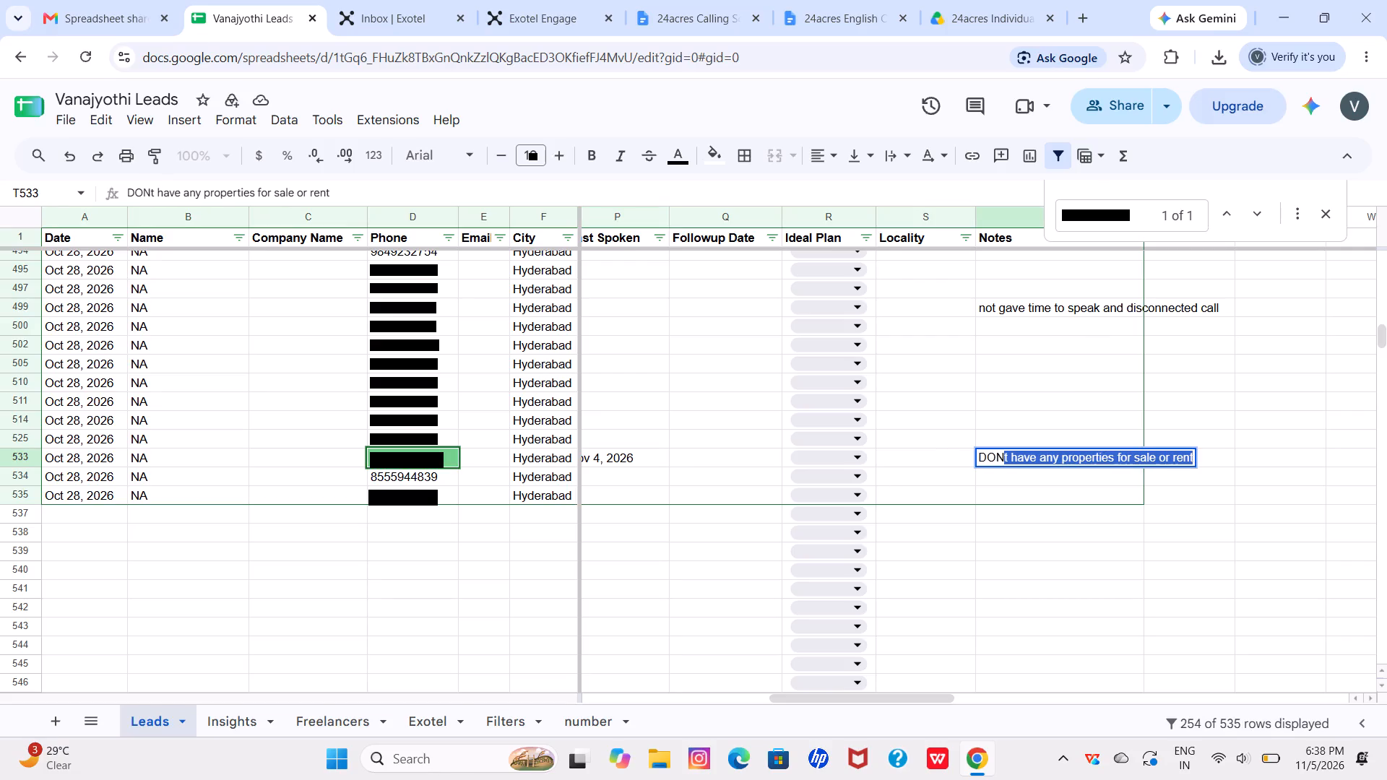
{"action": "key", "text": "BackSpace"}
{"action": "key", "text": "BackSpace"}
{"action": "key", "text": "BackSpace"}
{"action": "key", "text": "BackSpace"}
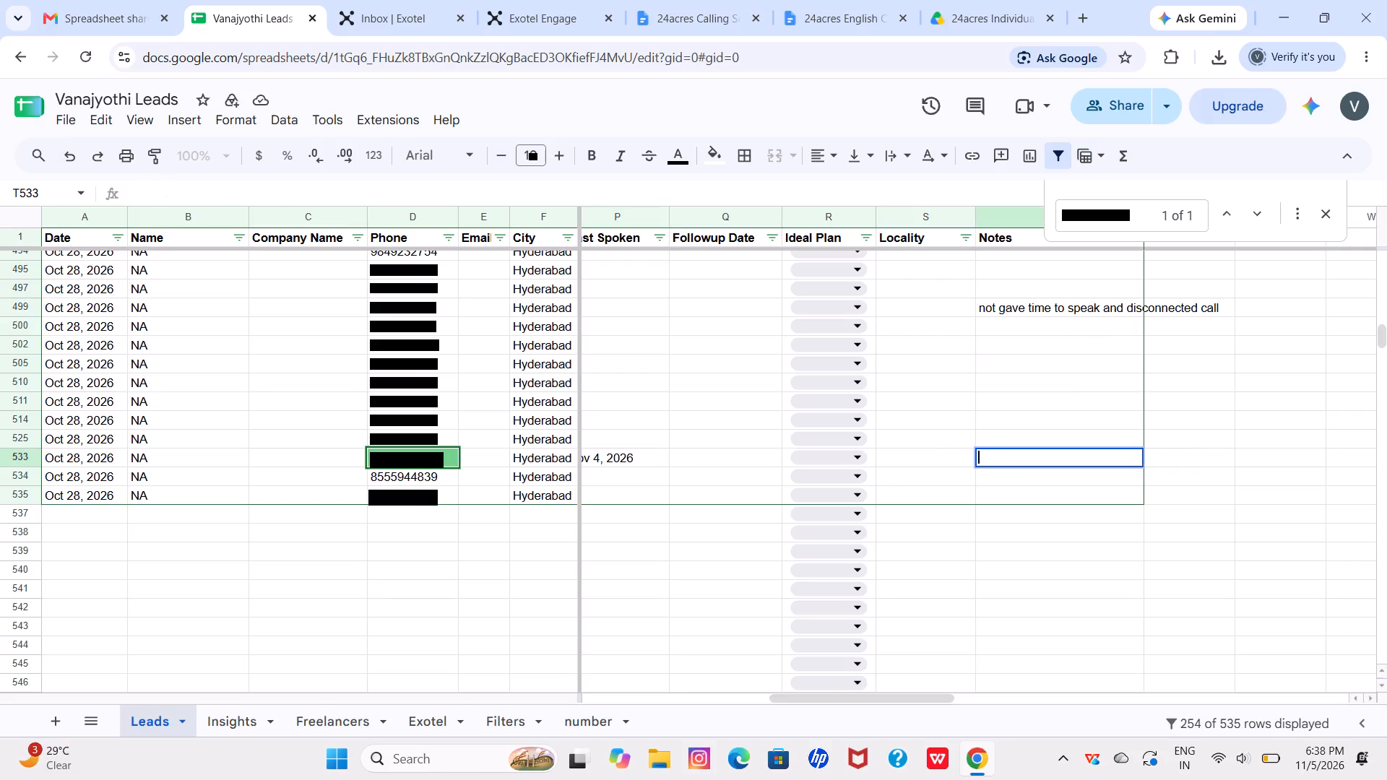
{"action": "key", "text": "d"}
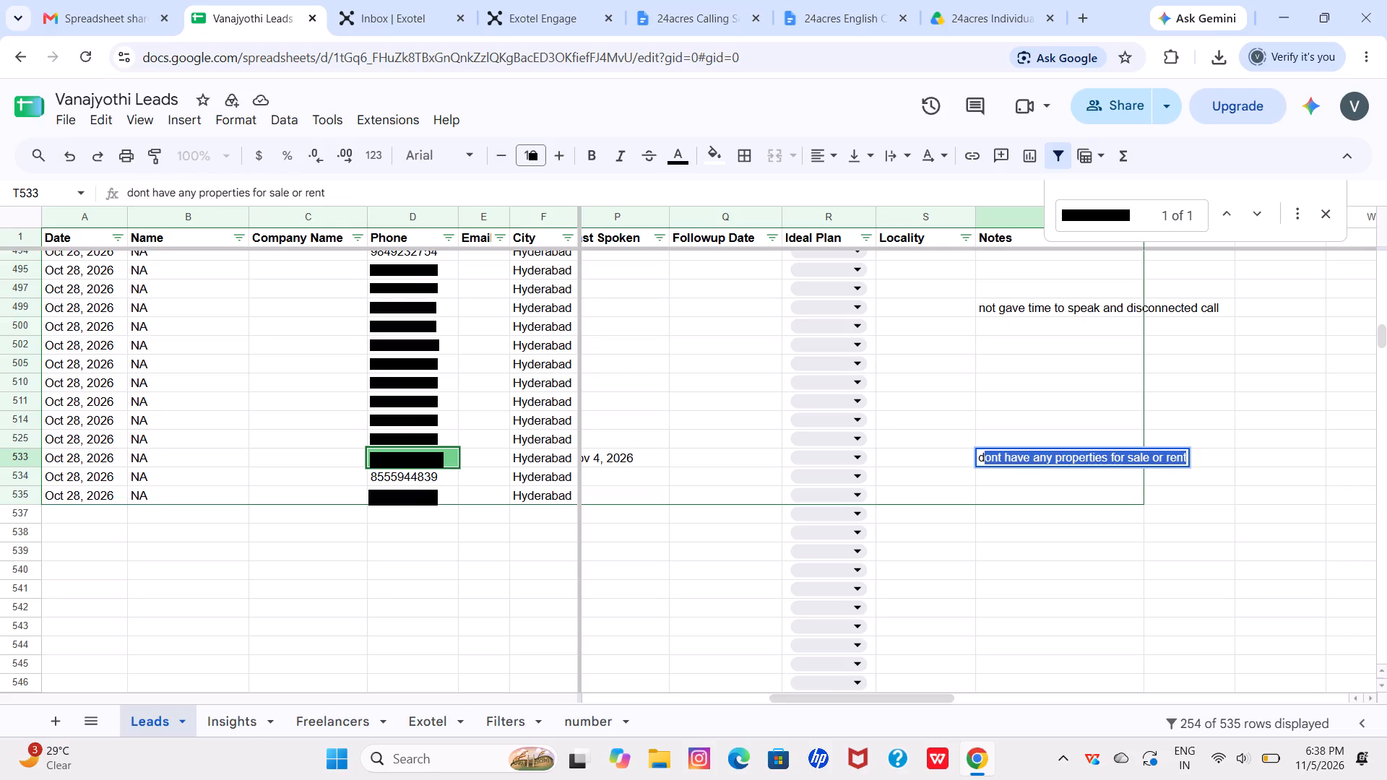
{"action": "key", "text": "Return"}
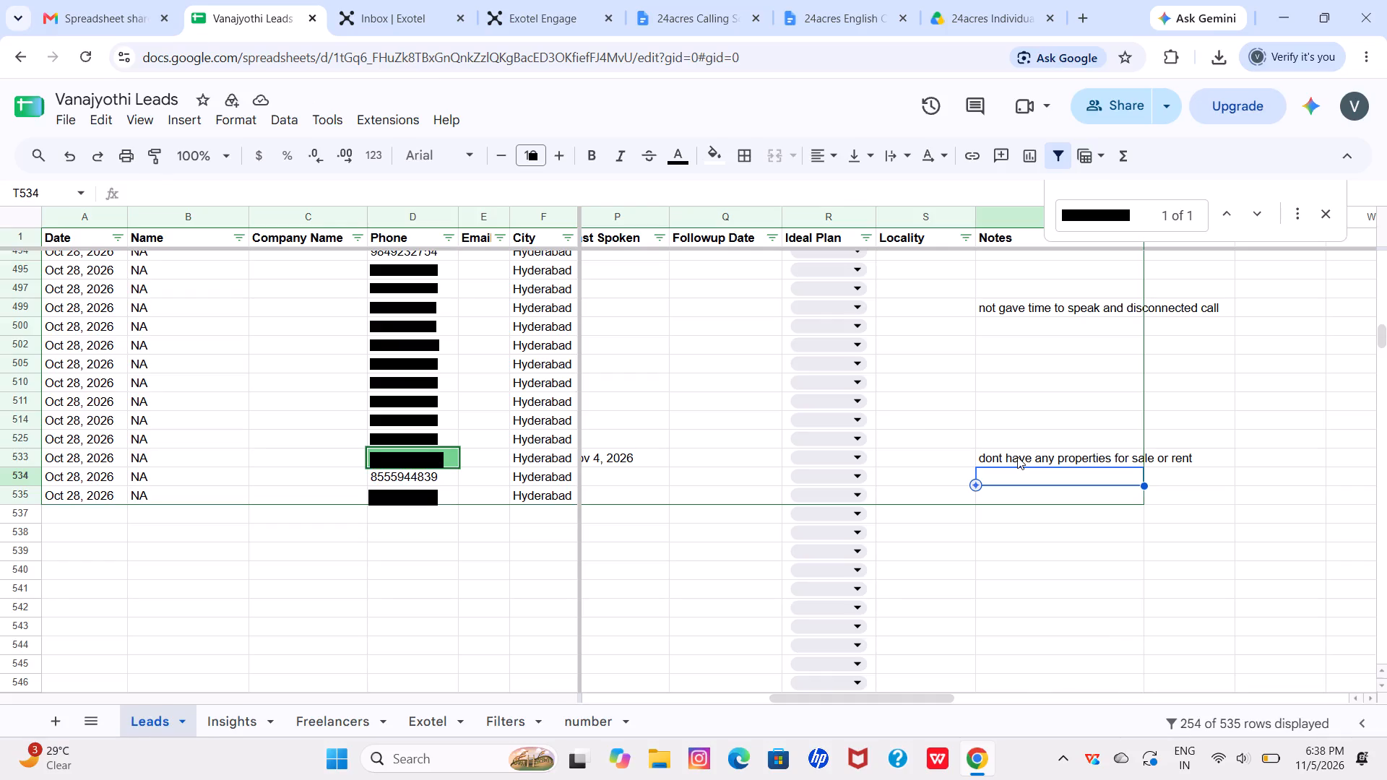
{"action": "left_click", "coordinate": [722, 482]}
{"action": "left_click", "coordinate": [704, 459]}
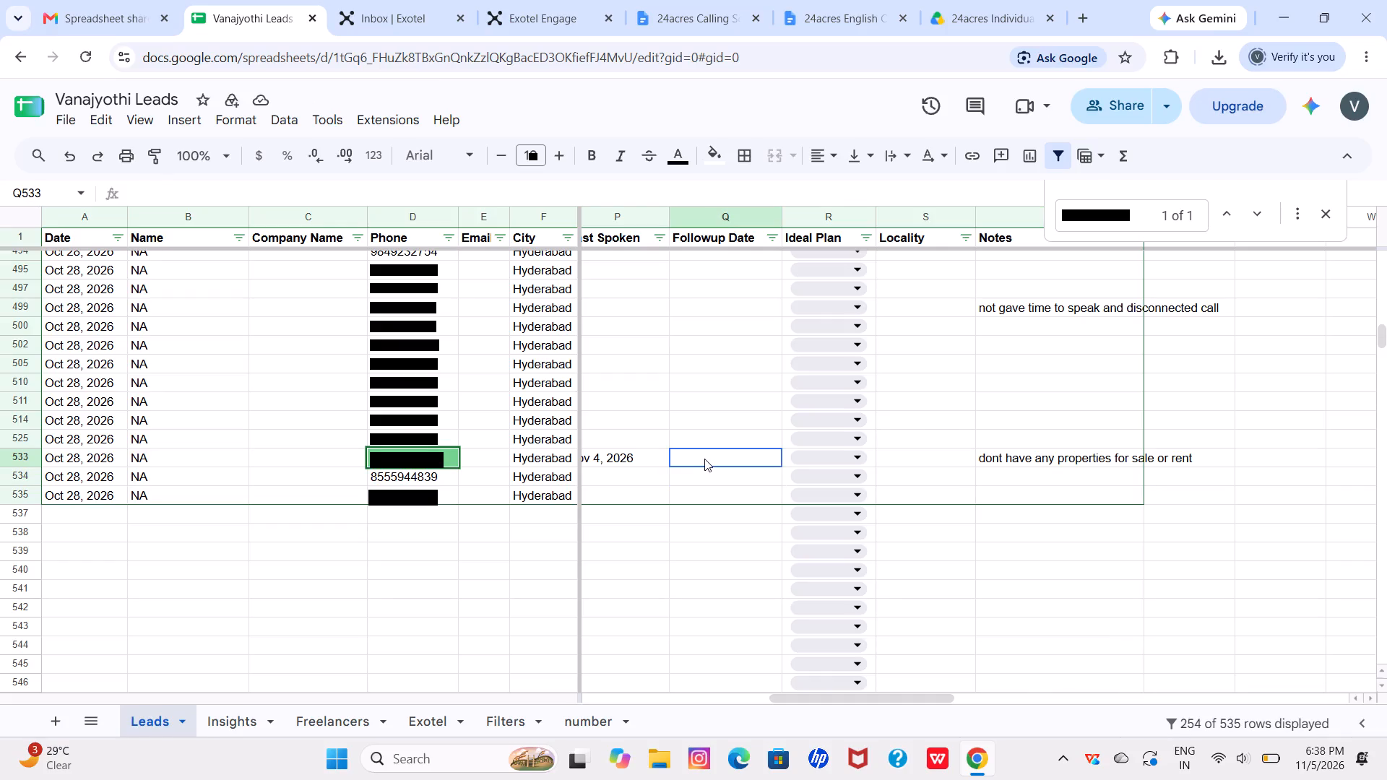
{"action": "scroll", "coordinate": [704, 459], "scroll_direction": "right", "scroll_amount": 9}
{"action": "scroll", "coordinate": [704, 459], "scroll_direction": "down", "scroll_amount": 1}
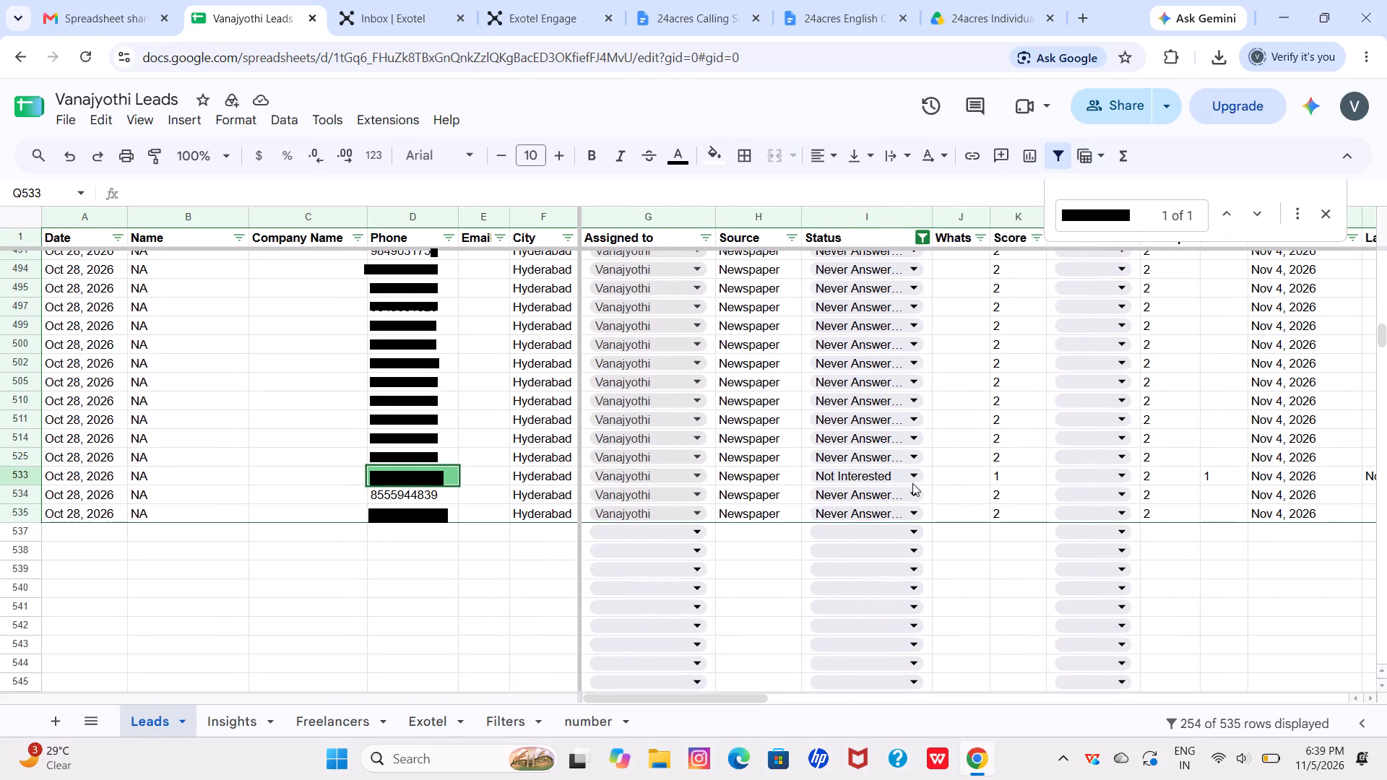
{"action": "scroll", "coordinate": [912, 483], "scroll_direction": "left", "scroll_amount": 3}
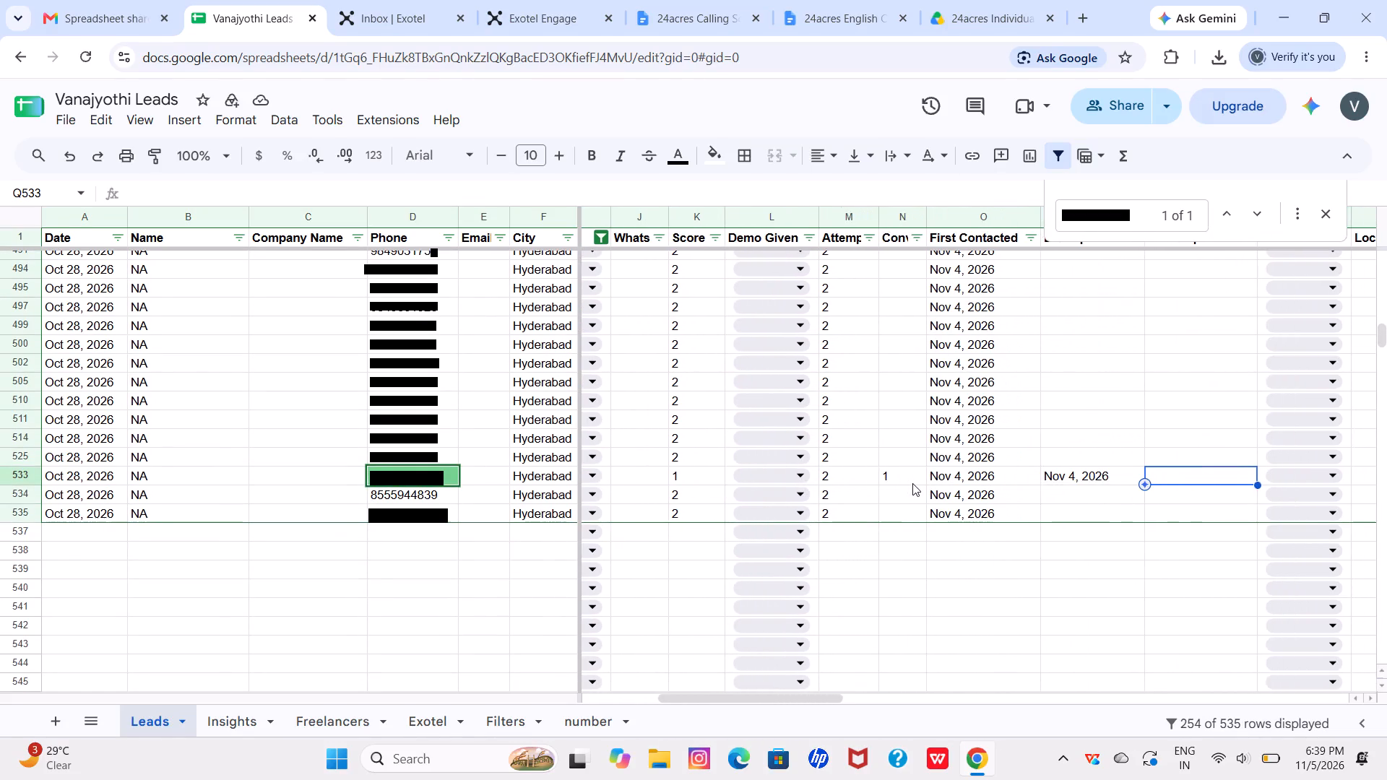
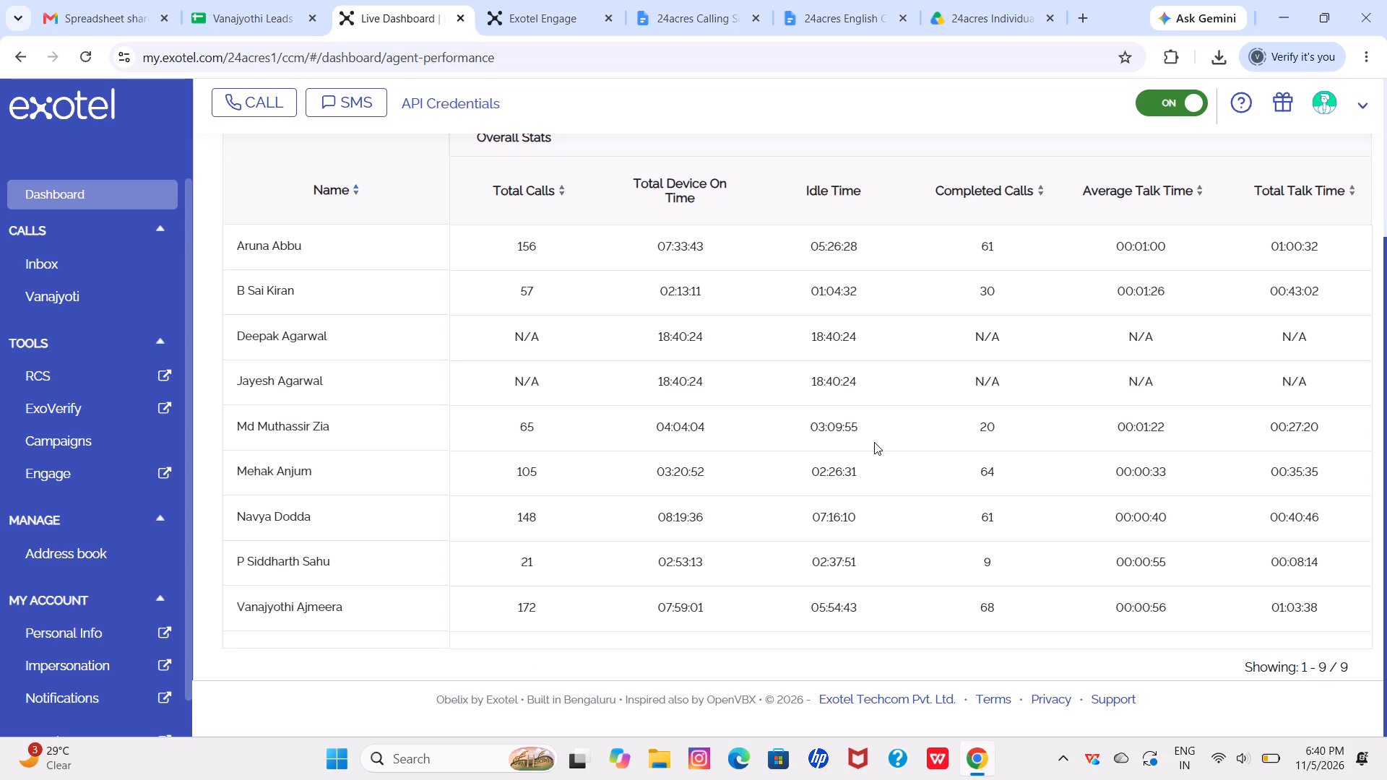
Examine today's overall agent performance table, covering calls, idle time and talk time for all agents.
{"action": "scroll", "coordinate": [874, 442], "scroll_direction": "up", "scroll_amount": 1}
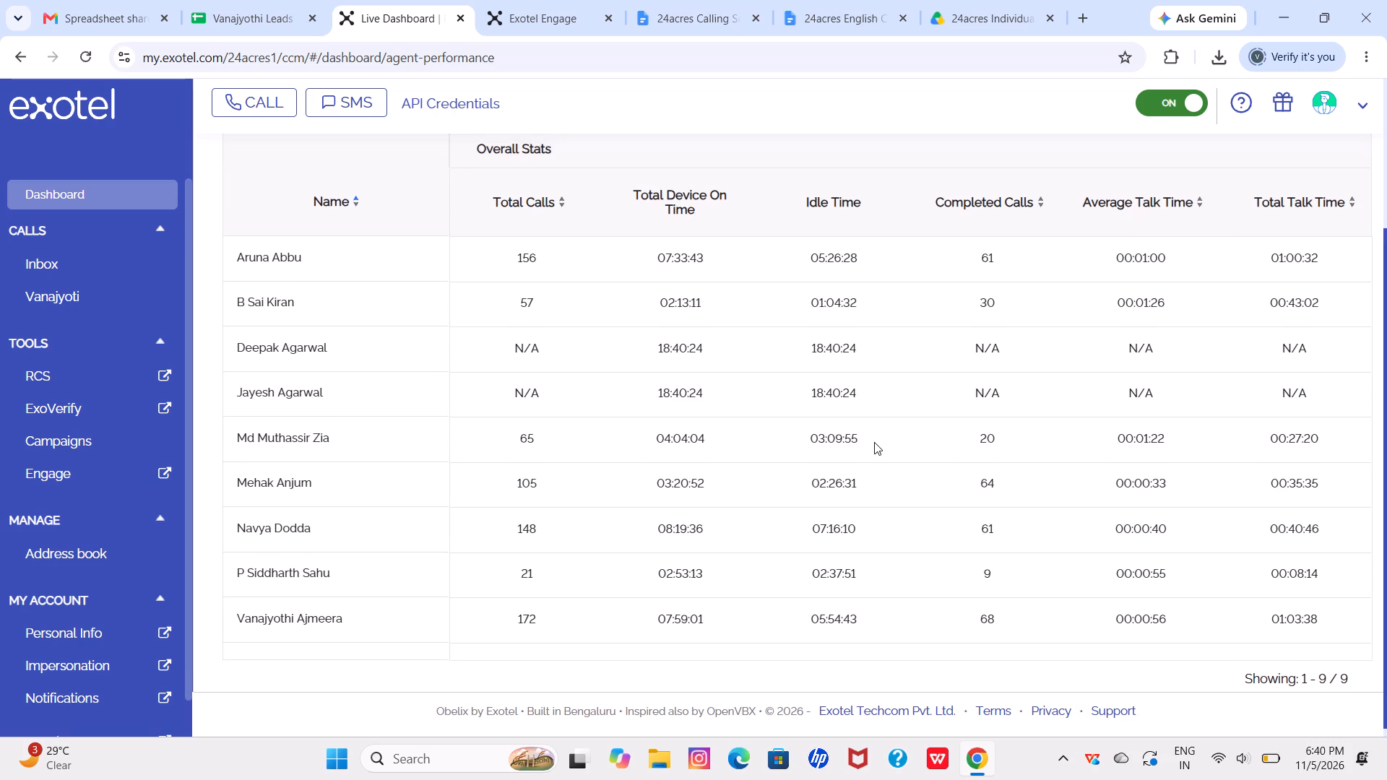
{"action": "scroll", "coordinate": [874, 442], "scroll_direction": "up", "scroll_amount": 2}
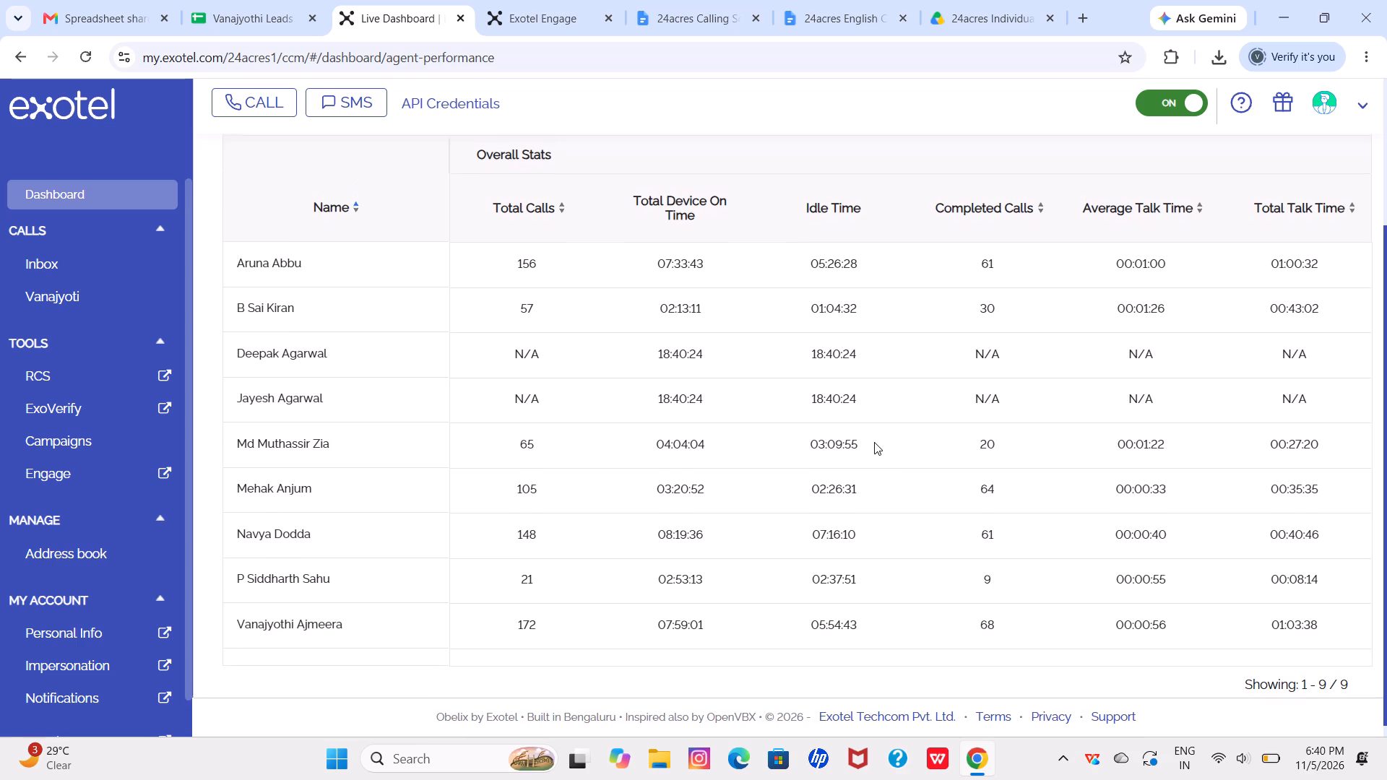
{"action": "scroll", "coordinate": [874, 442], "scroll_direction": "up", "scroll_amount": 7}
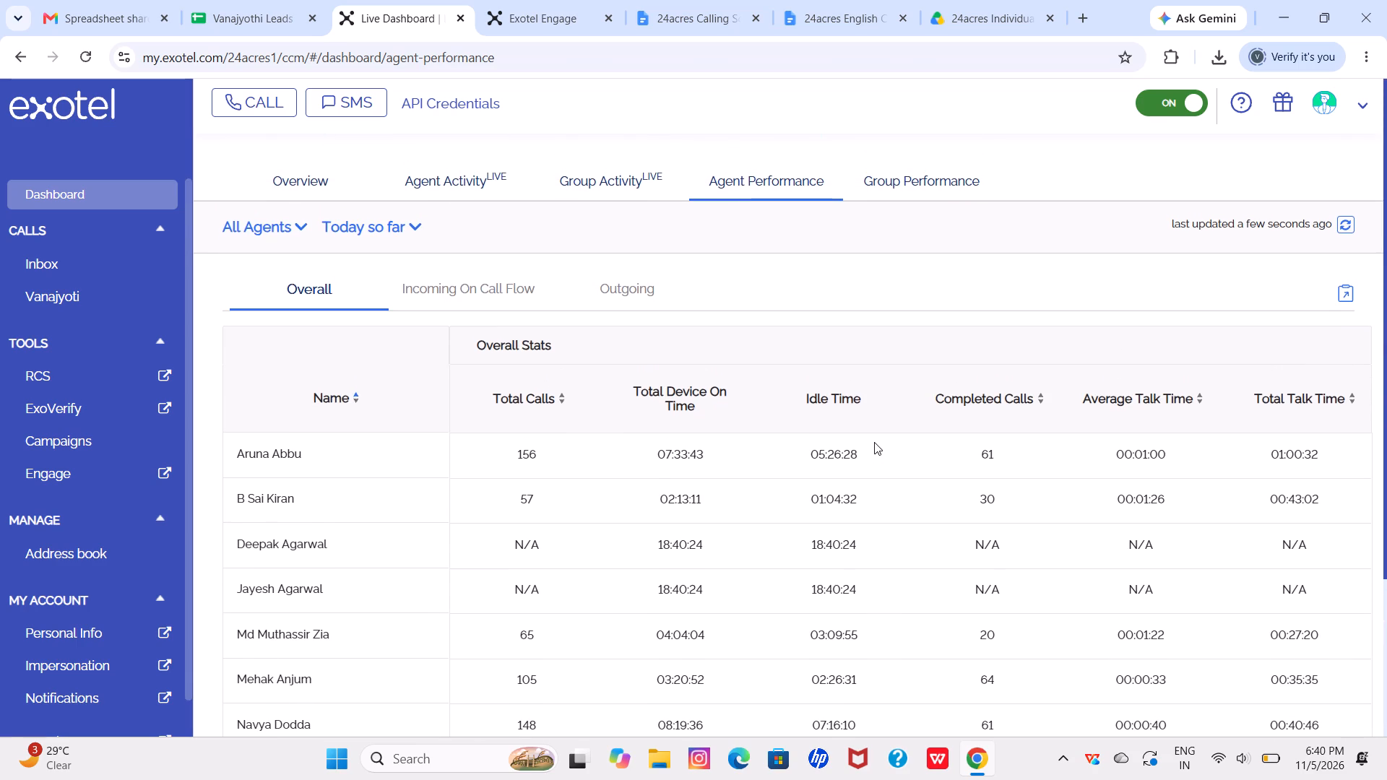
{"action": "scroll", "coordinate": [874, 442], "scroll_direction": "down", "scroll_amount": 5}
{"action": "scroll", "coordinate": [874, 442], "scroll_direction": "up", "scroll_amount": 6}
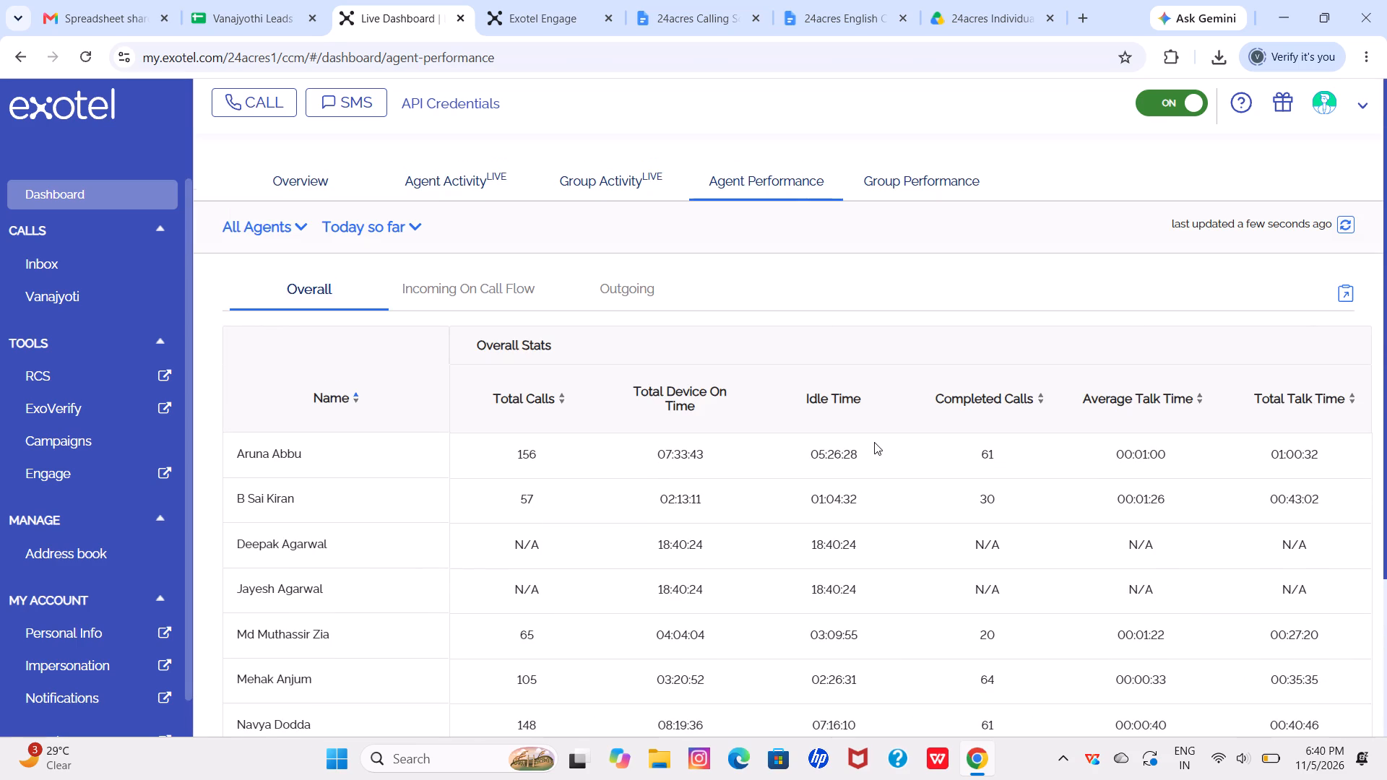
{"action": "scroll", "coordinate": [874, 442], "scroll_direction": "up", "scroll_amount": 3}
Pause the in-progress call campaign "vanajyothi NA NOV5" in Exotel Engage.
{"action": "left_click", "coordinate": [99, 438]}
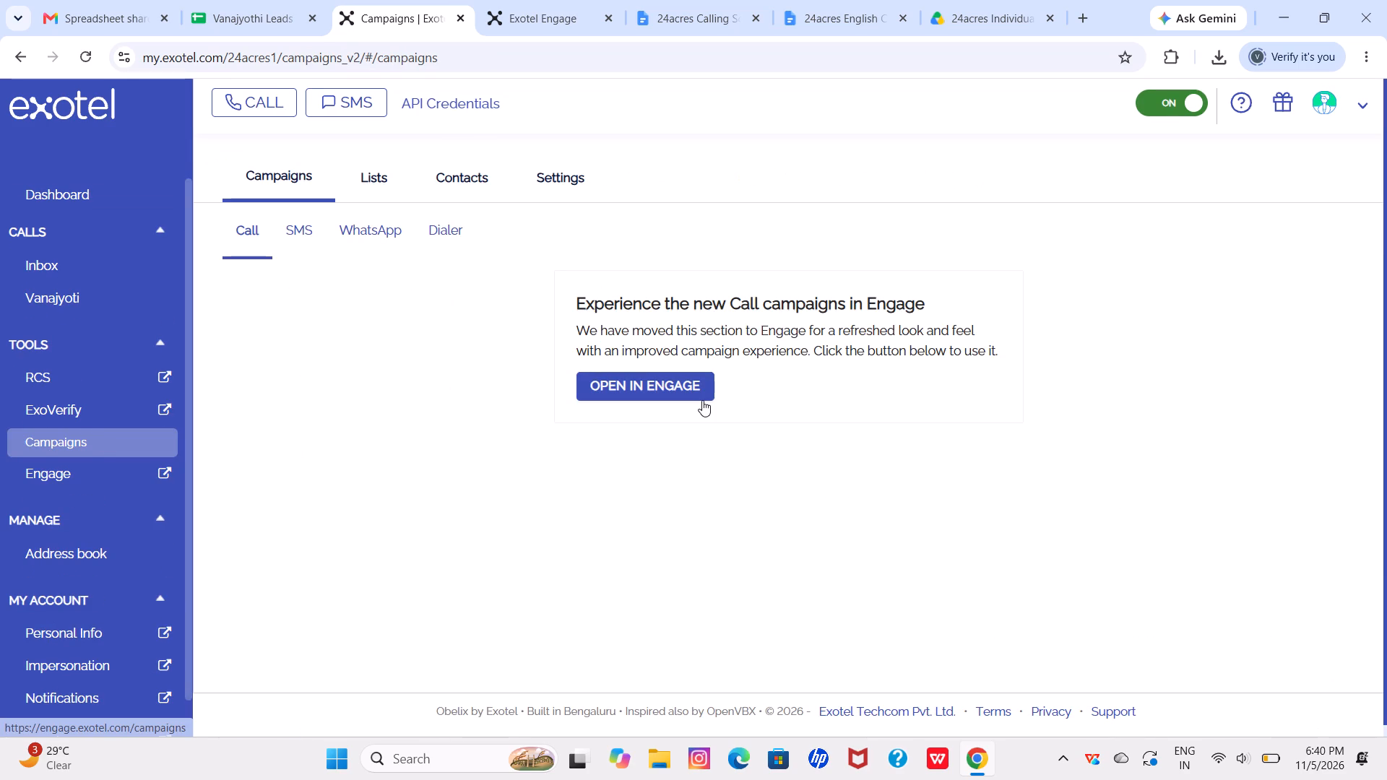
{"action": "left_click", "coordinate": [556, 16]}
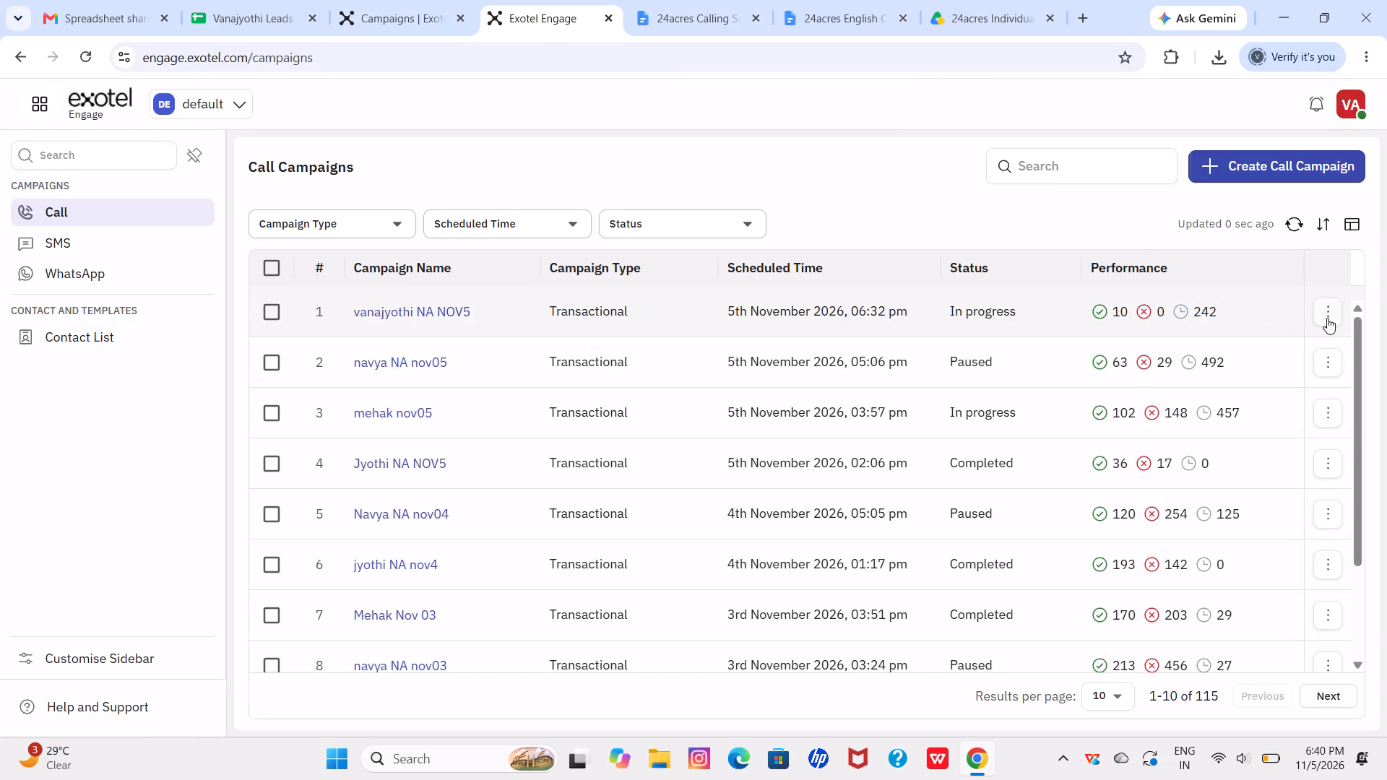
{"action": "left_click", "coordinate": [1326, 318]}
{"action": "left_click", "coordinate": [1256, 395]}
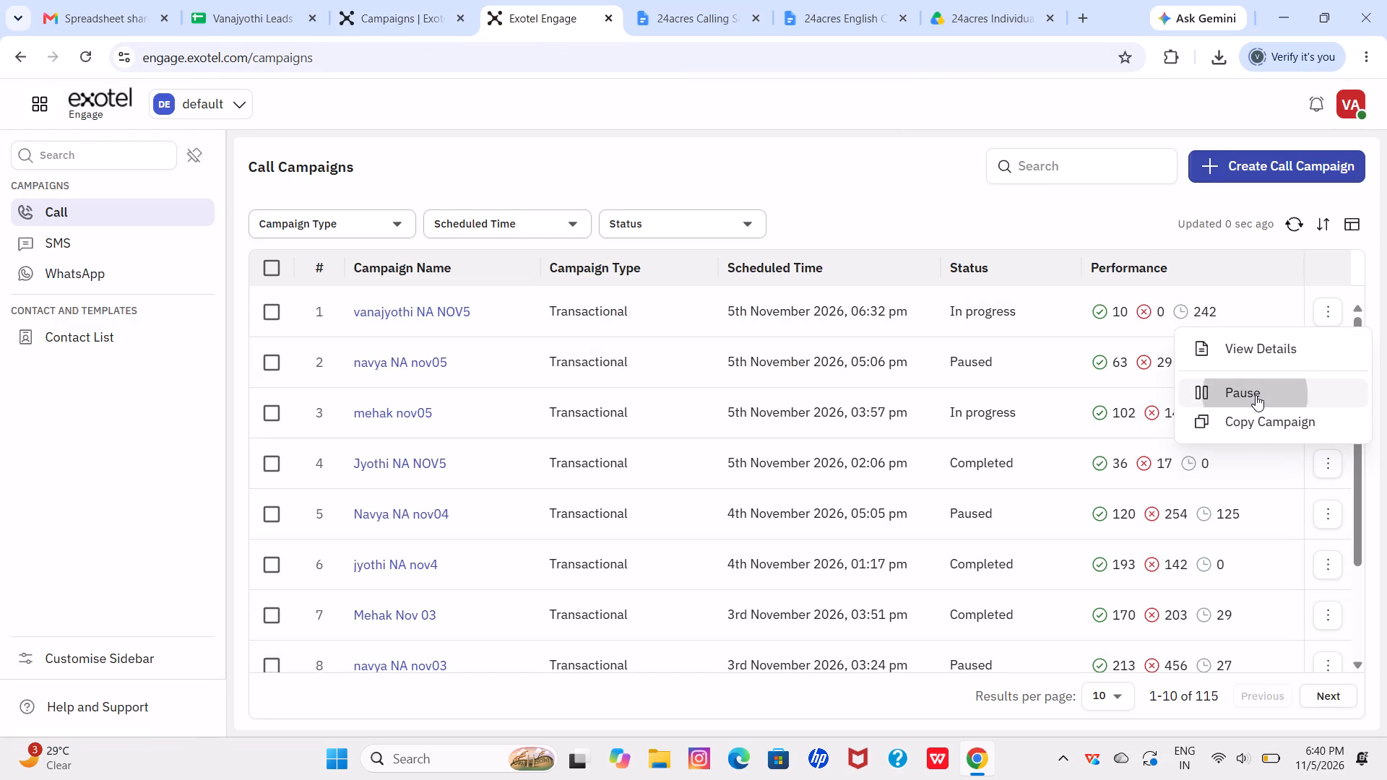
{"action": "left_click", "coordinate": [909, 484]}
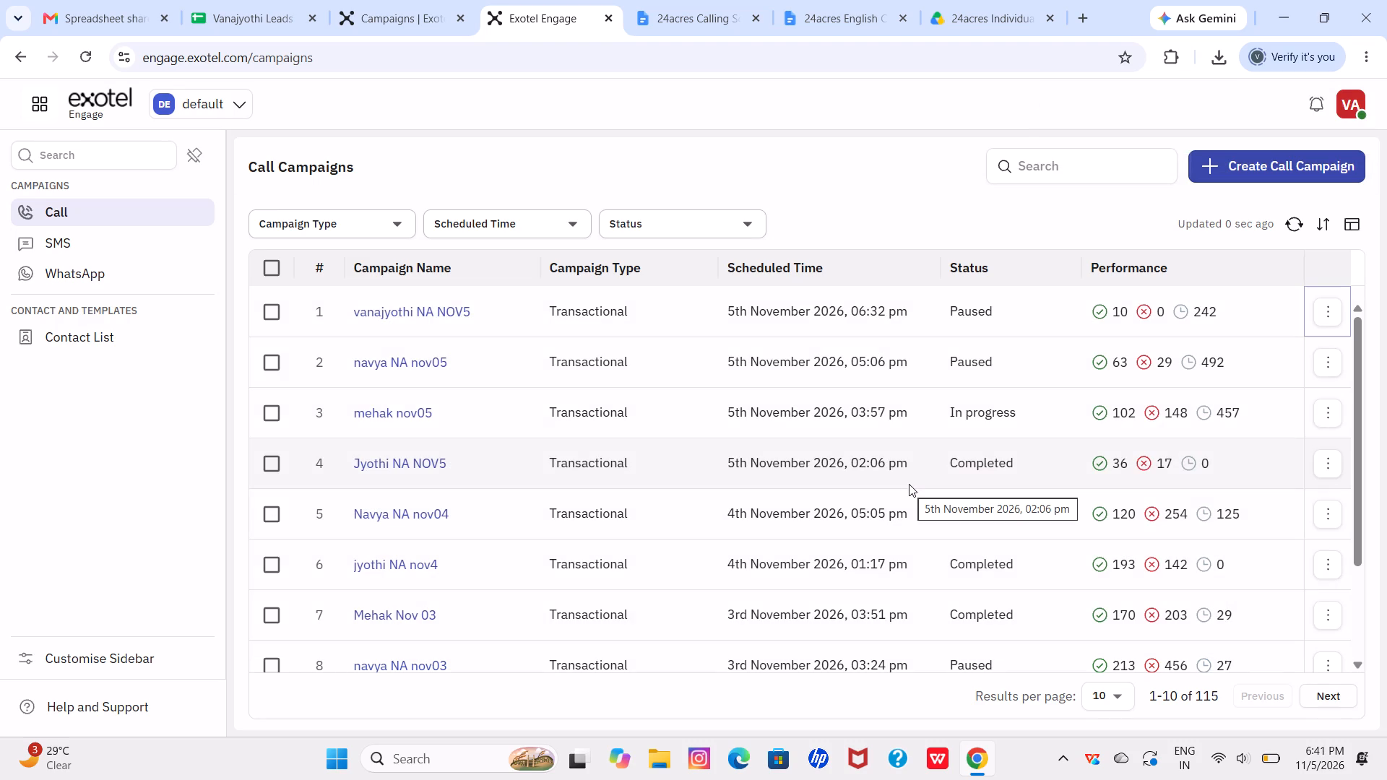
Return to the Exotel dashboard and check the refreshed overall Agent Performance stats for all agents today.
{"action": "left_click", "coordinate": [425, 0]}
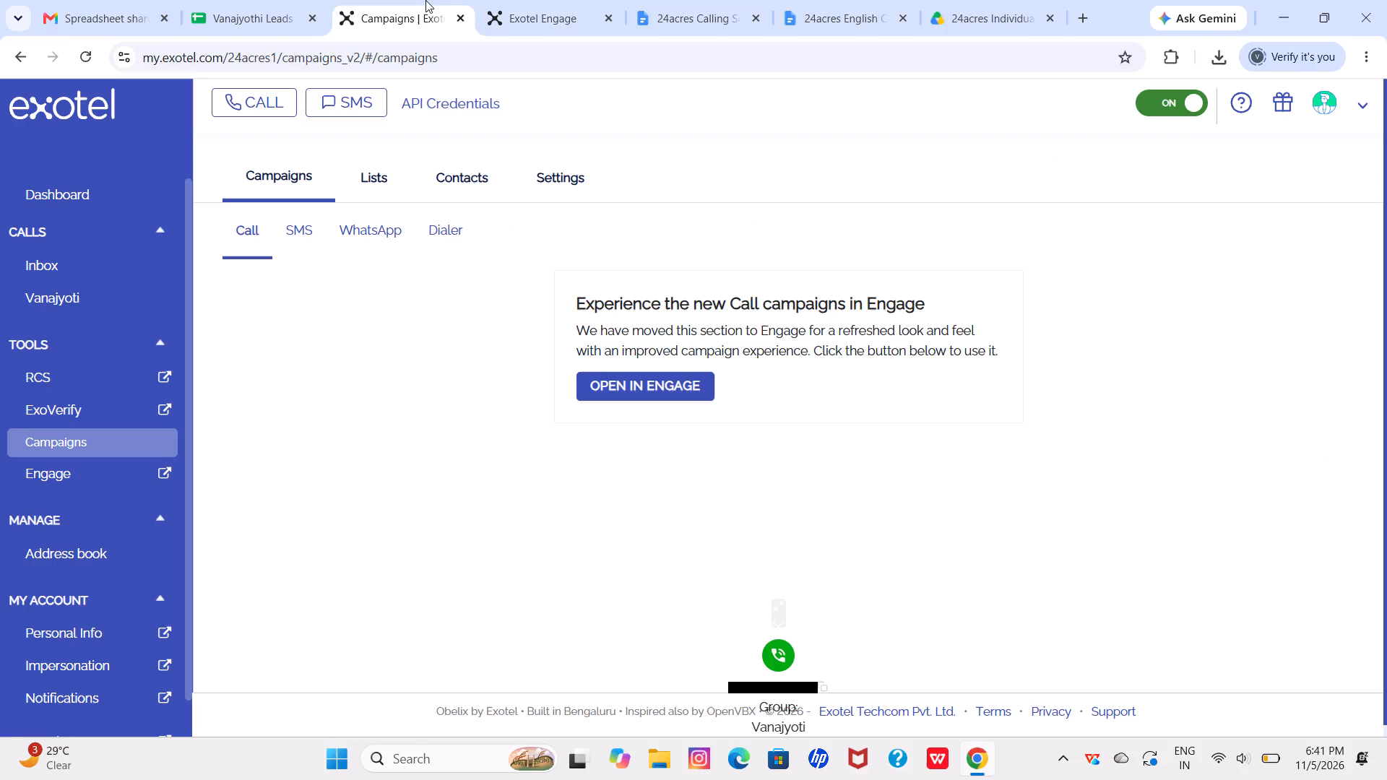
{"action": "left_click", "coordinate": [119, 192]}
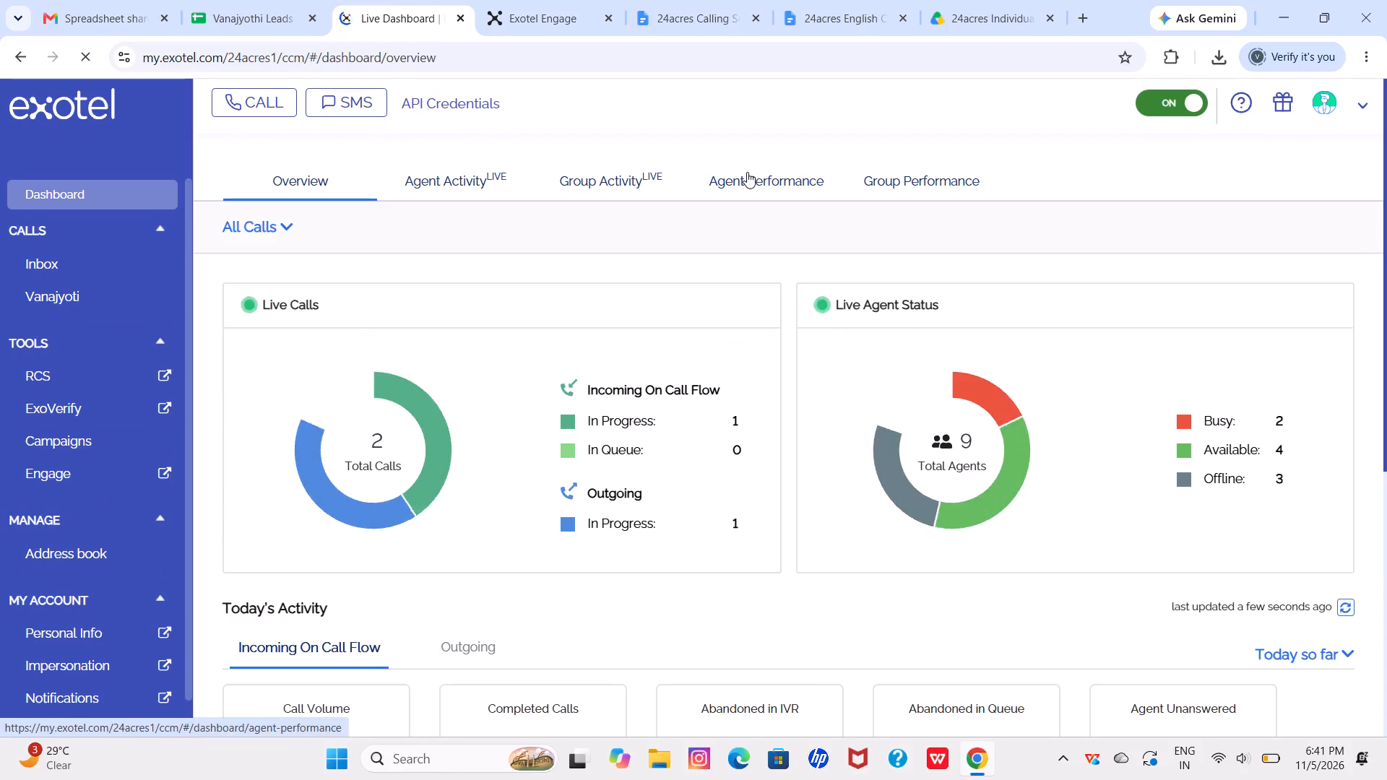
{"action": "left_click", "coordinate": [747, 172]}
{"action": "scroll", "coordinate": [855, 480], "scroll_direction": "down", "scroll_amount": 4}
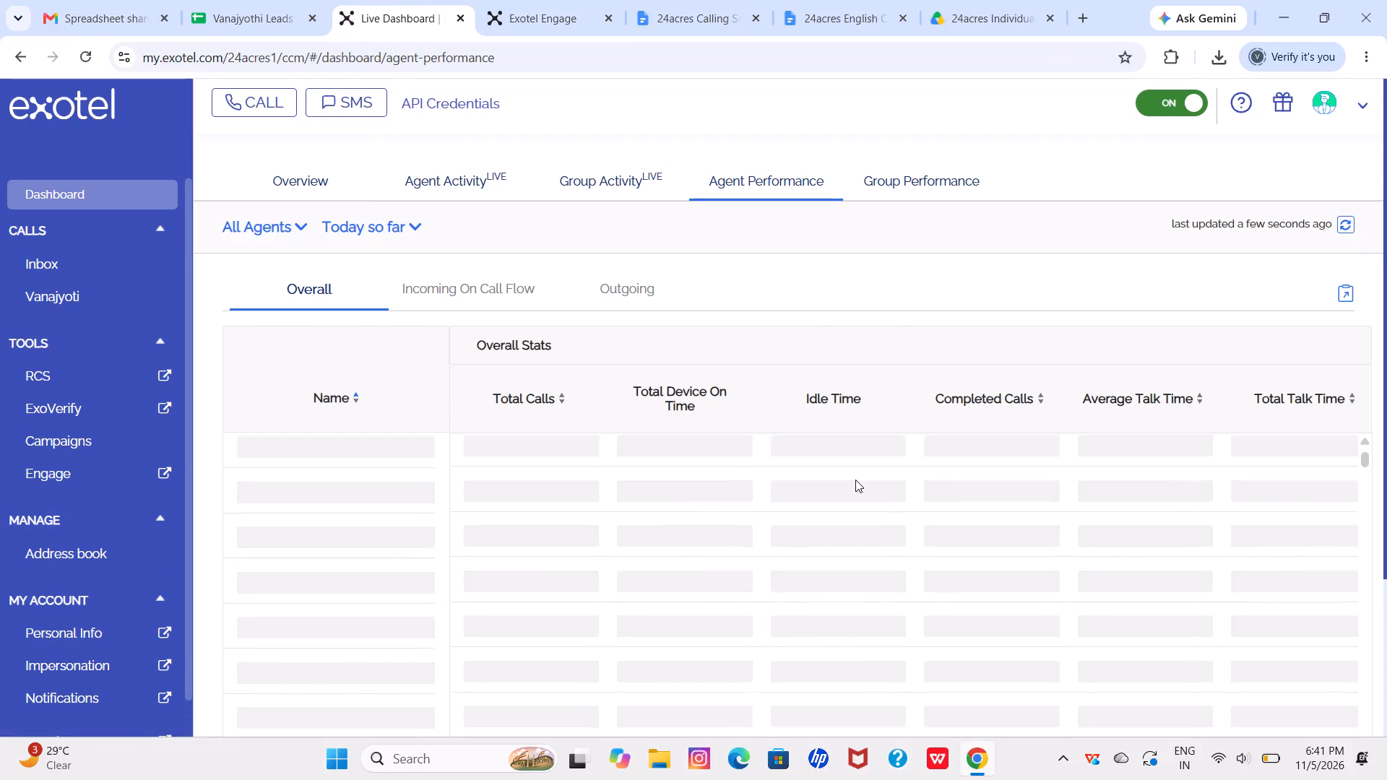
{"action": "scroll", "coordinate": [855, 480], "scroll_direction": "down", "scroll_amount": 5}
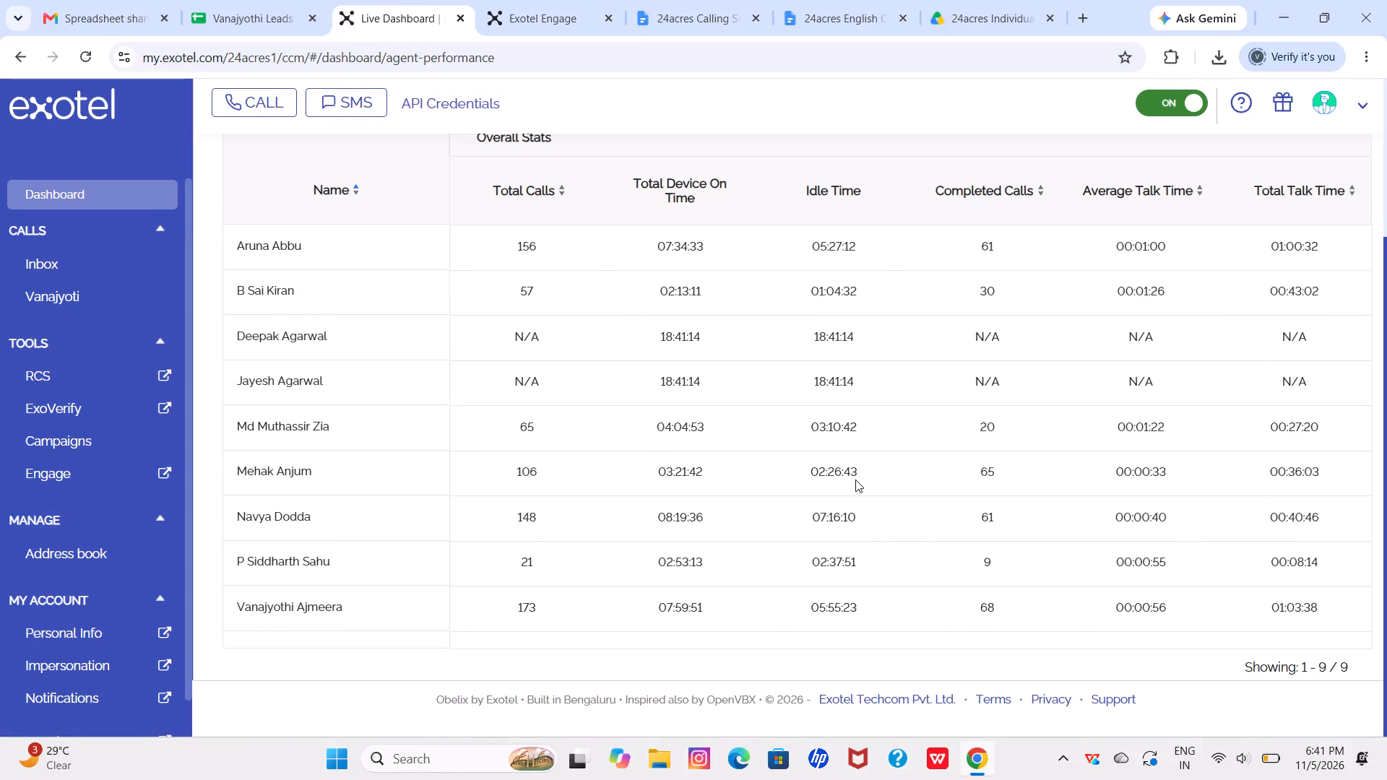
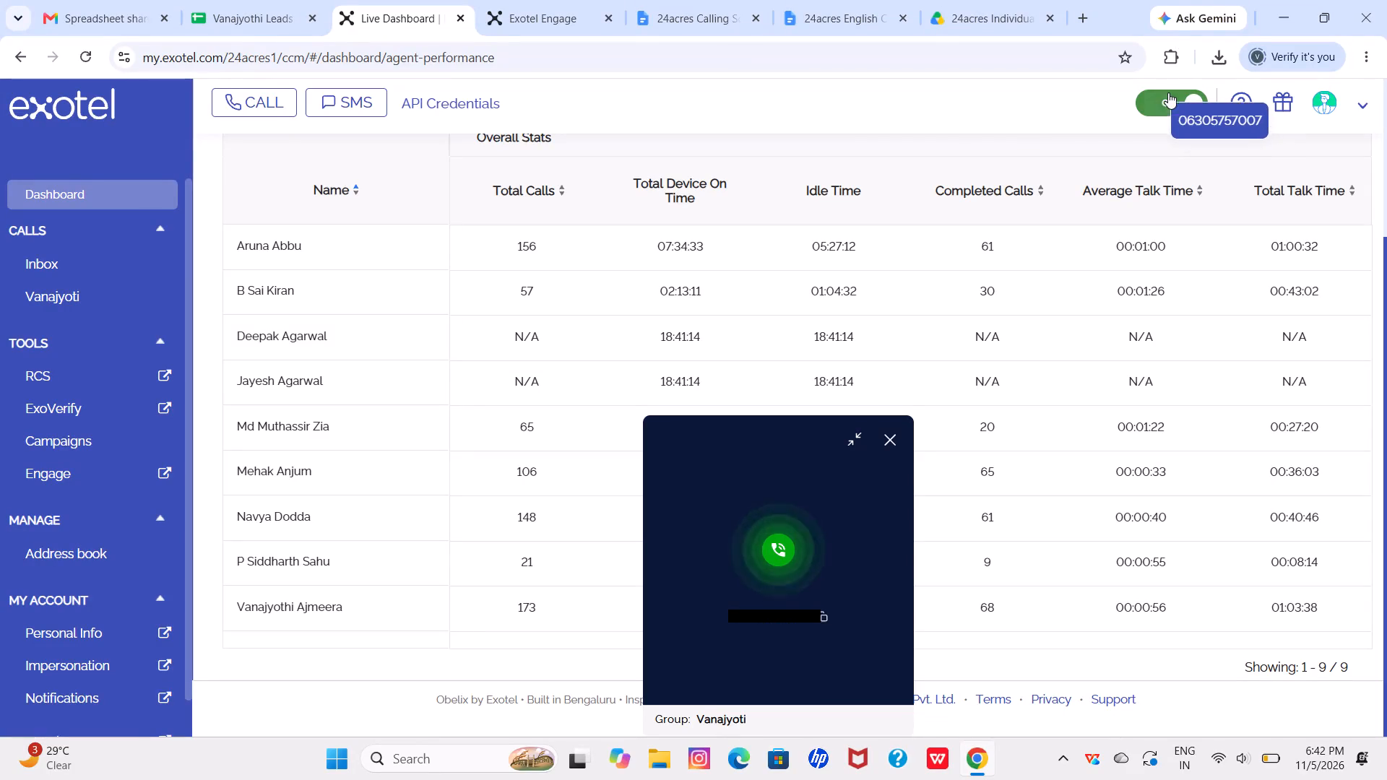
Turn off the agent's calling device in Exotel.
{"action": "left_click", "coordinate": [1169, 92]}
Close the 24acres Drive file, both 24acres calling documents, Exotel Engage and the Exotel Live Dashboard, returning to the Vanajyothi Leads sheet.
{"action": "left_click", "coordinate": [1053, 13]}
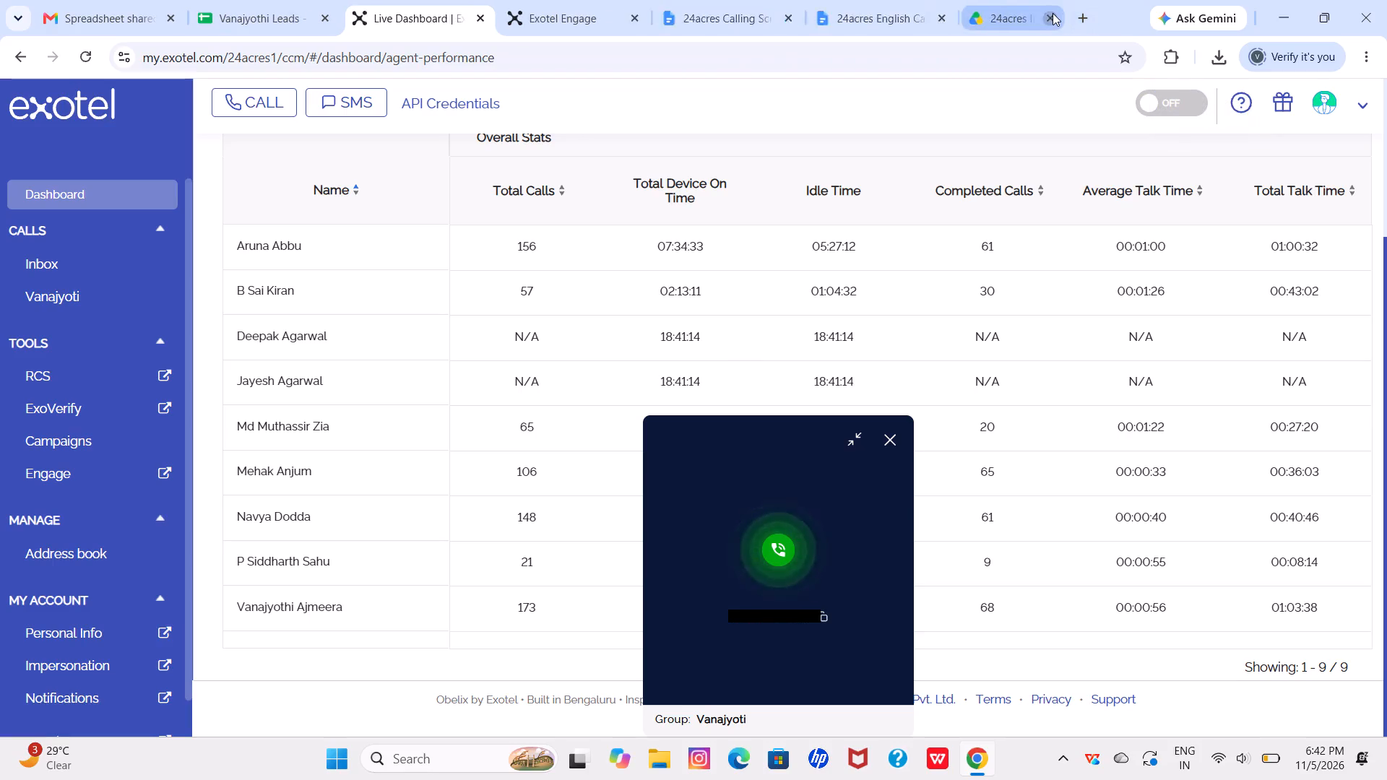
{"action": "left_click", "coordinate": [1045, 17]}
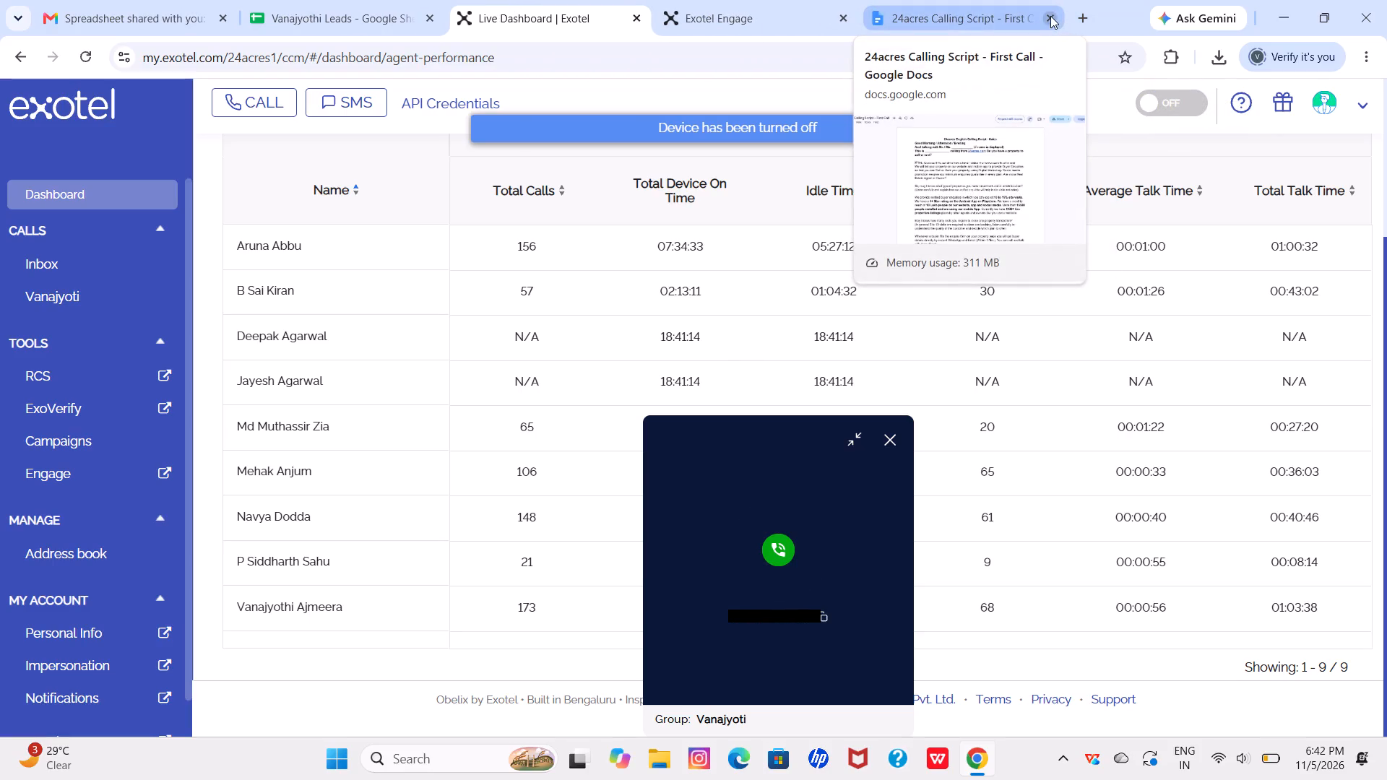
{"action": "left_click", "coordinate": [1050, 16]}
{"action": "left_click", "coordinate": [877, 19]}
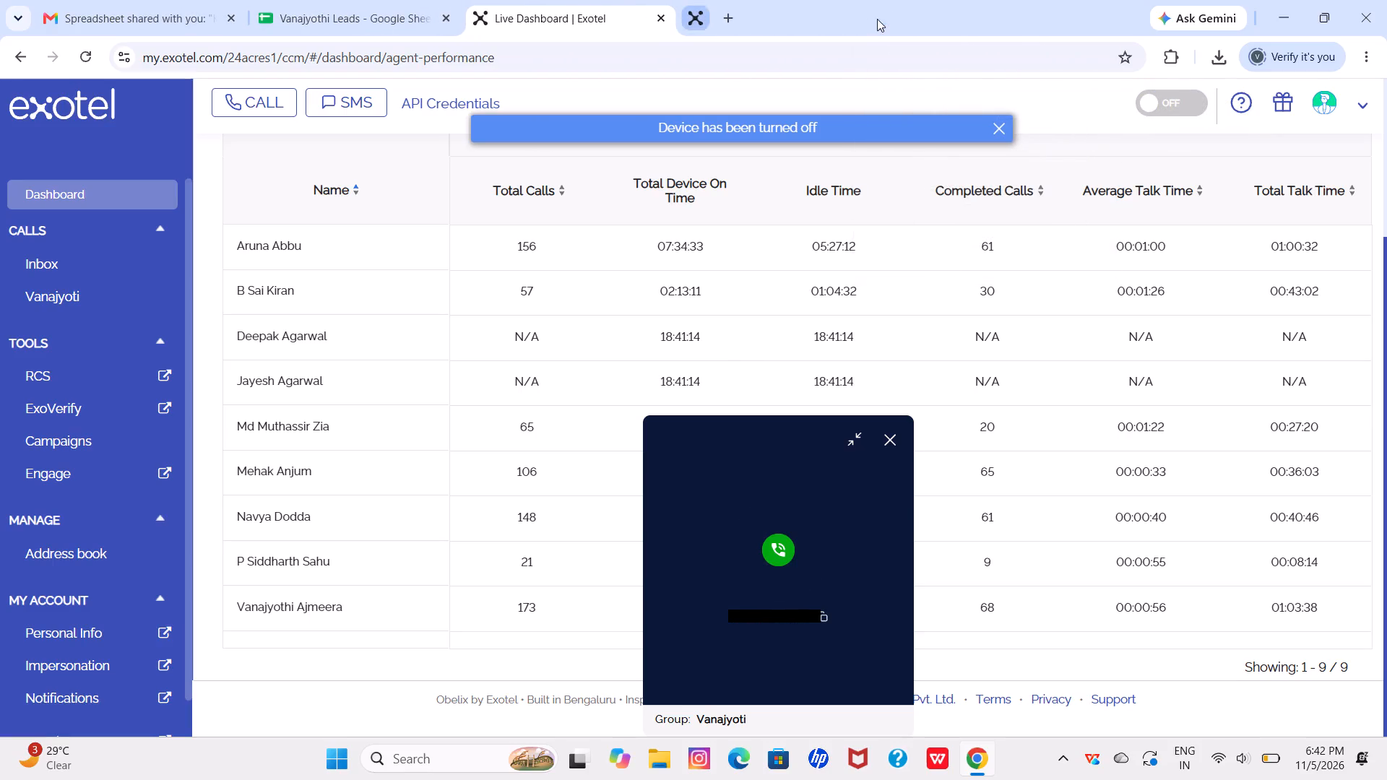
{"action": "left_click", "coordinate": [663, 19]}
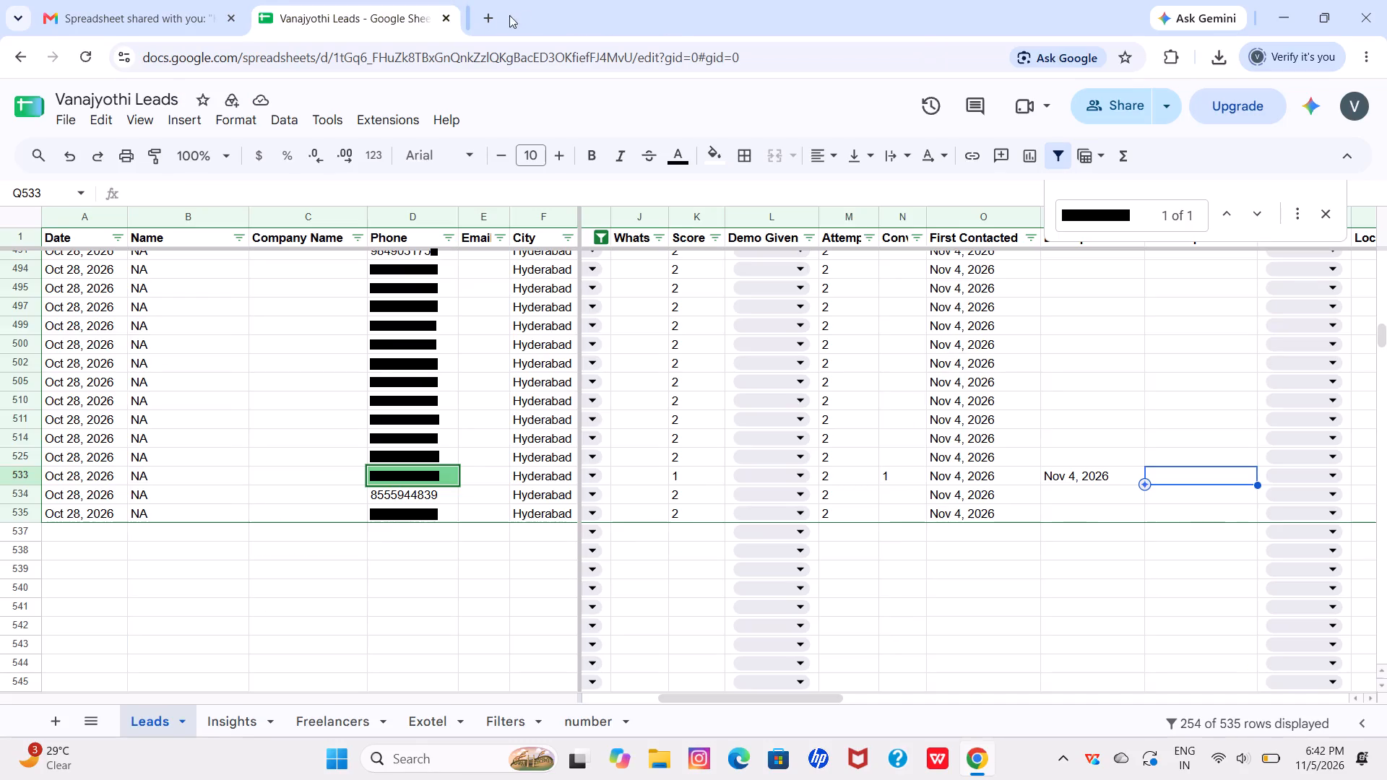
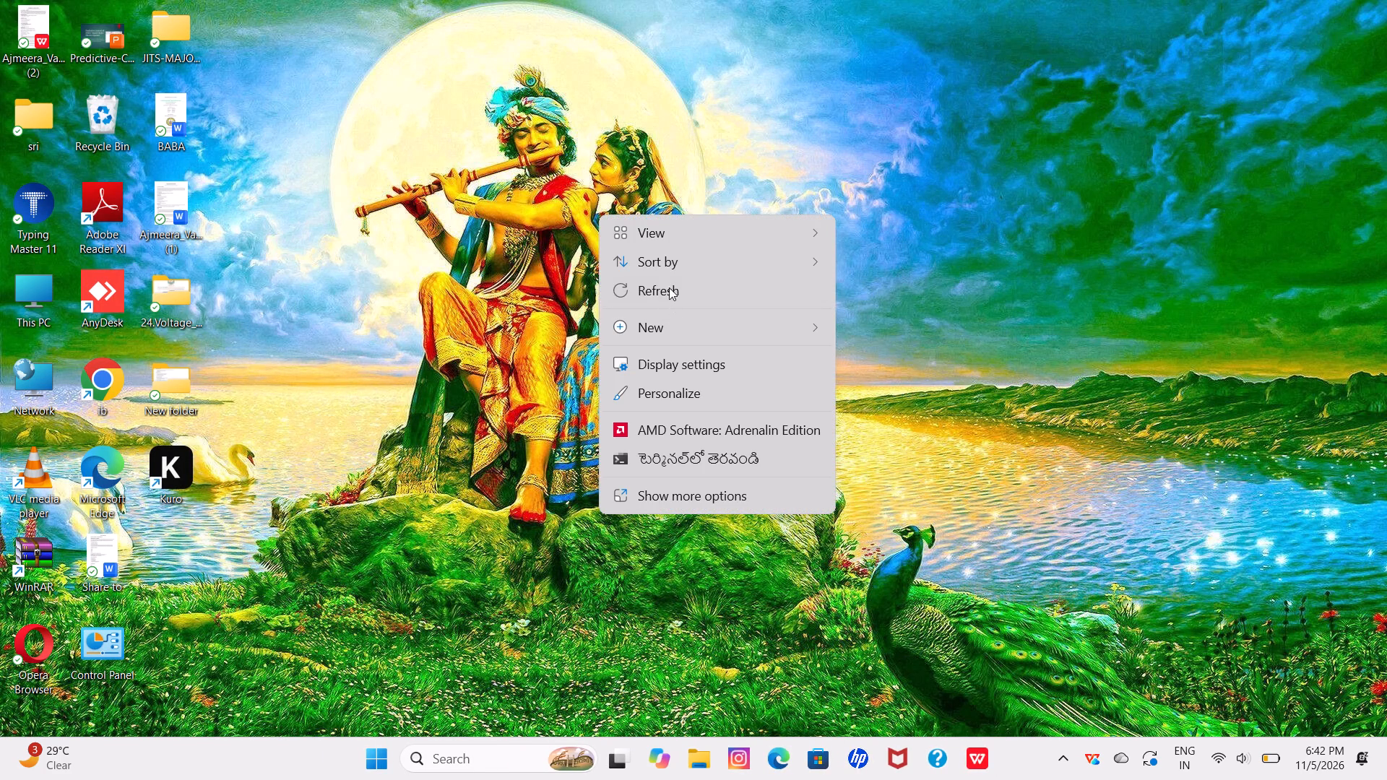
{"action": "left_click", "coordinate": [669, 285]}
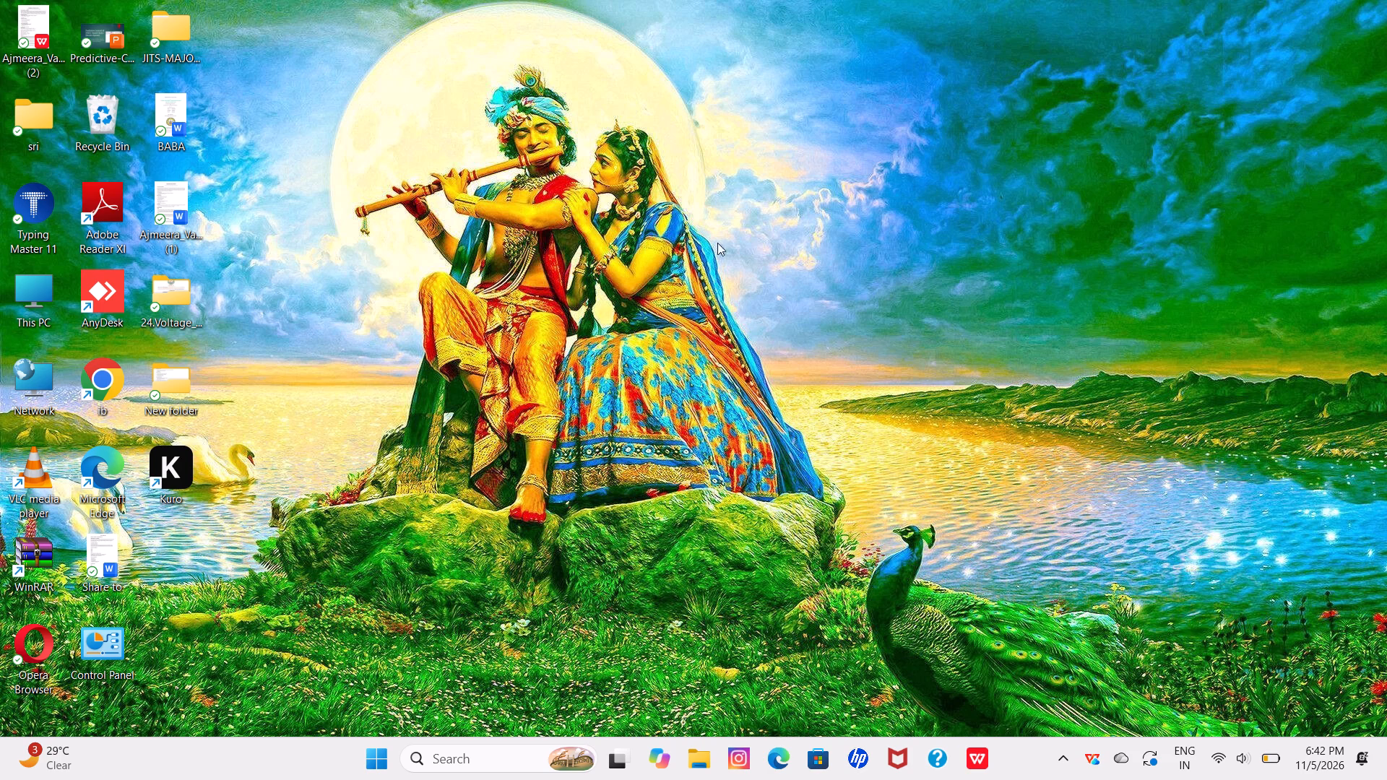
Shut down the computer from the Windows desktop.
{"action": "left_click", "coordinate": [382, 765]}
{"action": "left_click", "coordinate": [909, 703]}
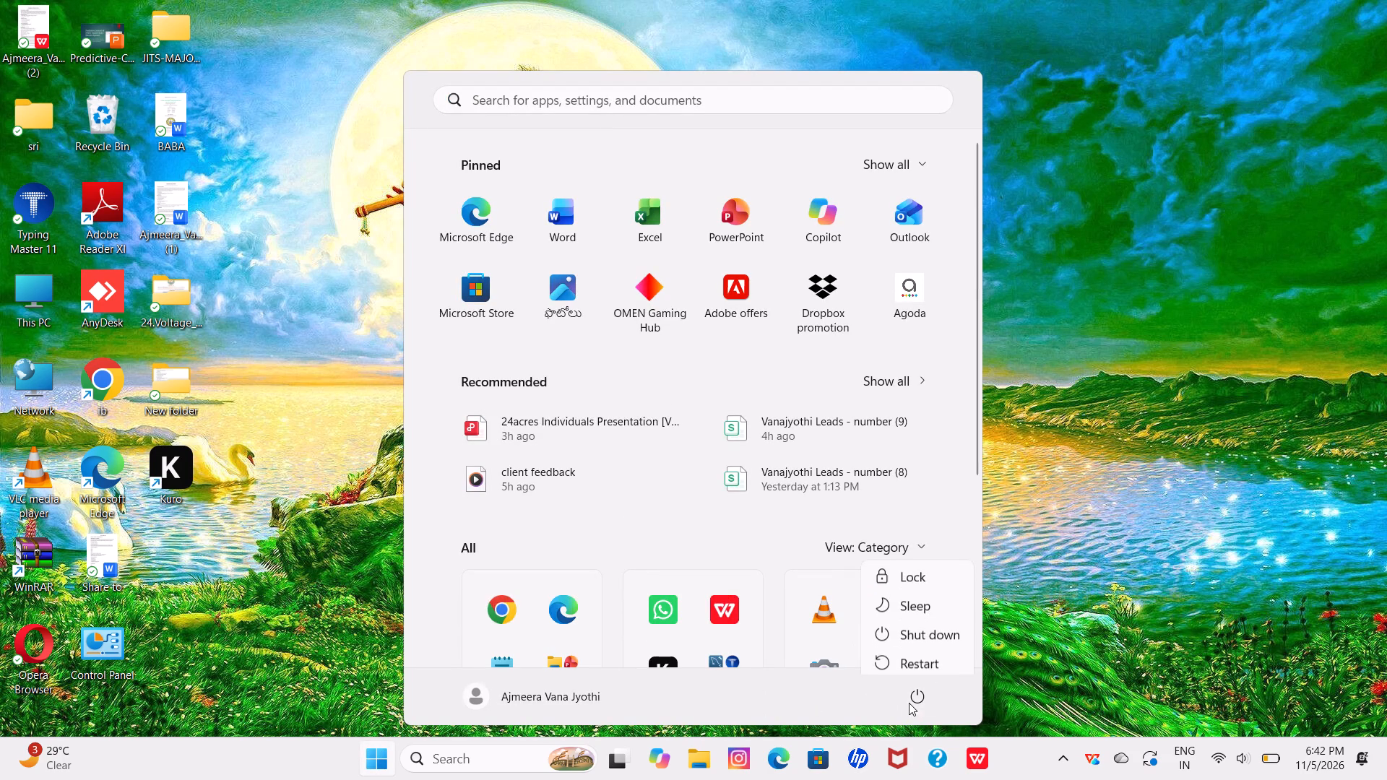
{"action": "left_click", "coordinate": [936, 641]}
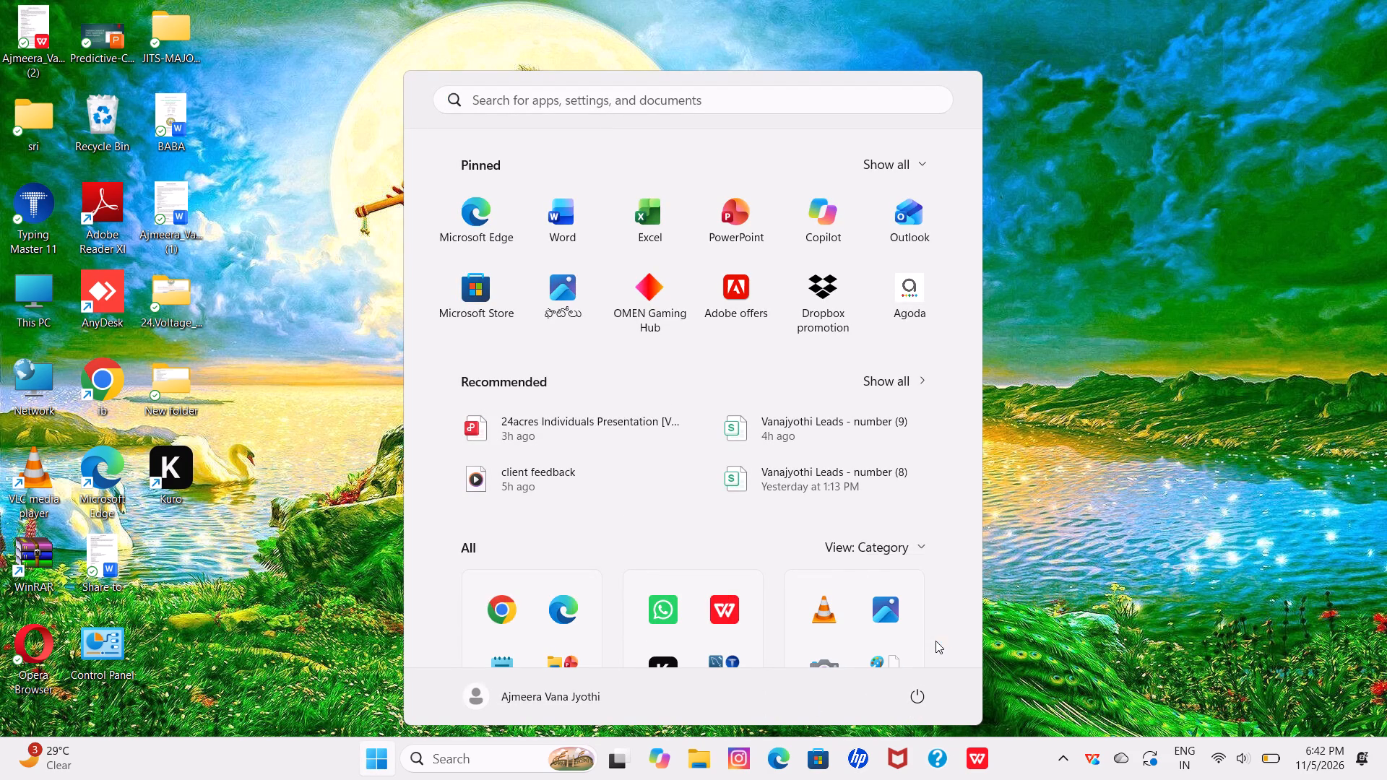